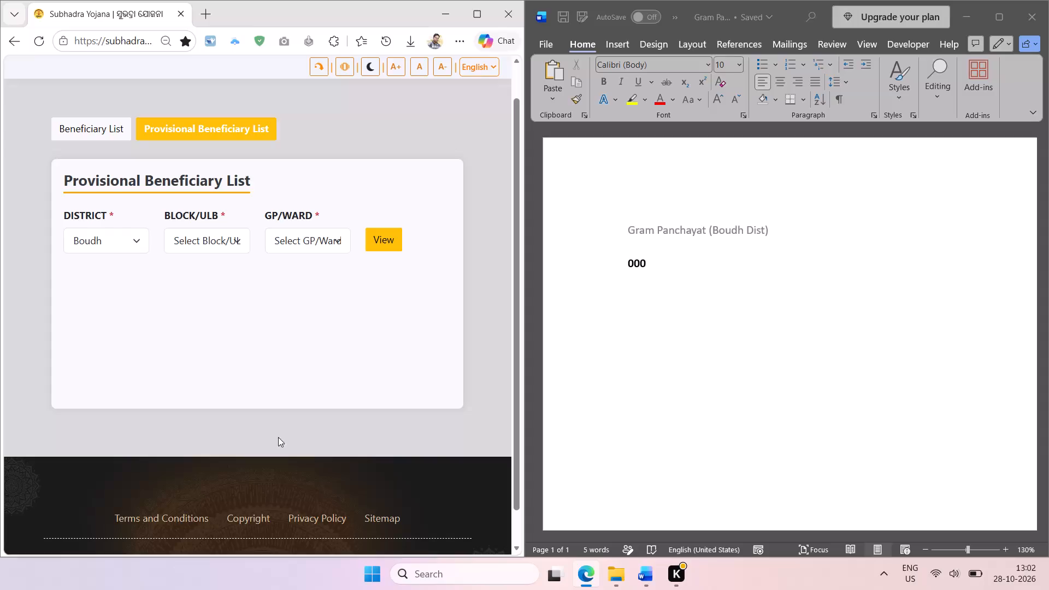
Copy the block names Boudh, Harabhanga and Kantamal as recognised text from the Block/ULB options of Boudh district.
{"action": "left_click", "coordinate": [237, 240]}
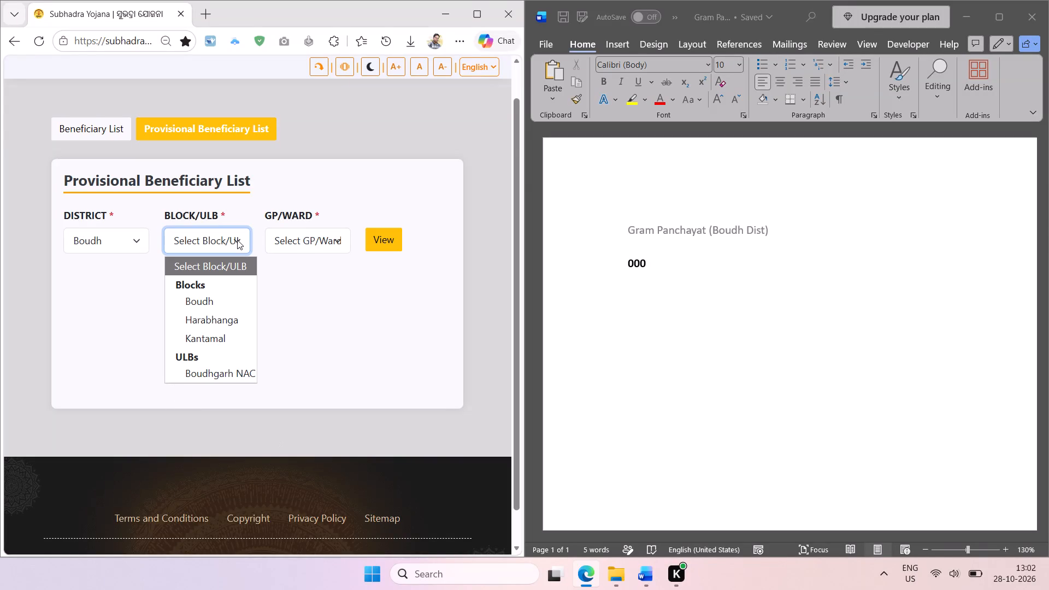
{"action": "key", "text": "shift+super+t"}
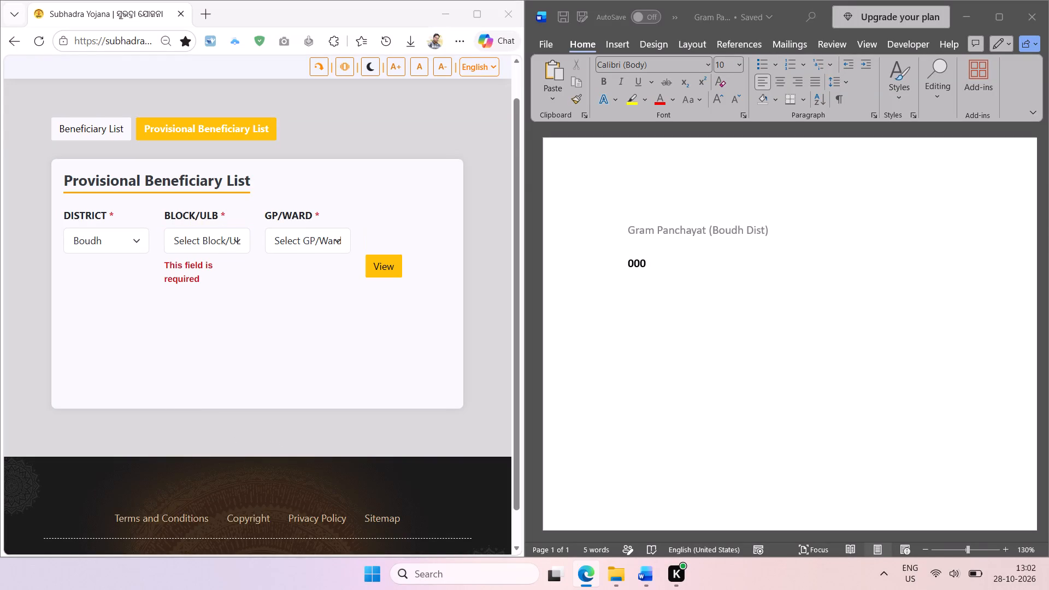
{"action": "left_click_drag", "start_coordinate": [169, 293], "coordinate": [260, 349]}
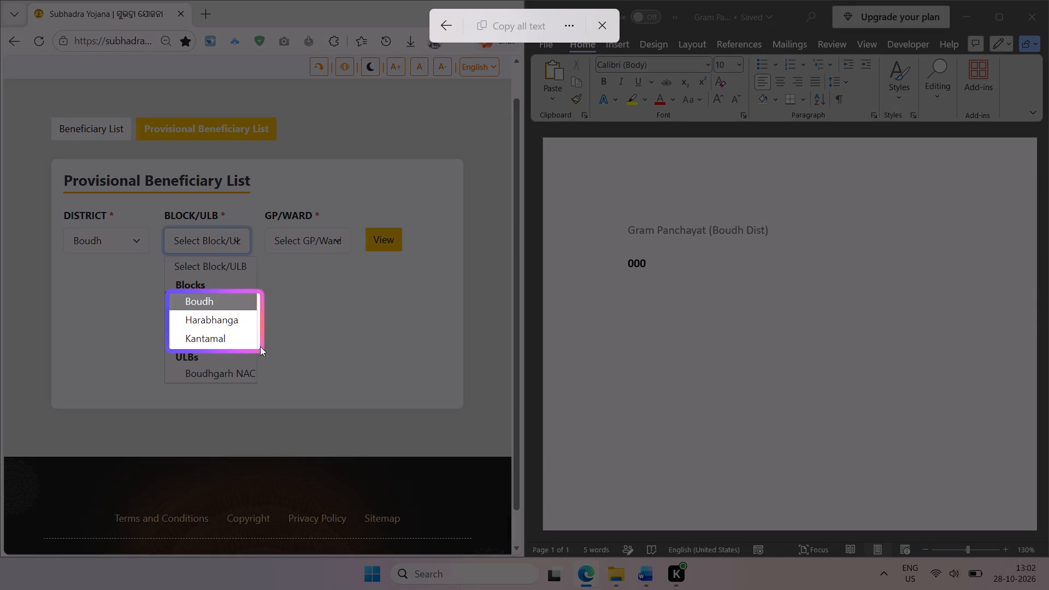
{"action": "left_click", "coordinate": [526, 27]}
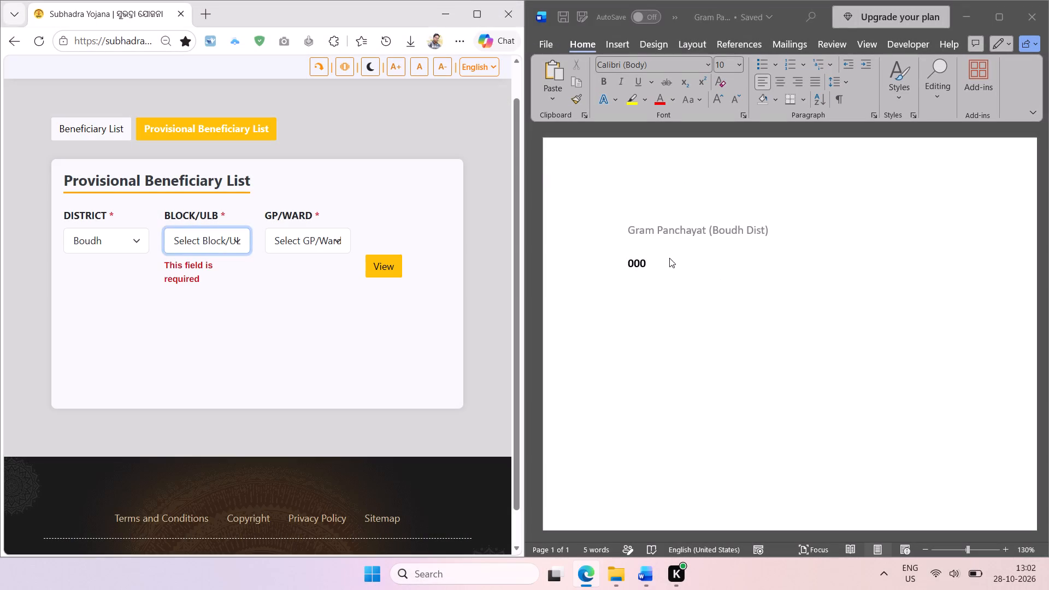
Add an empty line below the 000 heading in the Gram Panchayat Word document.
{"action": "left_click", "coordinate": [666, 257]}
{"action": "left_click", "coordinate": [647, 266]}
{"action": "key", "text": "Return"}
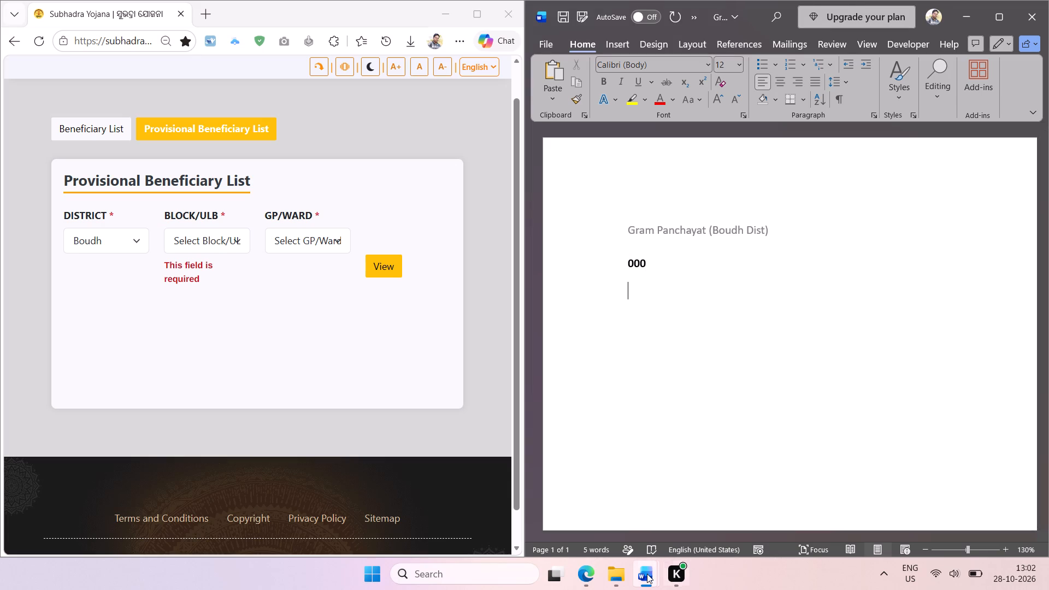
Paste the copied block names under BLOCK LIST in the Block and ULB List document and remove the blank line after Boudh.
{"action": "left_click", "coordinate": [754, 508]}
{"action": "left_click", "coordinate": [667, 282]}
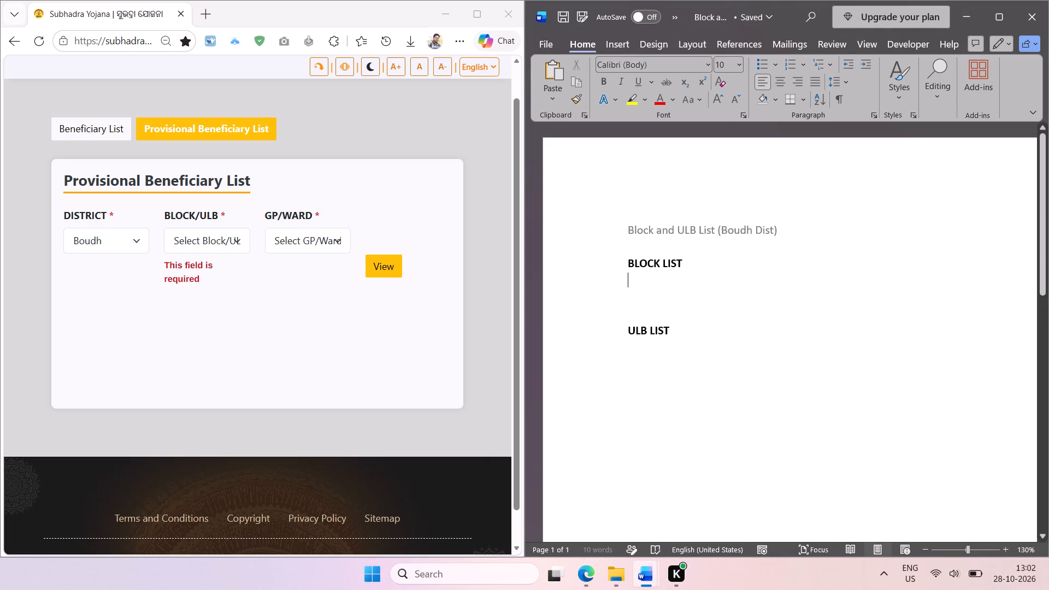
{"action": "key", "text": "ctrl+v"}
{"action": "left_click", "coordinate": [651, 304]}
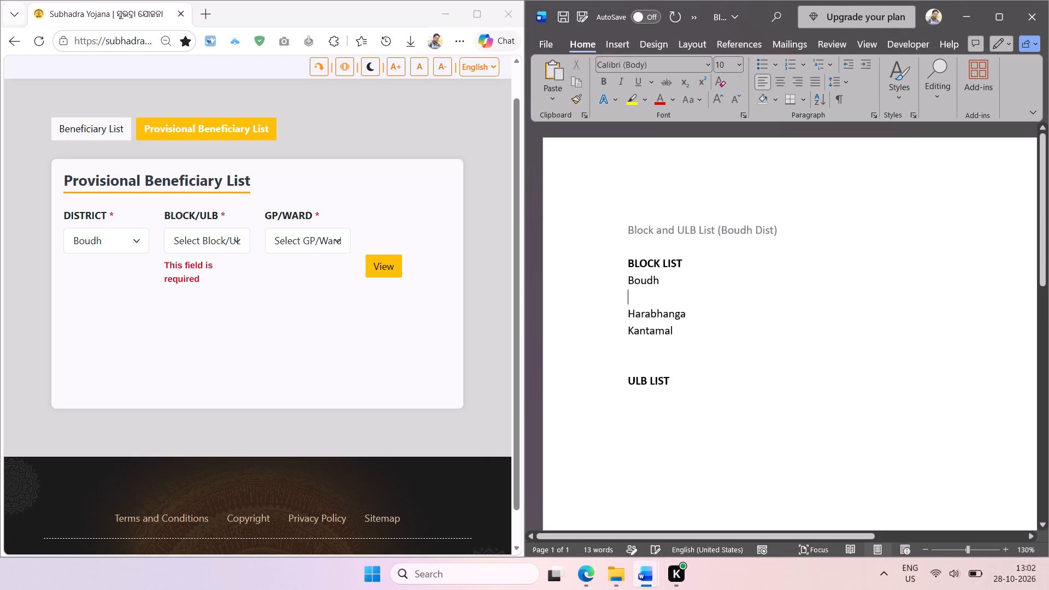
{"action": "key", "text": "BackSpace"}
Sort the three block names under BLOCK LIST alphabetically.
{"action": "left_click_drag", "start_coordinate": [682, 316], "coordinate": [629, 278]}
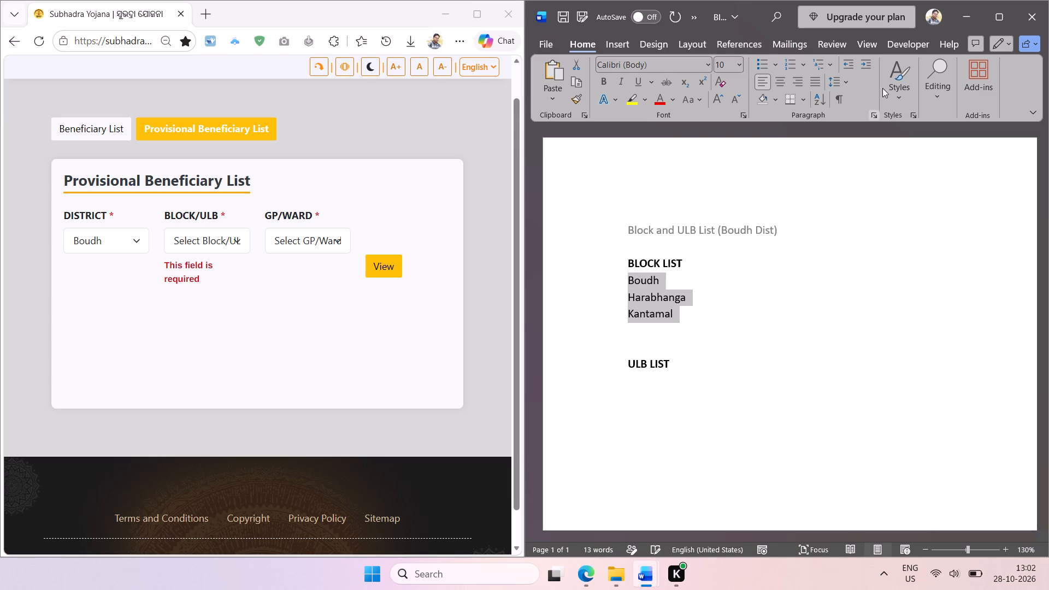
{"action": "left_click", "coordinate": [823, 99]}
{"action": "key", "text": "Return"}
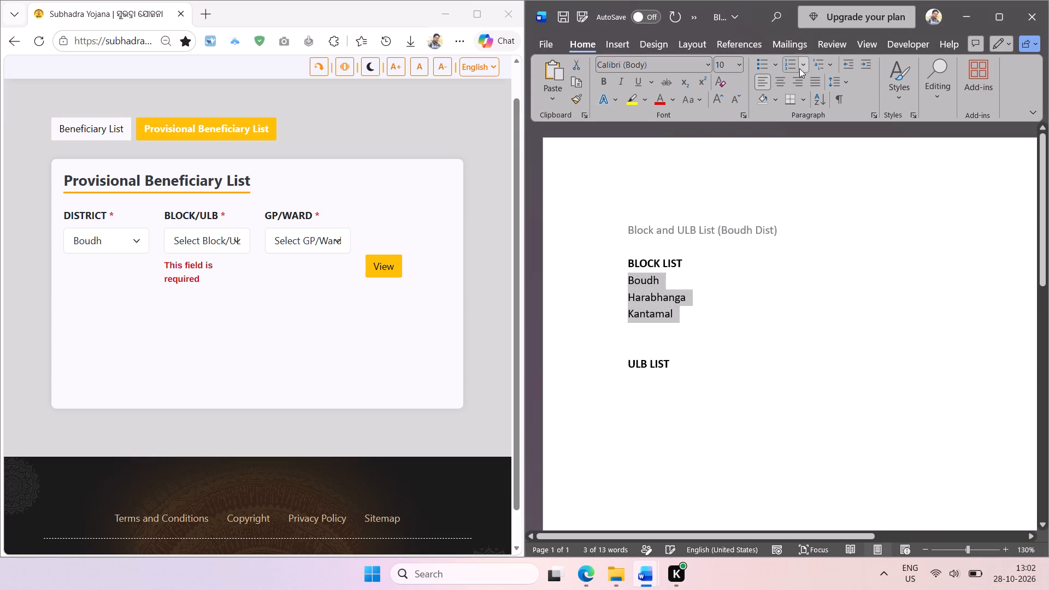
Number the three block names flush with the margin and remove the extra blank line above ULB LIST.
{"action": "left_click", "coordinate": [795, 66]}
{"action": "double_click", "coordinate": [847, 65]}
{"action": "left_click", "coordinate": [663, 347]}
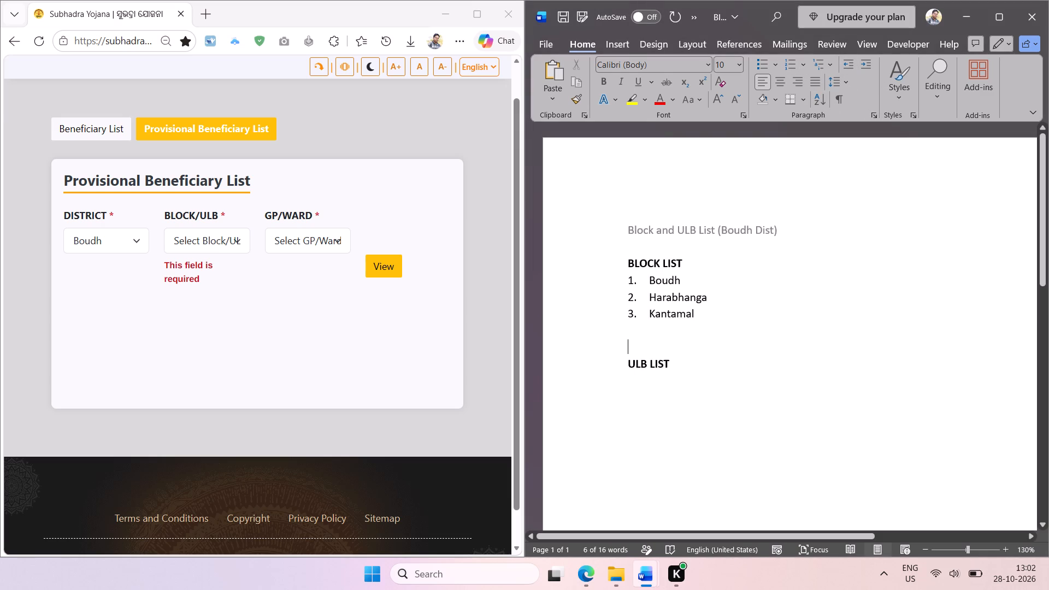
{"action": "key", "text": "BackSpace"}
Copy Boudhgarh NAC as recognised text from the web form's ULB options and paste it under ULB LIST in the Word document.
{"action": "left_click", "coordinate": [240, 245]}
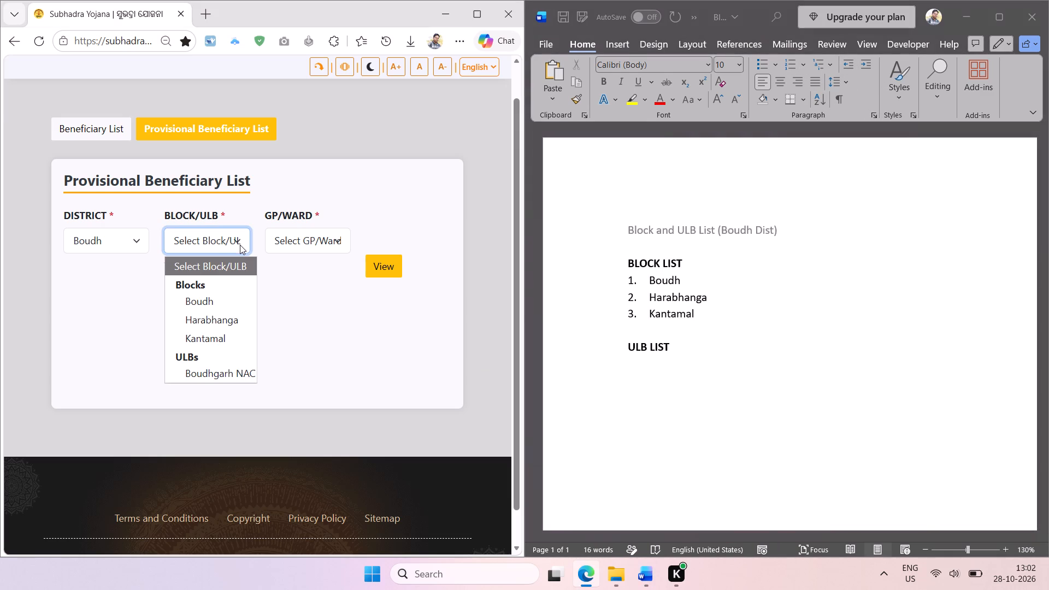
{"action": "key", "text": "shift+super+t"}
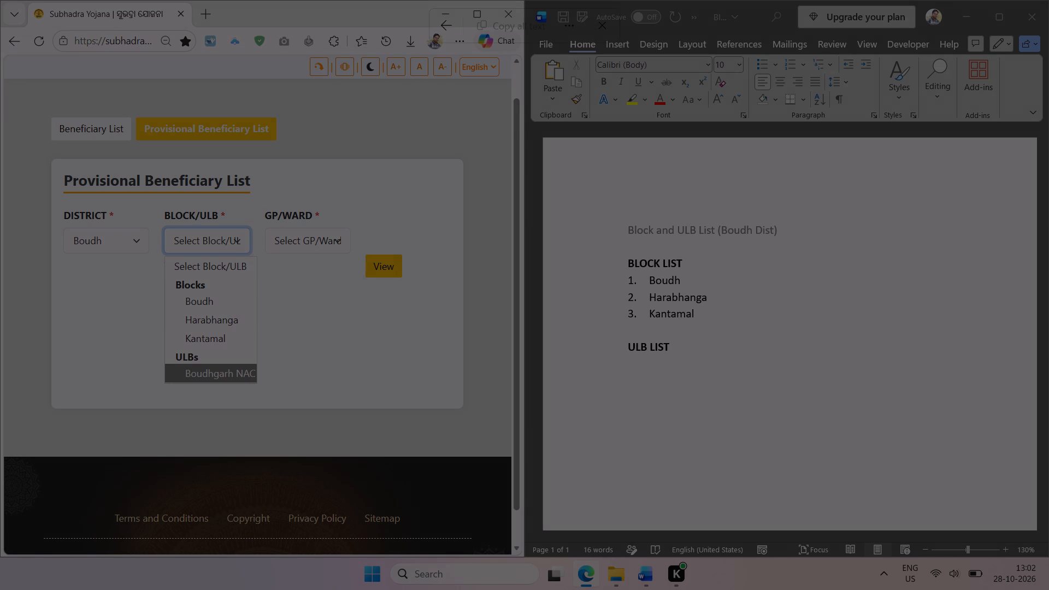
{"action": "left_click_drag", "start_coordinate": [174, 363], "coordinate": [263, 387]}
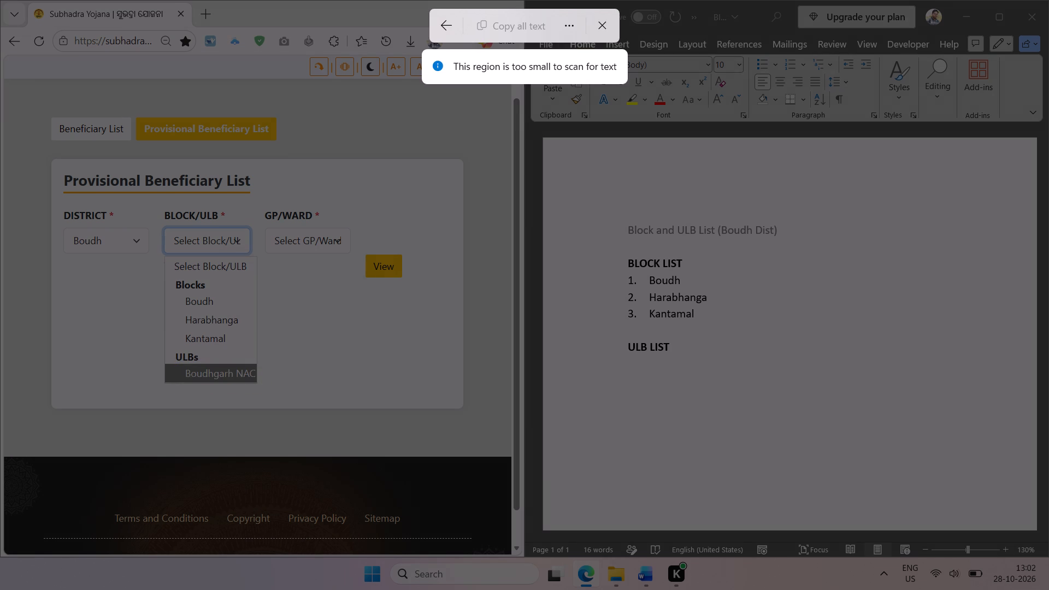
{"action": "left_click_drag", "start_coordinate": [178, 362], "coordinate": [321, 403]}
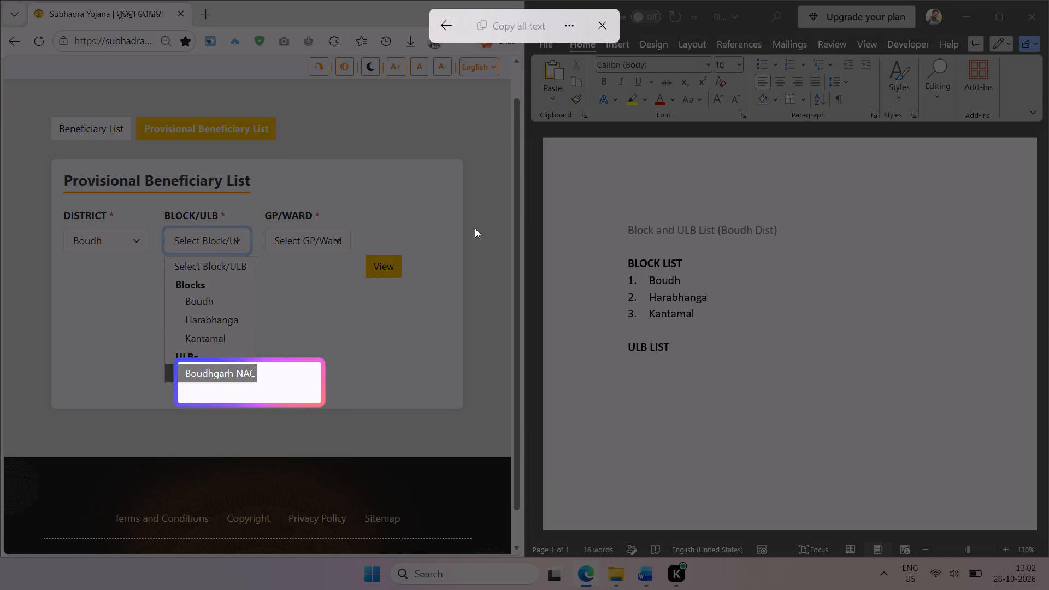
{"action": "left_click", "coordinate": [533, 27]}
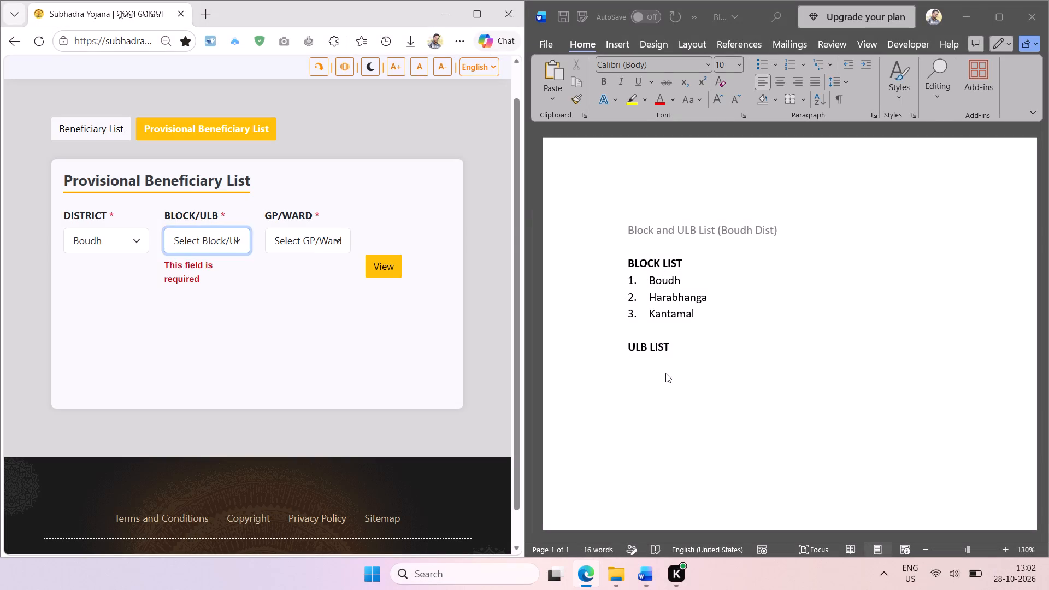
{"action": "left_click", "coordinate": [664, 368]}
{"action": "left_click", "coordinate": [654, 367]}
{"action": "key", "text": "ctrl+v"}
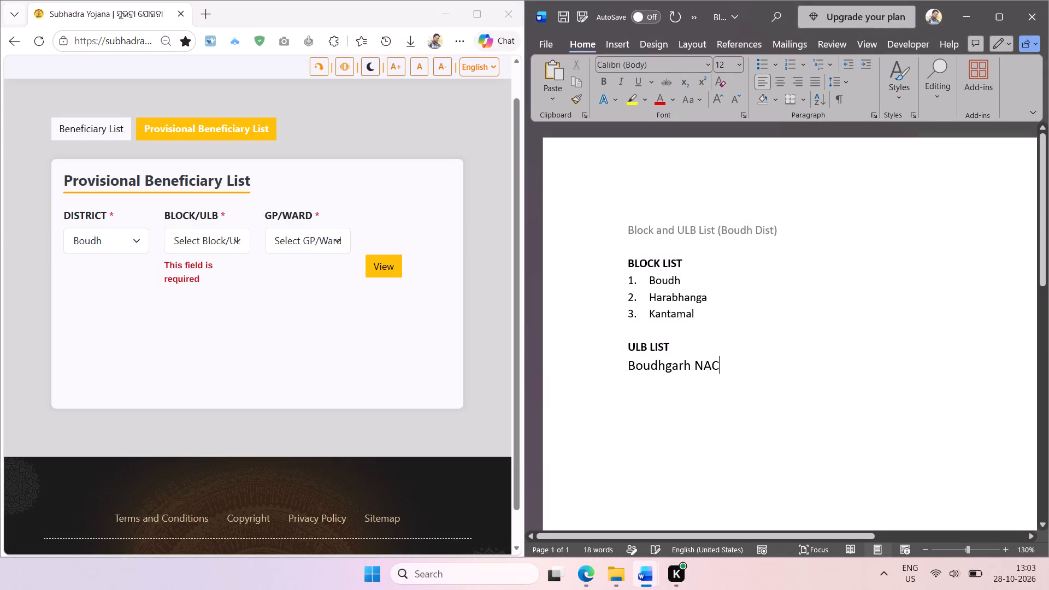
Format Boudhgarh NAC as a numbered list item flush with the margin.
{"action": "left_click_drag", "start_coordinate": [718, 364], "coordinate": [615, 367]}
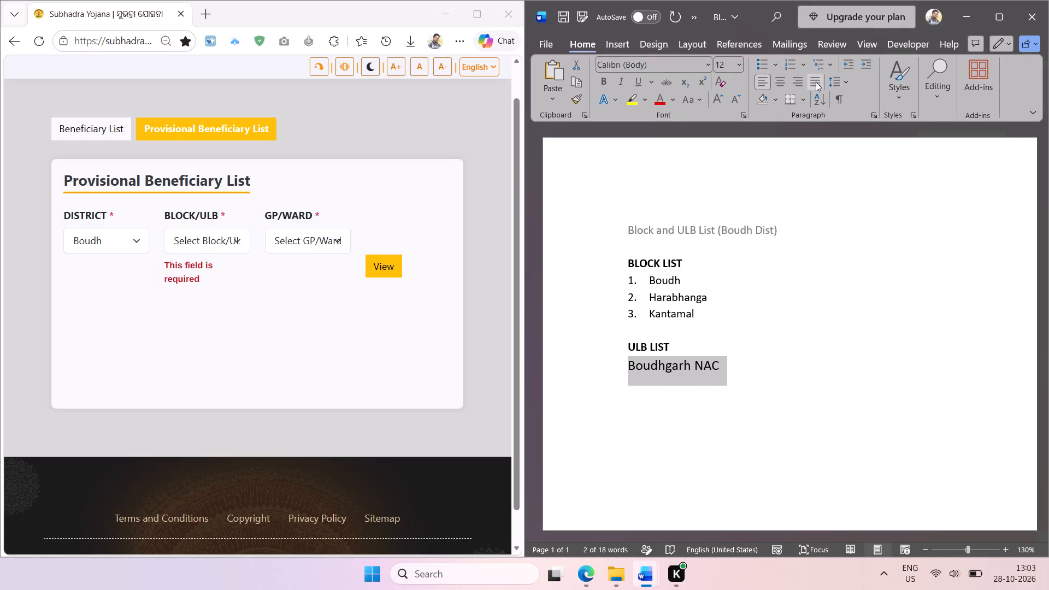
{"action": "left_click", "coordinate": [787, 64]}
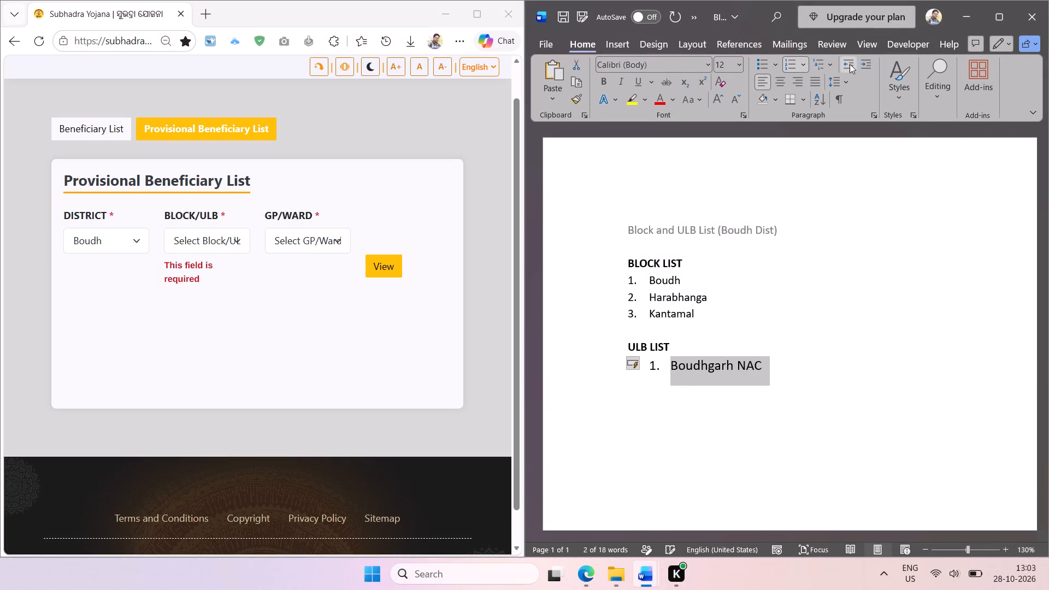
{"action": "left_click", "coordinate": [850, 64]}
Set the font size of the whole Block and ULB List document to 10.
{"action": "left_click", "coordinate": [713, 305]}
{"action": "key", "text": "ctrl+a"}
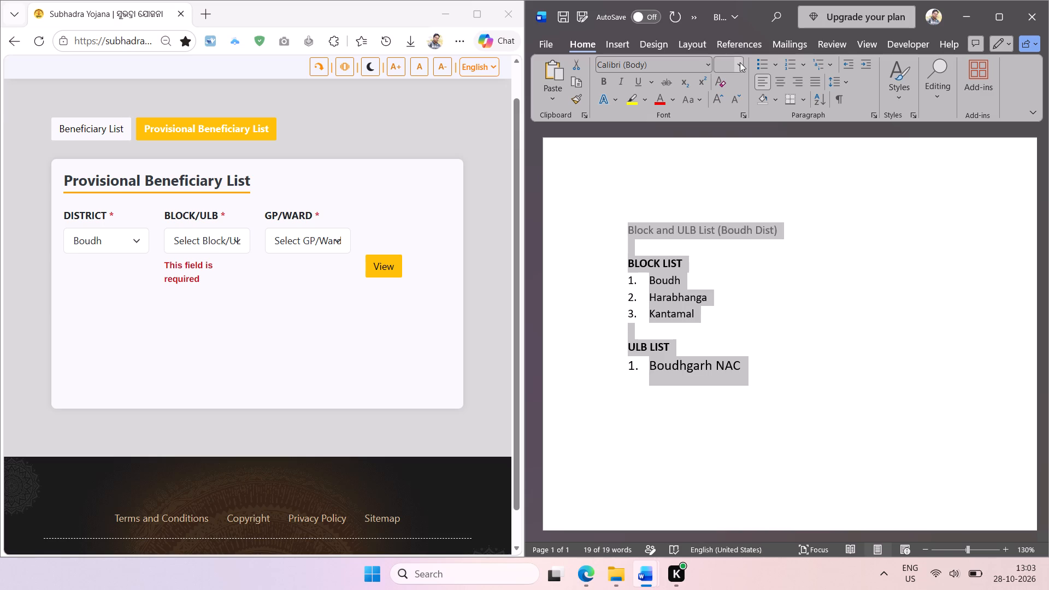
{"action": "left_click", "coordinate": [740, 62]}
{"action": "left_click", "coordinate": [731, 114]}
{"action": "left_click", "coordinate": [685, 331]}
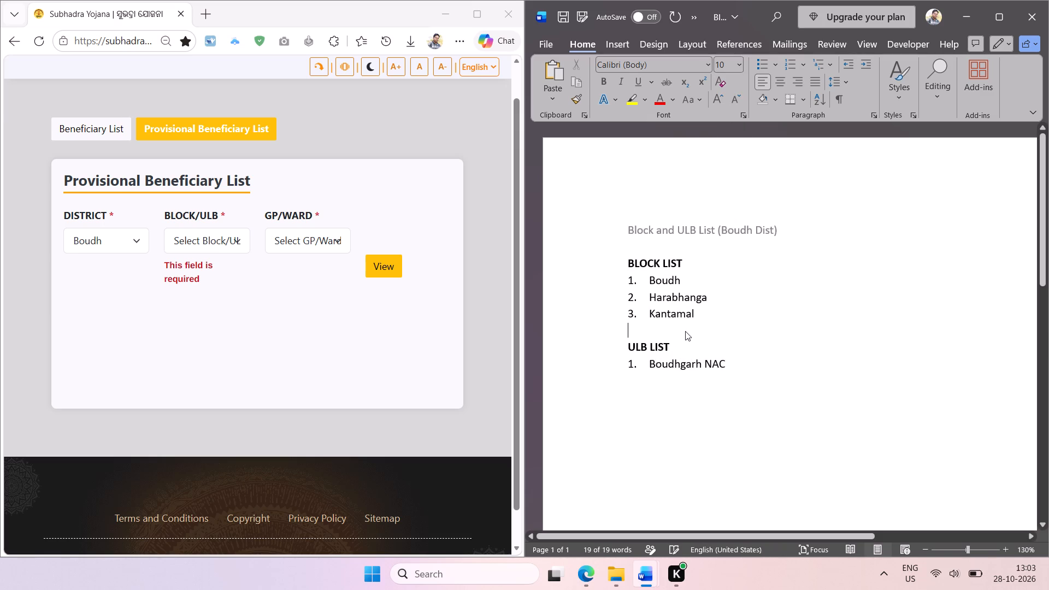
Save and close the Block and ULB List document.
{"action": "key", "text": "ctrl+s"}
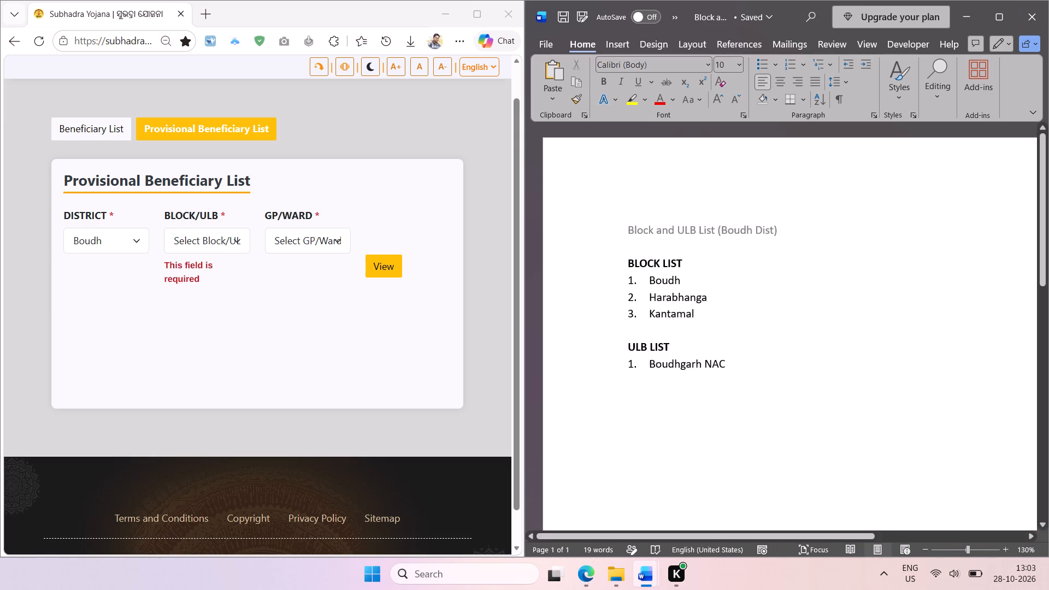
{"action": "left_click", "coordinate": [1037, 18]}
Choose Boudh as the Block/ULB in the Provisional Beneficiary List form in Edge.
{"action": "left_click", "coordinate": [695, 268]}
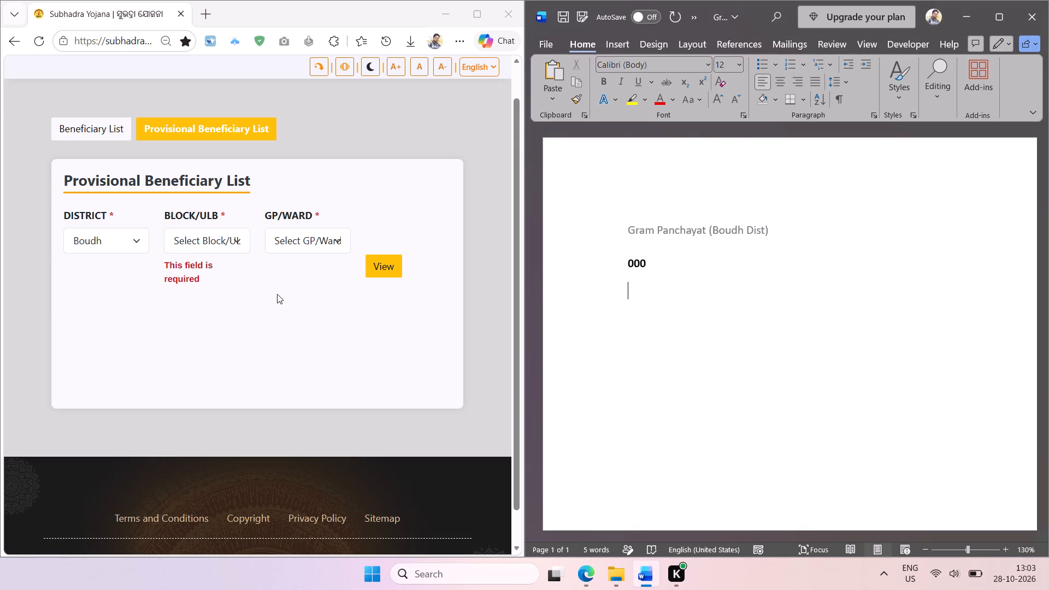
{"action": "left_click", "coordinate": [222, 245]}
{"action": "left_click", "coordinate": [216, 297]}
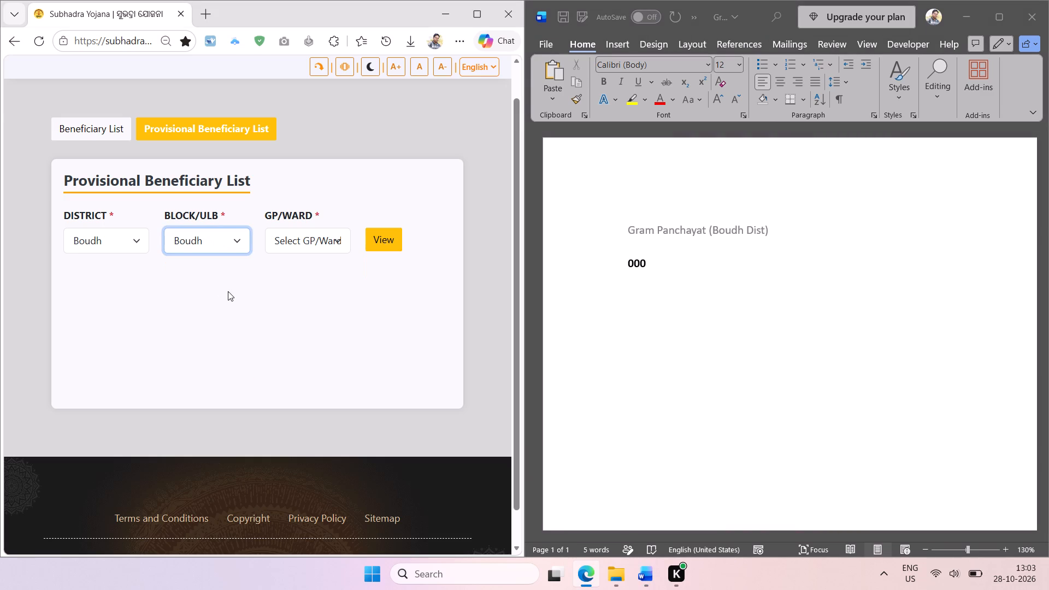
{"action": "left_click", "coordinate": [227, 294]}
Replace the 000 heading in the Gram Panchayat document with Boudh copied from the title, set in uppercase, and add a line below.
{"action": "double_click", "coordinate": [727, 227]}
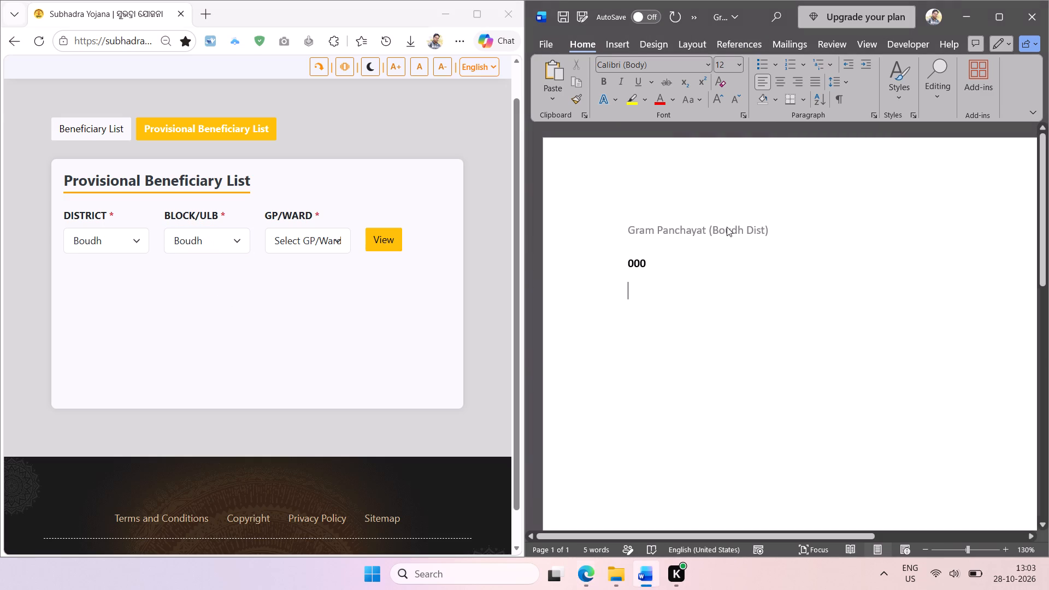
{"action": "key", "text": "ctrl+c"}
{"action": "double_click", "coordinate": [635, 265]}
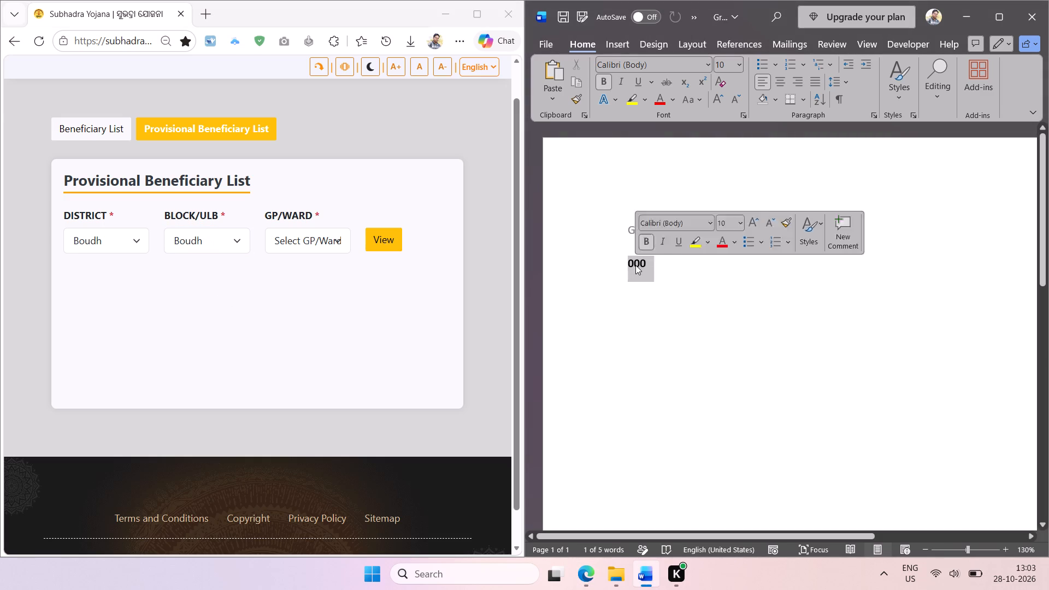
{"action": "right_click", "coordinate": [635, 265]}
{"action": "left_click", "coordinate": [724, 353]}
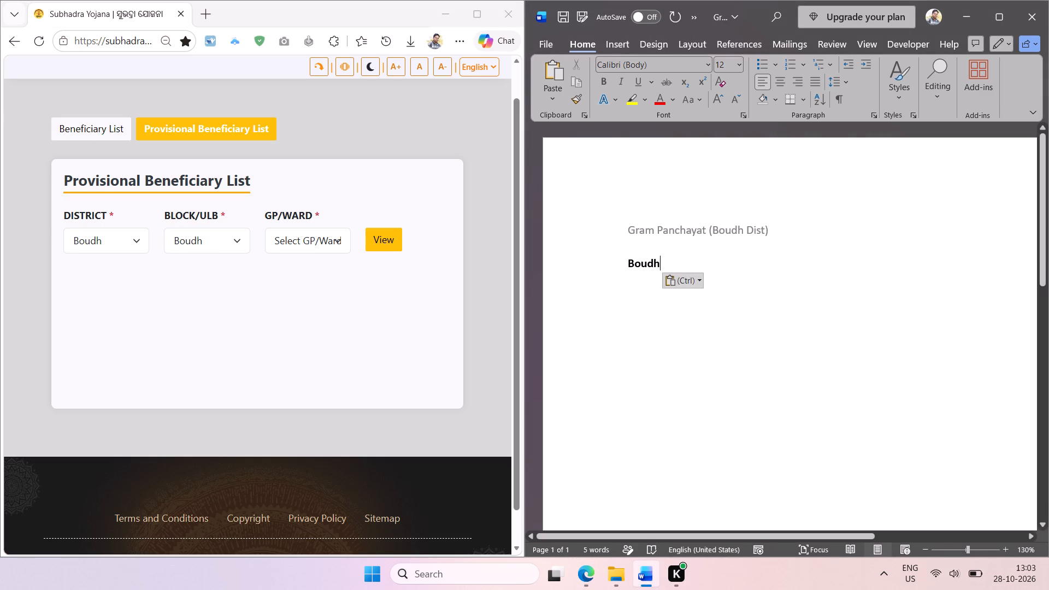
{"action": "key", "text": "shift+F3"}
{"action": "left_click", "coordinate": [679, 264]}
{"action": "key", "text": "Return"}
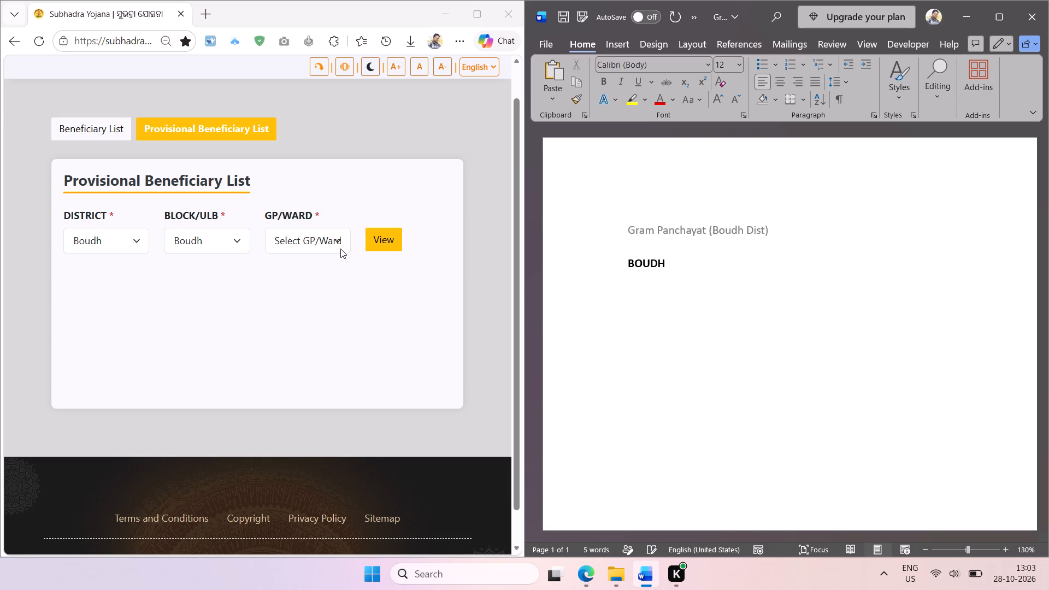
Copy the gram panchayat names from Ainlapali to Padmanpur as recognised text from the GP/Ward options of Boudh block.
{"action": "left_click", "coordinate": [340, 246]}
{"action": "left_click", "coordinate": [464, 304]}
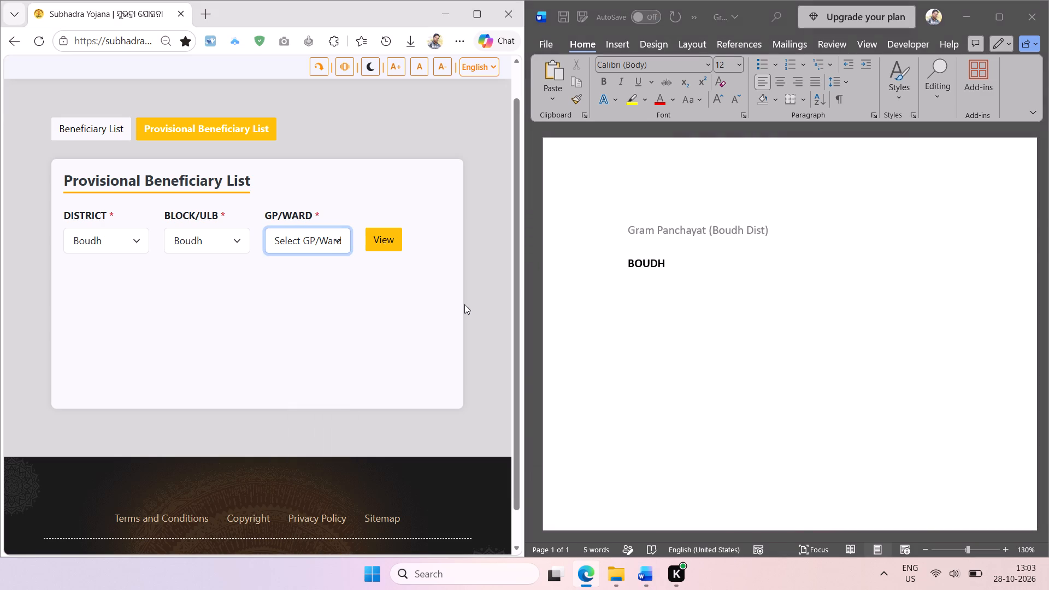
{"action": "key", "text": "ctrl+minus"}
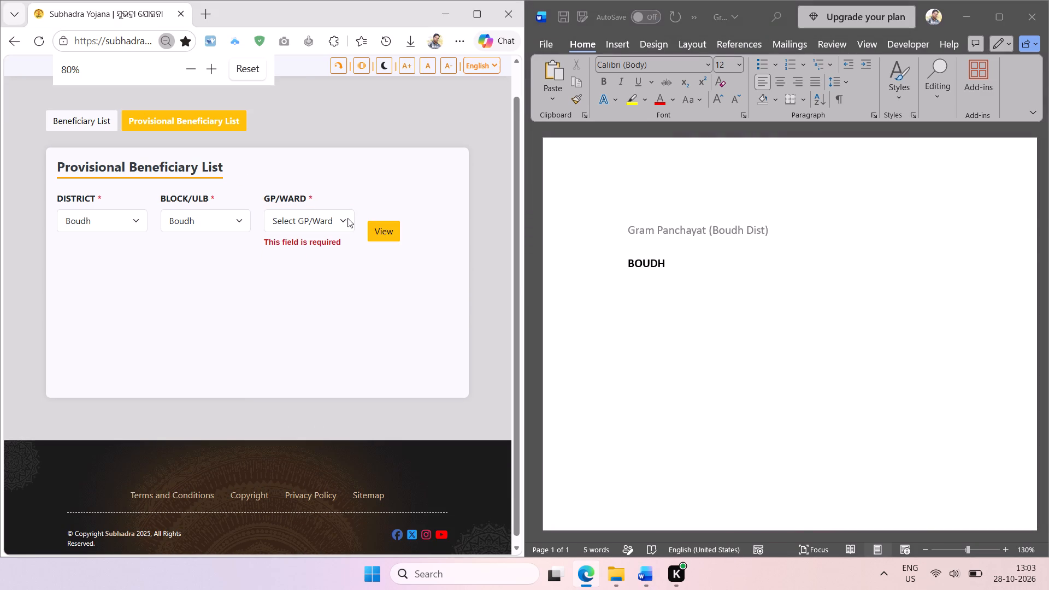
{"action": "left_click", "coordinate": [347, 217]}
{"action": "key", "text": "shift+super+t"}
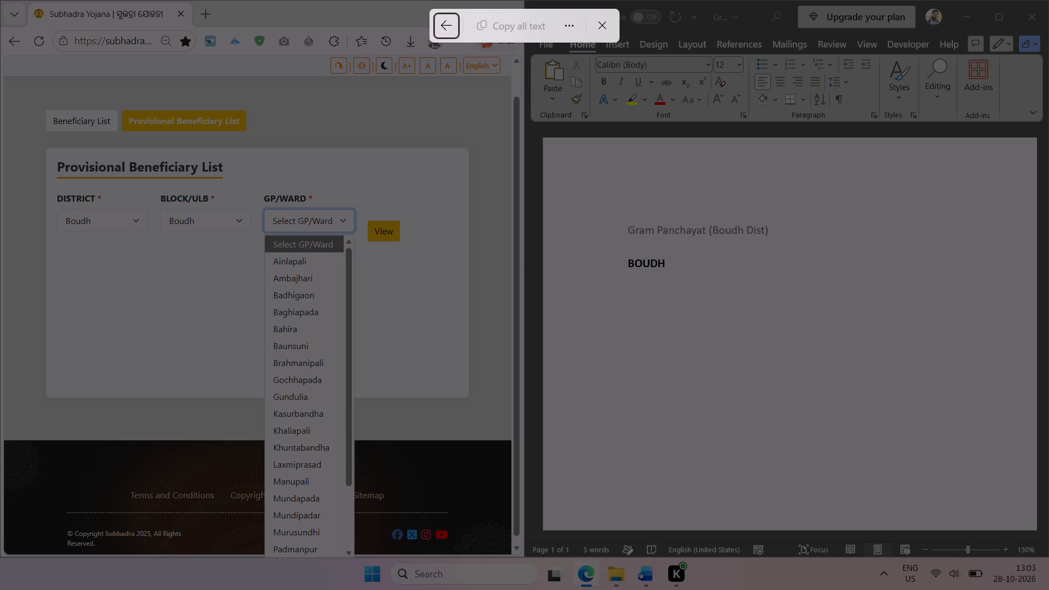
{"action": "left_click_drag", "start_coordinate": [266, 253], "coordinate": [340, 563]}
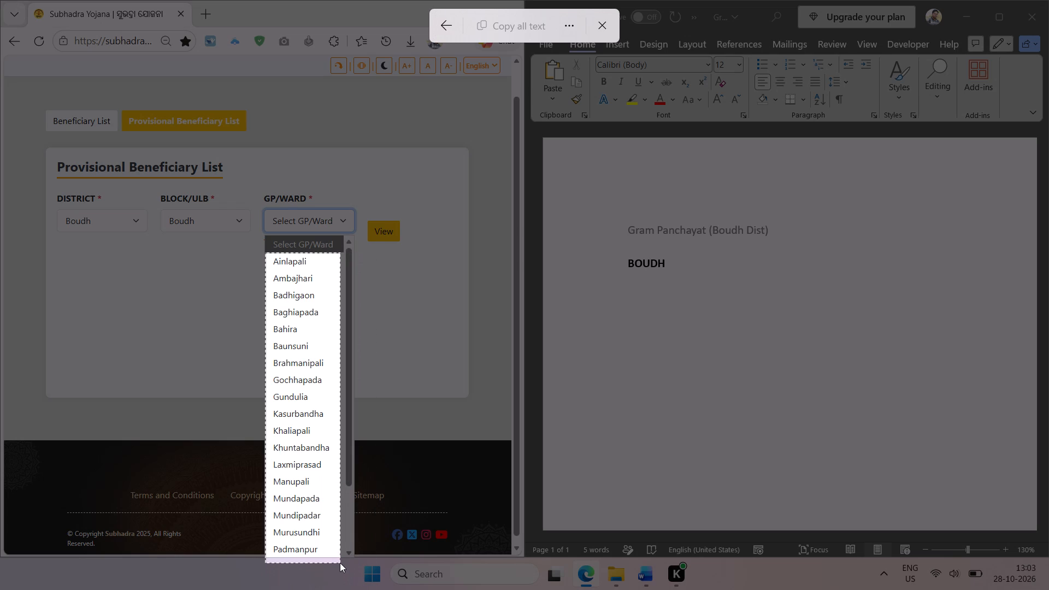
{"action": "left_click_drag", "start_coordinate": [340, 563], "coordinate": [342, 560]}
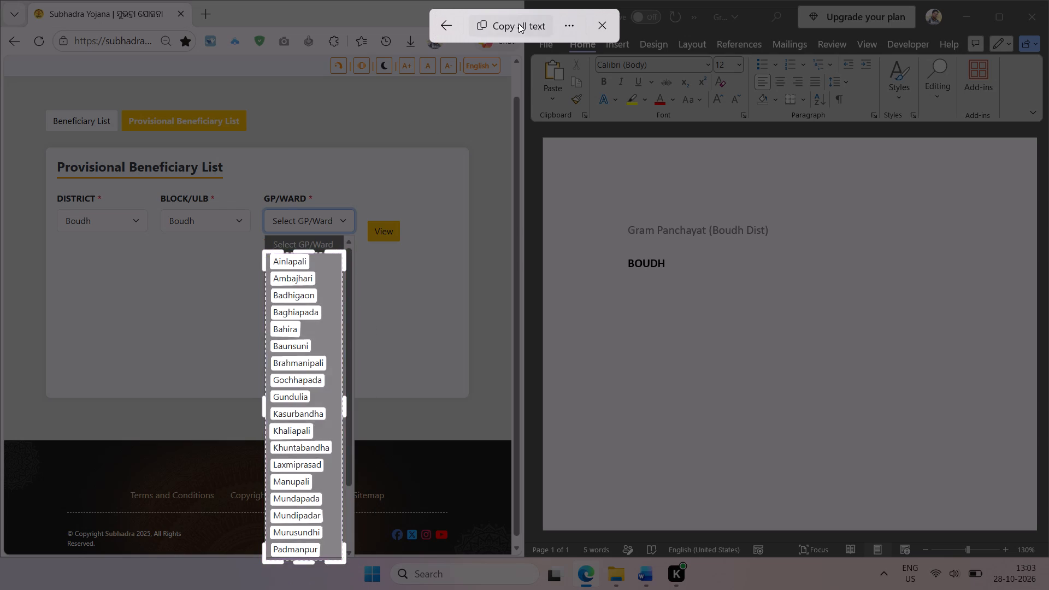
{"action": "left_click", "coordinate": [518, 23]}
Paste the copied gram panchayat names below the BOUDH heading in the Word document and add empty lines after Padmanpur.
{"action": "left_click", "coordinate": [651, 270]}
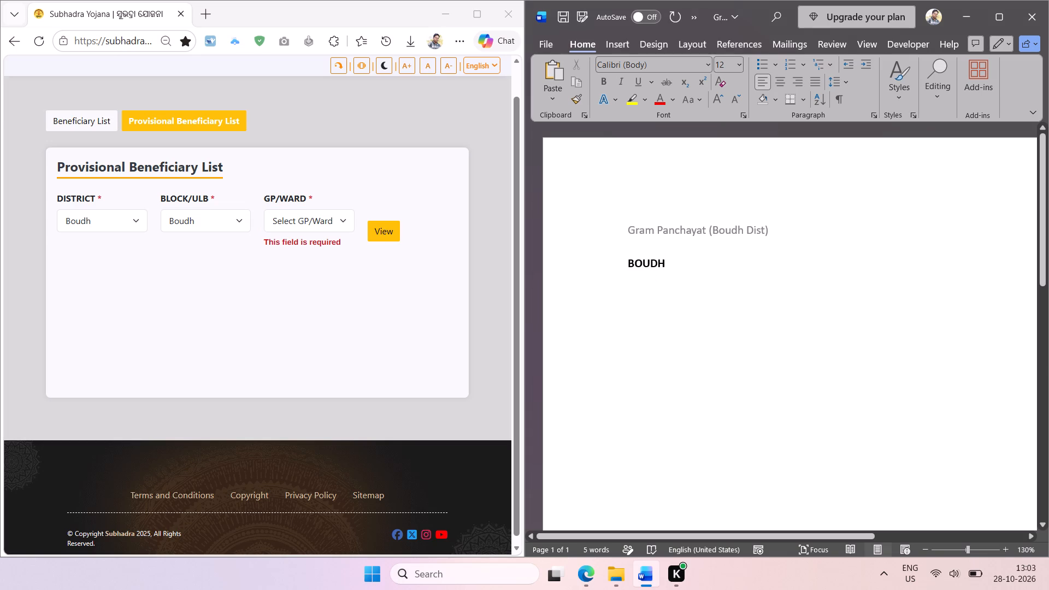
{"action": "key", "text": "ctrl+v"}
{"action": "key", "text": "Return"}
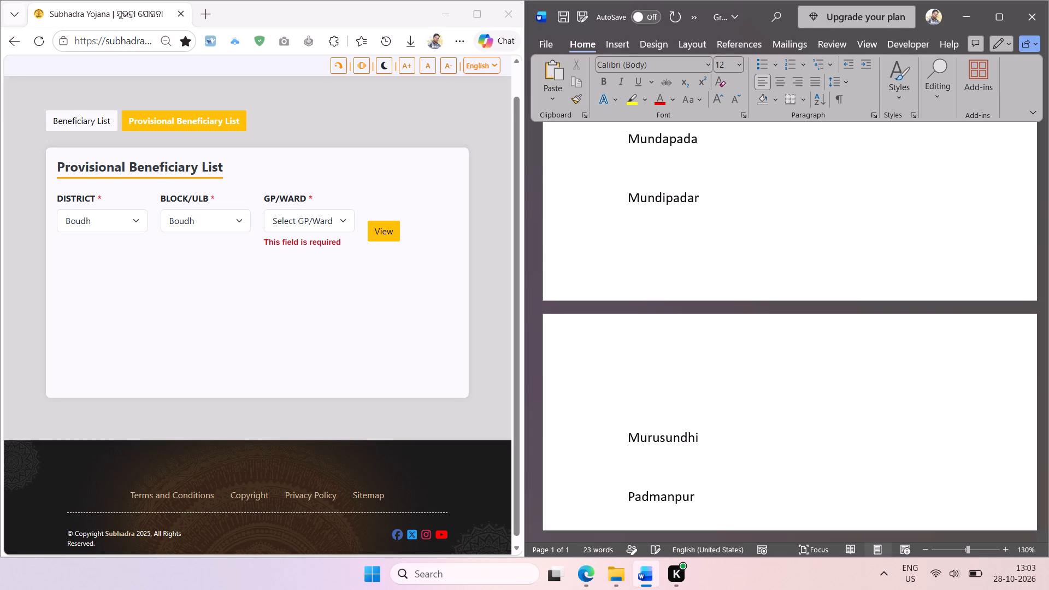
{"action": "key", "text": "Return"}
{"action": "key", "text": "Return"}
{"action": "key", "text": "Return"}
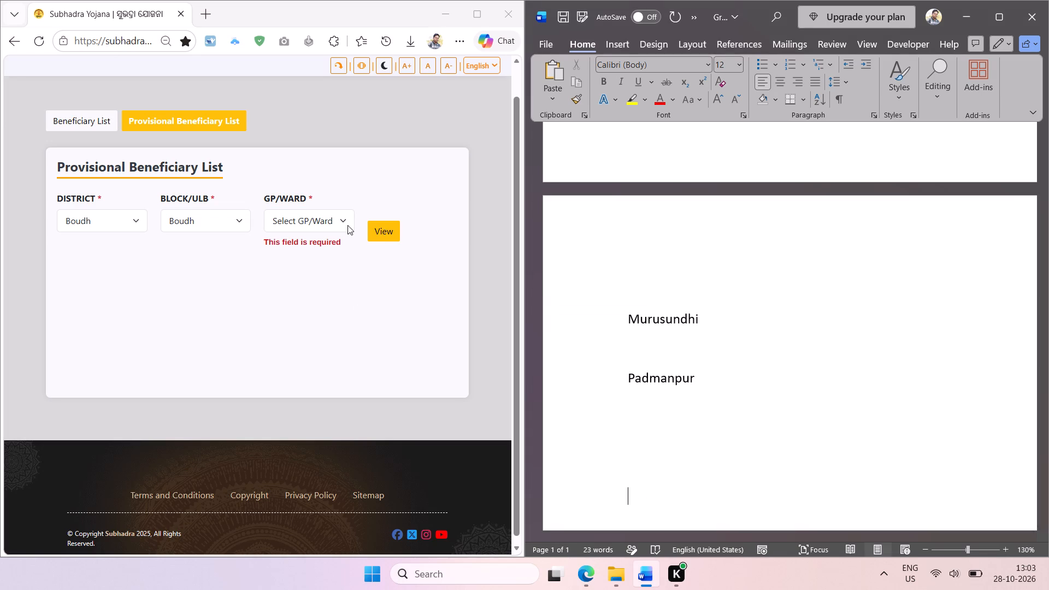
Copy the gram panchayat names from Padmanpur to Tikarapada as recognised text from the GP/Ward options of Boudh block.
{"action": "left_click", "coordinate": [347, 225]}
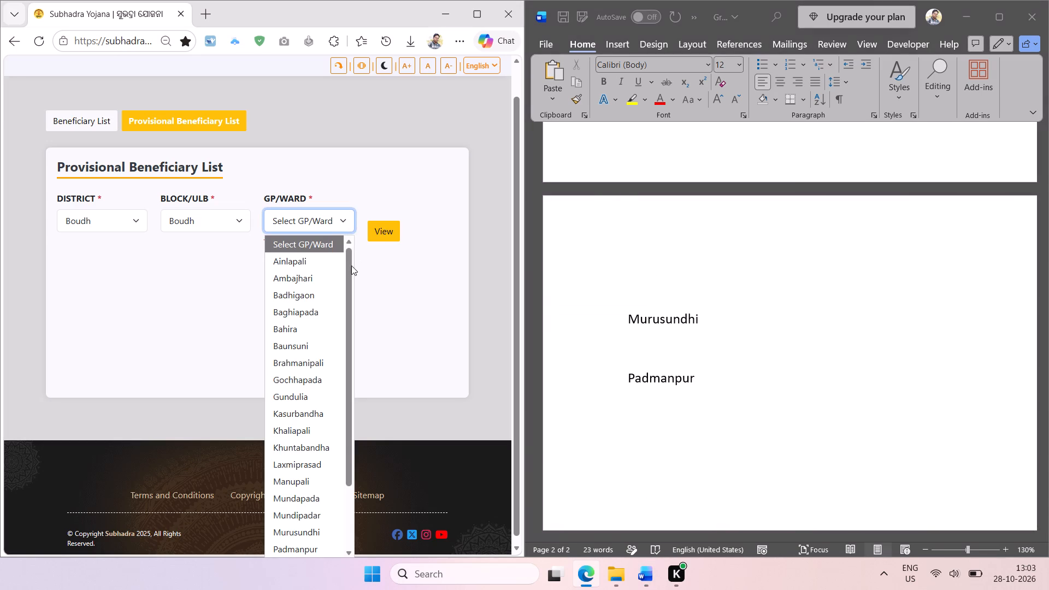
{"action": "left_click_drag", "start_coordinate": [350, 267], "coordinate": [356, 429]}
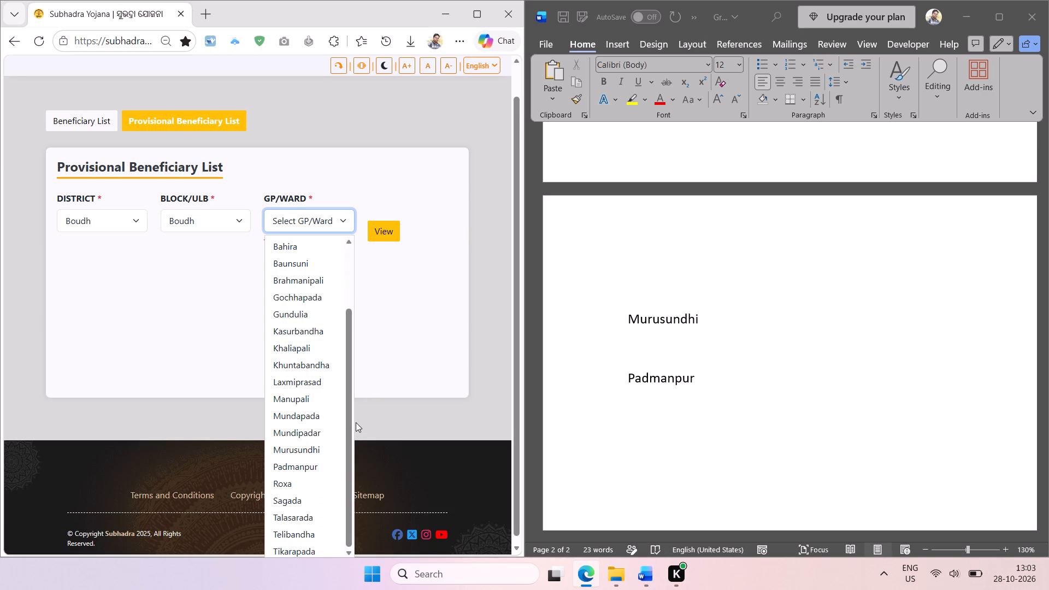
{"action": "key", "text": "shift+super+t"}
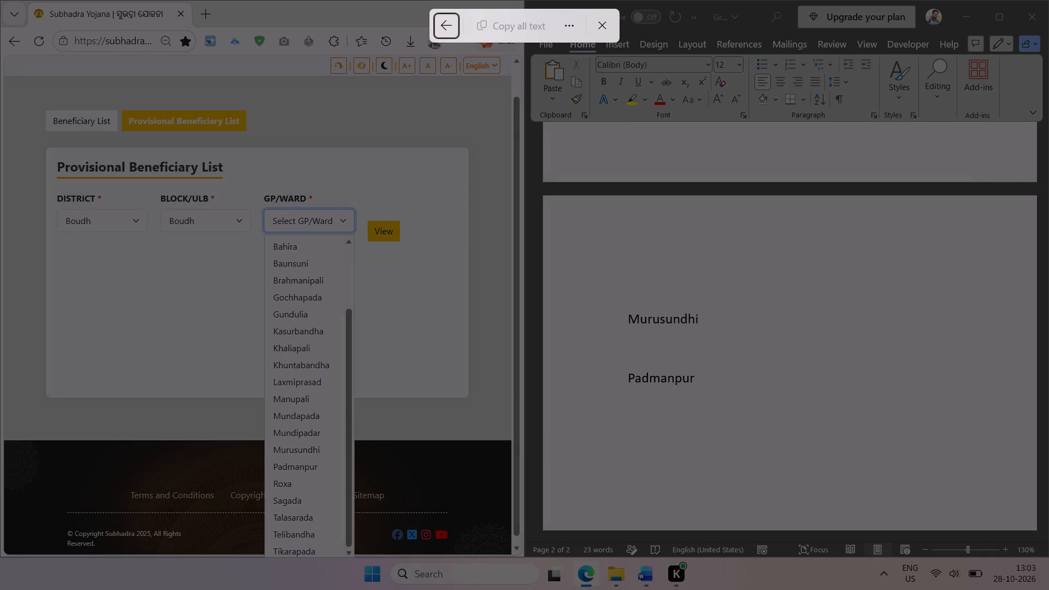
{"action": "left_click_drag", "start_coordinate": [267, 460], "coordinate": [337, 569]}
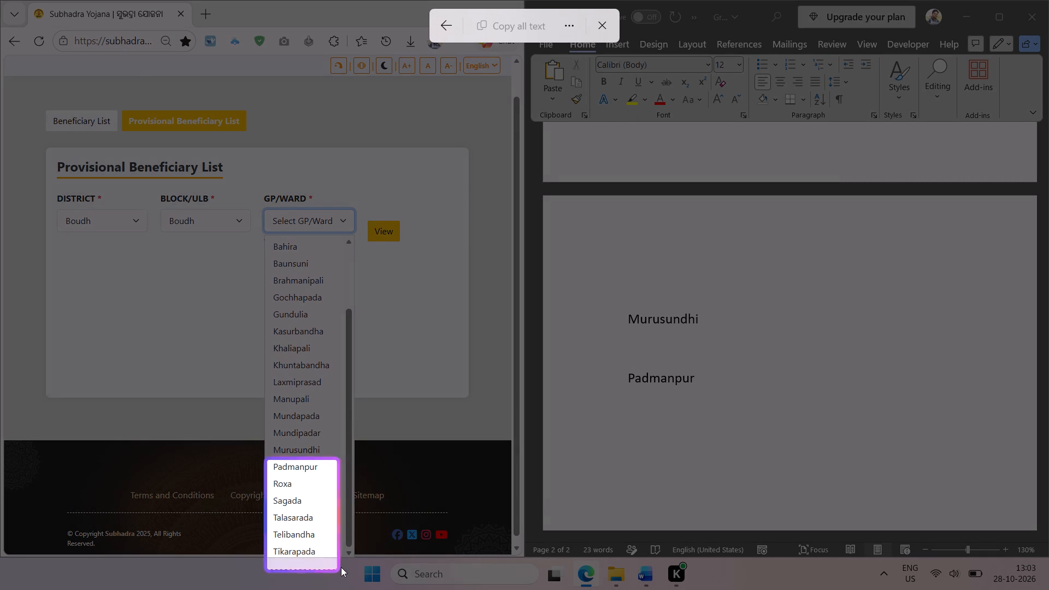
{"action": "left_click", "coordinate": [532, 25]}
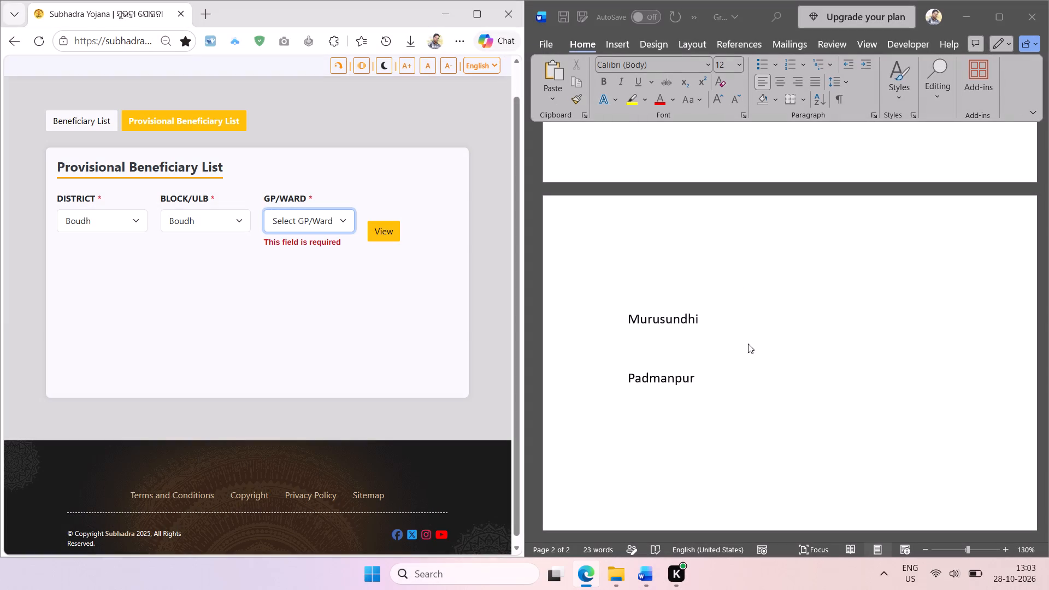
Paste the copied names below Padmanpur in the Word document and delete the duplicate Padmanpur above Roxa.
{"action": "left_click", "coordinate": [632, 398]}
{"action": "left_click", "coordinate": [641, 400]}
{"action": "key", "text": "ctrl+v"}
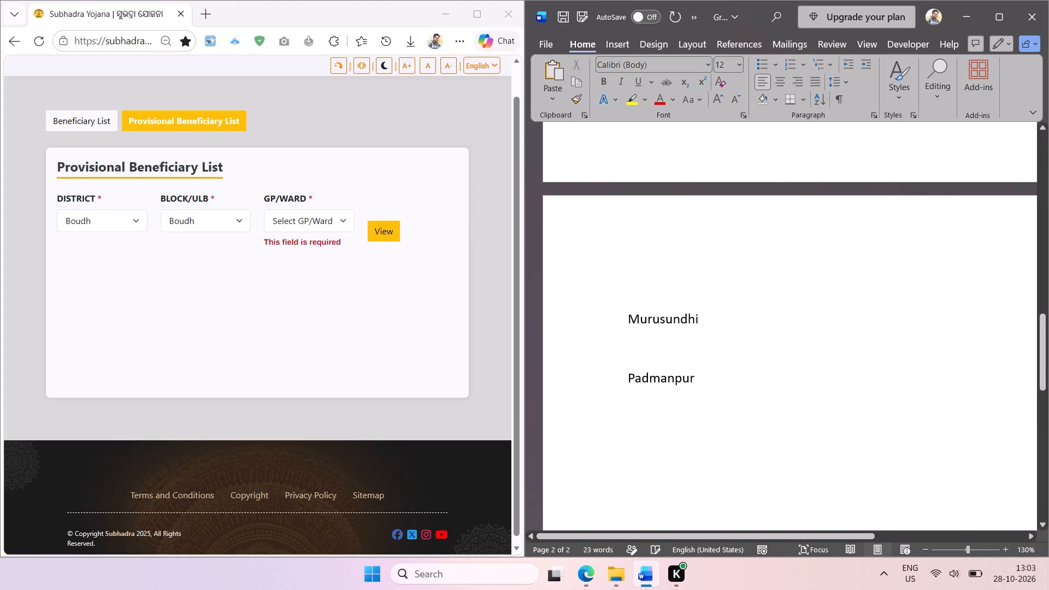
{"action": "double_click", "coordinate": [662, 202]}
{"action": "key", "text": "BackSpace"}
{"action": "key", "text": "BackSpace"}
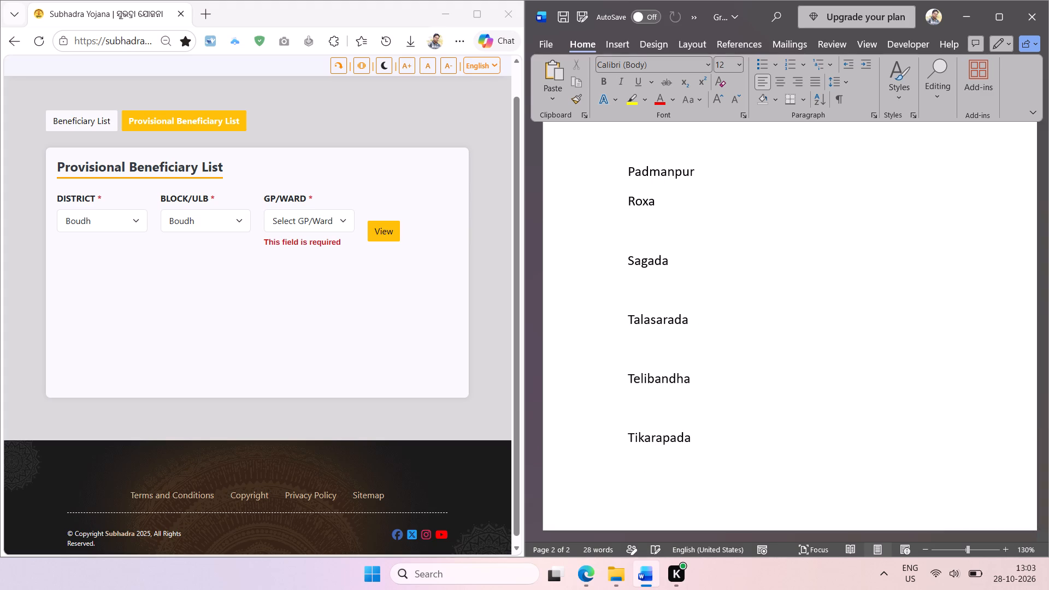
Set all text in the Gram Panchayat document to font size 10.
{"action": "key", "text": "ctrl+a"}
{"action": "left_click", "coordinate": [852, 78]}
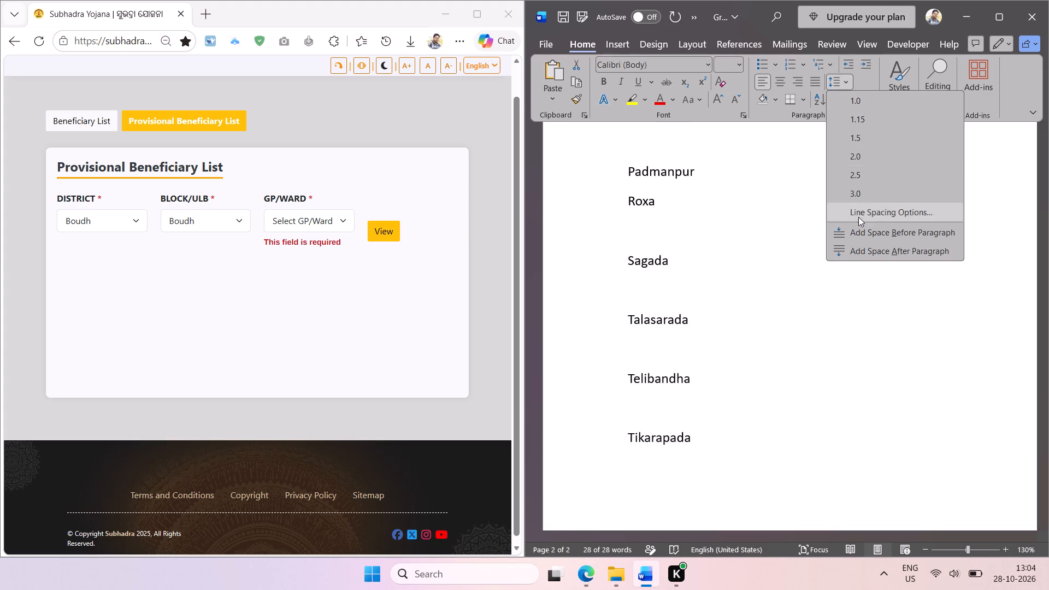
{"action": "left_click", "coordinate": [861, 251]}
{"action": "left_click", "coordinate": [846, 80]}
{"action": "left_click", "coordinate": [872, 249]}
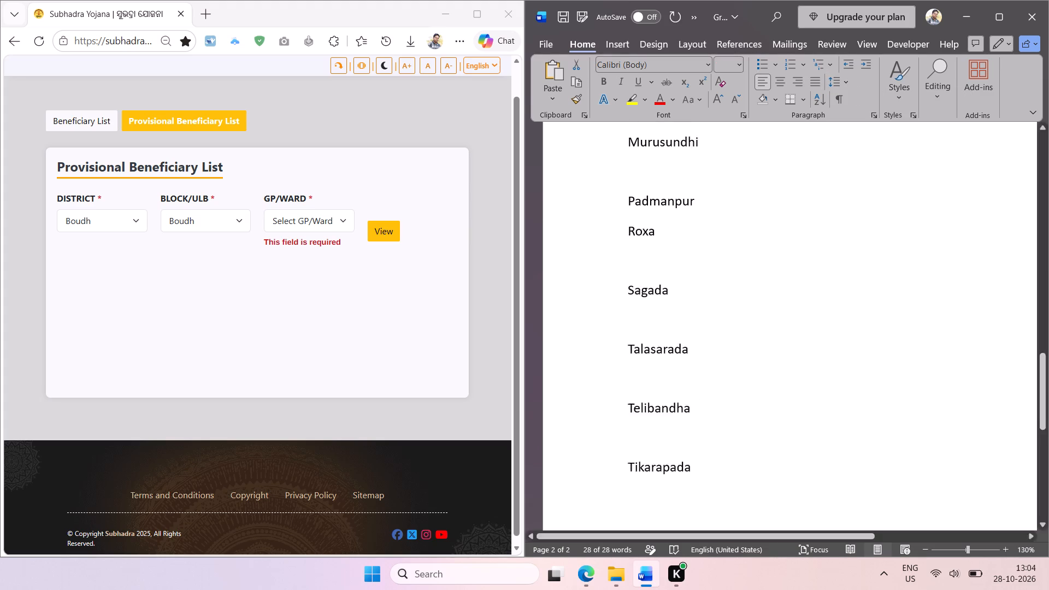
{"action": "left_click", "coordinate": [736, 61]}
{"action": "left_click", "coordinate": [732, 114]}
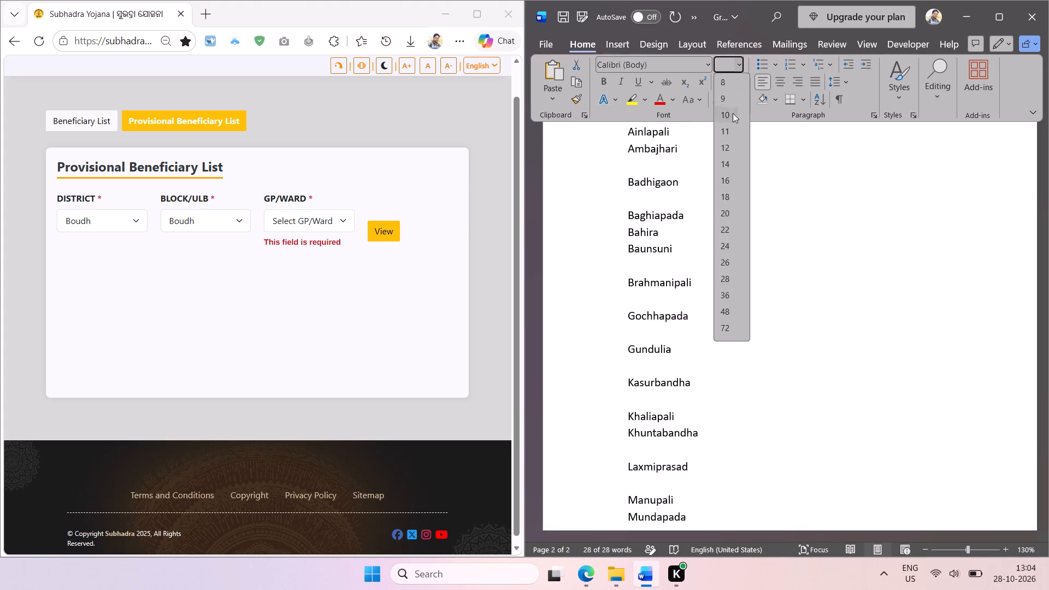
{"action": "left_click", "coordinate": [776, 258]}
Delete the empty lines between the gram panchayat names from Ambajhari to Khaliapali.
{"action": "scroll", "coordinate": [764, 260], "scroll_direction": "up", "scroll_amount": 7}
{"action": "scroll", "coordinate": [764, 260], "scroll_direction": "down", "scroll_amount": 1}
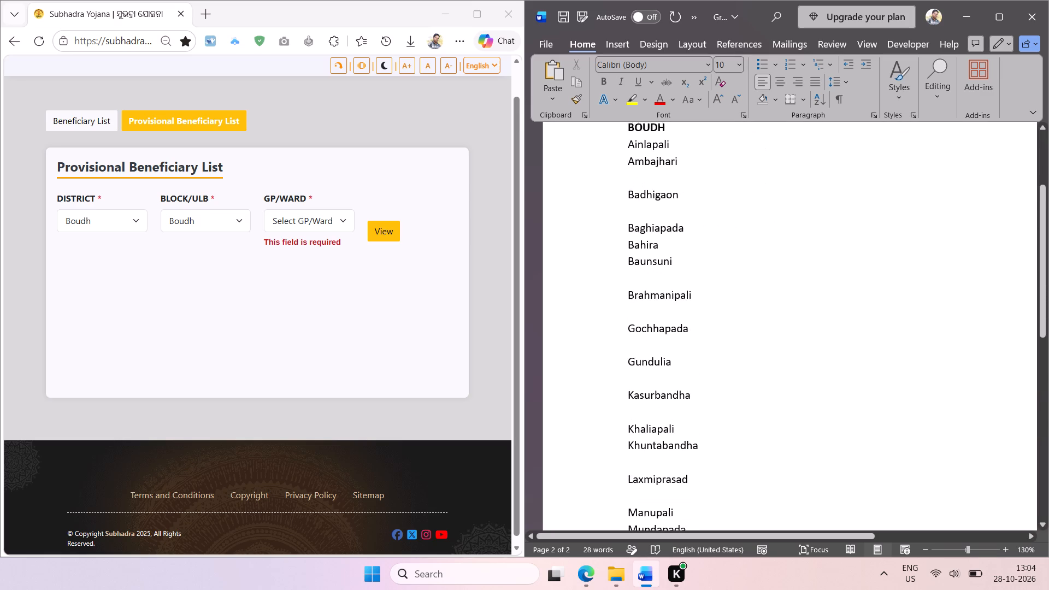
{"action": "scroll", "coordinate": [764, 260], "scroll_direction": "down", "scroll_amount": 1}
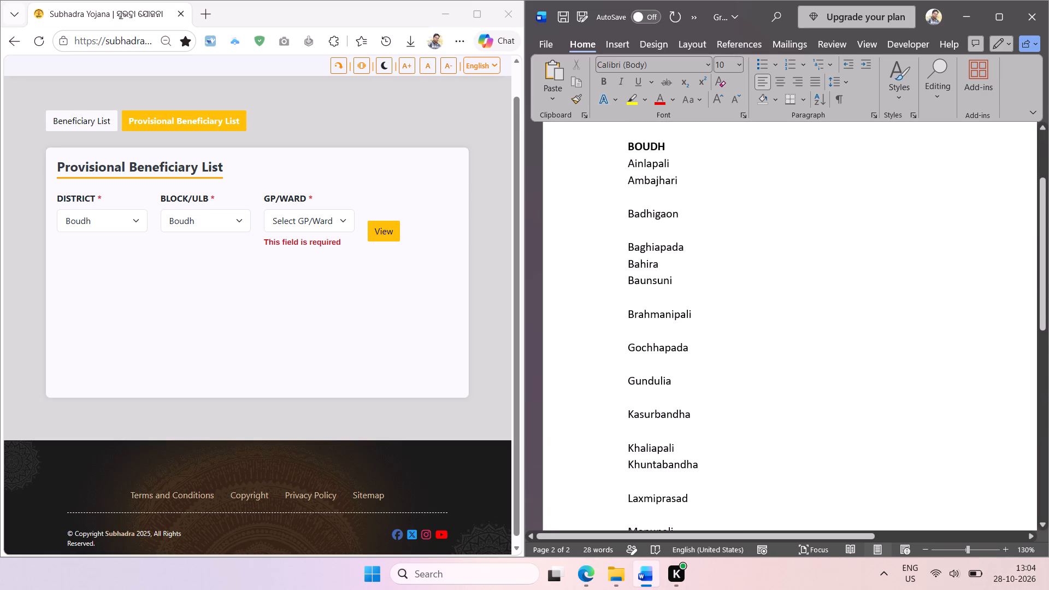
{"action": "left_click", "coordinate": [643, 429]}
{"action": "key", "text": "BackSpace"}
{"action": "left_click", "coordinate": [643, 399]}
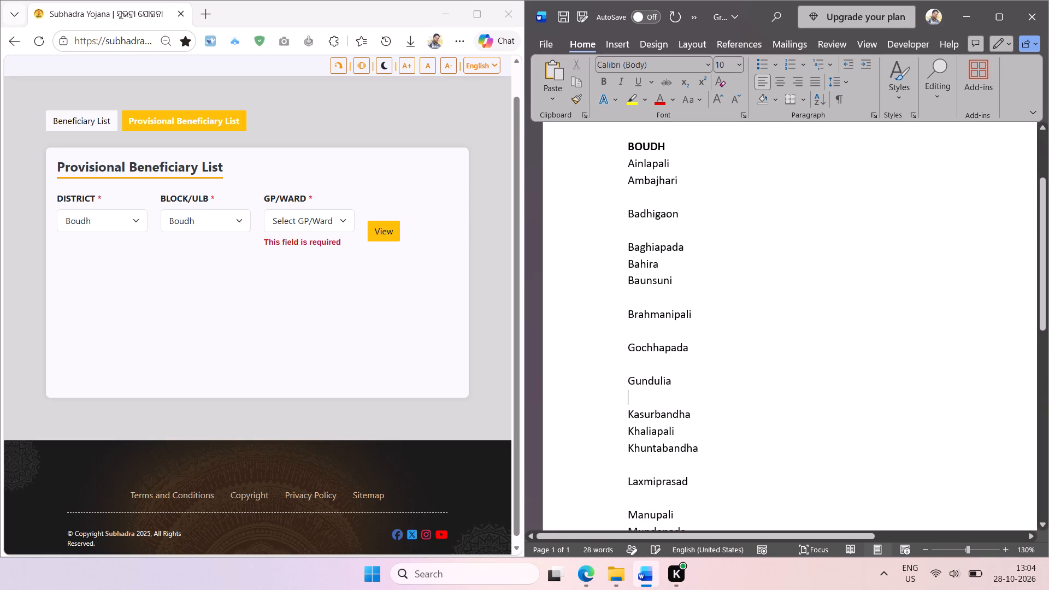
{"action": "key", "text": "BackSpace"}
{"action": "left_click", "coordinate": [647, 367]}
{"action": "key", "text": "BackSpace"}
{"action": "left_click", "coordinate": [652, 336]}
{"action": "key", "text": "BackSpace"}
{"action": "left_click", "coordinate": [646, 287]}
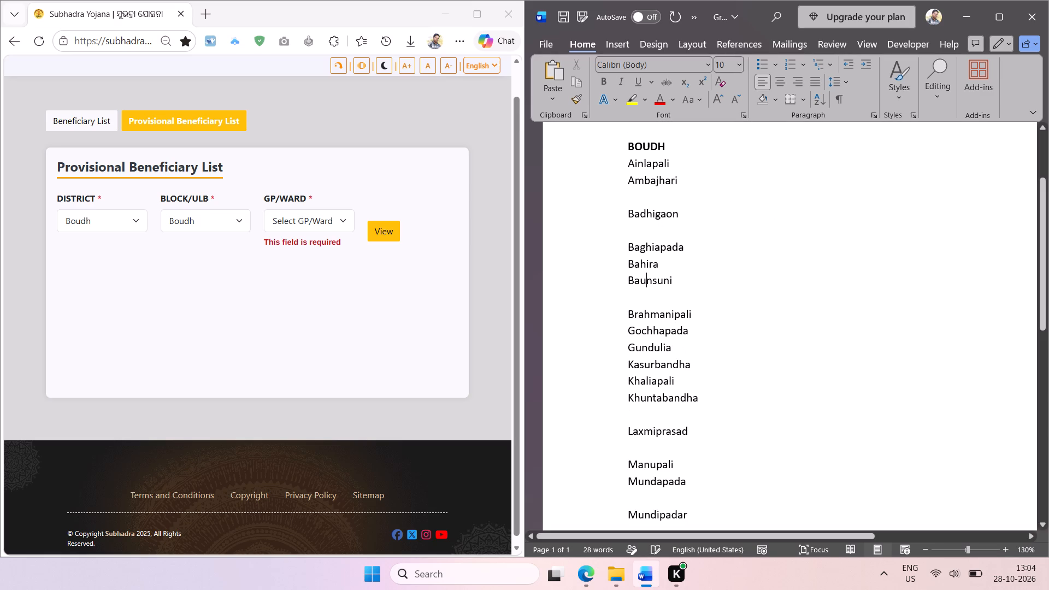
{"action": "left_click", "coordinate": [646, 291]}
{"action": "key", "text": "BackSpace"}
{"action": "left_click", "coordinate": [640, 233]}
{"action": "key", "text": "BackSpace"}
{"action": "left_click", "coordinate": [641, 198]}
{"action": "key", "text": "BackSpace"}
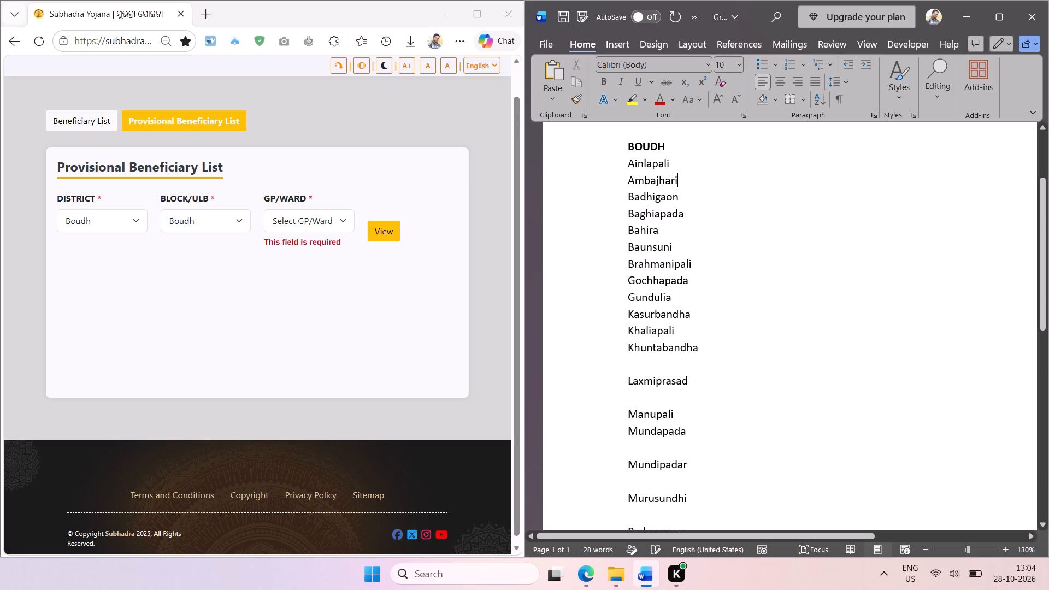
Delete the remaining empty lines between the gram panchayat names from Khuntabandha to Tikarapada.
{"action": "left_click", "coordinate": [641, 483]}
{"action": "key", "text": "BackSpace"}
{"action": "left_click", "coordinate": [648, 446]}
{"action": "key", "text": "BackSpace"}
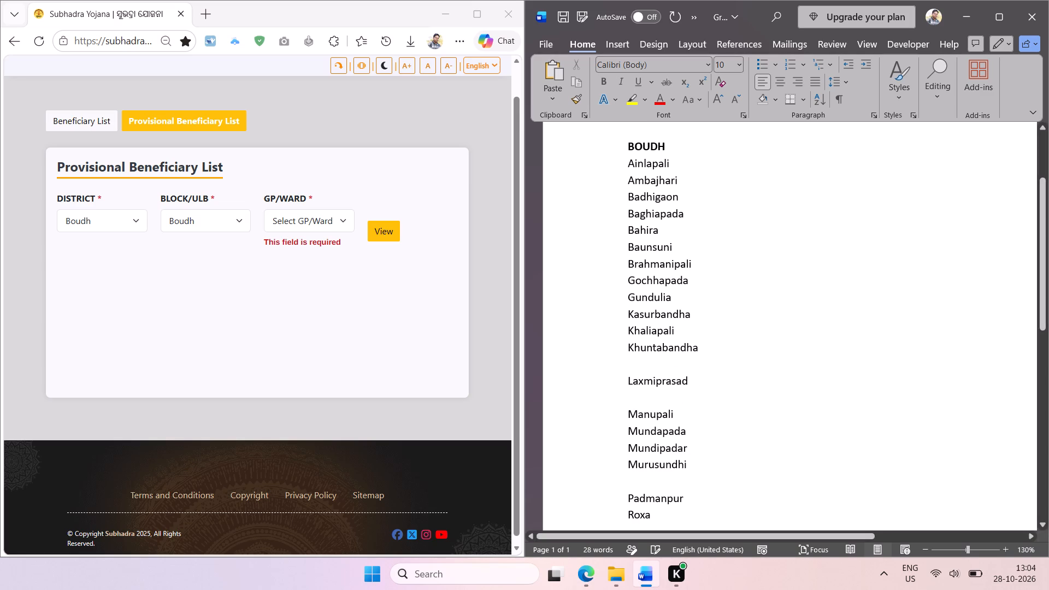
{"action": "left_click", "coordinate": [645, 401]}
{"action": "key", "text": "BackSpace"}
{"action": "left_click", "coordinate": [643, 362]}
{"action": "key", "text": "BackSpace"}
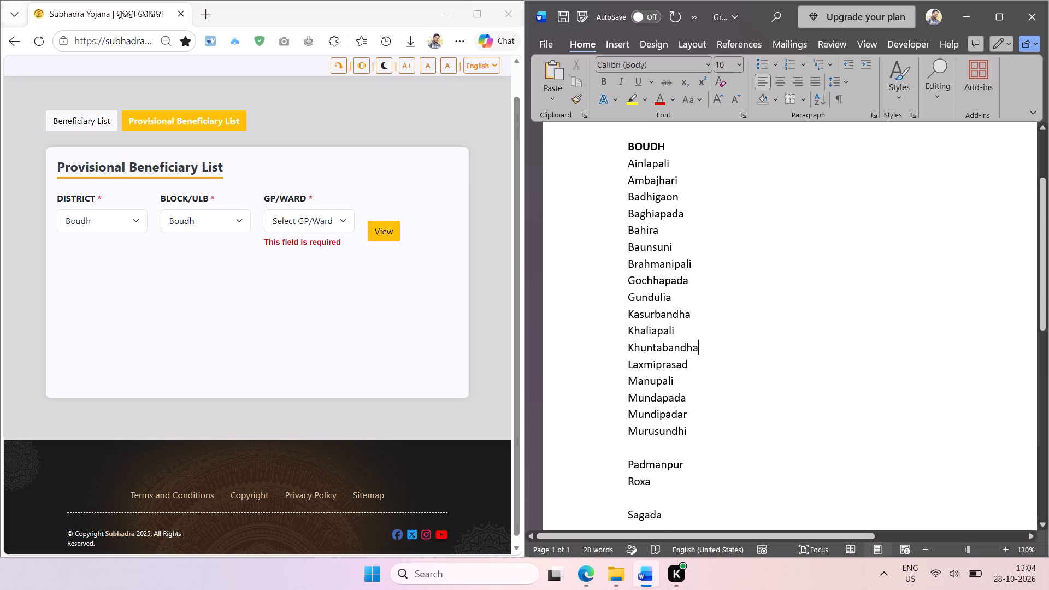
{"action": "left_click", "coordinate": [638, 498]}
{"action": "key", "text": "BackSpace"}
{"action": "left_click", "coordinate": [647, 449]}
{"action": "key", "text": "BackSpace"}
{"action": "left_click", "coordinate": [644, 492]}
{"action": "key", "text": "BackSpace"}
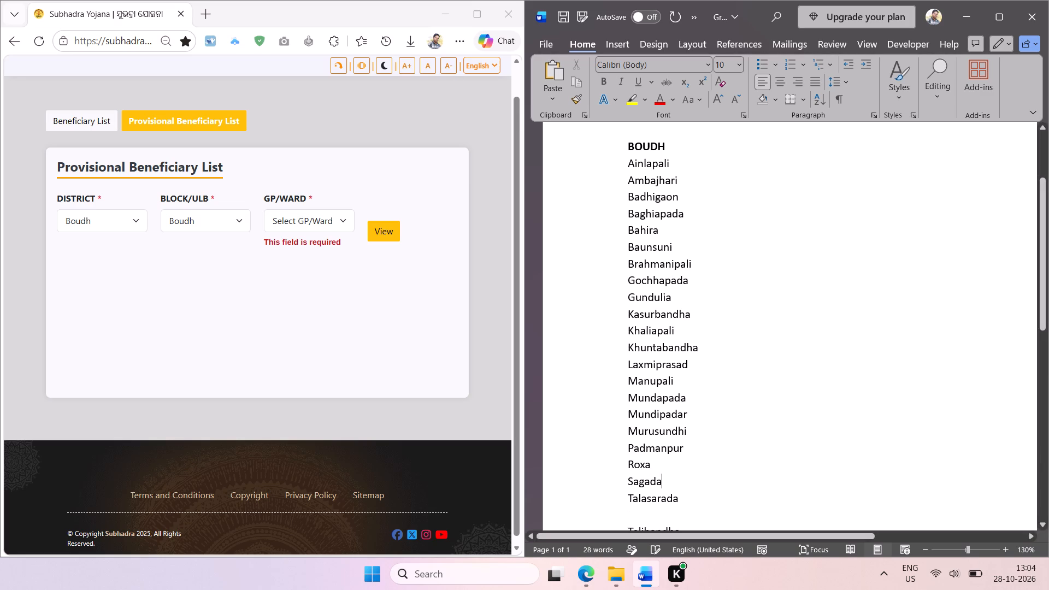
{"action": "scroll", "coordinate": [702, 366], "scroll_direction": "down", "scroll_amount": 3}
{"action": "left_click", "coordinate": [652, 387]}
{"action": "key", "text": "BackSpace"}
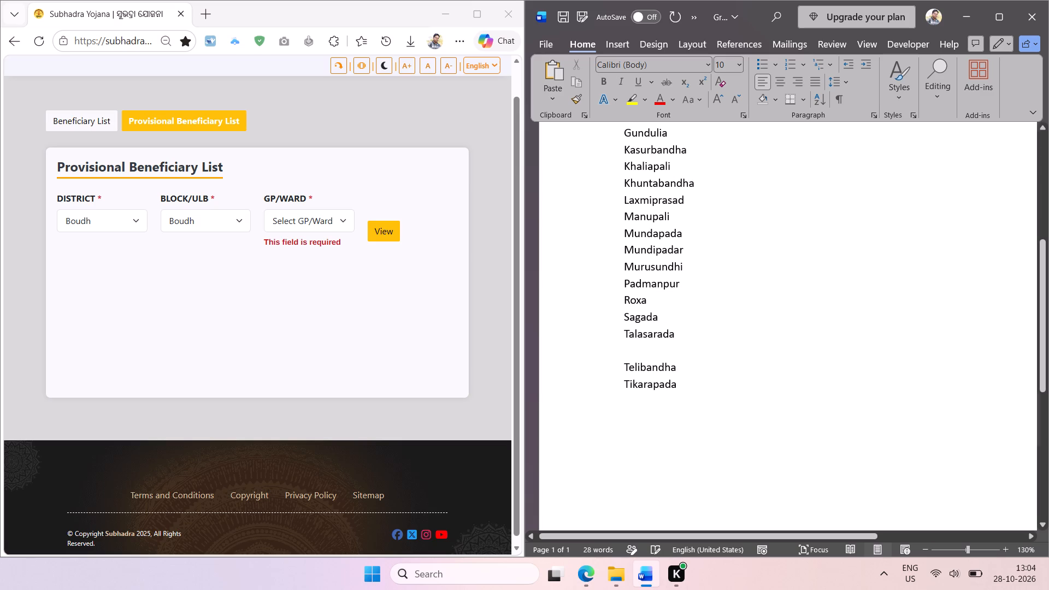
{"action": "left_click", "coordinate": [641, 356]}
{"action": "key", "text": "BackSpace"}
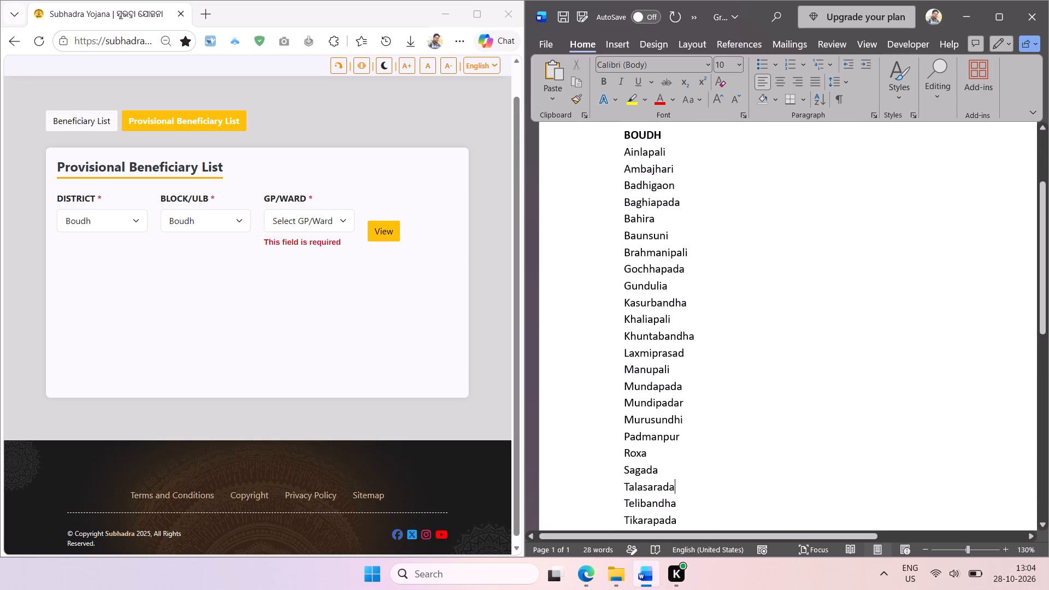
Format the gram panchayat names from Ainlapali to Tikarapada as a numbered list with decreased indent.
{"action": "left_click", "coordinate": [921, 548]}
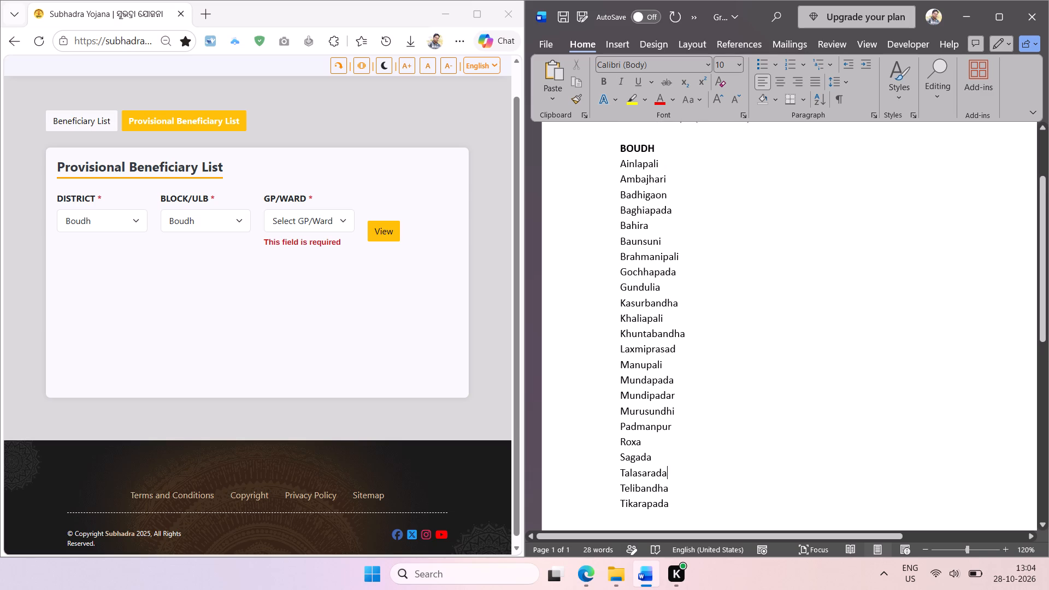
{"action": "left_click_drag", "start_coordinate": [681, 505], "coordinate": [642, 173]}
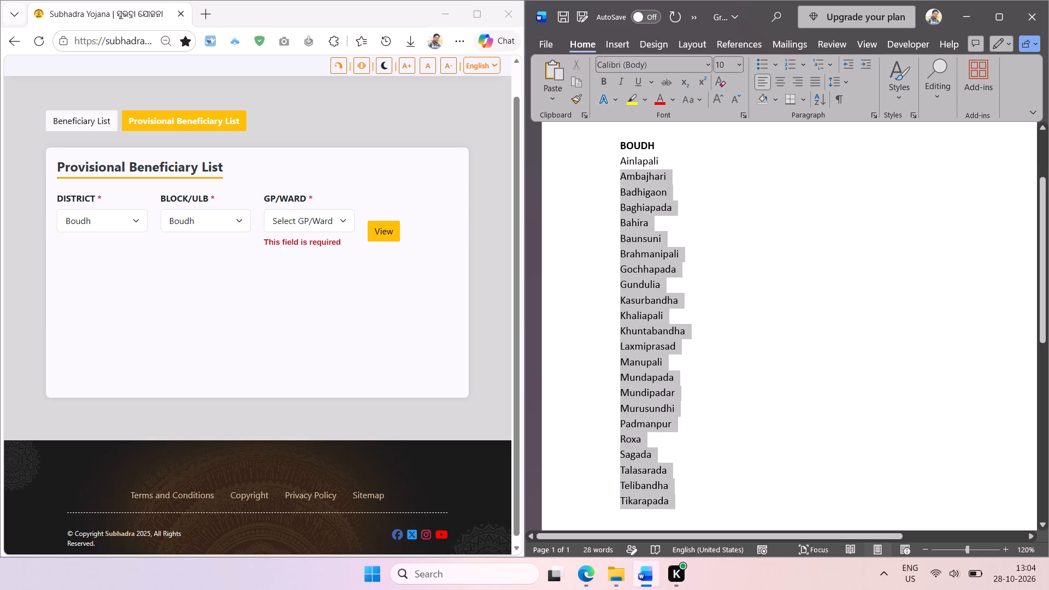
{"action": "left_click_drag", "start_coordinate": [642, 173], "coordinate": [641, 166]}
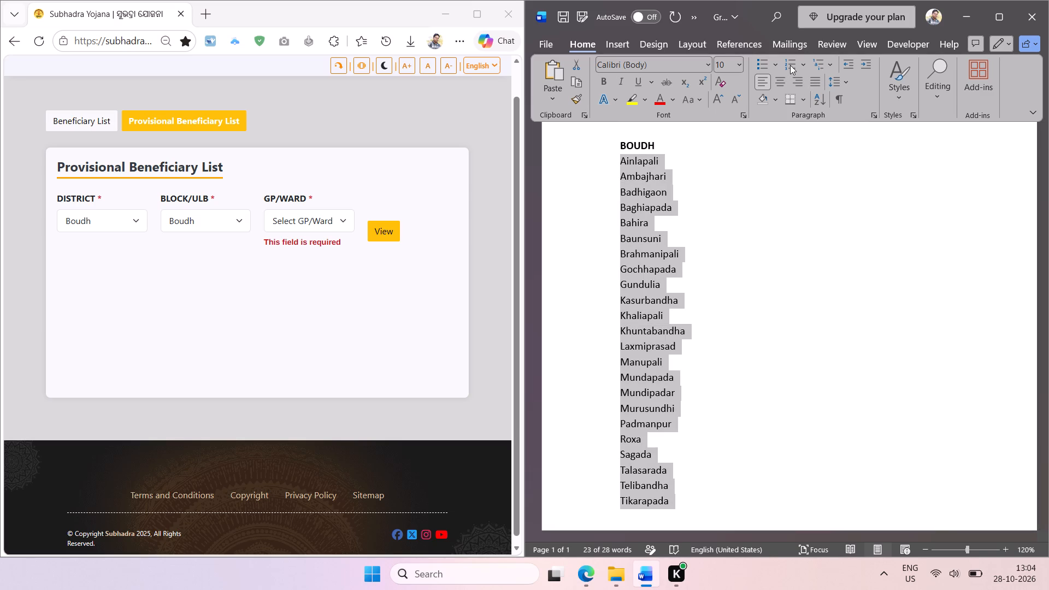
{"action": "left_click", "coordinate": [790, 65]}
{"action": "left_click", "coordinate": [848, 67]}
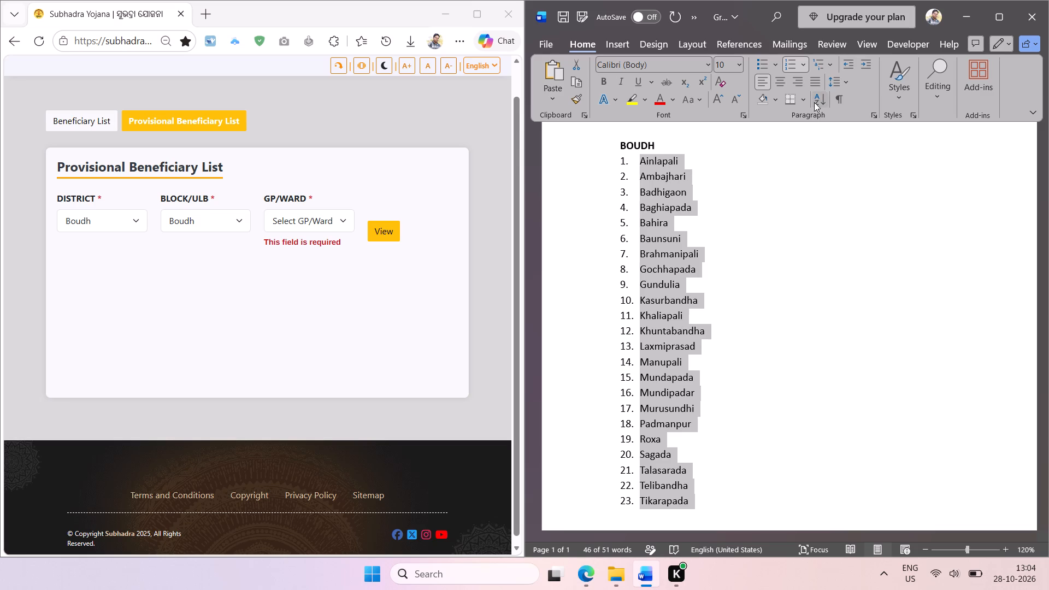
Sort the numbered gram panchayat names and save the document.
{"action": "left_click", "coordinate": [814, 102]}
{"action": "left_click", "coordinate": [827, 373]}
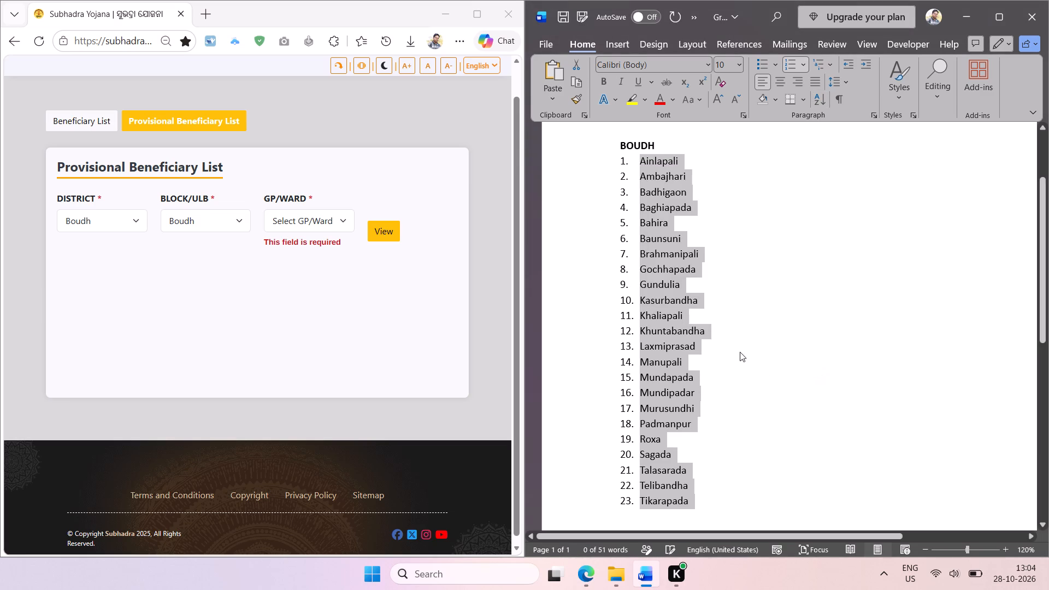
{"action": "left_click", "coordinate": [738, 303]}
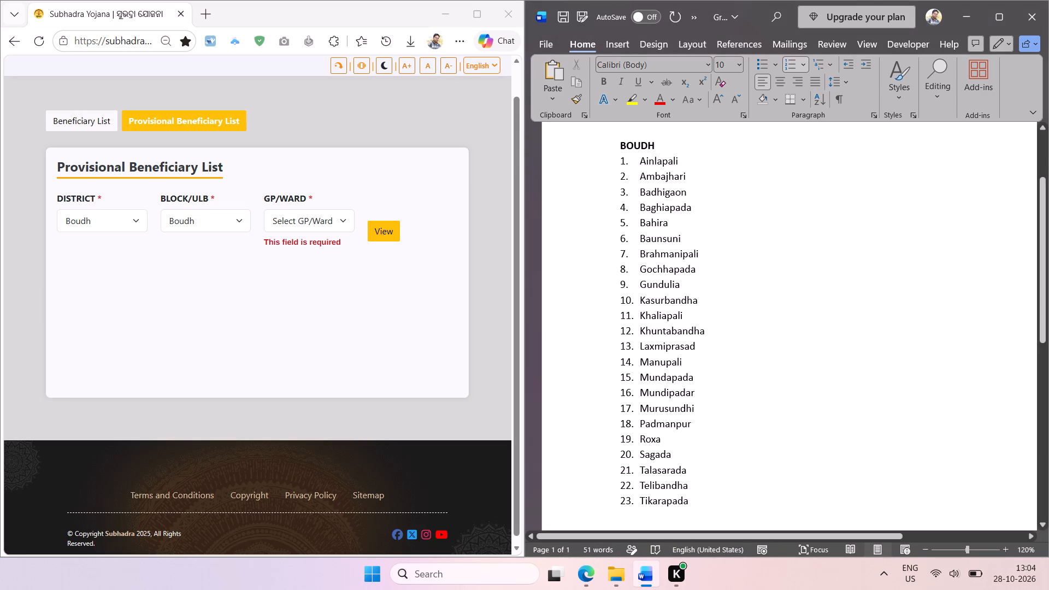
{"action": "key", "text": "ctrl+s"}
Copy the BOUDH heading and paste it below the numbered list, leaving an empty line after Tikarapada.
{"action": "double_click", "coordinate": [643, 146]}
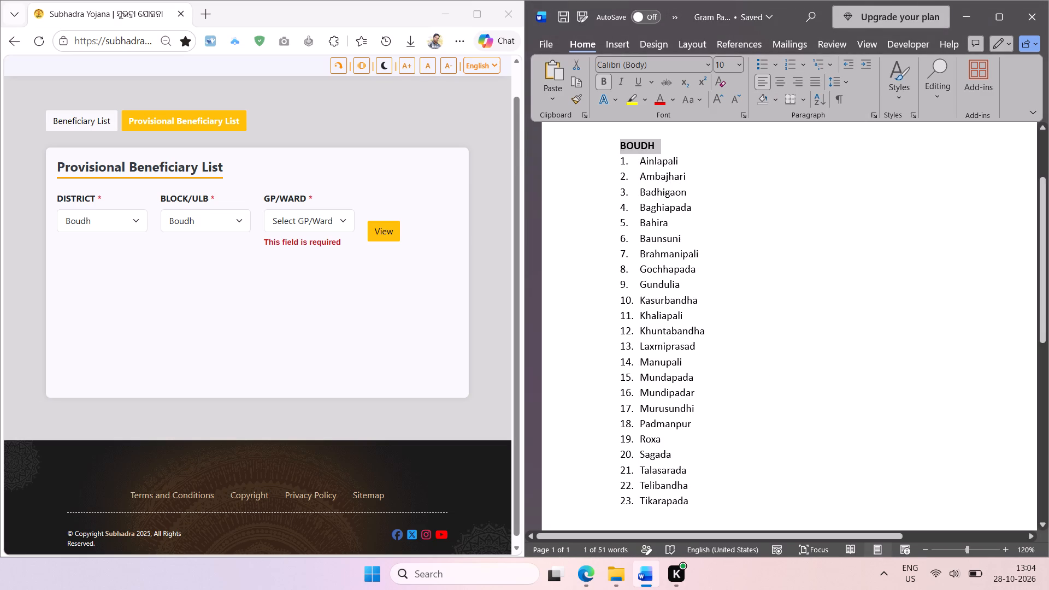
{"action": "key", "text": "ctrl+c"}
{"action": "scroll", "coordinate": [734, 487], "scroll_direction": "down", "scroll_amount": 2}
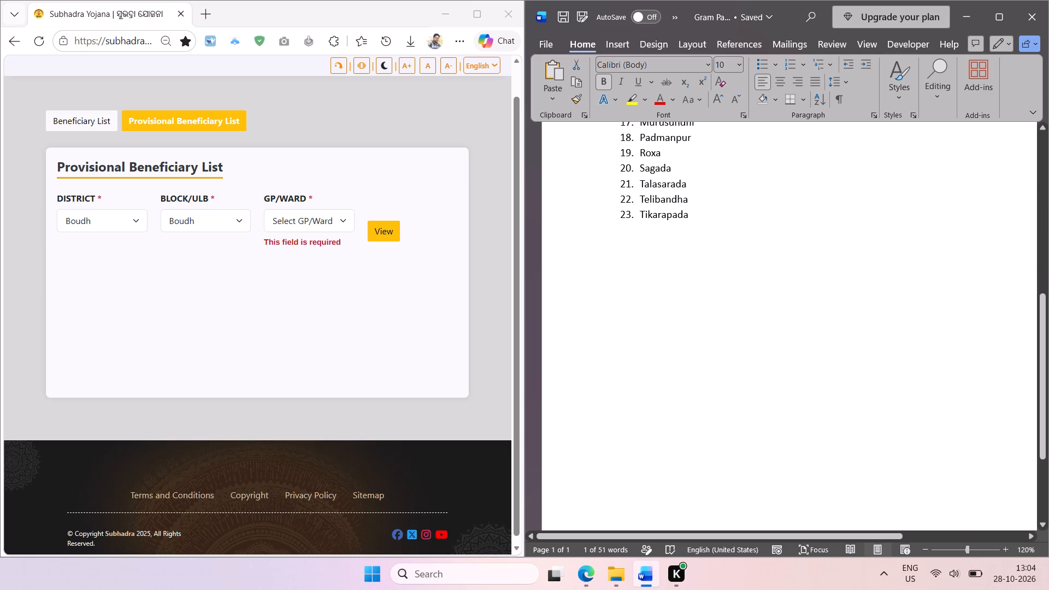
{"action": "scroll", "coordinate": [710, 298], "scroll_direction": "down", "scroll_amount": 1}
{"action": "left_click", "coordinate": [699, 208]}
{"action": "key", "text": "Return"}
{"action": "key", "text": "Return"}
{"action": "key", "text": "Return"}
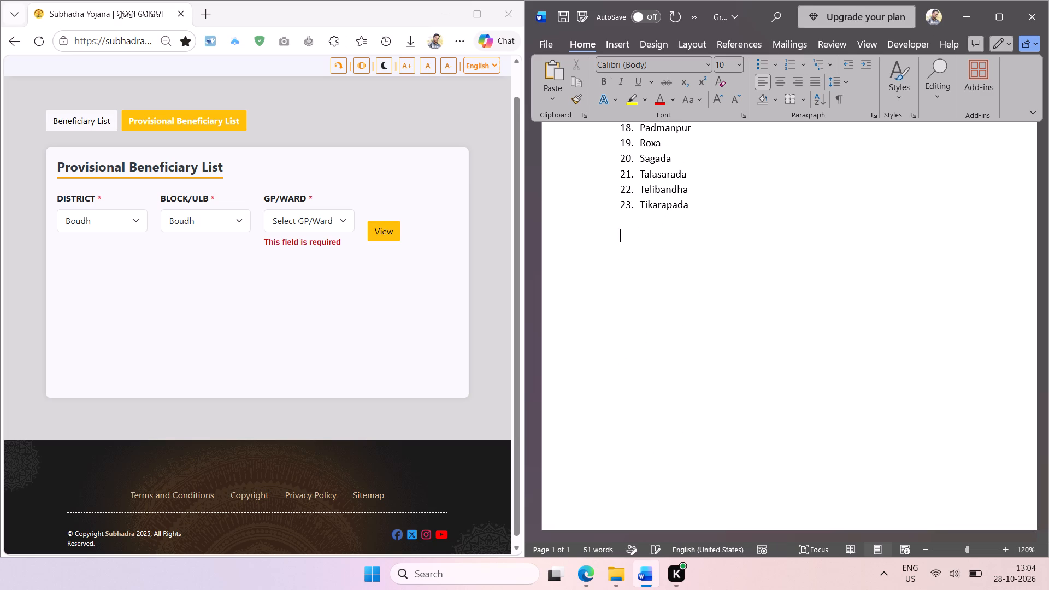
{"action": "key", "text": "ctrl+v"}
{"action": "scroll", "coordinate": [724, 334], "scroll_direction": "down", "scroll_amount": 1}
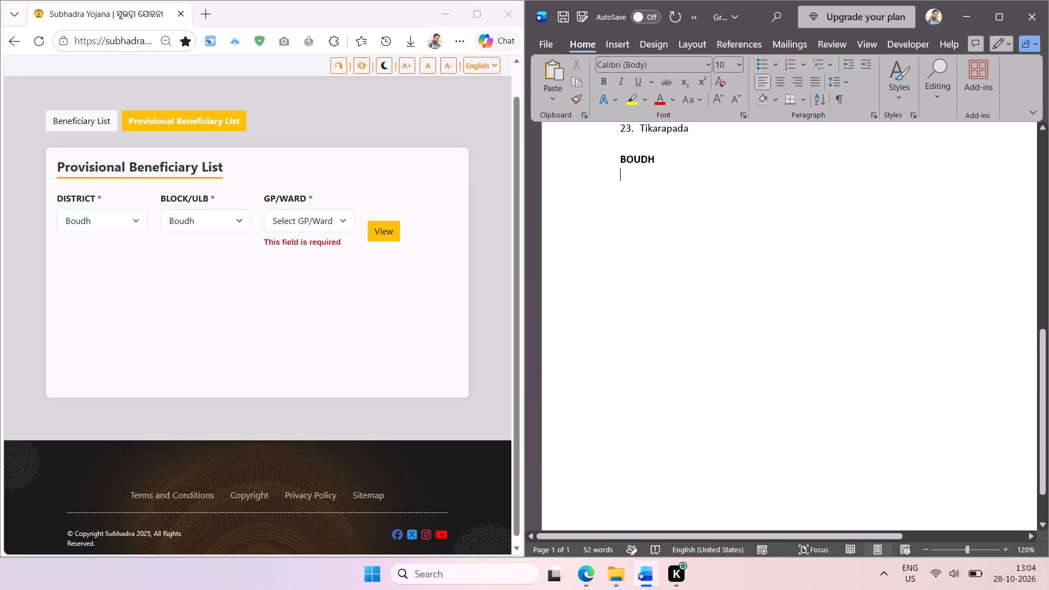
{"action": "scroll", "coordinate": [724, 334], "scroll_direction": "down", "scroll_amount": 1}
Choose Harabhanga as the Block/ULB in the Provisional Beneficiary List form in Edge.
{"action": "left_click", "coordinate": [203, 221]}
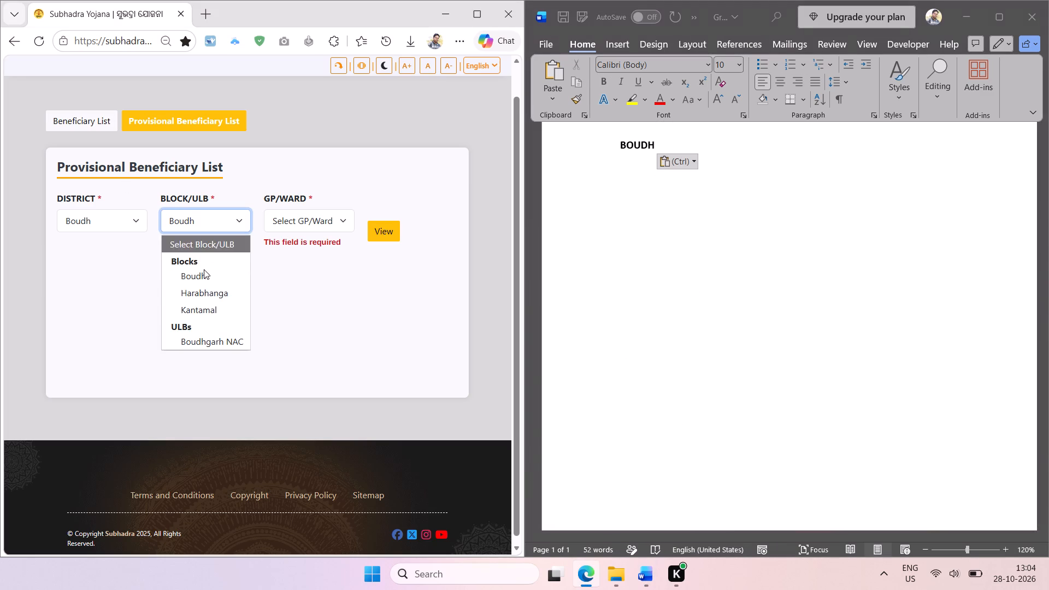
{"action": "left_click", "coordinate": [201, 292]}
{"action": "left_click", "coordinate": [259, 369]}
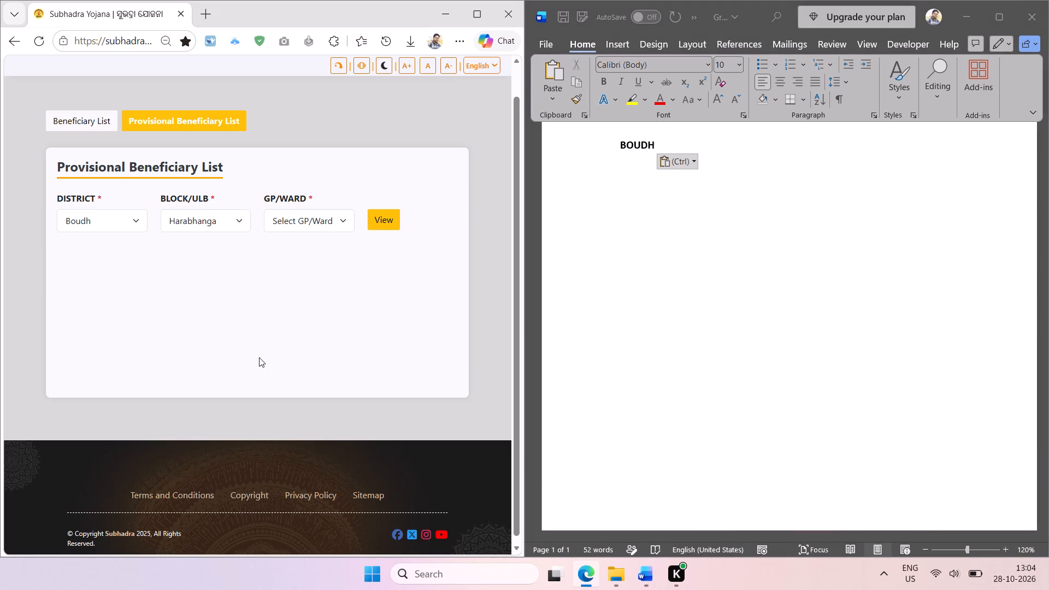
Extract the block name Harabhanga from the web form and paste it over the BOUDH heading in Word, converted to uppercase.
{"action": "key", "text": "shift+super+t"}
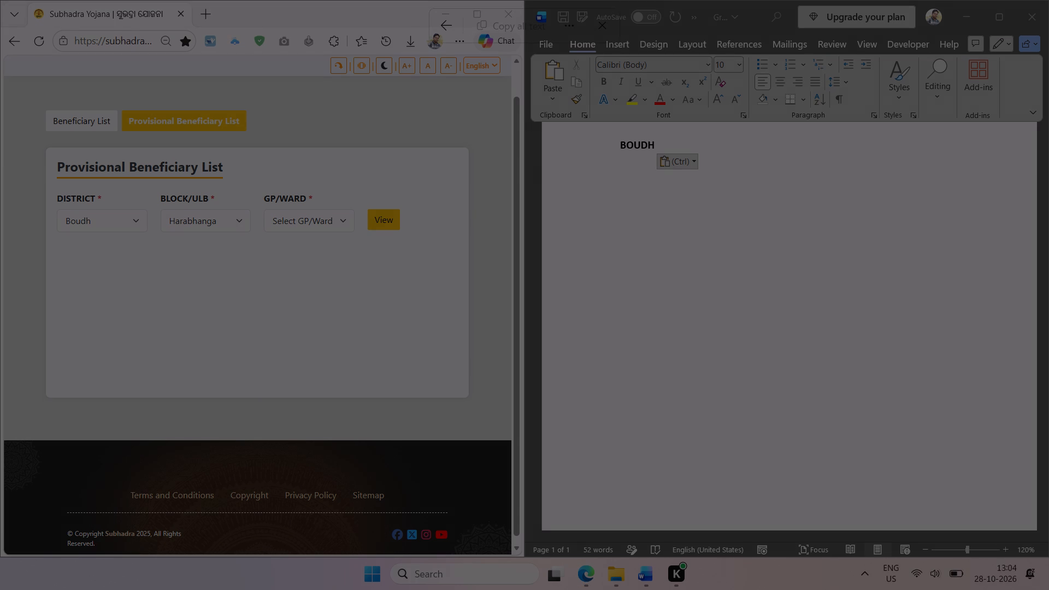
{"action": "left_click_drag", "start_coordinate": [167, 211], "coordinate": [231, 287]}
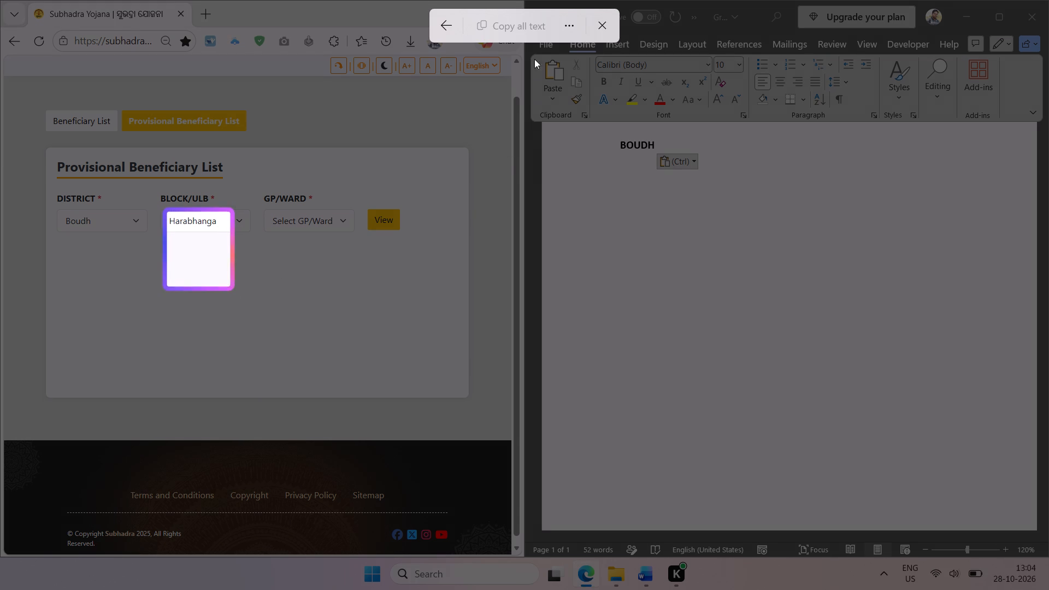
{"action": "left_click", "coordinate": [521, 20]}
{"action": "left_click", "coordinate": [650, 150]}
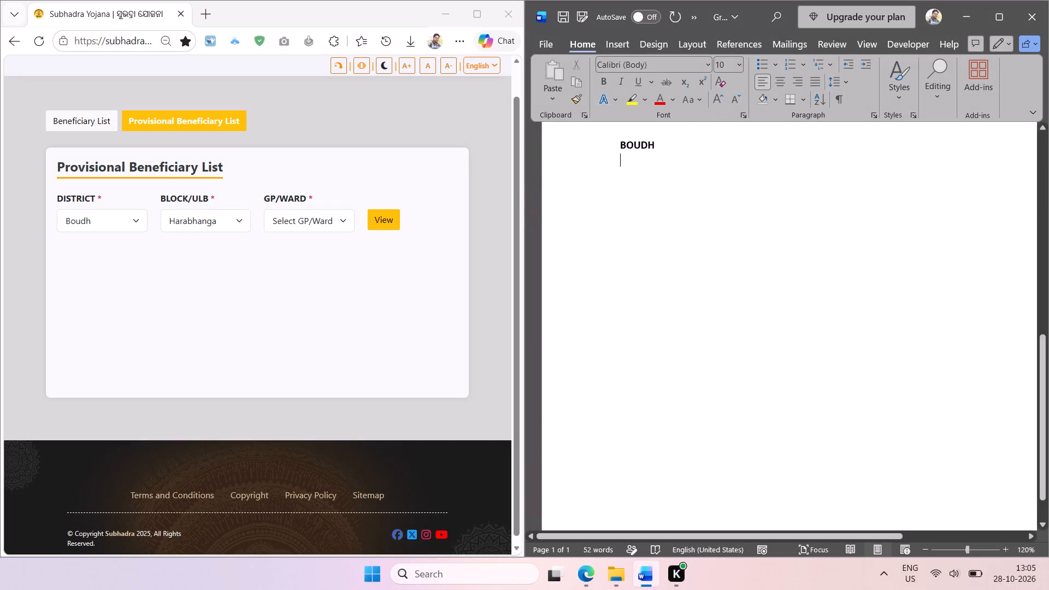
{"action": "double_click", "coordinate": [644, 145]}
{"action": "right_click", "coordinate": [644, 144]}
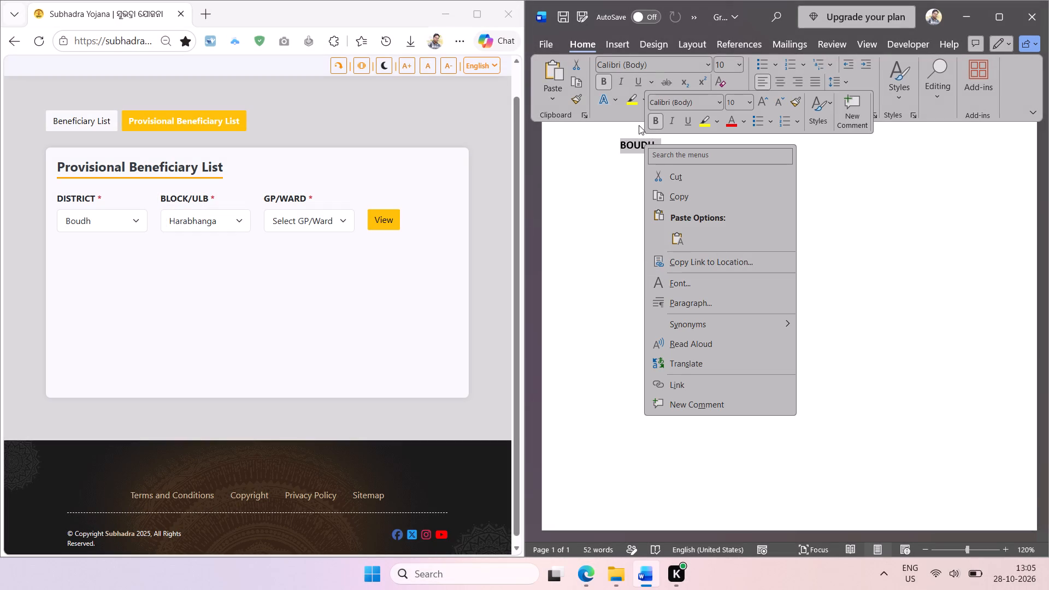
{"action": "left_click", "coordinate": [637, 147]}
{"action": "key", "text": "ctrl+v"}
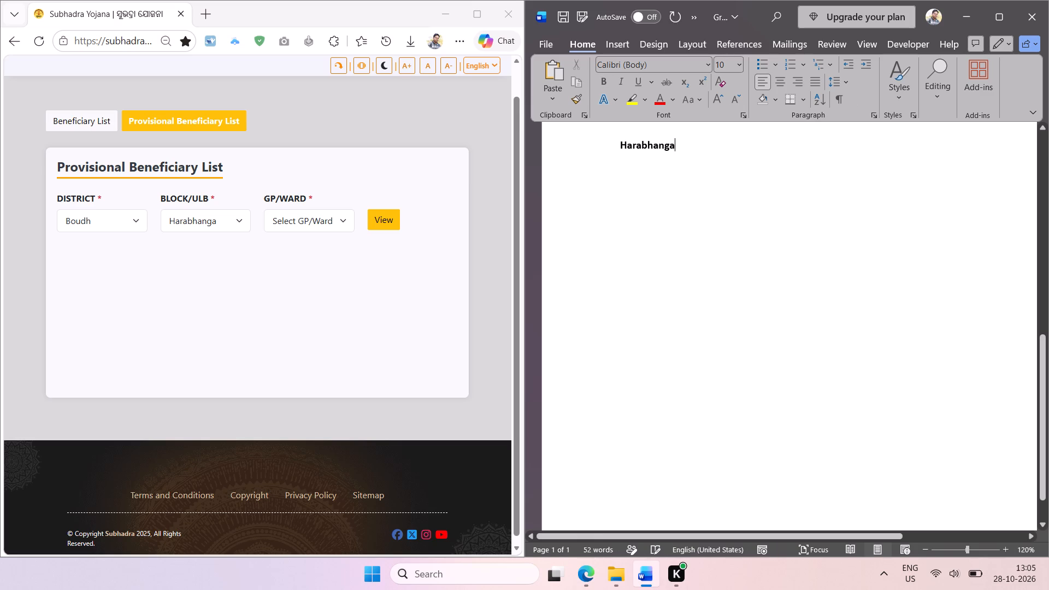
{"action": "key", "text": "shift+F3"}
{"action": "key", "text": "Return"}
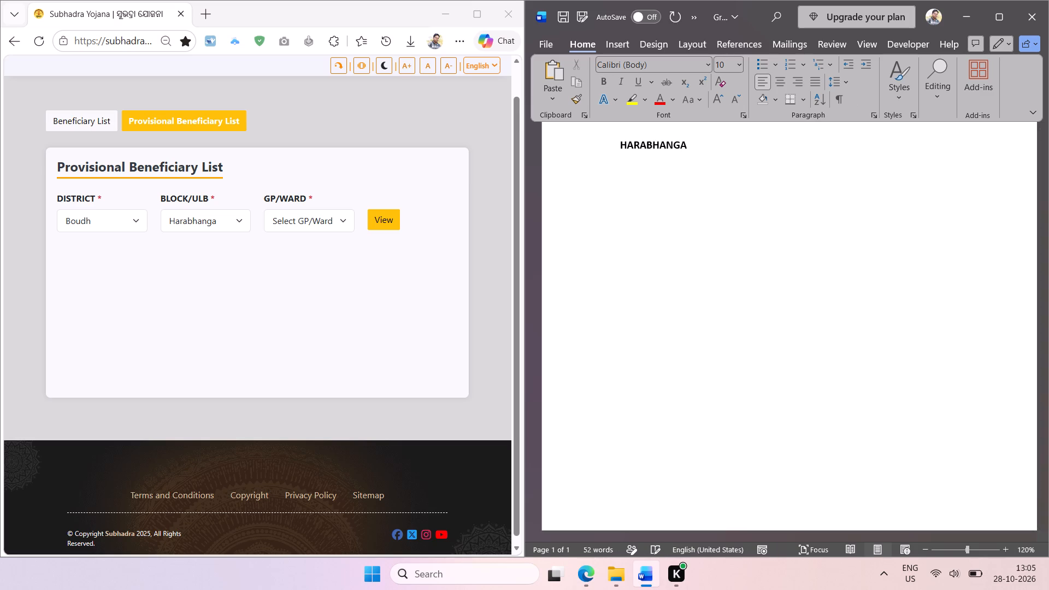
Extract the GP/Ward option names from Adenigarh to Sampoch as text and paste them below the HARABHANGA heading in Word.
{"action": "left_click", "coordinate": [346, 224]}
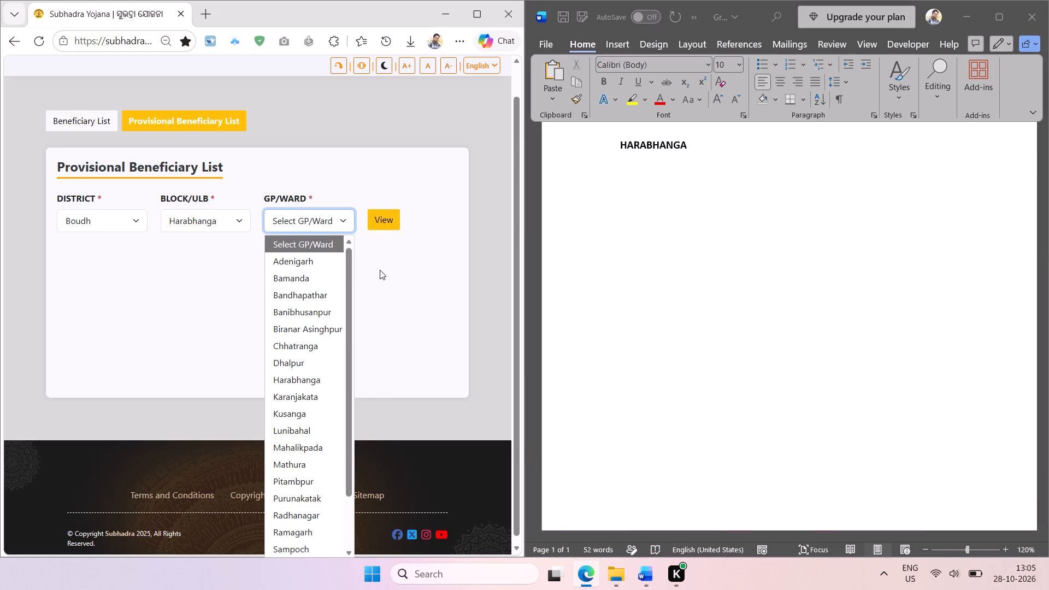
{"action": "key", "text": "shift+super+t"}
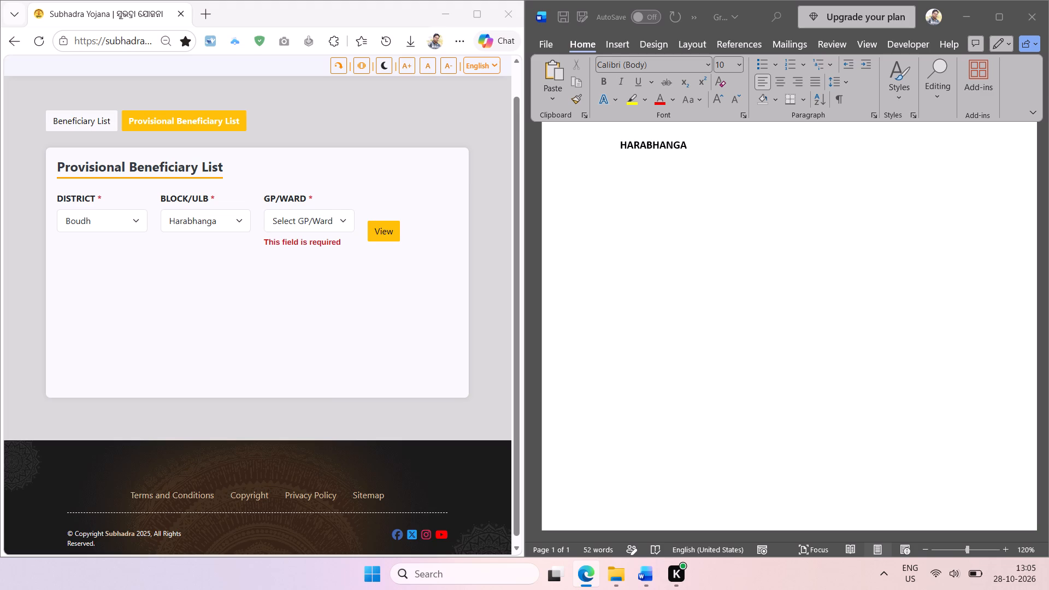
{"action": "left_click_drag", "start_coordinate": [269, 255], "coordinate": [351, 553]}
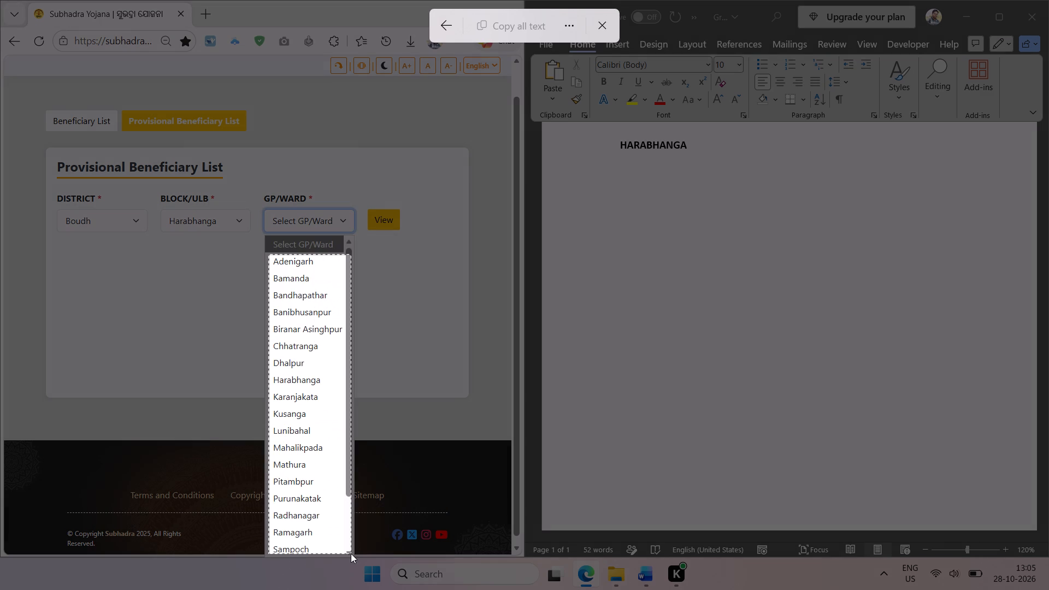
{"action": "left_click_drag", "start_coordinate": [351, 553], "coordinate": [346, 558]}
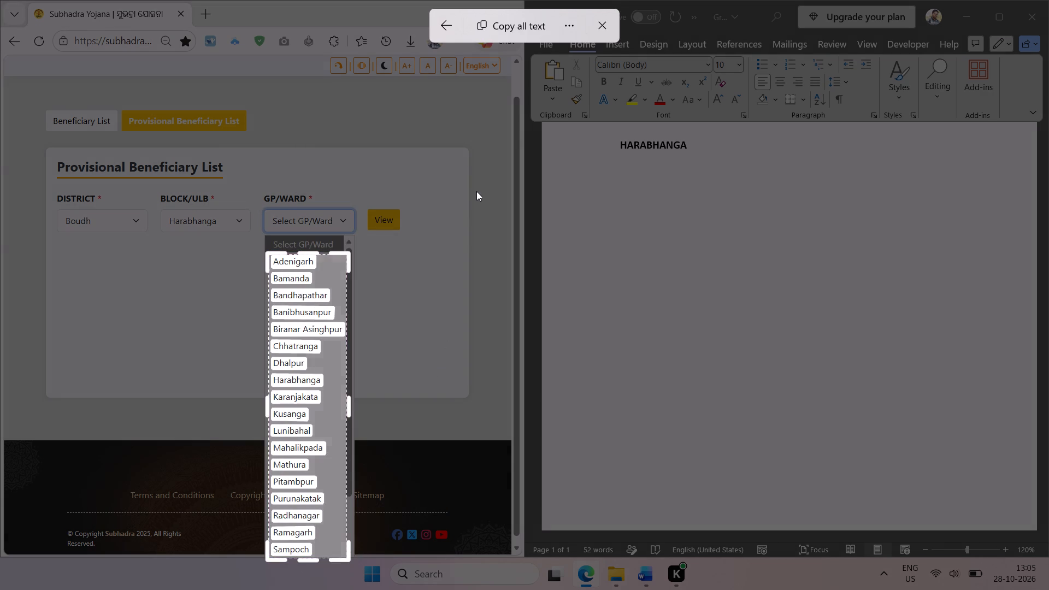
{"action": "left_click", "coordinate": [528, 25]}
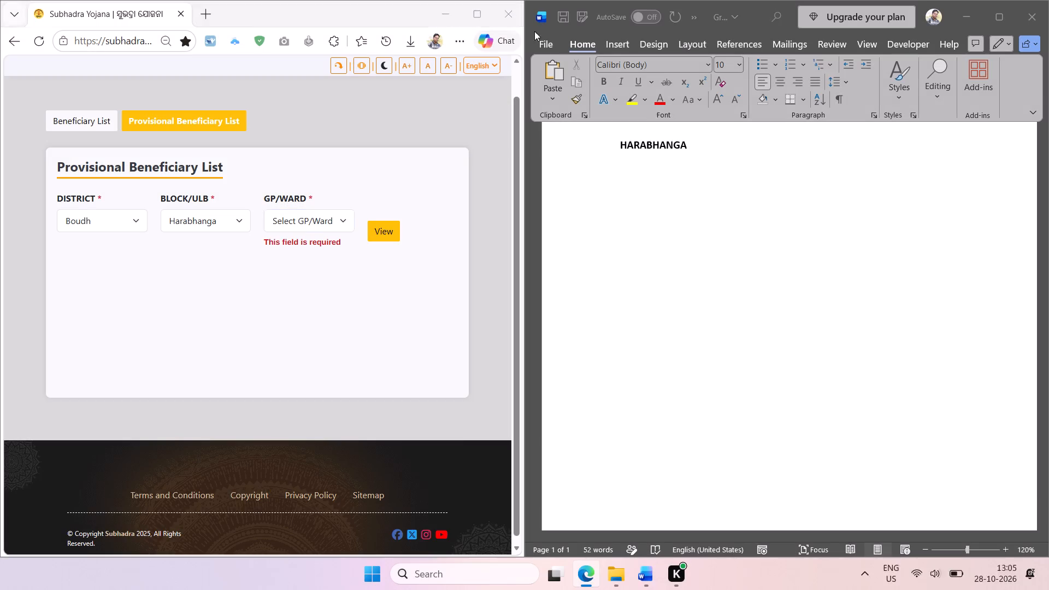
{"action": "left_click", "coordinate": [640, 156]}
{"action": "key", "text": "ctrl+v"}
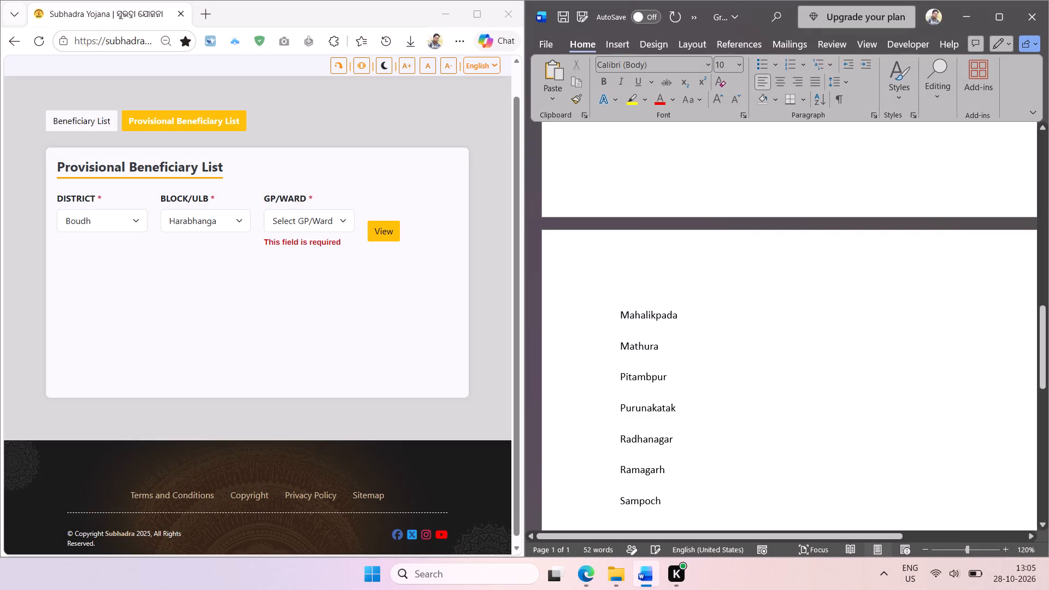
{"action": "key", "text": "Return"}
{"action": "key", "text": "Return"}
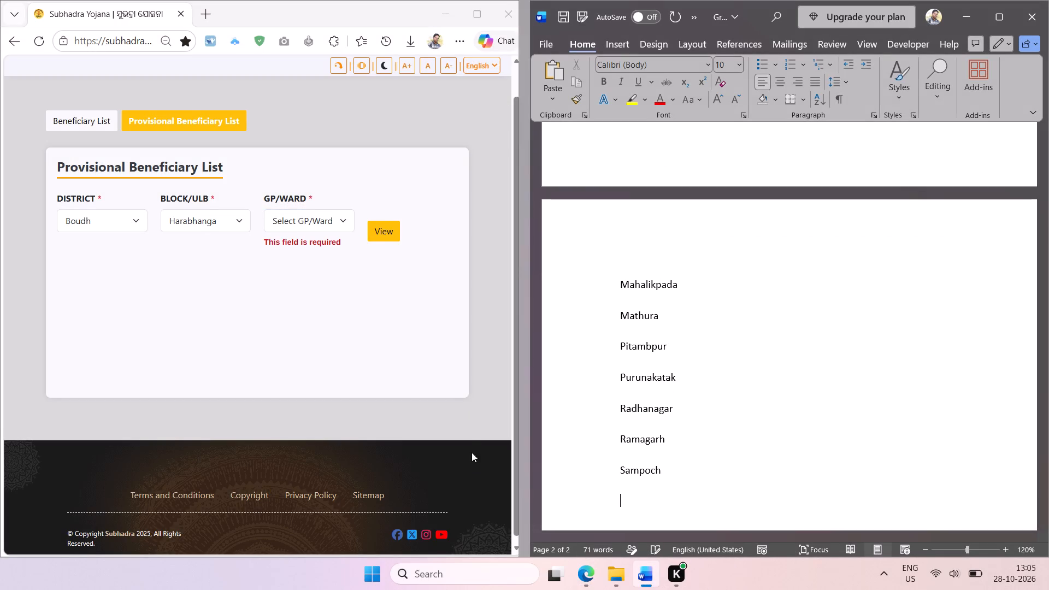
Extract the remaining GP/Ward option names, Sampoch to Tileswar, and paste them at the end of the Word list.
{"action": "scroll", "coordinate": [396, 301], "scroll_direction": "down", "scroll_amount": 1}
{"action": "left_click", "coordinate": [345, 206]}
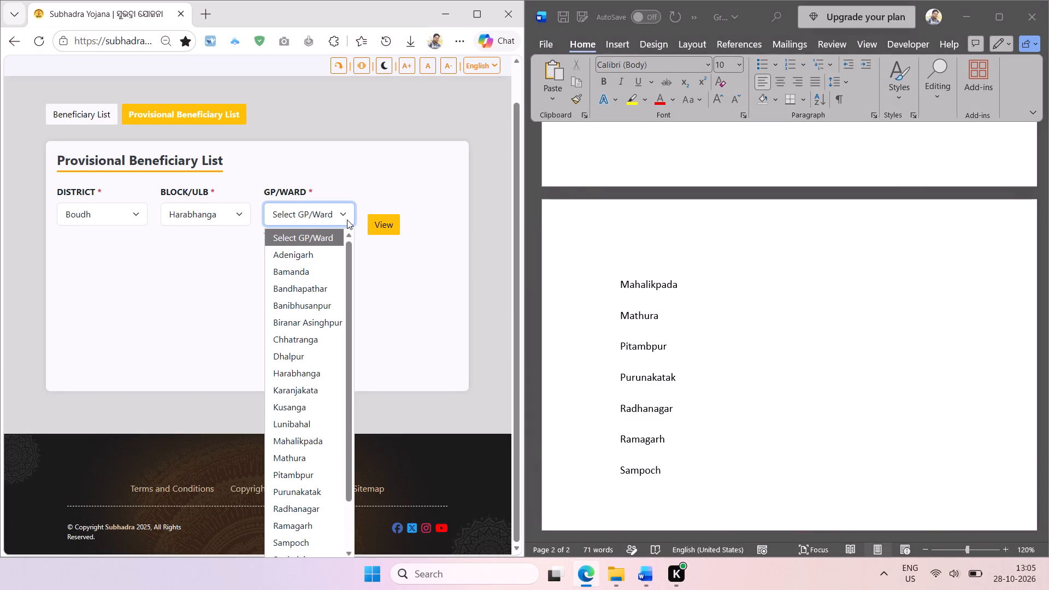
{"action": "left_click_drag", "start_coordinate": [349, 289], "coordinate": [358, 464]}
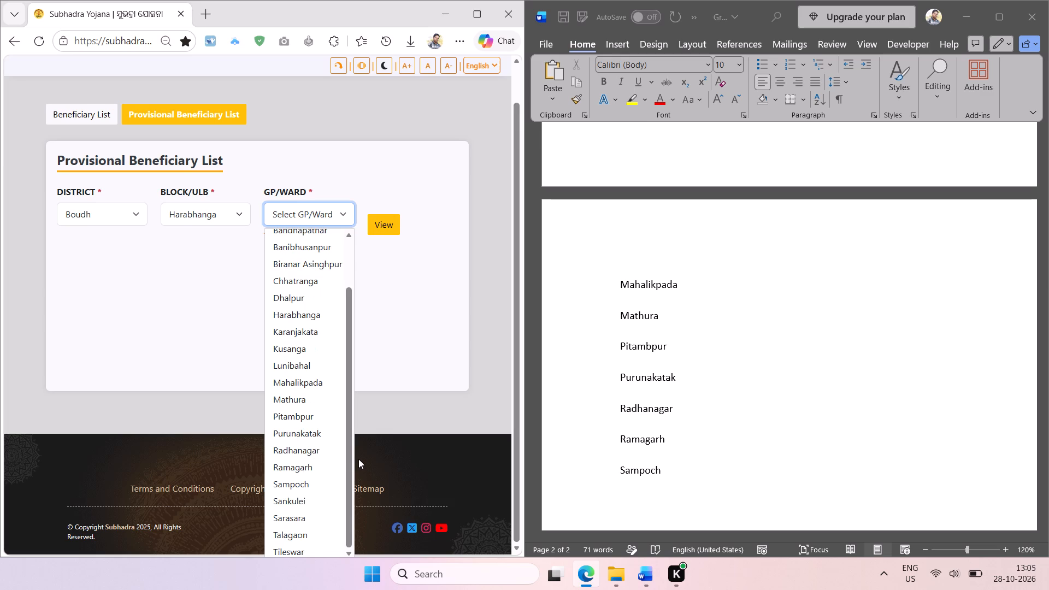
{"action": "key", "text": "shift+super+t"}
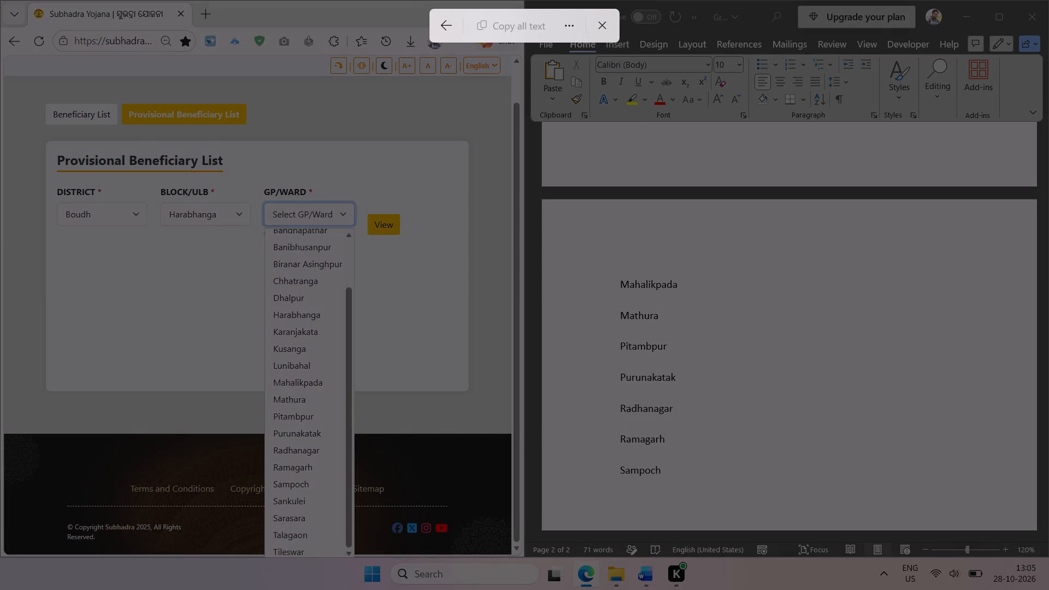
{"action": "left_click_drag", "start_coordinate": [267, 476], "coordinate": [323, 575]}
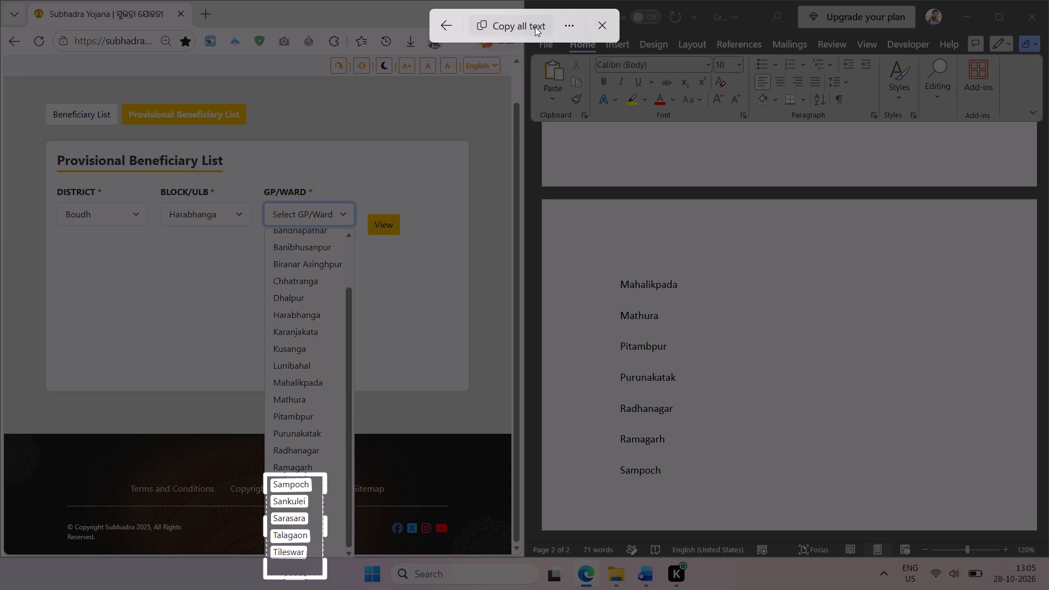
{"action": "left_click", "coordinate": [535, 27]}
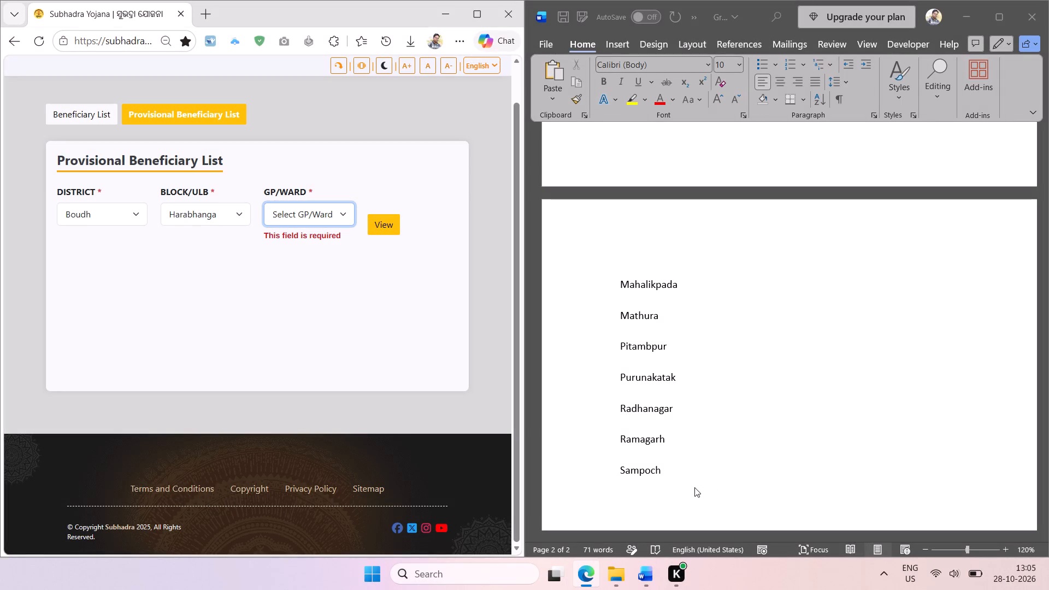
{"action": "left_click", "coordinate": [644, 482]}
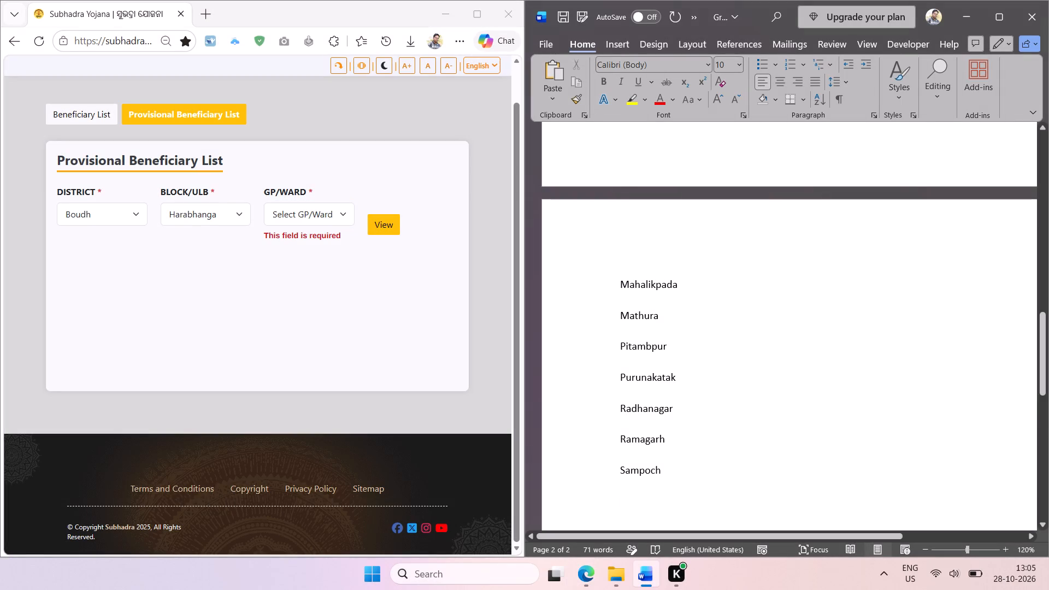
{"action": "key", "text": "ctrl+v"}
Delete the duplicate Sampoch entry above Sankulei.
{"action": "double_click", "coordinate": [646, 381]}
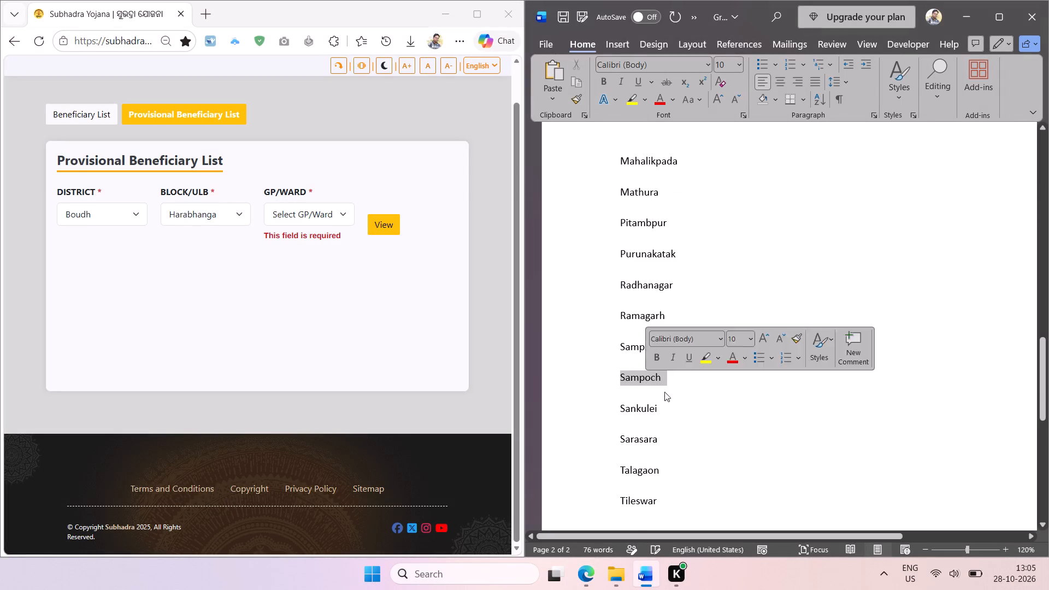
{"action": "key", "text": "BackSpace"}
{"action": "right_click", "coordinate": [733, 328]}
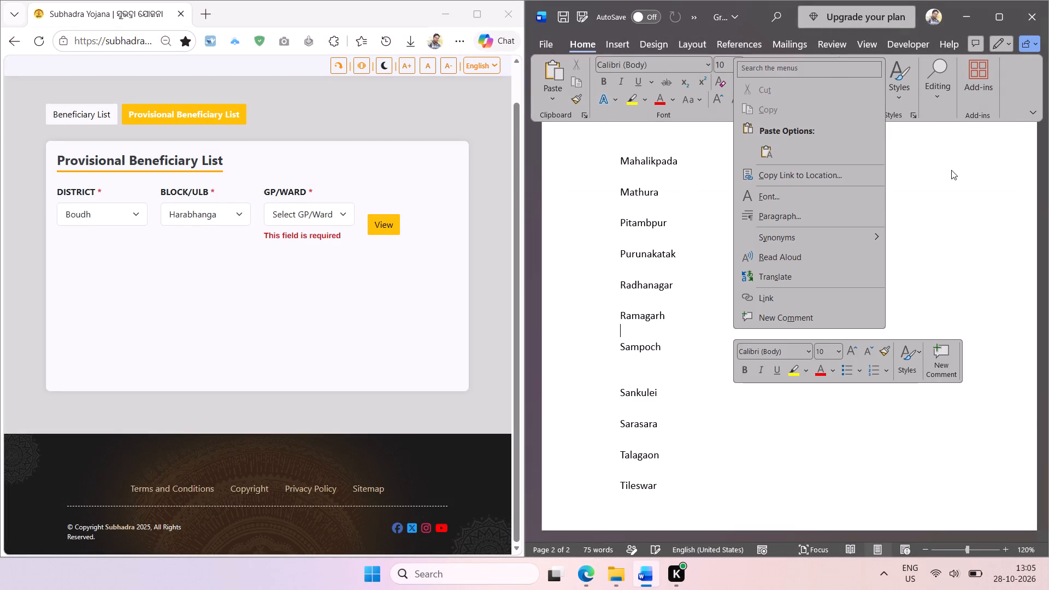
{"action": "left_click", "coordinate": [952, 170]}
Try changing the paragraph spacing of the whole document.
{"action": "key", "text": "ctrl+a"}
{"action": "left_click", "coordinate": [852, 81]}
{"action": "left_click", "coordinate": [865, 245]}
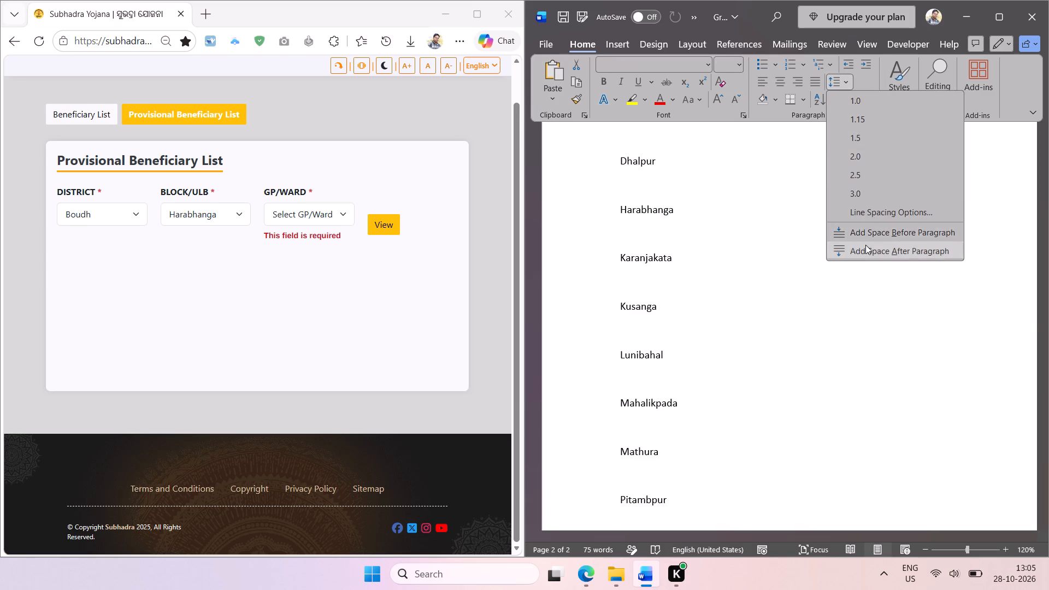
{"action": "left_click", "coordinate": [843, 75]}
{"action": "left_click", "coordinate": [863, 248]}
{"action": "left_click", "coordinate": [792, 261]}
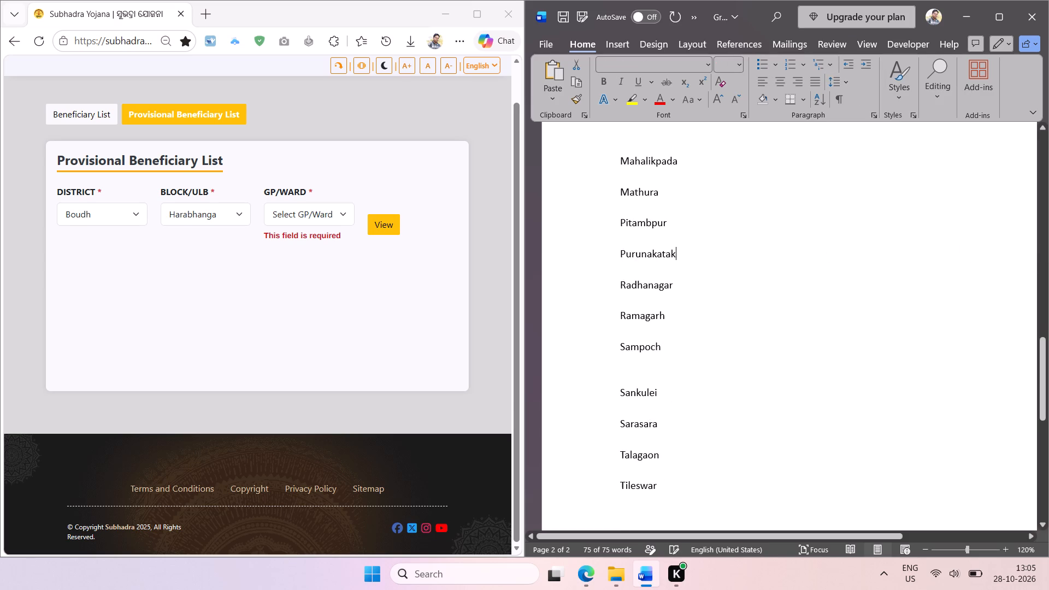
Insert a page break before the HARABHANGA heading.
{"action": "scroll", "coordinate": [781, 251], "scroll_direction": "up", "scroll_amount": 4}
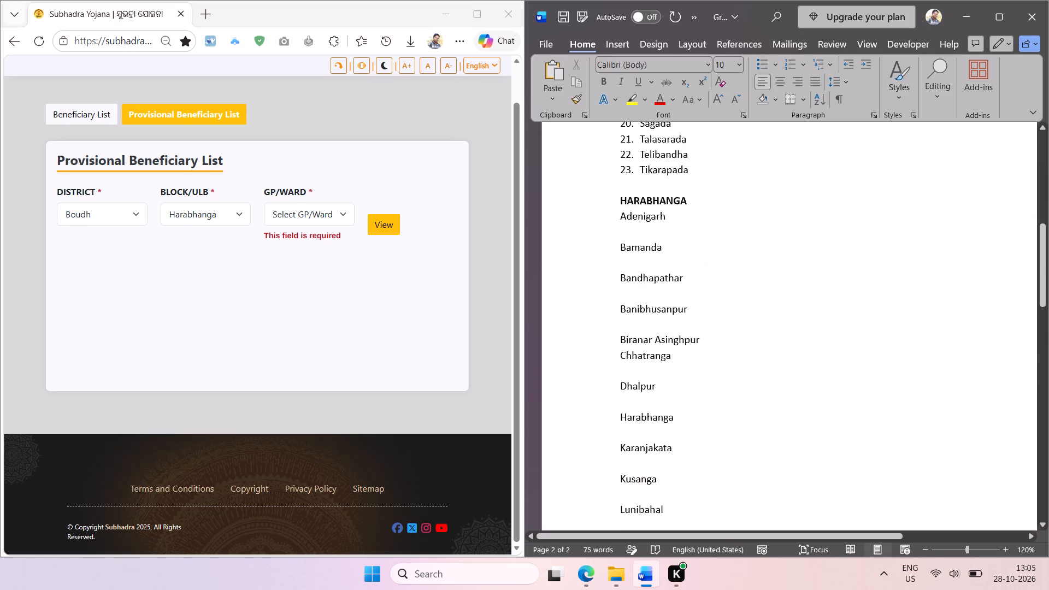
{"action": "left_click", "coordinate": [620, 250]}
{"action": "key", "text": "ctrl+Return"}
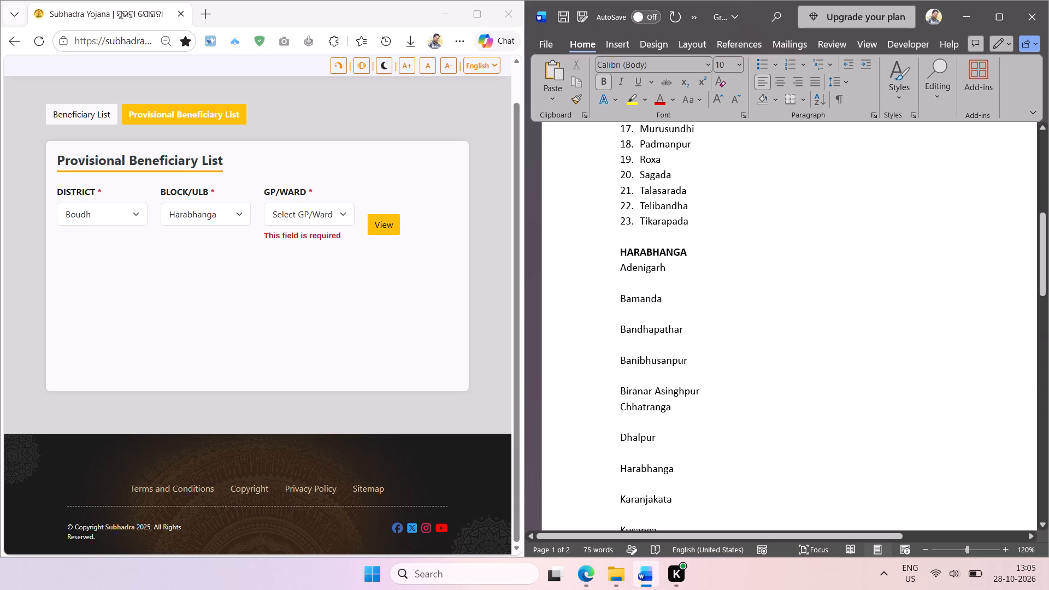
Remove the blank lines between the names from Ramagarh to Tileswar.
{"action": "scroll", "coordinate": [780, 291], "scroll_direction": "down", "scroll_amount": 4}
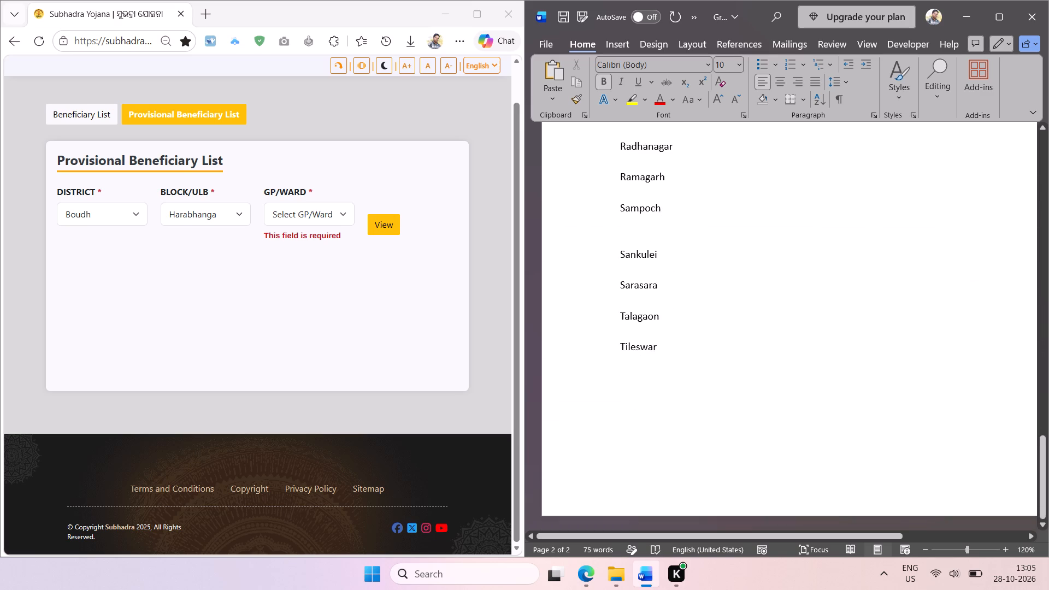
{"action": "left_click", "coordinate": [640, 452]}
{"action": "key", "text": "BackSpace"}
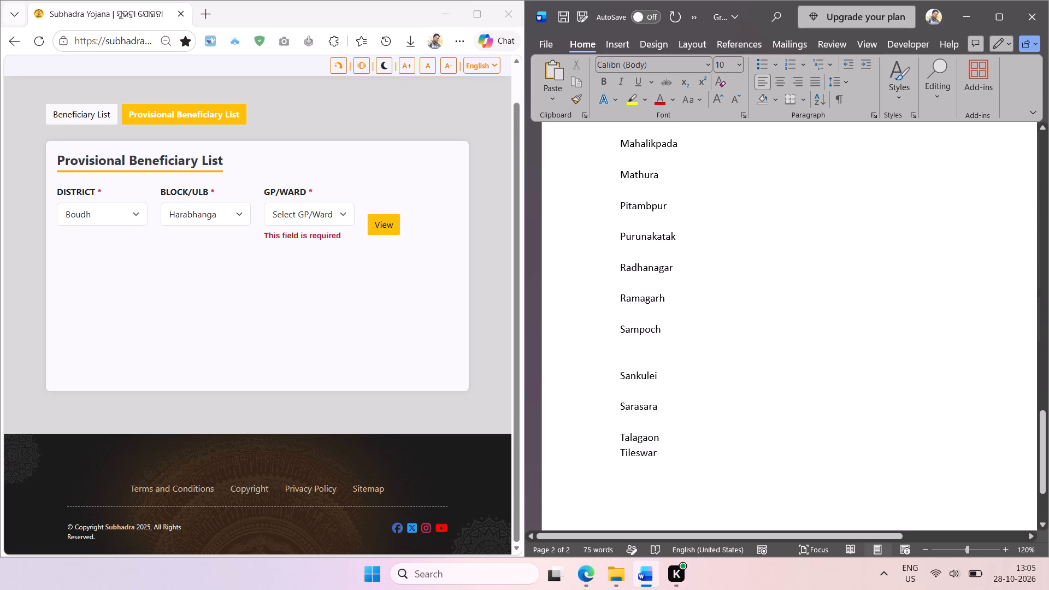
{"action": "left_click", "coordinate": [635, 429]}
{"action": "key", "text": "BackSpace"}
{"action": "left_click", "coordinate": [638, 396]}
{"action": "key", "text": "BackSpace"}
{"action": "left_click", "coordinate": [638, 362]}
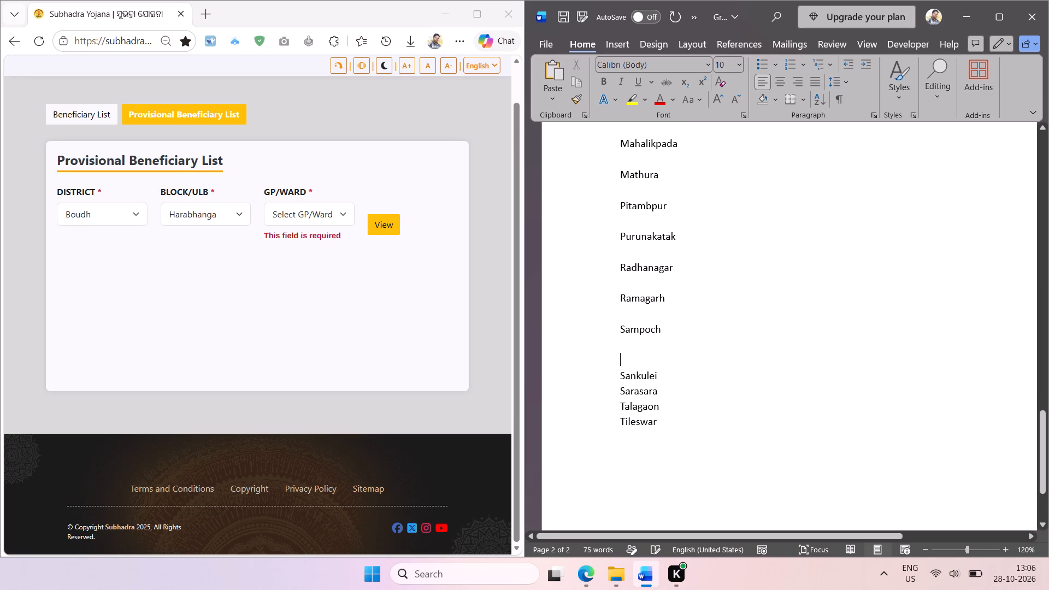
{"action": "key", "text": "BackSpace"}
{"action": "key", "text": "BackSpace"}
{"action": "left_click", "coordinate": [634, 315]}
{"action": "key", "text": "BackSpace"}
Remove the blank lines between the names from Mahalikpada to Ramagarh.
{"action": "left_click", "coordinate": [633, 273]}
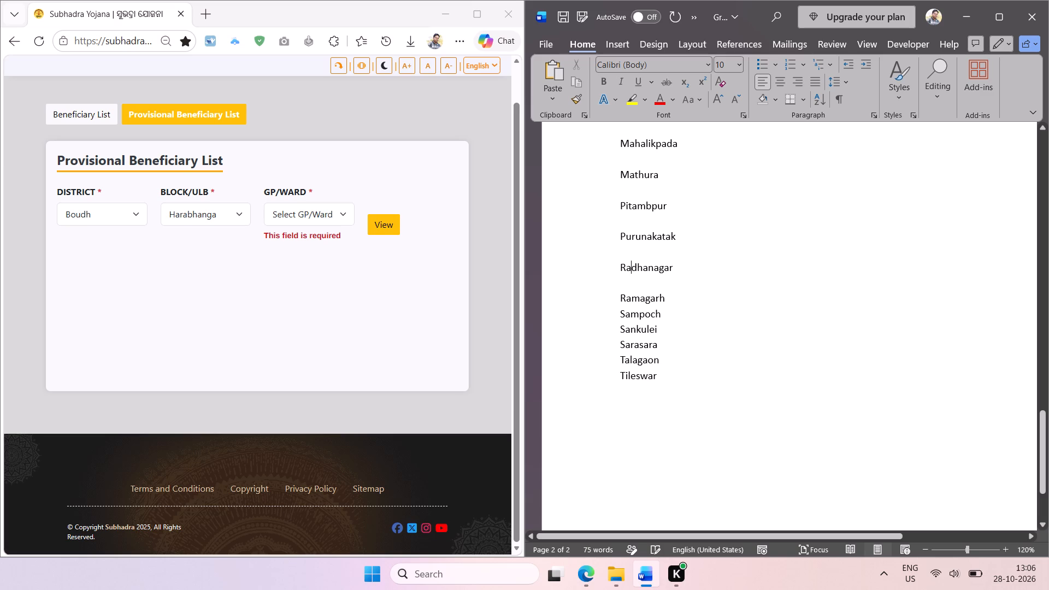
{"action": "left_click", "coordinate": [633, 277]}
{"action": "key", "text": "BackSpace"}
{"action": "left_click", "coordinate": [635, 248]}
{"action": "key", "text": "BackSpace"}
{"action": "left_click", "coordinate": [635, 220]}
{"action": "key", "text": "BackSpace"}
{"action": "left_click", "coordinate": [633, 190]}
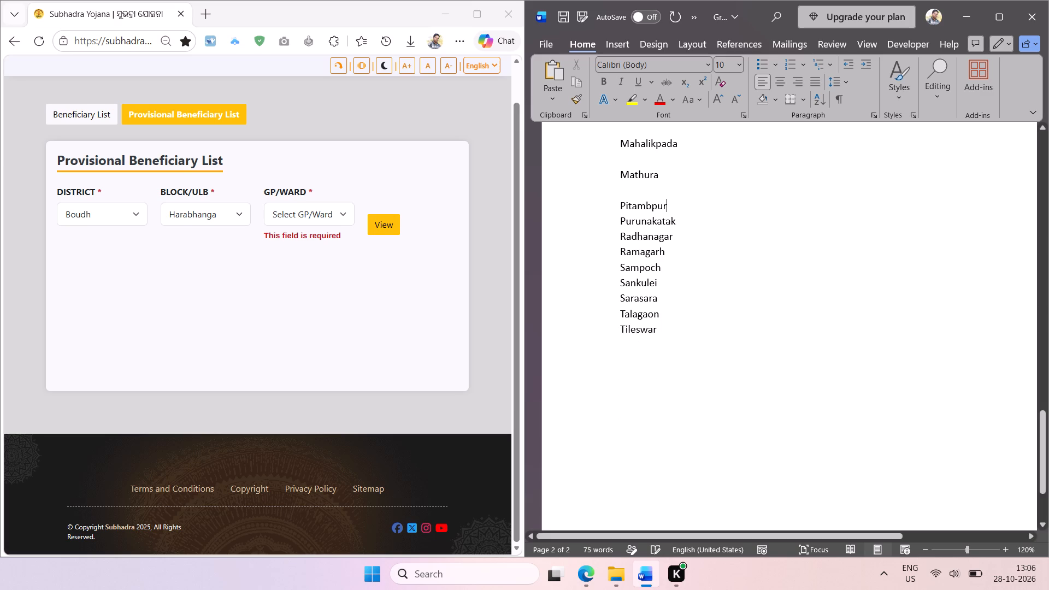
{"action": "key", "text": "BackSpace"}
{"action": "left_click", "coordinate": [643, 154]}
{"action": "key", "text": "BackSpace"}
Remove the blank lines between the names from Chhatranga to Mahalikpada.
{"action": "scroll", "coordinate": [749, 314], "scroll_direction": "up", "scroll_amount": 1}
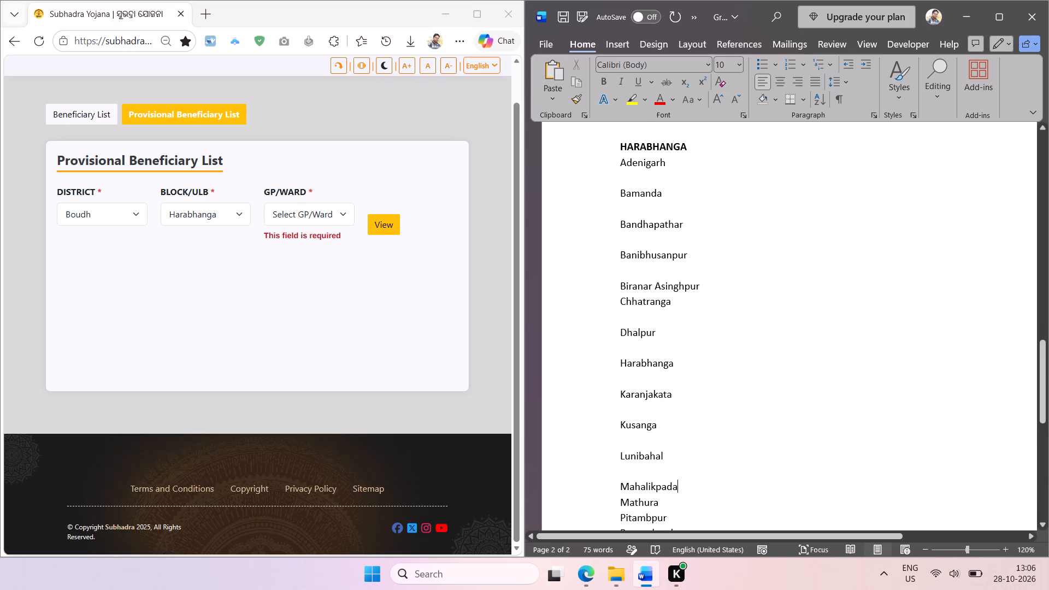
{"action": "scroll", "coordinate": [750, 374], "scroll_direction": "up", "scroll_amount": 1}
{"action": "left_click", "coordinate": [627, 469]}
{"action": "key", "text": "BackSpace"}
{"action": "left_click", "coordinate": [632, 441]}
{"action": "key", "text": "BackSpace"}
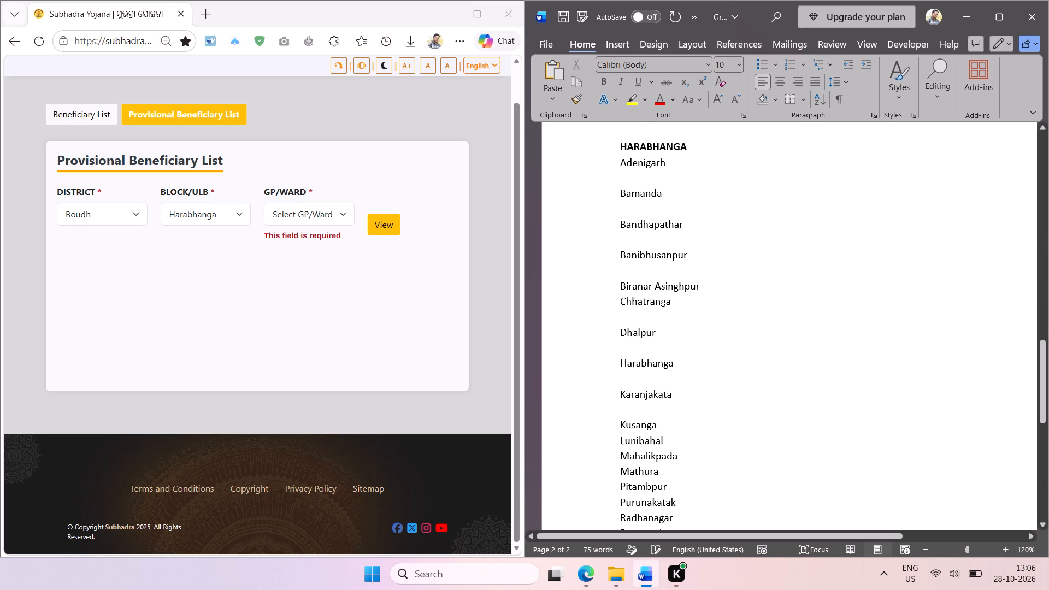
{"action": "left_click", "coordinate": [637, 409]}
{"action": "key", "text": "BackSpace"}
{"action": "left_click", "coordinate": [637, 379]}
{"action": "key", "text": "BackSpace"}
{"action": "left_click", "coordinate": [637, 345]}
{"action": "key", "text": "BackSpace"}
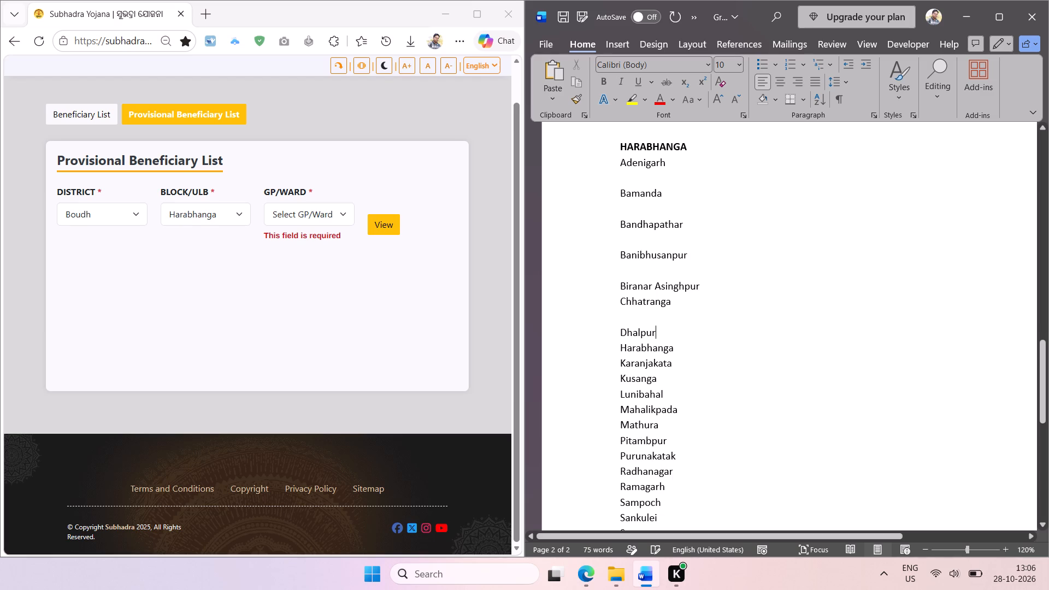
{"action": "left_click", "coordinate": [635, 318]}
{"action": "key", "text": "BackSpace"}
Remove the blank lines between the names from Adenigarh to Biranar Asinghpur.
{"action": "left_click", "coordinate": [640, 264]}
{"action": "key", "text": "BackSpace"}
{"action": "left_click", "coordinate": [637, 239]}
{"action": "key", "text": "BackSpace"}
{"action": "left_click", "coordinate": [638, 215]}
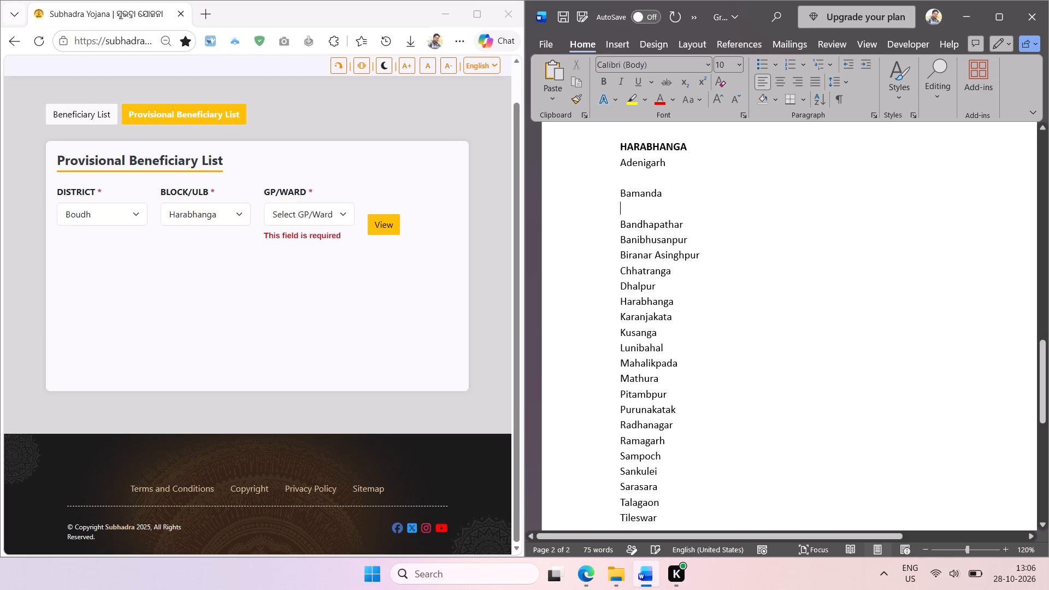
{"action": "key", "text": "BackSpace"}
{"action": "left_click", "coordinate": [634, 182]}
{"action": "key", "text": "BackSpace"}
{"action": "scroll", "coordinate": [704, 253], "scroll_direction": "down", "scroll_amount": 1}
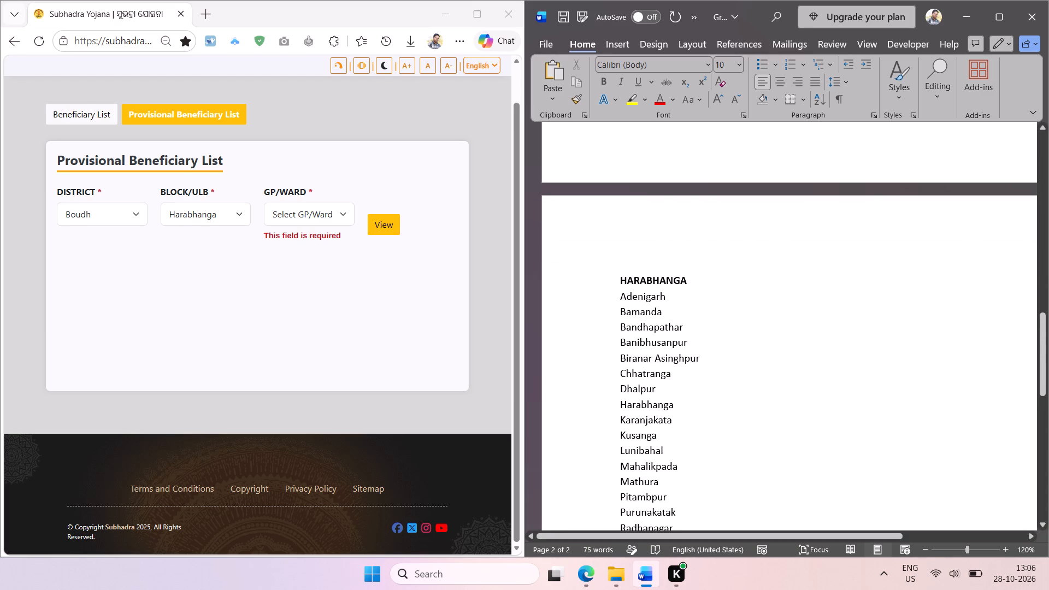
Turn the Harabhanga names from Adenigarh to Tileswar into a numbered list and decrease its indent to align with the heading.
{"action": "scroll", "coordinate": [700, 343], "scroll_direction": "down", "scroll_amount": 1}
{"action": "left_click_drag", "start_coordinate": [663, 507], "coordinate": [614, 167]}
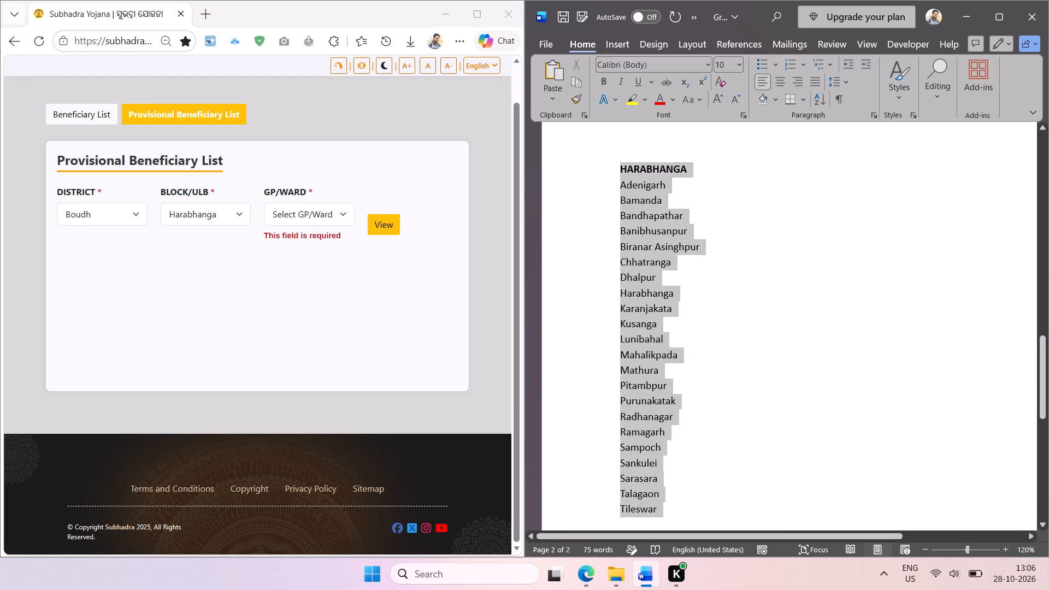
{"action": "left_click_drag", "start_coordinate": [614, 167], "coordinate": [614, 190]}
{"action": "left_click", "coordinate": [794, 67]}
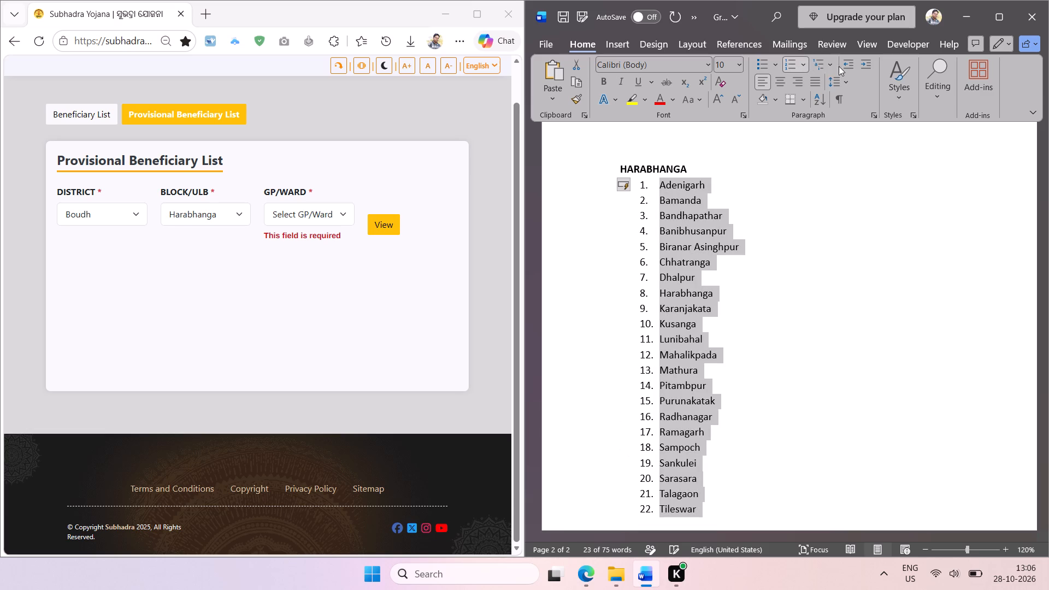
{"action": "double_click", "coordinate": [845, 65]}
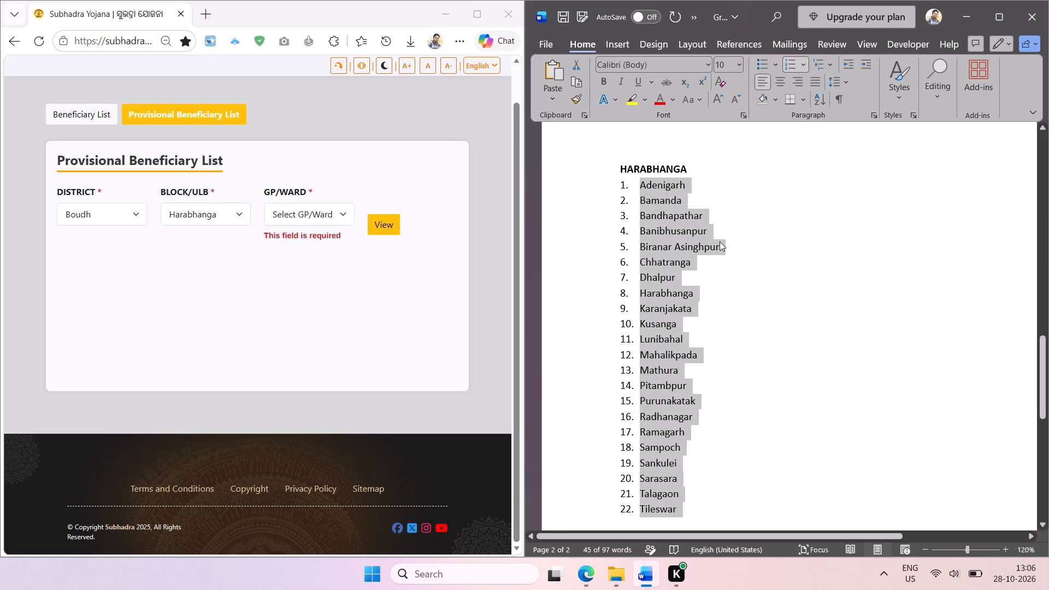
Sort the numbered Harabhanga list by paragraph text in ascending order, with no header row.
{"action": "left_click", "coordinate": [811, 105]}
{"action": "left_click", "coordinate": [813, 103]}
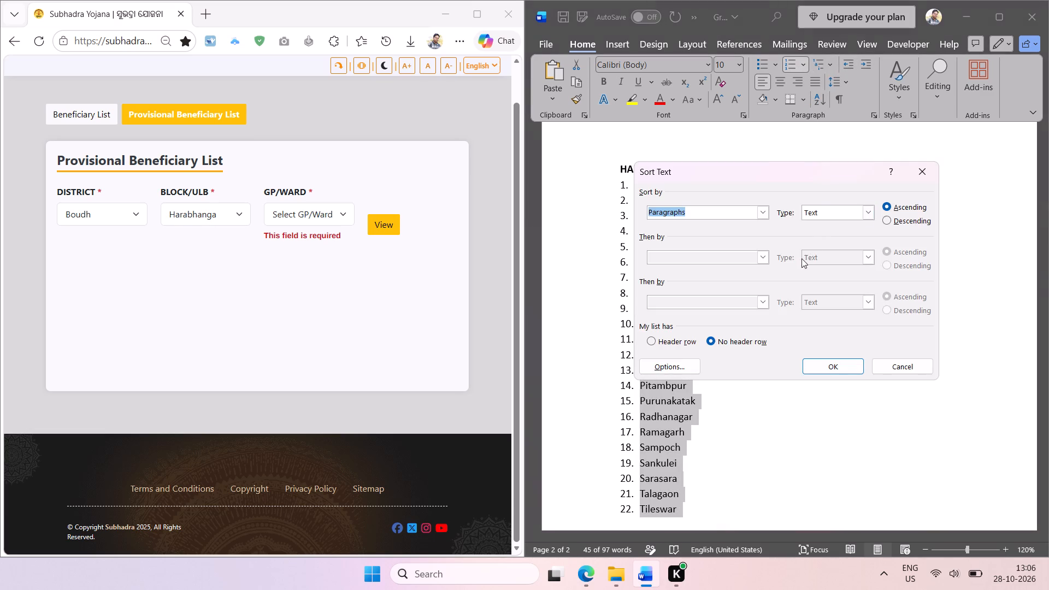
{"action": "key", "text": "Return"}
{"action": "left_click", "coordinate": [734, 264]}
Paste a copy of the HARABHANGA heading below Tileswar, separated from the numbered list.
{"action": "double_click", "coordinate": [667, 166]}
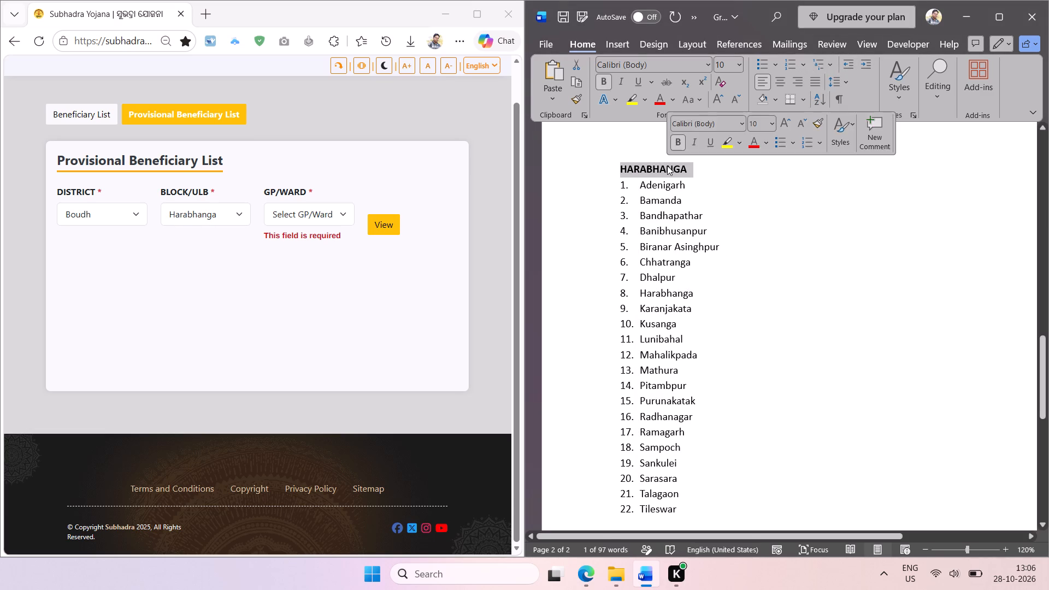
{"action": "key", "text": "ctrl+c"}
{"action": "left_click", "coordinate": [724, 336]}
{"action": "scroll", "coordinate": [726, 342], "scroll_direction": "down", "scroll_amount": 2}
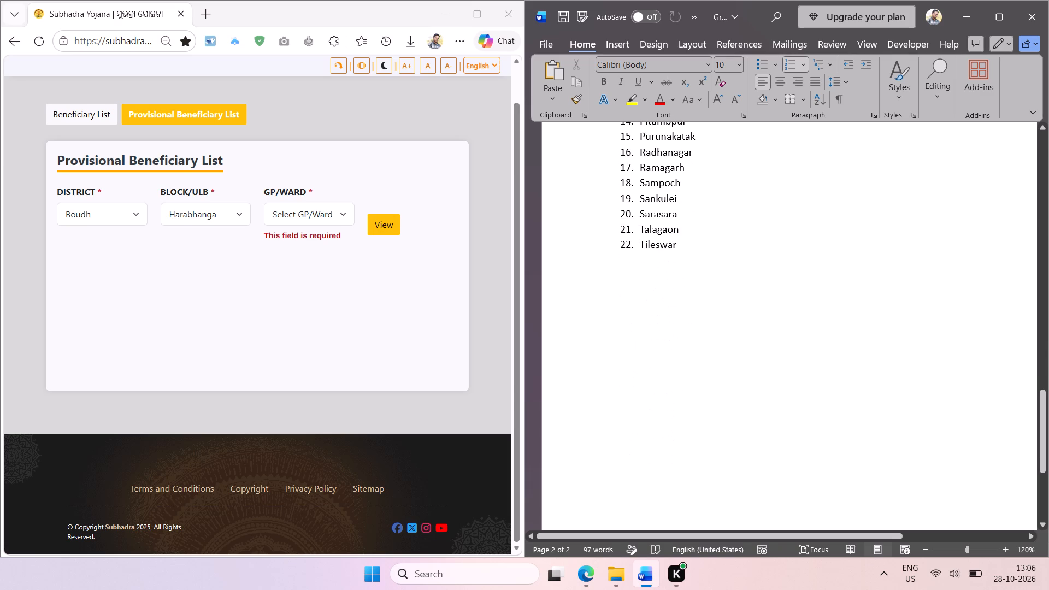
{"action": "left_click", "coordinate": [682, 244]}
{"action": "key", "text": "Return"}
{"action": "key", "text": "Return"}
{"action": "key", "text": "Return"}
{"action": "key", "text": "ctrl+v"}
{"action": "scroll", "coordinate": [649, 324], "scroll_direction": "down", "scroll_amount": 1}
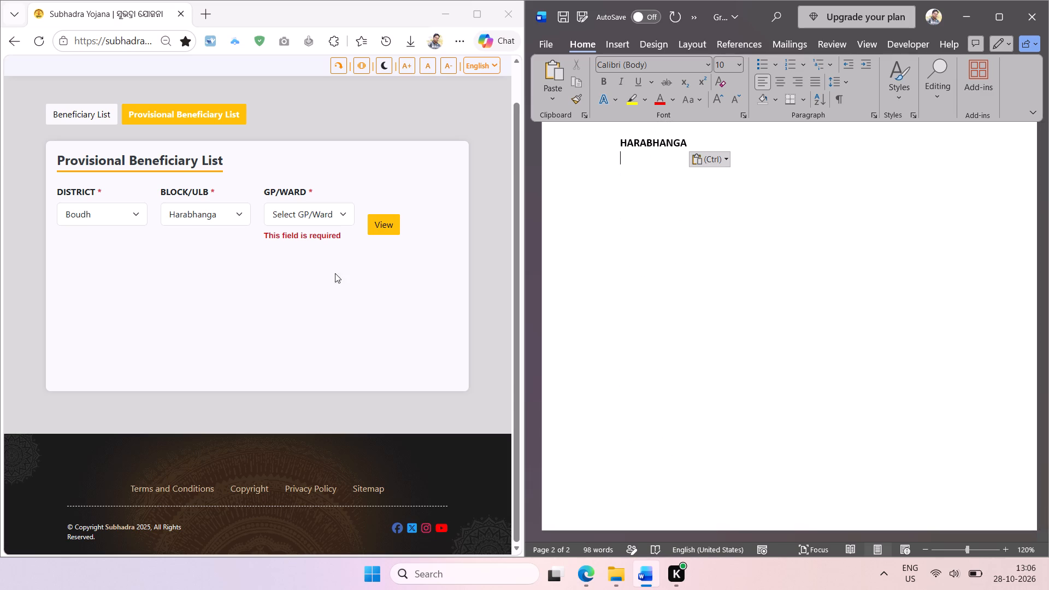
Choose the Kantamal block on the website, replace the copied heading with its extracted name in capitals as KANTAMAL, and save the document.
{"action": "left_click", "coordinate": [238, 211]}
{"action": "left_click", "coordinate": [205, 304]}
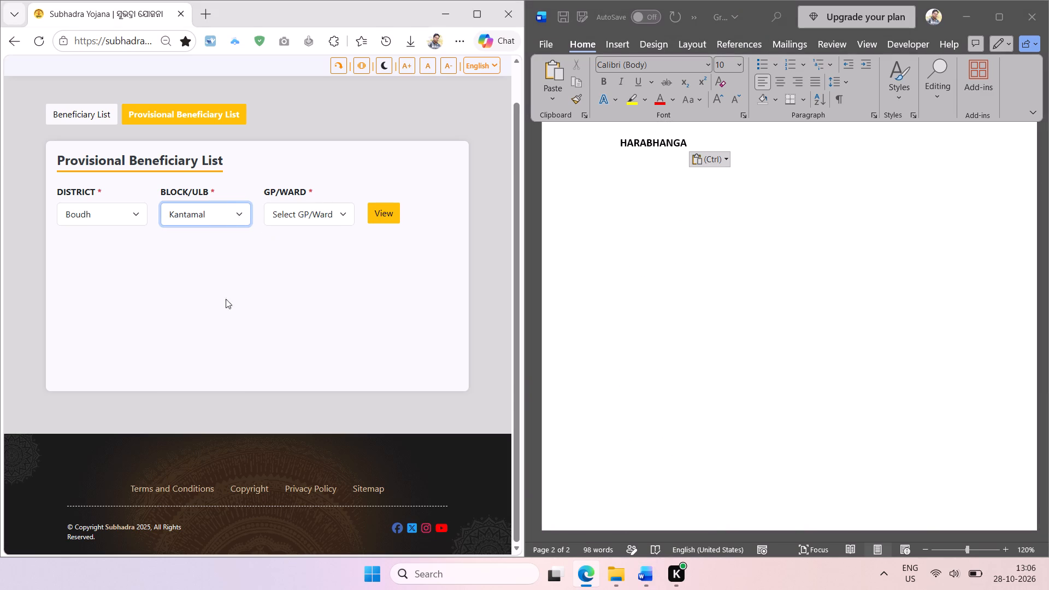
{"action": "left_click", "coordinate": [290, 329]}
{"action": "key", "text": "shift+super+t"}
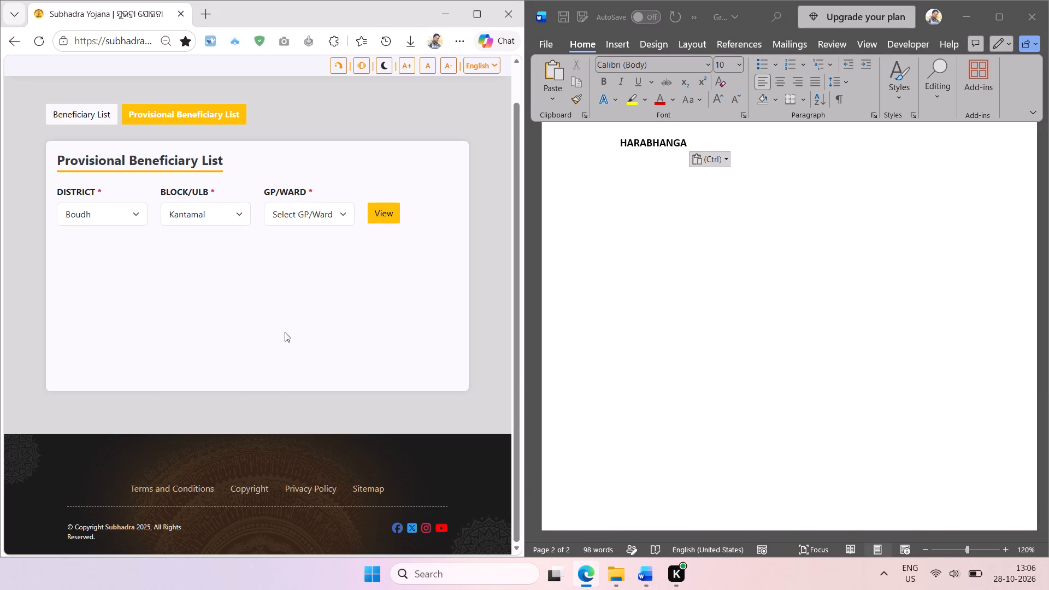
{"action": "left_click_drag", "start_coordinate": [165, 202], "coordinate": [228, 370]}
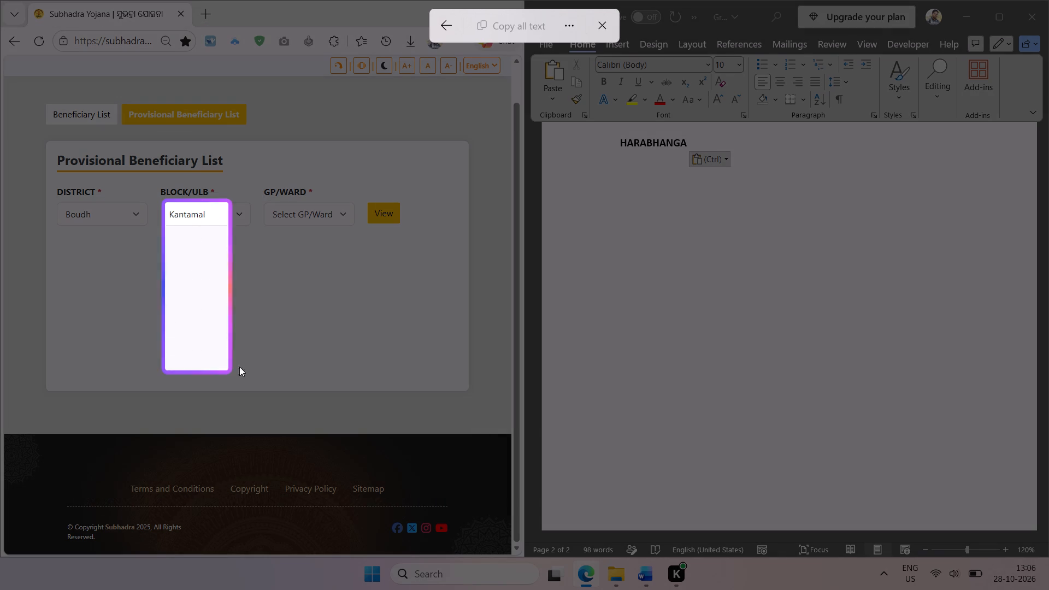
{"action": "left_click", "coordinate": [523, 28]}
{"action": "left_click", "coordinate": [720, 175]}
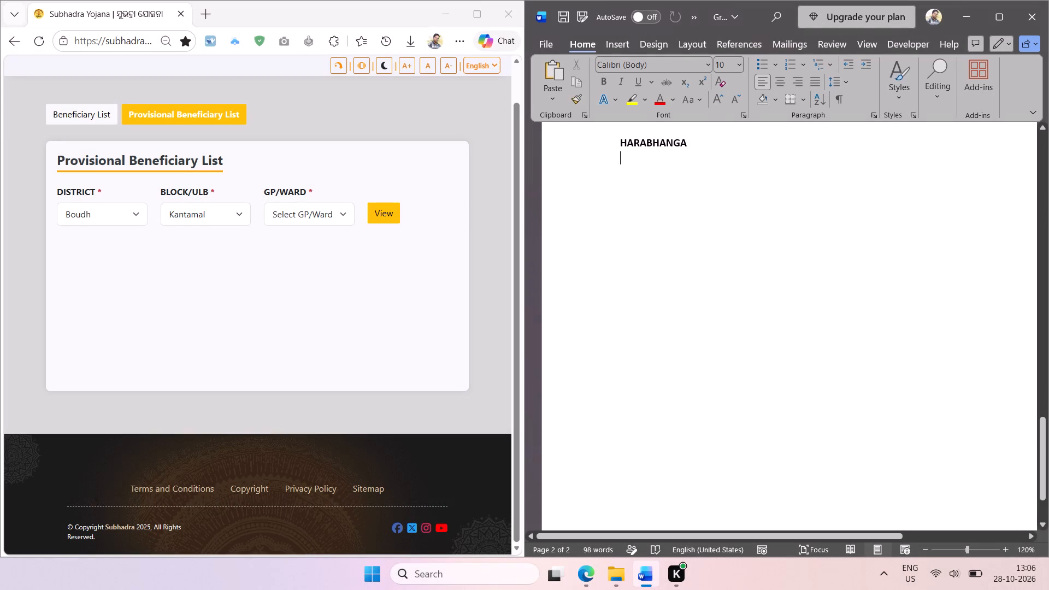
{"action": "double_click", "coordinate": [666, 145]}
{"action": "key", "text": "ctrl+v"}
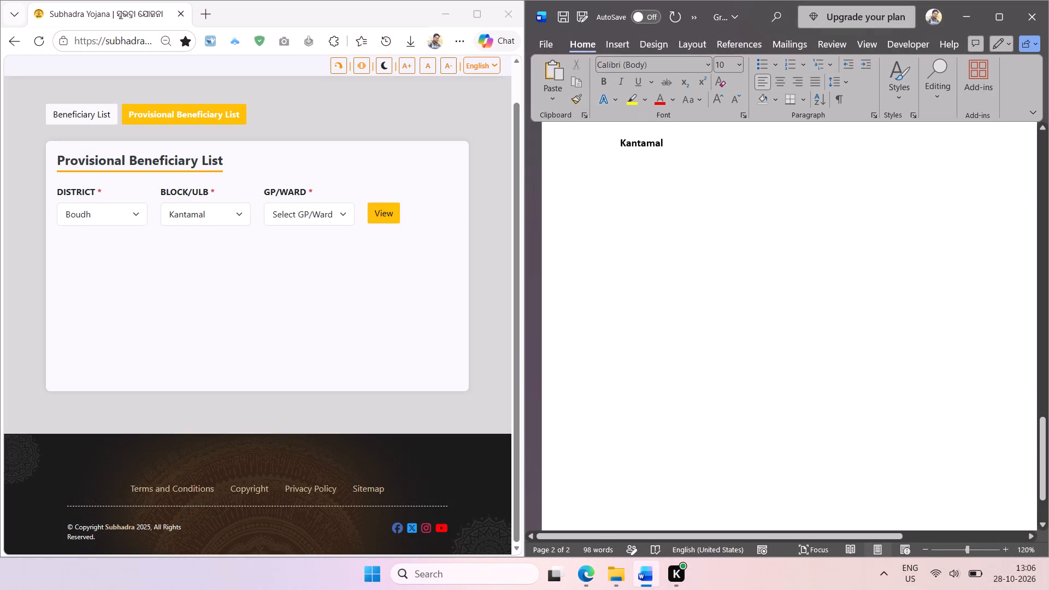
{"action": "key", "text": "shift+F3"}
{"action": "left_click", "coordinate": [670, 177]}
{"action": "key", "text": "ctrl+s"}
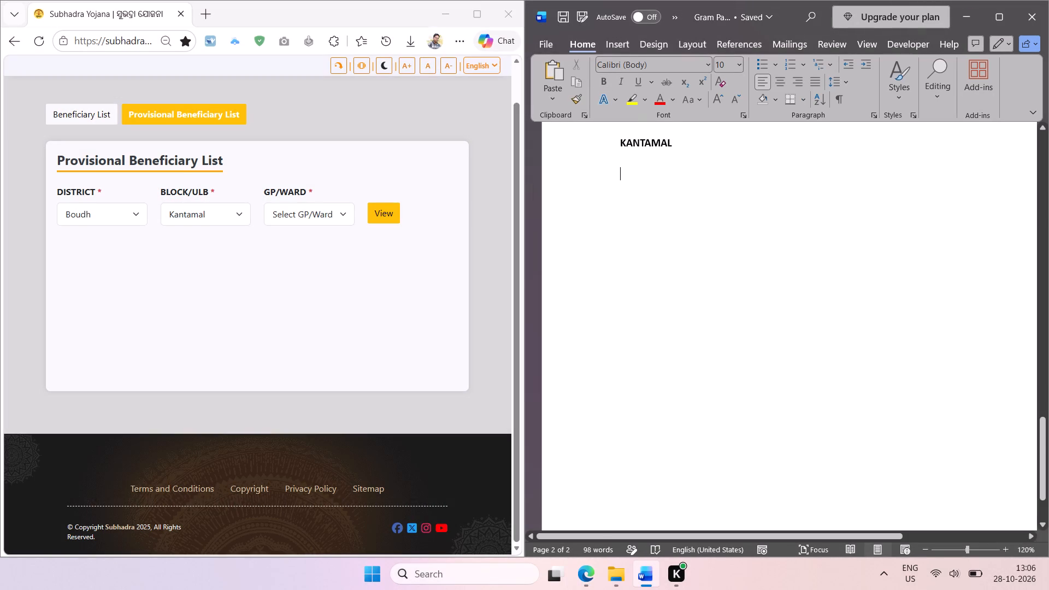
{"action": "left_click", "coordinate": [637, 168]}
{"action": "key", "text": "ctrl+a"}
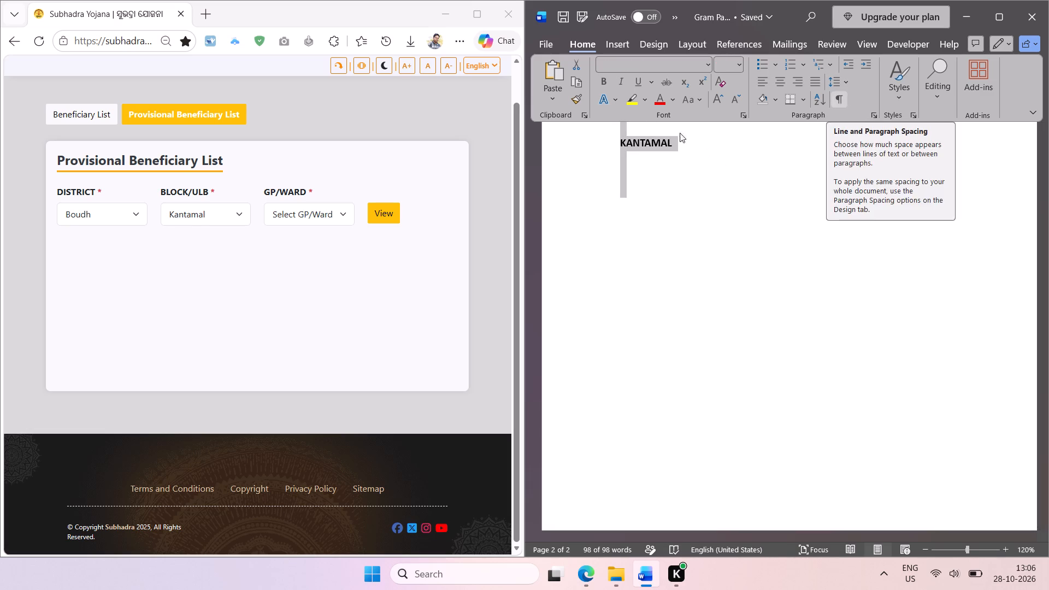
Extract the Kantamal gram panchayat names from Ambagaon to Narayanprasad from the website and paste them under the KANTAMAL heading.
{"action": "left_click", "coordinate": [350, 215]}
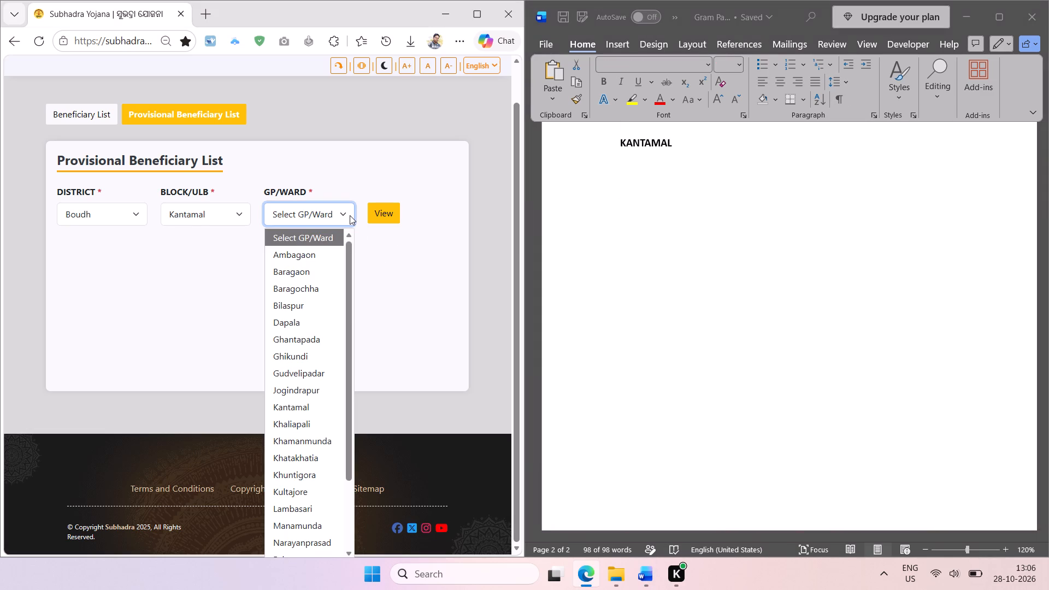
{"action": "key", "text": "shift+super+t"}
{"action": "left_click_drag", "start_coordinate": [267, 246], "coordinate": [333, 375]}
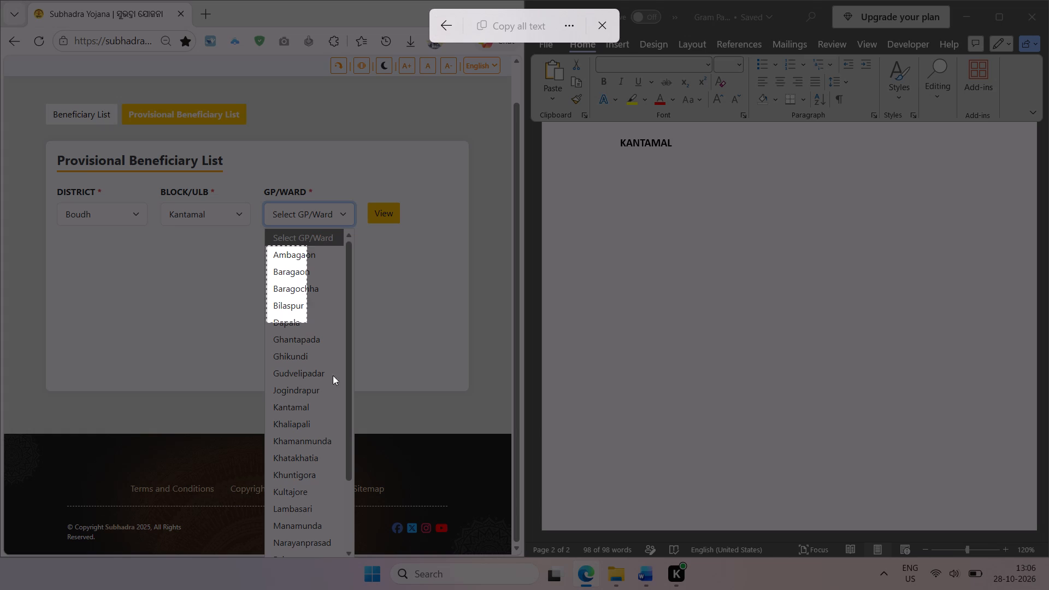
{"action": "left_click_drag", "start_coordinate": [333, 375], "coordinate": [346, 553]}
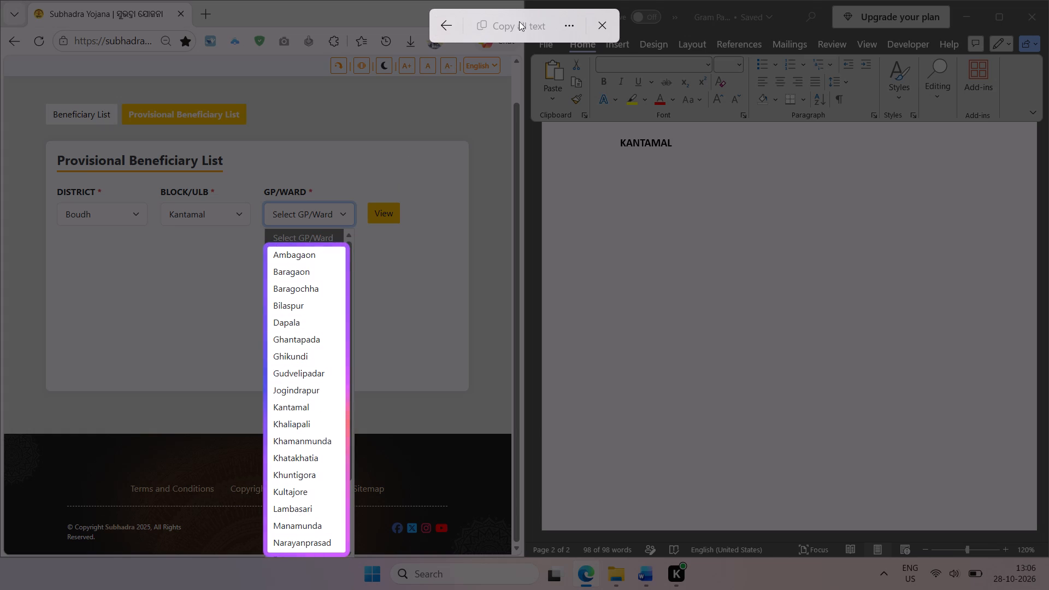
{"action": "left_click", "coordinate": [519, 21]}
{"action": "left_click", "coordinate": [653, 150]}
{"action": "left_click", "coordinate": [637, 162]}
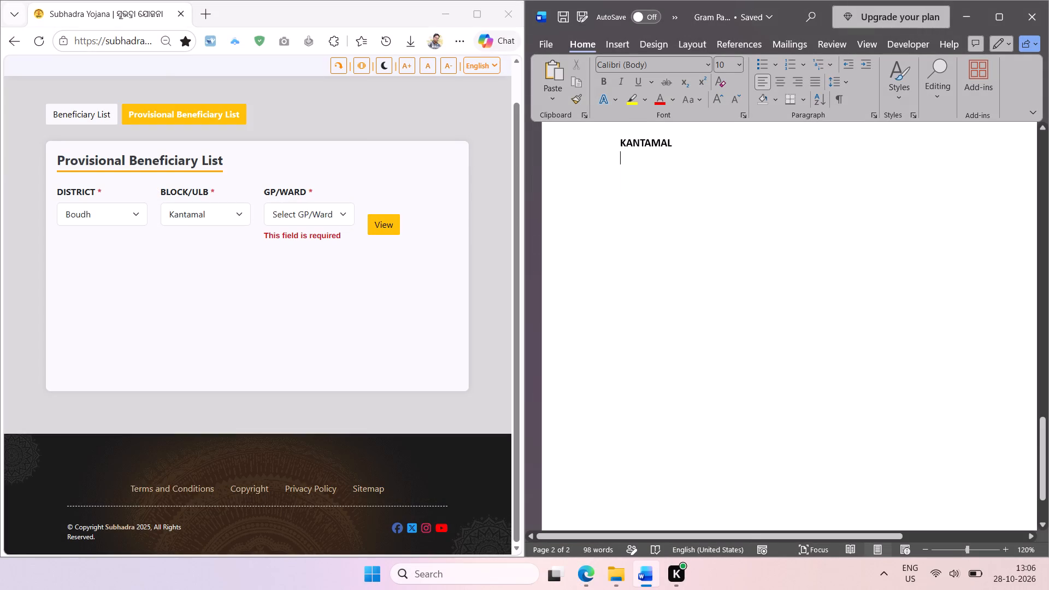
{"action": "key", "text": "ctrl+v"}
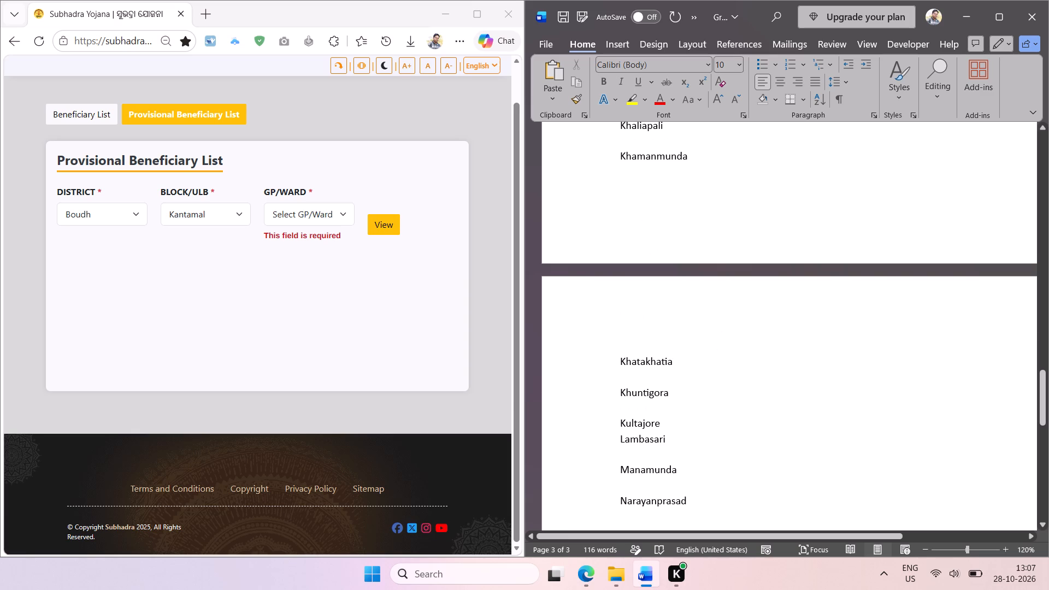
Extract the gram panchayat names from Narayanprasad to Uma from the website and paste them at the end of the Kantamal list.
{"action": "key", "text": "Return"}
{"action": "key", "text": "Return"}
{"action": "left_click", "coordinate": [336, 212]}
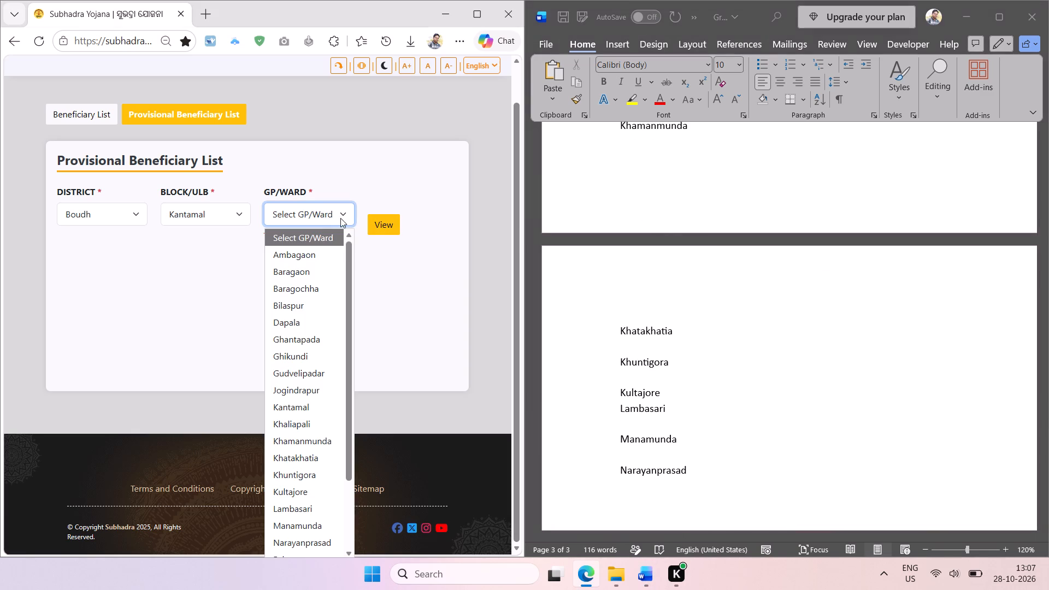
{"action": "left_click_drag", "start_coordinate": [350, 244], "coordinate": [373, 477]}
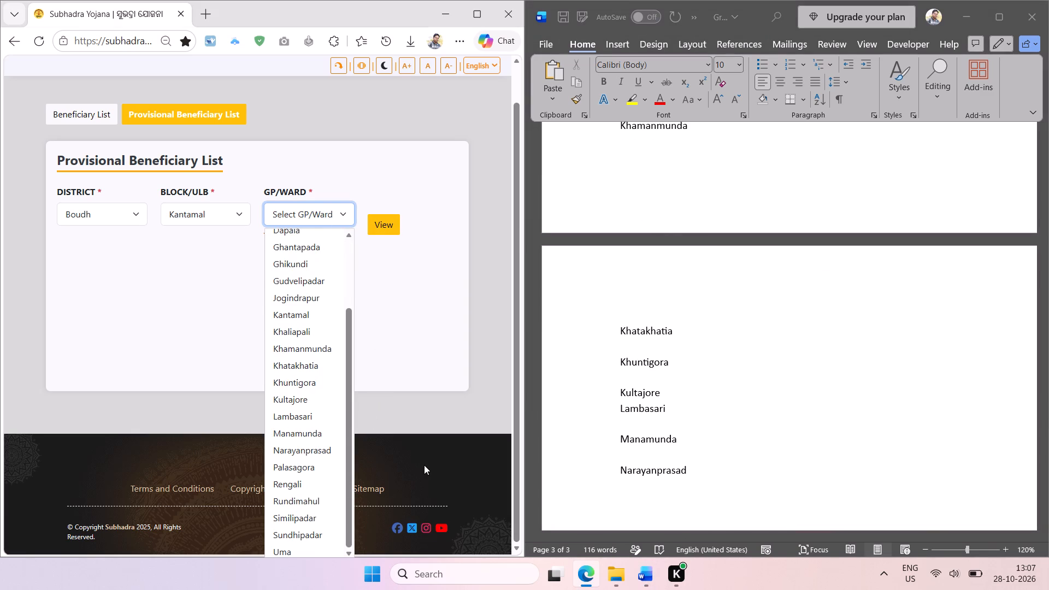
{"action": "key", "text": "shift+super+t"}
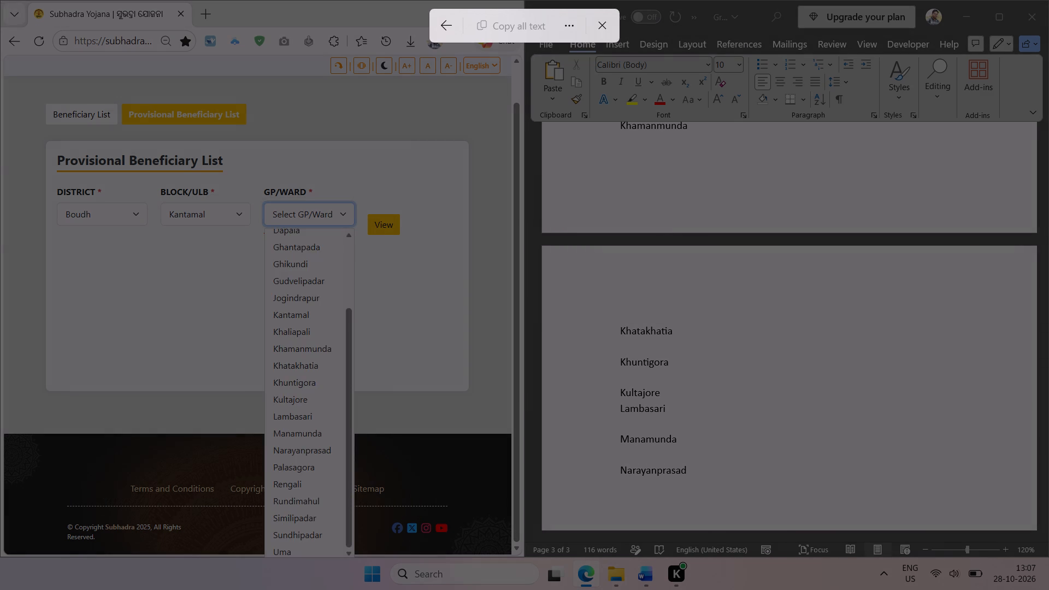
{"action": "left_click_drag", "start_coordinate": [270, 442], "coordinate": [343, 563]}
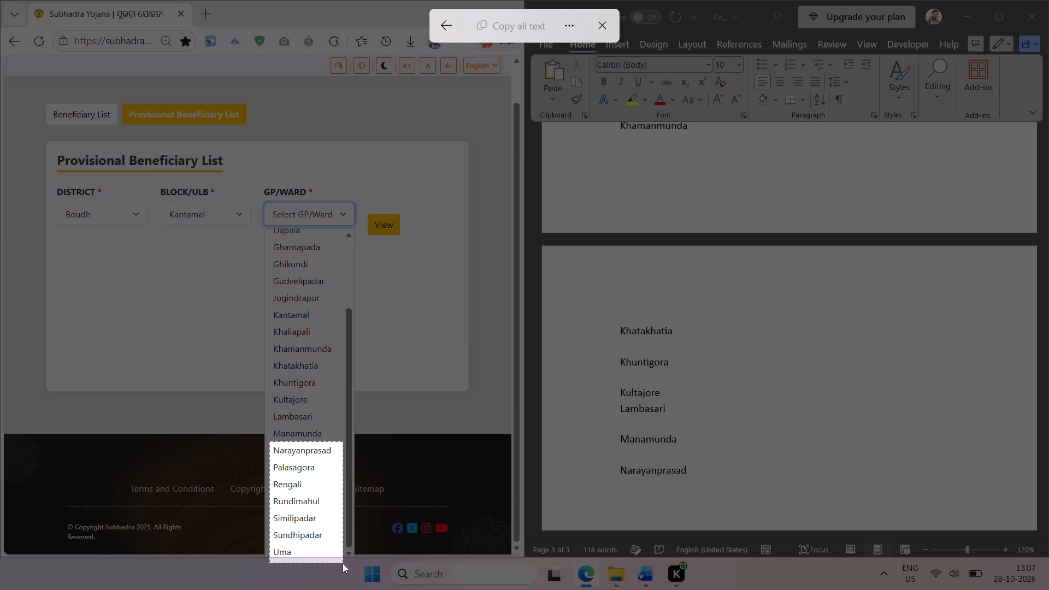
{"action": "left_click_drag", "start_coordinate": [343, 563], "coordinate": [341, 564]}
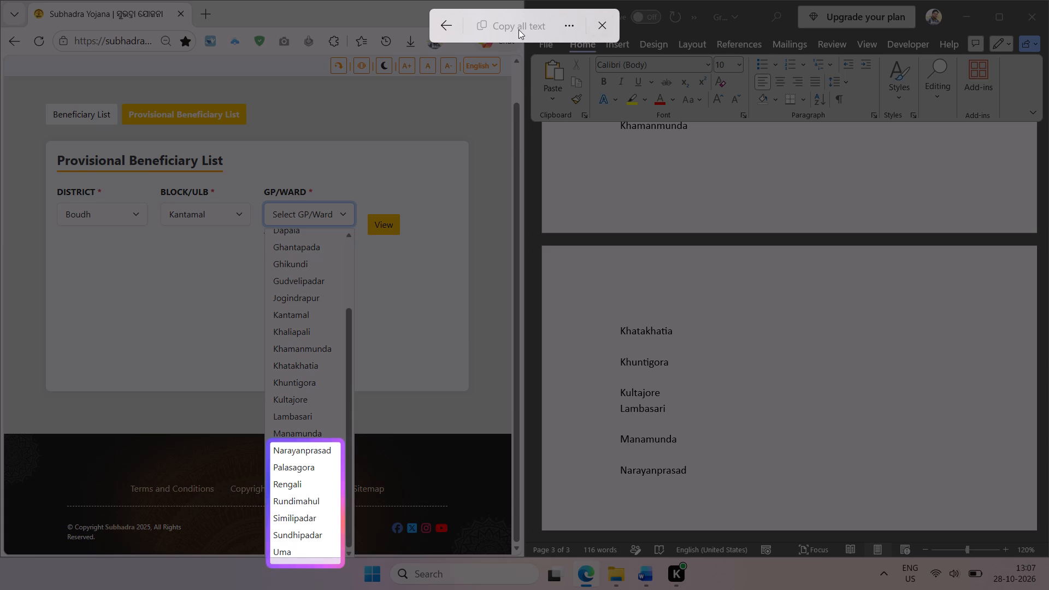
{"action": "left_click", "coordinate": [513, 23]}
{"action": "left_click", "coordinate": [693, 499]}
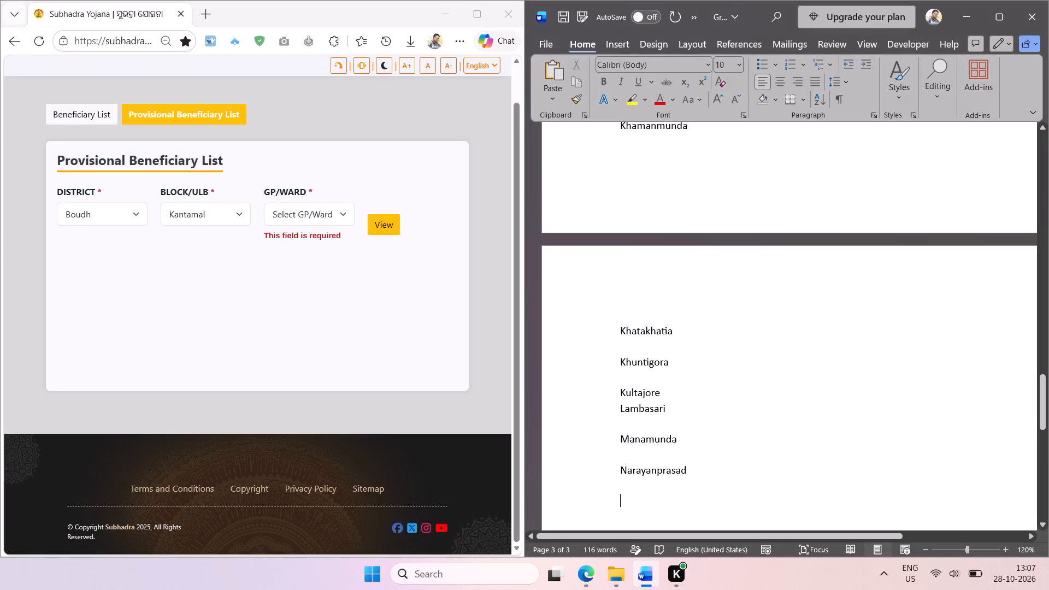
{"action": "key", "text": "ctrl+v"}
Remove the blank lines between the names from Ghikundi to Khaliapali.
{"action": "scroll", "coordinate": [724, 402], "scroll_direction": "up", "scroll_amount": 5}
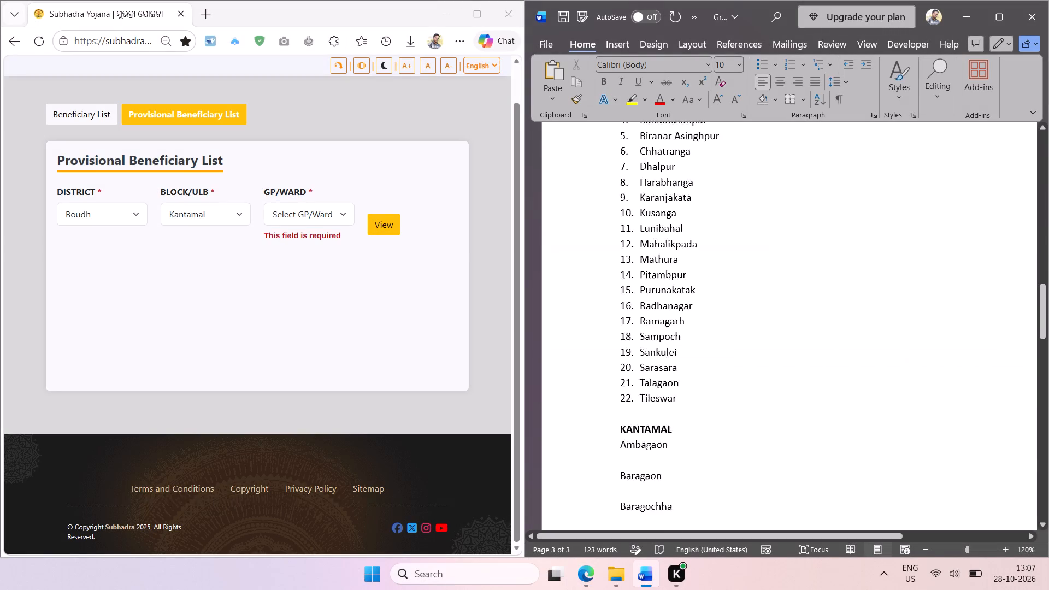
{"action": "scroll", "coordinate": [724, 402], "scroll_direction": "down", "scroll_amount": 3}
{"action": "right_click", "coordinate": [726, 410]}
{"action": "scroll", "coordinate": [724, 411], "scroll_direction": "up", "scroll_amount": 1}
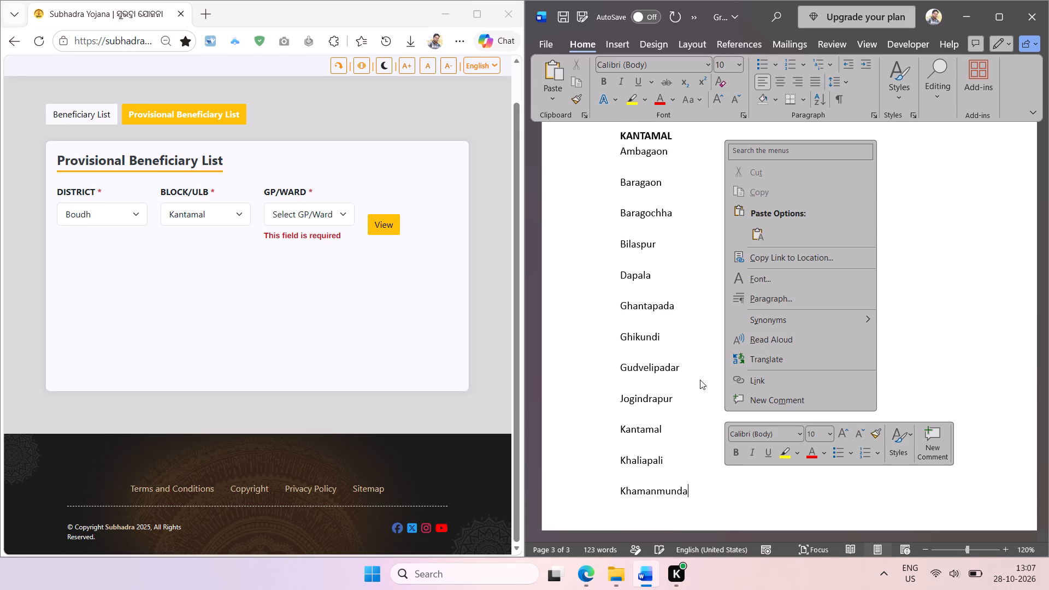
{"action": "scroll", "coordinate": [700, 380], "scroll_direction": "up", "scroll_amount": 1}
{"action": "left_click", "coordinate": [637, 431]}
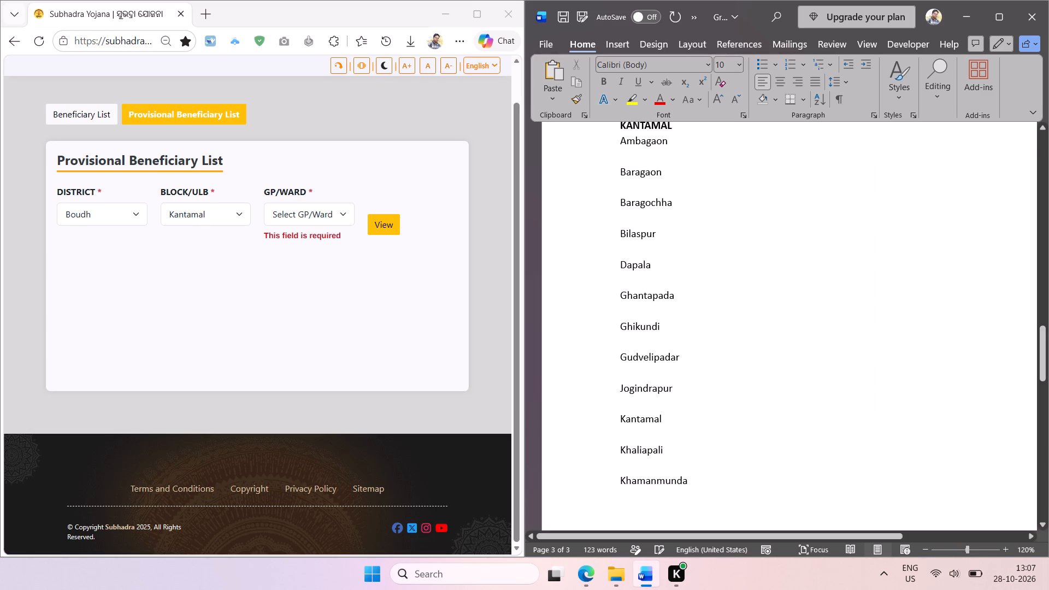
{"action": "left_click", "coordinate": [637, 431]}
{"action": "key", "text": "BackSpace"}
{"action": "left_click", "coordinate": [653, 408]}
{"action": "key", "text": "BackSpace"}
{"action": "left_click", "coordinate": [650, 377]}
{"action": "key", "text": "BackSpace"}
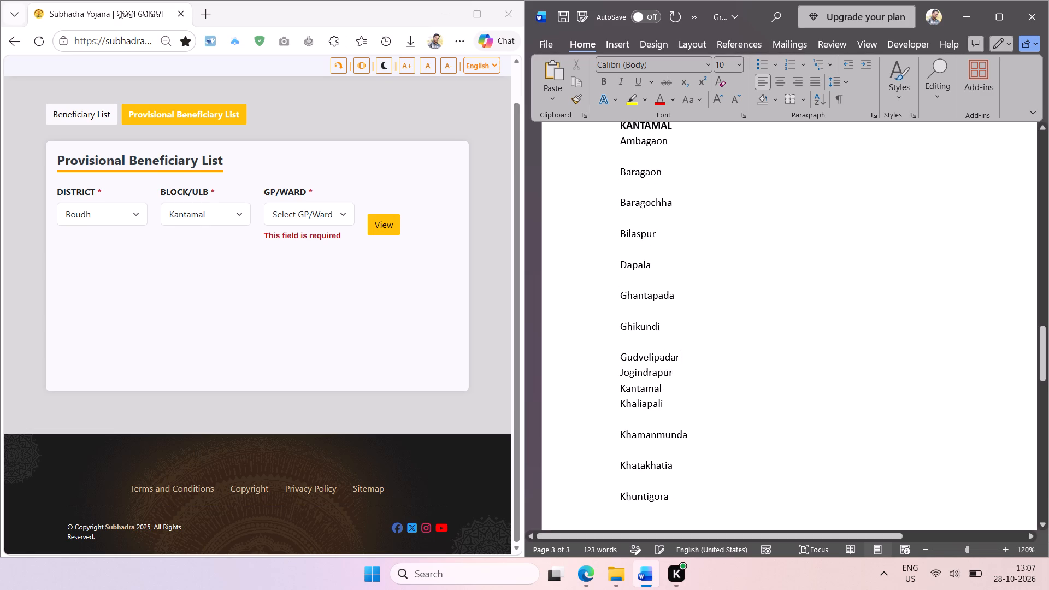
{"action": "left_click", "coordinate": [644, 341]}
{"action": "key", "text": "BackSpace"}
Remove the blank lines between the names from Ambagaon to Ghikundi.
{"action": "left_click", "coordinate": [640, 311]}
{"action": "key", "text": "BackSpace"}
{"action": "left_click", "coordinate": [634, 282]}
{"action": "key", "text": "BackSpace"}
{"action": "left_click", "coordinate": [630, 248]}
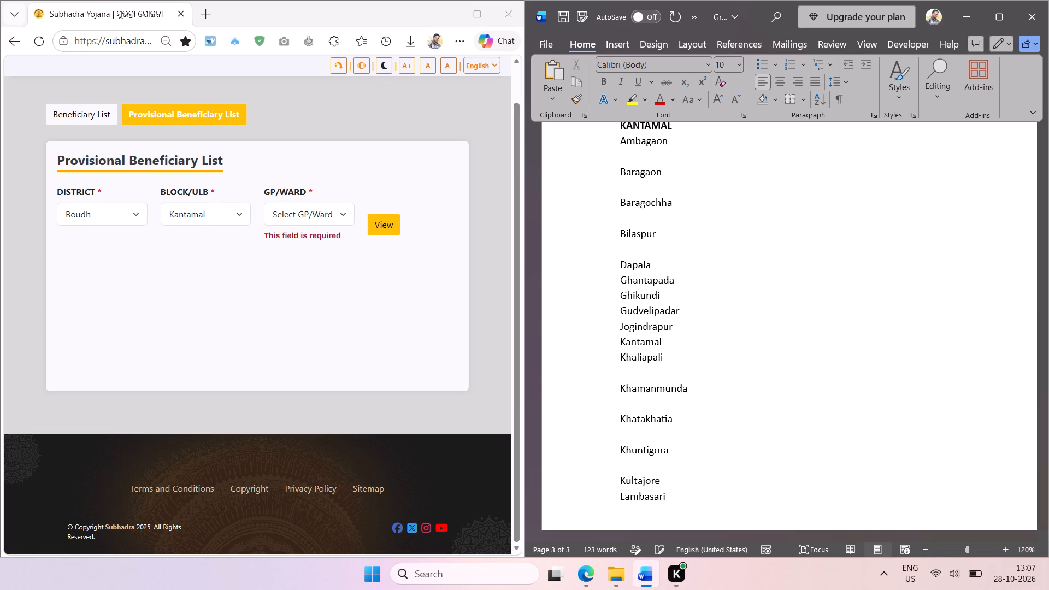
{"action": "key", "text": "BackSpace"}
{"action": "left_click", "coordinate": [633, 221]}
{"action": "key", "text": "BackSpace"}
{"action": "left_click", "coordinate": [633, 188]}
{"action": "key", "text": "BackSpace"}
{"action": "left_click", "coordinate": [628, 148]}
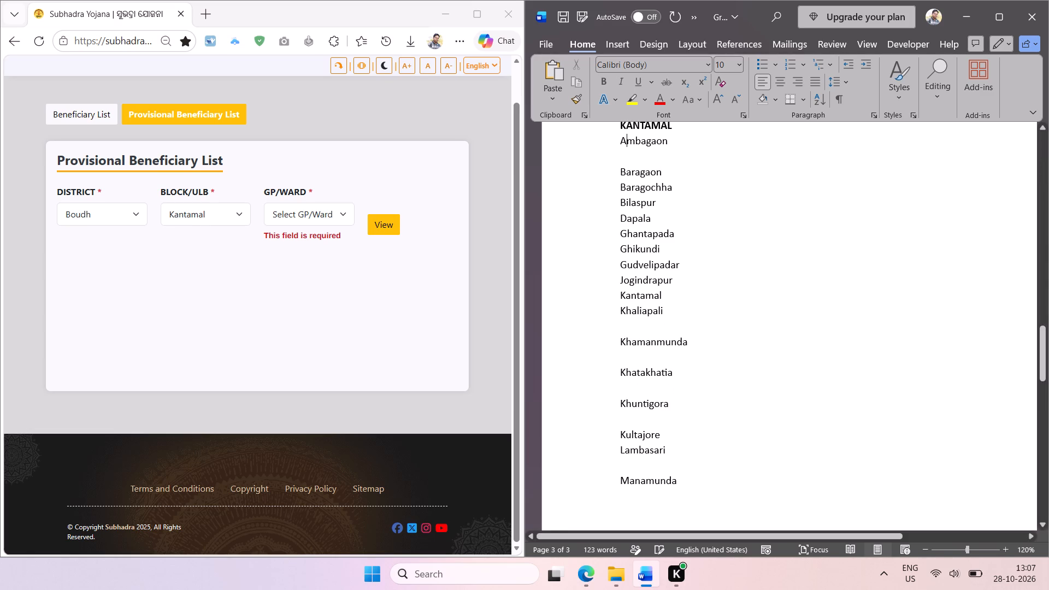
{"action": "left_click", "coordinate": [629, 161]}
{"action": "key", "text": "BackSpace"}
Remove the blank lines between the Kantamal names from Khaliapali to the first Narayanprasad.
{"action": "scroll", "coordinate": [645, 173], "scroll_direction": "down", "scroll_amount": 1}
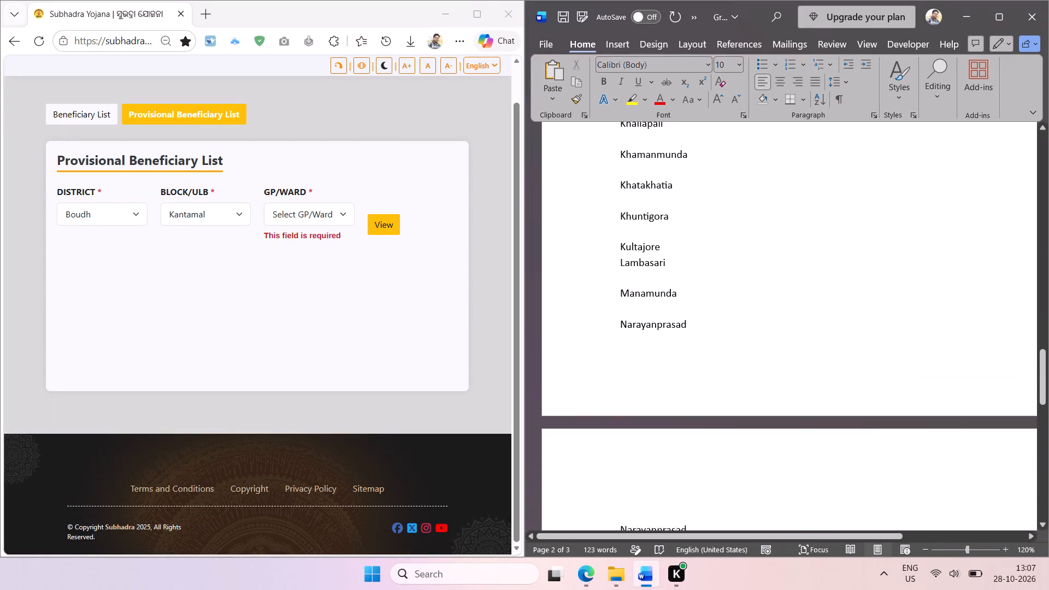
{"action": "scroll", "coordinate": [657, 285], "scroll_direction": "down", "scroll_amount": 1}
{"action": "left_click", "coordinate": [630, 344]}
{"action": "key", "text": "BackSpace"}
{"action": "left_click", "coordinate": [633, 308]}
{"action": "key", "text": "BackSpace"}
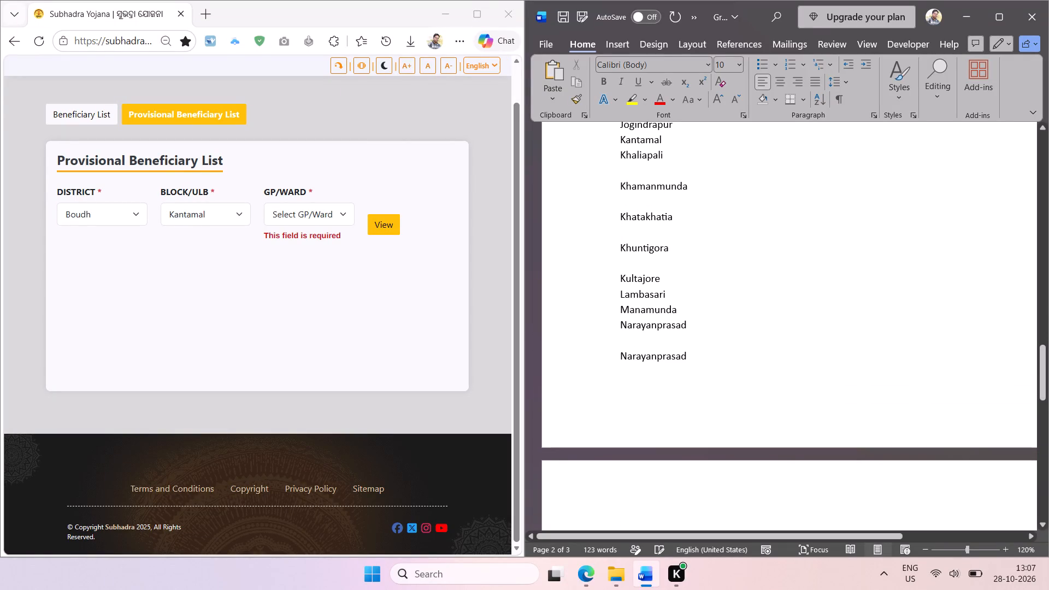
{"action": "left_click", "coordinate": [638, 261]}
{"action": "key", "text": "BackSpace"}
{"action": "left_click", "coordinate": [640, 226]}
{"action": "key", "text": "BackSpace"}
{"action": "left_click", "coordinate": [639, 199]}
{"action": "key", "text": "BackSpace"}
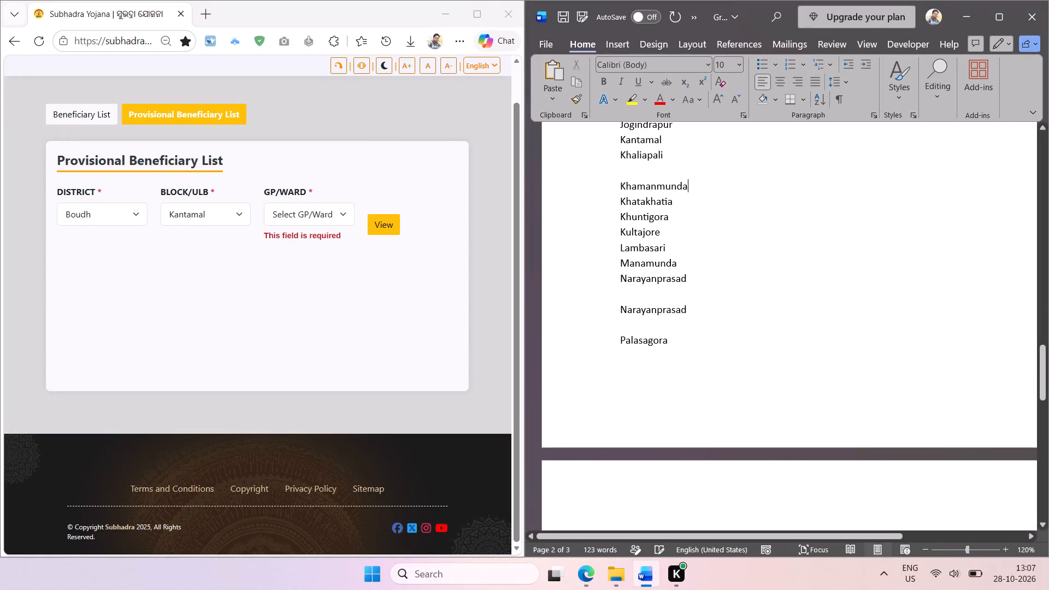
{"action": "left_click", "coordinate": [640, 172]}
{"action": "key", "text": "BackSpace"}
Remove the blank lines between the names from Rundimahul to Uma.
{"action": "scroll", "coordinate": [671, 409], "scroll_direction": "down", "scroll_amount": 1}
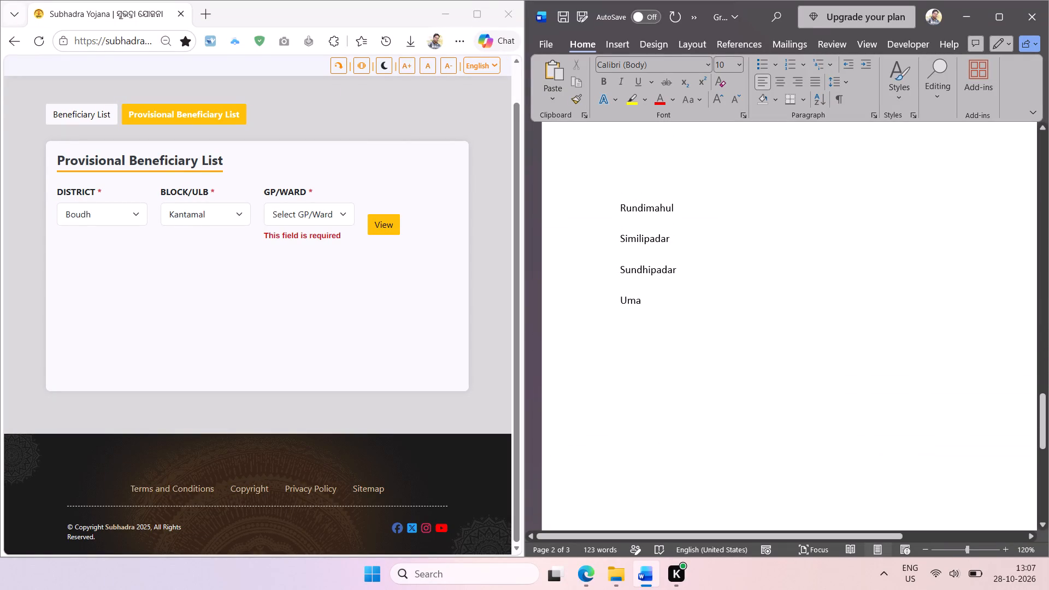
{"action": "left_click", "coordinate": [640, 288]}
{"action": "key", "text": "BackSpace"}
{"action": "left_click", "coordinate": [634, 255]}
{"action": "key", "text": "BackSpace"}
{"action": "left_click", "coordinate": [635, 226]}
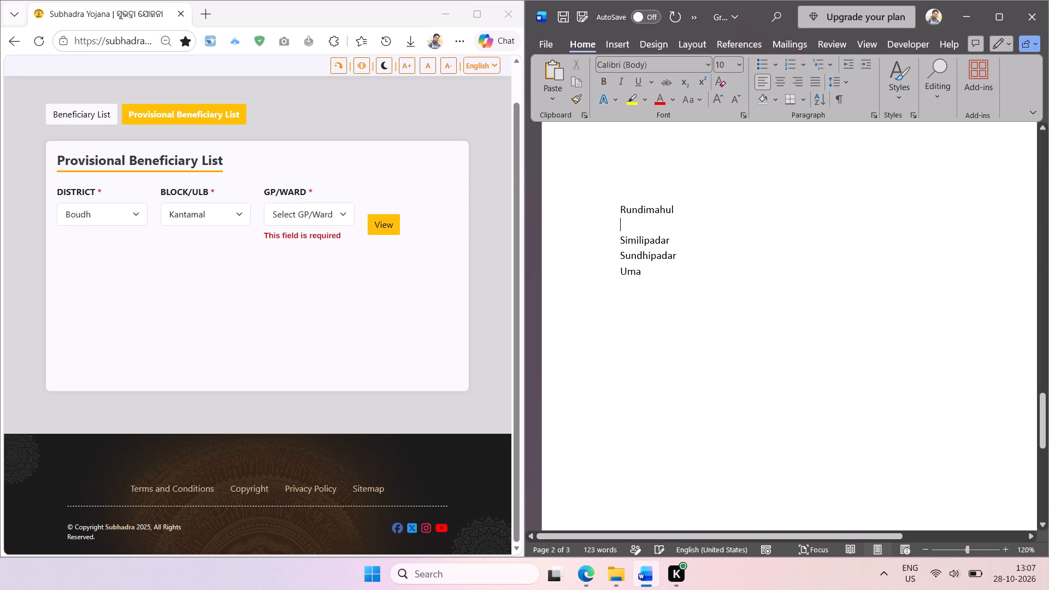
{"action": "key", "text": "BackSpace"}
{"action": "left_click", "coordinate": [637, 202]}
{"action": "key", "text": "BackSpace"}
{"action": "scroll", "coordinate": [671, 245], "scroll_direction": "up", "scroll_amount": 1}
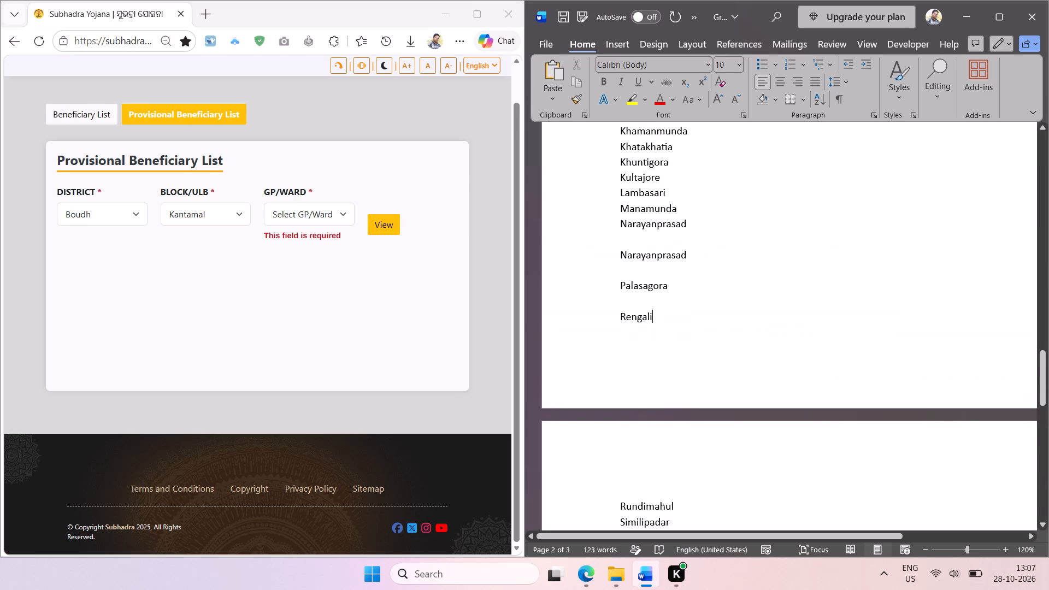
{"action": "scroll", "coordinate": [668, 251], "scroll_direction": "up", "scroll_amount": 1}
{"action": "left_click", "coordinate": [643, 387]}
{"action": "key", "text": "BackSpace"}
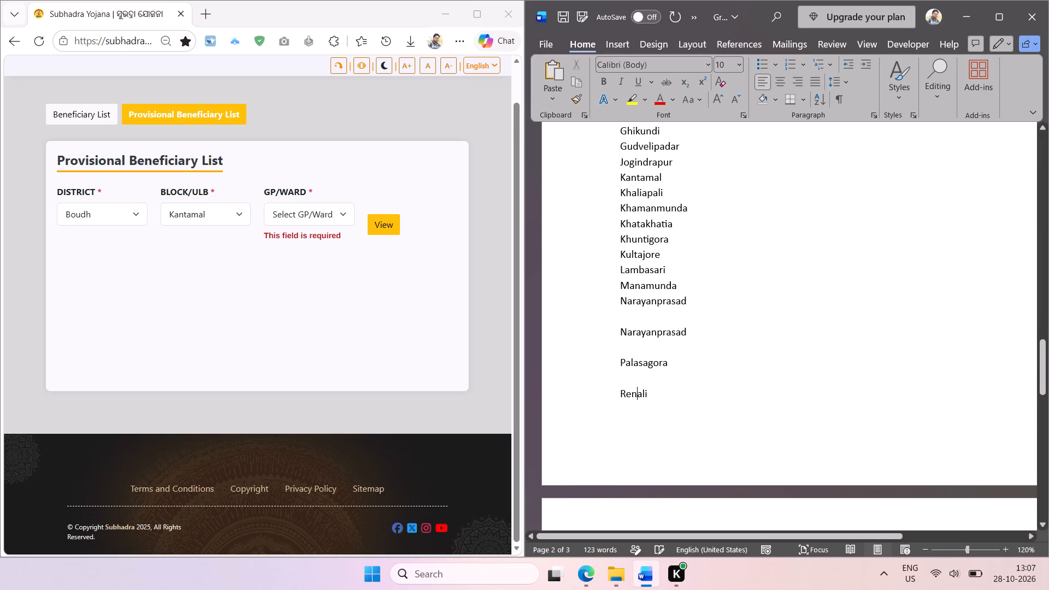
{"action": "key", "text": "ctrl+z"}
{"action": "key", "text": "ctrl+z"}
Remove the blank lines between the names from the first Narayanprasad to Rundimahul.
{"action": "left_click", "coordinate": [630, 301]}
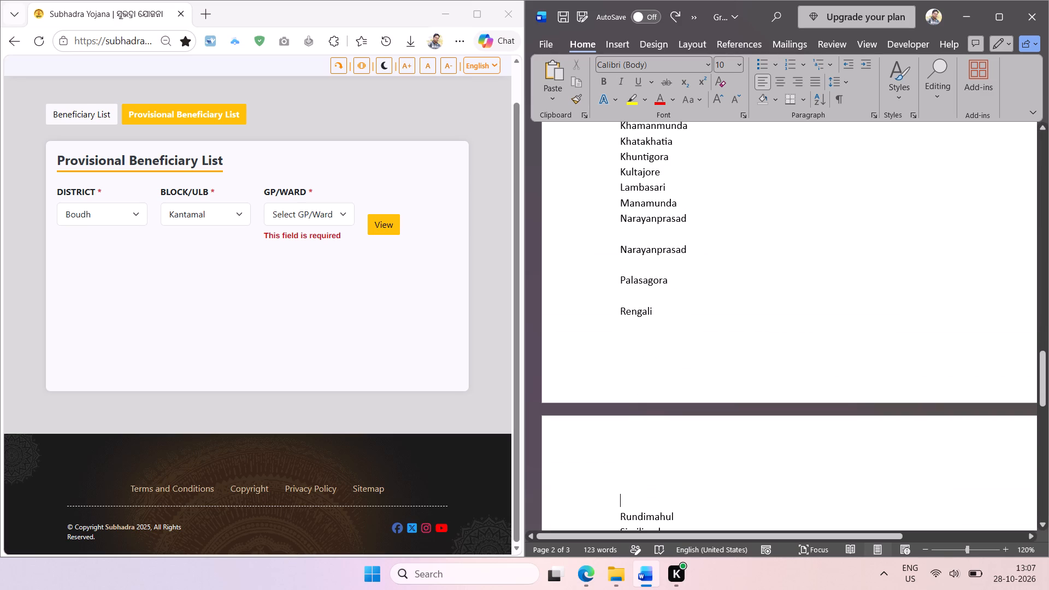
{"action": "key", "text": "BackSpace"}
{"action": "left_click", "coordinate": [634, 269]}
{"action": "key", "text": "BackSpace"}
{"action": "left_click", "coordinate": [633, 240]}
{"action": "key", "text": "BackSpace"}
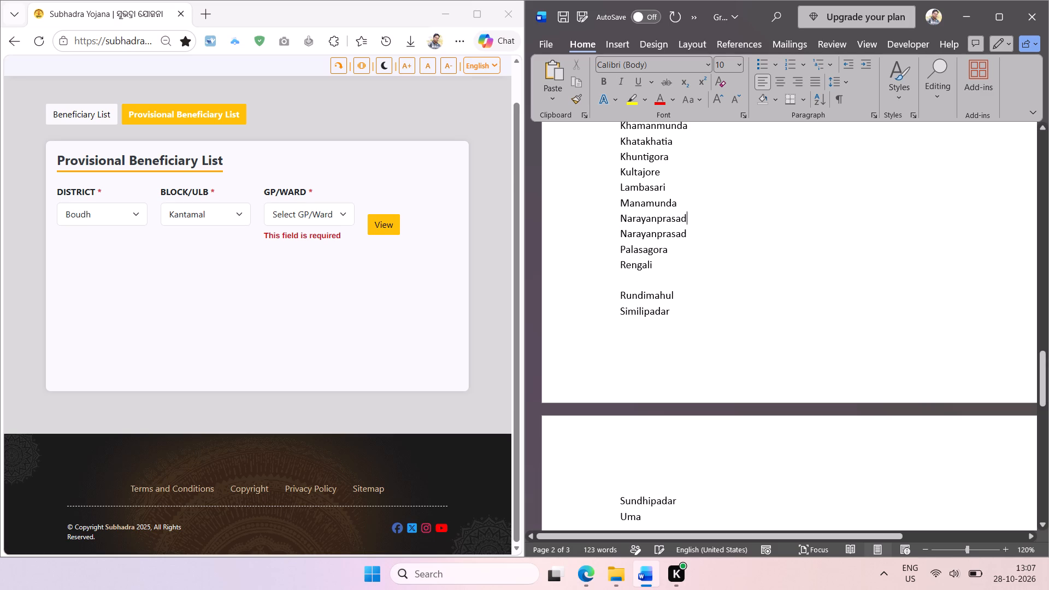
{"action": "left_click", "coordinate": [635, 278]}
{"action": "key", "text": "BackSpace"}
Insert a page break before the KANTAMAL heading so its list starts on a new page.
{"action": "scroll", "coordinate": [710, 328], "scroll_direction": "up", "scroll_amount": 3}
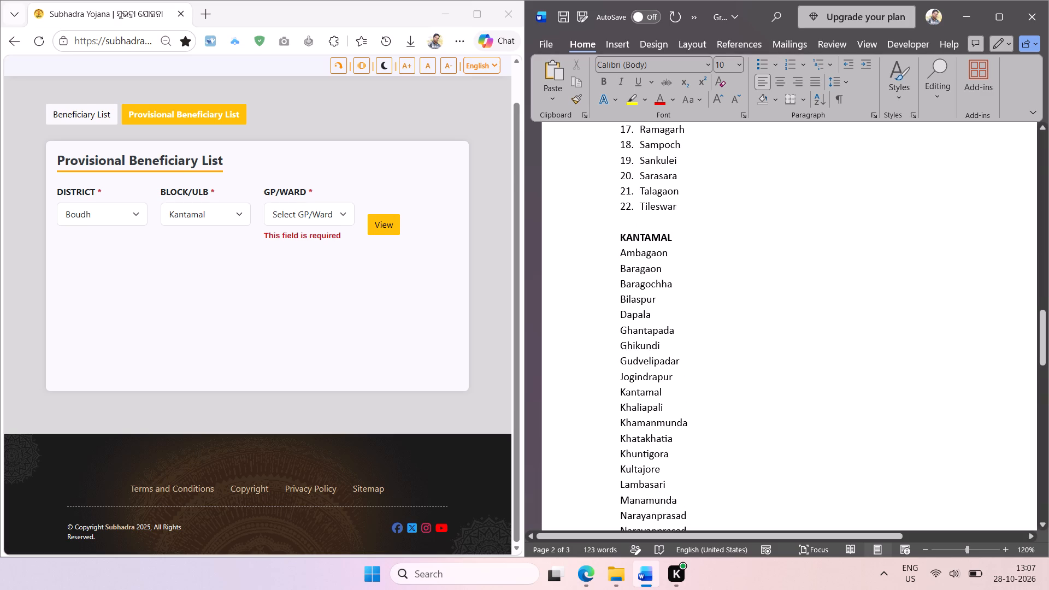
{"action": "scroll", "coordinate": [710, 328], "scroll_direction": "up", "scroll_amount": 3}
{"action": "scroll", "coordinate": [702, 339], "scroll_direction": "down", "scroll_amount": 4}
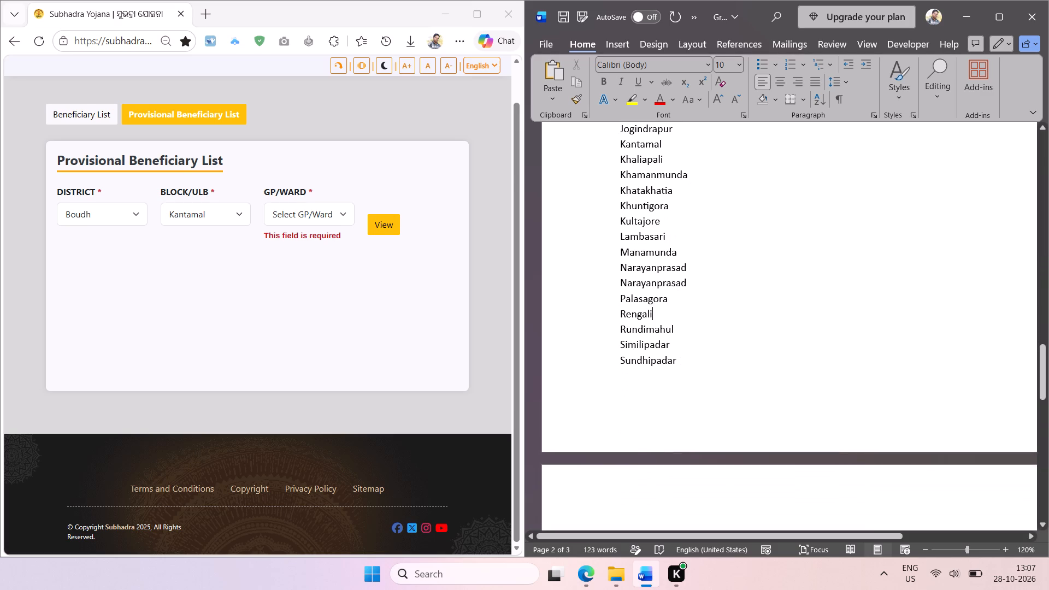
{"action": "scroll", "coordinate": [634, 410], "scroll_direction": "up", "scroll_amount": 3}
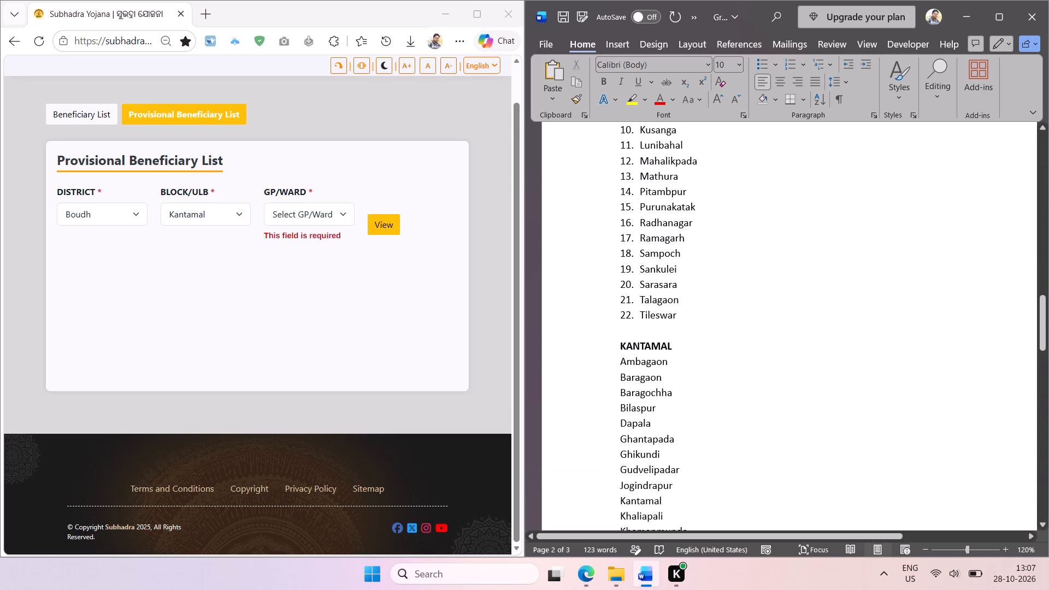
{"action": "left_click", "coordinate": [616, 341]}
{"action": "key", "text": "ctrl+Return"}
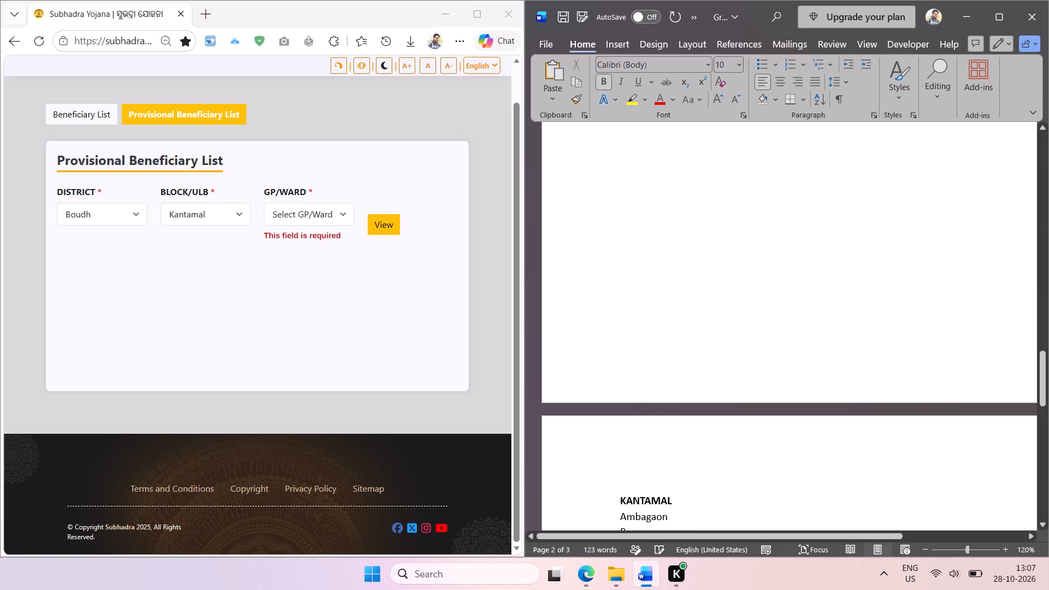
Sort the Kantamal gram panchayat names from Ambagaon to Uma alphabetically.
{"action": "scroll", "coordinate": [703, 310], "scroll_direction": "down", "scroll_amount": 3}
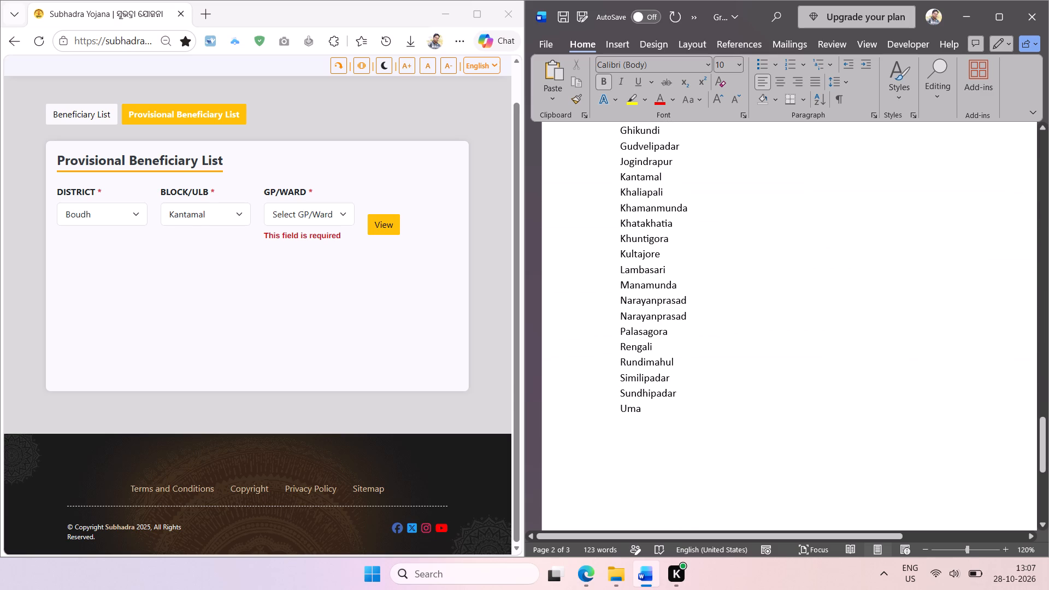
{"action": "scroll", "coordinate": [651, 411], "scroll_direction": "up", "scroll_amount": 1}
{"action": "left_click", "coordinate": [621, 265]}
{"action": "scroll", "coordinate": [675, 336], "scroll_direction": "down", "scroll_amount": 1}
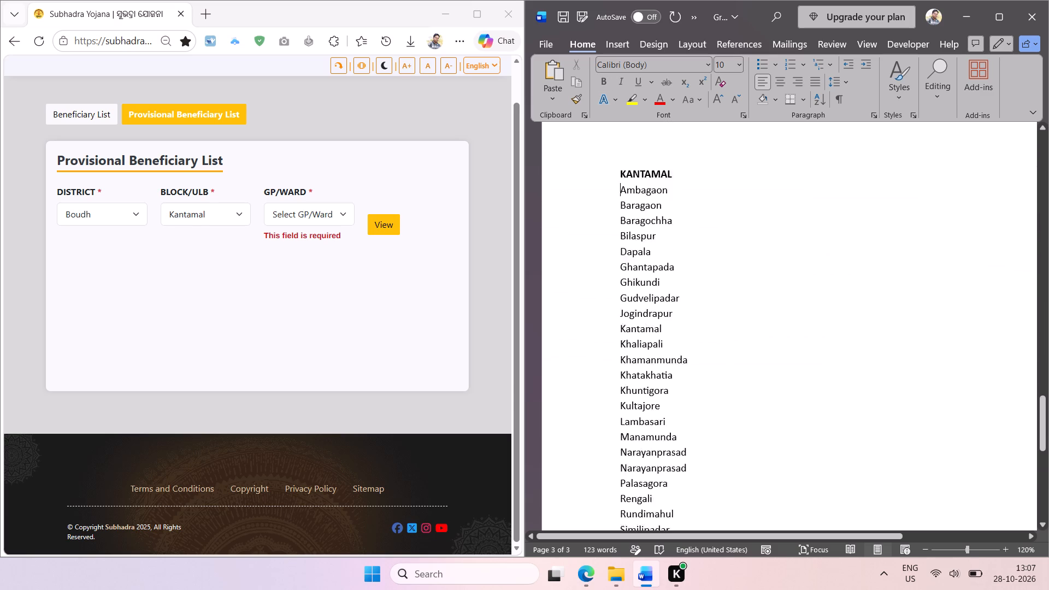
{"action": "scroll", "coordinate": [679, 347], "scroll_direction": "down", "scroll_amount": 1}
{"action": "left_click", "coordinate": [651, 385], "text": "shift"}
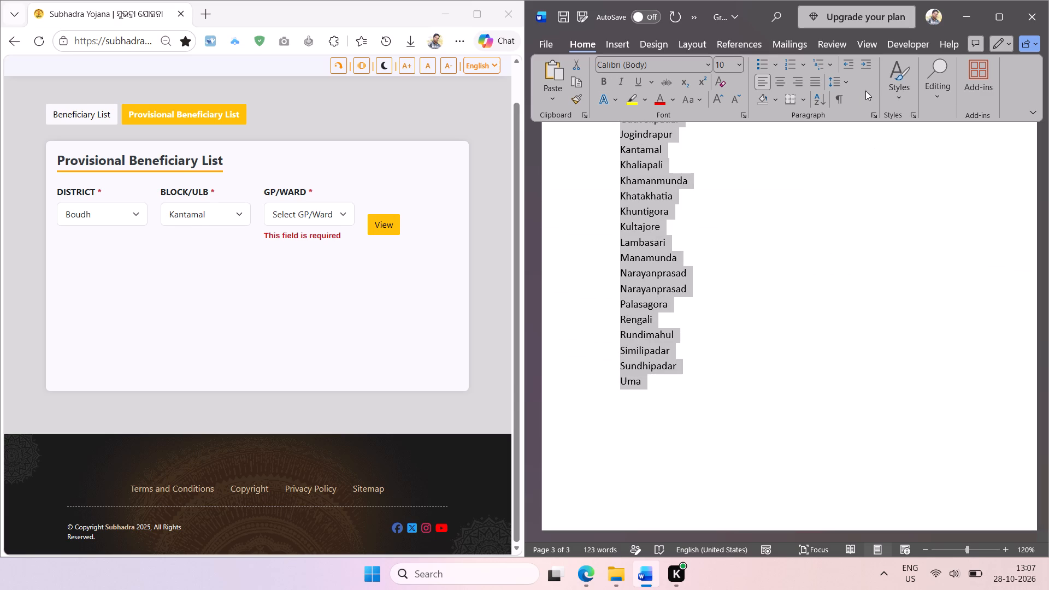
{"action": "left_click", "coordinate": [820, 100]}
{"action": "key", "text": "Return"}
Number the Kantamal names as a list starting at 1 and reduce its indent to the left margin.
{"action": "left_click", "coordinate": [789, 58]}
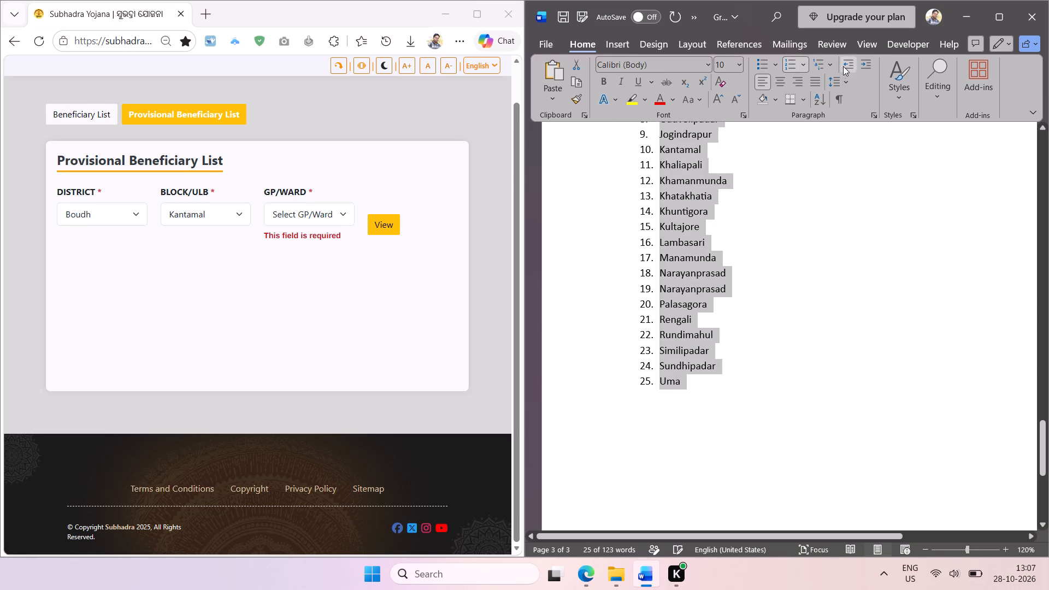
{"action": "left_click", "coordinate": [845, 63]}
{"action": "left_click", "coordinate": [845, 64]}
{"action": "left_click", "coordinate": [682, 304]}
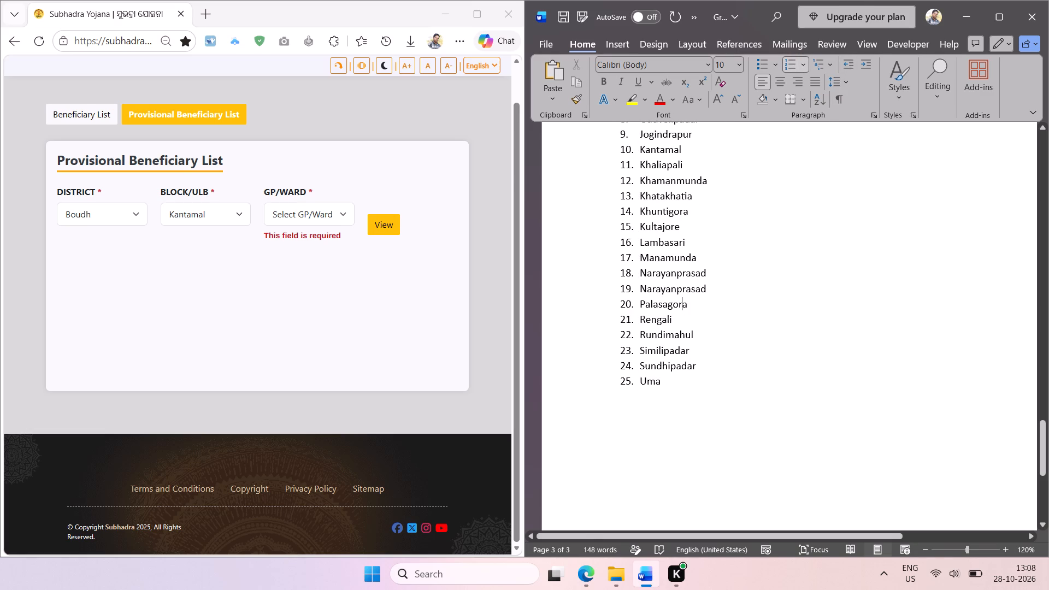
Save the Boudh district gram panchayat document and close it.
{"action": "key", "text": "ctrl+s"}
{"action": "scroll", "coordinate": [682, 304], "scroll_direction": "up", "scroll_amount": 3}
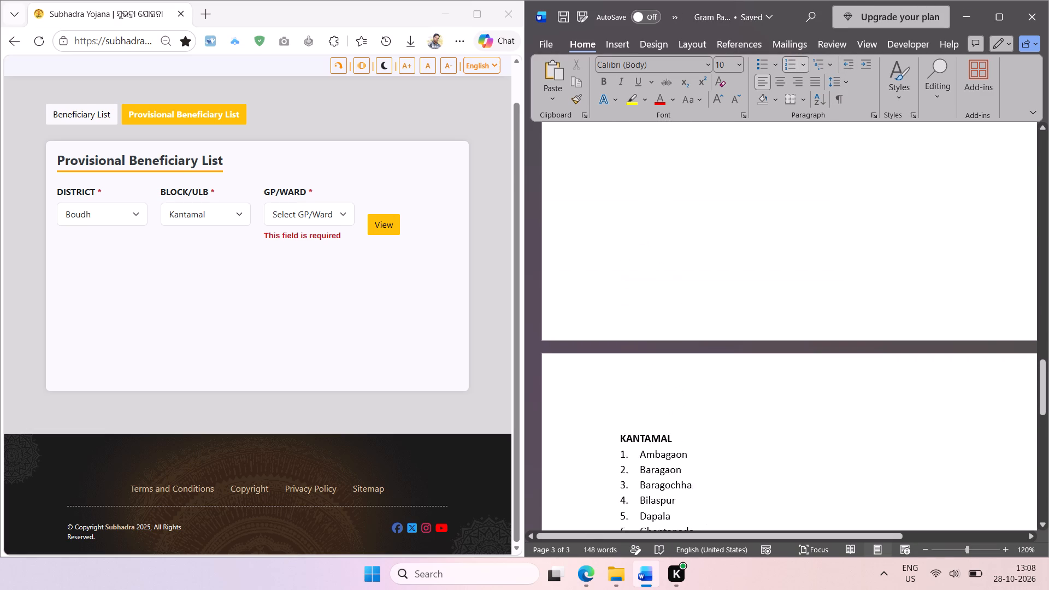
{"action": "scroll", "coordinate": [682, 304], "scroll_direction": "up", "scroll_amount": 14}
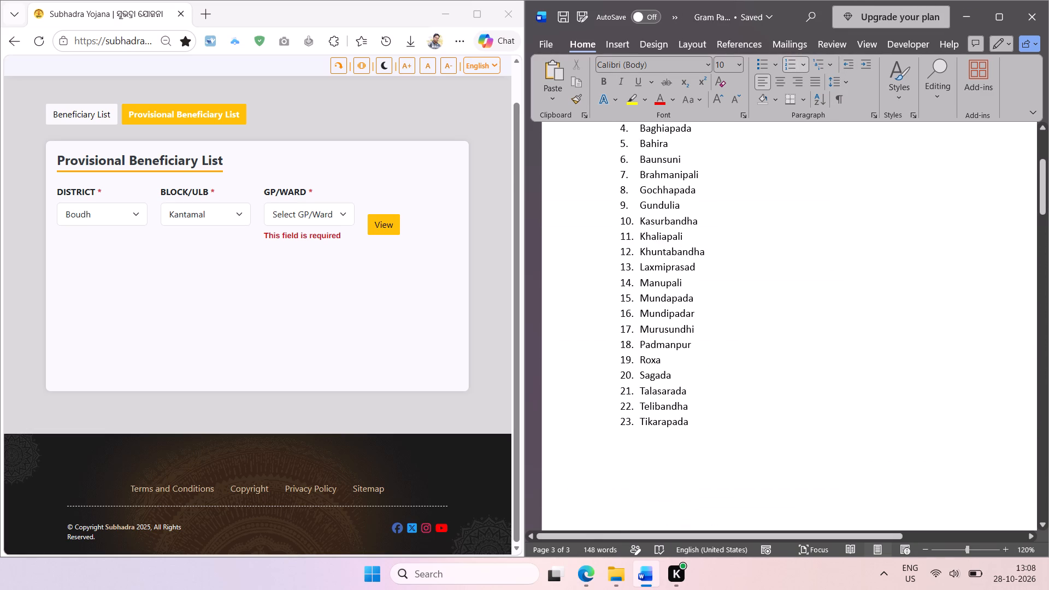
{"action": "left_click", "coordinate": [693, 246]}
{"action": "key", "text": "ctrl+s"}
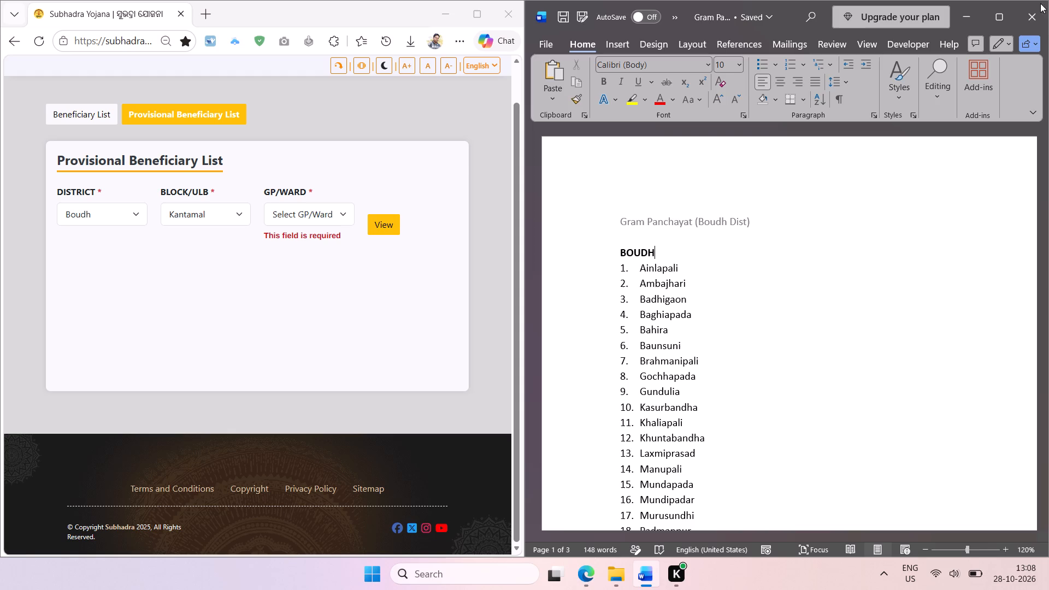
{"action": "left_click", "coordinate": [1035, 10]}
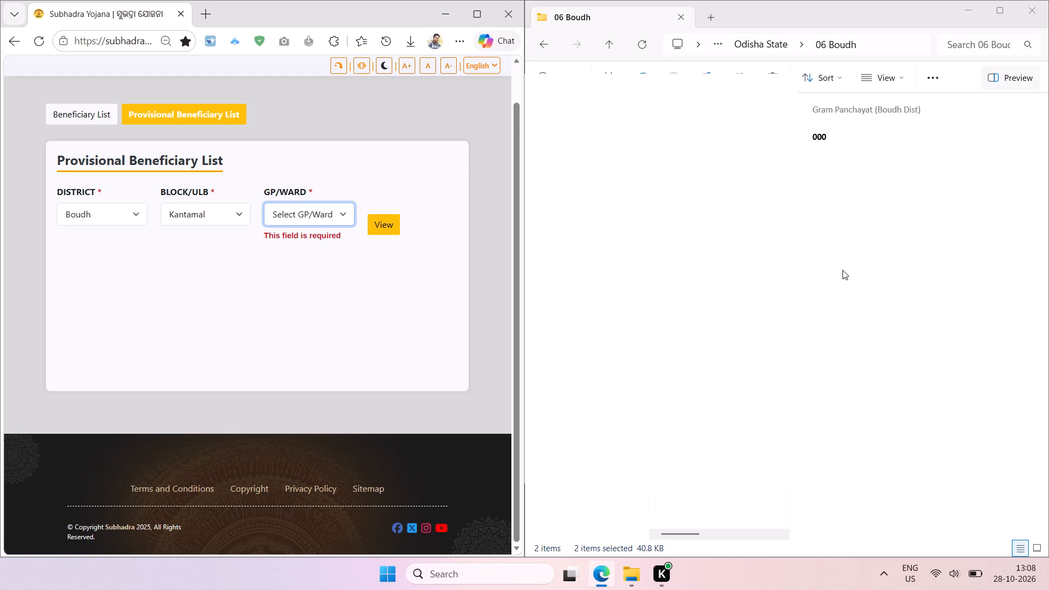
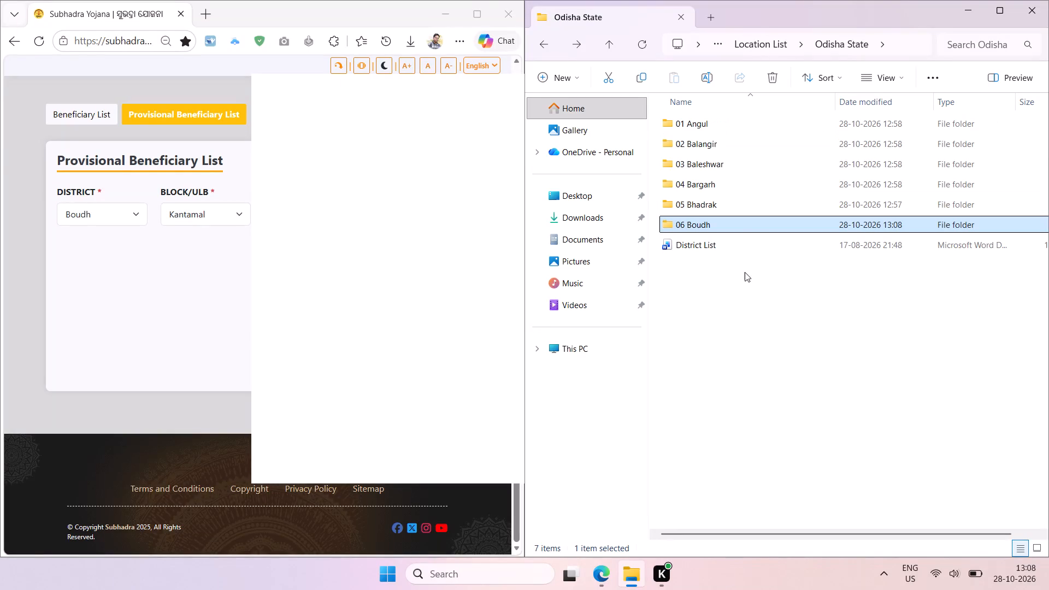
Duplicate the 06 Boudh folder within the Odisha State folder.
{"action": "left_click", "coordinate": [698, 305]}
{"action": "left_click", "coordinate": [722, 226]}
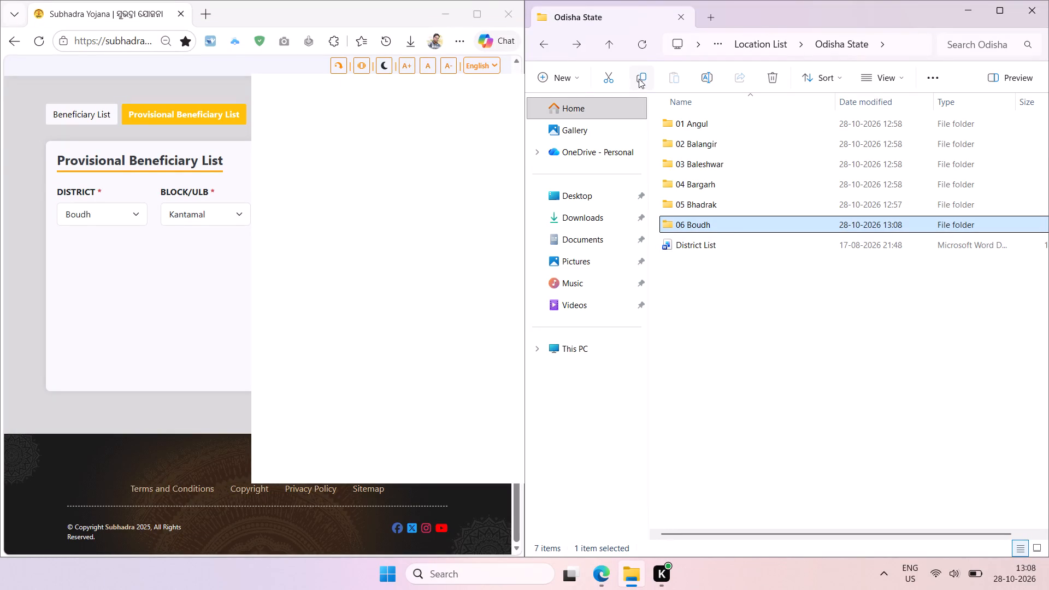
{"action": "left_click", "coordinate": [639, 79]}
{"action": "left_click", "coordinate": [680, 81]}
{"action": "left_click", "coordinate": [727, 302]}
Choose Cuttack as the district on the Subhadra website and copy its name as text with a screen text capture.
{"action": "left_click", "coordinate": [106, 216]}
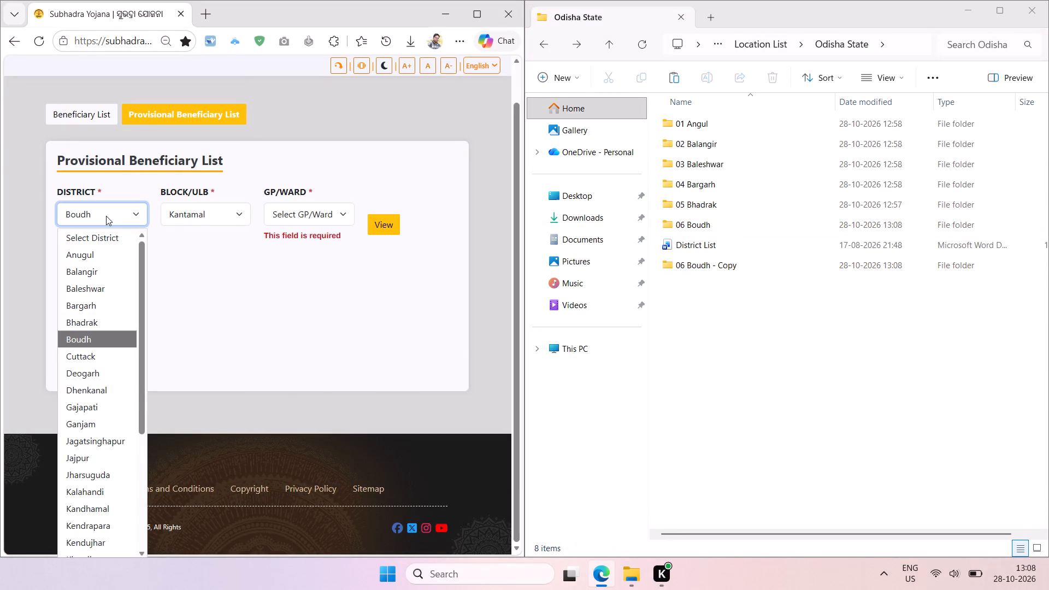
{"action": "left_click", "coordinate": [92, 355]}
{"action": "left_click", "coordinate": [164, 296]}
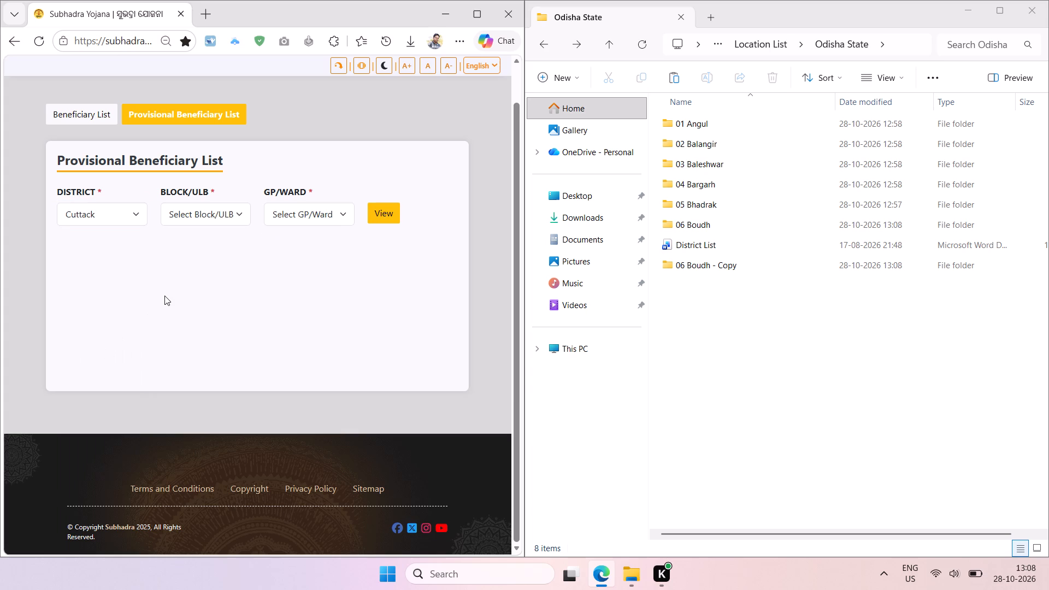
{"action": "key", "text": "shift+super+t"}
{"action": "left_click_drag", "start_coordinate": [62, 203], "coordinate": [117, 262]}
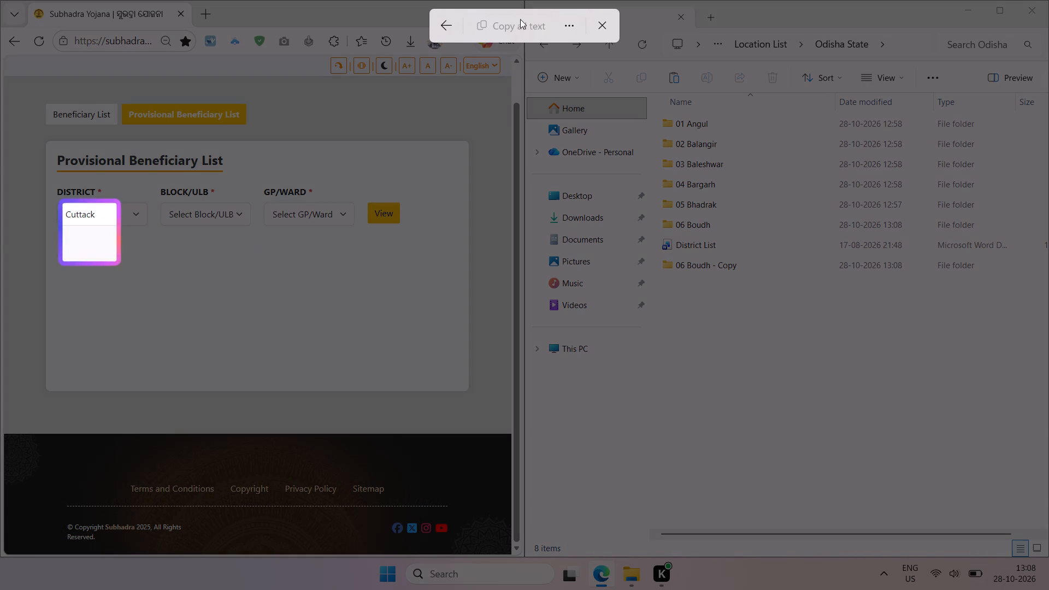
{"action": "left_click", "coordinate": [512, 26]}
Rename the copied Boudh folder as 07 Cuttack.
{"action": "left_click", "coordinate": [764, 314]}
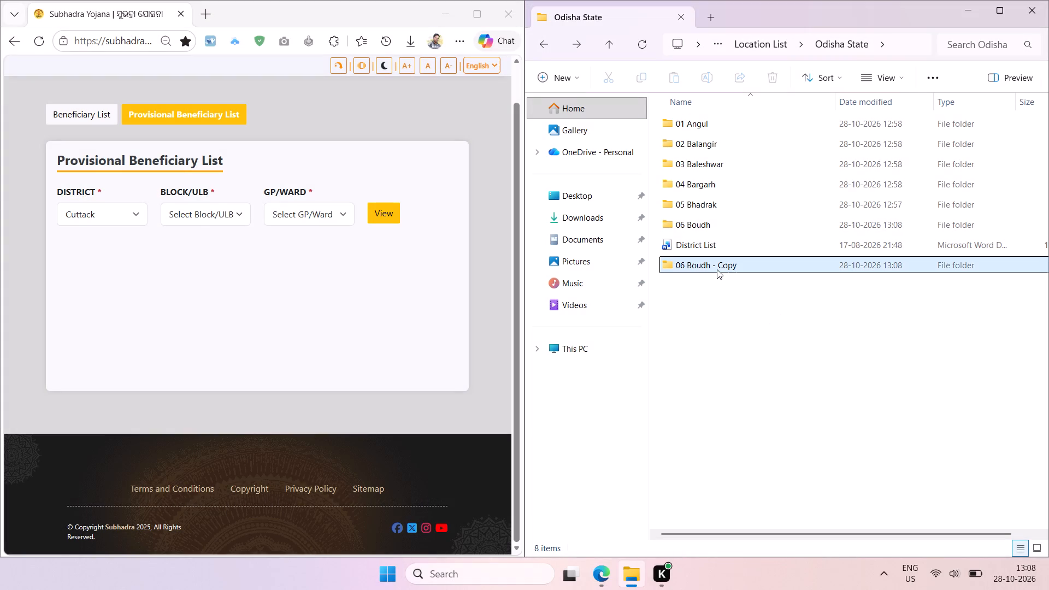
{"action": "left_click", "coordinate": [714, 267]}
{"action": "key", "text": "F2"}
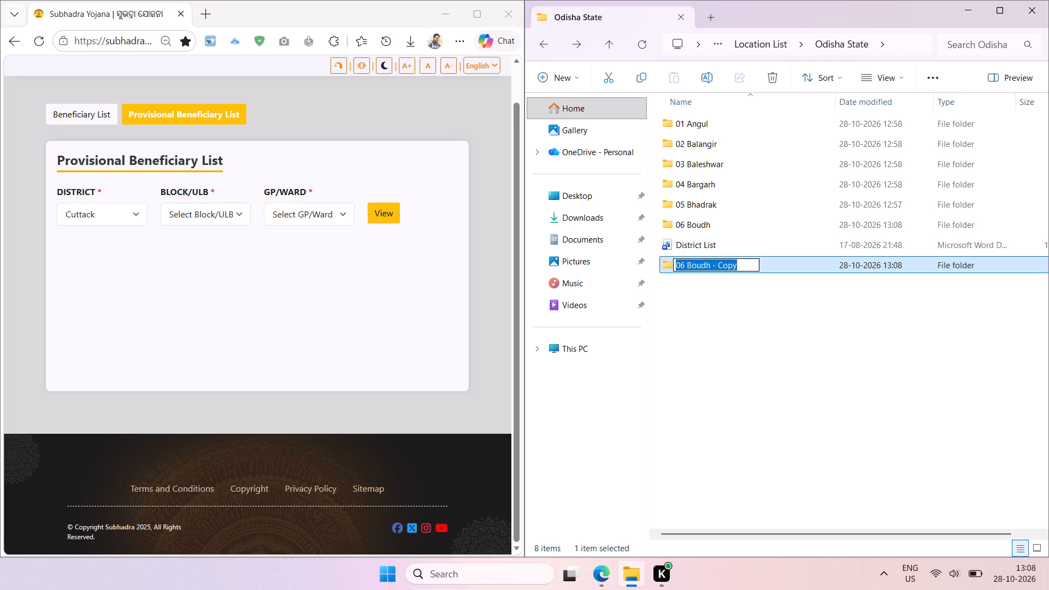
{"action": "type", "text": "07"}
{"action": "key", "text": "space"}
{"action": "key", "text": "ctrl+v"}
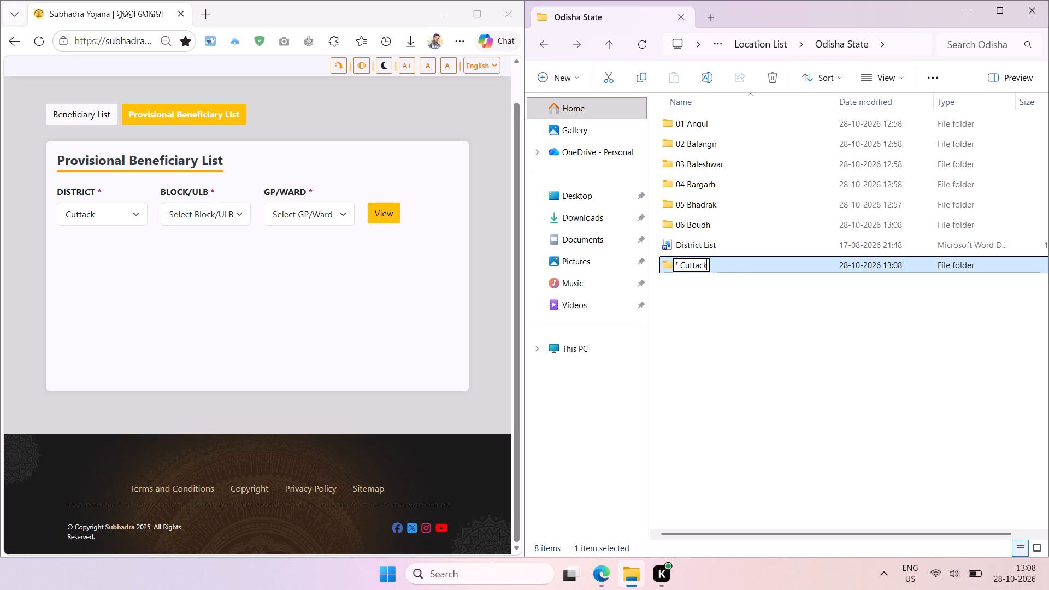
{"action": "key", "text": "Return"}
In the 07 Cuttack folder's Block and ULB document, replace Boudh with Cuttack in the title line, then save and close it.
{"action": "key", "text": "Return"}
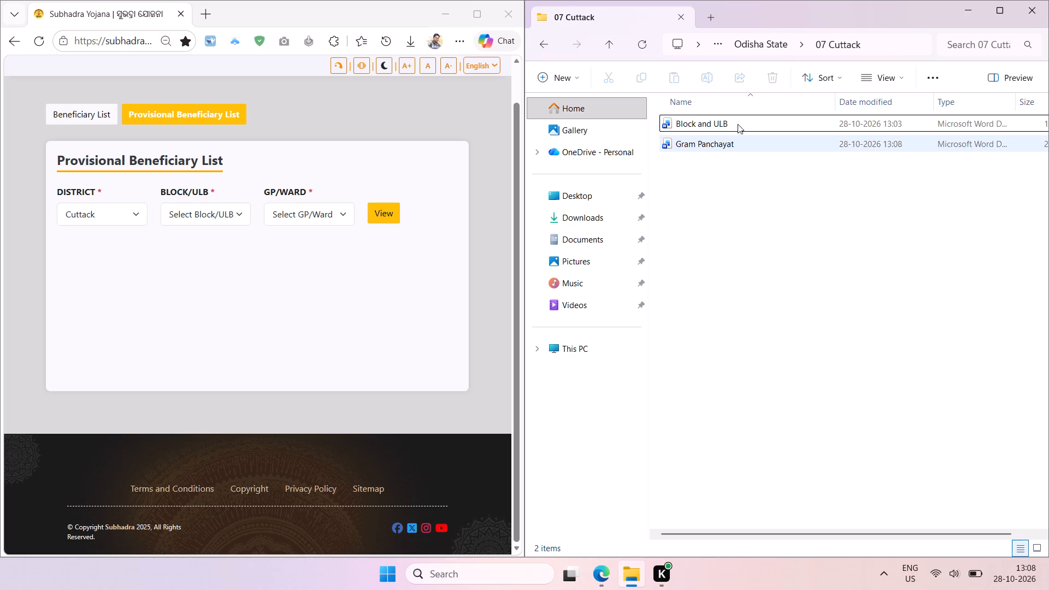
{"action": "left_click", "coordinate": [735, 118]}
{"action": "double_click", "coordinate": [762, 120]}
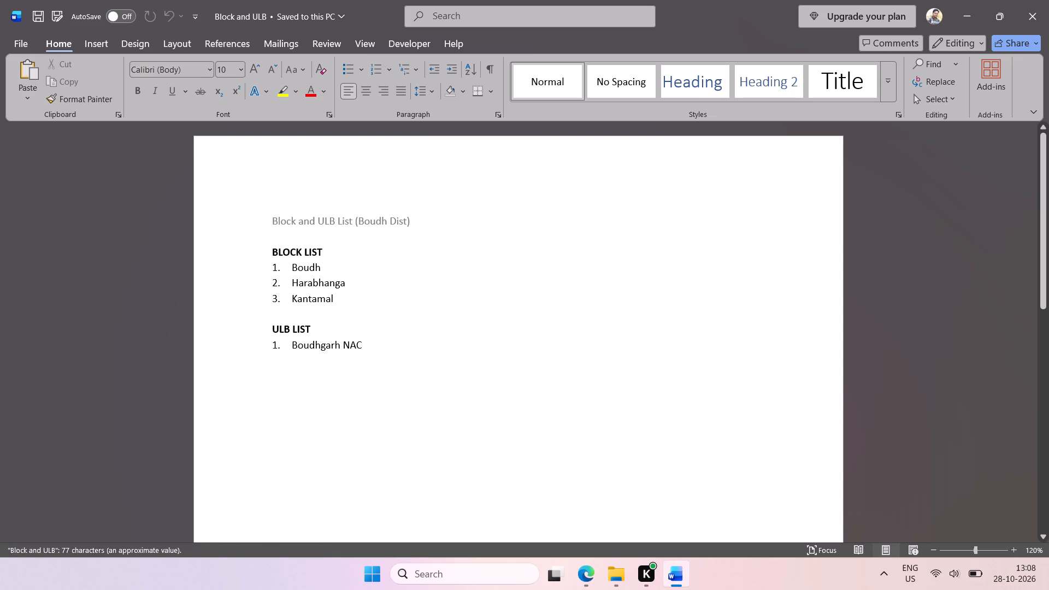
{"action": "double_click", "coordinate": [378, 225]}
{"action": "key", "text": "ctrl+v"}
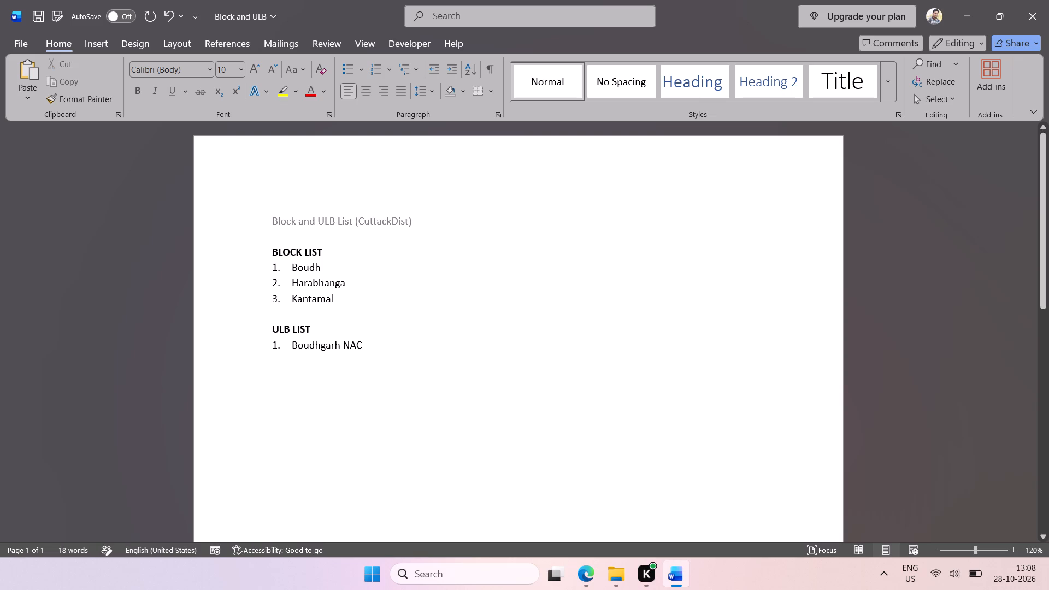
{"action": "key", "text": "space"}
{"action": "key", "text": "ctrl+s"}
{"action": "left_click", "coordinate": [1046, 8]}
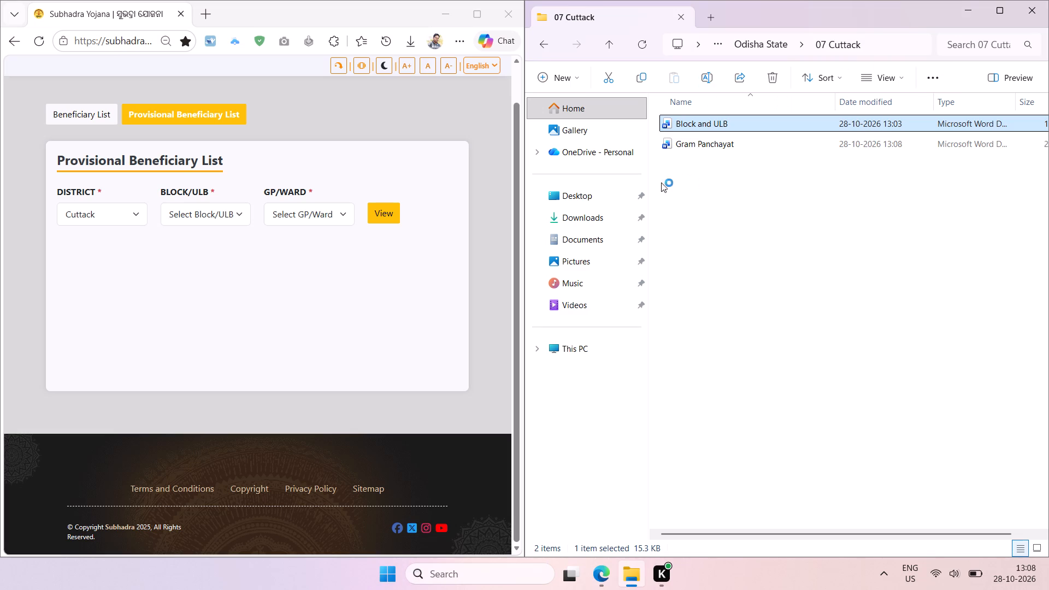
In the Gram Panchayat document, replace Boudh with Cuttack in the title line, then save and close it.
{"action": "double_click", "coordinate": [731, 149]}
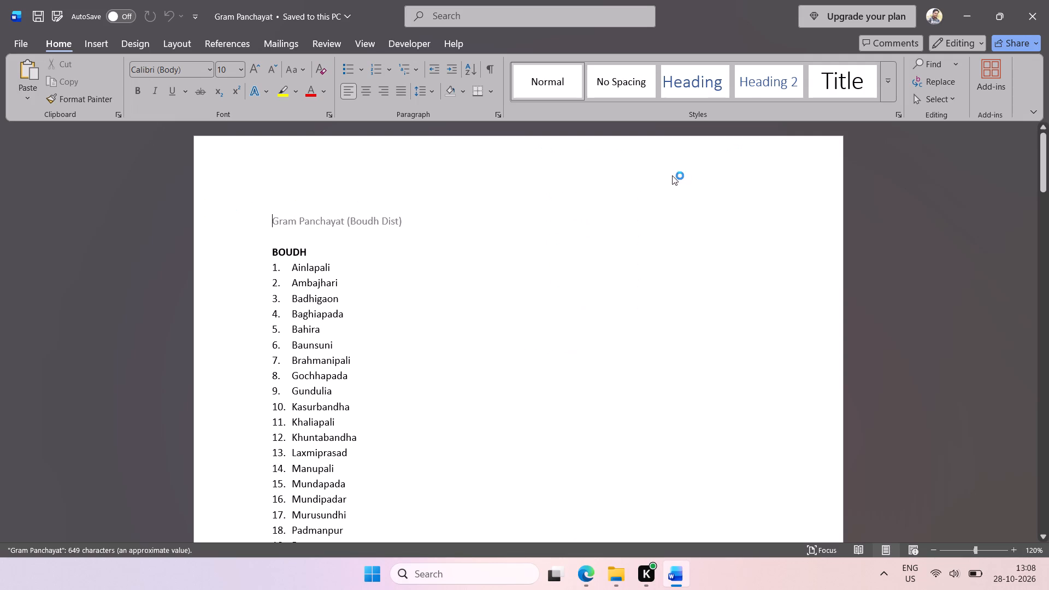
{"action": "double_click", "coordinate": [367, 223]}
{"action": "key", "text": "ctrl+v"}
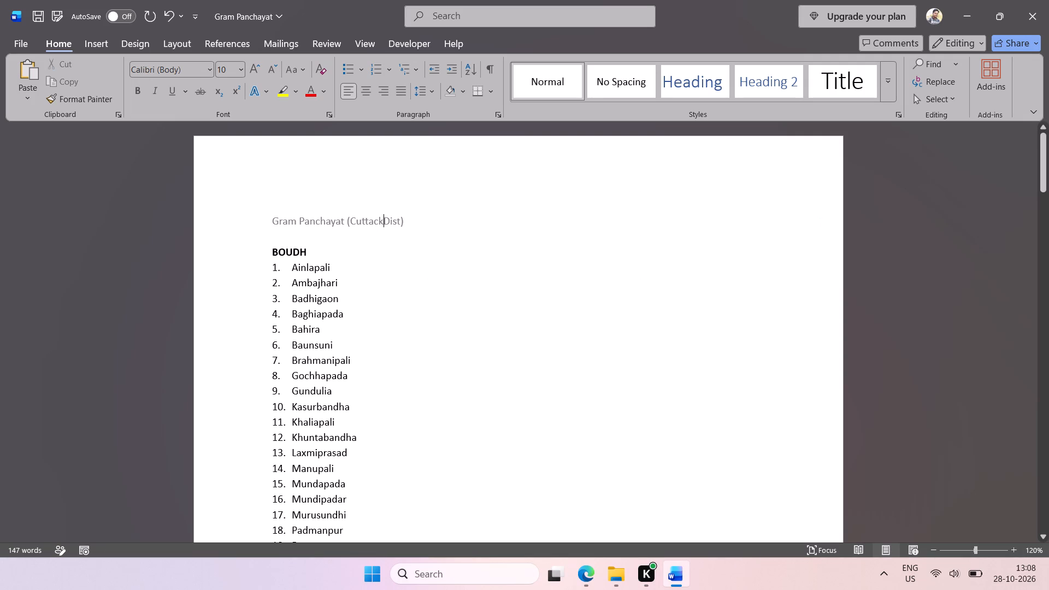
{"action": "key", "text": "space"}
{"action": "key", "text": "ctrl+s"}
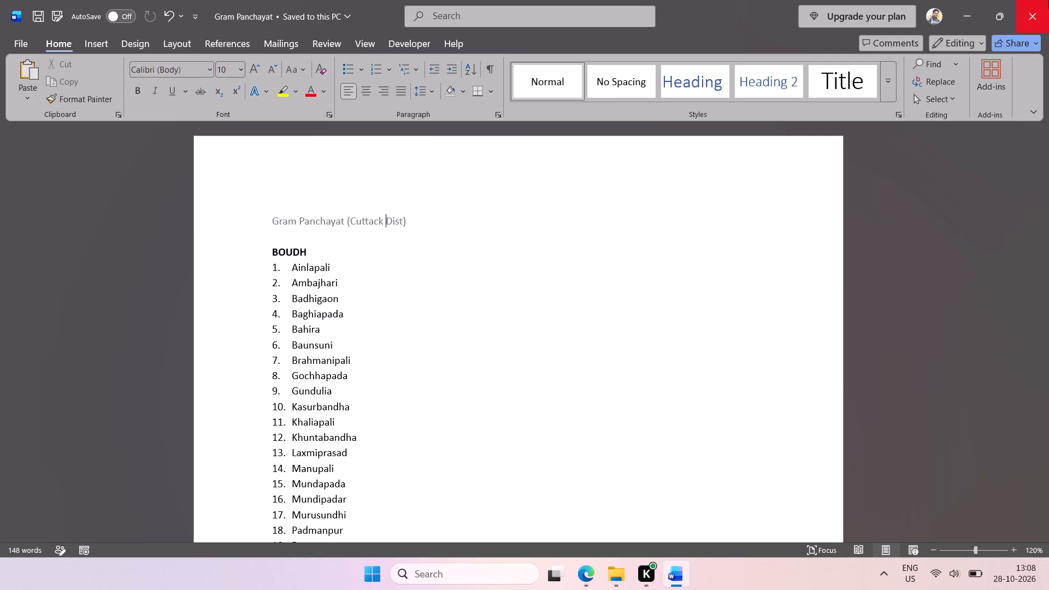
{"action": "left_click", "coordinate": [1030, 13]}
Reopen the Cuttack Block and ULB document and arrange it side by side with the browser.
{"action": "double_click", "coordinate": [780, 123]}
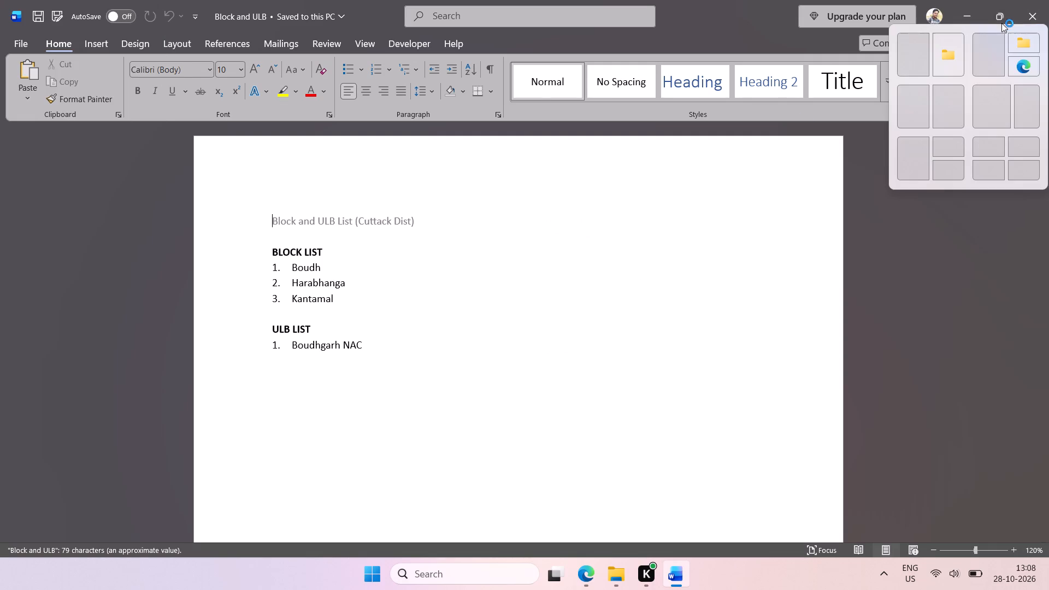
{"action": "left_click", "coordinate": [960, 90]}
{"action": "left_click", "coordinate": [361, 256]}
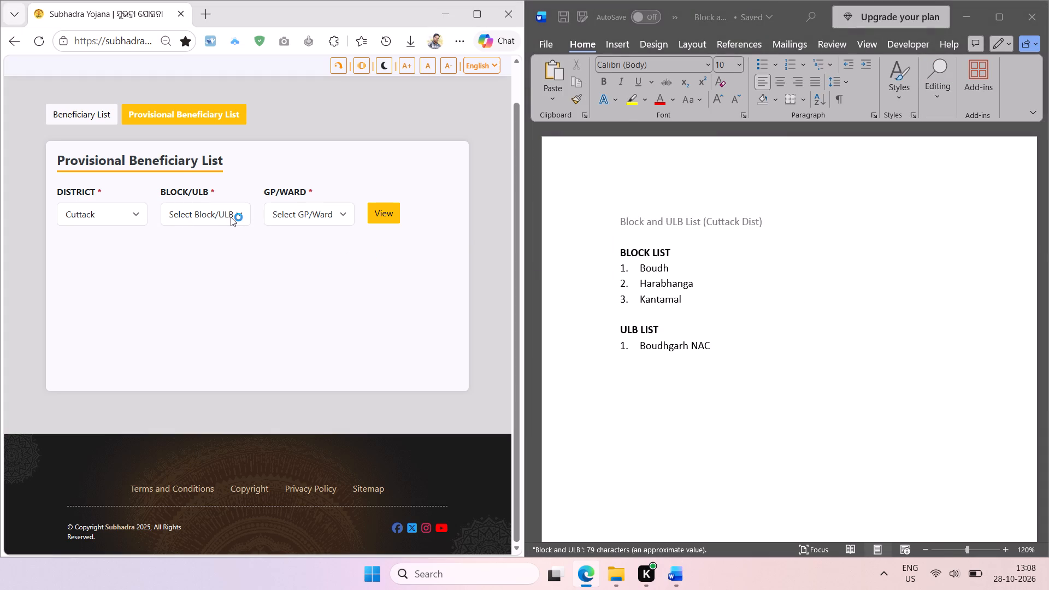
Capture and copy the Cuttack block names from Athagad to Tigiria as text from the website's Block/ULB choices.
{"action": "left_click", "coordinate": [233, 216]}
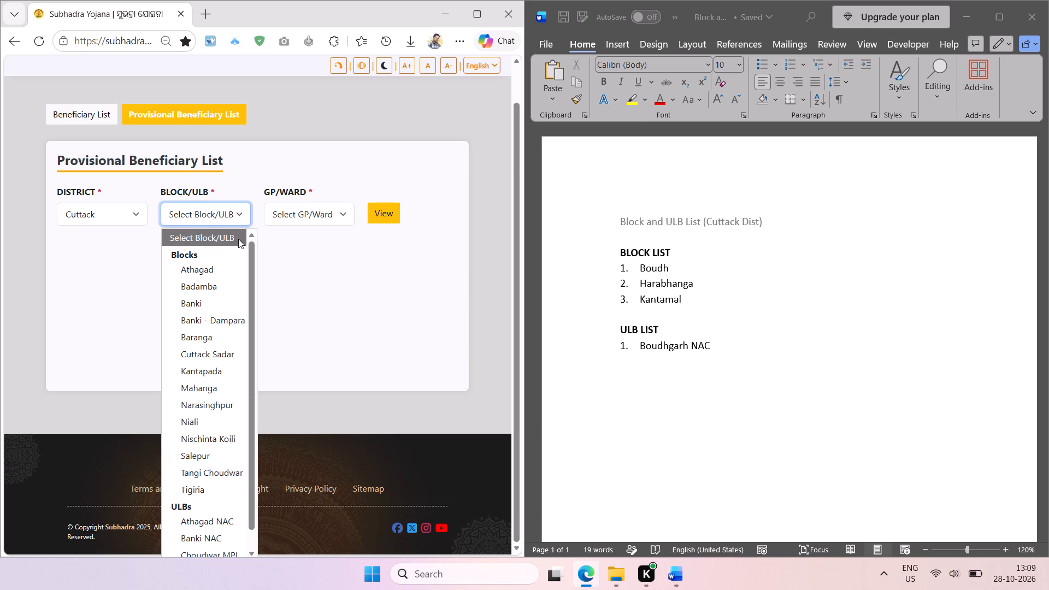
{"action": "key", "text": "shift+super+t"}
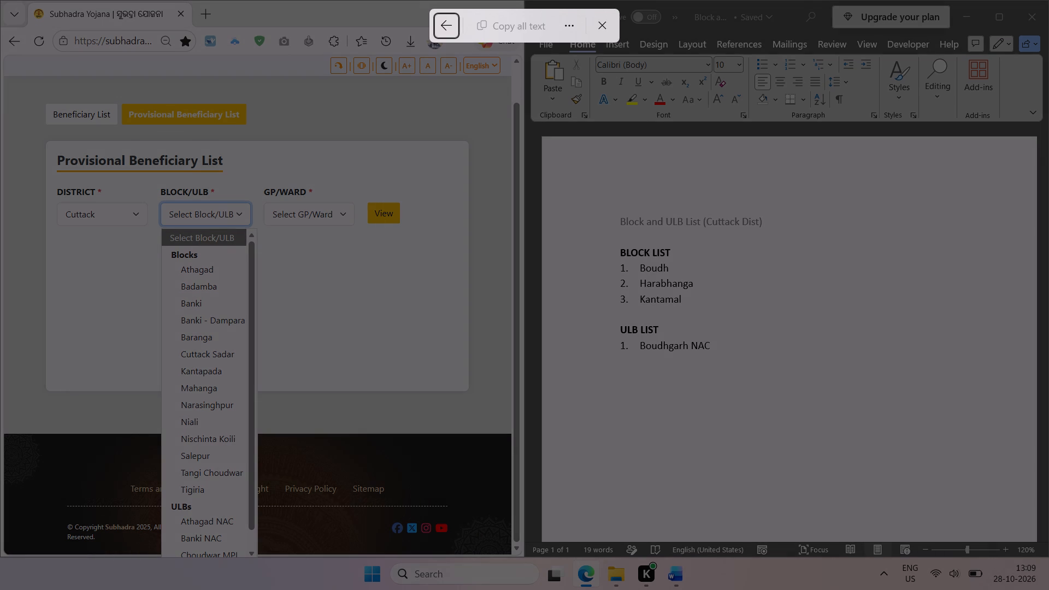
{"action": "left_click_drag", "start_coordinate": [171, 258], "coordinate": [252, 488]}
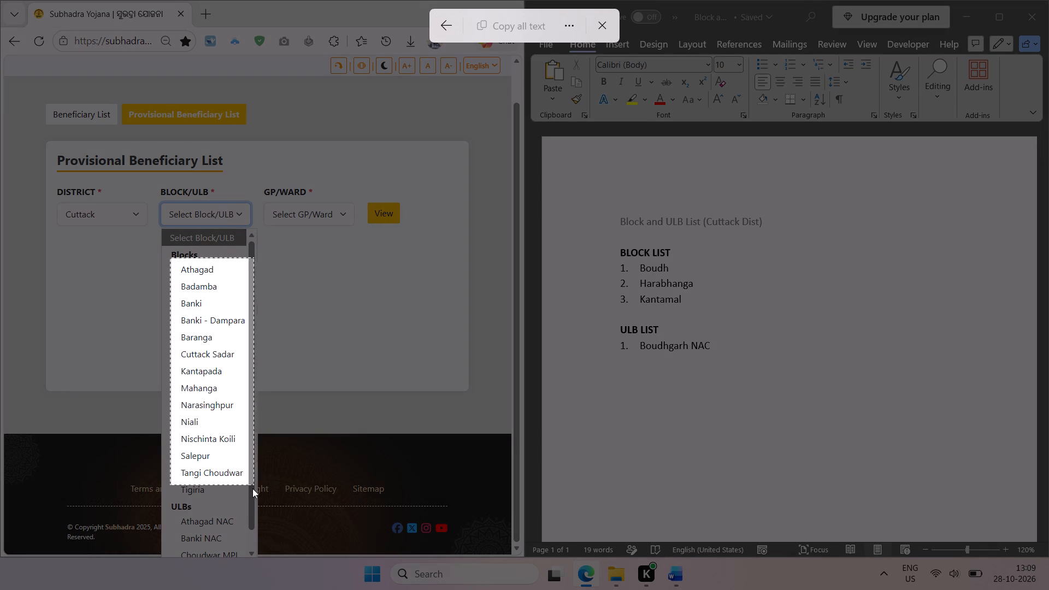
{"action": "left_click_drag", "start_coordinate": [252, 488], "coordinate": [249, 496]}
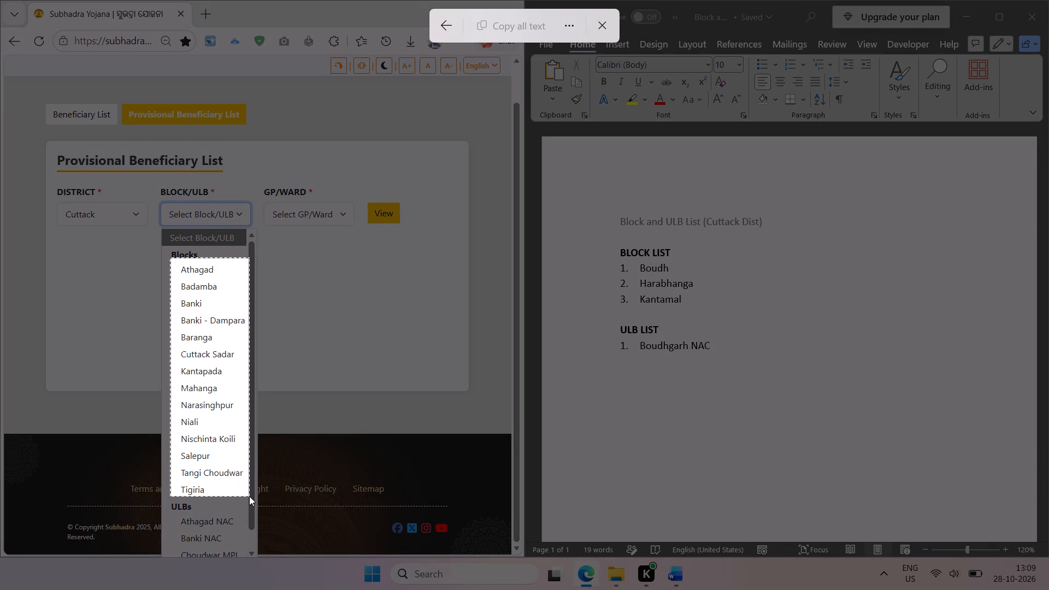
{"action": "left_click_drag", "start_coordinate": [249, 496], "coordinate": [249, 497]}
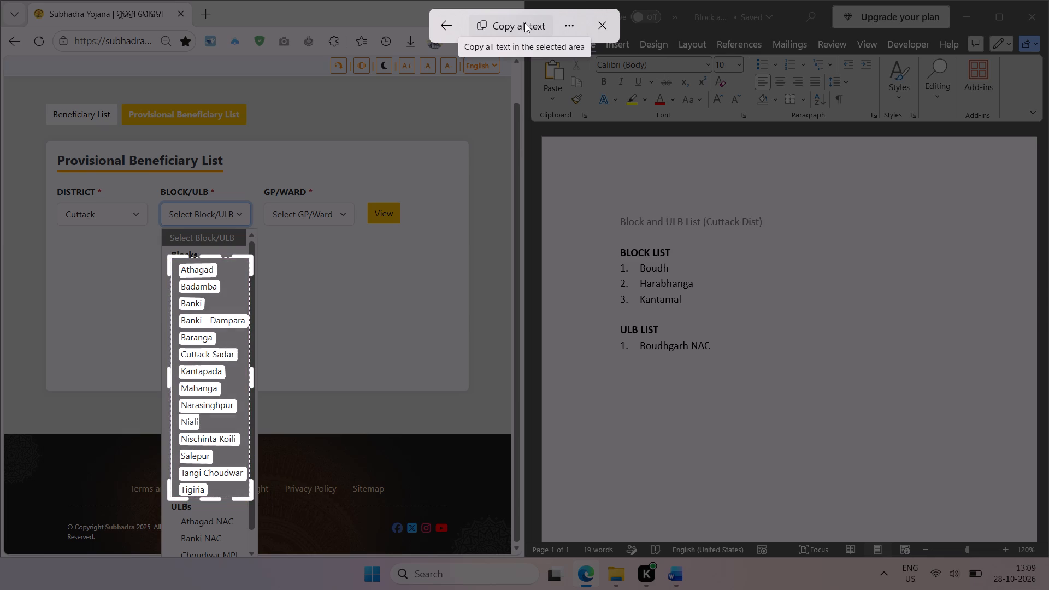
{"action": "left_click", "coordinate": [524, 23]}
Replace the three Boudh entries under BLOCK LIST with the copied Cuttack block names, keeping a blank line before ULB LIST.
{"action": "left_click", "coordinate": [674, 281]}
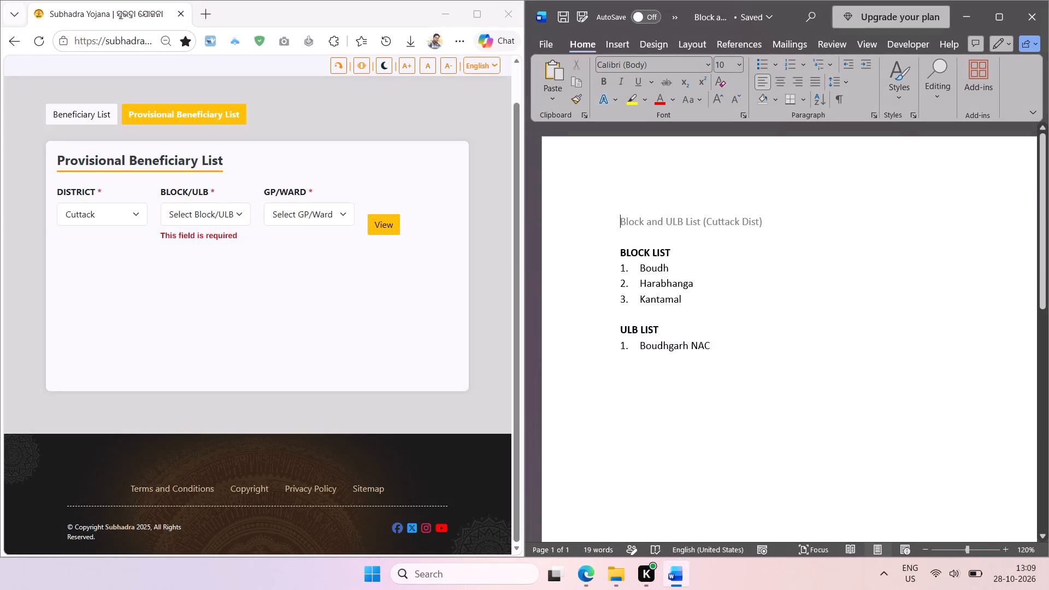
{"action": "left_click_drag", "start_coordinate": [685, 304], "coordinate": [617, 273]}
{"action": "key", "text": "BackSpace"}
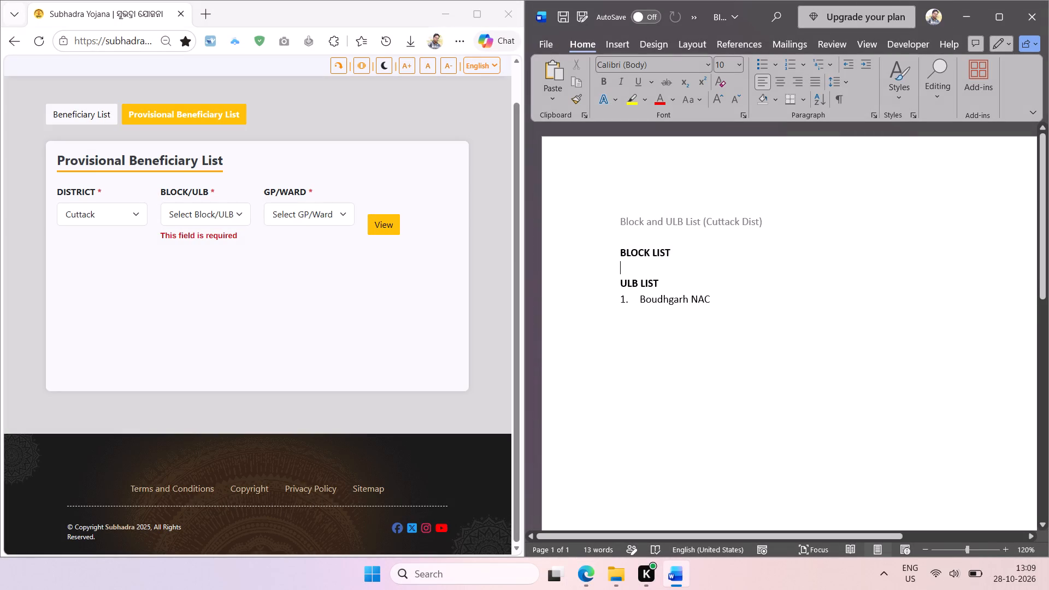
{"action": "key", "text": "ctrl+v"}
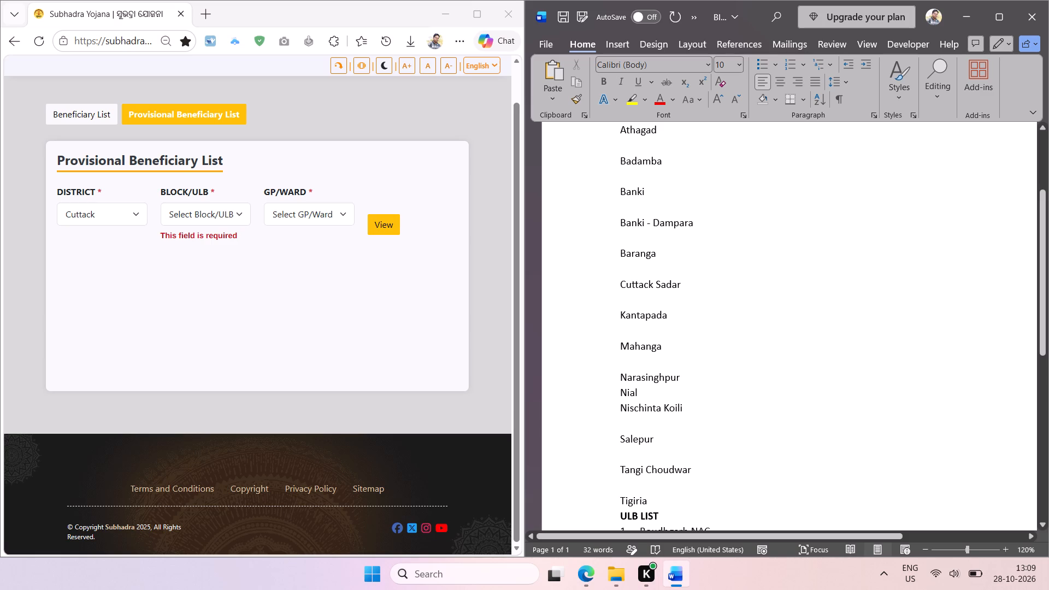
{"action": "key", "text": "Return"}
Delete the Boudhgarh NAC entry and its numbering under ULB LIST.
{"action": "scroll", "coordinate": [670, 429], "scroll_direction": "down", "scroll_amount": 1}
{"action": "left_click_drag", "start_coordinate": [725, 369], "coordinate": [676, 368]}
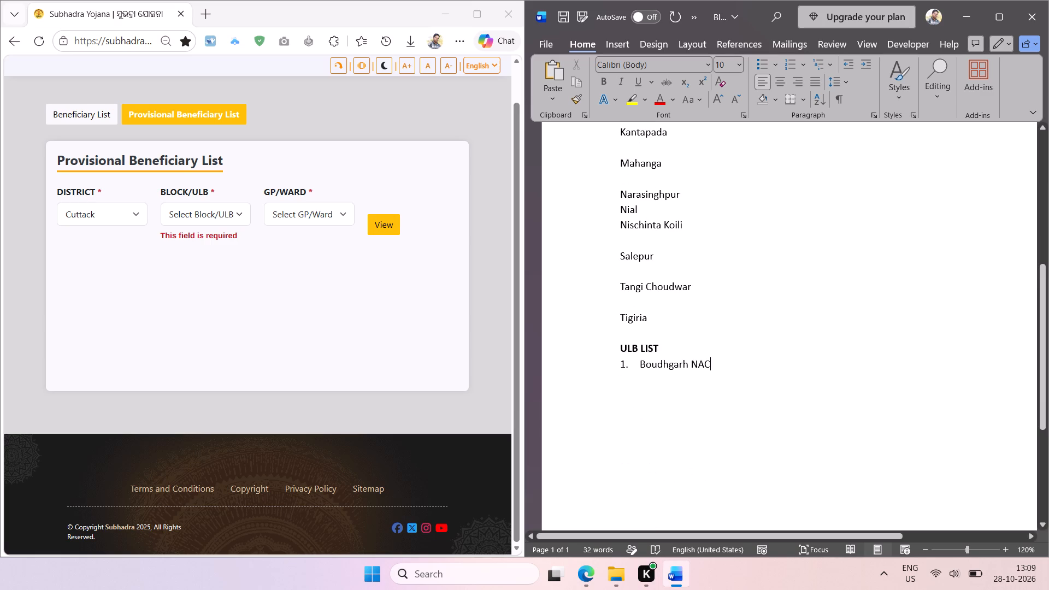
{"action": "left_click_drag", "start_coordinate": [676, 368], "coordinate": [596, 369]}
{"action": "key", "text": "BackSpace"}
{"action": "key", "text": "BackSpace"}
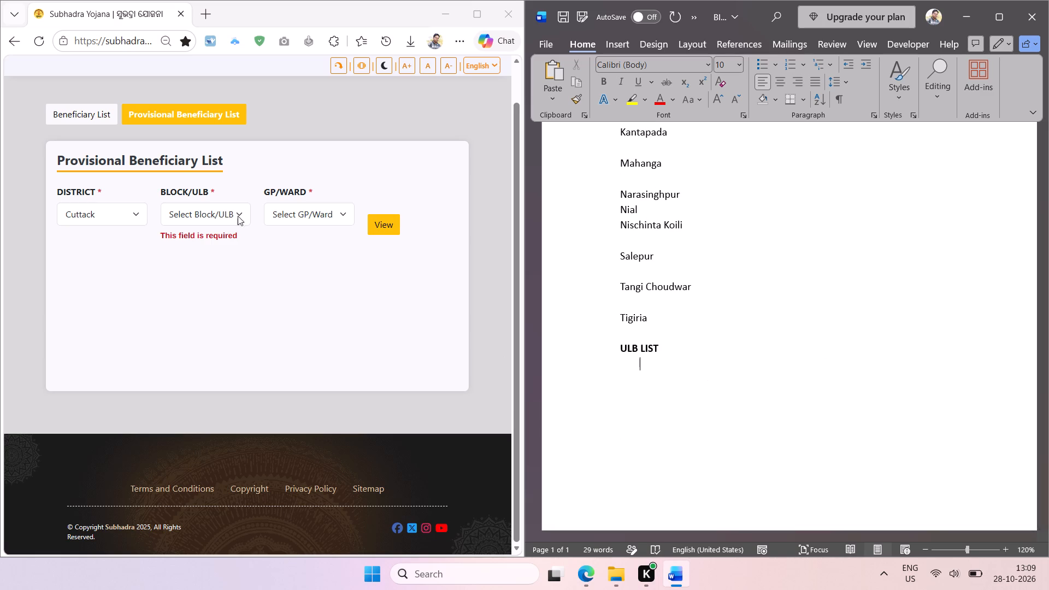
Capture and copy the Cuttack ULB names from Athagad NAC to Cuttack MC as text from the website's Block/ULB choices.
{"action": "left_click", "coordinate": [238, 214]}
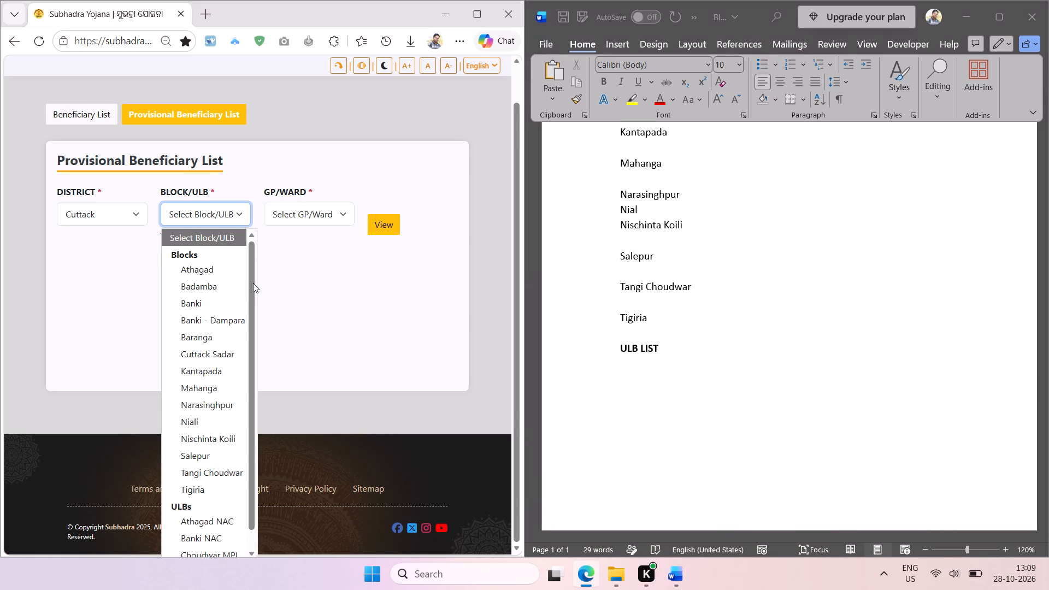
{"action": "left_click_drag", "start_coordinate": [255, 278], "coordinate": [272, 482]}
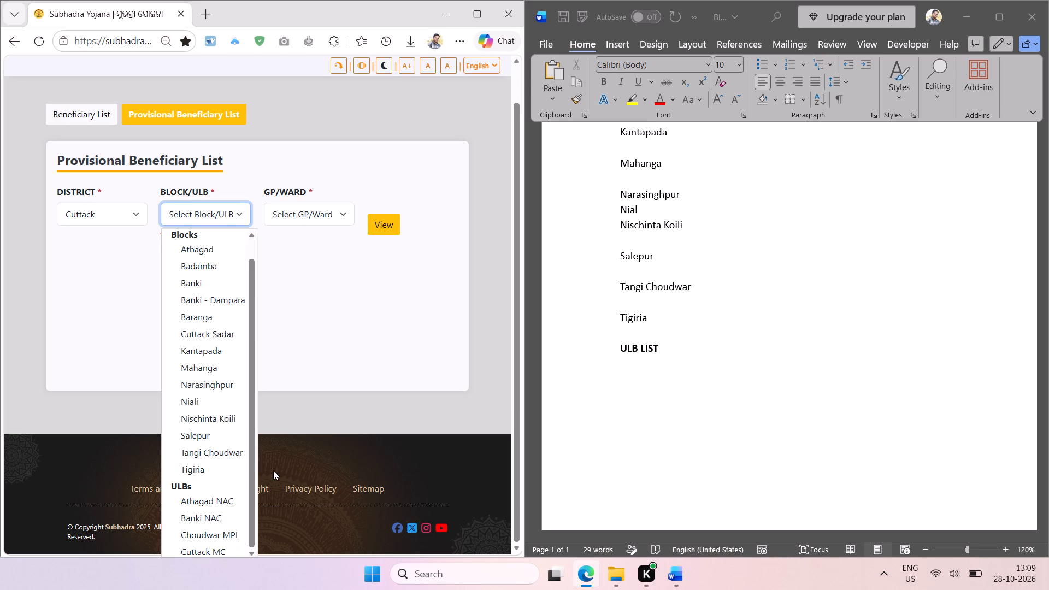
{"action": "key", "text": "shift+super+t"}
{"action": "left_click_drag", "start_coordinate": [172, 493], "coordinate": [171, 494]}
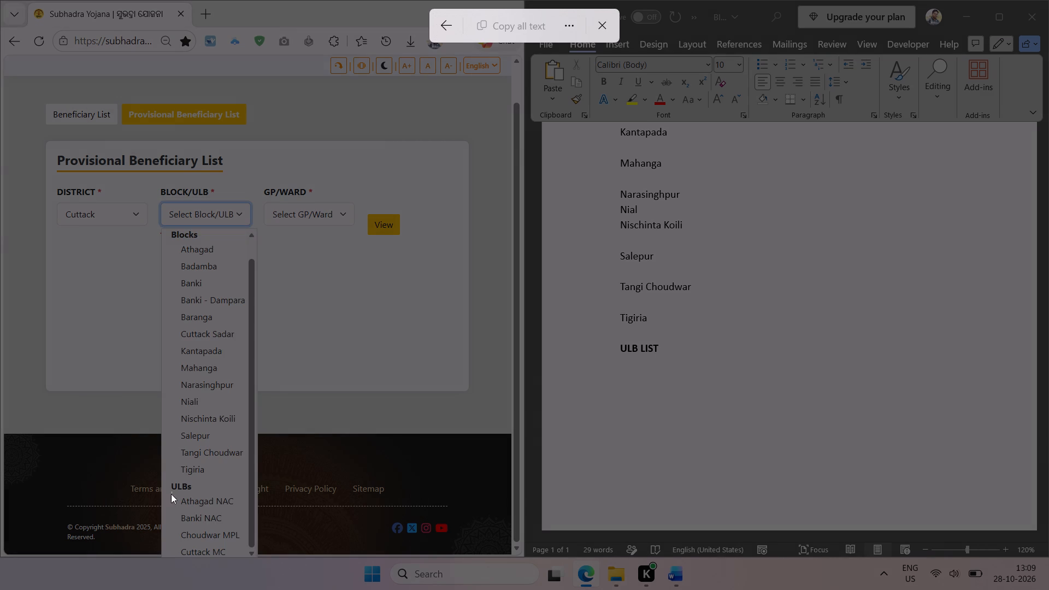
{"action": "left_click_drag", "start_coordinate": [171, 494], "coordinate": [246, 572]}
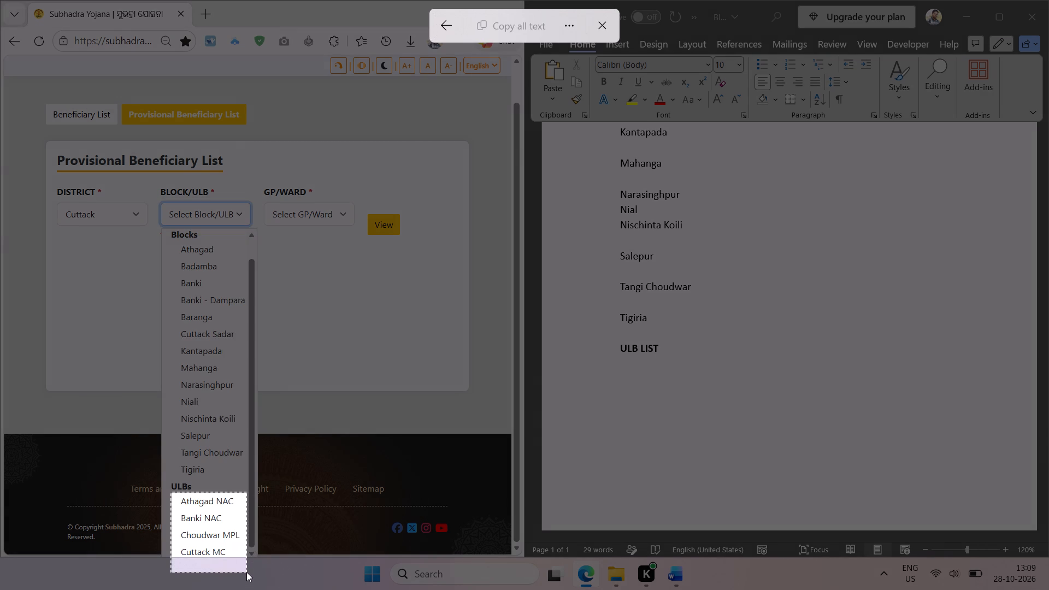
{"action": "left_click_drag", "start_coordinate": [246, 572], "coordinate": [246, 568]}
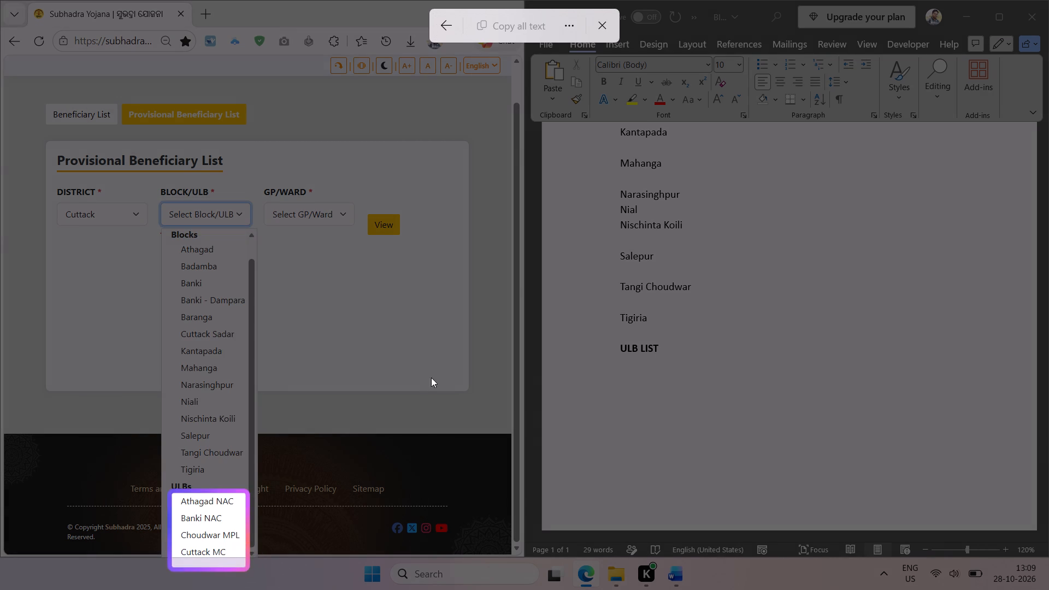
{"action": "left_click", "coordinate": [537, 23]}
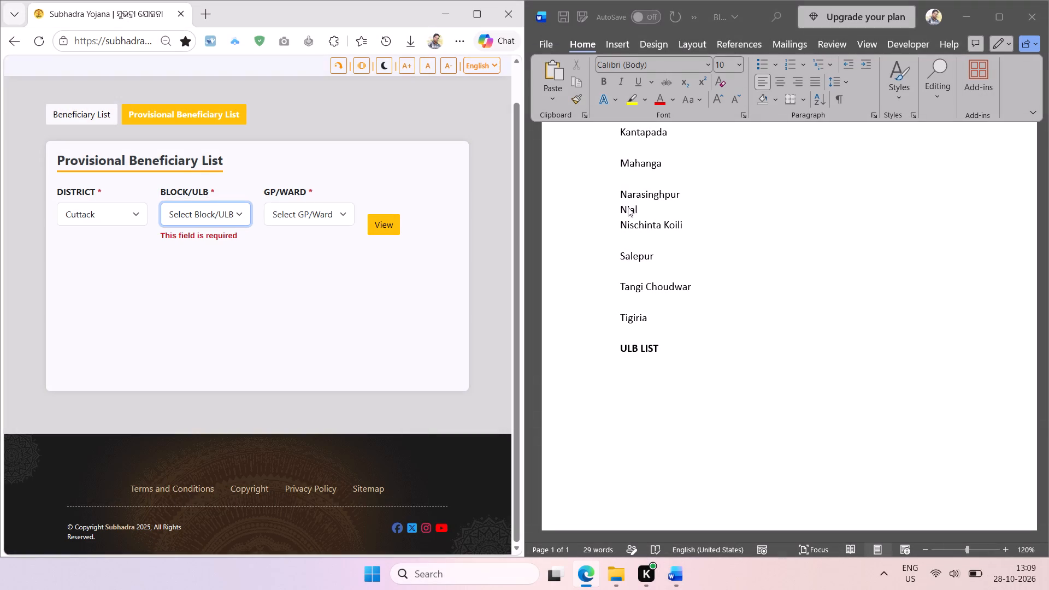
Paste the copied Cuttack ULB names under ULB LIST and remove their indent so they align with the heading.
{"action": "left_click", "coordinate": [641, 363]}
{"action": "left_click", "coordinate": [628, 367]}
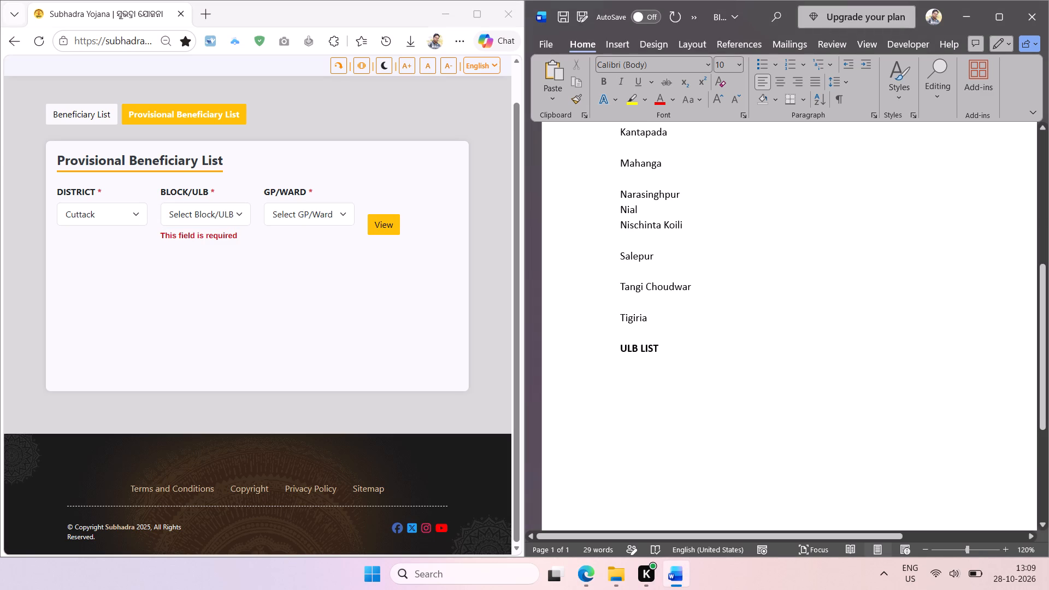
{"action": "key", "text": "ctrl+v"}
{"action": "left_click", "coordinate": [638, 364]}
{"action": "key", "text": "BackSpace"}
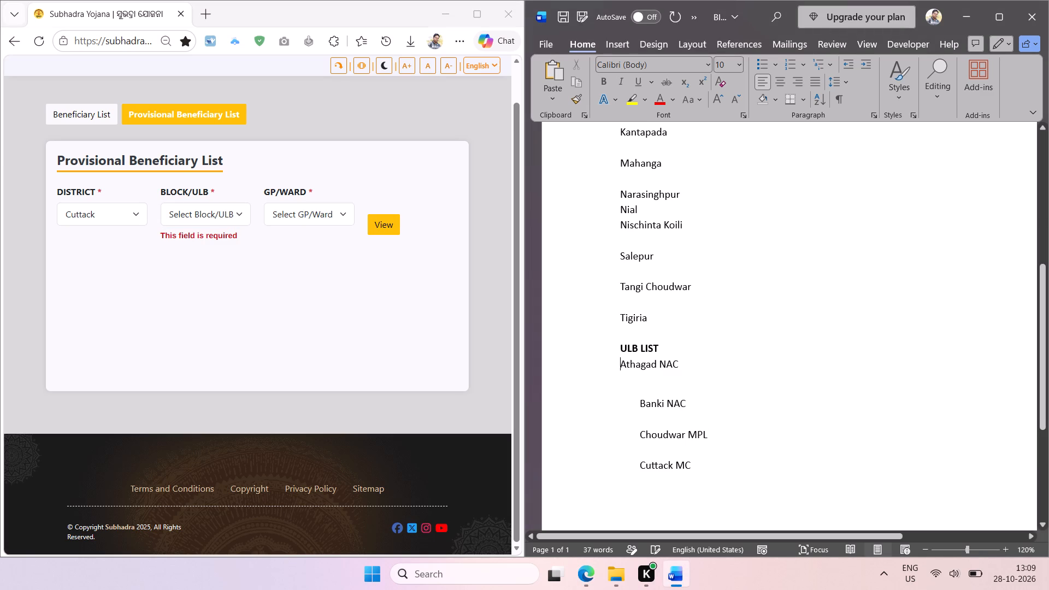
{"action": "key", "text": "ctrl+z"}
{"action": "left_click_drag", "start_coordinate": [695, 460], "coordinate": [631, 375]}
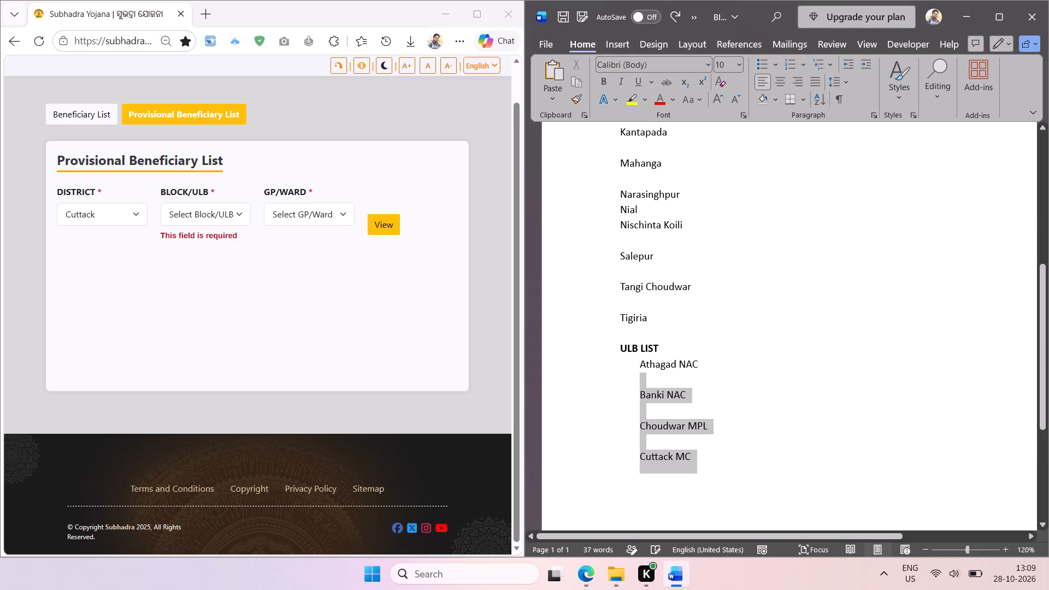
{"action": "left_click_drag", "start_coordinate": [631, 375], "coordinate": [629, 366]}
{"action": "double_click", "coordinate": [845, 60]}
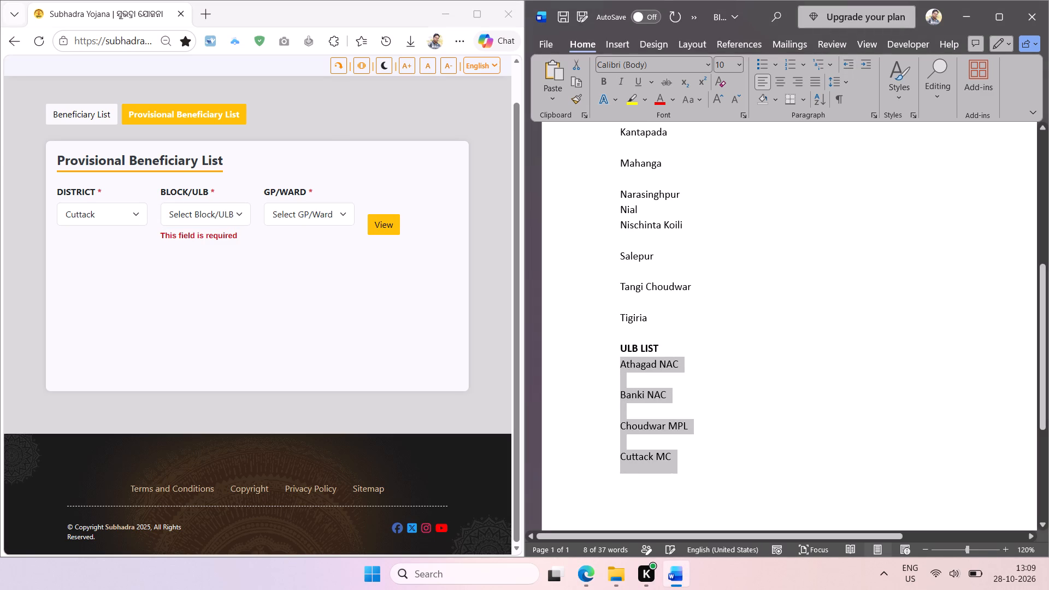
{"action": "left_click", "coordinate": [725, 337]}
Remove the blank lines between the block names from Athagad through Narasinghpur under BLOCK LIST.
{"action": "scroll", "coordinate": [740, 312], "scroll_direction": "up", "scroll_amount": 1}
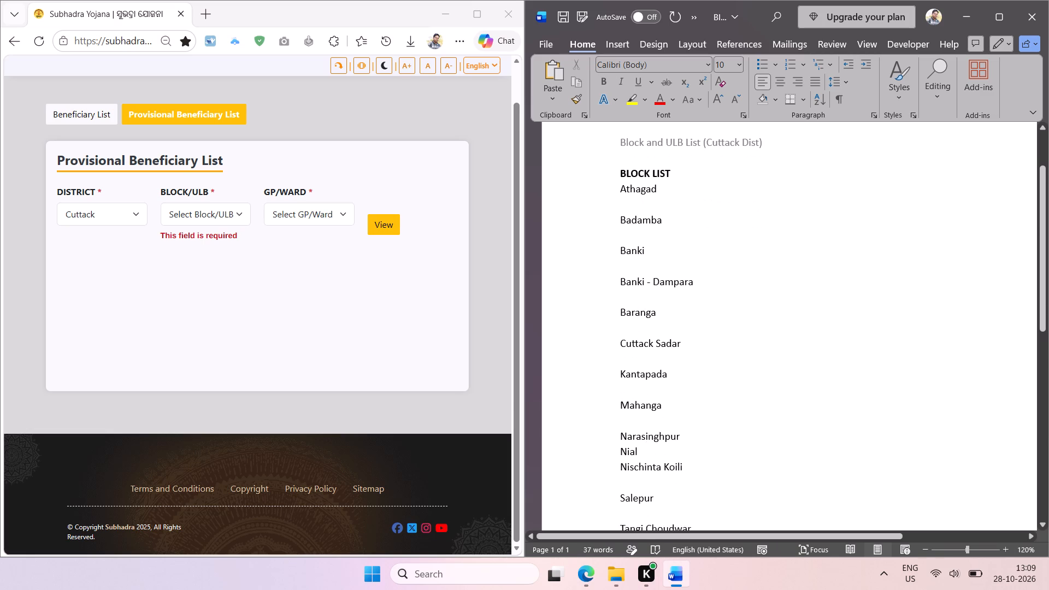
{"action": "scroll", "coordinate": [699, 371], "scroll_direction": "up", "scroll_amount": 1}
{"action": "left_click", "coordinate": [646, 418]}
{"action": "key", "text": "BackSpace"}
{"action": "left_click", "coordinate": [645, 391]}
{"action": "key", "text": "BackSpace"}
{"action": "left_click", "coordinate": [644, 362]}
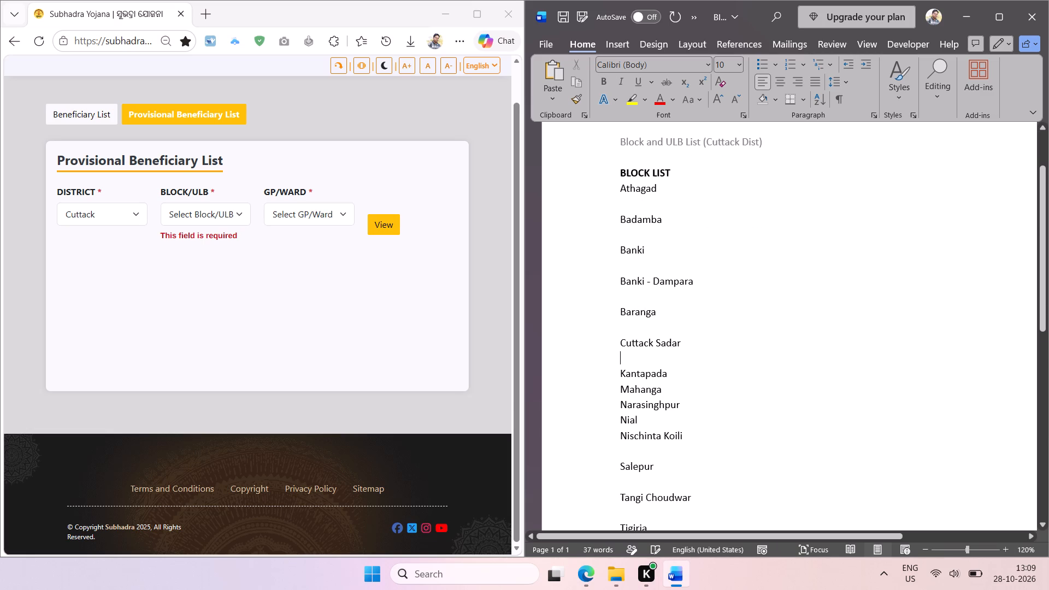
{"action": "key", "text": "BackSpace"}
{"action": "left_click", "coordinate": [643, 328]}
{"action": "key", "text": "BackSpace"}
{"action": "left_click", "coordinate": [642, 296]}
{"action": "key", "text": "BackSpace"}
{"action": "left_click", "coordinate": [640, 269]}
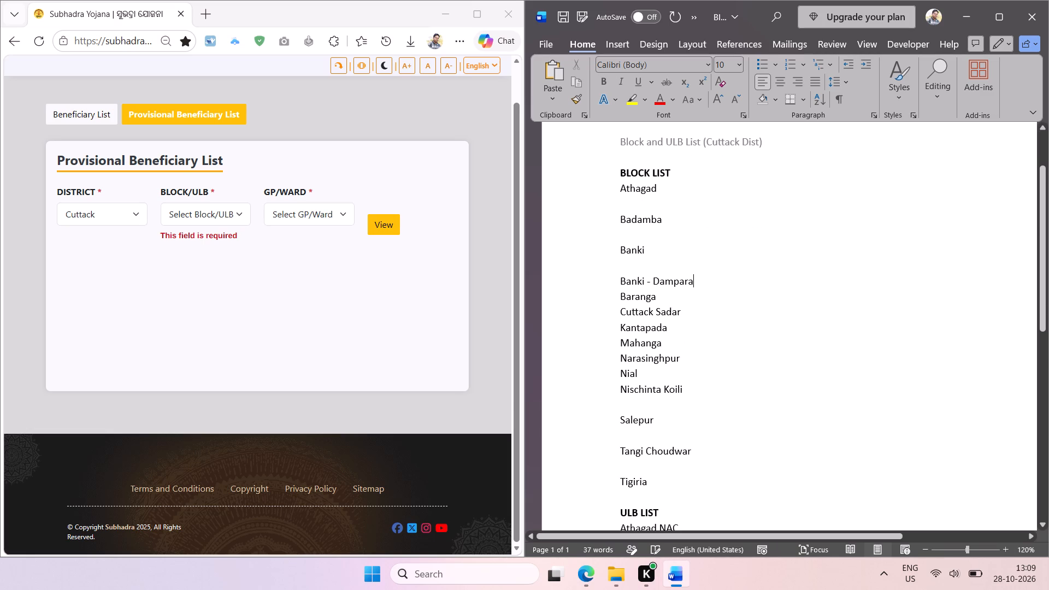
{"action": "key", "text": "BackSpace"}
{"action": "left_click", "coordinate": [638, 236]}
{"action": "key", "text": "BackSpace"}
{"action": "left_click", "coordinate": [638, 202]}
{"action": "key", "text": "BackSpace"}
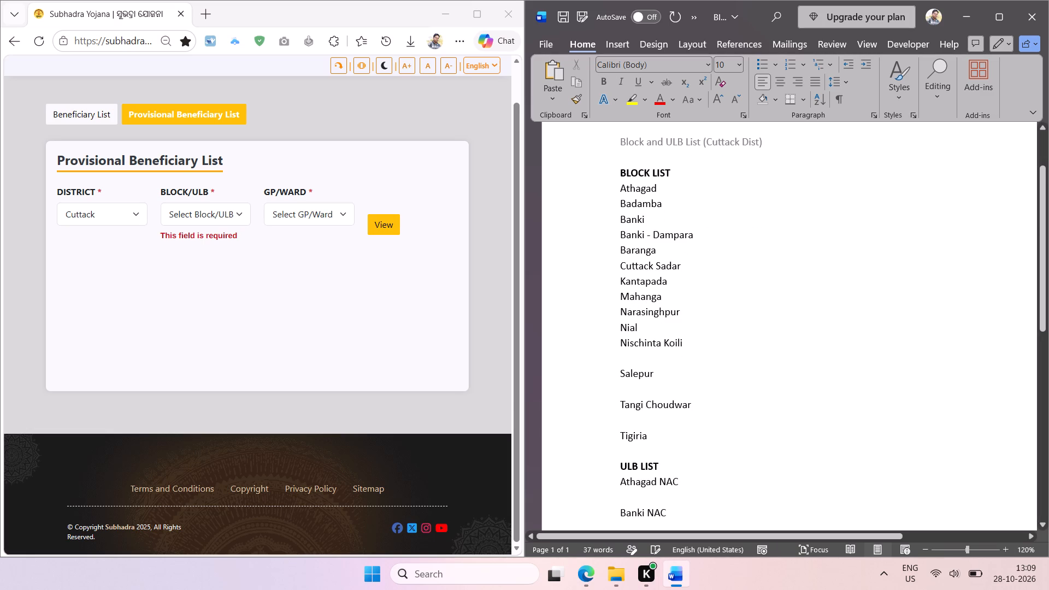
Remove the blank lines between the block names from Nischinta Koili through Tigiria.
{"action": "left_click", "coordinate": [638, 420]}
{"action": "key", "text": "BackSpace"}
{"action": "left_click", "coordinate": [637, 390]}
{"action": "key", "text": "BackSpace"}
{"action": "left_click", "coordinate": [638, 358]}
{"action": "key", "text": "BackSpace"}
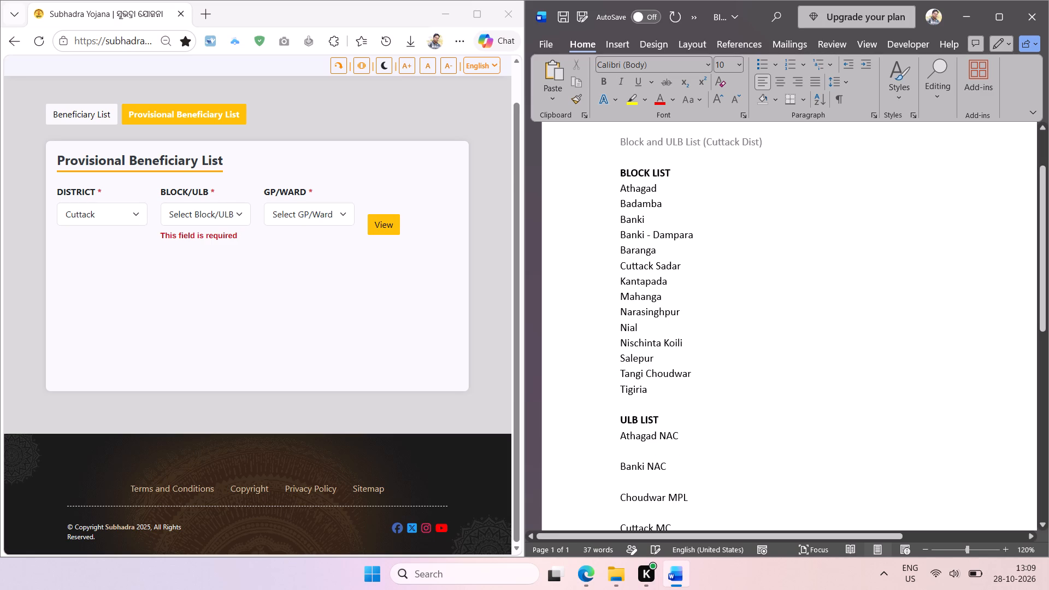
Sort the Cuttack block names in ascending order and format them as a numbered list aligned with the BLOCK LIST heading.
{"action": "left_click_drag", "start_coordinate": [653, 392], "coordinate": [597, 186]}
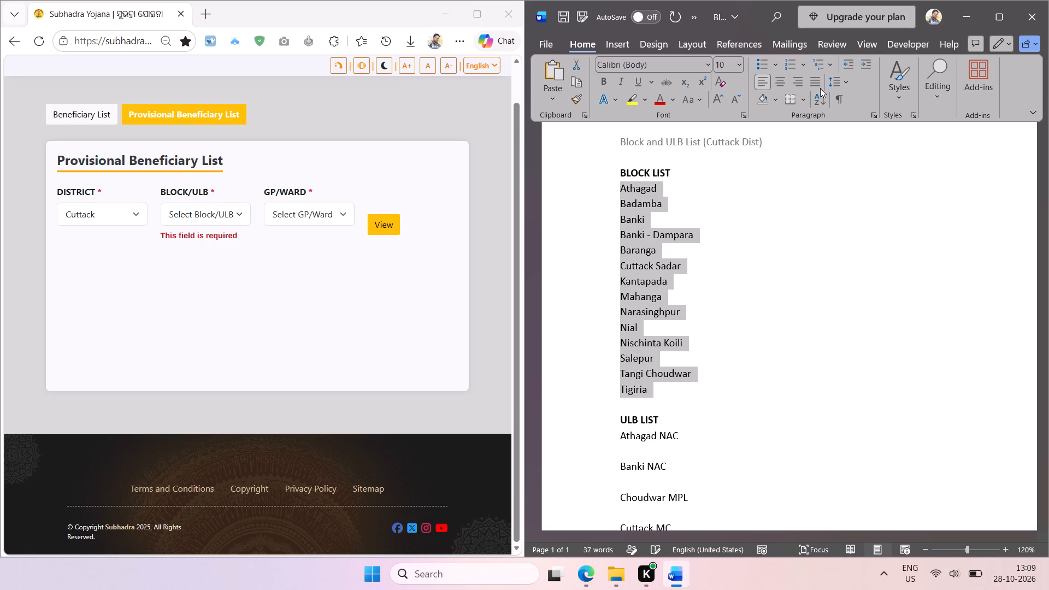
{"action": "left_click", "coordinate": [823, 101]}
{"action": "key", "text": "Return"}
{"action": "left_click", "coordinate": [797, 62]}
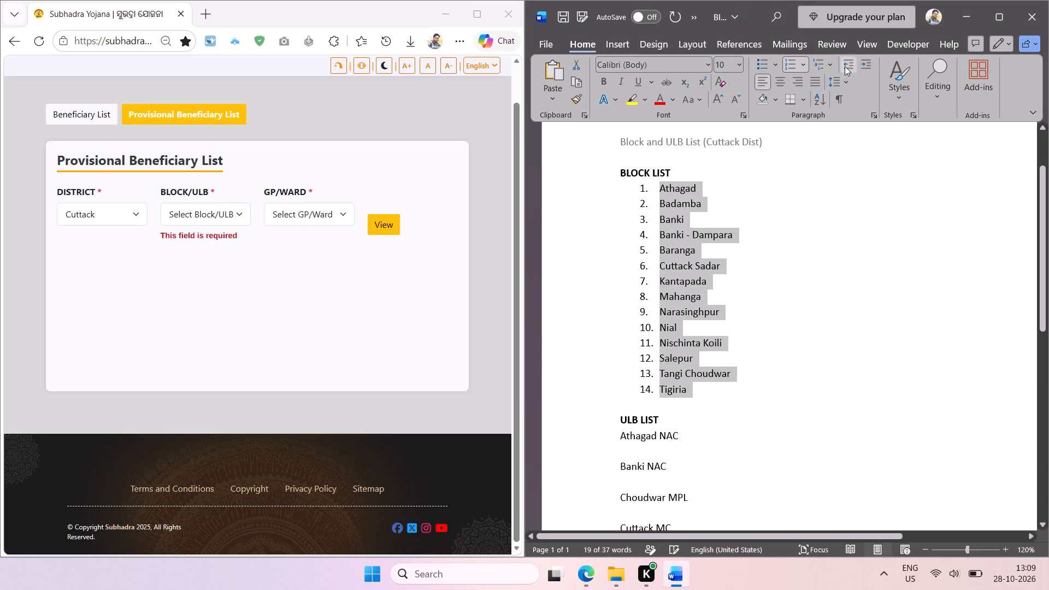
{"action": "double_click", "coordinate": [847, 62]}
{"action": "left_click", "coordinate": [737, 346]}
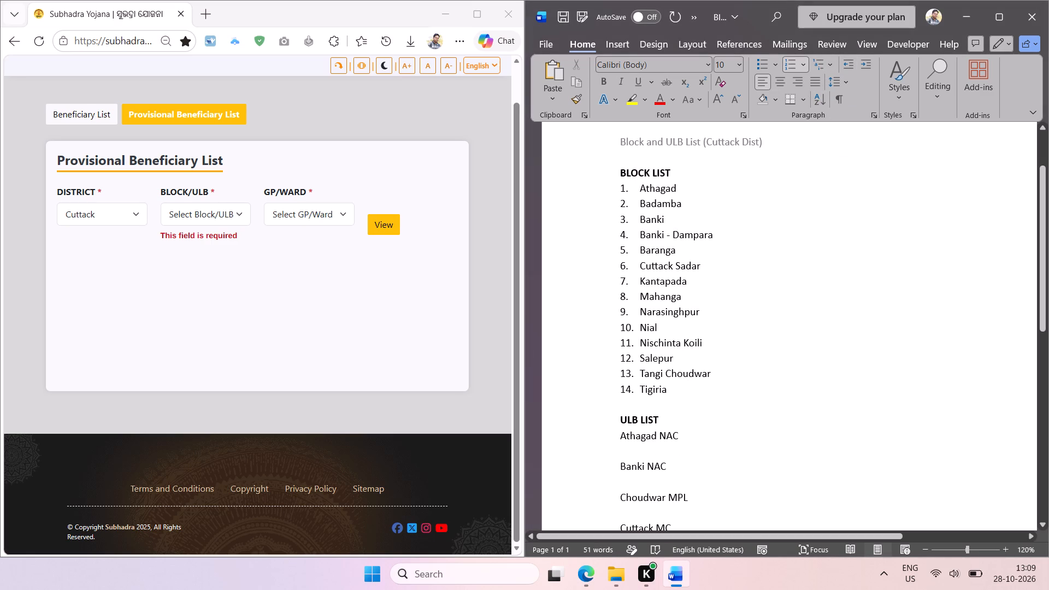
Remove the blank lines between the ULB names from Athagad NAC through Cuttack MC.
{"action": "scroll", "coordinate": [673, 441], "scroll_direction": "down", "scroll_amount": 1}
{"action": "left_click", "coordinate": [658, 386]}
{"action": "key", "text": "BackSpace"}
{"action": "left_click", "coordinate": [638, 356]}
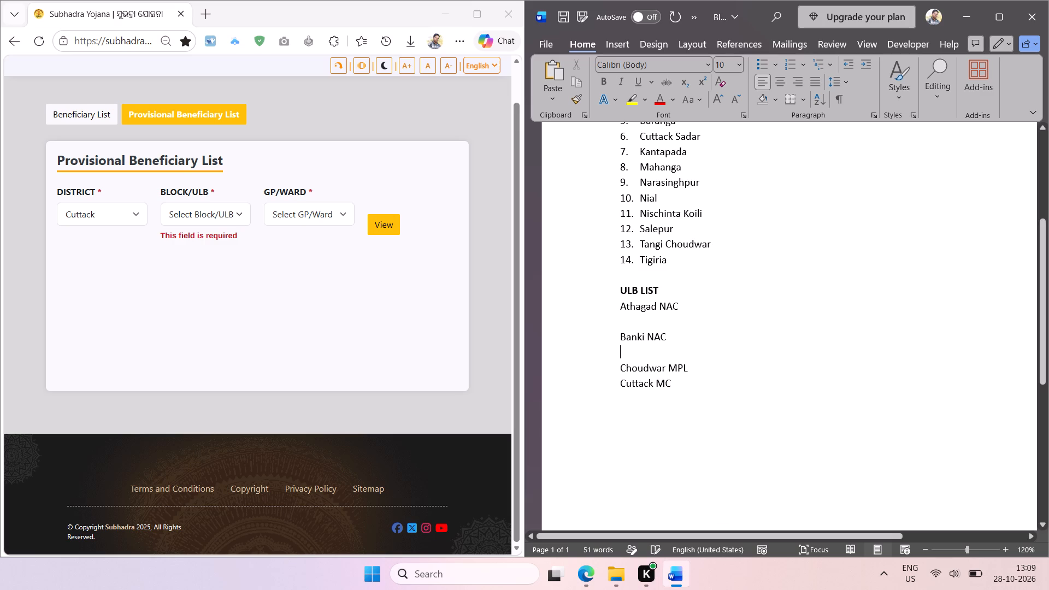
{"action": "key", "text": "BackSpace"}
{"action": "left_click", "coordinate": [640, 322]}
{"action": "key", "text": "BackSpace"}
Sort the four ULB names in ascending order and format them as a numbered list aligned with the ULB LIST heading.
{"action": "left_click_drag", "start_coordinate": [674, 354], "coordinate": [624, 305]}
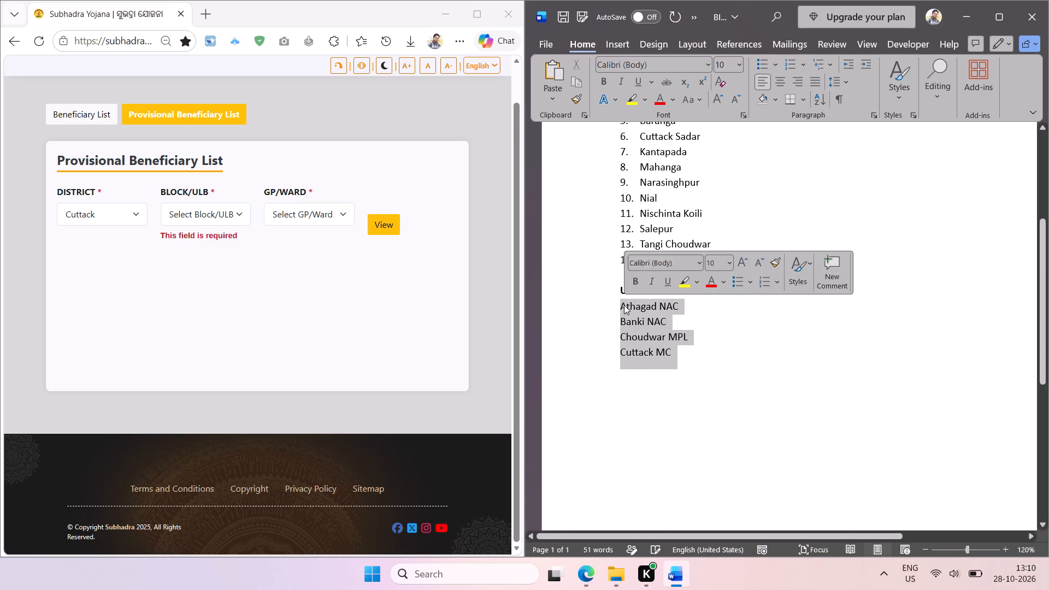
{"action": "left_click", "coordinate": [811, 105]}
{"action": "left_click", "coordinate": [820, 102]}
{"action": "key", "text": "Return"}
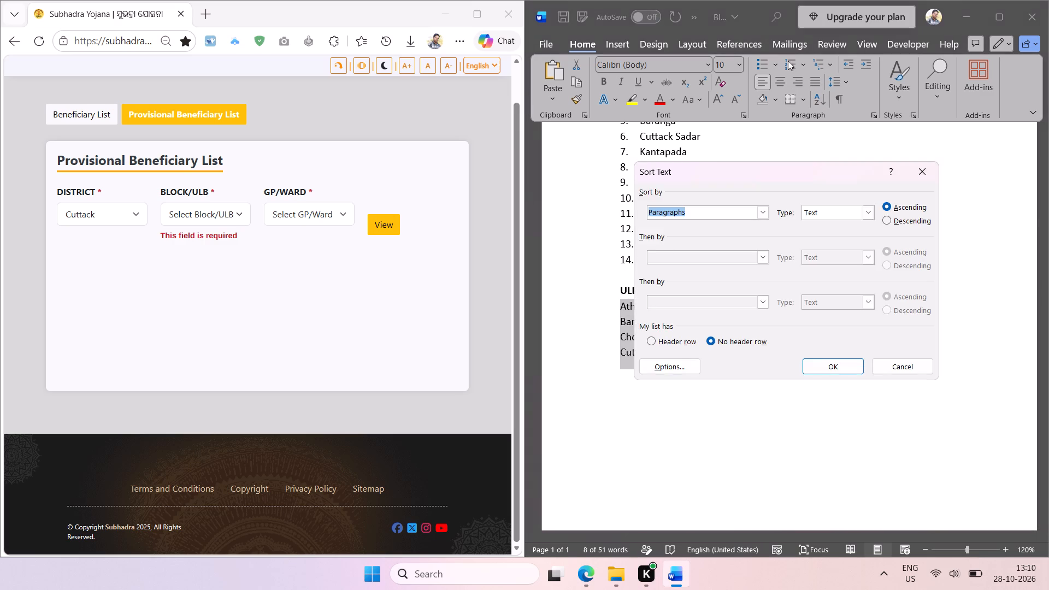
{"action": "left_click", "coordinate": [787, 66]}
{"action": "double_click", "coordinate": [843, 68]}
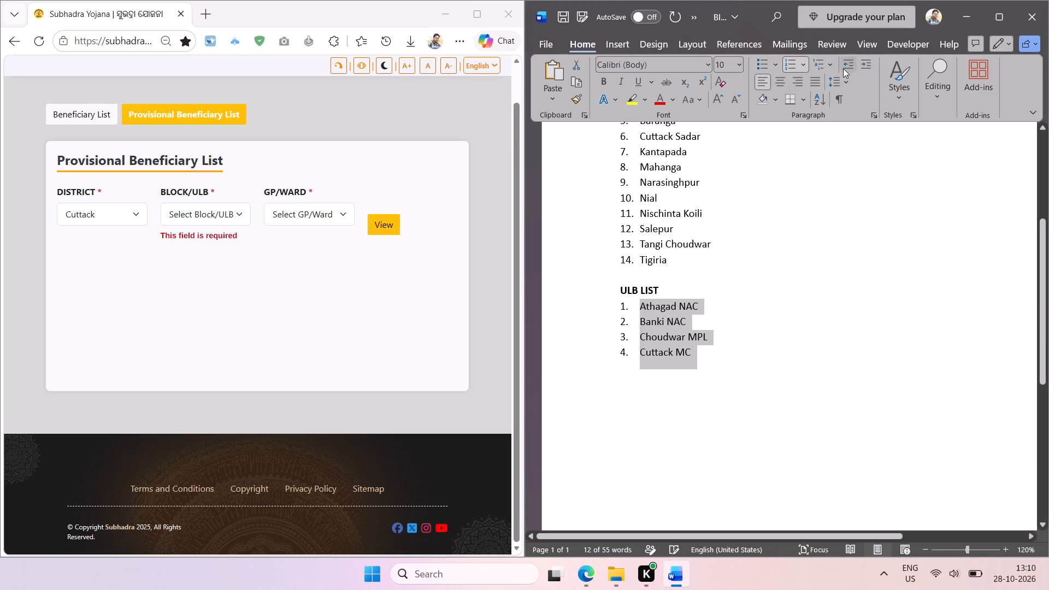
{"action": "left_click", "coordinate": [764, 276]}
Save the finished Cuttack Block and ULB document and close it.
{"action": "key", "text": "ctrl+s"}
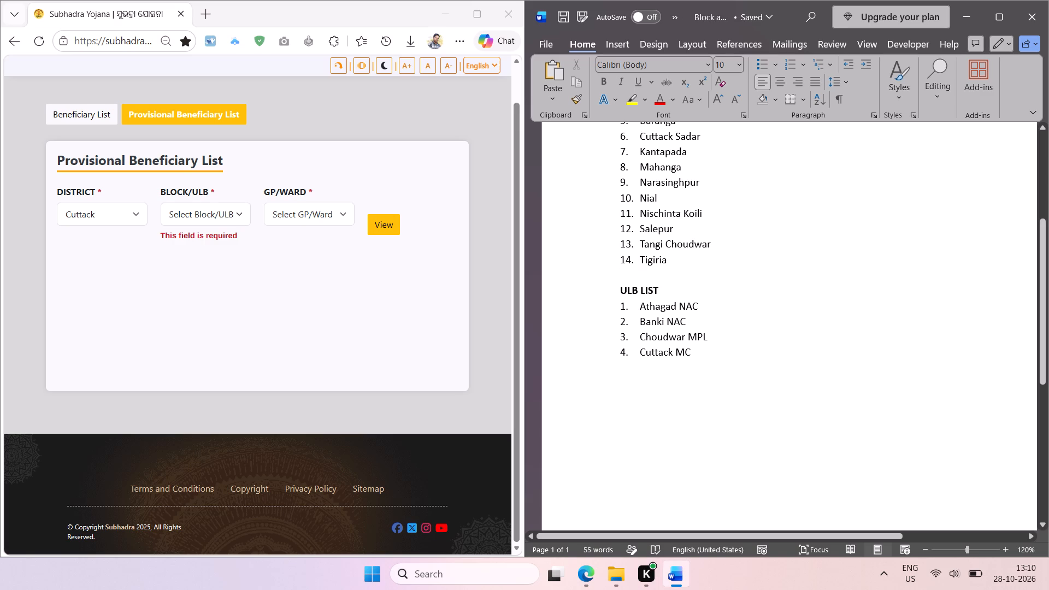
{"action": "scroll", "coordinate": [756, 263], "scroll_direction": "up", "scroll_amount": 2}
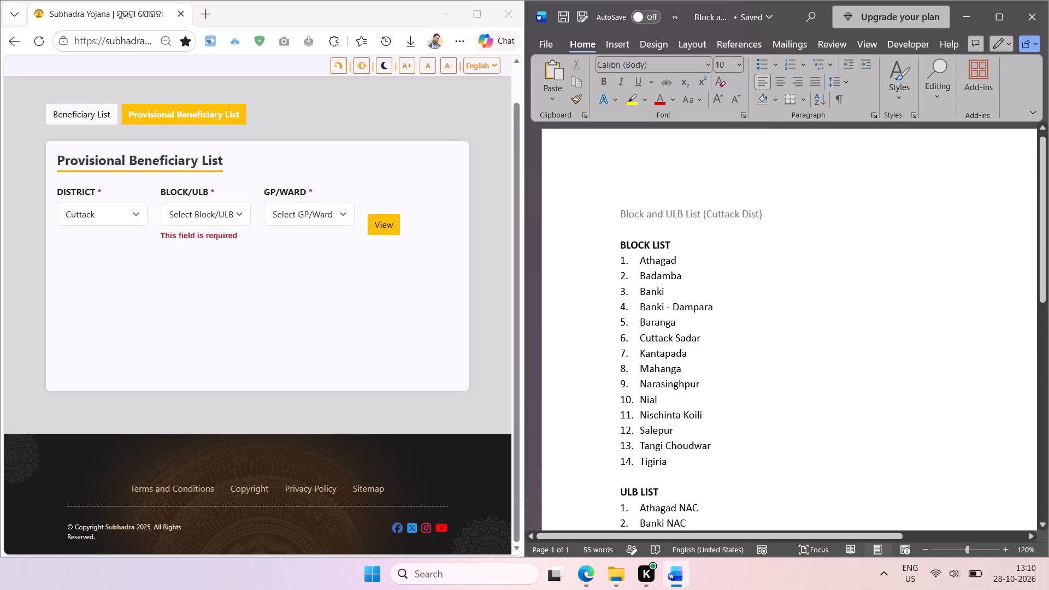
{"action": "scroll", "coordinate": [756, 263], "scroll_direction": "up", "scroll_amount": 1}
{"action": "left_click", "coordinate": [757, 265]}
{"action": "key", "text": "ctrl+s"}
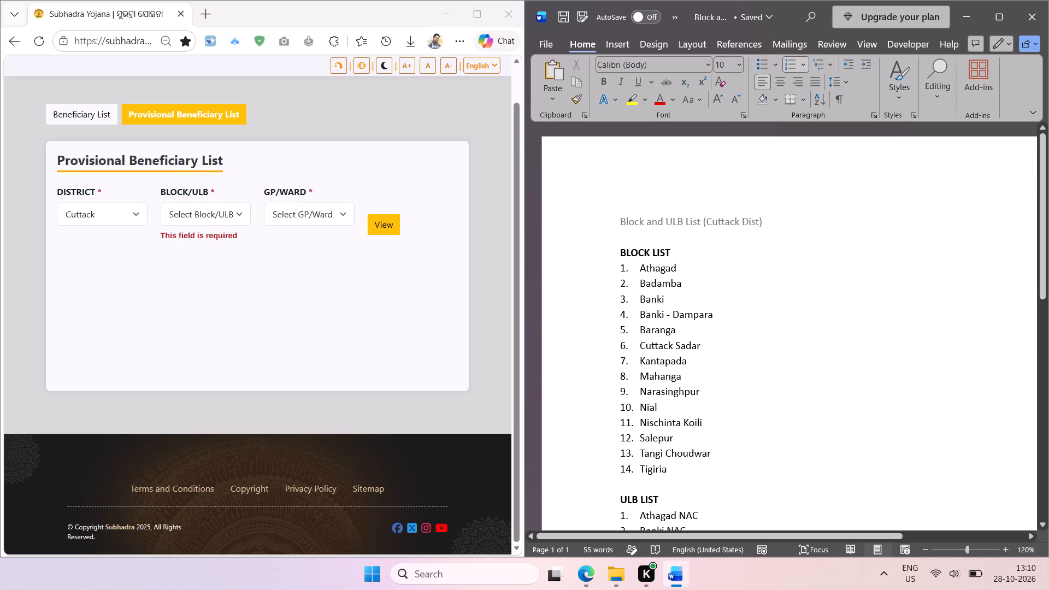
{"action": "left_click", "coordinate": [1041, 15]}
Open the Gram Panchayat document from the 07 Cuttack folder beside the website.
{"action": "left_click", "coordinate": [718, 149]}
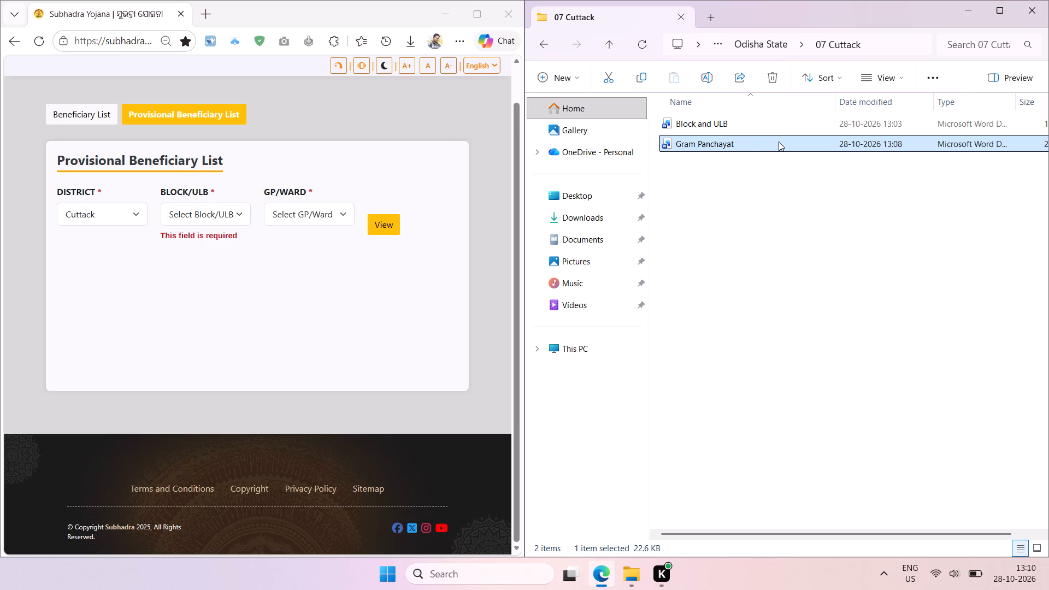
{"action": "double_click", "coordinate": [779, 141]}
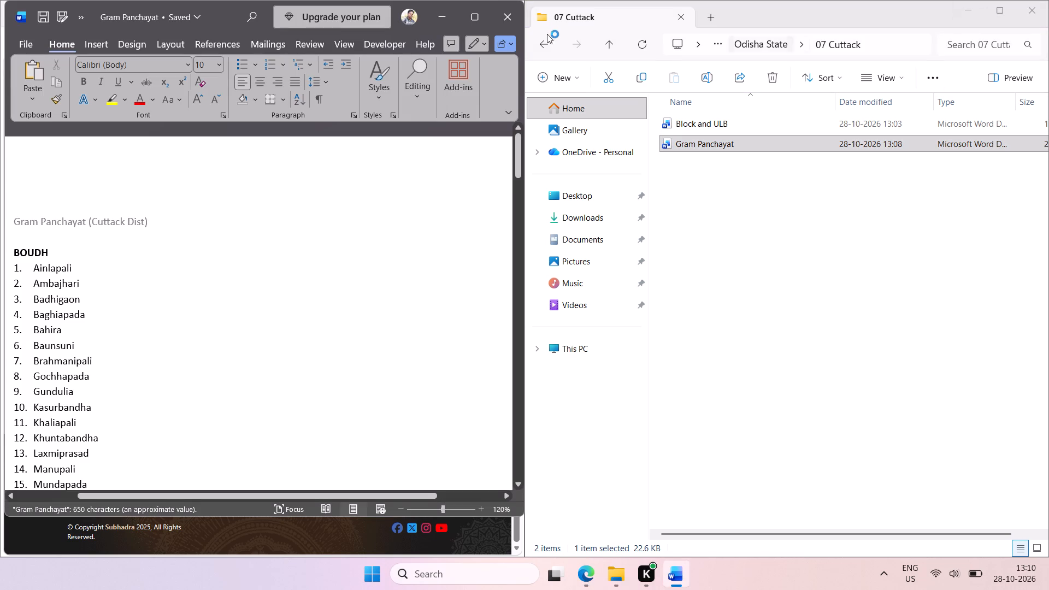
{"action": "left_click", "coordinate": [466, 101]}
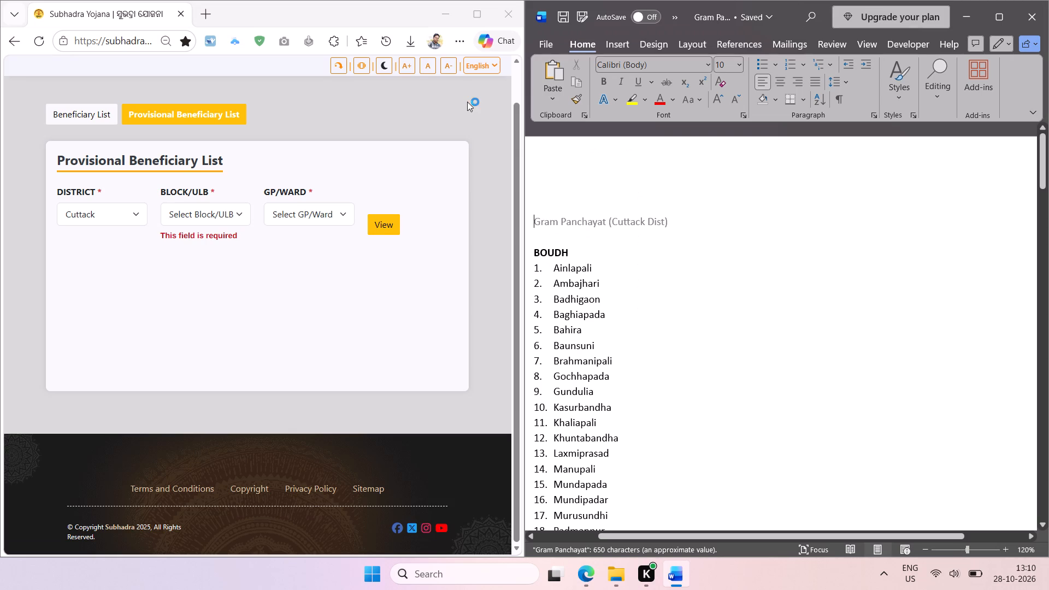
Reduce the Gram Panchayat document to its title line and the BOUDH heading, removing all Boudh panchayat entries, and save it.
{"action": "left_click", "coordinate": [666, 247]}
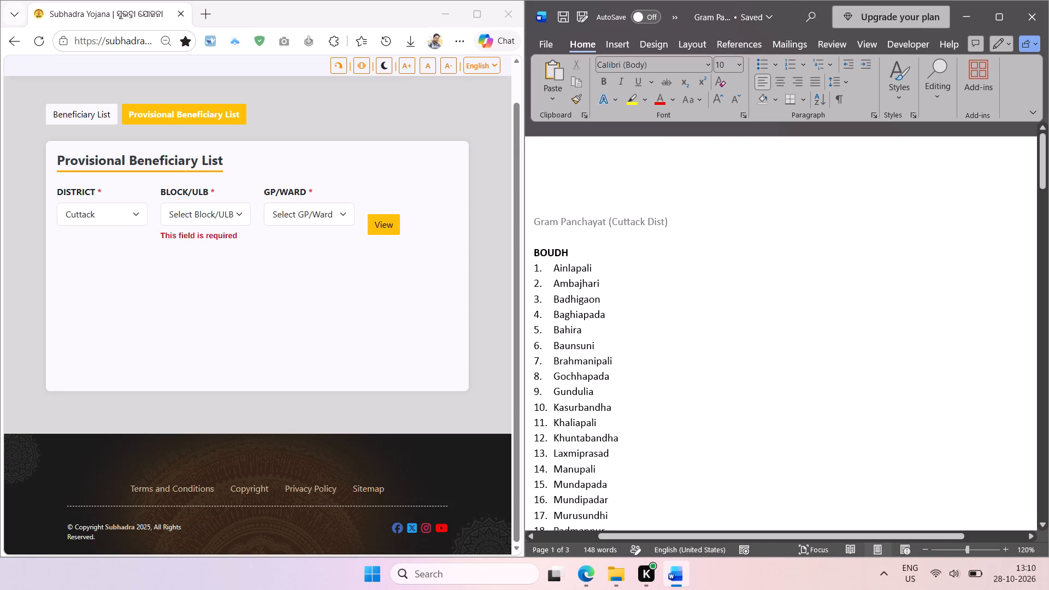
{"action": "left_click_drag", "start_coordinate": [575, 253], "coordinate": [536, 222]}
{"action": "key", "text": "ctrl+c"}
{"action": "key", "text": "ctrl+a"}
{"action": "key", "text": "ctrl+v"}
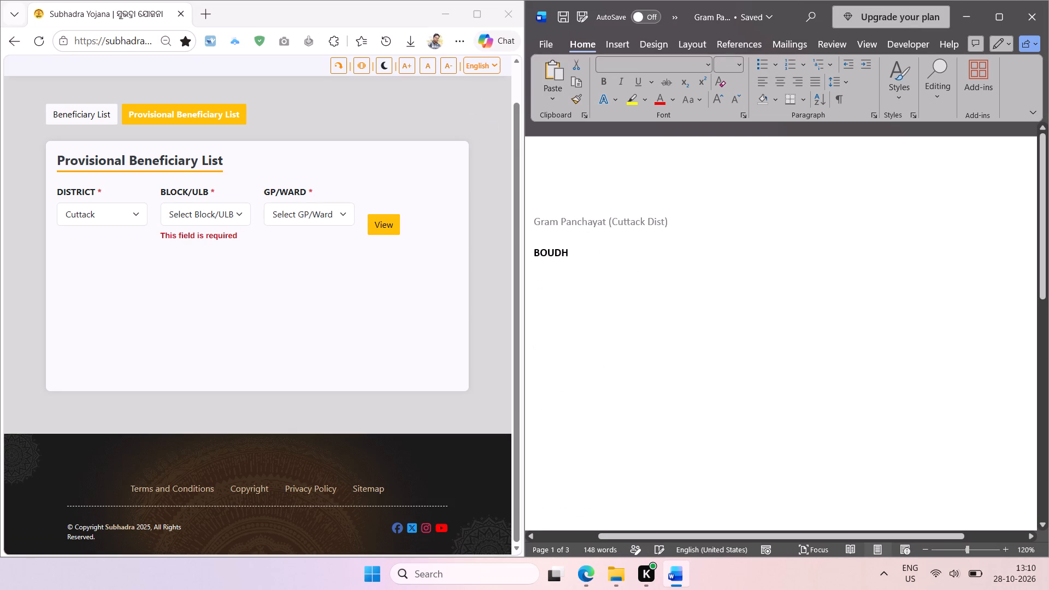
{"action": "left_click", "coordinate": [630, 257]}
{"action": "key", "text": "ctrl+s"}
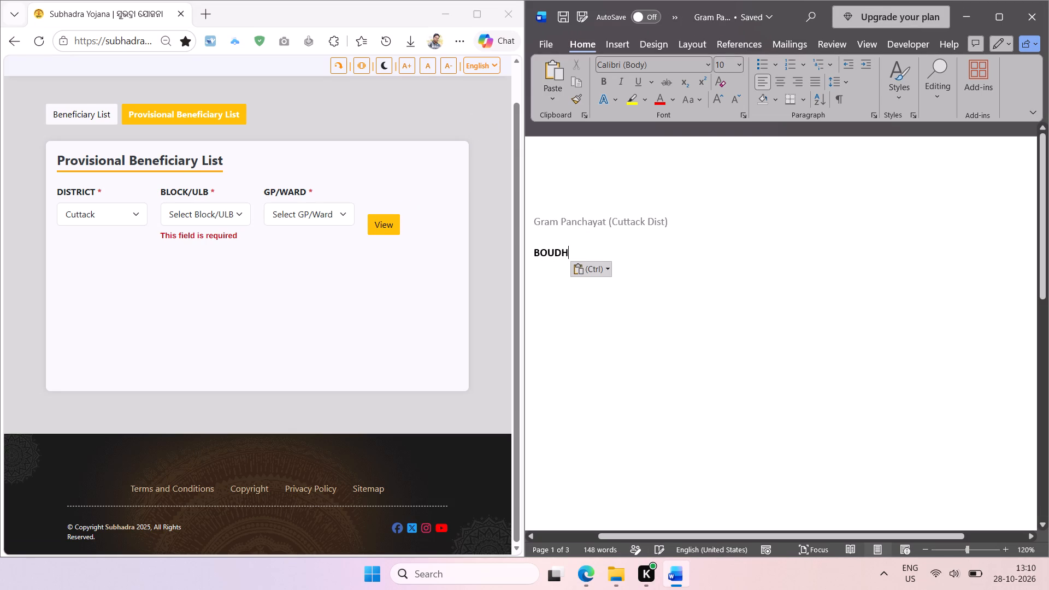
Choose Athagad as the Block/ULB for Cuttack district on the Subhadra Yojana website.
{"action": "left_click_drag", "start_coordinate": [711, 536], "coordinate": [643, 536]}
{"action": "left_click", "coordinate": [643, 536]}
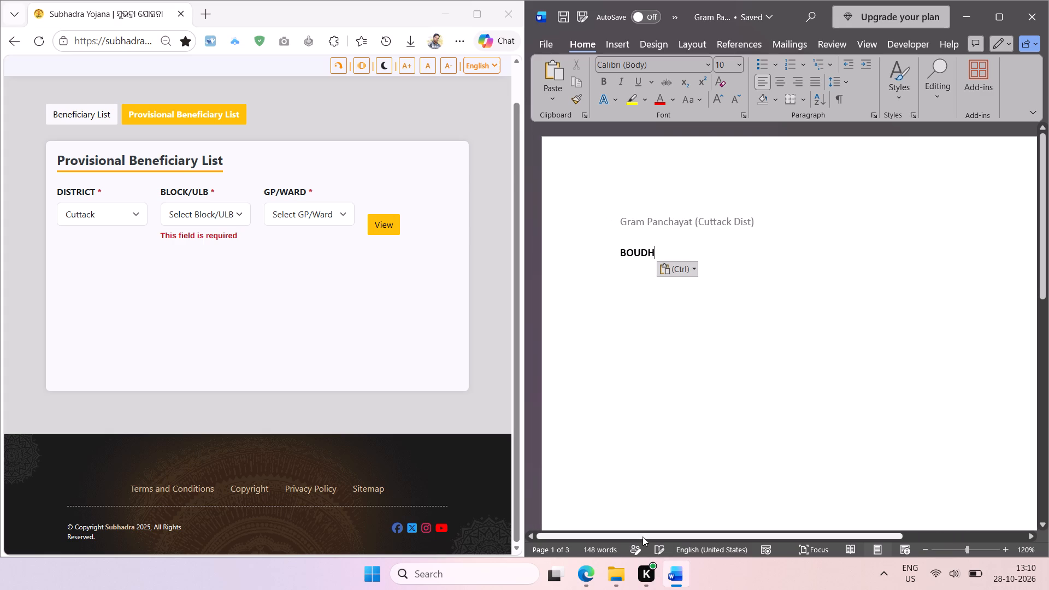
{"action": "scroll", "coordinate": [724, 348], "scroll_direction": "down", "scroll_amount": 1}
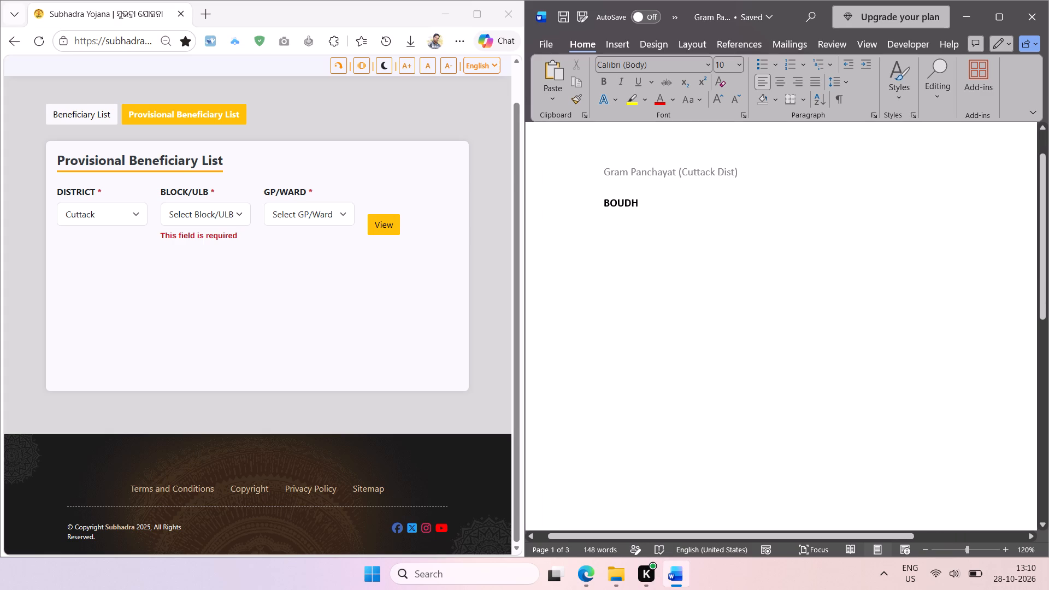
{"action": "scroll", "coordinate": [724, 346], "scroll_direction": "down", "scroll_amount": 1}
{"action": "scroll", "coordinate": [692, 286], "scroll_direction": "down", "scroll_amount": 1}
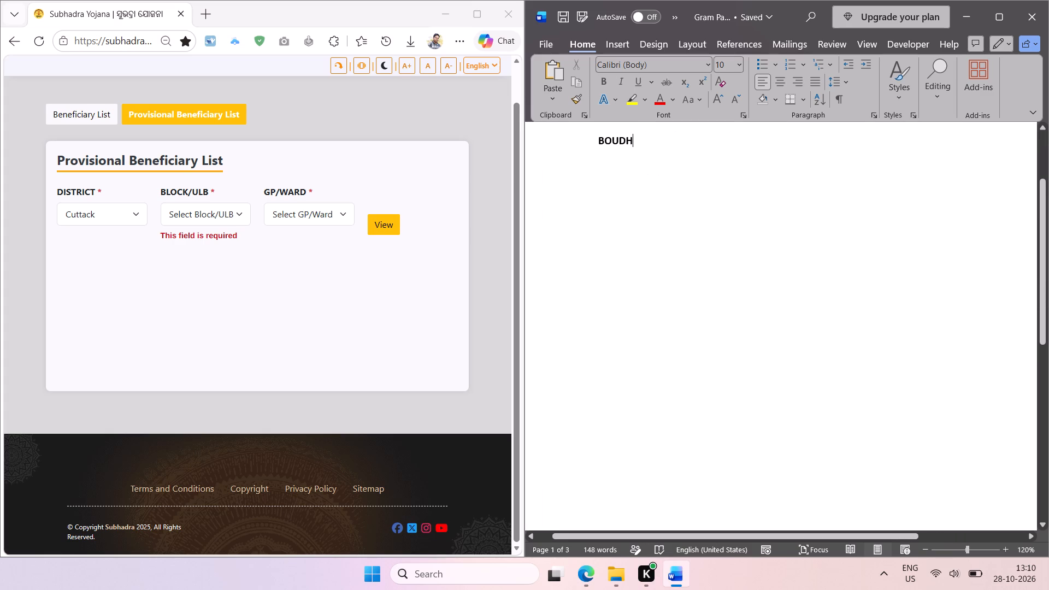
{"action": "scroll", "coordinate": [693, 285], "scroll_direction": "down", "scroll_amount": 2}
{"action": "left_click", "coordinate": [205, 215]}
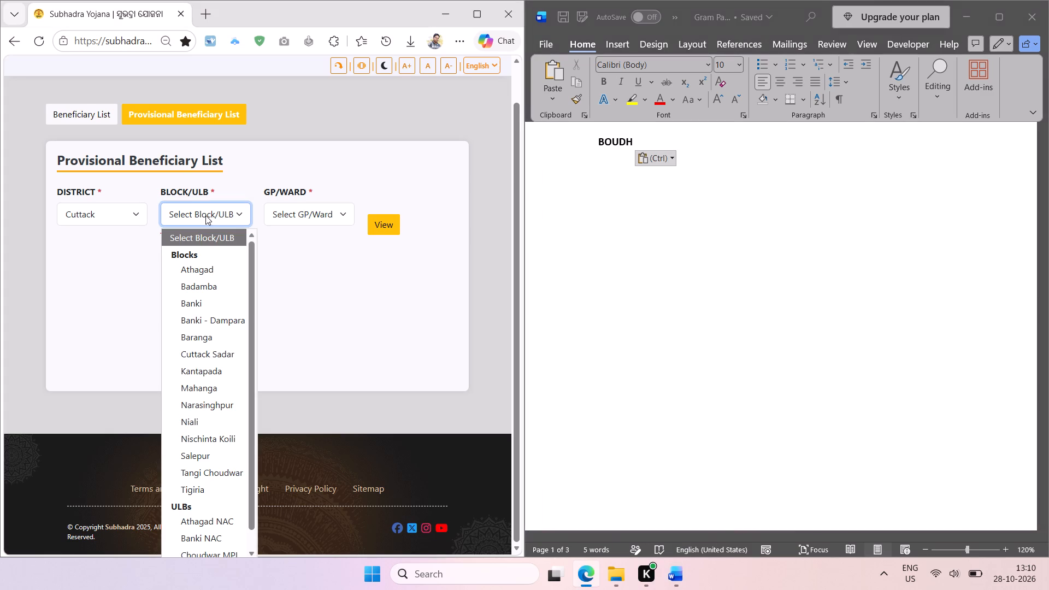
{"action": "left_click", "coordinate": [209, 278]}
{"action": "left_click", "coordinate": [221, 215]}
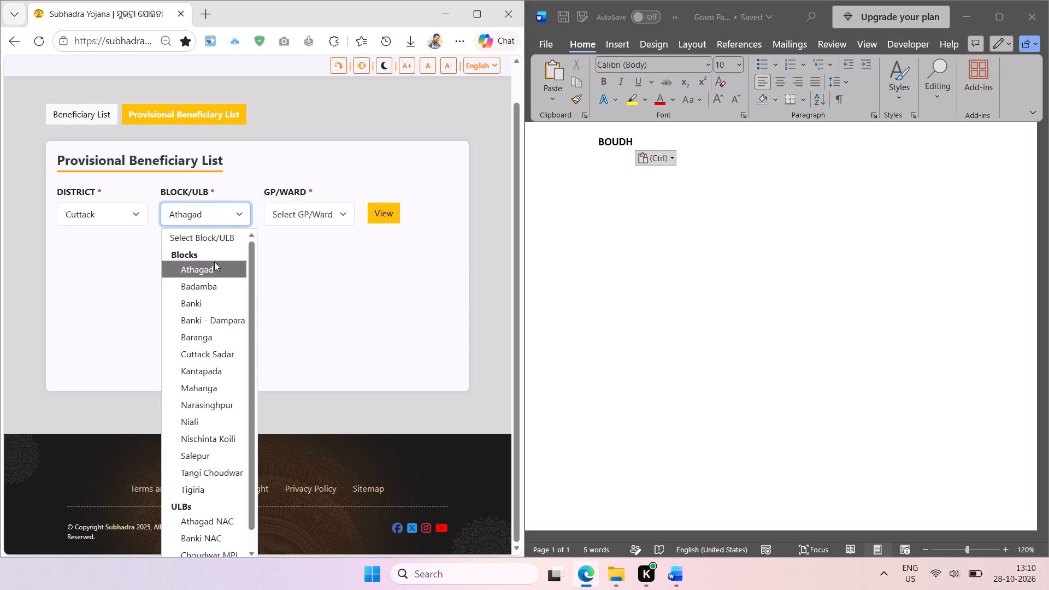
{"action": "left_click", "coordinate": [212, 270]}
{"action": "left_click", "coordinate": [326, 268]}
Capture the block name Athagad from the website as text and replace the BOUDH heading with it in capitals, ATHAGAD.
{"action": "key", "text": "shift+super+t"}
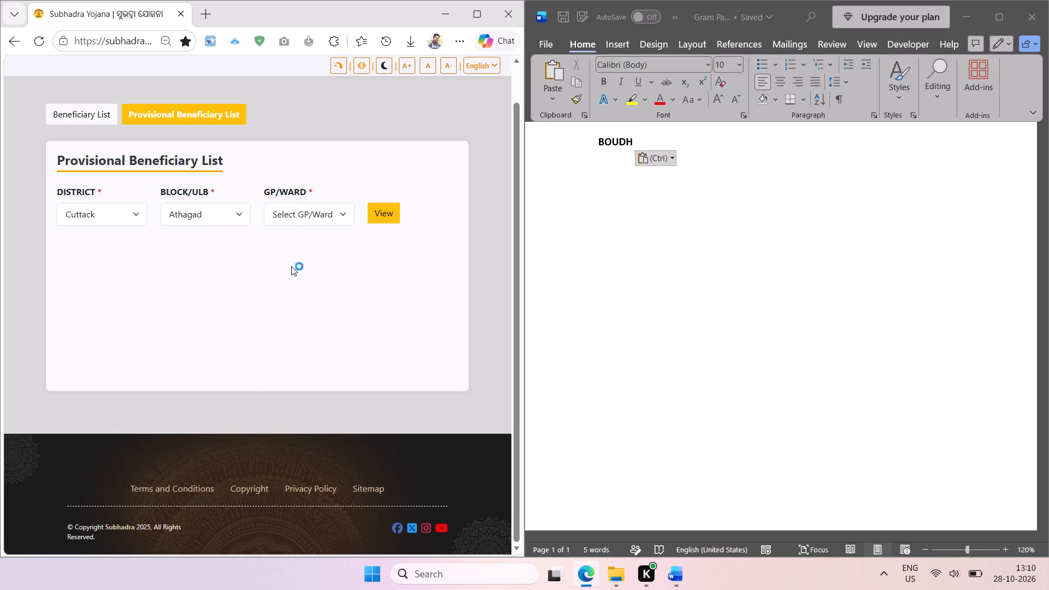
{"action": "left_click_drag", "start_coordinate": [164, 204], "coordinate": [217, 301]}
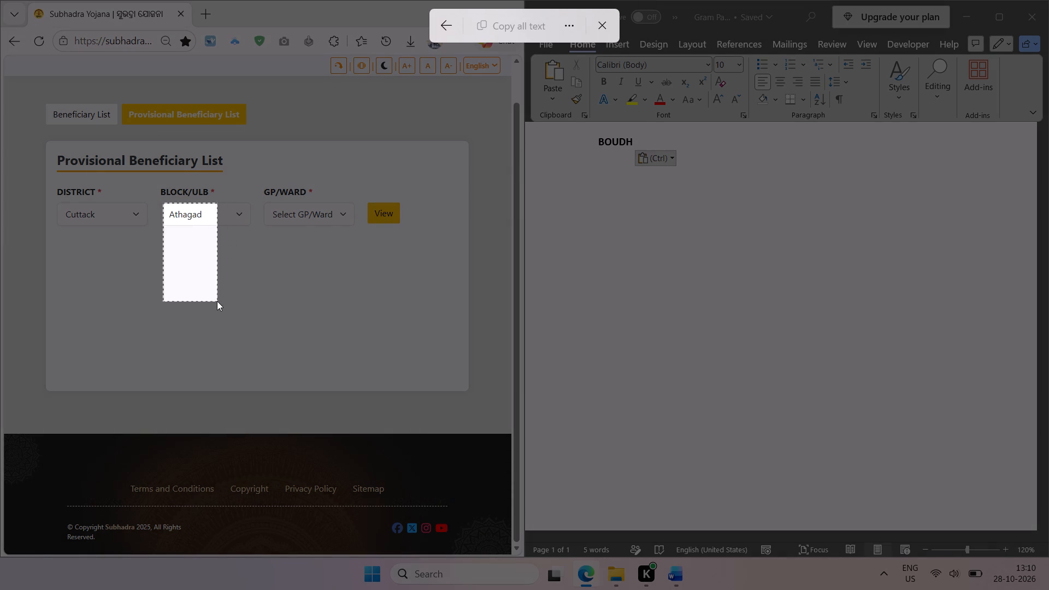
{"action": "left_click_drag", "start_coordinate": [217, 301], "coordinate": [217, 301]}
{"action": "left_click", "coordinate": [529, 18]}
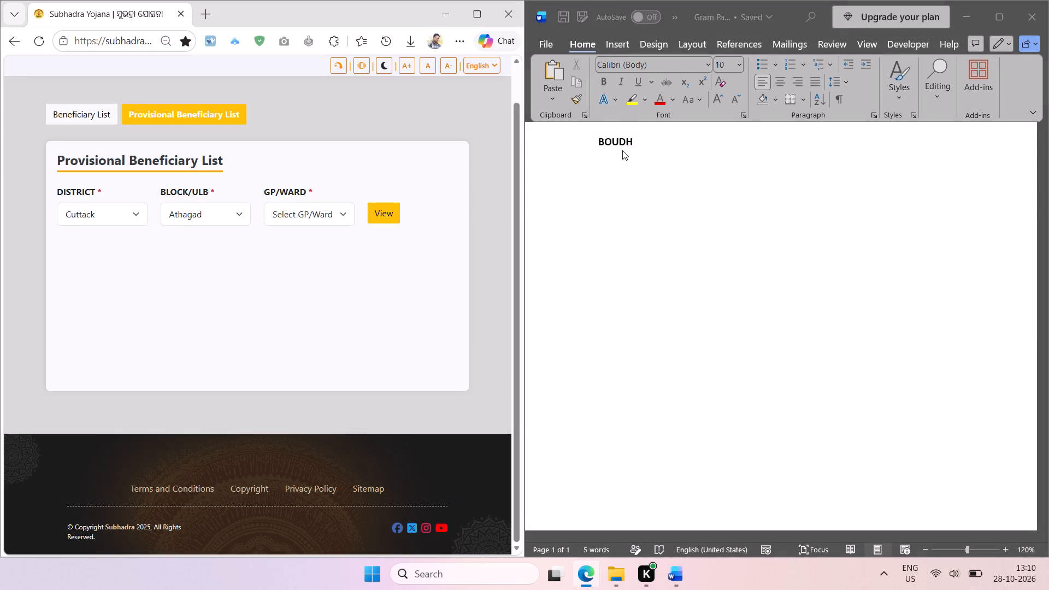
{"action": "left_click", "coordinate": [622, 151]}
{"action": "double_click", "coordinate": [620, 143]}
{"action": "key", "text": "ctrl+v"}
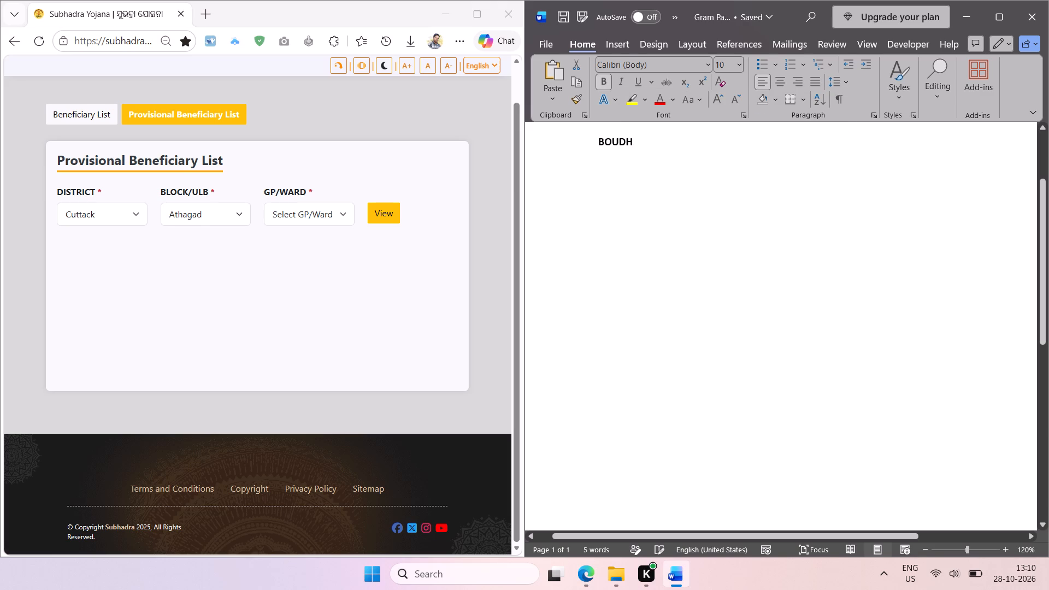
{"action": "left_click", "coordinate": [633, 146]}
{"action": "key", "text": "shift+F3"}
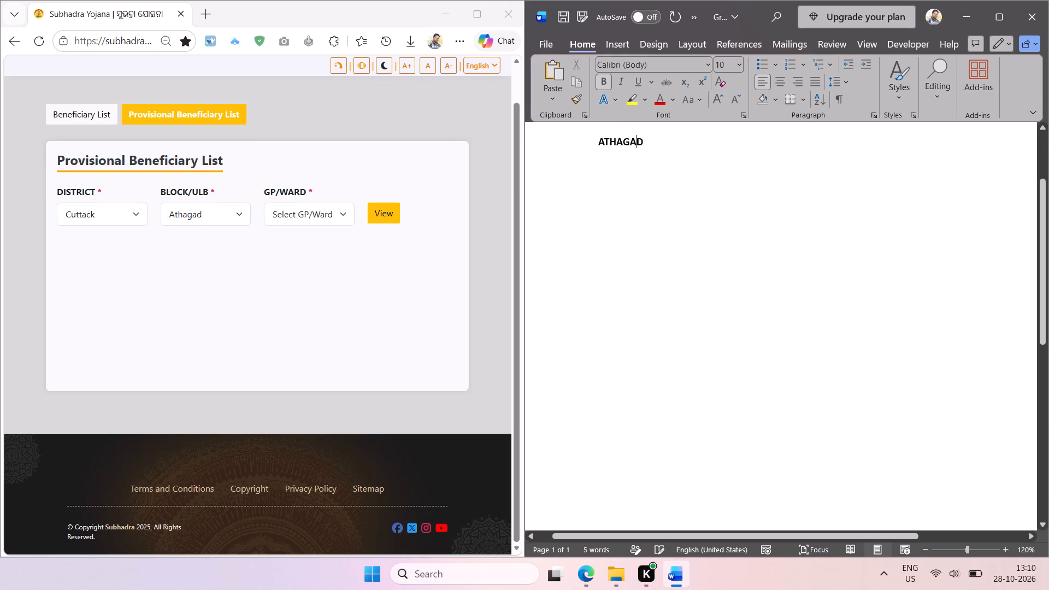
Capture Athagad's GP/Ward names from Anantapur to Katikiasahi as text and paste them under the ATHAGAD heading.
{"action": "left_click", "coordinate": [646, 141]}
{"action": "key", "text": "Return"}
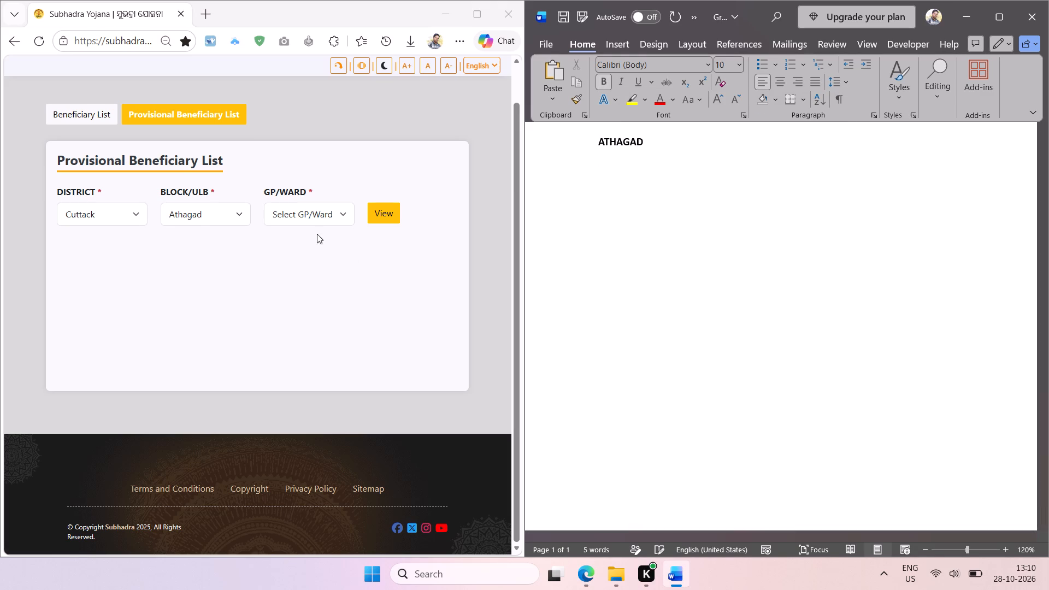
{"action": "left_click", "coordinate": [344, 217]}
{"action": "key", "text": "shift+super+t"}
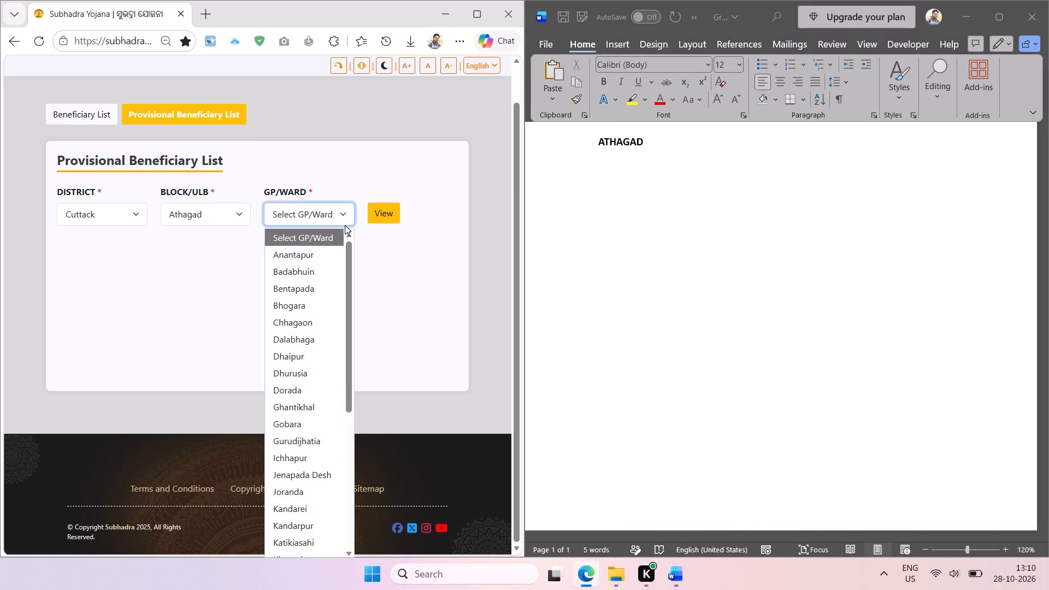
{"action": "left_click_drag", "start_coordinate": [266, 248], "coordinate": [387, 488]}
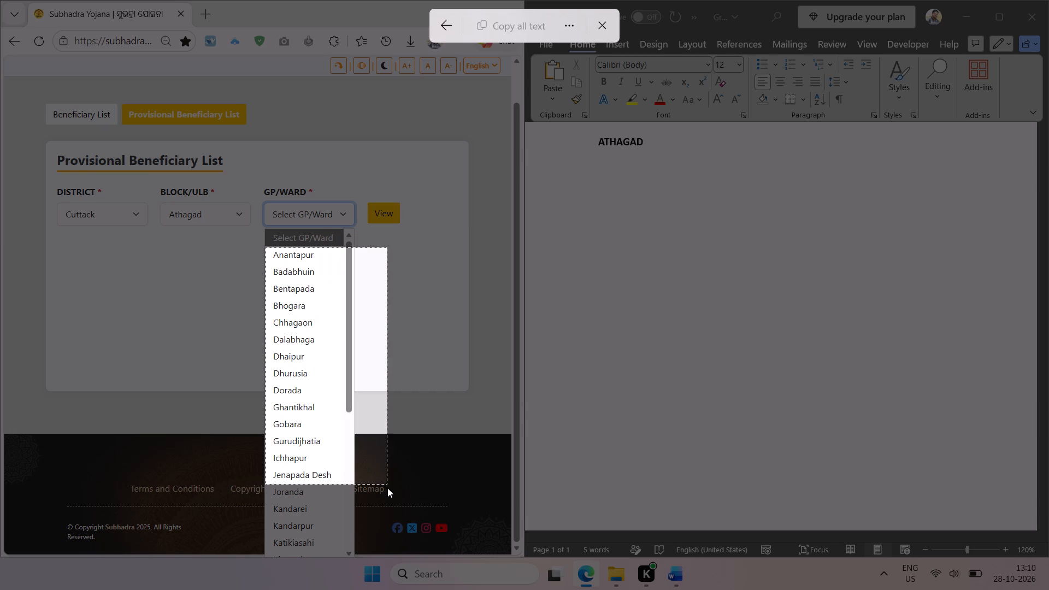
{"action": "left_click_drag", "start_coordinate": [387, 488], "coordinate": [343, 551]}
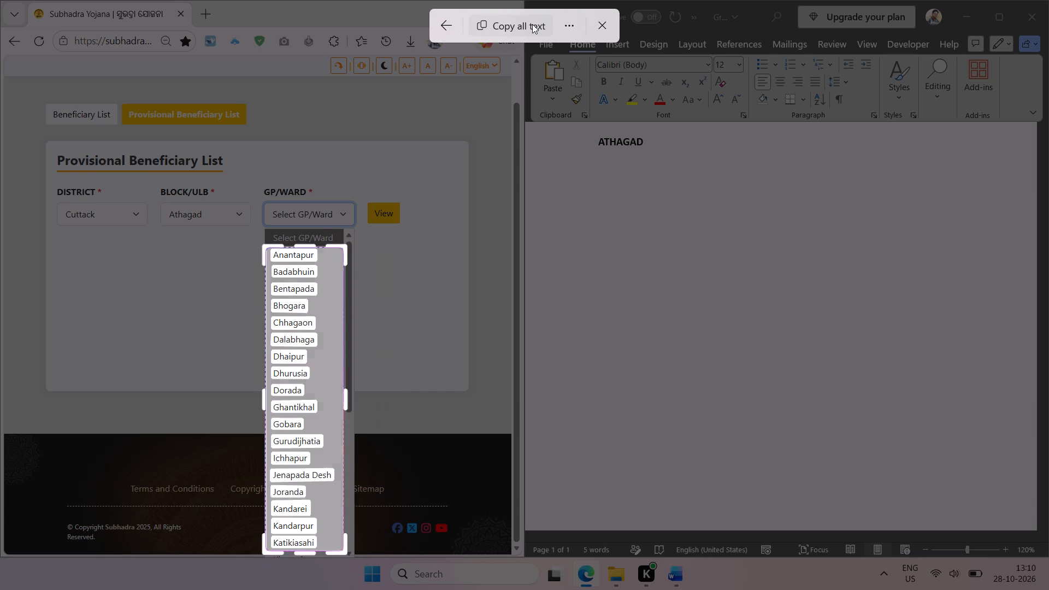
{"action": "left_click", "coordinate": [532, 24]}
{"action": "left_click", "coordinate": [612, 149]}
{"action": "key", "text": "ctrl+v"}
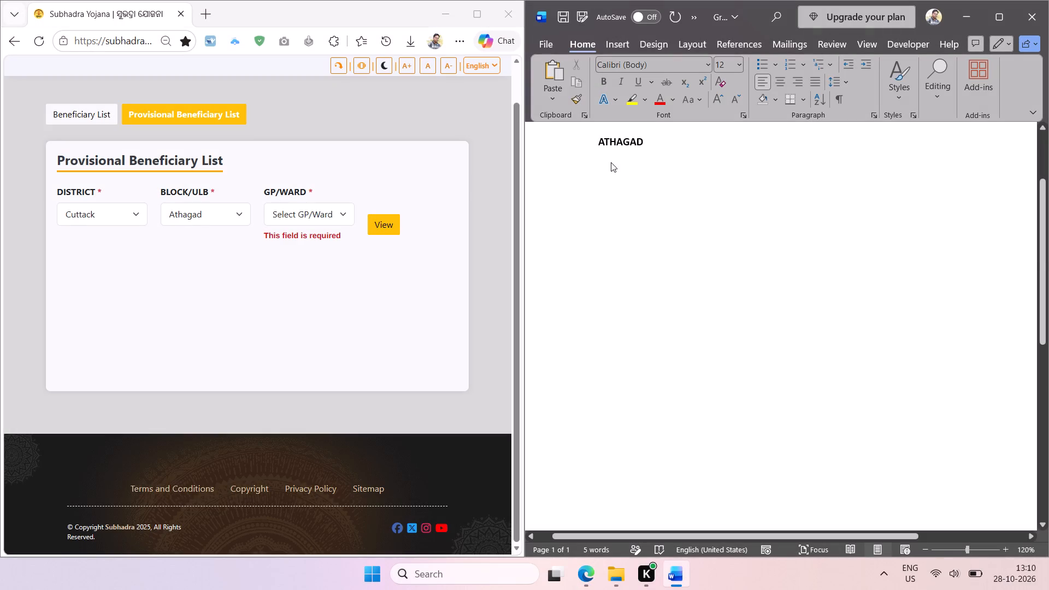
Capture the remaining Athagad GP/Ward names, Katikiasahi to Tarding, as text and paste them below the first batch in the document.
{"action": "key", "text": "Return"}
{"action": "key", "text": "Return"}
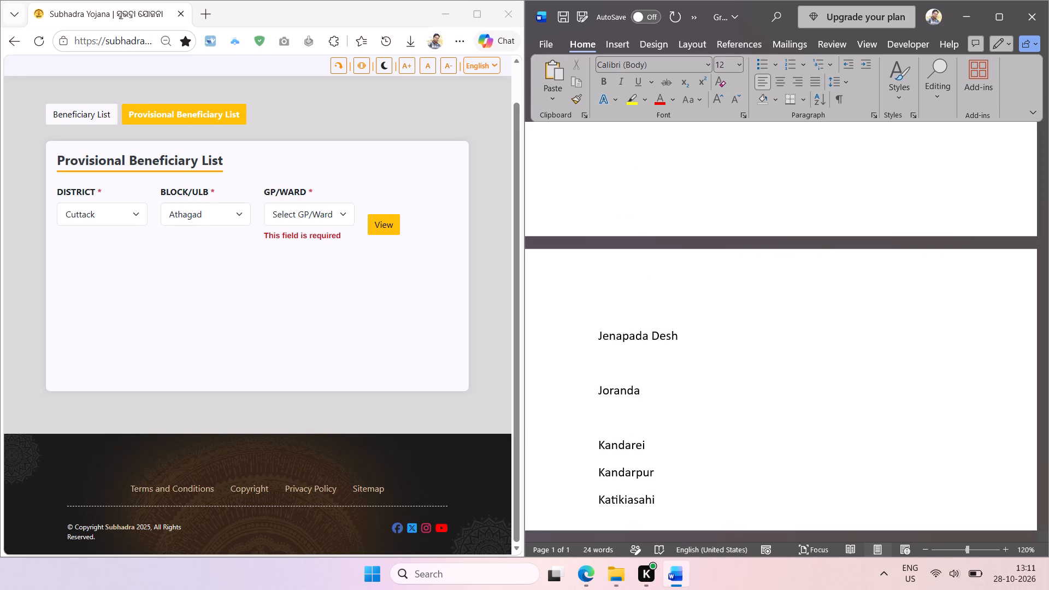
{"action": "scroll", "coordinate": [665, 427], "scroll_direction": "down", "scroll_amount": 2}
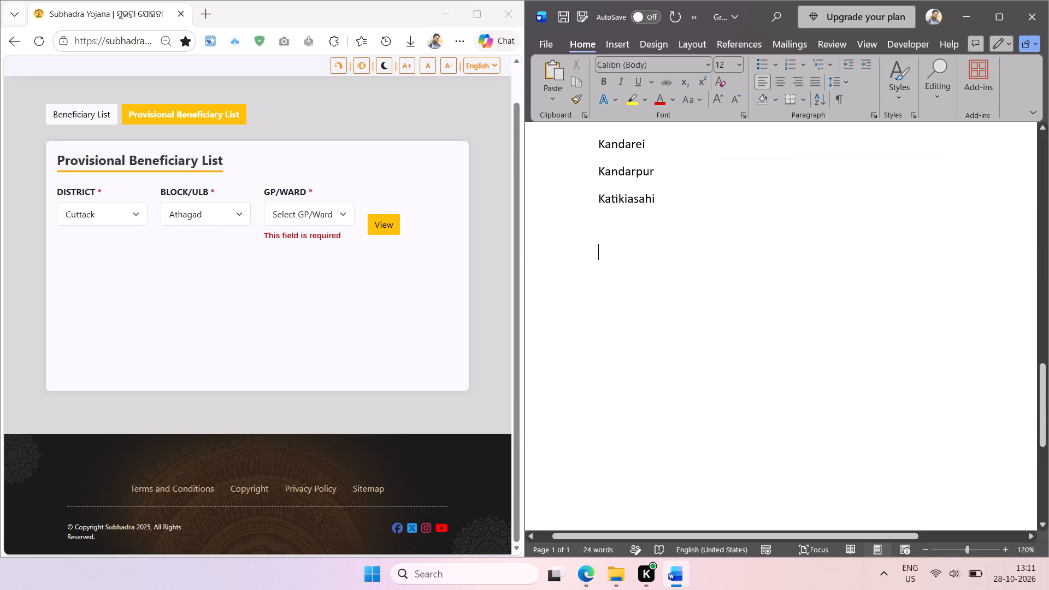
{"action": "scroll", "coordinate": [665, 427], "scroll_direction": "down", "scroll_amount": 1}
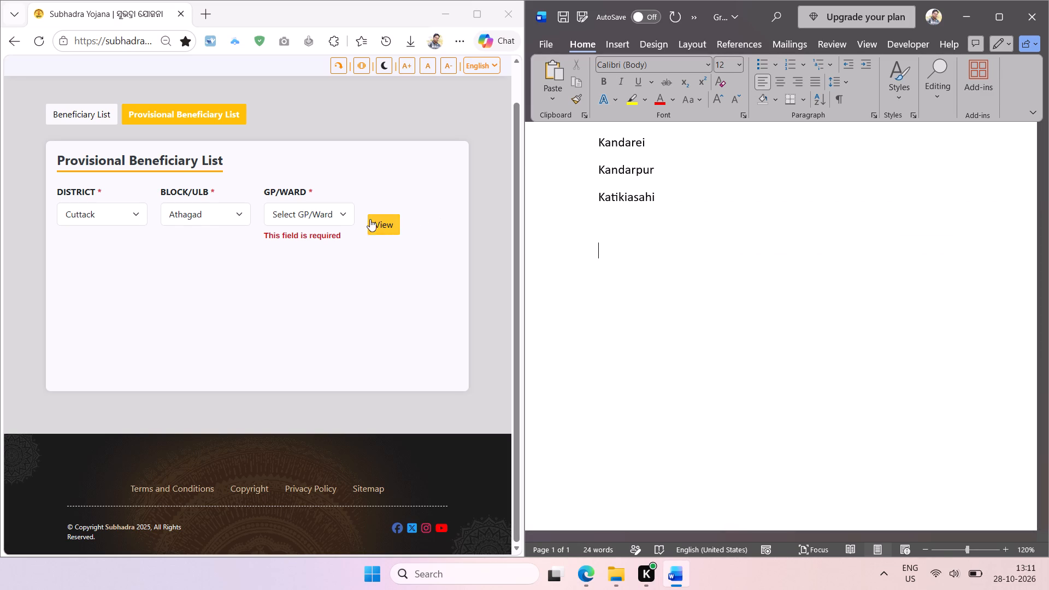
{"action": "left_click", "coordinate": [347, 210]}
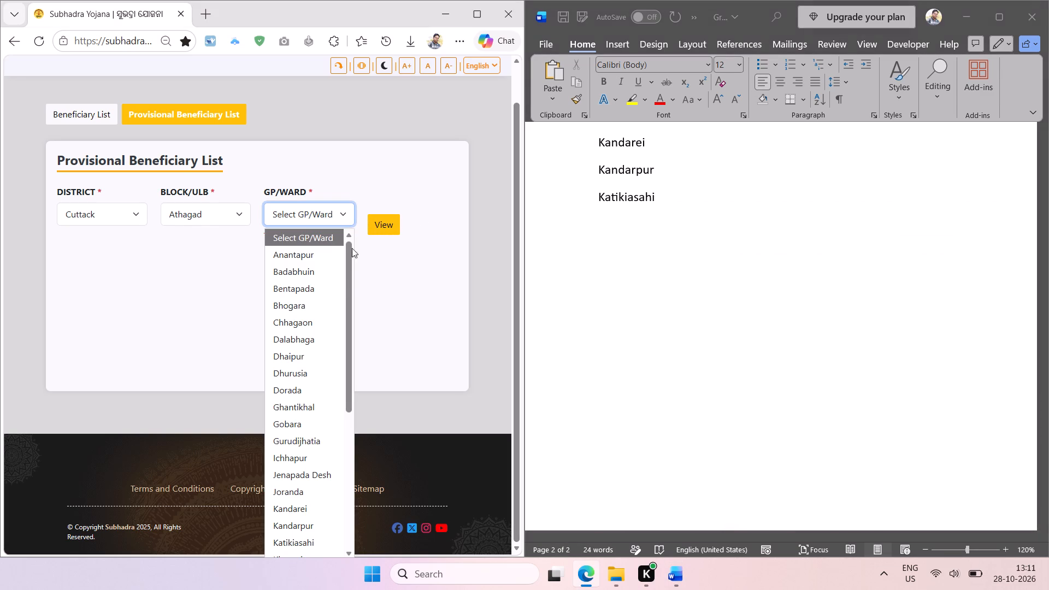
{"action": "left_click_drag", "start_coordinate": [347, 280], "coordinate": [350, 439]}
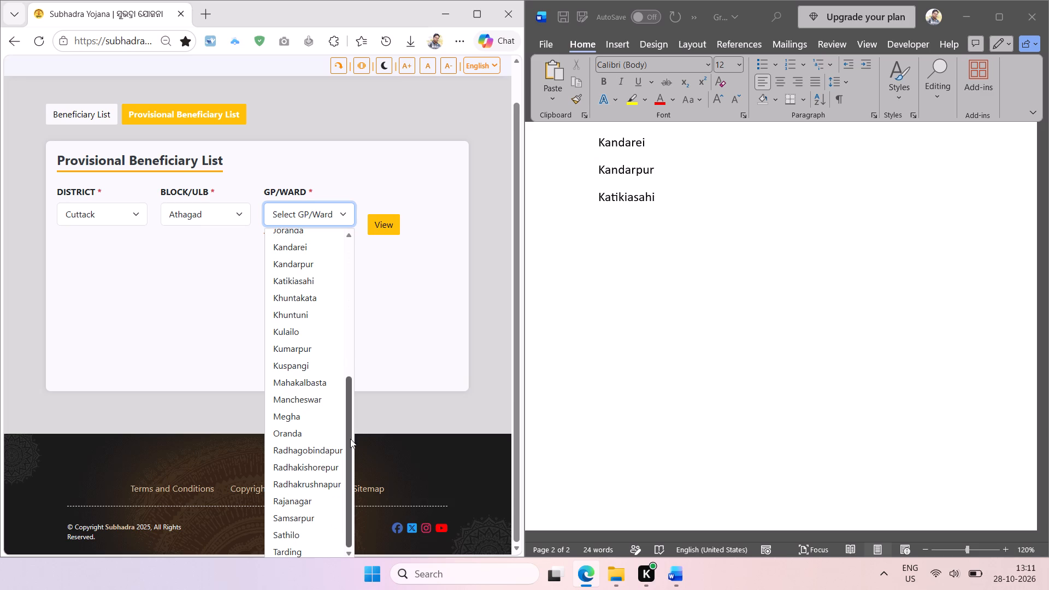
{"action": "left_click_drag", "start_coordinate": [350, 439], "coordinate": [349, 457]}
{"action": "key", "text": "shift+super+t"}
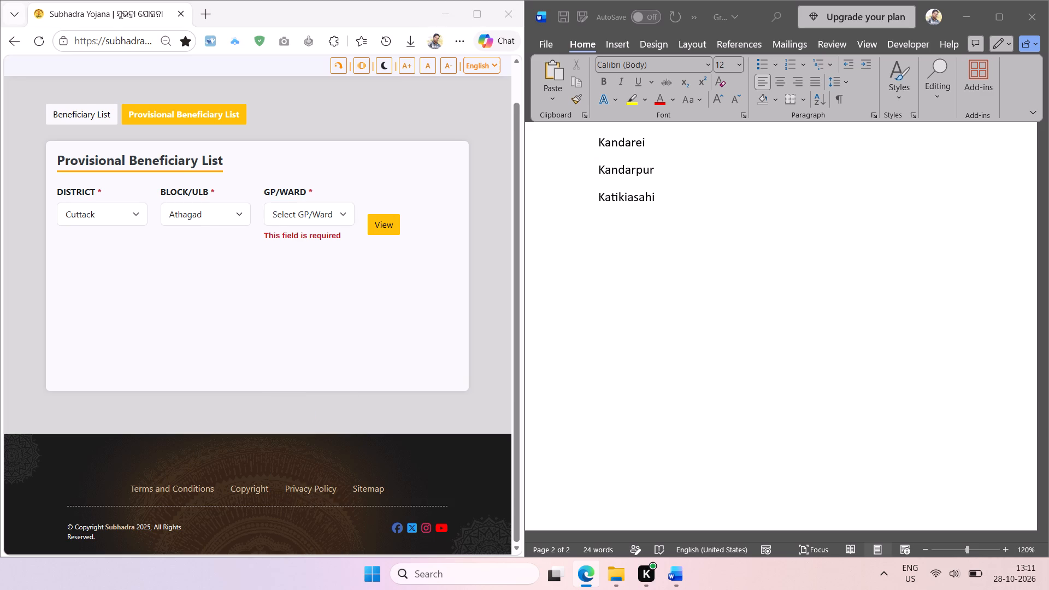
{"action": "left_click_drag", "start_coordinate": [268, 272], "coordinate": [350, 558]}
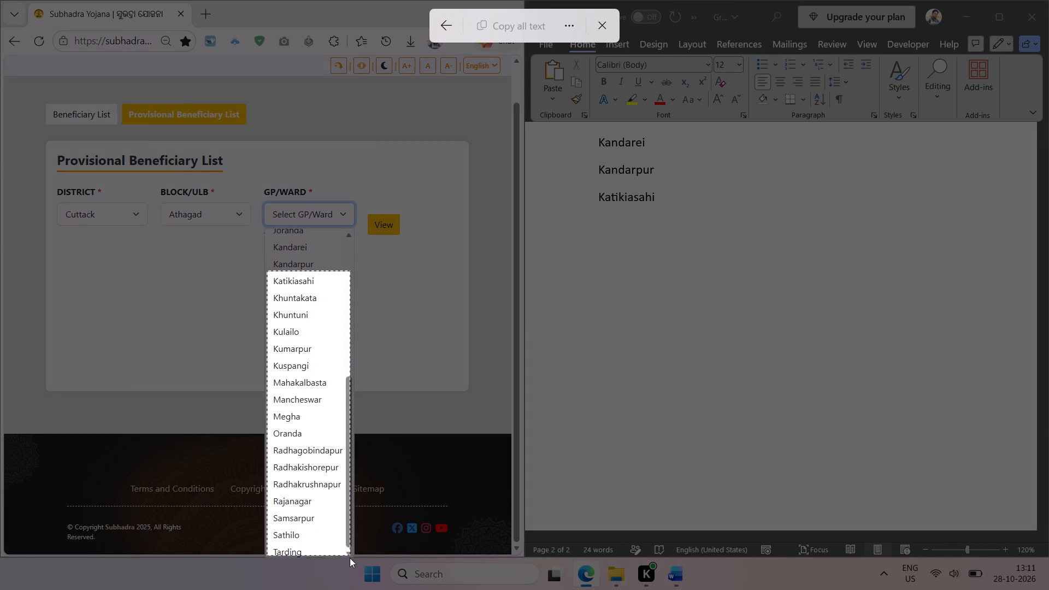
{"action": "left_click_drag", "start_coordinate": [350, 558], "coordinate": [351, 559]}
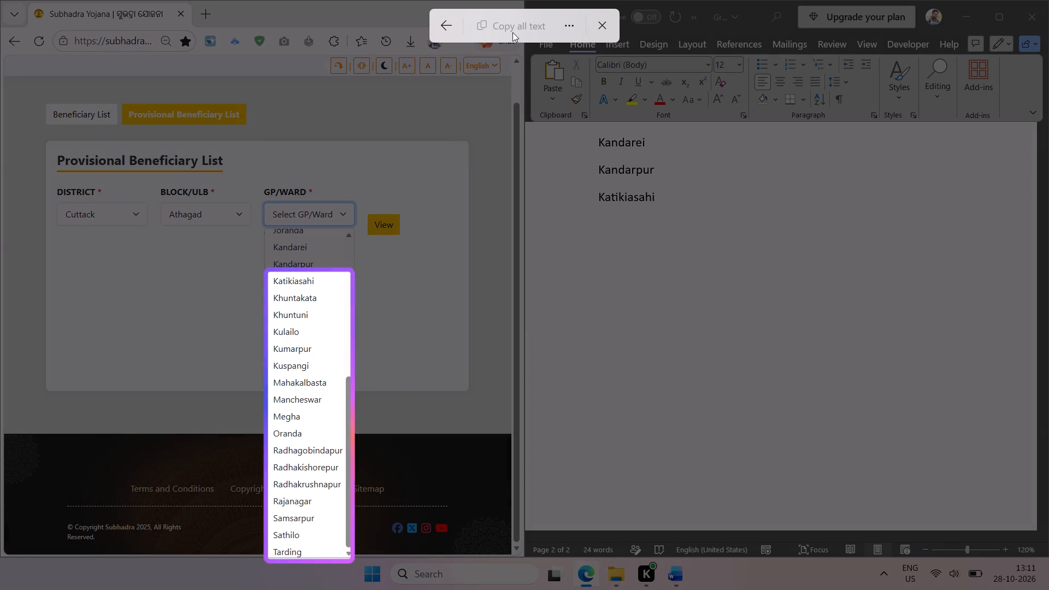
{"action": "left_click", "coordinate": [514, 21]}
{"action": "left_click", "coordinate": [607, 204]}
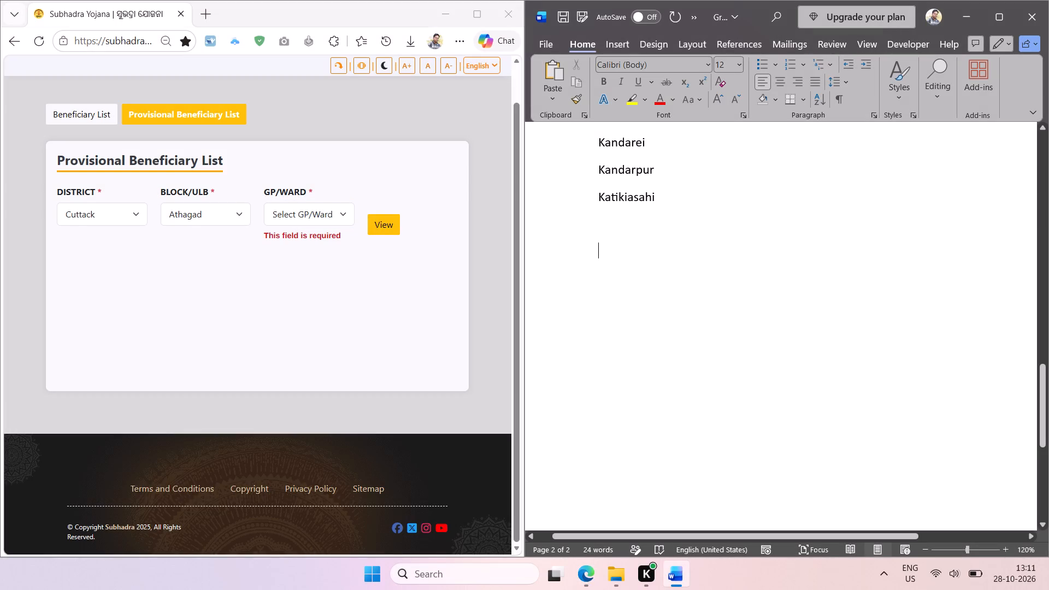
{"action": "key", "text": "ctrl+v"}
Set the font size of the whole document to 10.
{"action": "key", "text": "ctrl+a"}
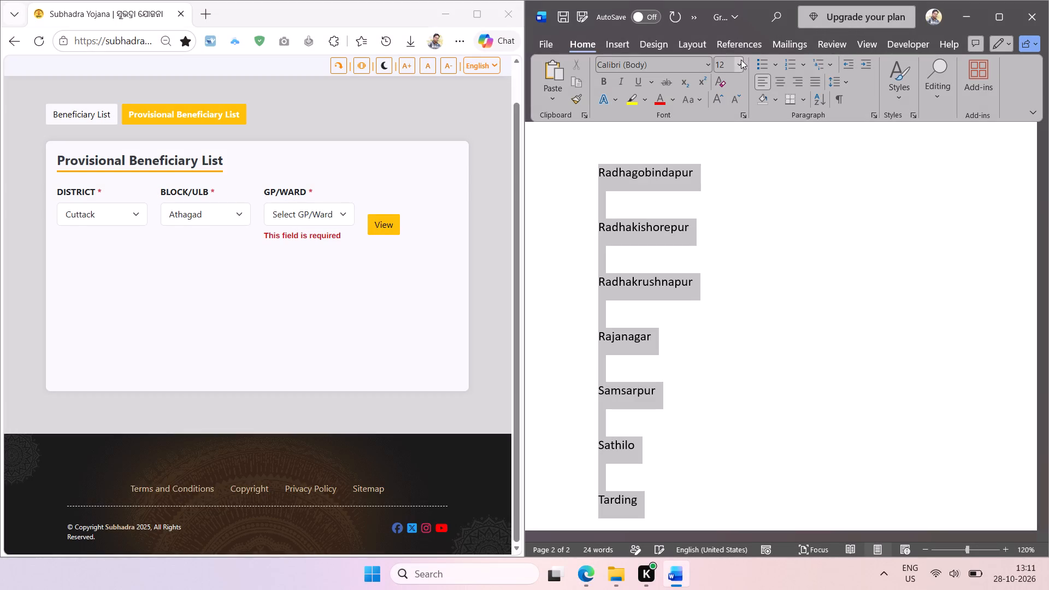
{"action": "left_click", "coordinate": [741, 60]}
{"action": "left_click", "coordinate": [732, 115]}
{"action": "left_click", "coordinate": [730, 228]}
Delete the duplicate Katikiasahi entry where the two pasted batches meet, together with its extra line.
{"action": "scroll", "coordinate": [710, 263], "scroll_direction": "up", "scroll_amount": 1}
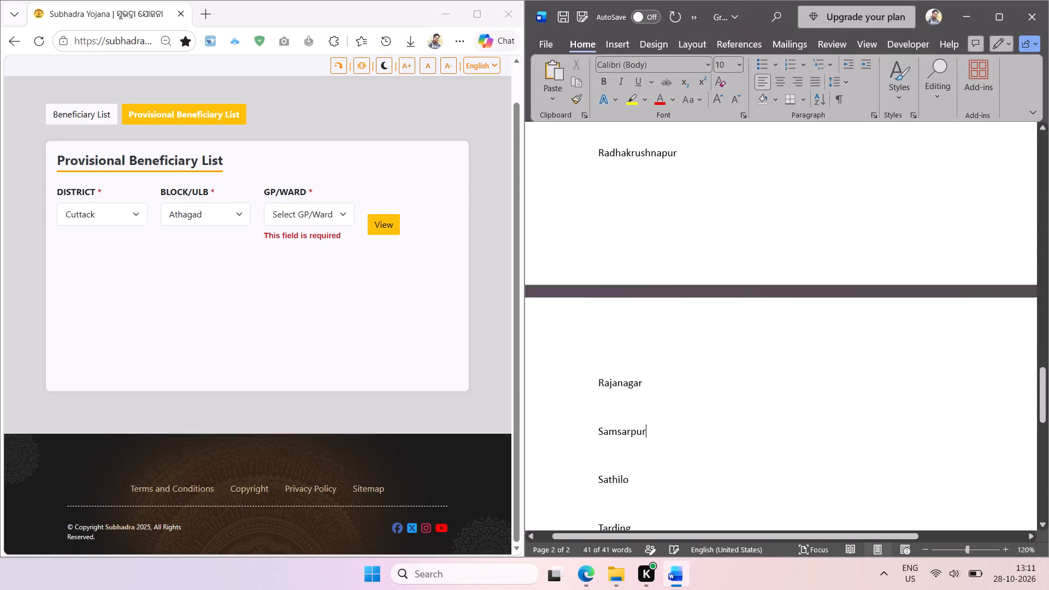
{"action": "scroll", "coordinate": [710, 263], "scroll_direction": "up", "scroll_amount": 6}
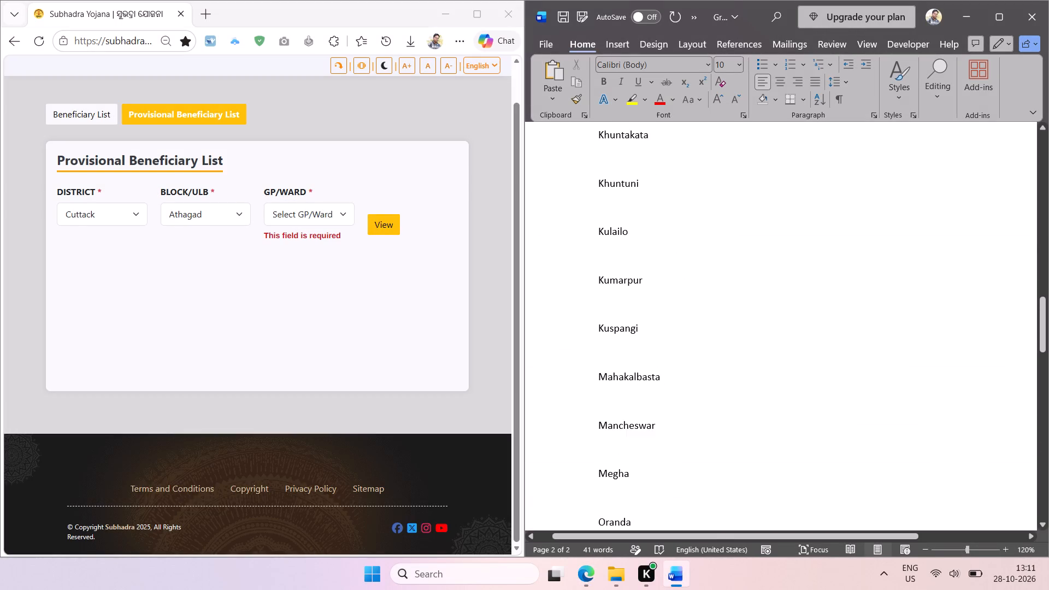
{"action": "scroll", "coordinate": [713, 309], "scroll_direction": "up", "scroll_amount": 3}
{"action": "scroll", "coordinate": [680, 318], "scroll_direction": "down", "scroll_amount": 1}
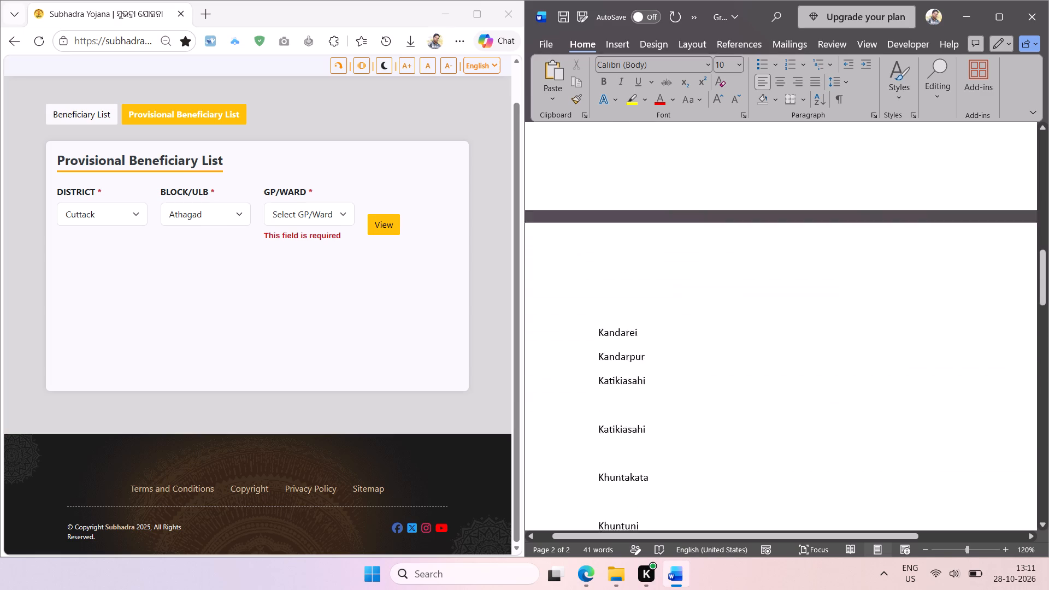
{"action": "scroll", "coordinate": [680, 318], "scroll_direction": "down", "scroll_amount": 2}
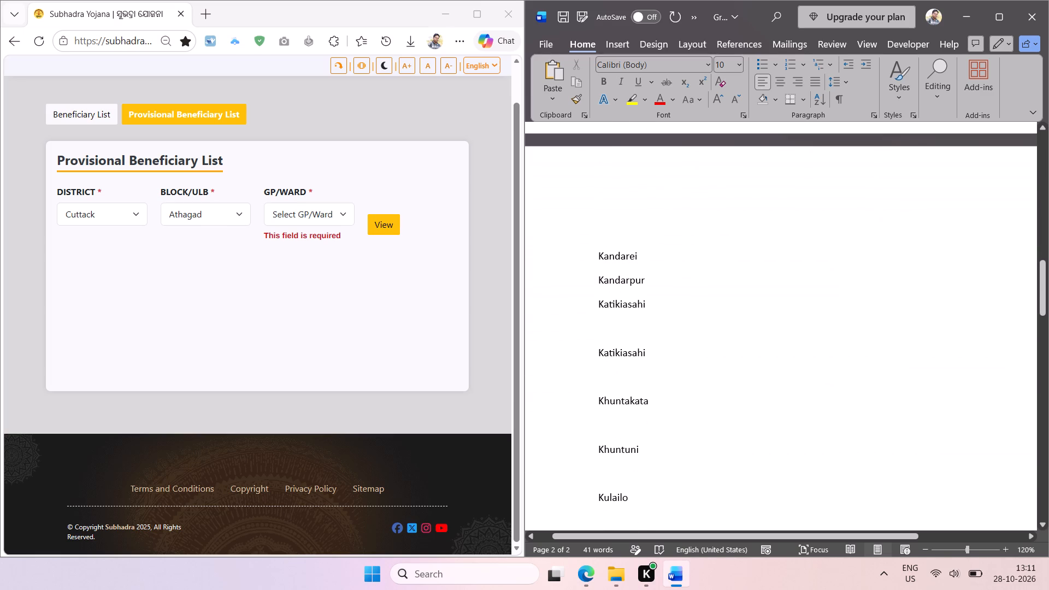
{"action": "double_click", "coordinate": [630, 350]}
{"action": "key", "text": "BackSpace"}
{"action": "key", "text": "BackSpace"}
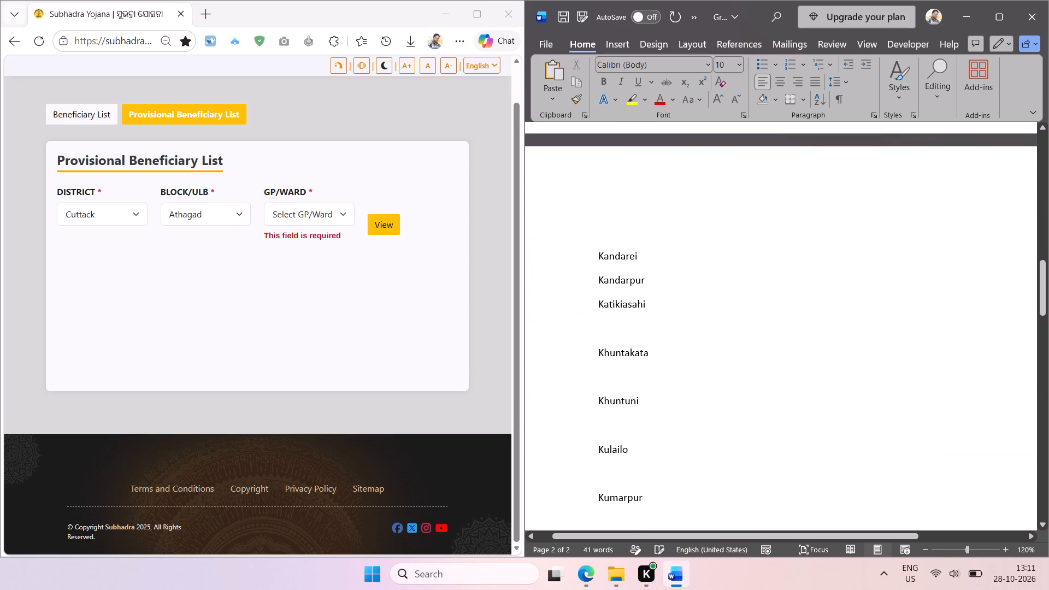
Remove the space after paragraphs throughout the whole Gram Panchayat document.
{"action": "scroll", "coordinate": [746, 266], "scroll_direction": "down", "scroll_amount": 1, "text": "ctrl"}
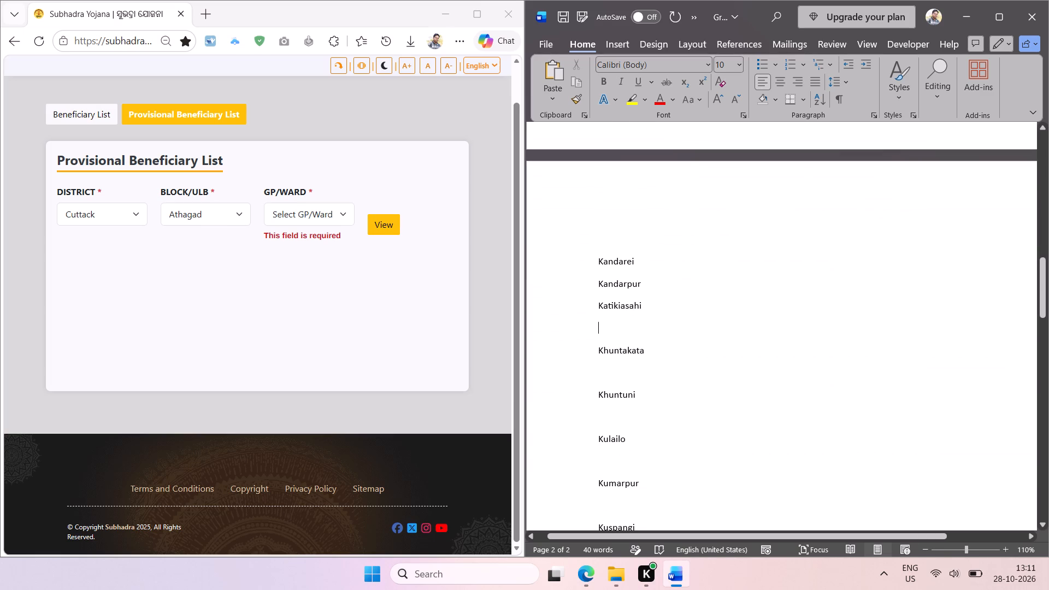
{"action": "scroll", "coordinate": [730, 268], "scroll_direction": "up", "scroll_amount": 8}
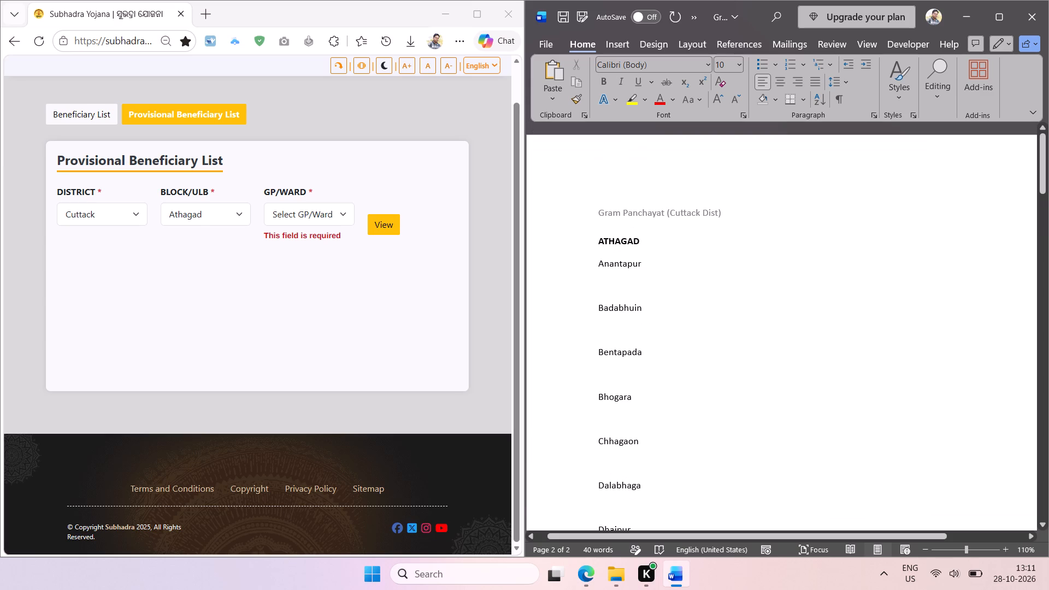
{"action": "right_click", "coordinate": [676, 455]}
{"action": "right_click_drag", "start_coordinate": [676, 449], "coordinate": [686, 417]}
{"action": "key", "text": "ctrl+a"}
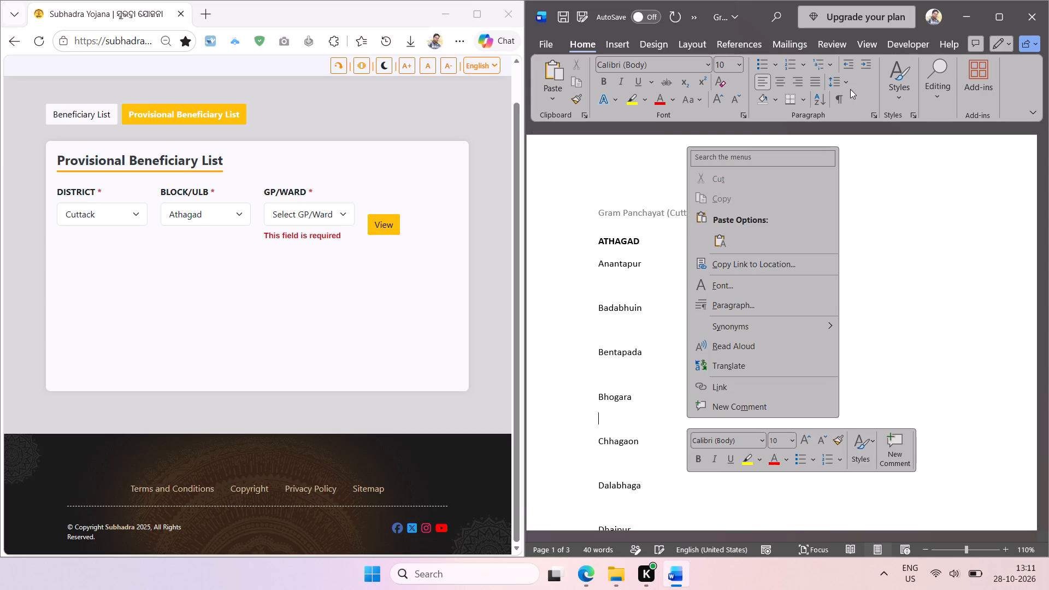
{"action": "left_click", "coordinate": [849, 80]}
{"action": "left_click", "coordinate": [788, 183]}
{"action": "key", "text": "ctrl+a"}
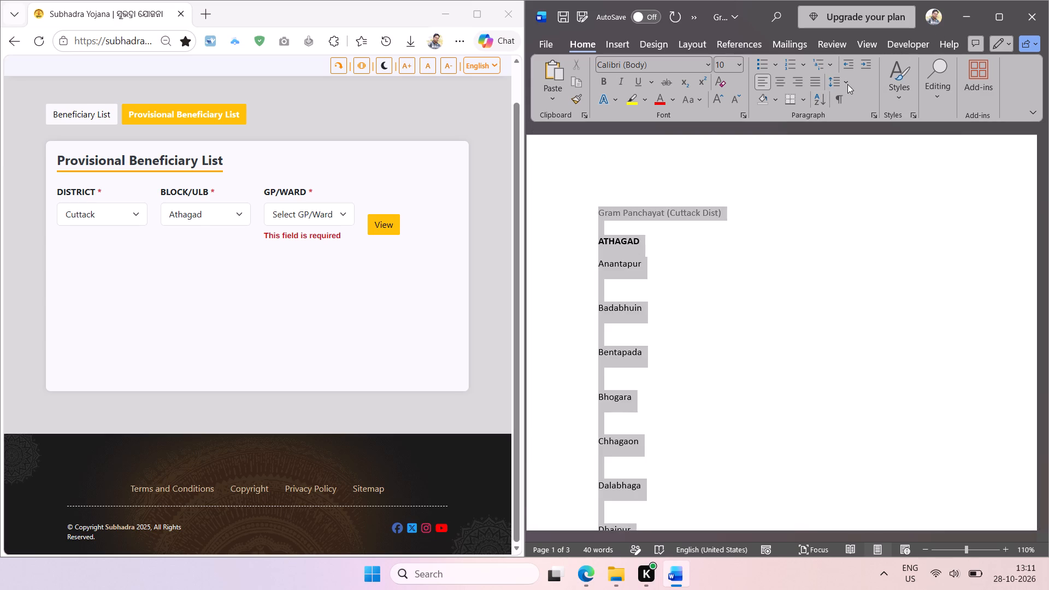
{"action": "left_click", "coordinate": [847, 84]}
{"action": "left_click", "coordinate": [863, 247]}
{"action": "left_click", "coordinate": [844, 80]}
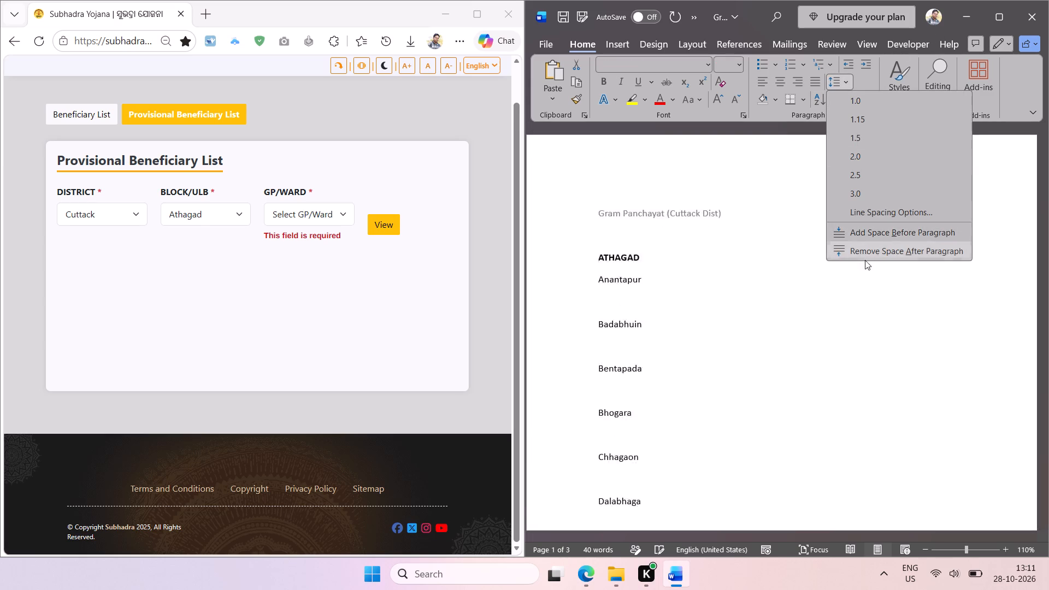
{"action": "left_click", "coordinate": [865, 253]}
{"action": "left_click", "coordinate": [690, 317]}
Delete the blank lines between the panchayat names from Anantapur to Dhurusia.
{"action": "left_click", "coordinate": [609, 438]}
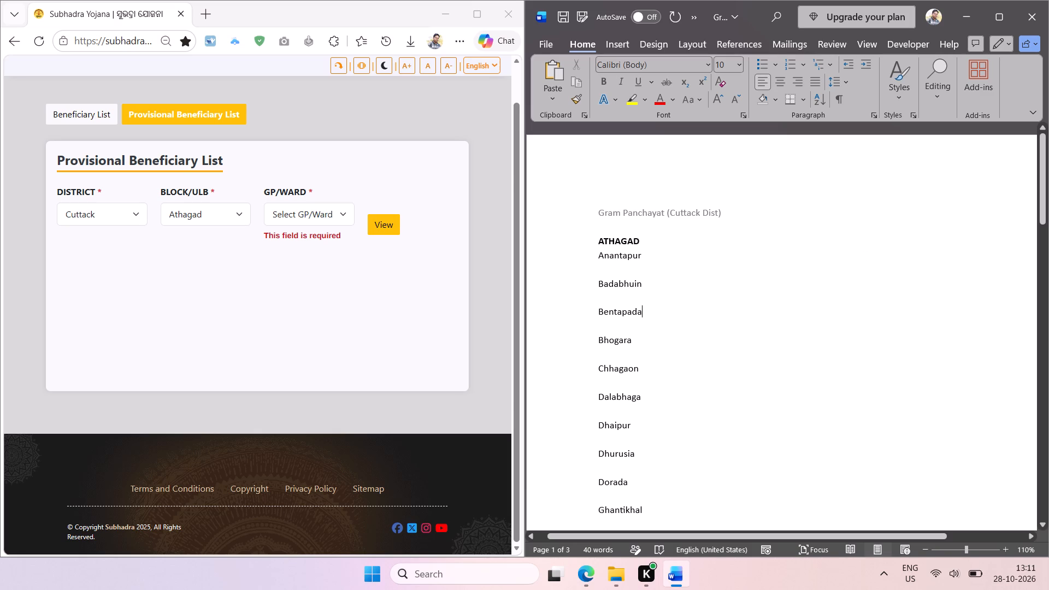
{"action": "key", "text": "BackSpace"}
{"action": "left_click", "coordinate": [612, 409]}
{"action": "key", "text": "BackSpace"}
{"action": "left_click", "coordinate": [614, 383]}
{"action": "key", "text": "BackSpace"}
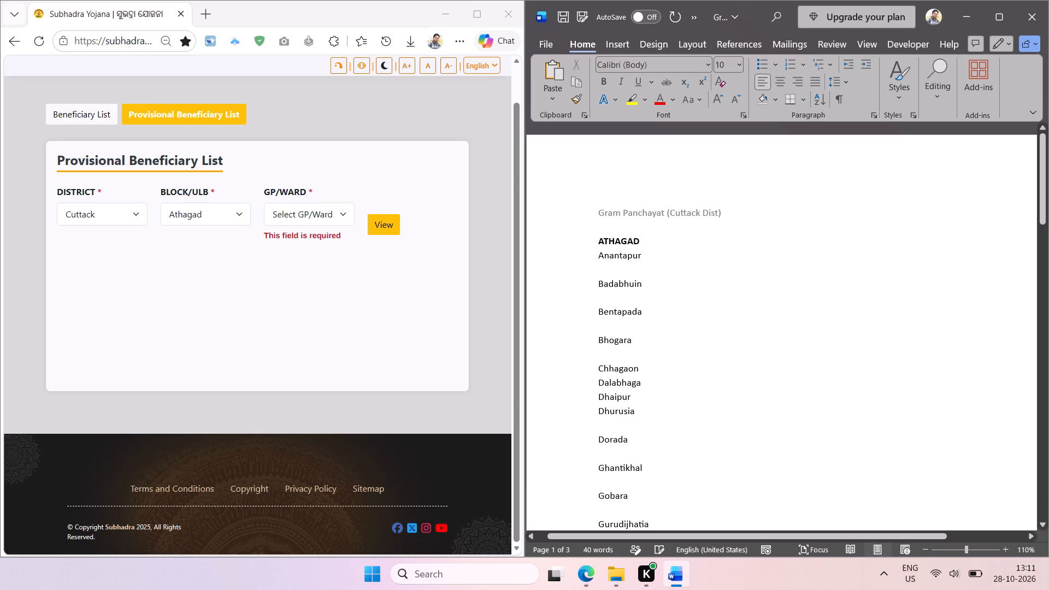
{"action": "left_click", "coordinate": [616, 351]}
{"action": "key", "text": "BackSpace"}
{"action": "left_click", "coordinate": [617, 324]}
{"action": "key", "text": "BackSpace"}
{"action": "left_click", "coordinate": [616, 299]}
{"action": "key", "text": "BackSpace"}
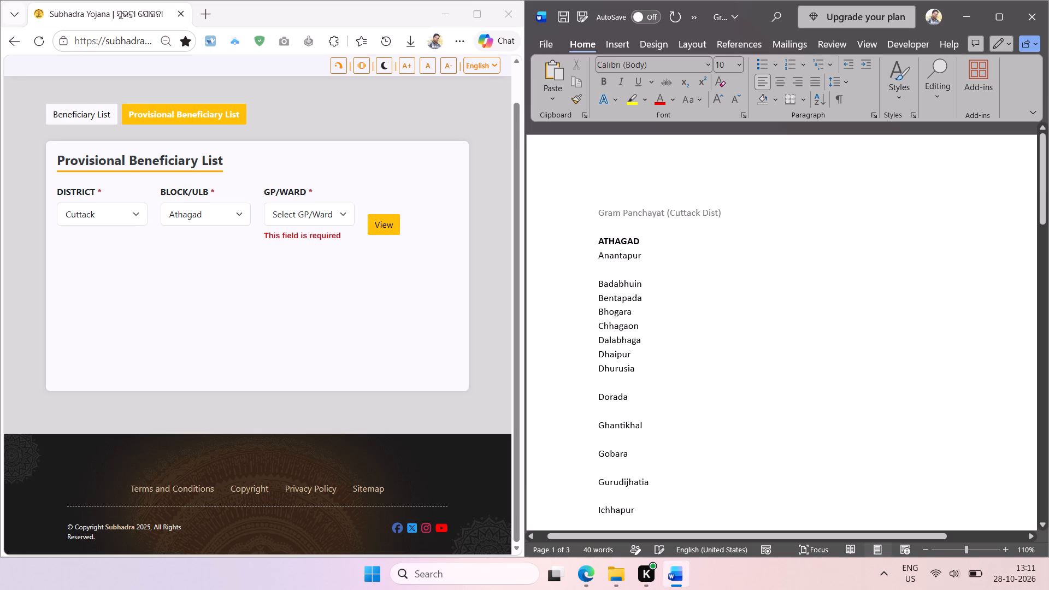
{"action": "left_click", "coordinate": [615, 269]}
{"action": "key", "text": "BackSpace"}
Delete the blank lines between the panchayat names from Joranda to Kumarpur.
{"action": "scroll", "coordinate": [734, 348], "scroll_direction": "down", "scroll_amount": 1}
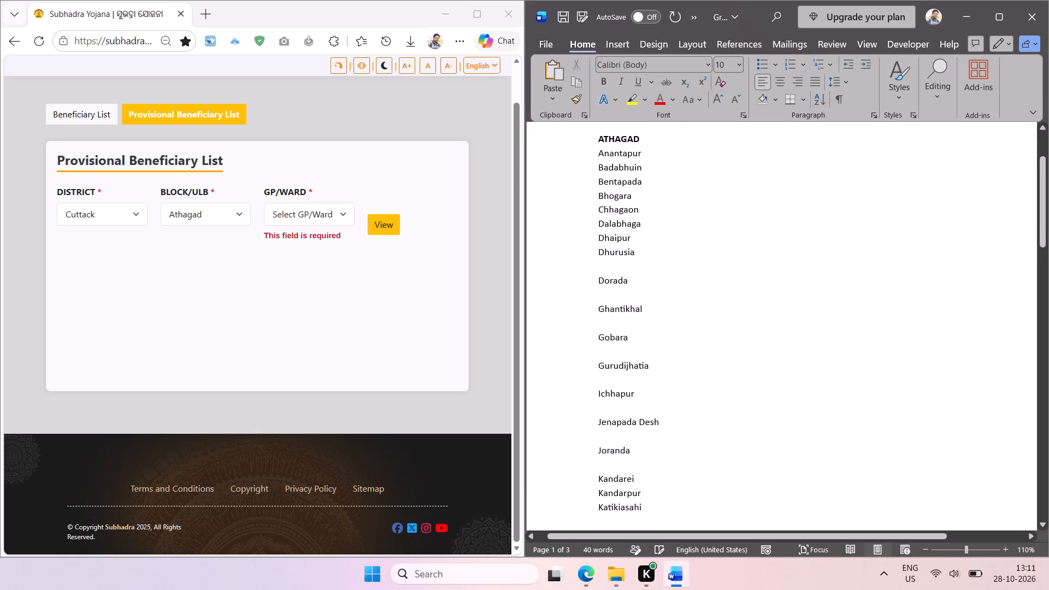
{"action": "scroll", "coordinate": [734, 348], "scroll_direction": "down", "scroll_amount": 3}
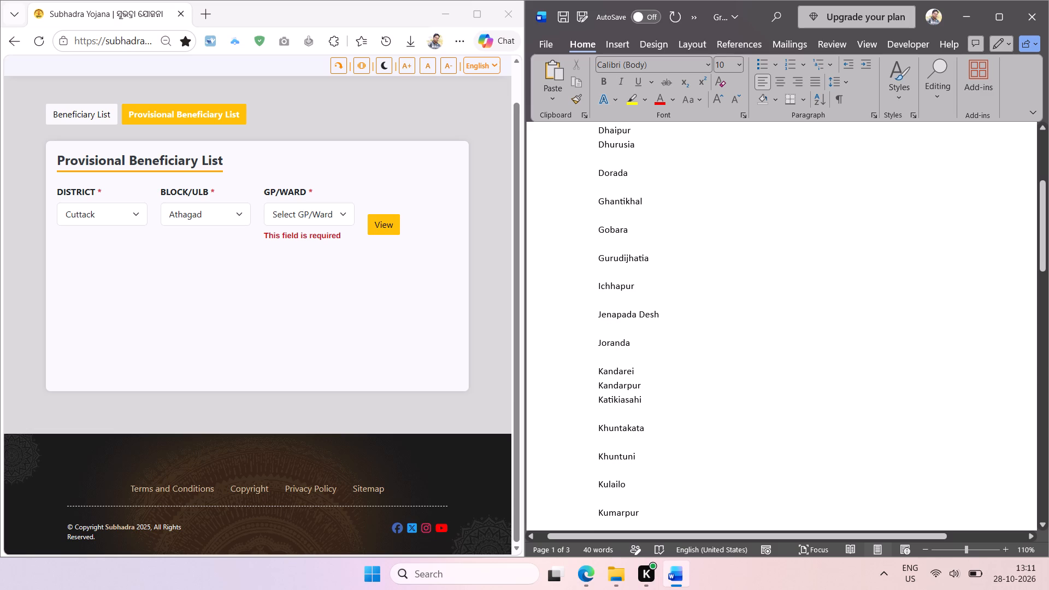
{"action": "left_click", "coordinate": [615, 500]}
{"action": "key", "text": "BackSpace"}
{"action": "left_click", "coordinate": [617, 464]}
{"action": "key", "text": "BackSpace"}
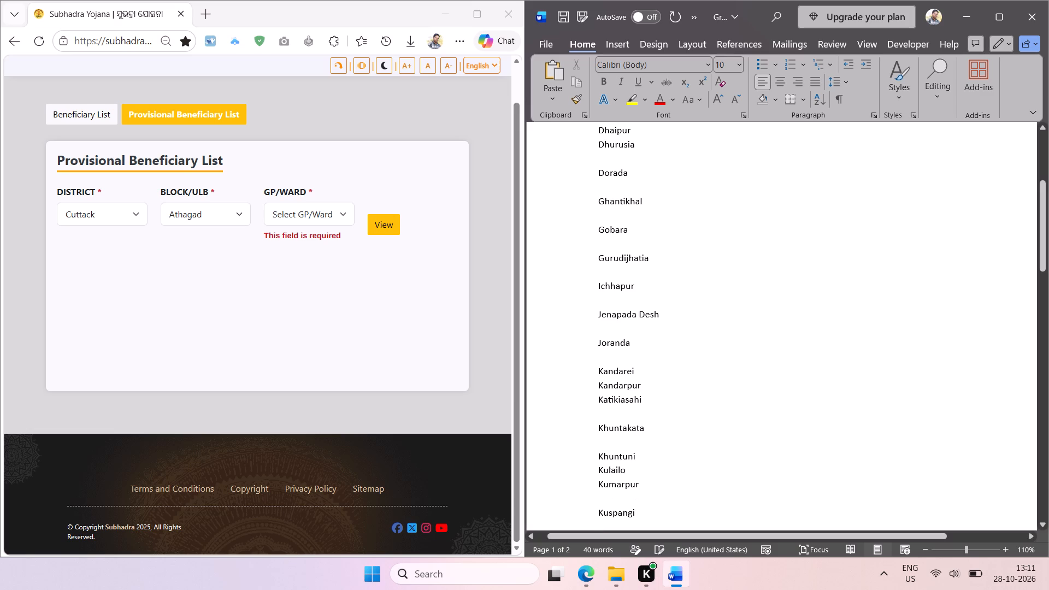
{"action": "left_click", "coordinate": [622, 440]}
{"action": "key", "text": "BackSpace"}
{"action": "left_click", "coordinate": [618, 414]}
{"action": "key", "text": "BackSpace"}
{"action": "left_click", "coordinate": [619, 360]}
{"action": "key", "text": "BackSpace"}
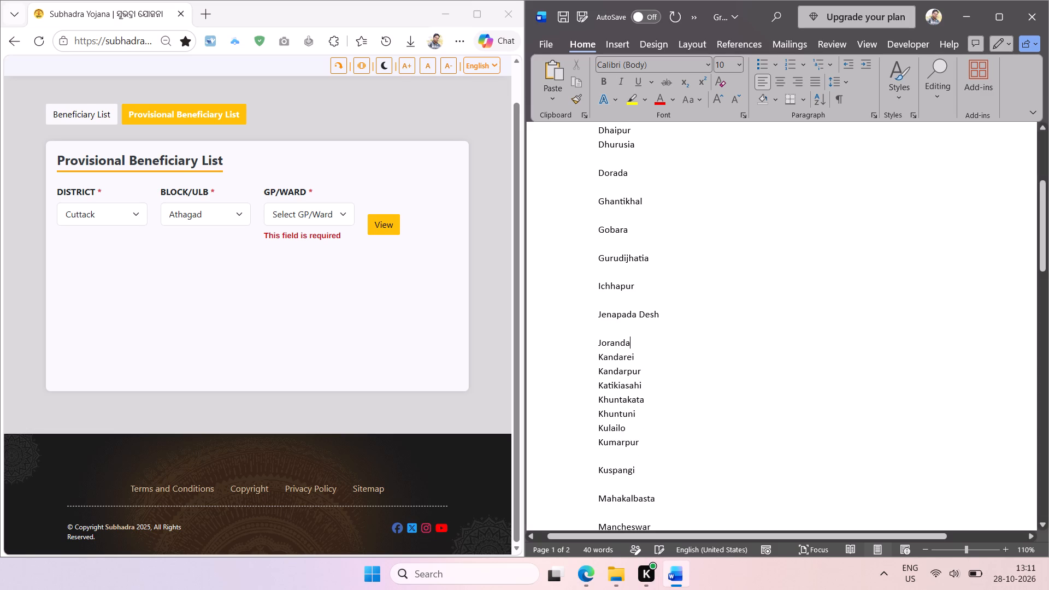
Delete the blank lines between the panchayat names from Dhurusia to Joranda.
{"action": "left_click", "coordinate": [621, 332]}
{"action": "key", "text": "BackSpace"}
{"action": "left_click", "coordinate": [618, 305]}
{"action": "key", "text": "BackSpace"}
{"action": "left_click", "coordinate": [616, 268]}
{"action": "key", "text": "BackSpace"}
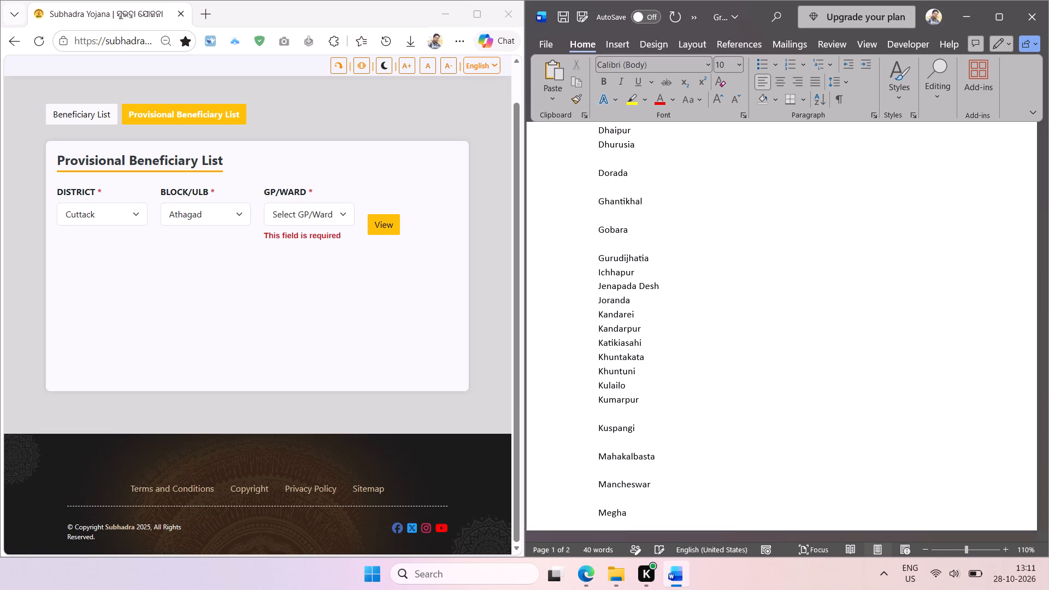
{"action": "left_click", "coordinate": [616, 246]}
{"action": "key", "text": "BackSpace"}
{"action": "left_click", "coordinate": [613, 219]}
{"action": "key", "text": "BackSpace"}
{"action": "left_click", "coordinate": [612, 187]}
{"action": "key", "text": "BackSpace"}
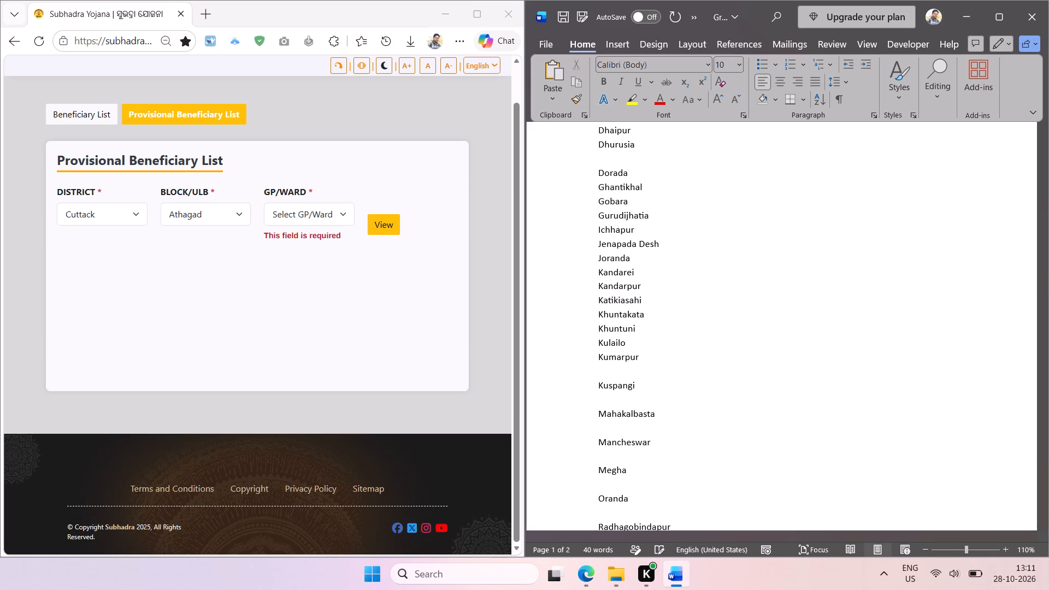
{"action": "left_click", "coordinate": [609, 161]}
{"action": "key", "text": "BackSpace"}
{"action": "scroll", "coordinate": [729, 421], "scroll_direction": "down", "scroll_amount": 1}
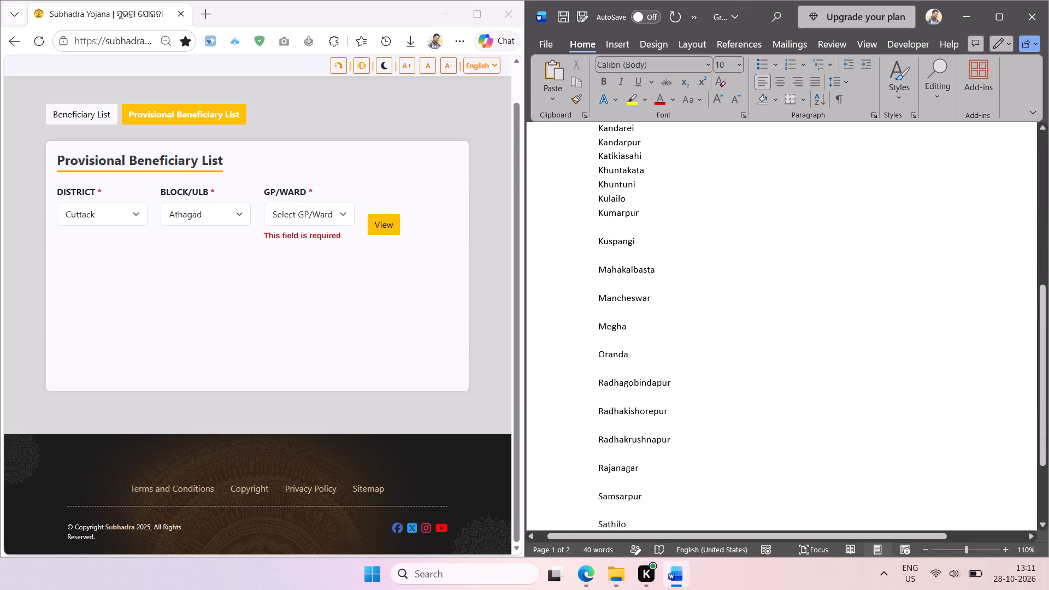
Delete the blank lines between the panchayat names from Radhagobindapur to Tarding.
{"action": "scroll", "coordinate": [728, 421], "scroll_direction": "down", "scroll_amount": 2}
{"action": "left_click", "coordinate": [621, 473]}
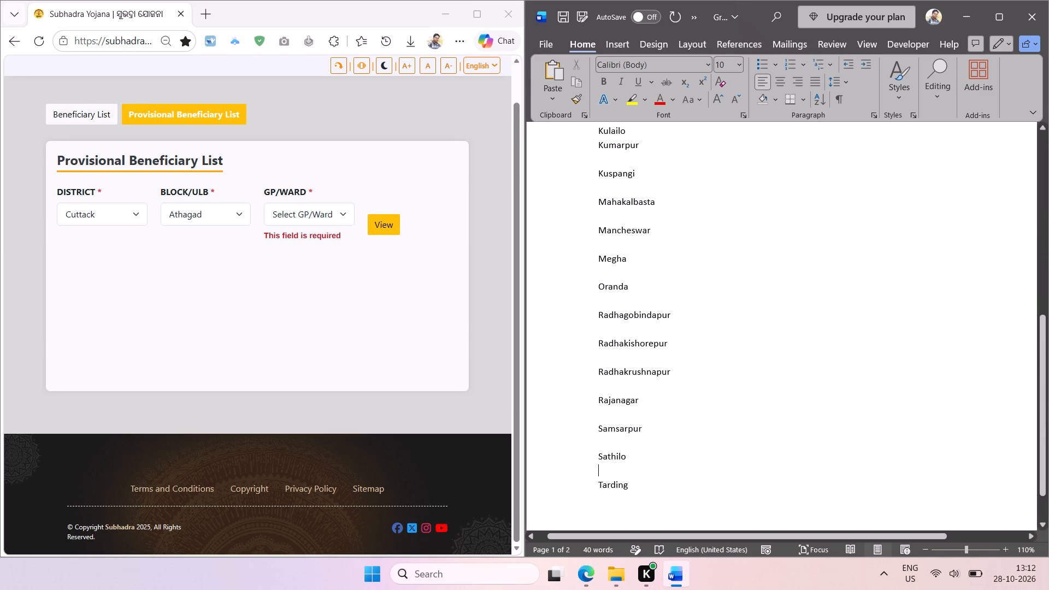
{"action": "key", "text": "BackSpace"}
{"action": "left_click", "coordinate": [616, 442]}
{"action": "key", "text": "BackSpace"}
{"action": "left_click", "coordinate": [611, 406]}
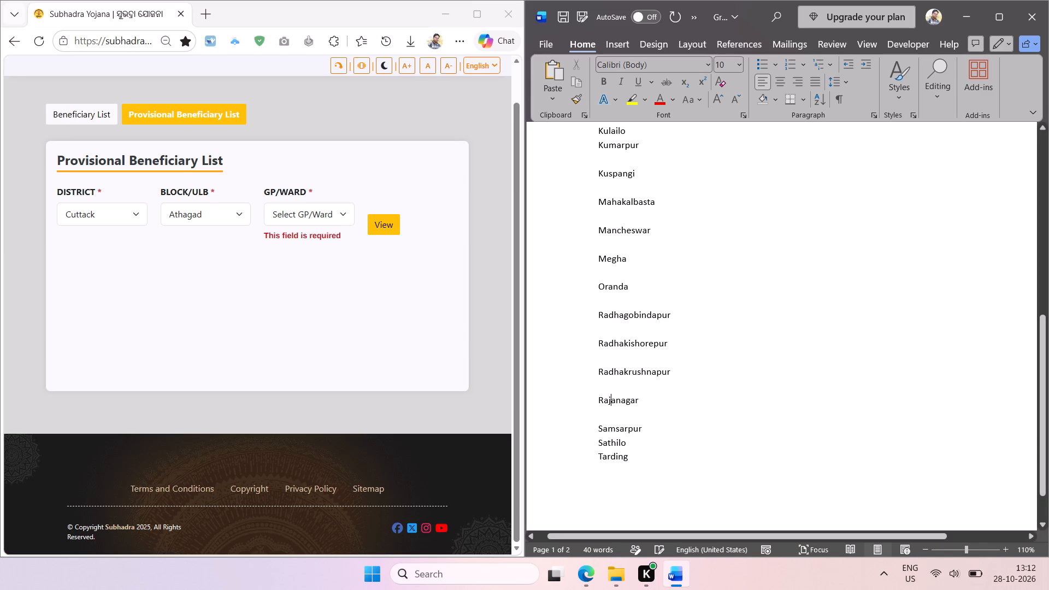
{"action": "left_click", "coordinate": [614, 414]}
{"action": "key", "text": "BackSpace"}
{"action": "left_click", "coordinate": [615, 386]}
{"action": "key", "text": "BackSpace"}
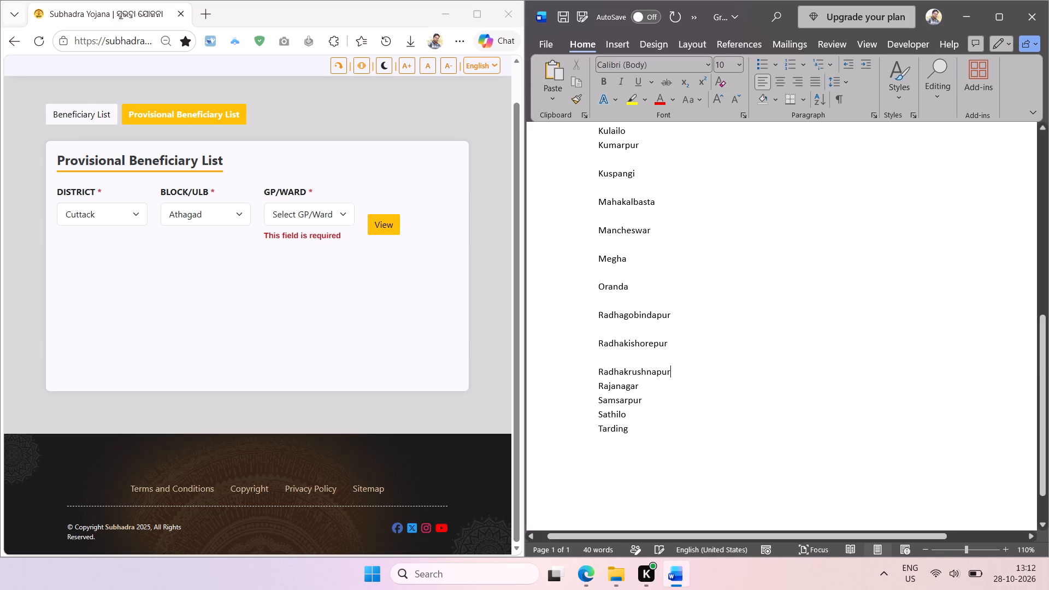
{"action": "left_click", "coordinate": [614, 355]}
{"action": "key", "text": "BackSpace"}
{"action": "left_click", "coordinate": [604, 327]}
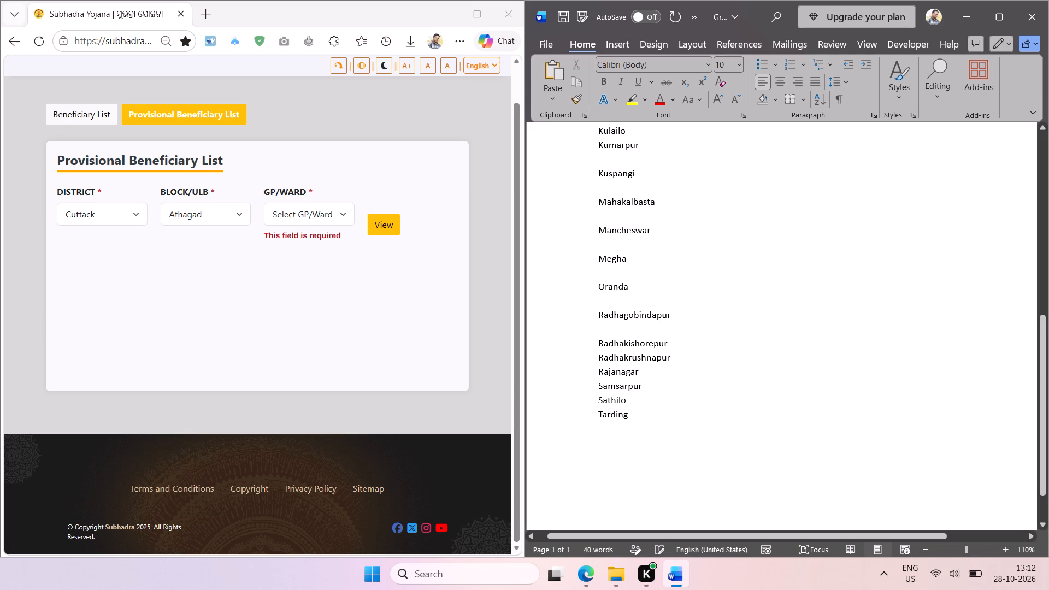
{"action": "key", "text": "BackSpace"}
Delete the blank lines between the panchayat names from Kumarpur to Radhagobindapur.
{"action": "left_click", "coordinate": [606, 298]}
{"action": "key", "text": "BackSpace"}
{"action": "left_click", "coordinate": [611, 269]}
{"action": "key", "text": "BackSpace"}
{"action": "left_click", "coordinate": [614, 244]}
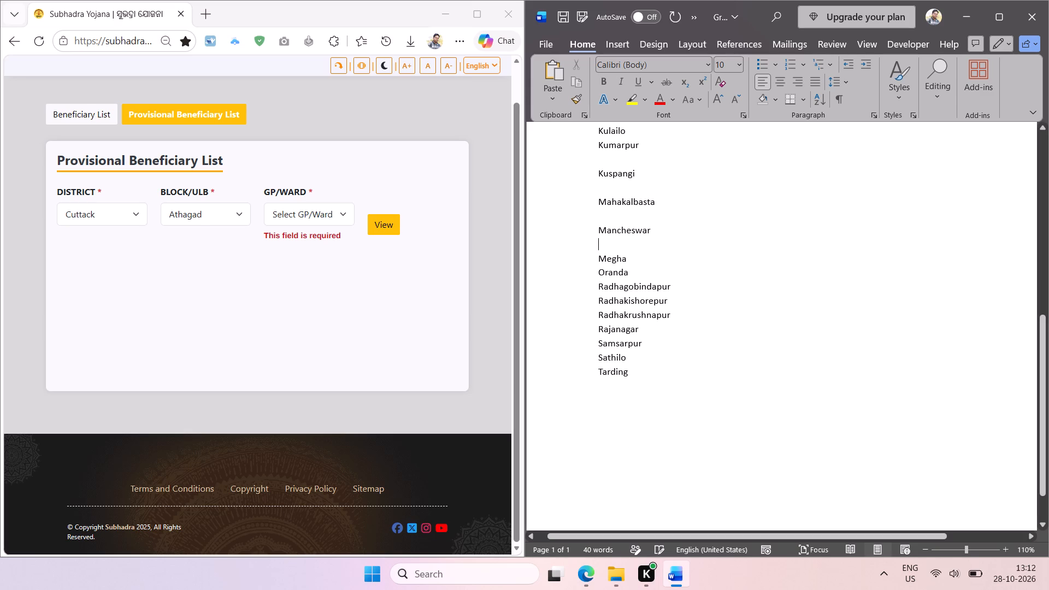
{"action": "key", "text": "BackSpace"}
{"action": "left_click", "coordinate": [617, 214]}
{"action": "key", "text": "BackSpace"}
{"action": "left_click", "coordinate": [605, 185]}
{"action": "key", "text": "BackSpace"}
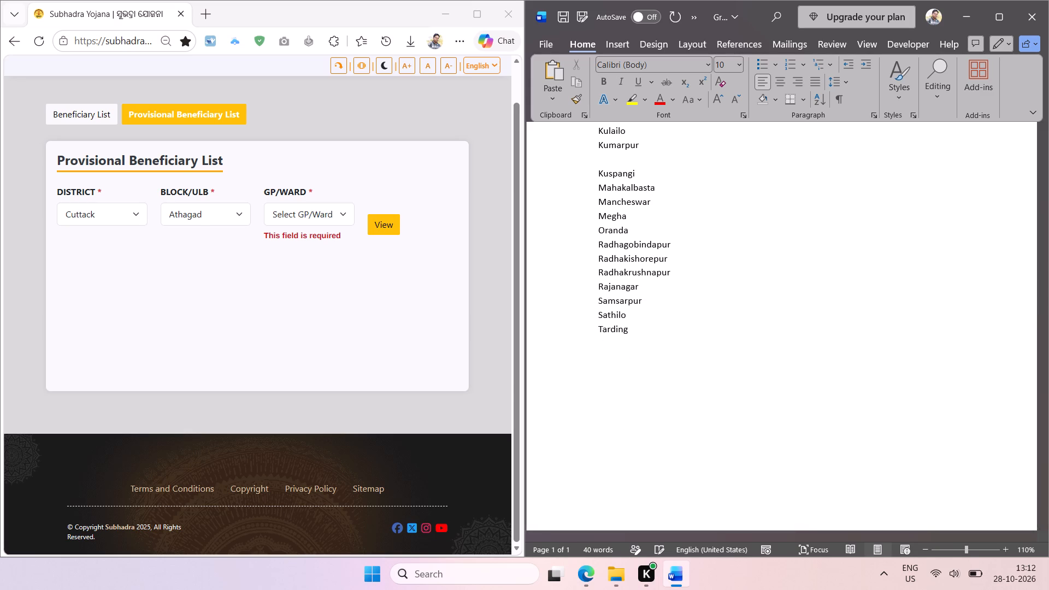
{"action": "left_click", "coordinate": [609, 163]}
{"action": "key", "text": "BackSpace"}
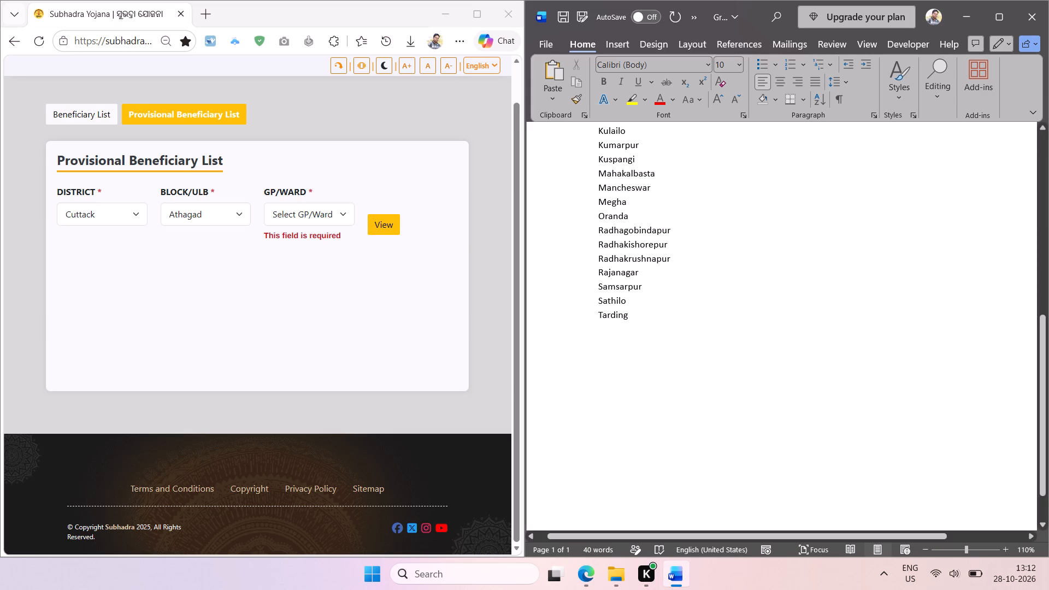
Check the website's Athagad panchayat list, and sort the document's names from Anantapur to Tarding alphabetically.
{"action": "left_click", "coordinate": [347, 214]}
{"action": "scroll", "coordinate": [326, 461], "scroll_direction": "down", "scroll_amount": 6}
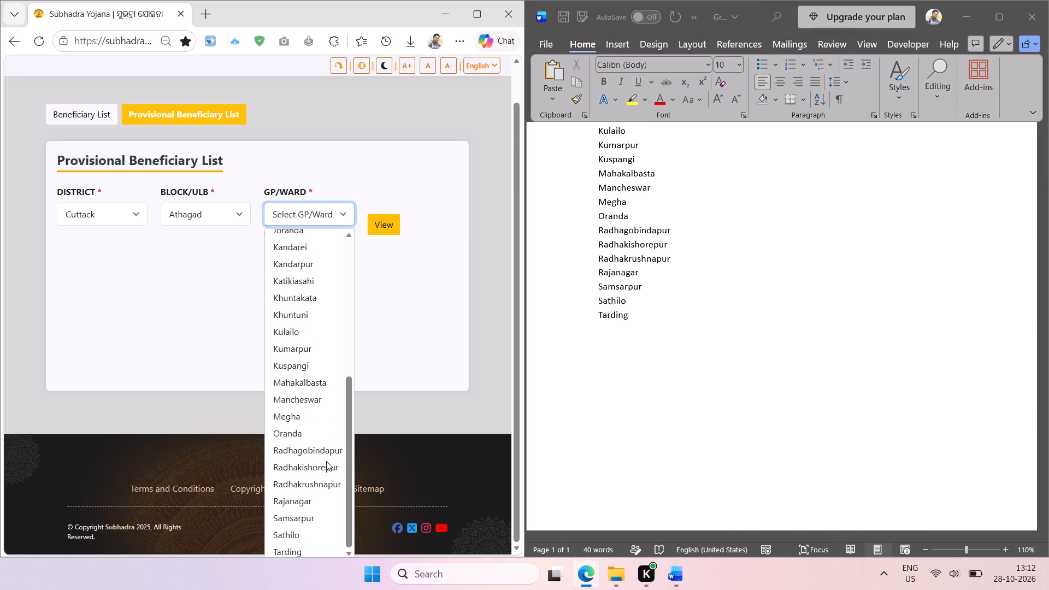
{"action": "left_click", "coordinate": [716, 405]}
{"action": "scroll", "coordinate": [714, 404], "scroll_direction": "up", "scroll_amount": 3}
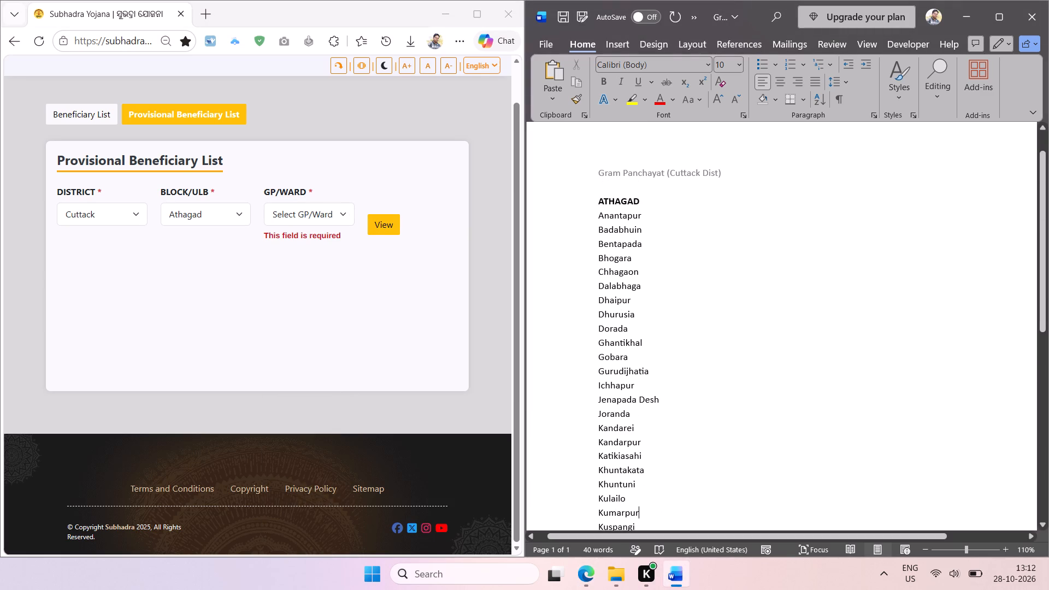
{"action": "left_click", "coordinate": [600, 218]}
{"action": "scroll", "coordinate": [647, 311], "scroll_direction": "down", "scroll_amount": 3}
{"action": "left_click", "coordinate": [629, 470], "text": "shift"}
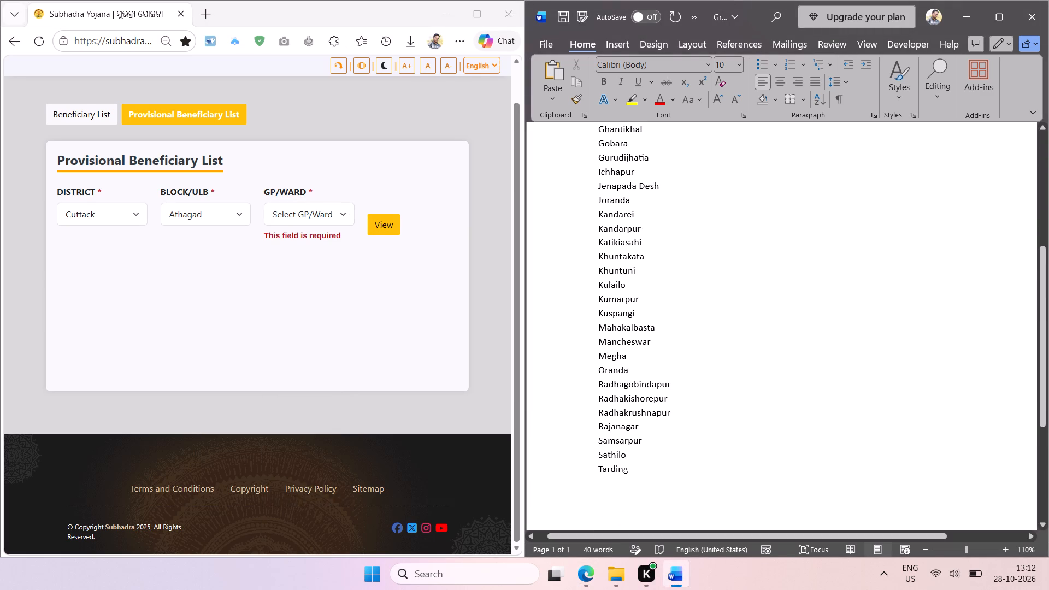
{"action": "left_click", "coordinate": [824, 99]}
{"action": "key", "text": "Return"}
Number the Athagad panchayat names, decrease the list's indent to the margin, and save the document.
{"action": "left_click", "coordinate": [797, 64]}
{"action": "double_click", "coordinate": [848, 63]}
{"action": "left_click", "coordinate": [751, 247]}
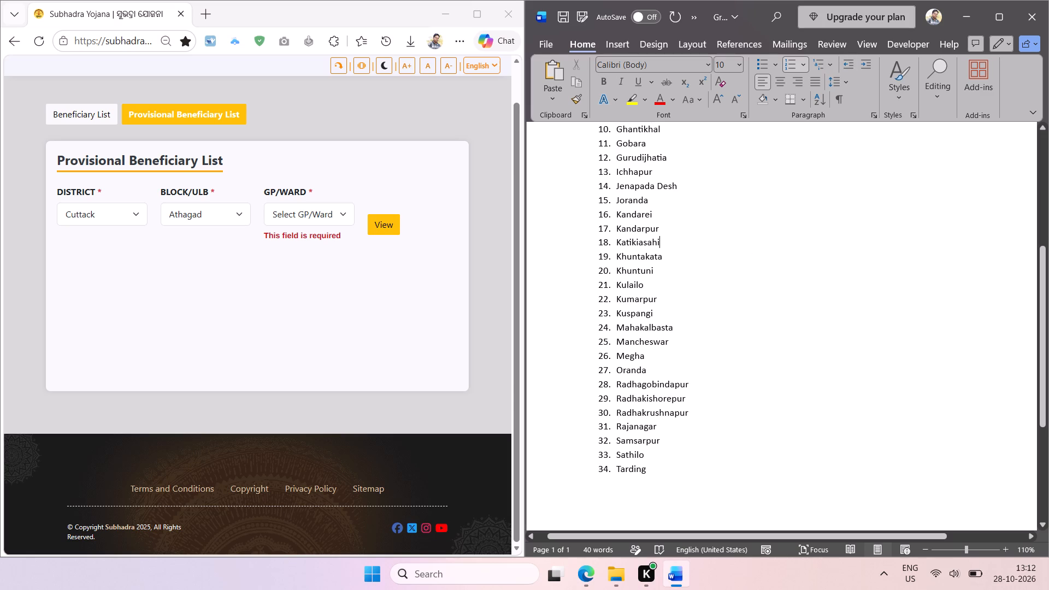
{"action": "key", "text": "ctrl+s"}
Copy the ATHAGAD heading and paste it below Tarding, leaving a blank line after the numbered list.
{"action": "scroll", "coordinate": [654, 263], "scroll_direction": "up", "scroll_amount": 1}
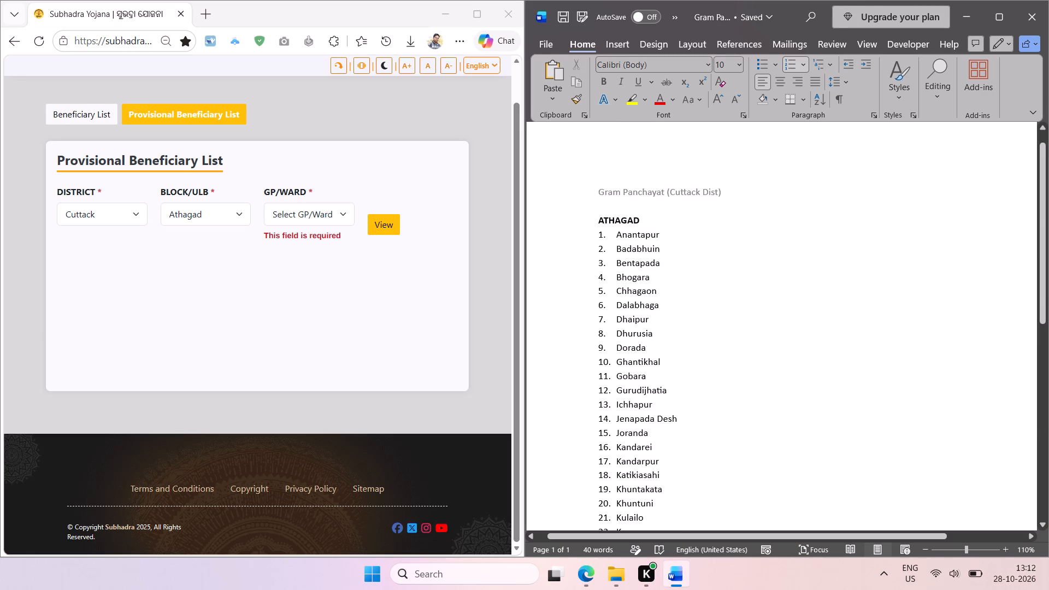
{"action": "scroll", "coordinate": [653, 261], "scroll_direction": "up", "scroll_amount": 1}
{"action": "double_click", "coordinate": [631, 237]}
{"action": "key", "text": "ctrl+c"}
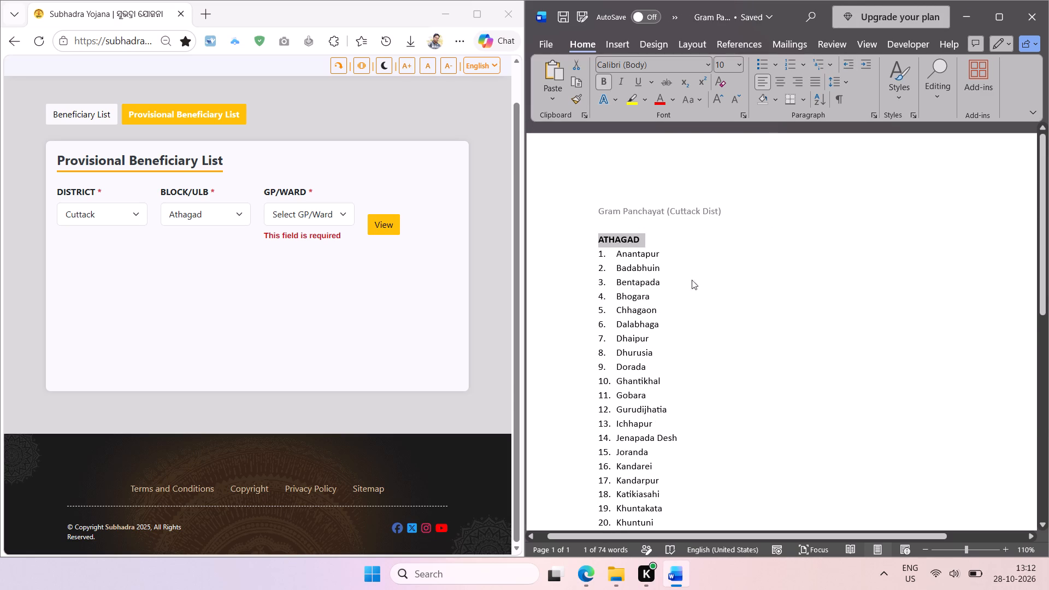
{"action": "left_click", "coordinate": [709, 411]}
{"action": "scroll", "coordinate": [711, 410], "scroll_direction": "down", "scroll_amount": 3}
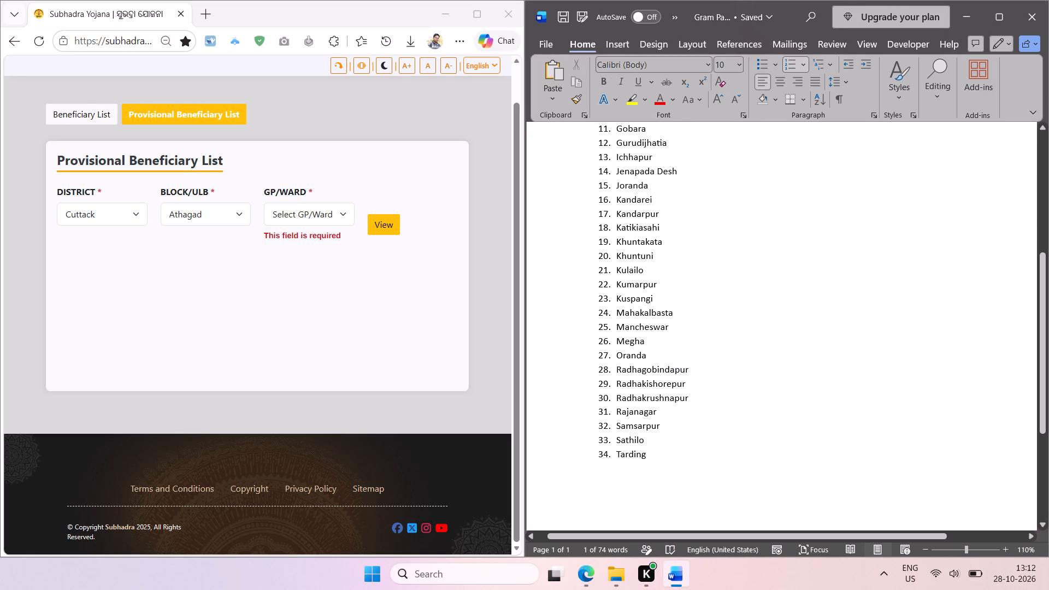
{"action": "left_click", "coordinate": [658, 452]}
{"action": "key", "text": "Return"}
{"action": "key", "text": "Return"}
{"action": "key", "text": "Return"}
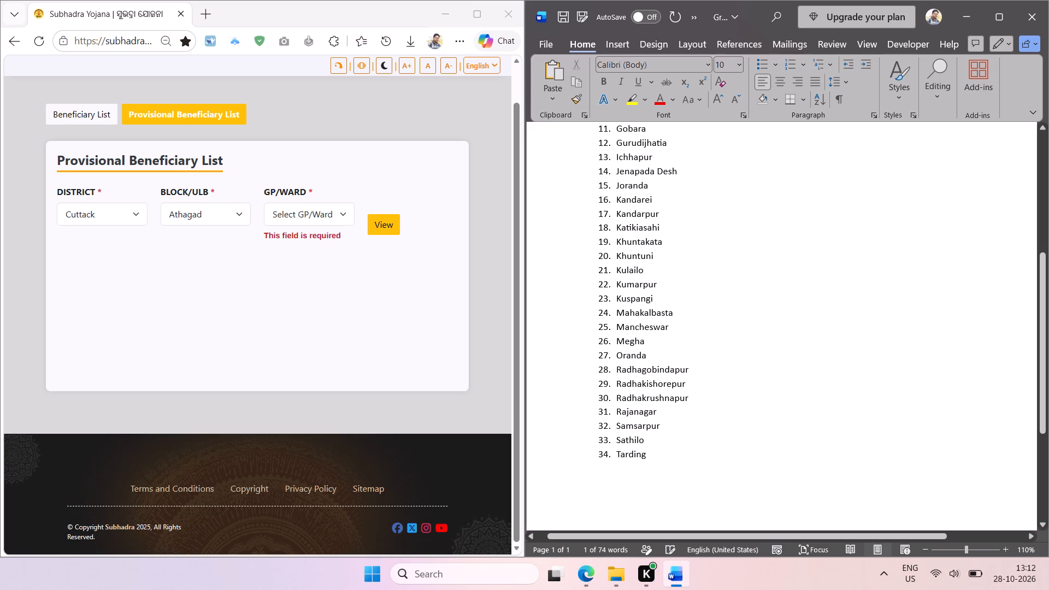
{"action": "key", "text": "ctrl+v"}
{"action": "scroll", "coordinate": [663, 375], "scroll_direction": "down", "scroll_amount": 1}
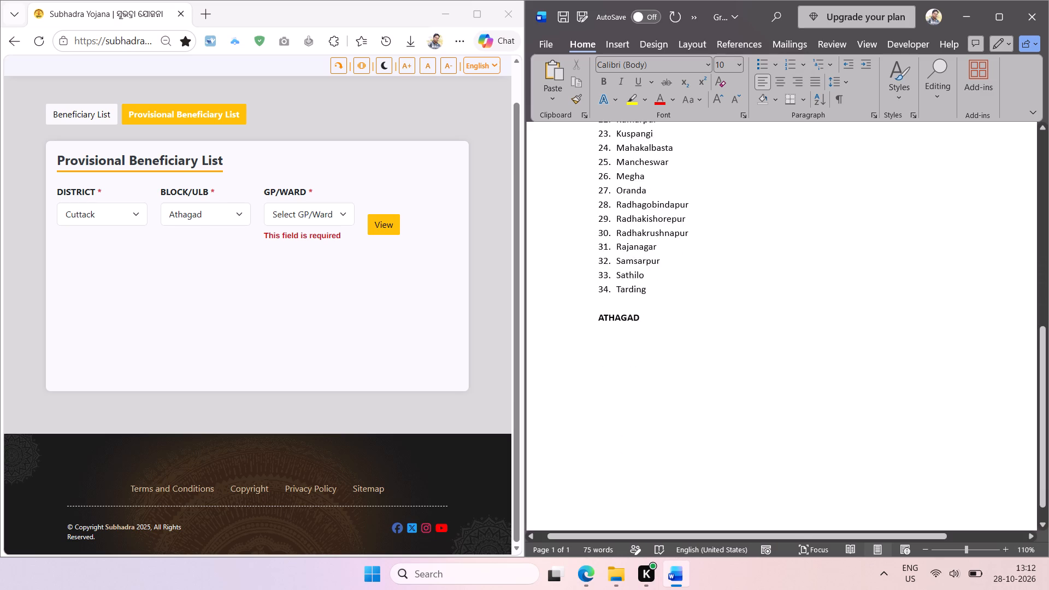
{"action": "scroll", "coordinate": [663, 375], "scroll_direction": "down", "scroll_amount": 2}
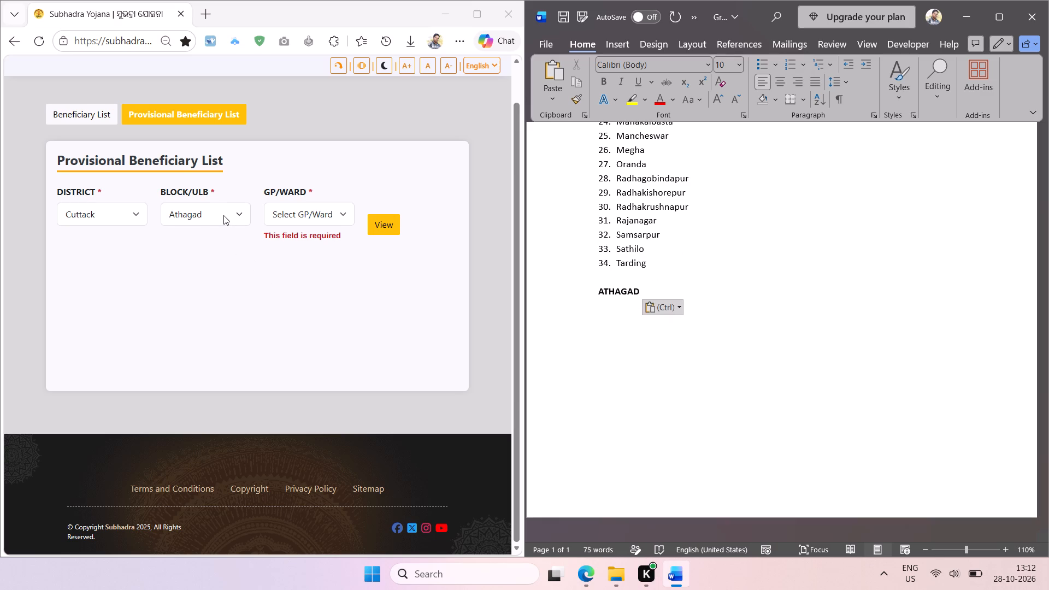
Select the Badamba block on the website and replace the pasted ATHAGAD heading with its extracted name in uppercase, followed by a new line.
{"action": "left_click", "coordinate": [223, 215]}
{"action": "left_click", "coordinate": [216, 285]}
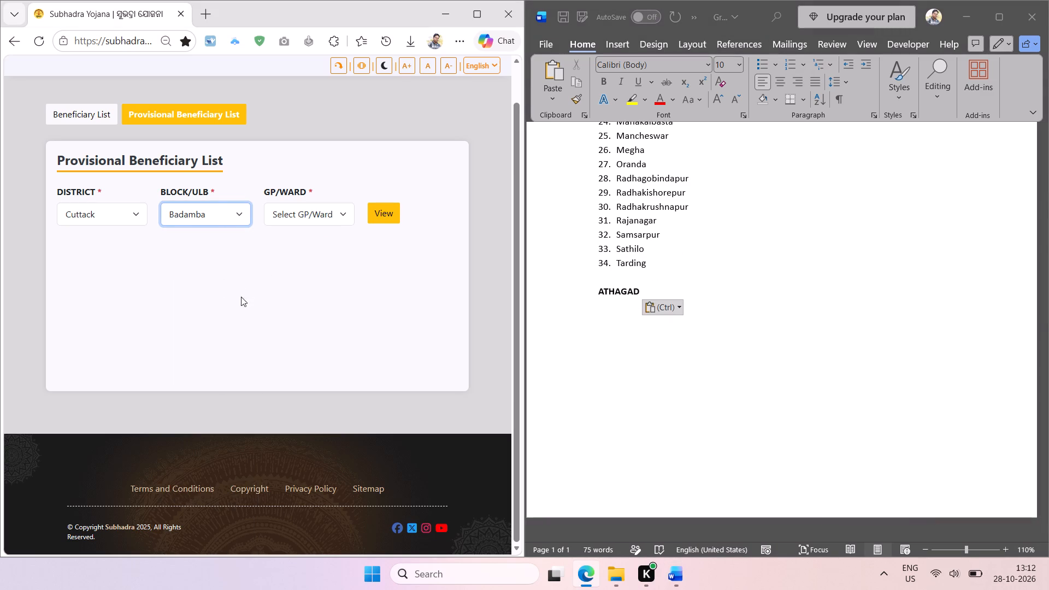
{"action": "left_click", "coordinate": [229, 289]}
{"action": "key", "text": "shift+super+t"}
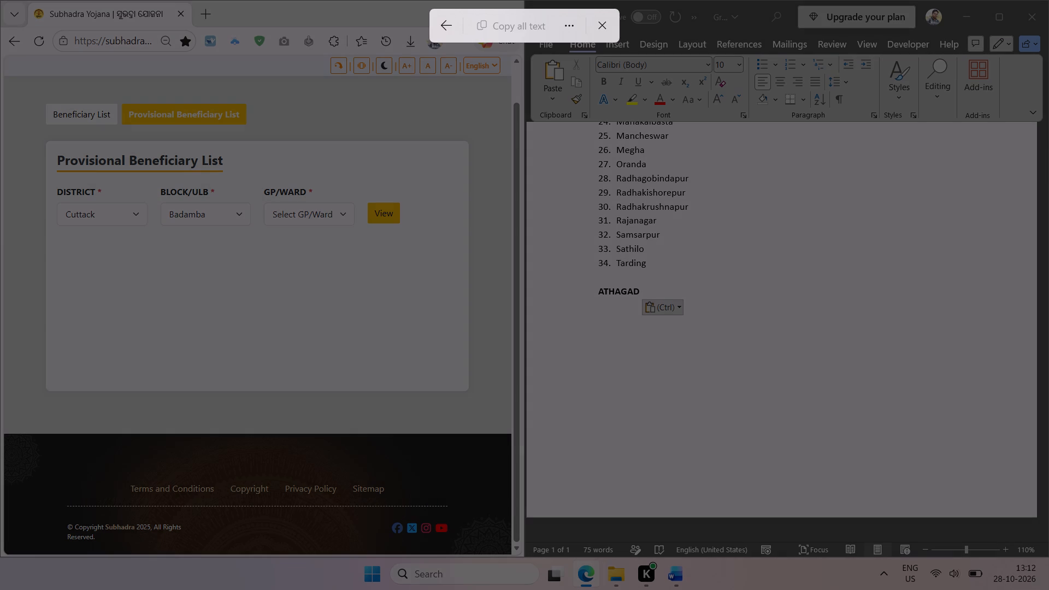
{"action": "left_click_drag", "start_coordinate": [168, 204], "coordinate": [217, 320]}
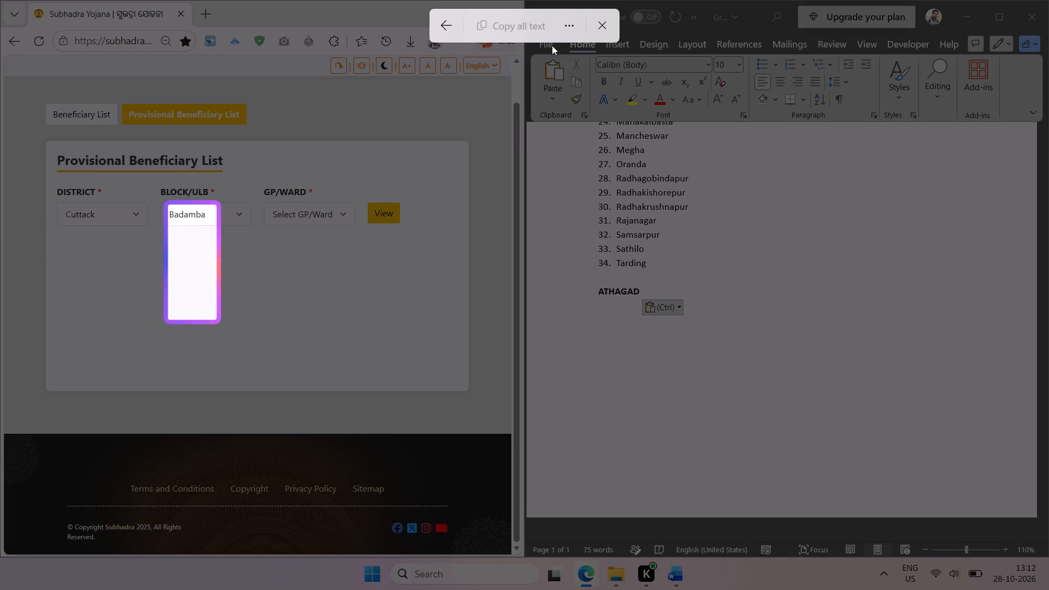
{"action": "left_click", "coordinate": [513, 27]}
{"action": "left_click", "coordinate": [669, 308]}
{"action": "double_click", "coordinate": [620, 291]}
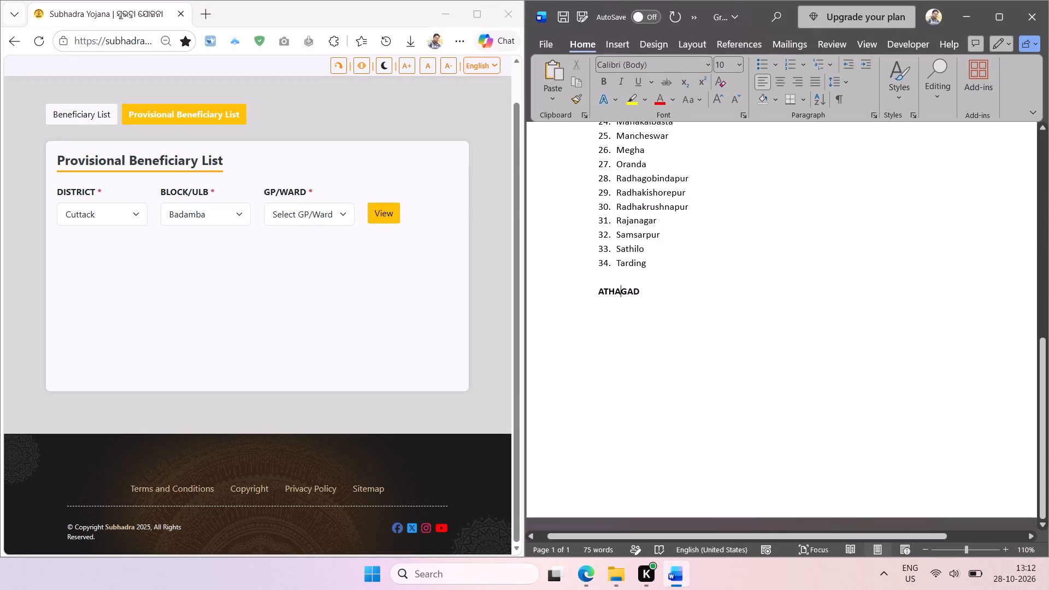
{"action": "key", "text": "ctrl+v"}
{"action": "key", "text": "shift+F3"}
{"action": "key", "text": "Return"}
Extract the Badamba panchayat names from Abhimanpur to Jodumu on the website and paste them under the BADAMBA heading, adding new lines after them.
{"action": "left_click", "coordinate": [340, 215]}
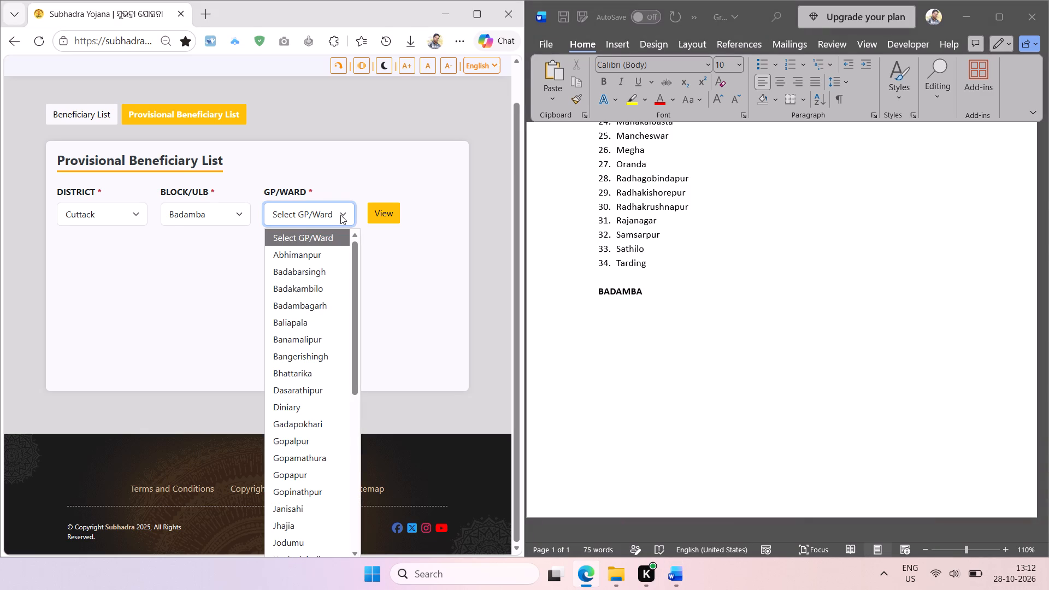
{"action": "key", "text": "shift+super+t"}
{"action": "left_click_drag", "start_coordinate": [268, 248], "coordinate": [310, 335]}
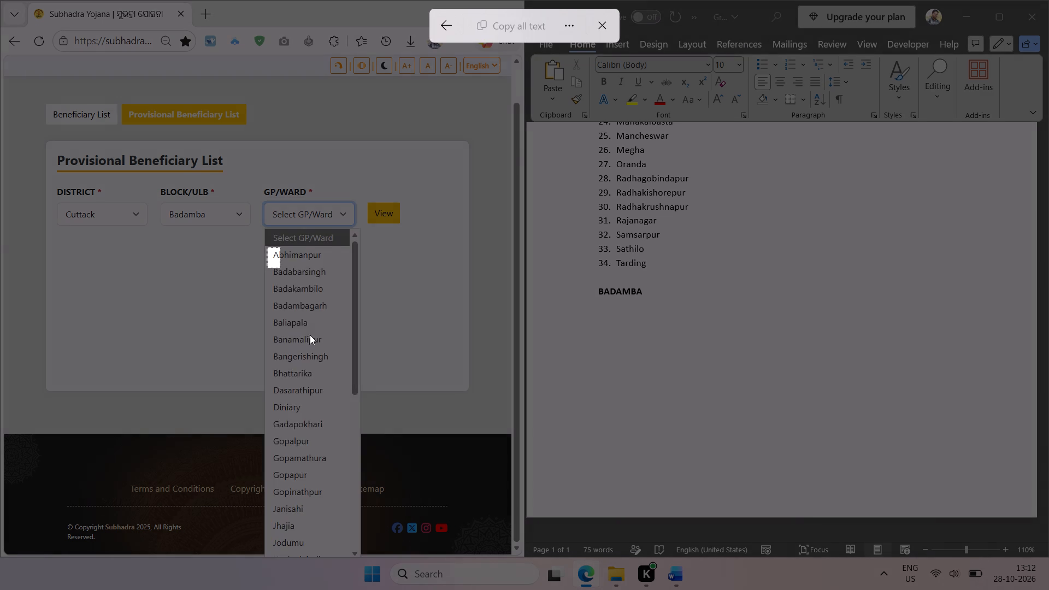
{"action": "left_click_drag", "start_coordinate": [310, 335], "coordinate": [351, 551]}
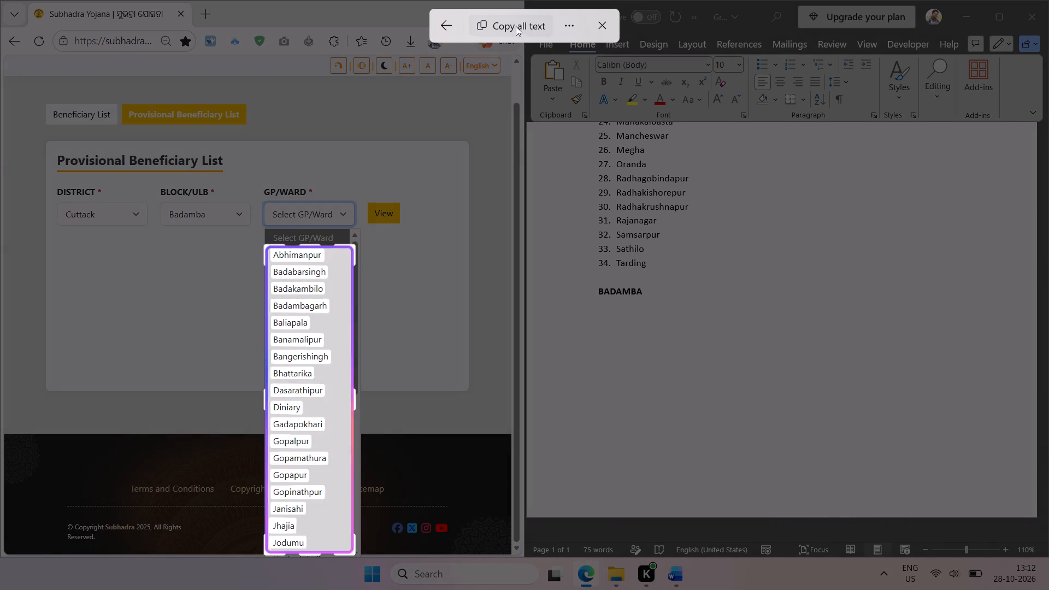
{"action": "left_click", "coordinate": [516, 26]}
{"action": "left_click", "coordinate": [599, 305]}
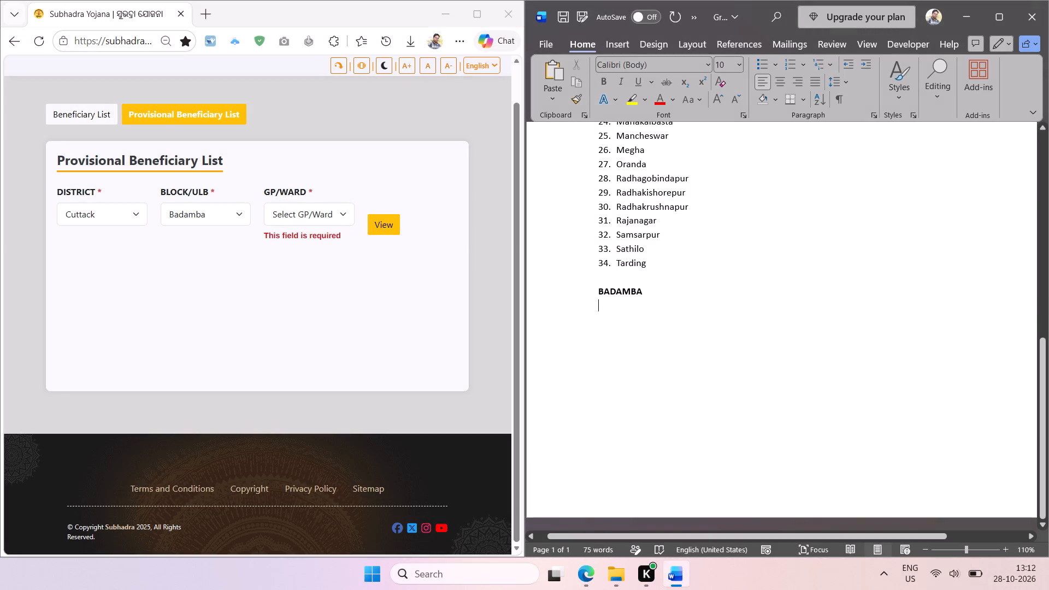
{"action": "key", "text": "ctrl+v"}
{"action": "scroll", "coordinate": [656, 446], "scroll_direction": "down", "scroll_amount": 2}
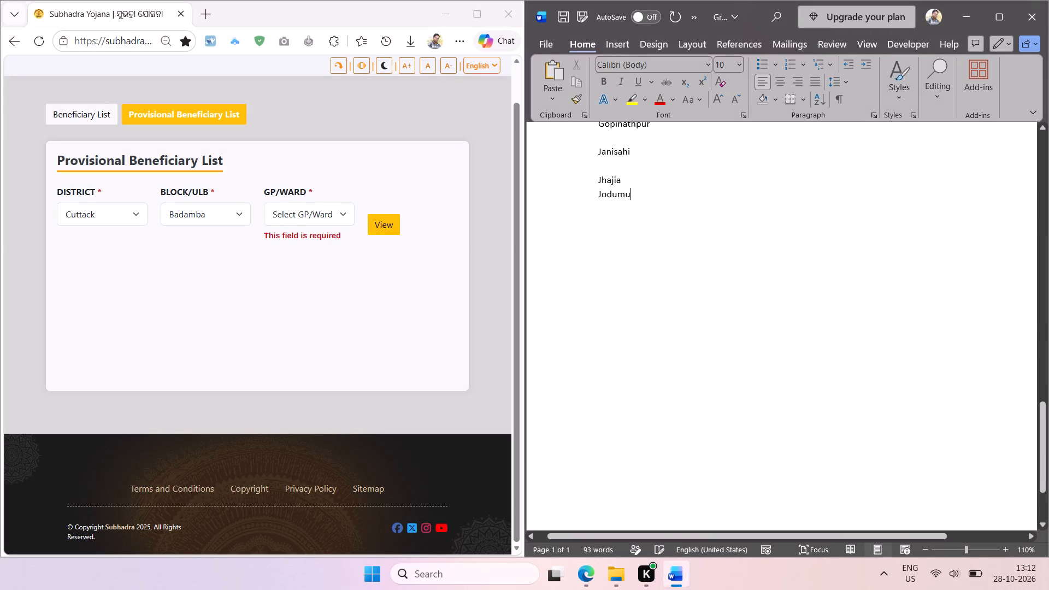
{"action": "scroll", "coordinate": [683, 453], "scroll_direction": "down", "scroll_amount": 1}
{"action": "key", "text": "Return"}
{"action": "key", "text": "Return"}
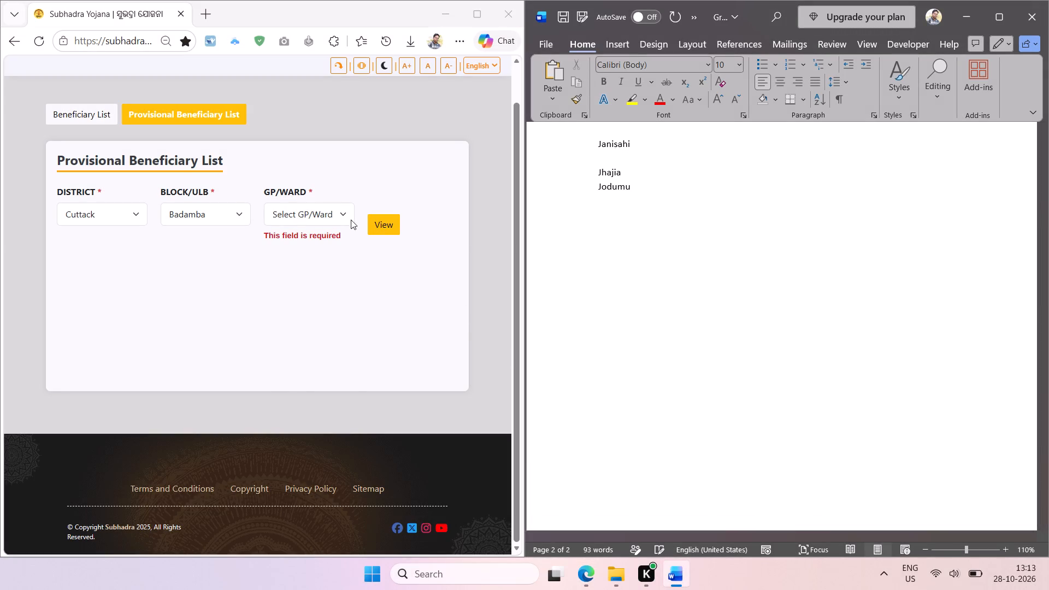
Extract the Badamba panchayat names from Jodumu to Ratapat on the website and paste them below the existing names in the document.
{"action": "left_click", "coordinate": [346, 214]}
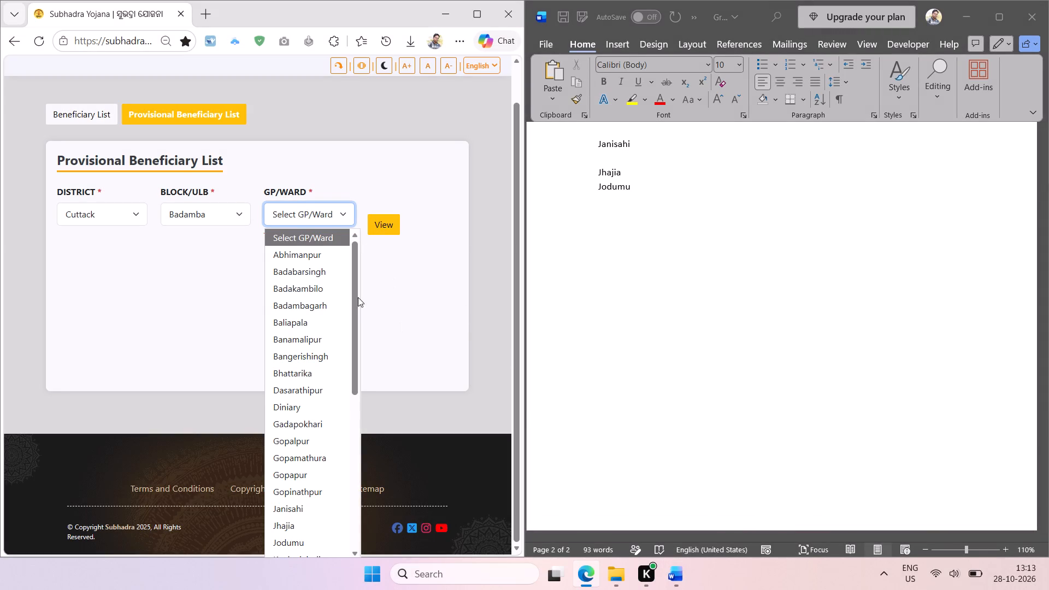
{"action": "left_click_drag", "start_coordinate": [354, 294], "coordinate": [366, 440]}
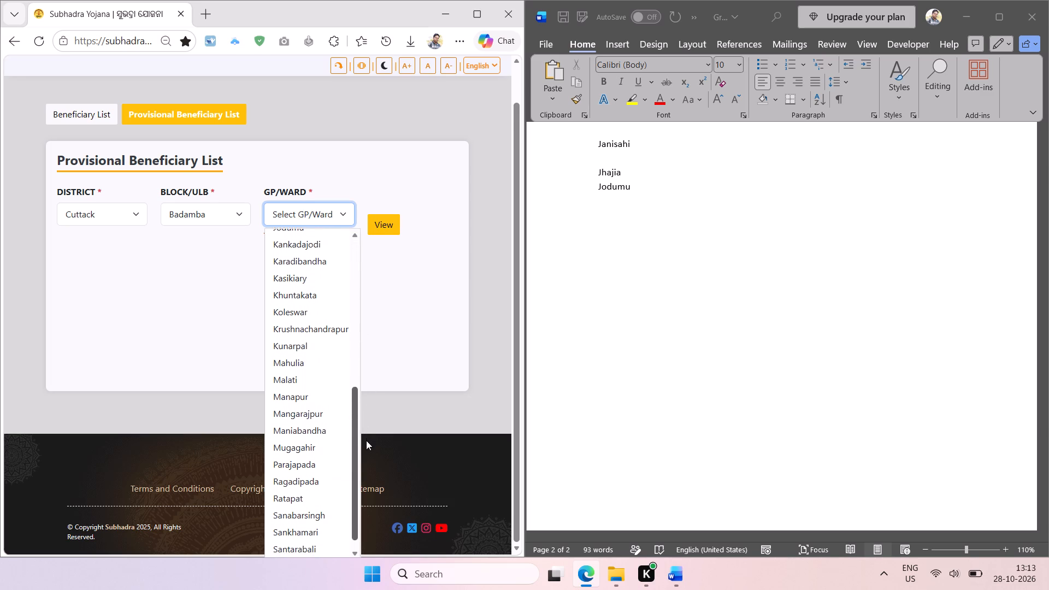
{"action": "left_click_drag", "start_coordinate": [366, 440], "coordinate": [368, 434]}
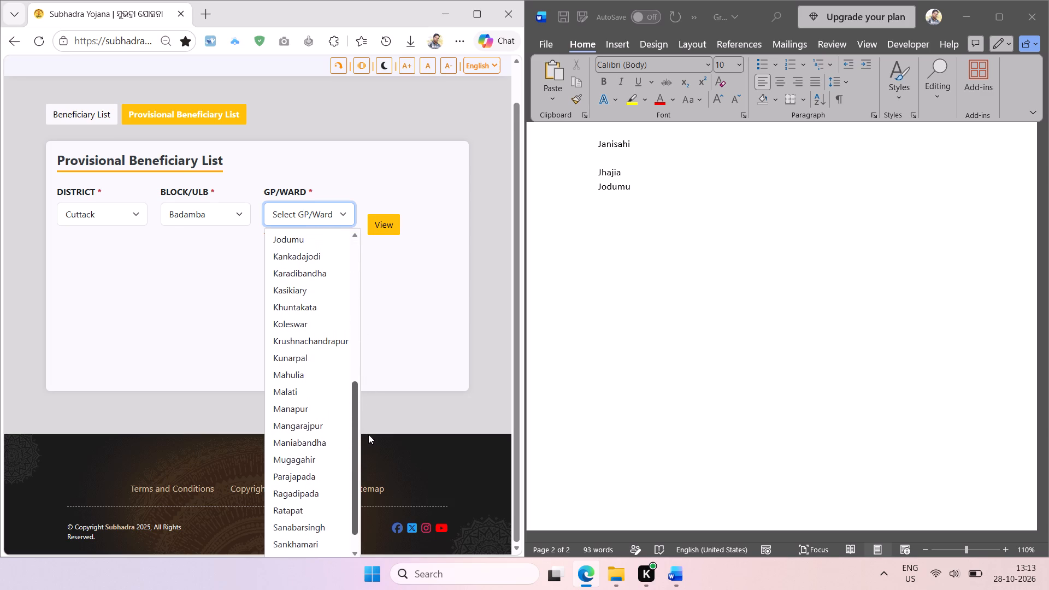
{"action": "left_click_drag", "start_coordinate": [368, 434], "coordinate": [371, 412]}
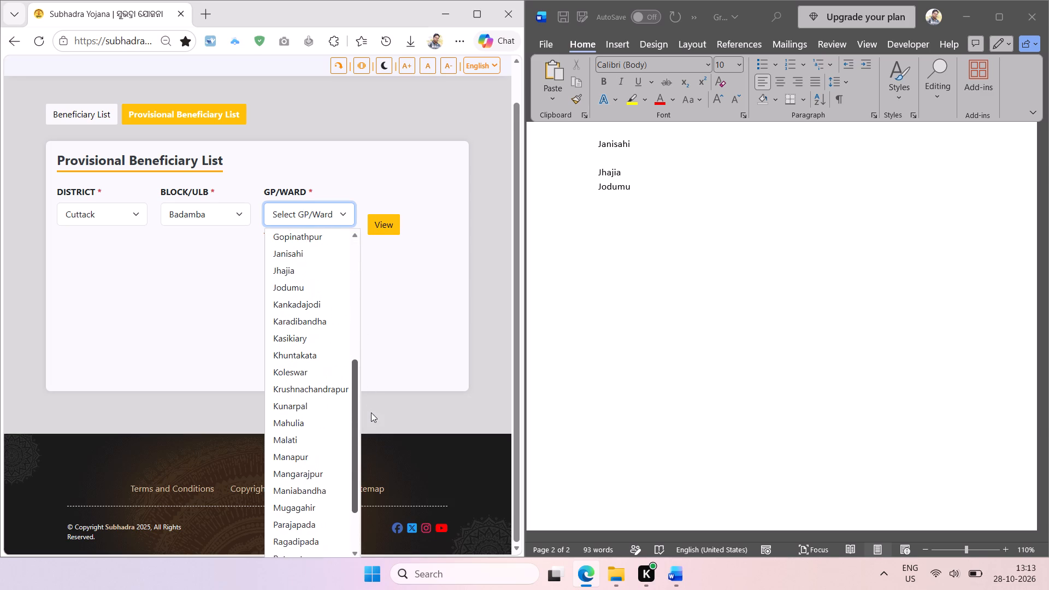
{"action": "left_click_drag", "start_coordinate": [371, 412], "coordinate": [372, 417]}
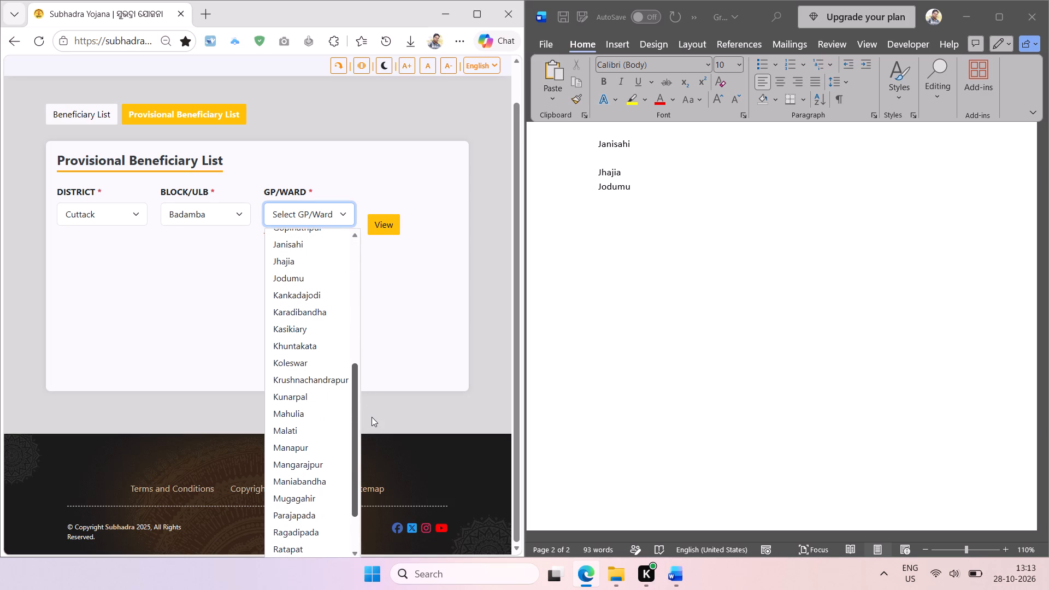
{"action": "left_click_drag", "start_coordinate": [372, 417], "coordinate": [372, 417]}
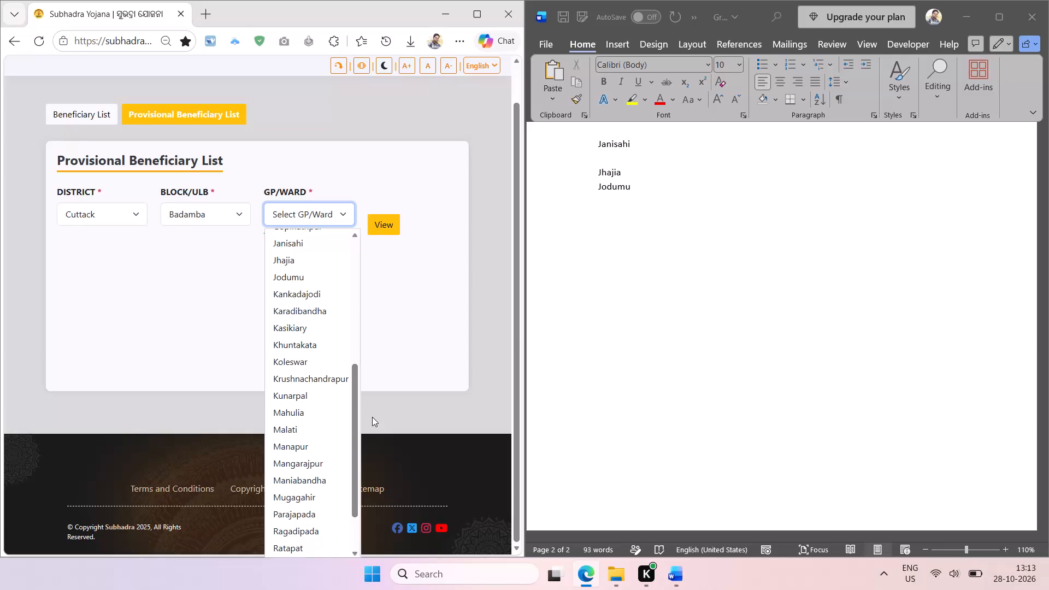
{"action": "key", "text": "shift+super+t"}
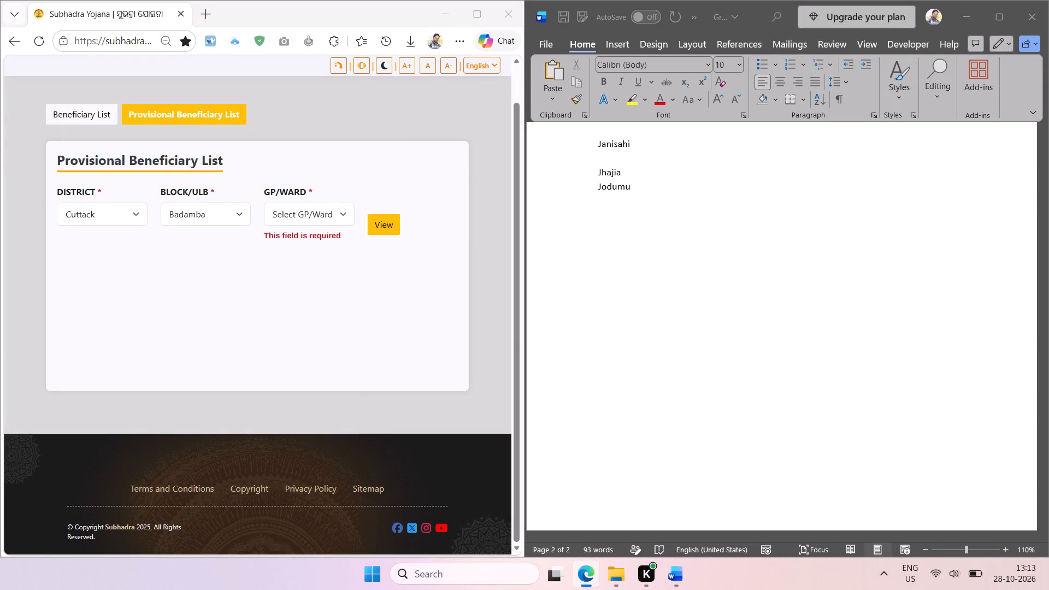
{"action": "left_click_drag", "start_coordinate": [267, 271], "coordinate": [288, 293]}
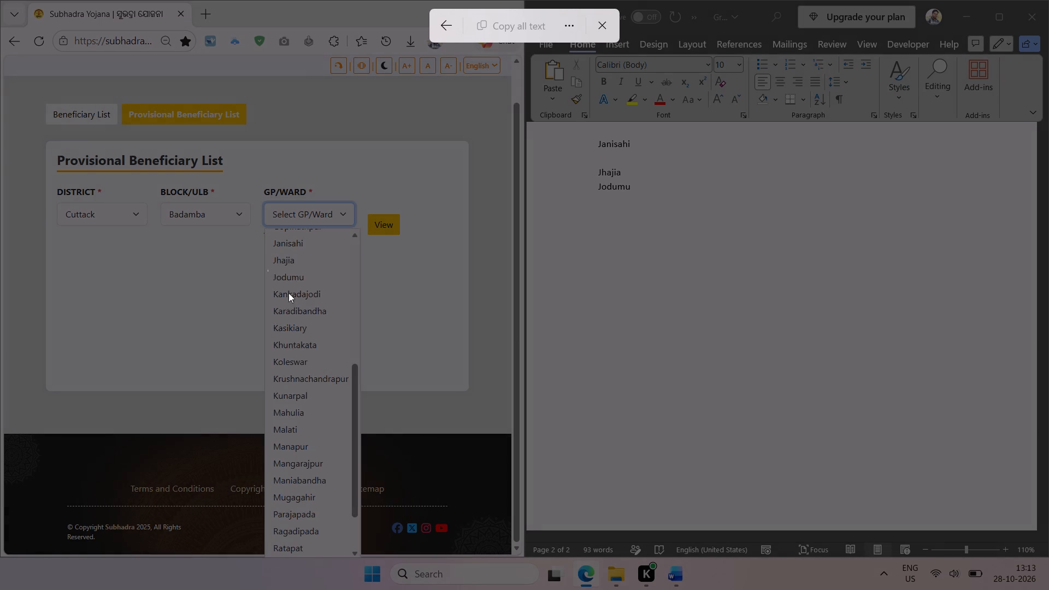
{"action": "left_click_drag", "start_coordinate": [288, 293], "coordinate": [355, 555]}
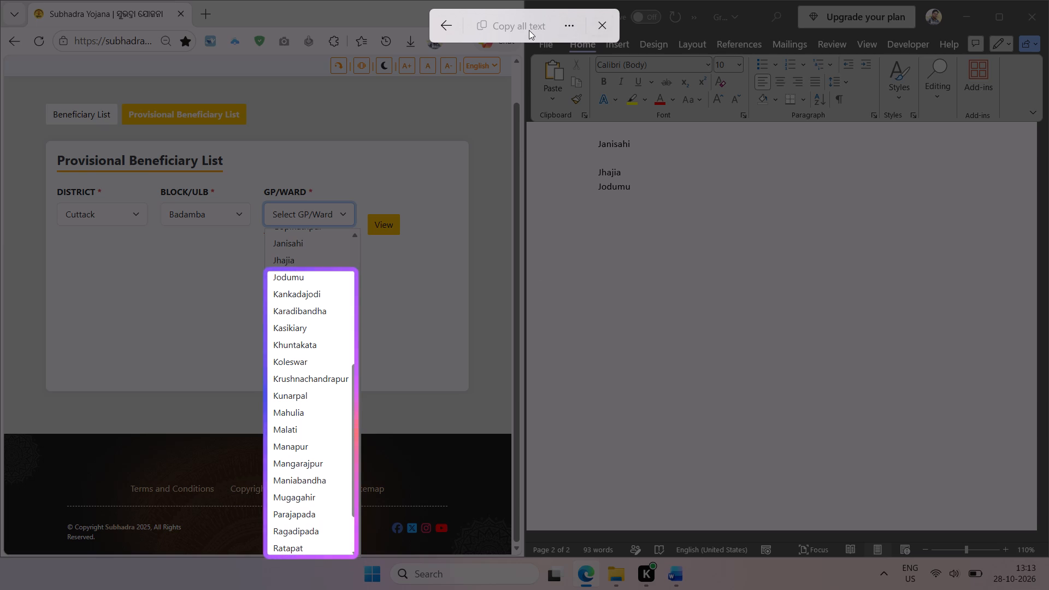
{"action": "left_click", "coordinate": [525, 25]}
{"action": "left_click", "coordinate": [644, 194]}
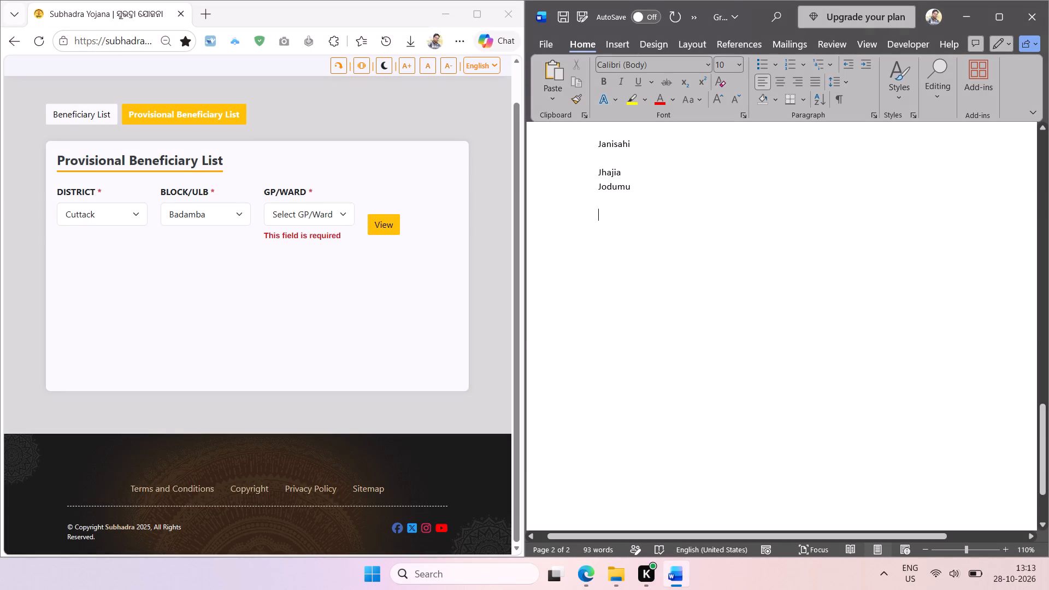
{"action": "key", "text": "ctrl+v"}
Delete the duplicate Jodumu entry and its extra line from the Badamba names.
{"action": "scroll", "coordinate": [653, 252], "scroll_direction": "up", "scroll_amount": 4}
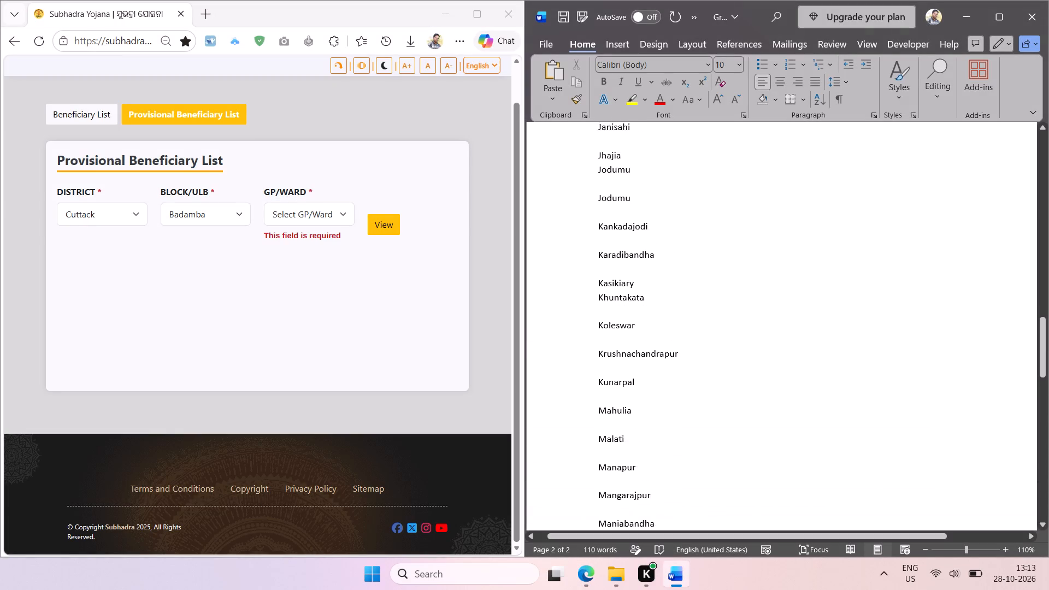
{"action": "scroll", "coordinate": [653, 252], "scroll_direction": "up", "scroll_amount": 1}
{"action": "double_click", "coordinate": [622, 241]}
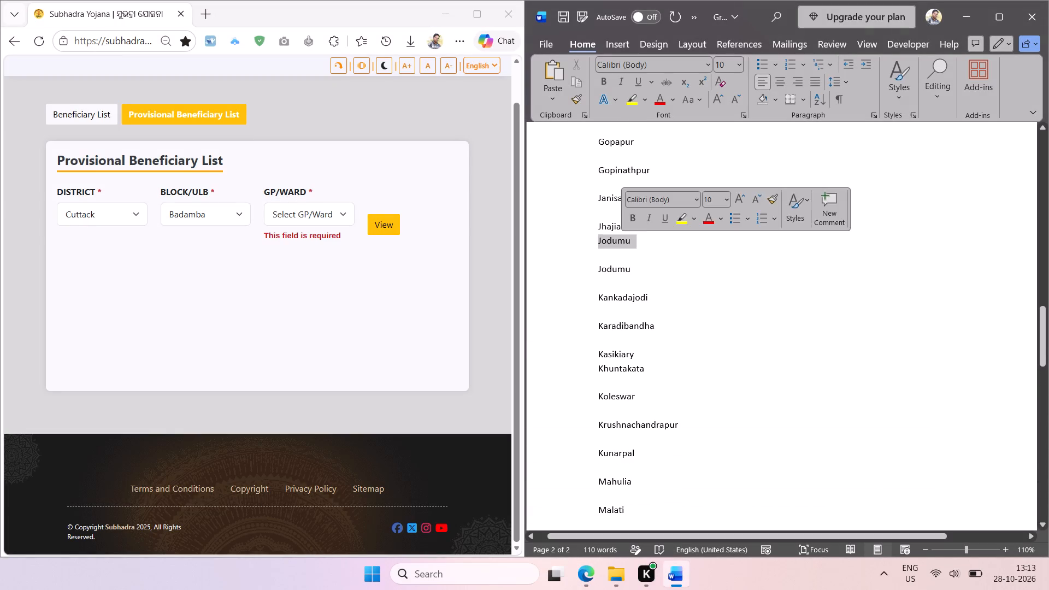
{"action": "key", "text": "BackSpace"}
{"action": "key", "text": "BackSpace"}
{"action": "left_click", "coordinate": [643, 332]}
Add new lines after Ratapat, extract the names from Ratapat to Talamundali on the website, and paste them there.
{"action": "scroll", "coordinate": [642, 331], "scroll_direction": "down", "scroll_amount": 3}
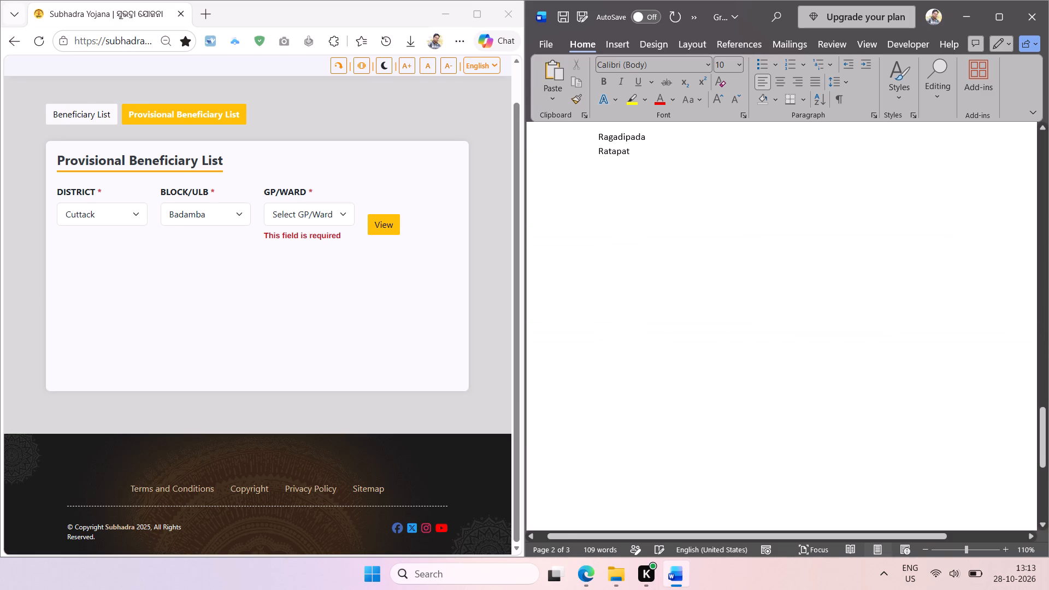
{"action": "scroll", "coordinate": [643, 321], "scroll_direction": "down", "scroll_amount": 1}
{"action": "left_click", "coordinate": [639, 153]}
{"action": "key", "text": "Return"}
{"action": "key", "text": "Return"}
{"action": "key", "text": "Return"}
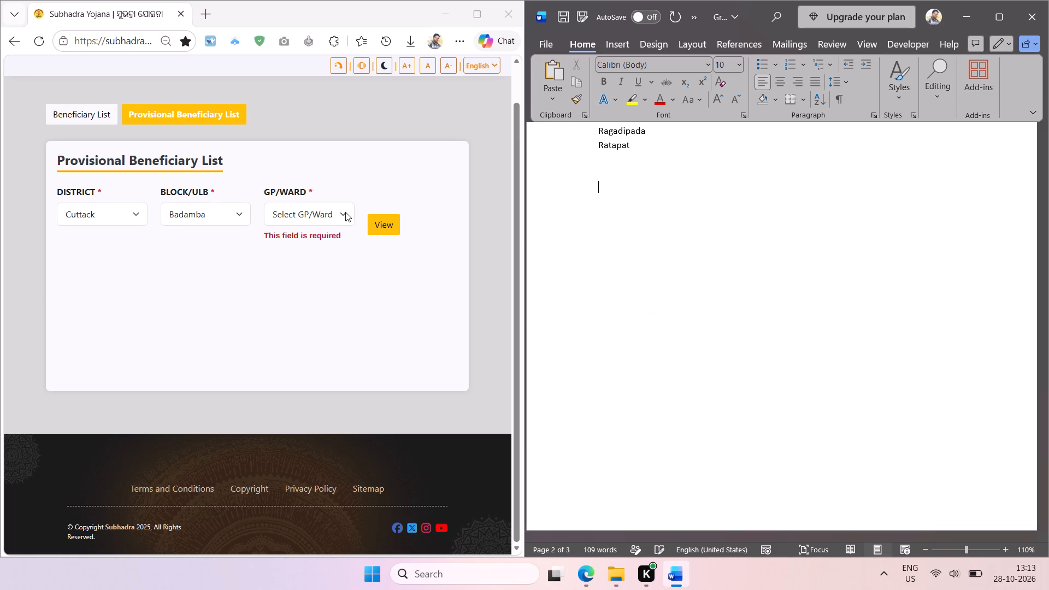
{"action": "left_click", "coordinate": [345, 212]}
{"action": "left_click_drag", "start_coordinate": [355, 325], "coordinate": [368, 527]}
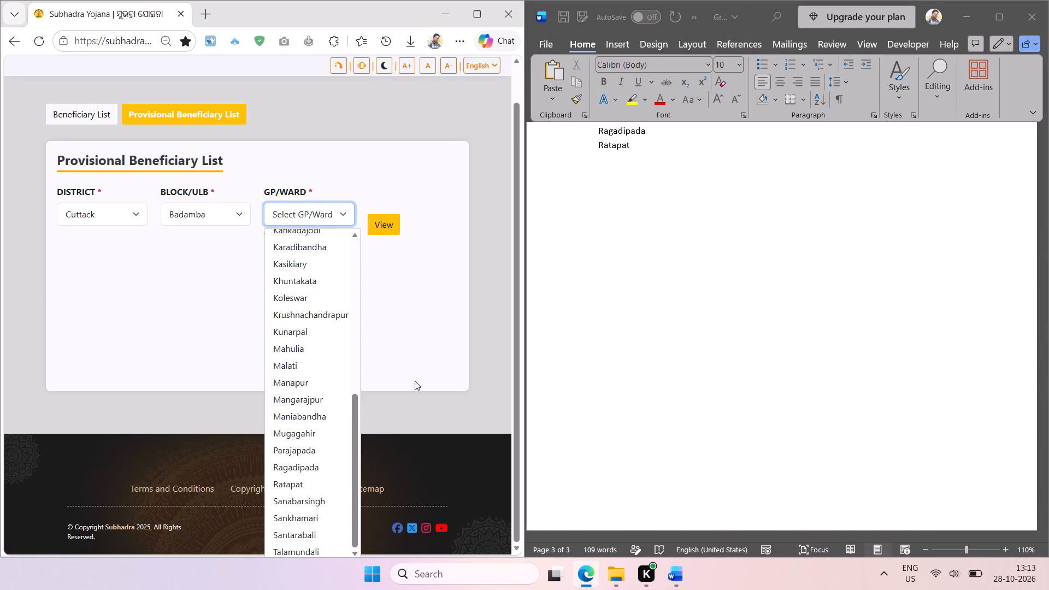
{"action": "key", "text": "shift+super+t"}
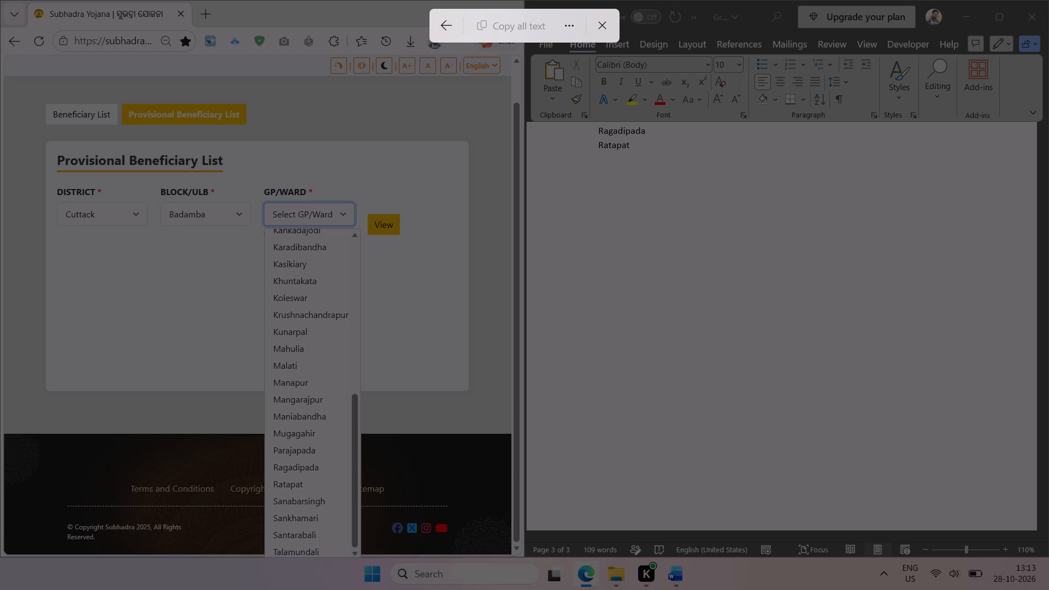
{"action": "left_click_drag", "start_coordinate": [268, 476], "coordinate": [341, 578]}
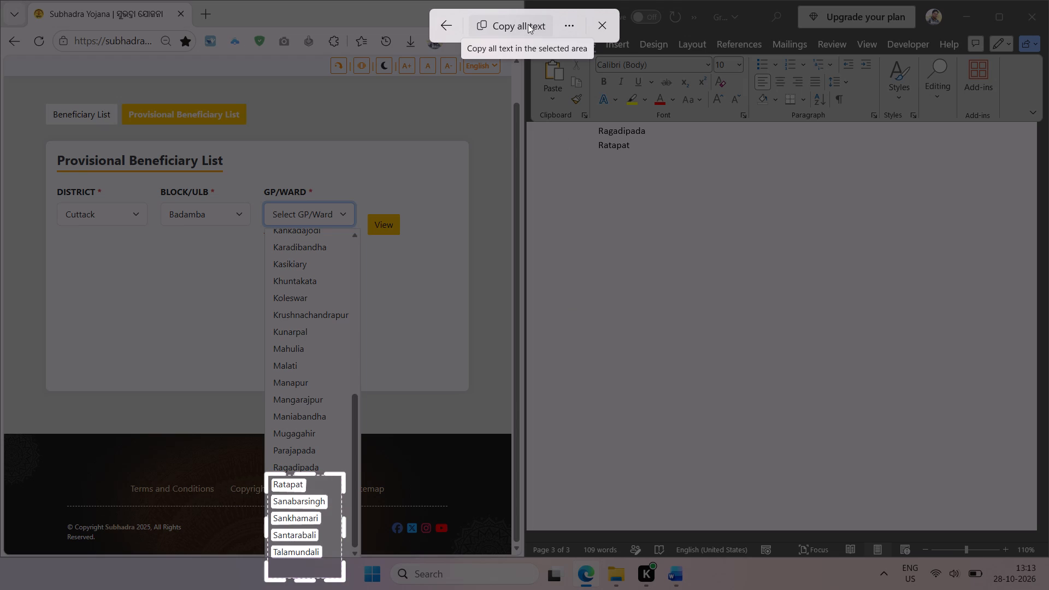
{"action": "left_click", "coordinate": [528, 24]}
{"action": "left_click", "coordinate": [621, 154]}
{"action": "key", "text": "ctrl+v"}
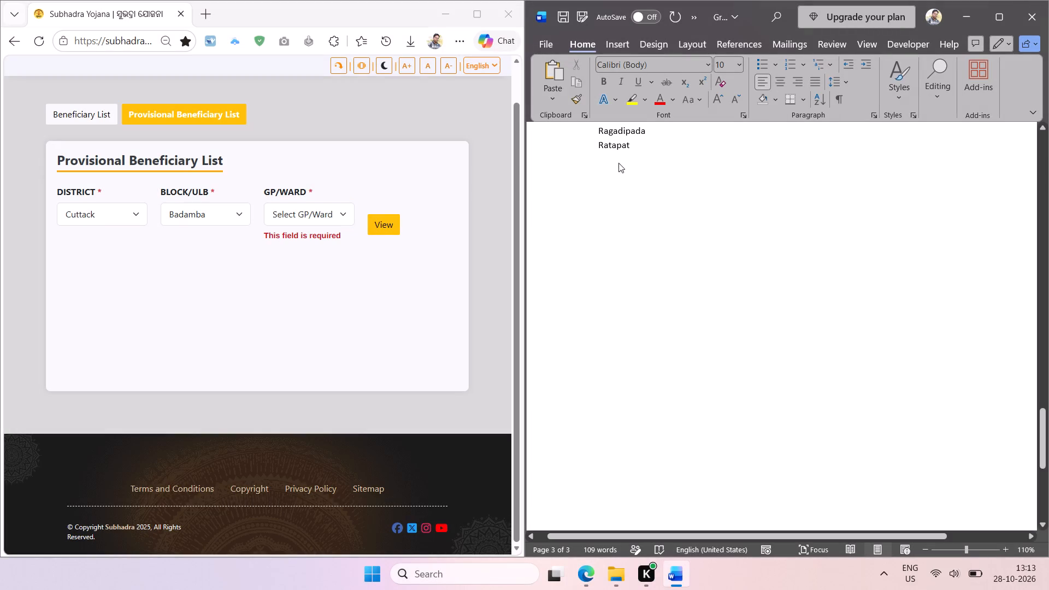
Delete the duplicate Ratapat entry above Sanabarsingh.
{"action": "double_click", "coordinate": [619, 186]}
{"action": "key", "text": "BackSpace"}
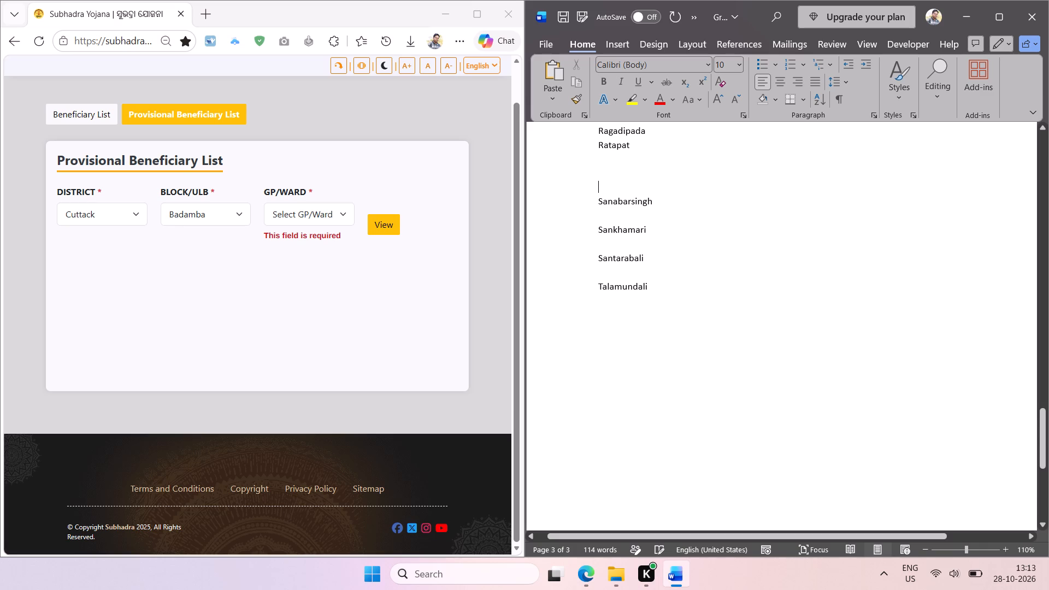
Insert a page break before the BADAMBA heading.
{"action": "scroll", "coordinate": [680, 240], "scroll_direction": "up", "scroll_amount": 7}
{"action": "scroll", "coordinate": [680, 240], "scroll_direction": "down", "scroll_amount": 4}
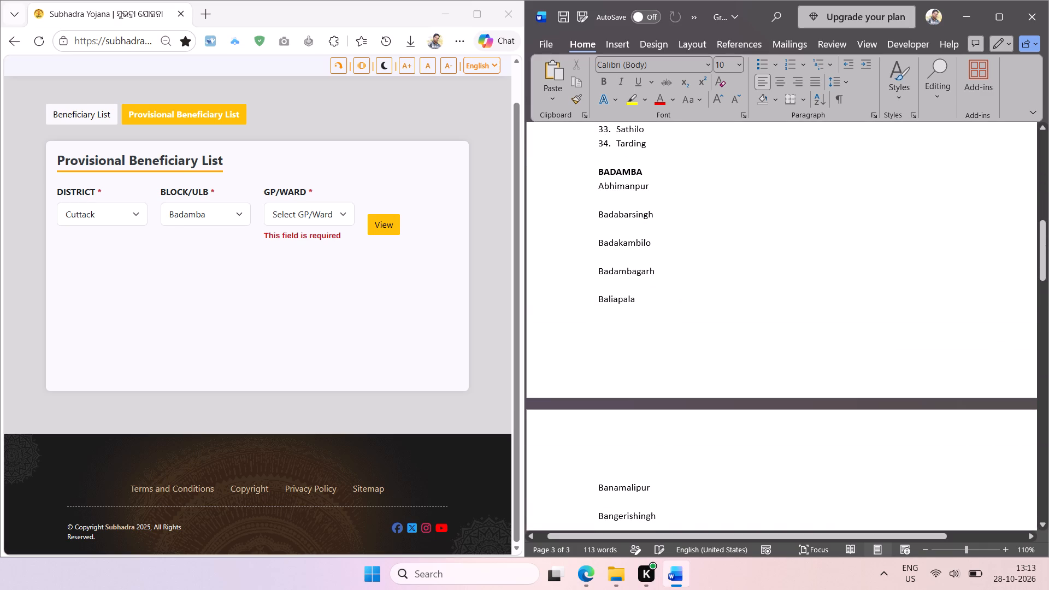
{"action": "left_click", "coordinate": [602, 171]}
{"action": "left_click", "coordinate": [598, 170]}
{"action": "key", "text": "ctrl+Return"}
Set the whole document's font size to 10 and adjust its line and paragraph spacing.
{"action": "scroll", "coordinate": [685, 225], "scroll_direction": "down", "scroll_amount": 2}
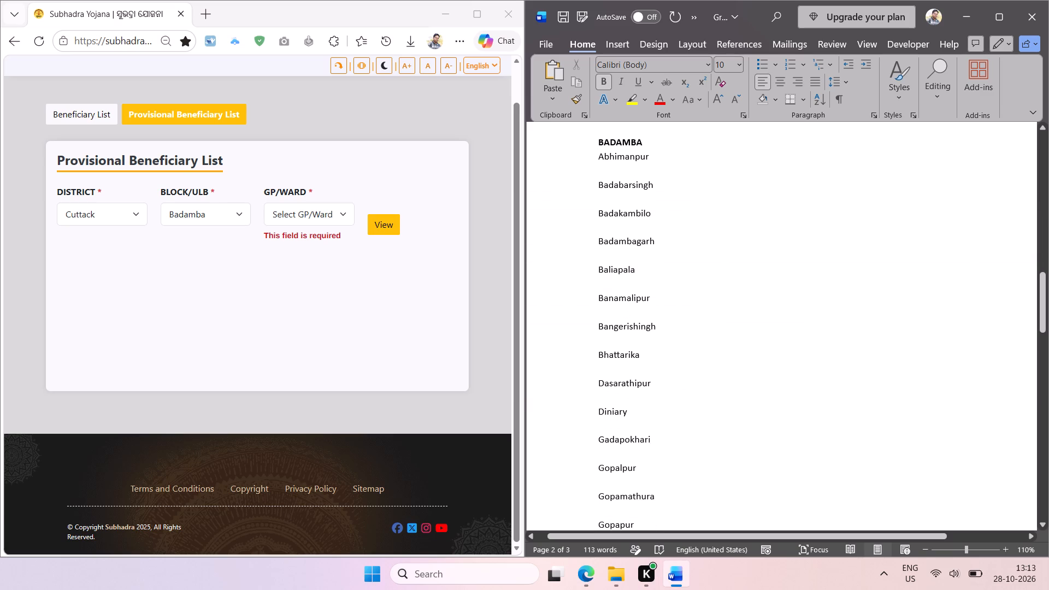
{"action": "key", "text": "ctrl+a"}
{"action": "left_click", "coordinate": [739, 63]}
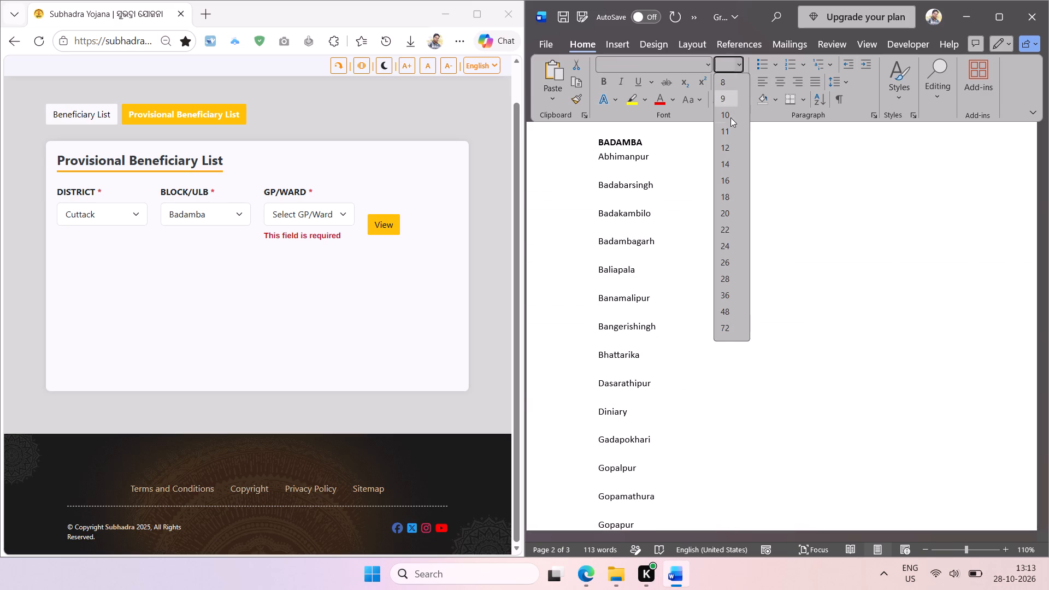
{"action": "left_click", "coordinate": [729, 120]}
{"action": "left_click", "coordinate": [846, 82]}
{"action": "left_click", "coordinate": [873, 252]}
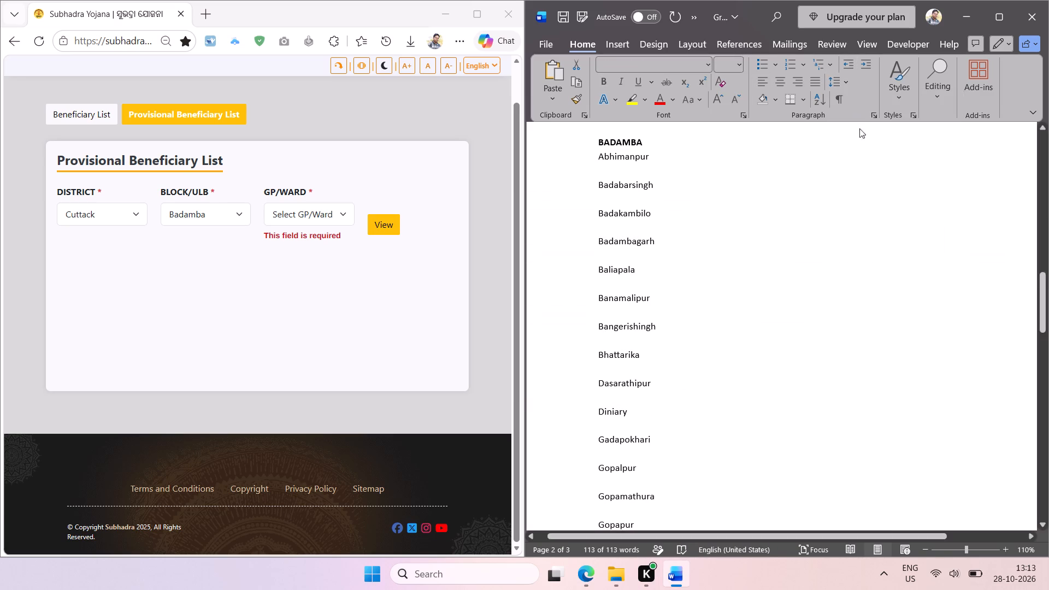
{"action": "left_click", "coordinate": [851, 85]}
{"action": "left_click", "coordinate": [871, 249]}
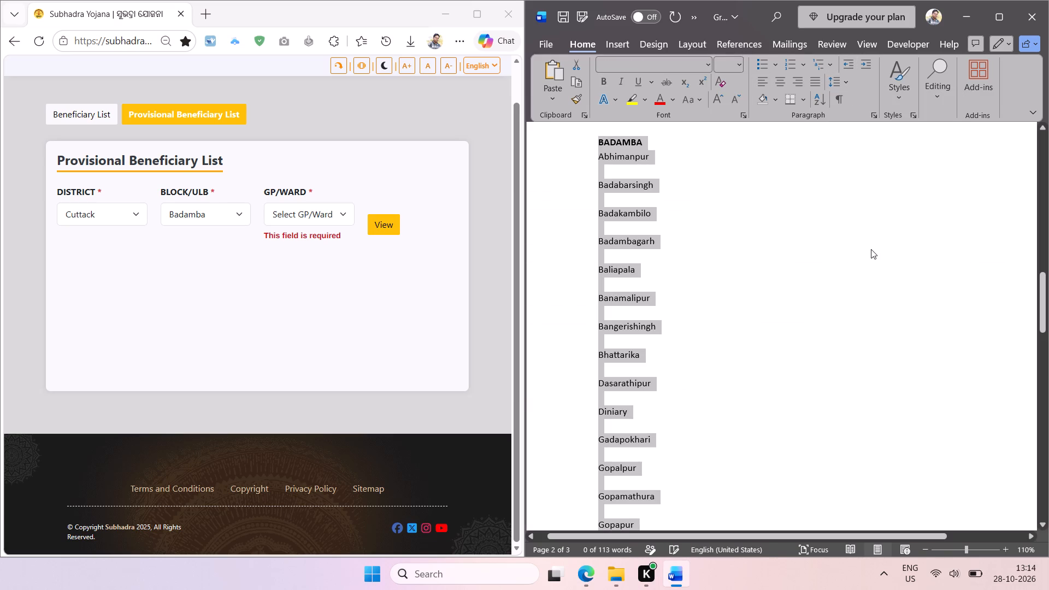
Remove the blank lines between the panchayat names from Bhattarika to Gopapur.
{"action": "left_click", "coordinate": [708, 320]}
{"action": "left_click", "coordinate": [624, 517]}
{"action": "key", "text": "BackSpace"}
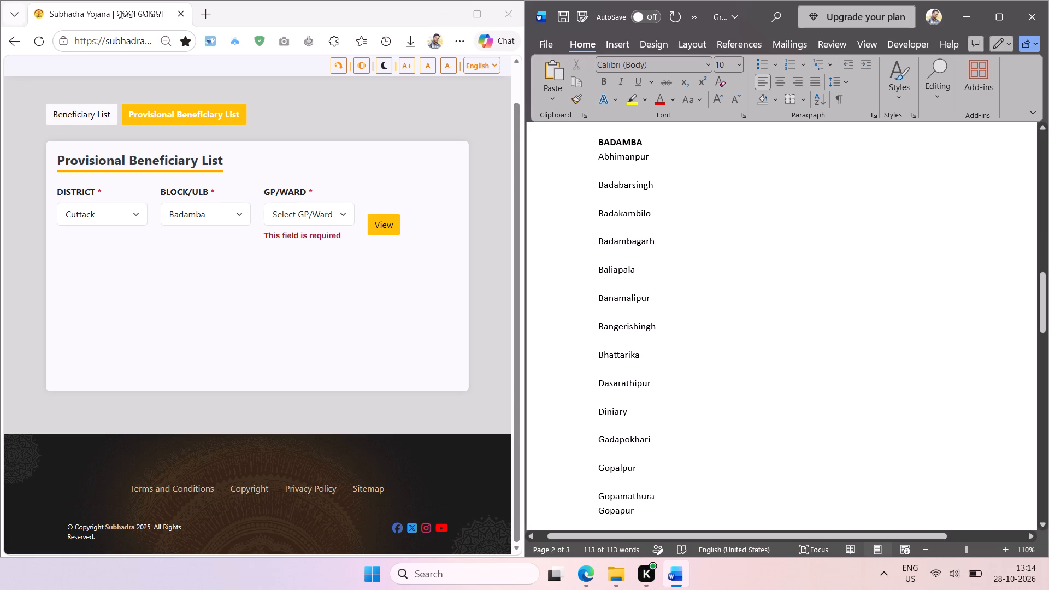
{"action": "left_click", "coordinate": [626, 478]}
{"action": "key", "text": "BackSpace"}
{"action": "left_click", "coordinate": [626, 457]}
{"action": "key", "text": "BackSpace"}
{"action": "left_click", "coordinate": [622, 426]}
{"action": "key", "text": "BackSpace"}
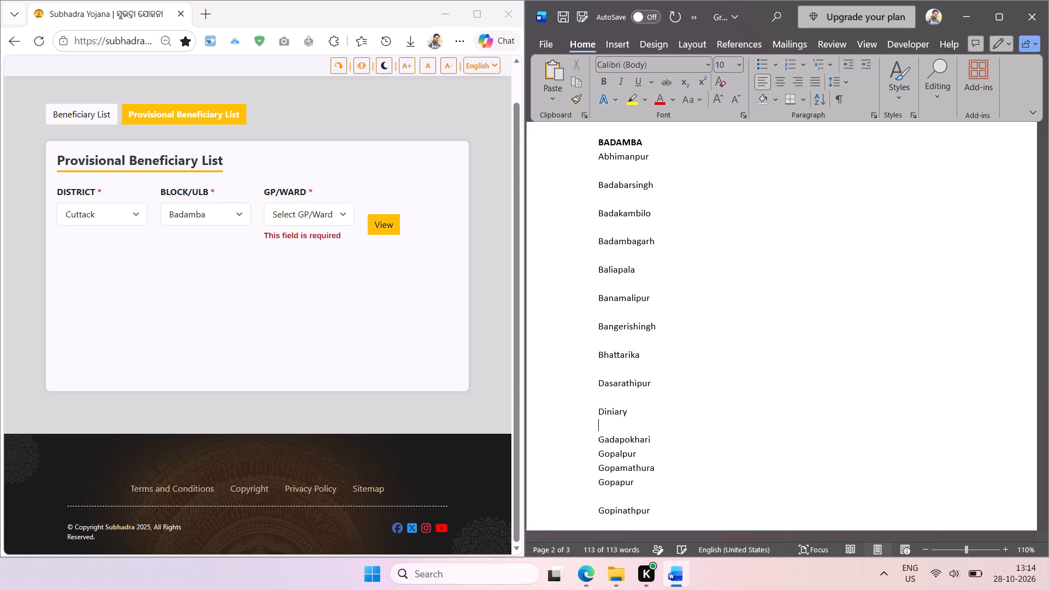
{"action": "left_click", "coordinate": [623, 391]}
{"action": "key", "text": "BackSpace"}
{"action": "left_click", "coordinate": [622, 363]}
{"action": "key", "text": "BackSpace"}
Remove the blank lines between the panchayat names from Abhimanpur to Bhattarika.
{"action": "left_click", "coordinate": [625, 334]}
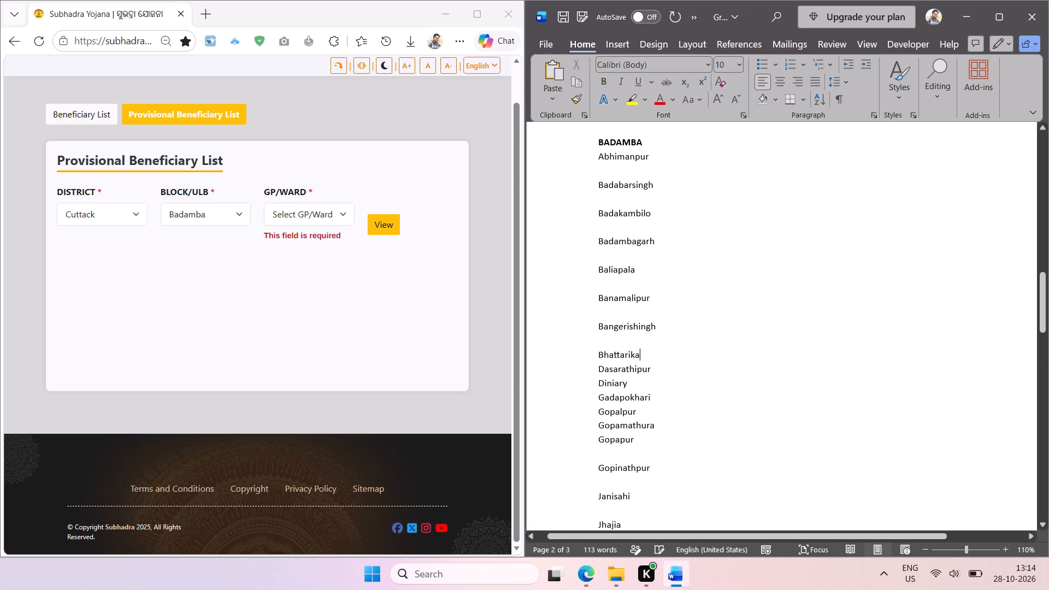
{"action": "key", "text": "BackSpace"}
{"action": "left_click", "coordinate": [626, 310]}
{"action": "key", "text": "BackSpace"}
{"action": "left_click", "coordinate": [627, 274]}
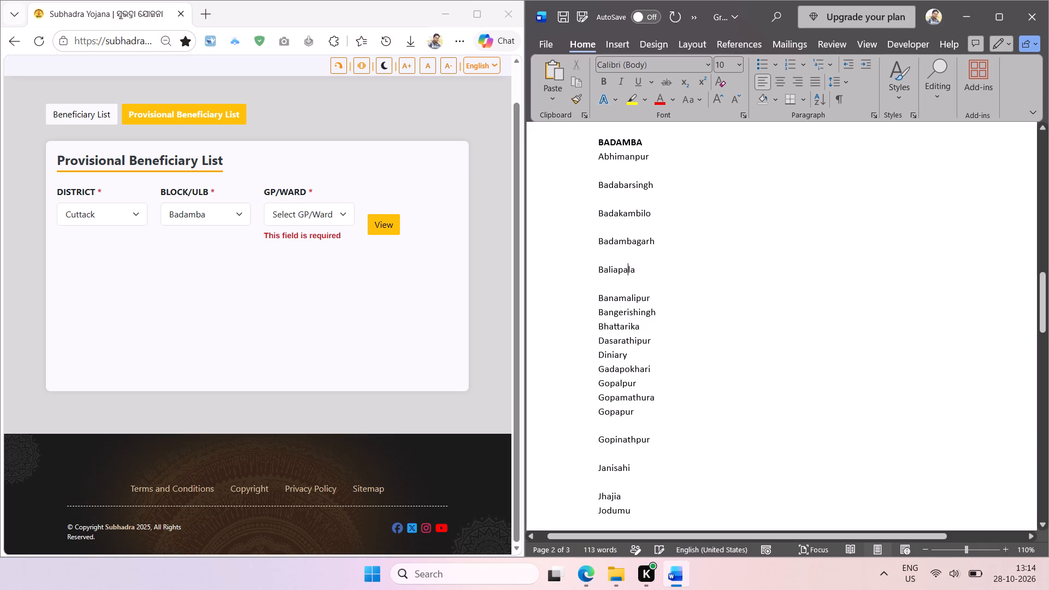
{"action": "left_click", "coordinate": [628, 279]}
{"action": "key", "text": "BackSpace"}
{"action": "left_click", "coordinate": [627, 249]}
{"action": "key", "text": "BackSpace"}
{"action": "left_click", "coordinate": [625, 229]}
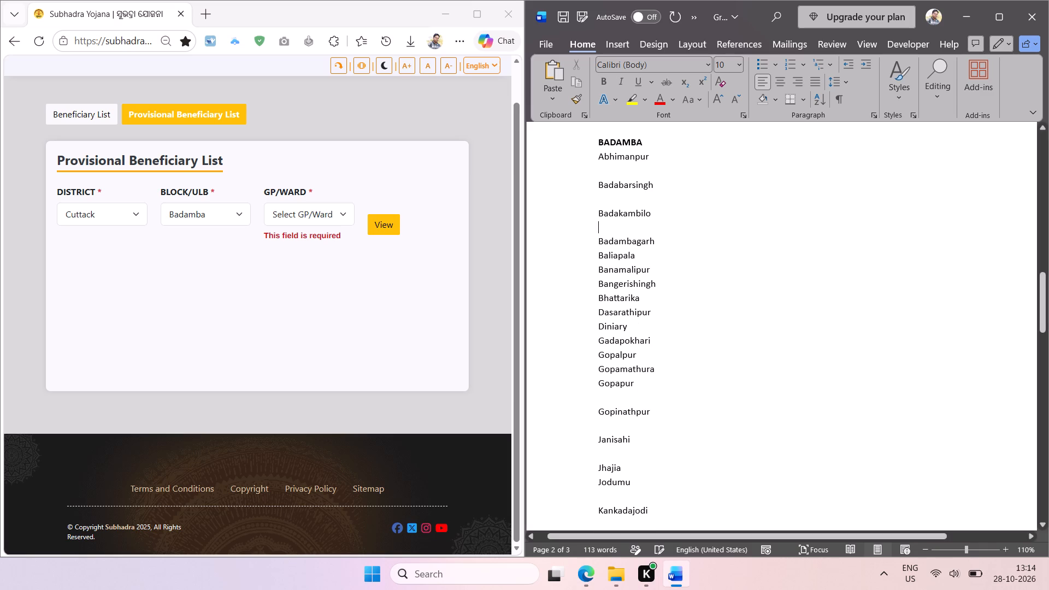
{"action": "key", "text": "BackSpace"}
{"action": "key", "text": "Up"}
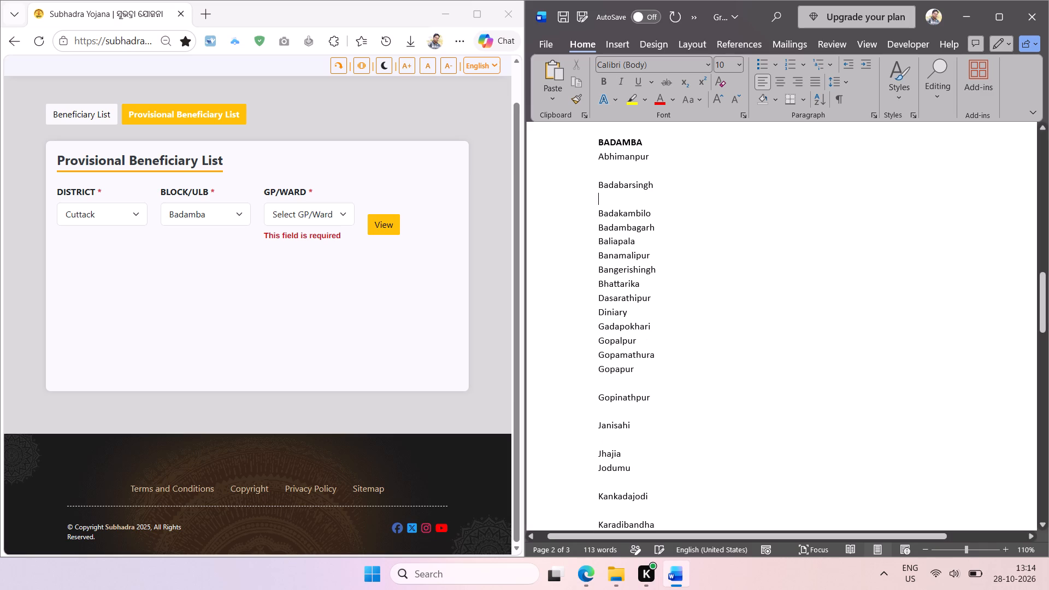
{"action": "key", "text": "BackSpace"}
{"action": "key", "text": "Up"}
{"action": "key", "text": "BackSpace"}
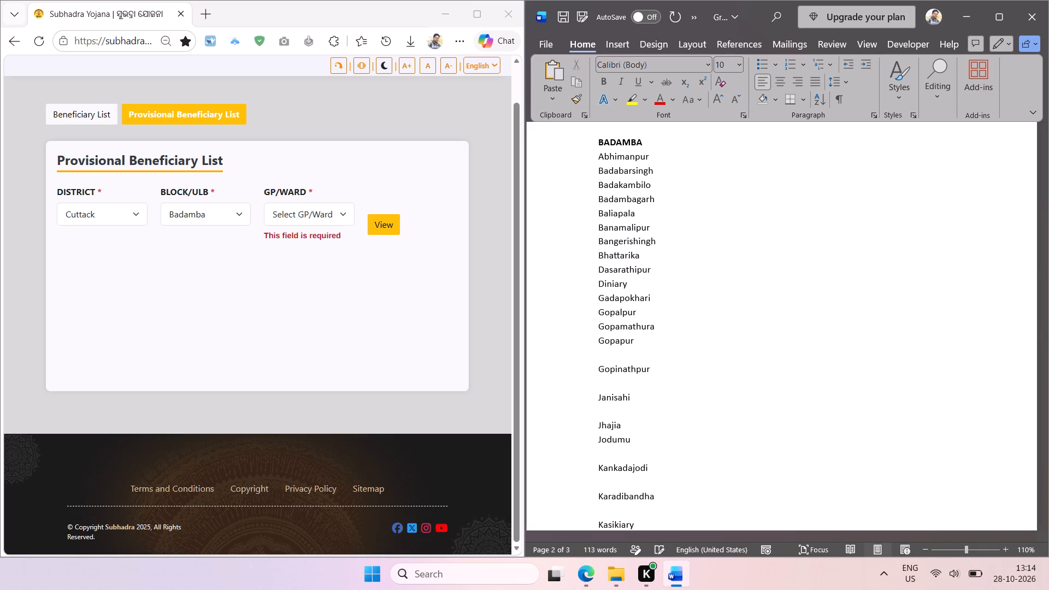
Remove the blank lines between the panchayat names from Khuntakata to Manapur in the Badamba list.
{"action": "scroll", "coordinate": [628, 222], "scroll_direction": "down", "scroll_amount": 2}
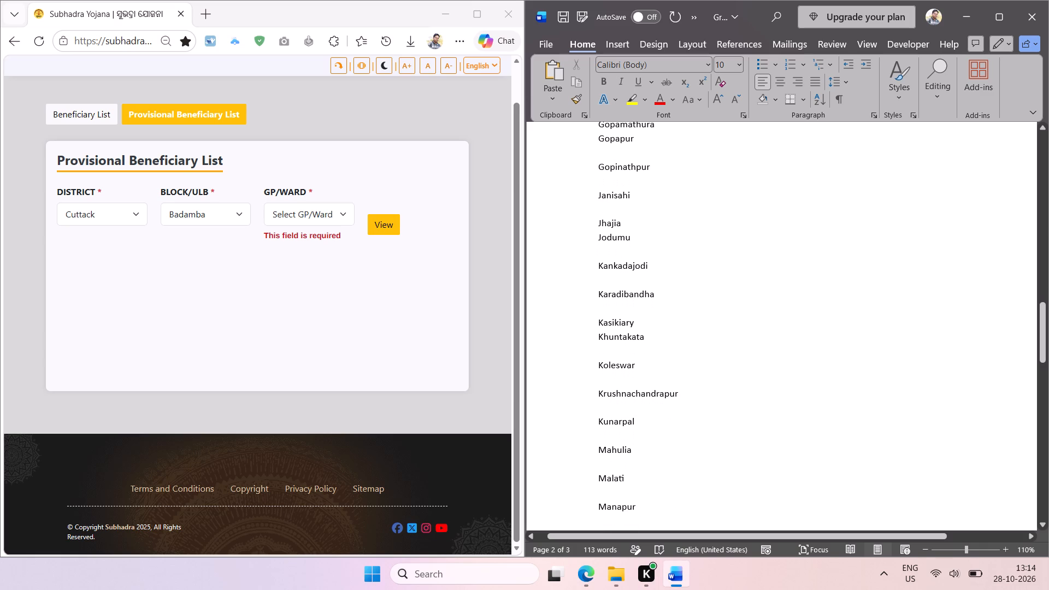
{"action": "scroll", "coordinate": [706, 294], "scroll_direction": "down", "scroll_amount": 1}
{"action": "left_click", "coordinate": [632, 497]}
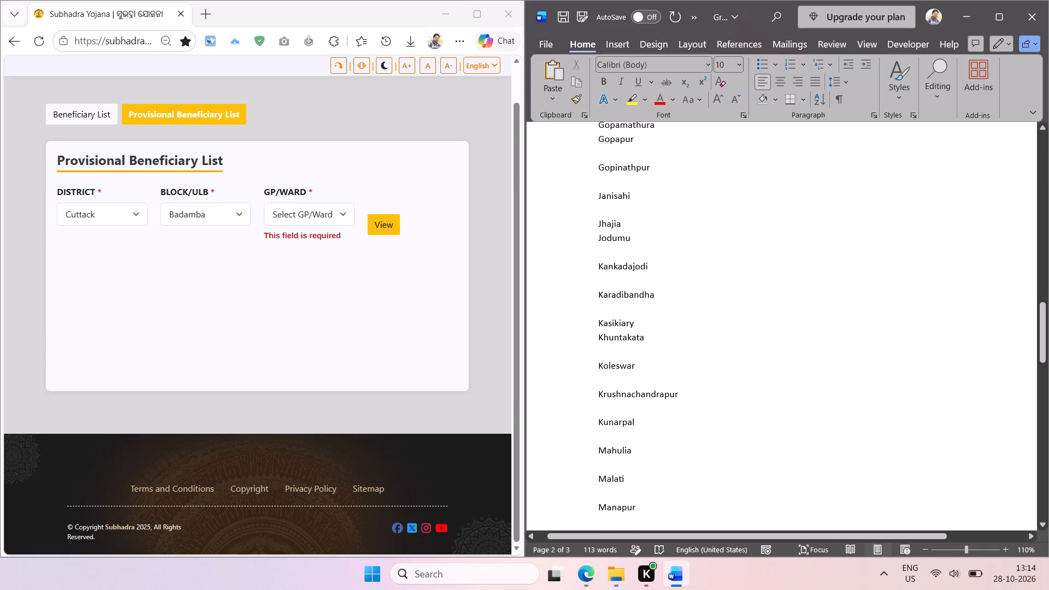
{"action": "key", "text": "BackSpace"}
{"action": "key", "text": "Up"}
{"action": "key", "text": "BackSpace"}
{"action": "key", "text": "Up"}
{"action": "key", "text": "BackSpace"}
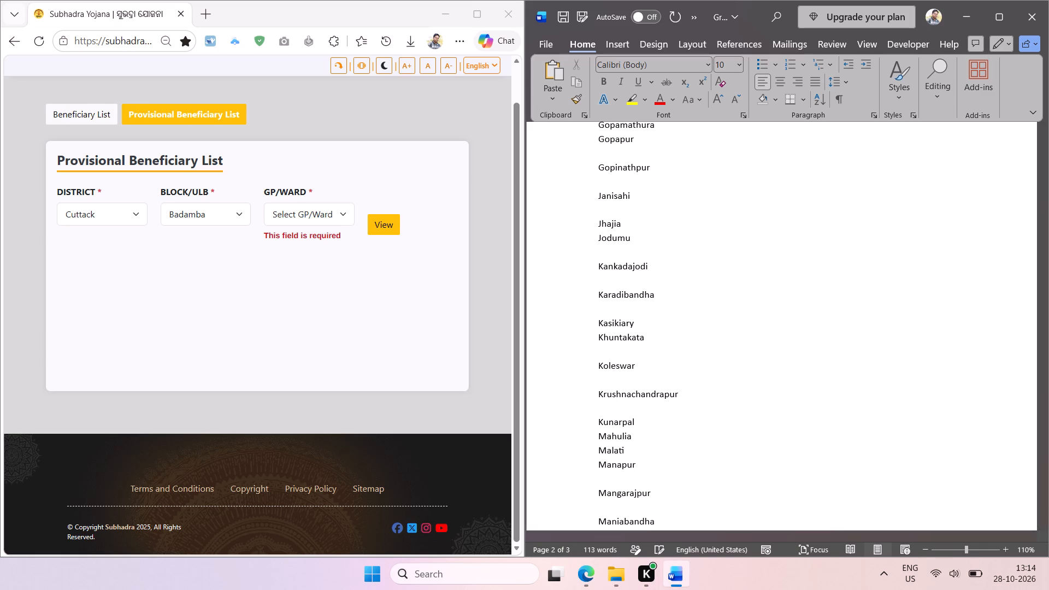
{"action": "key", "text": "Up"}
{"action": "key", "text": "BackSpace"}
{"action": "key", "text": "Up"}
{"action": "key", "text": "BackSpace"}
{"action": "key", "text": "Up"}
{"action": "key", "text": "BackSpace"}
Remove the blank lines between the panchayat names from Gopapur to Kasikiary.
{"action": "key", "text": "Up"}
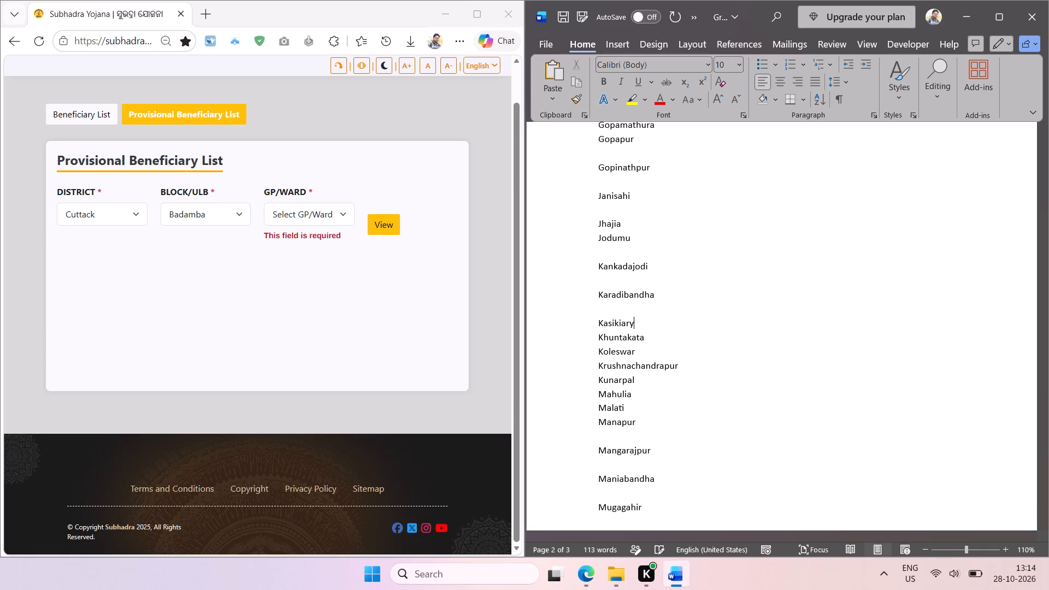
{"action": "key", "text": "Up"}
{"action": "key", "text": "BackSpace"}
{"action": "key", "text": "Up"}
{"action": "key", "text": "BackSpace"}
{"action": "key", "text": "Up"}
{"action": "key", "text": "BackSpace"}
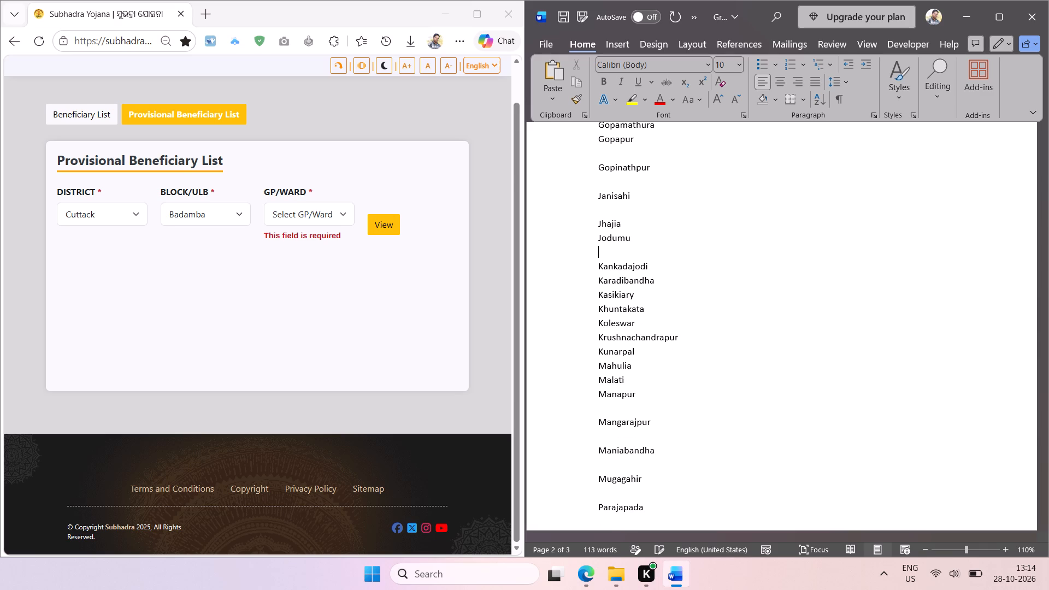
{"action": "key", "text": "Up"}
{"action": "key", "text": "Up"}
{"action": "key", "text": "BackSpace"}
{"action": "key", "text": "Up"}
{"action": "key", "text": "BackSpace"}
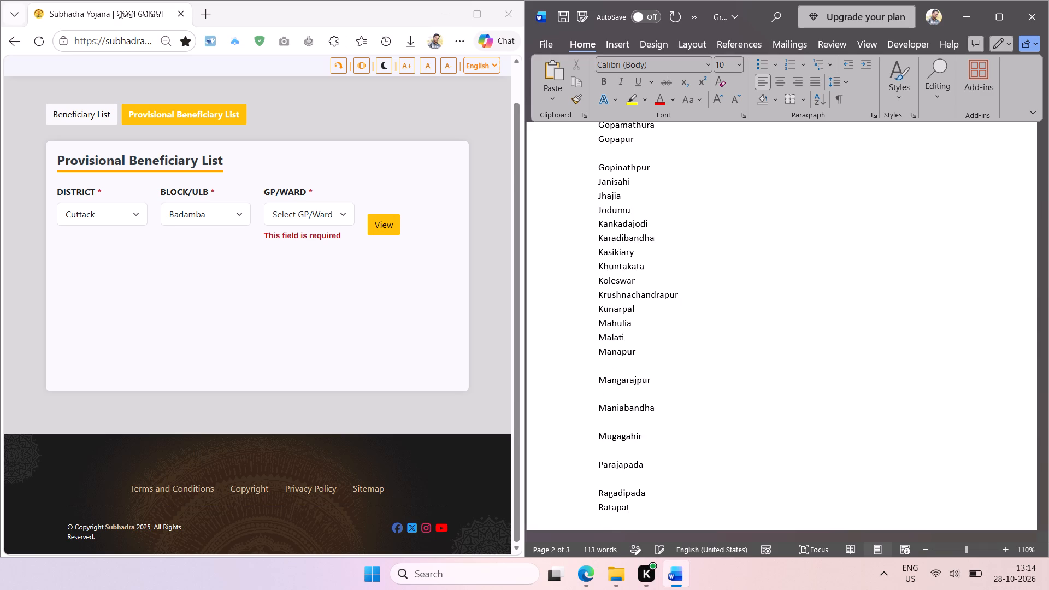
{"action": "key", "text": "Up"}
{"action": "key", "text": "BackSpace"}
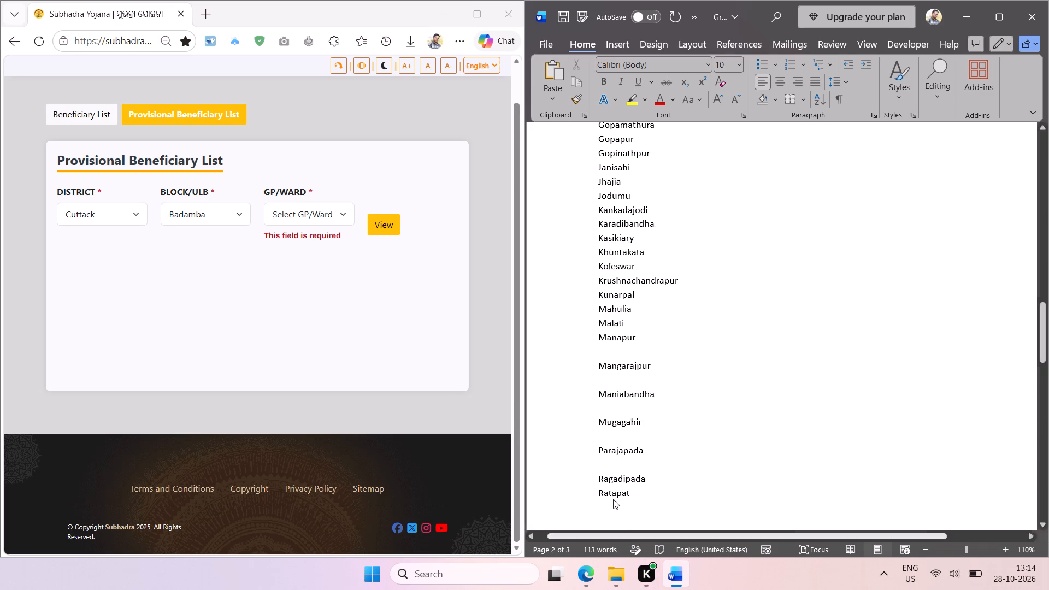
Remove the blank lines between the panchayat names from Ratapat to Santarabali.
{"action": "scroll", "coordinate": [668, 430], "scroll_direction": "down", "scroll_amount": 3}
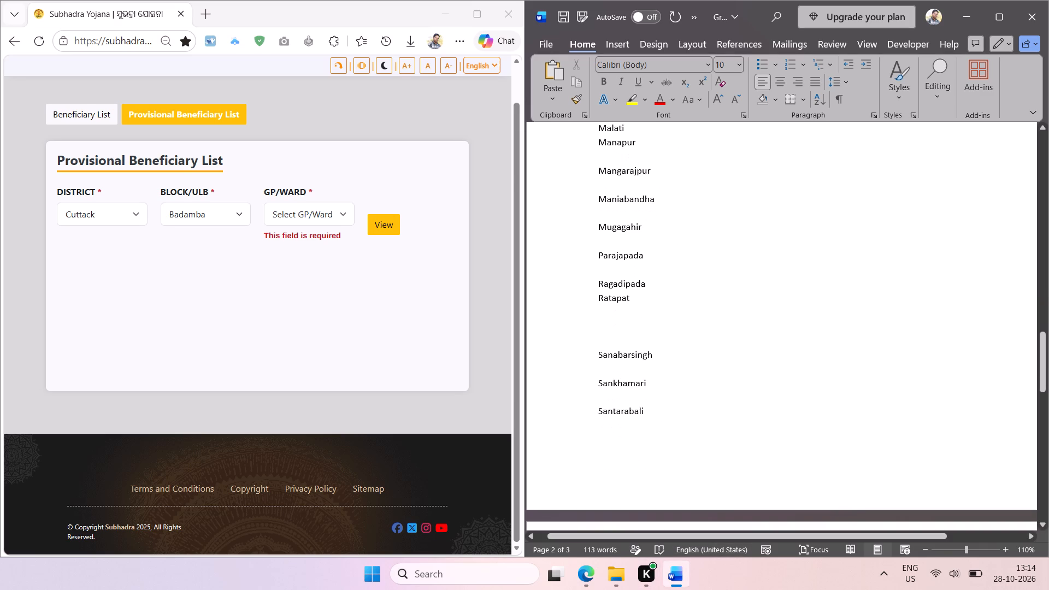
{"action": "scroll", "coordinate": [626, 414], "scroll_direction": "up", "scroll_amount": 1}
{"action": "left_click", "coordinate": [617, 462]}
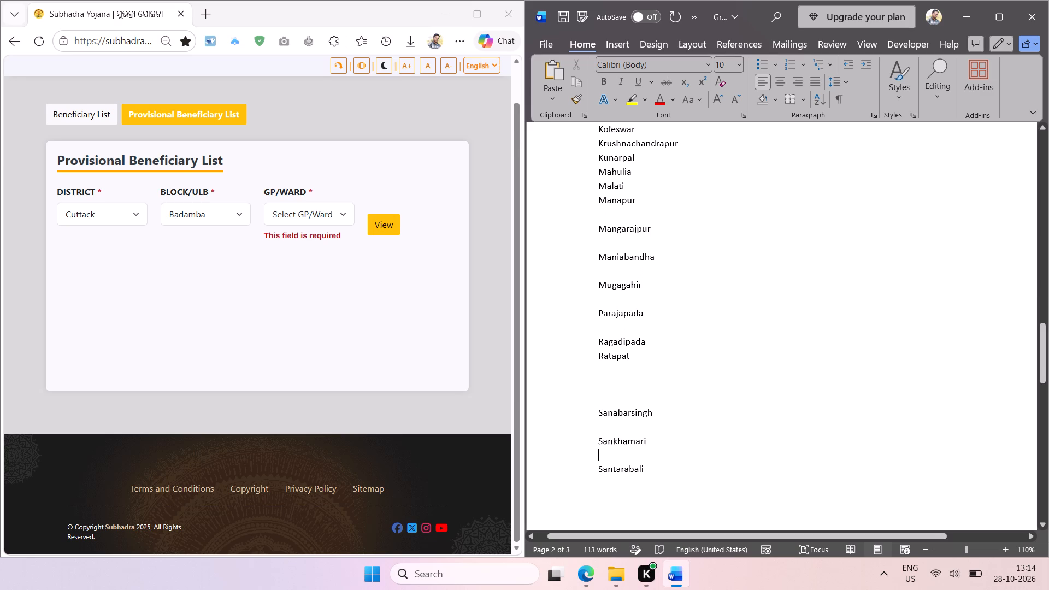
{"action": "key", "text": "BackSpace"}
{"action": "key", "text": "Up"}
{"action": "key", "text": "BackSpace"}
{"action": "key", "text": "Up"}
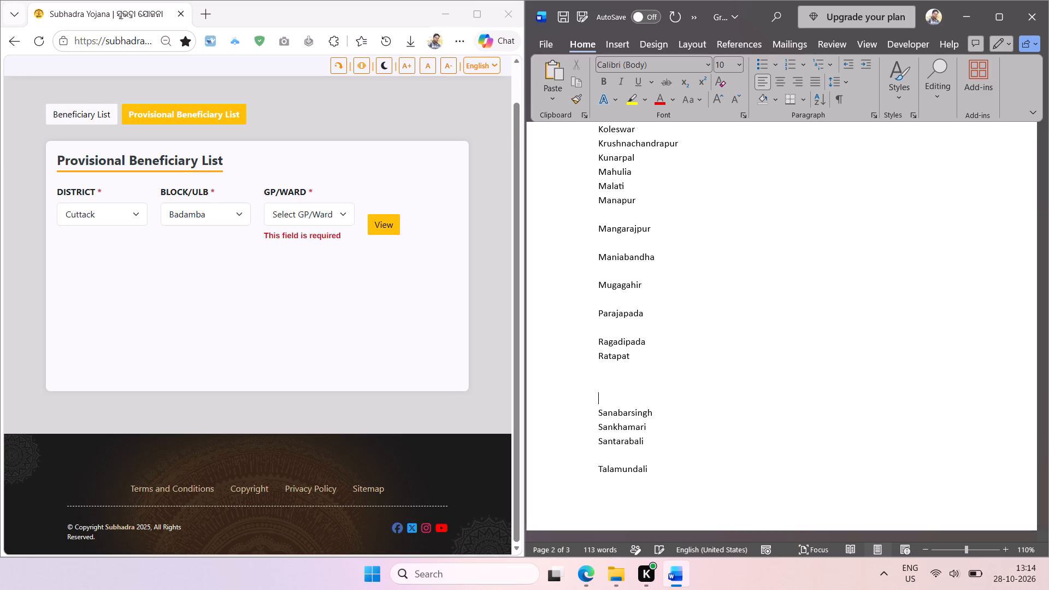
{"action": "key", "text": "BackSpace"}
{"action": "key", "text": "BackSpace"}
{"action": "key", "text": "BackSpace"}
Remove the blank lines between the panchayat names from Manapur to Ragadipada.
{"action": "key", "text": "Up"}
{"action": "key", "text": "Up"}
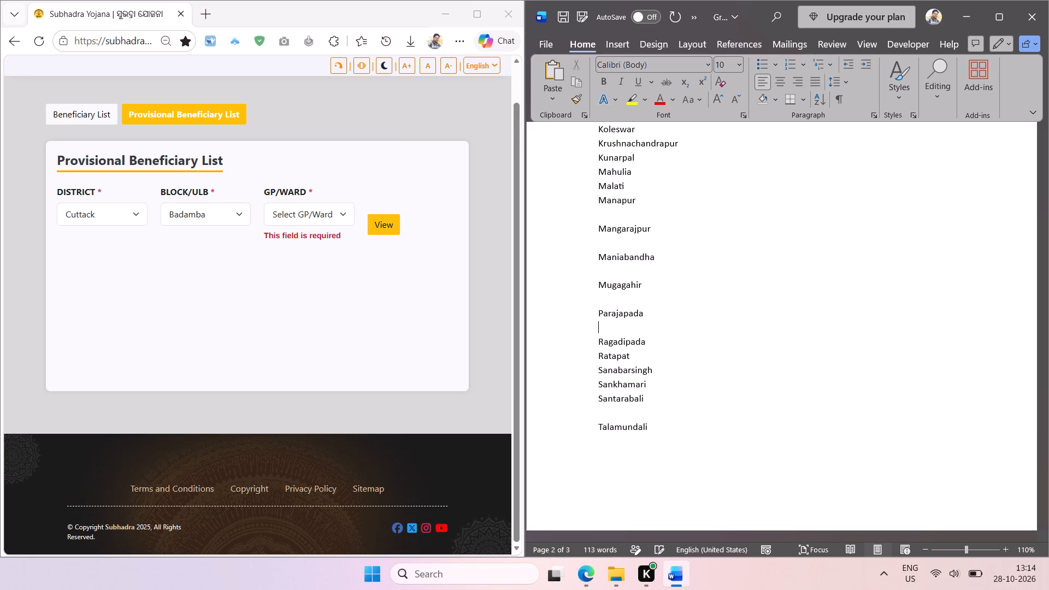
{"action": "key", "text": "BackSpace"}
{"action": "key", "text": "Up"}
{"action": "key", "text": "BackSpace"}
{"action": "key", "text": "Up"}
{"action": "key", "text": "BackSpace"}
{"action": "key", "text": "Up"}
{"action": "key", "text": "BackSpace"}
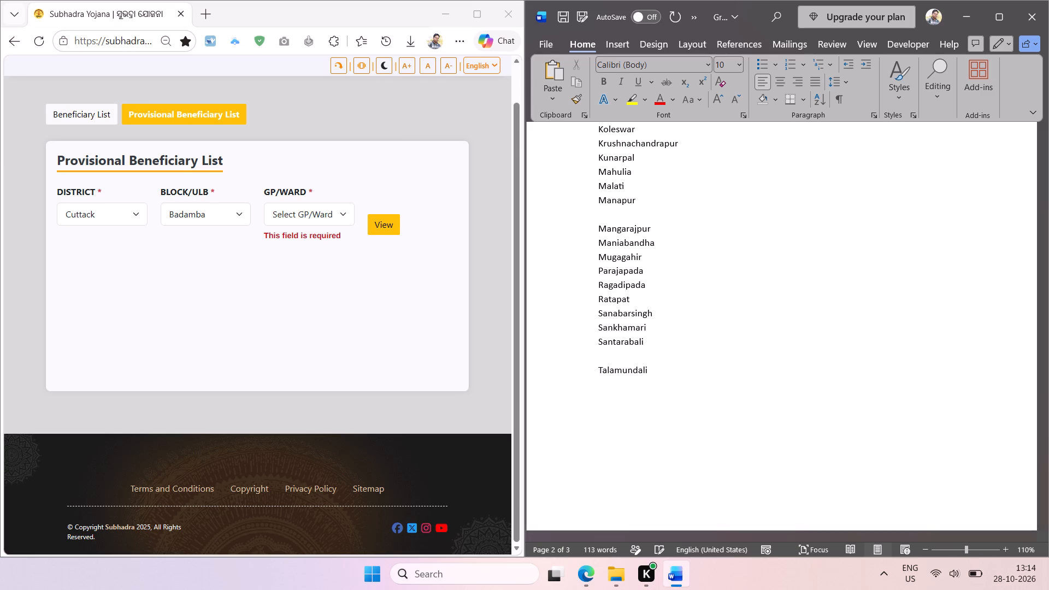
{"action": "key", "text": "Up"}
{"action": "key", "text": "BackSpace"}
Remove the blank line between Santarabali and Talamundali.
{"action": "key", "text": "Down"}
{"action": "key", "text": "Down"}
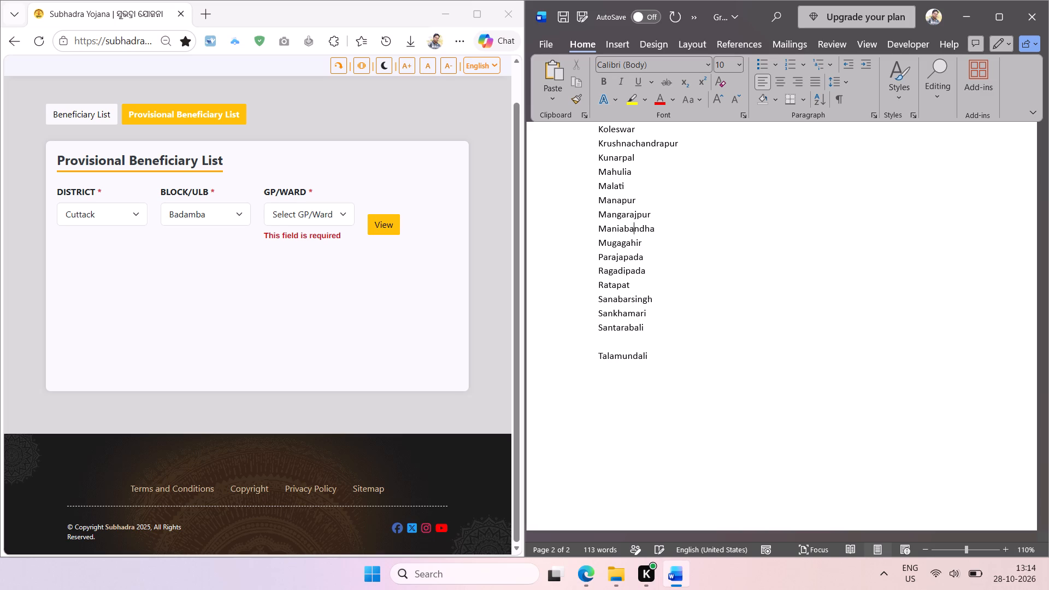
{"action": "key", "text": "Down"}
{"action": "key", "text": "Down"}
{"action": "key", "text": "Down"}
{"action": "key", "text": "Down"}
{"action": "key", "text": "Down"}
{"action": "key", "text": "Down"}
{"action": "key", "text": "Down"}
{"action": "key", "text": "Down"}
{"action": "key", "text": "BackSpace"}
Sort the Badamba panchayat names from Abhimanpur to Talamundali by paragraph text in ascending order.
{"action": "scroll", "coordinate": [753, 217], "scroll_direction": "up", "scroll_amount": 1}
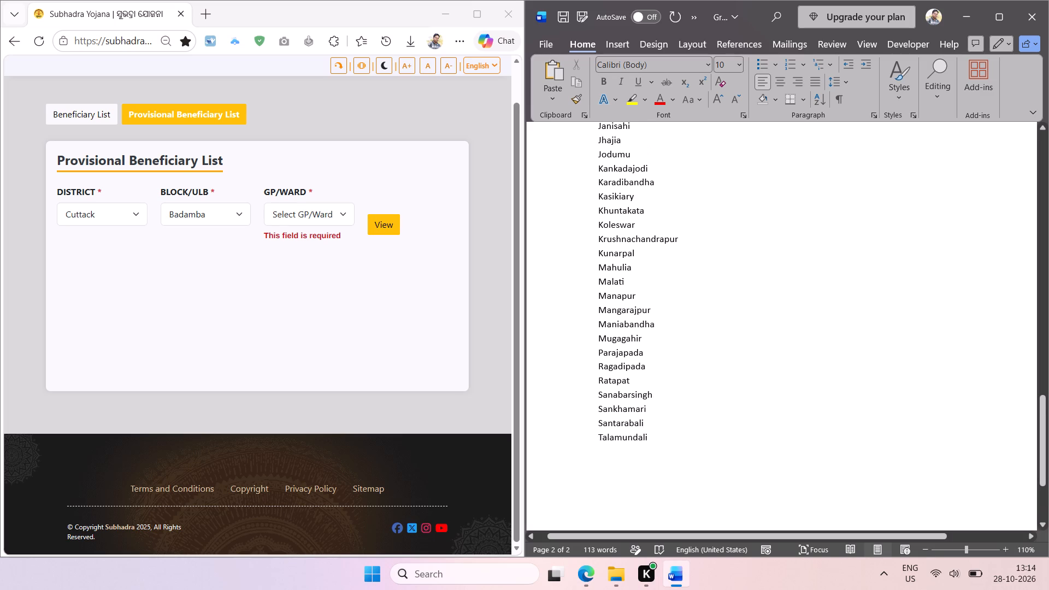
{"action": "scroll", "coordinate": [753, 281], "scroll_direction": "up", "scroll_amount": 1}
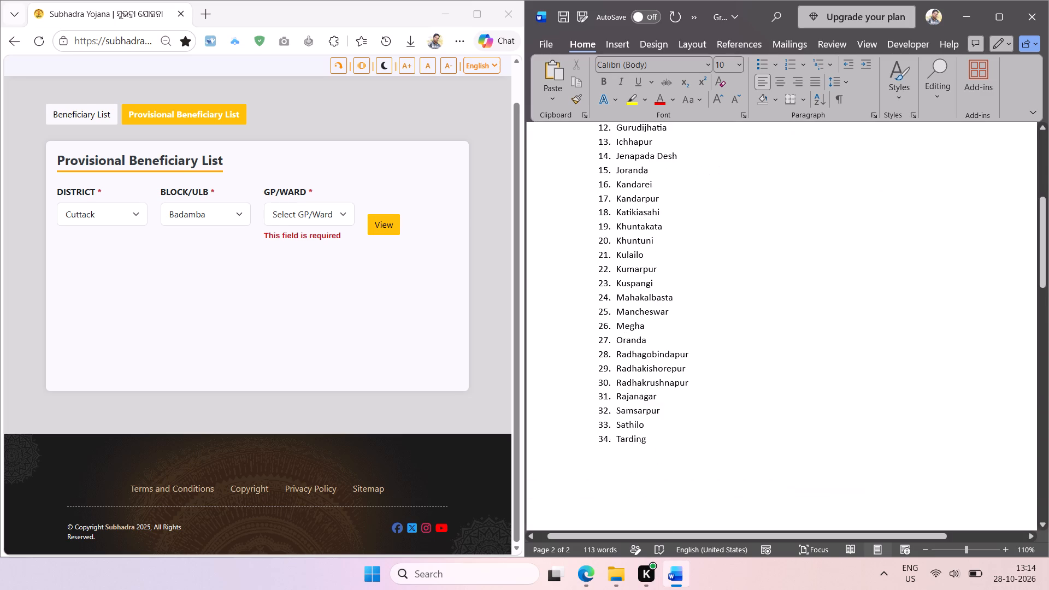
{"action": "scroll", "coordinate": [743, 257], "scroll_direction": "down", "scroll_amount": 4}
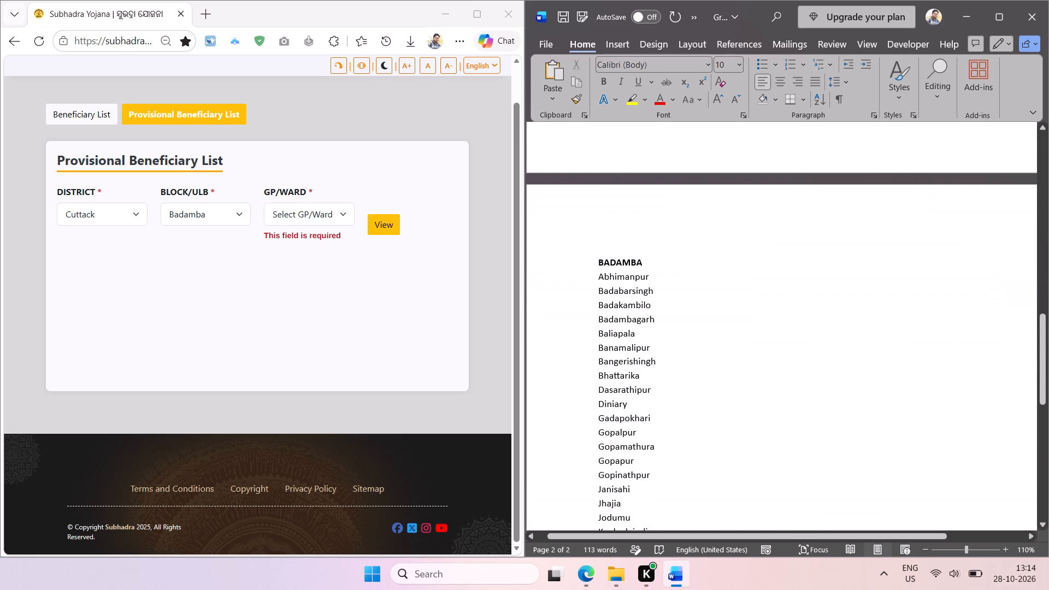
{"action": "scroll", "coordinate": [741, 265], "scroll_direction": "down", "scroll_amount": 3}
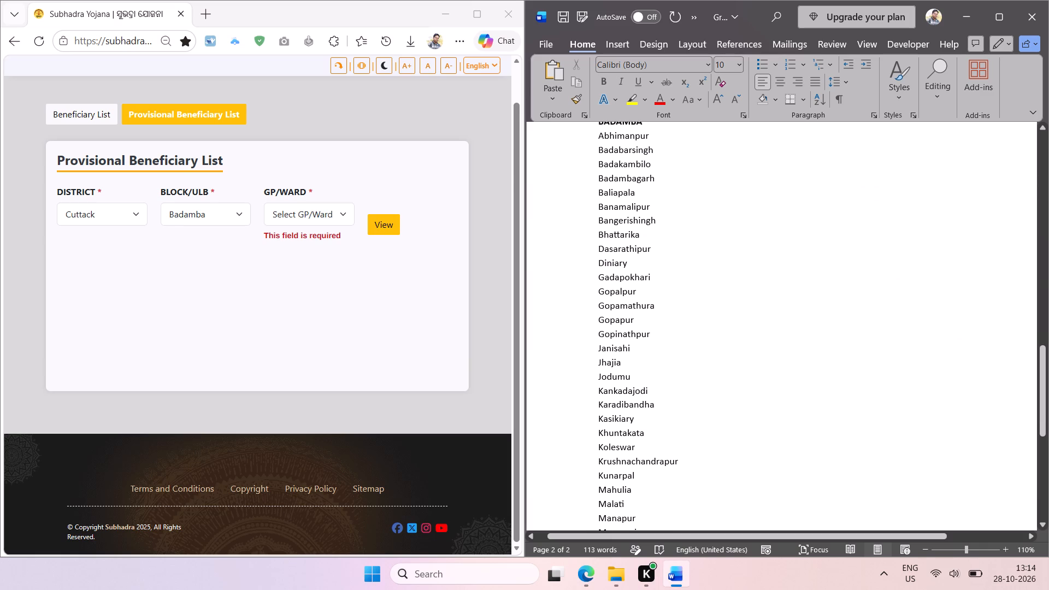
{"action": "left_click", "coordinate": [598, 133]}
{"action": "scroll", "coordinate": [666, 218], "scroll_direction": "down", "scroll_amount": 2}
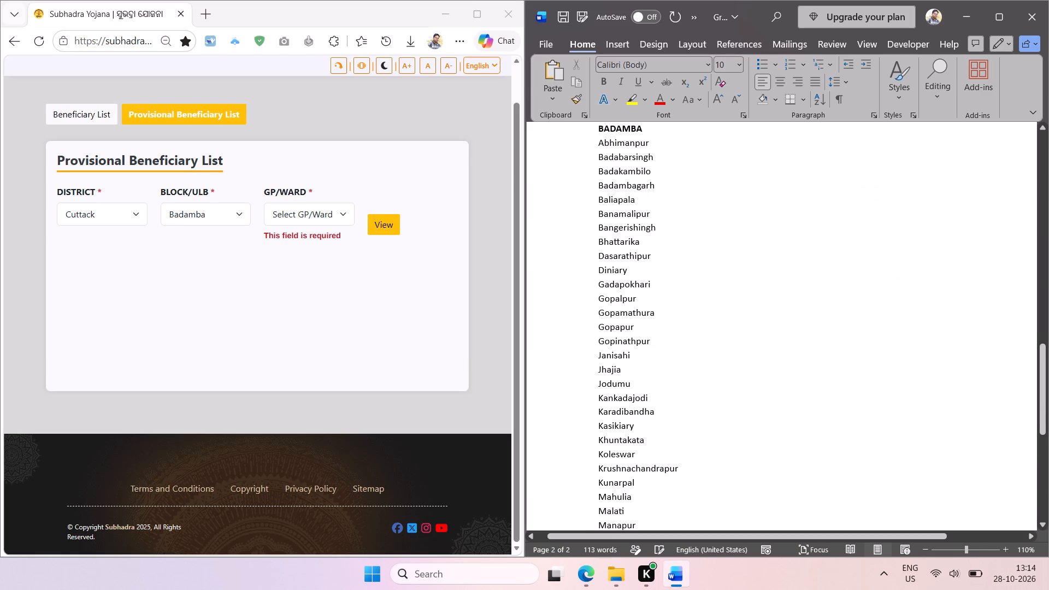
{"action": "scroll", "coordinate": [627, 180], "scroll_direction": "down", "scroll_amount": 4}
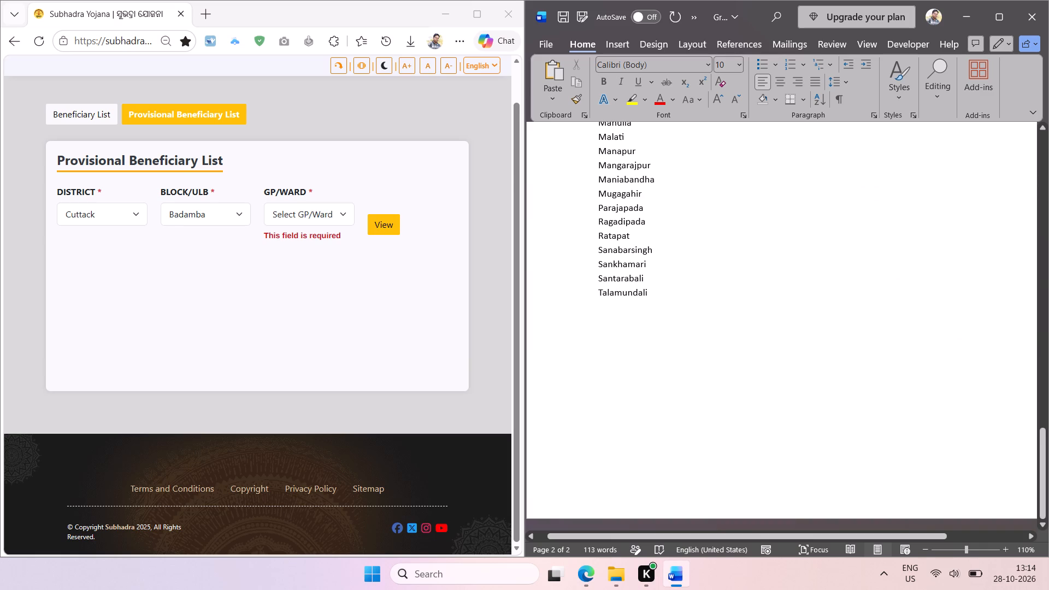
{"action": "left_click", "coordinate": [658, 293], "text": "shift"}
{"action": "left_click", "coordinate": [822, 102]}
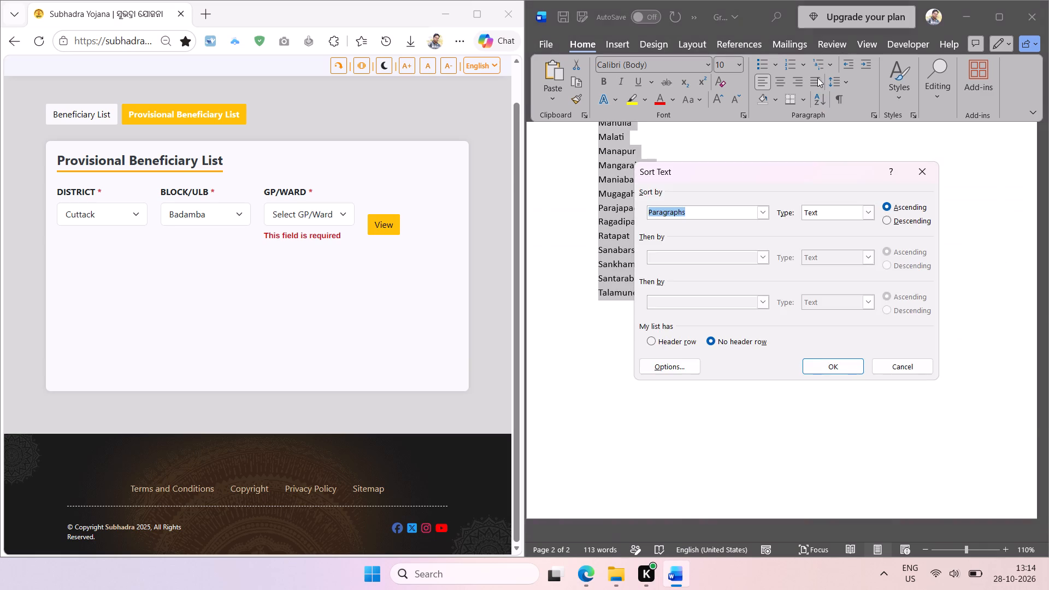
{"action": "key", "text": "Return"}
Apply numbering to the sorted Badamba panchayat names and reduce the list's indent to line up with the heading.
{"action": "left_click", "coordinate": [789, 64]}
{"action": "double_click", "coordinate": [852, 69]}
{"action": "left_click", "coordinate": [711, 346]}
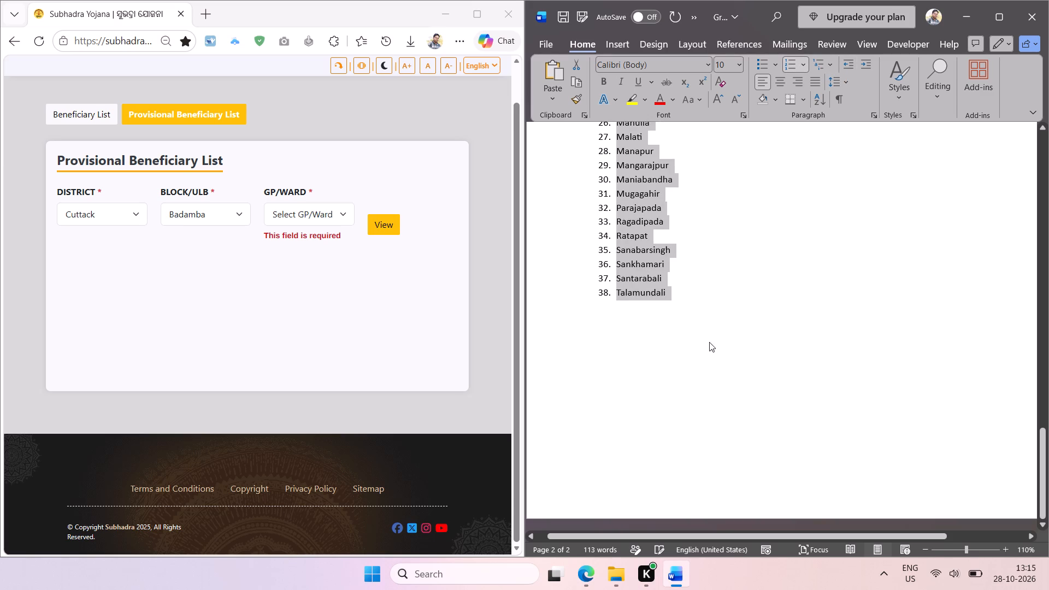
Copy the BADAMBA heading and paste it below Talamundali, outside the numbered list, after one blank line.
{"action": "scroll", "coordinate": [703, 309], "scroll_direction": "up", "scroll_amount": 3}
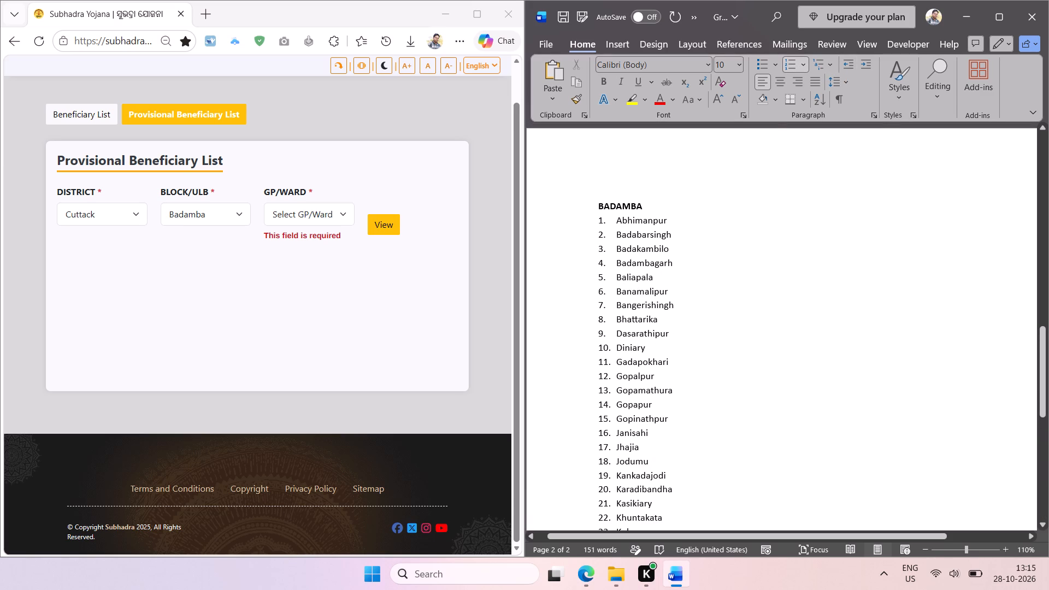
{"action": "double_click", "coordinate": [621, 204]}
{"action": "key", "text": "ctrl+c"}
{"action": "left_click", "coordinate": [701, 359]}
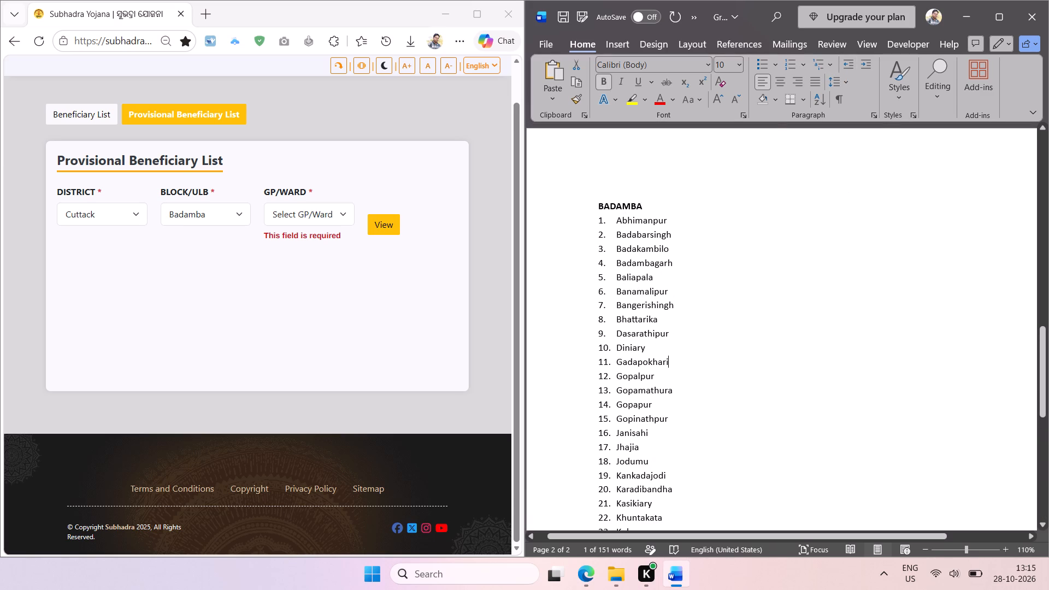
{"action": "scroll", "coordinate": [701, 359], "scroll_direction": "down", "scroll_amount": 4}
{"action": "left_click", "coordinate": [681, 293]}
{"action": "key", "text": "Return"}
{"action": "key", "text": "Return"}
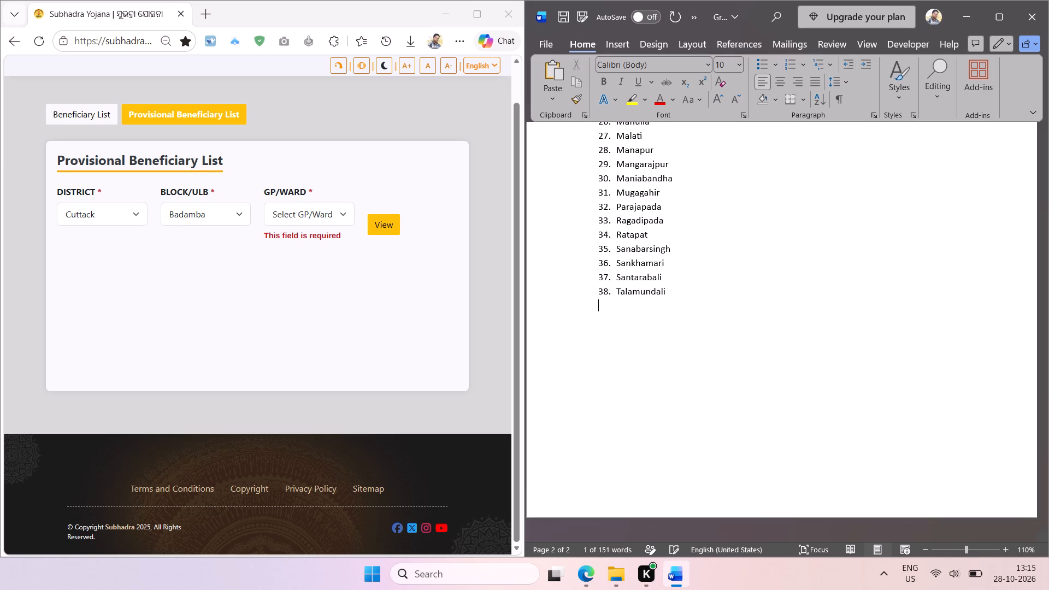
{"action": "key", "text": "Return"}
{"action": "key", "text": "ctrl+v"}
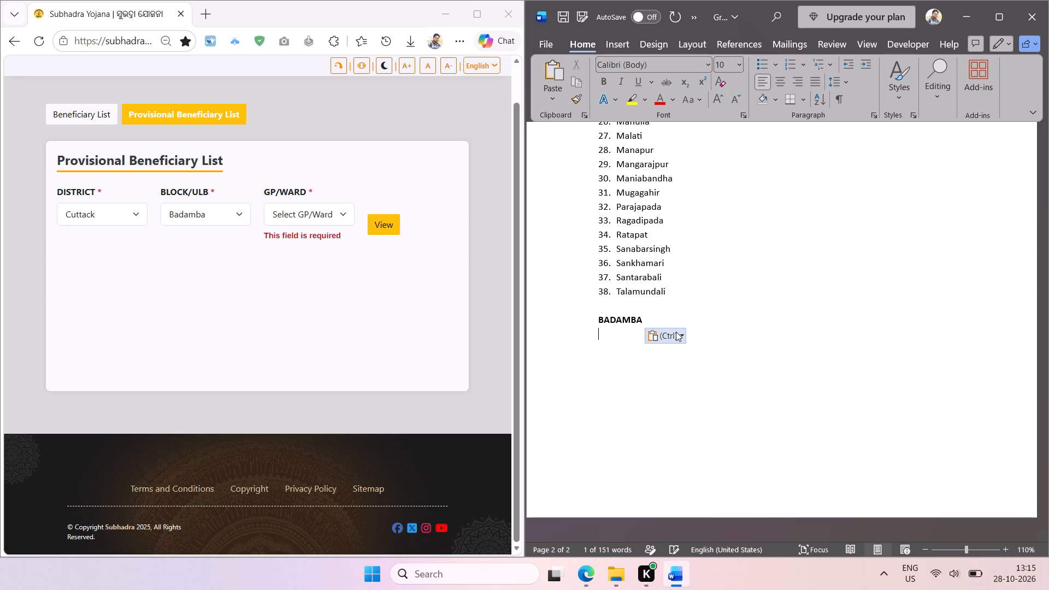
Insert a page break before the pasted BADAMBA heading below the numbered list.
{"action": "scroll", "coordinate": [676, 332], "scroll_direction": "down", "scroll_amount": 2}
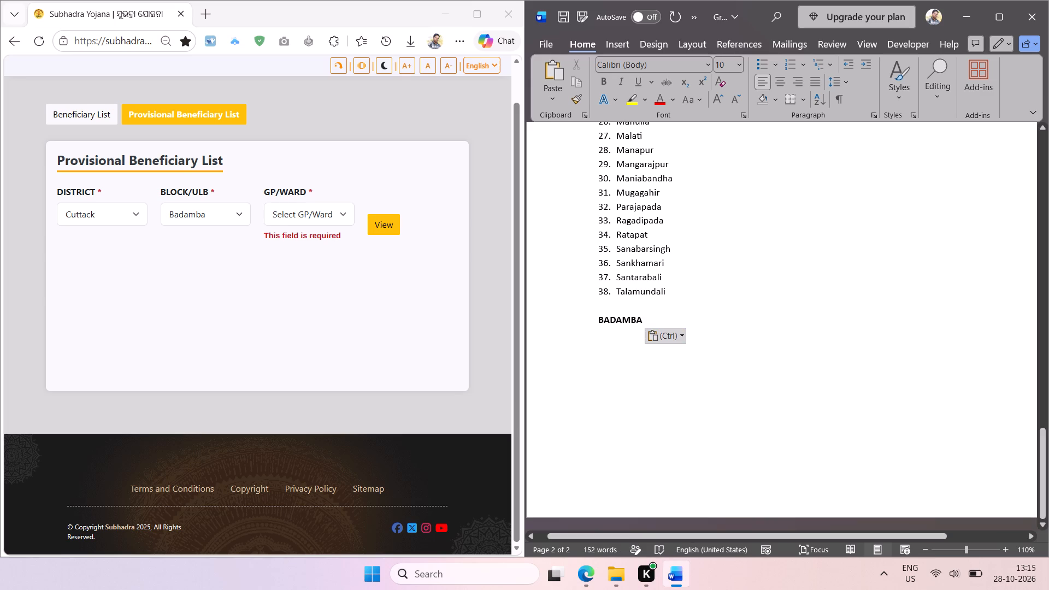
{"action": "left_click", "coordinate": [598, 319]}
{"action": "key", "text": "ctrl+Return"}
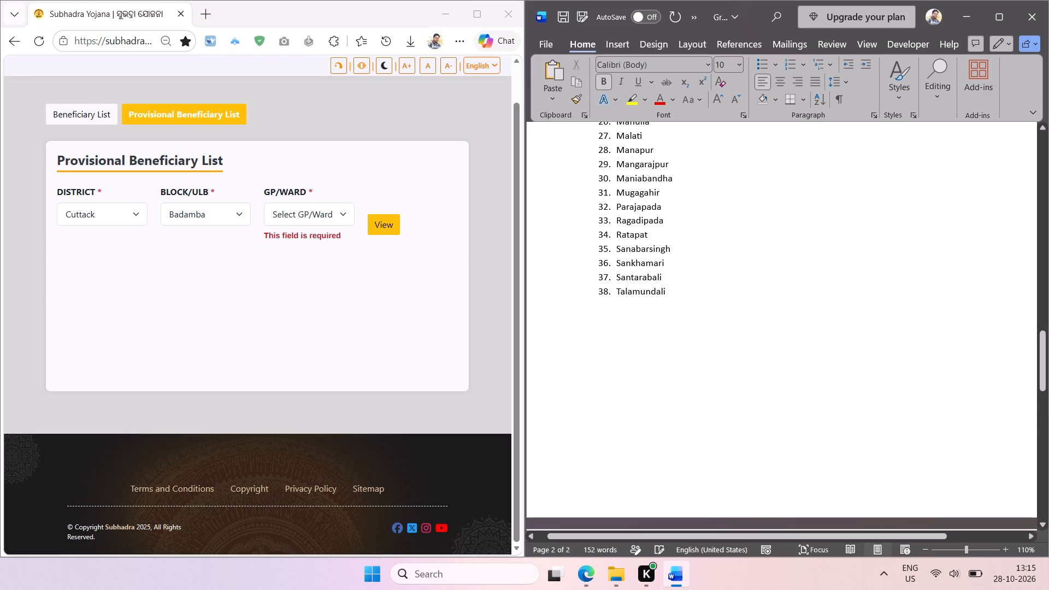
{"action": "scroll", "coordinate": [895, 306], "scroll_direction": "down", "scroll_amount": 3}
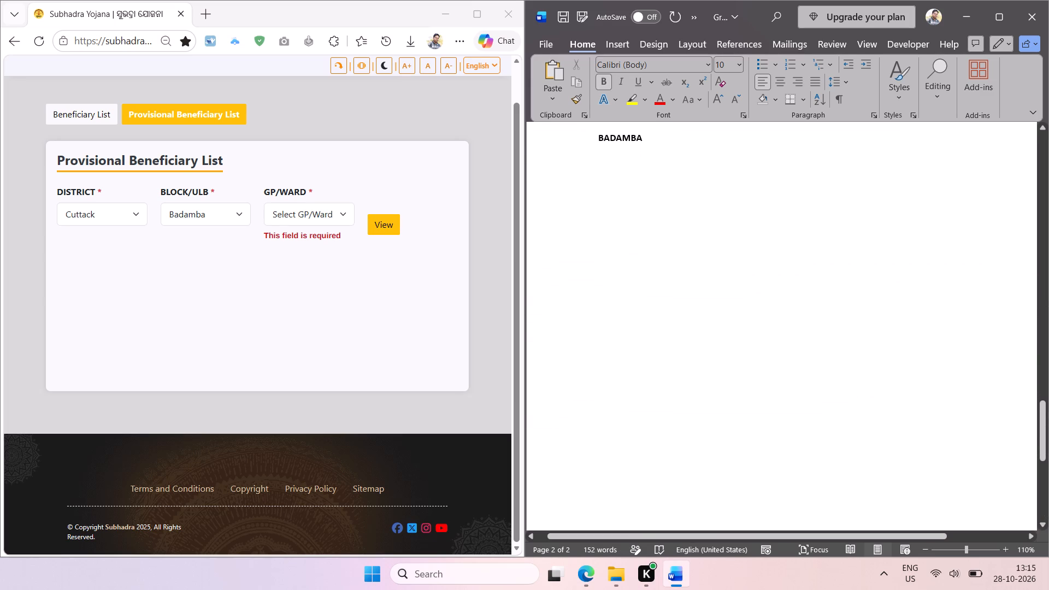
{"action": "scroll", "coordinate": [894, 304], "scroll_direction": "down", "scroll_amount": 1}
Switch to the Subhadra Yojana page in the browser and select Banki as Cuttack's block.
{"action": "left_click", "coordinate": [226, 220]}
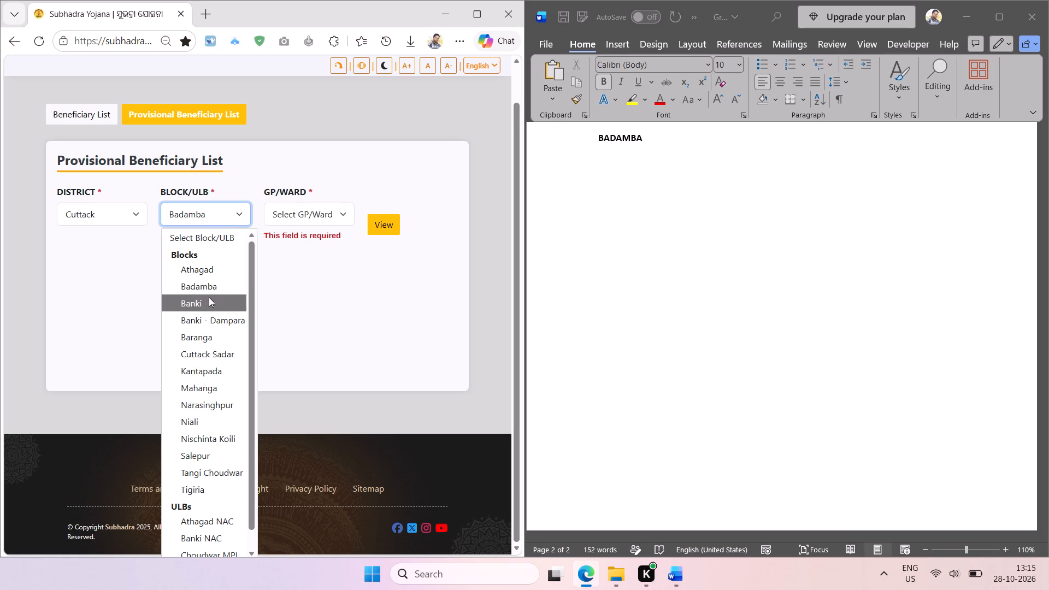
{"action": "left_click", "coordinate": [209, 298]}
{"action": "left_click", "coordinate": [280, 294]}
Extract the block name Banki from the web page with screen text capture and replace the pasted BADAMBA heading with it in capitals, followed by a new line.
{"action": "key", "text": "shift+super+t"}
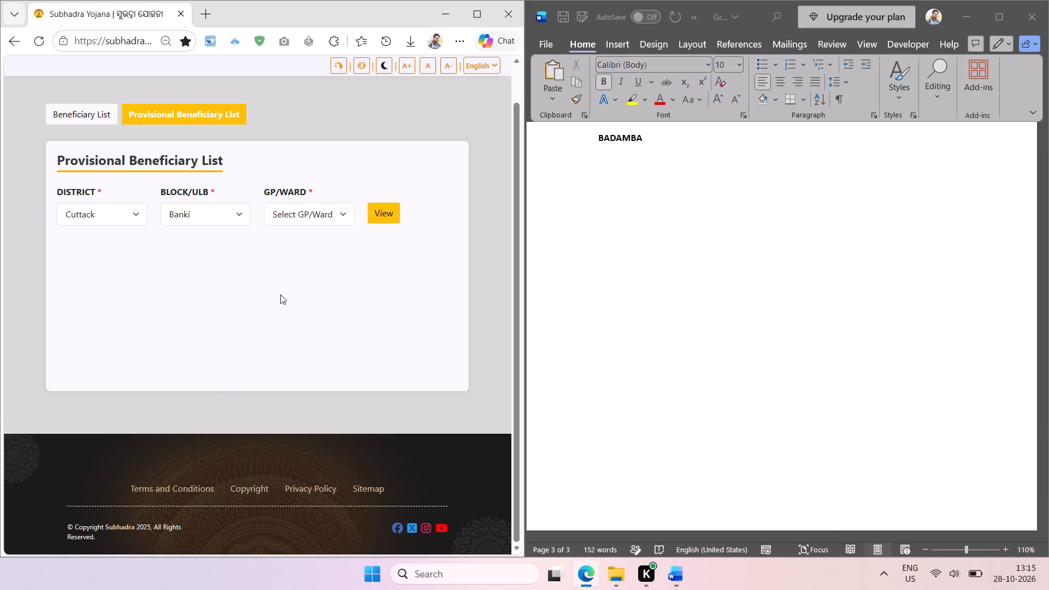
{"action": "left_click_drag", "start_coordinate": [168, 204], "coordinate": [207, 276]}
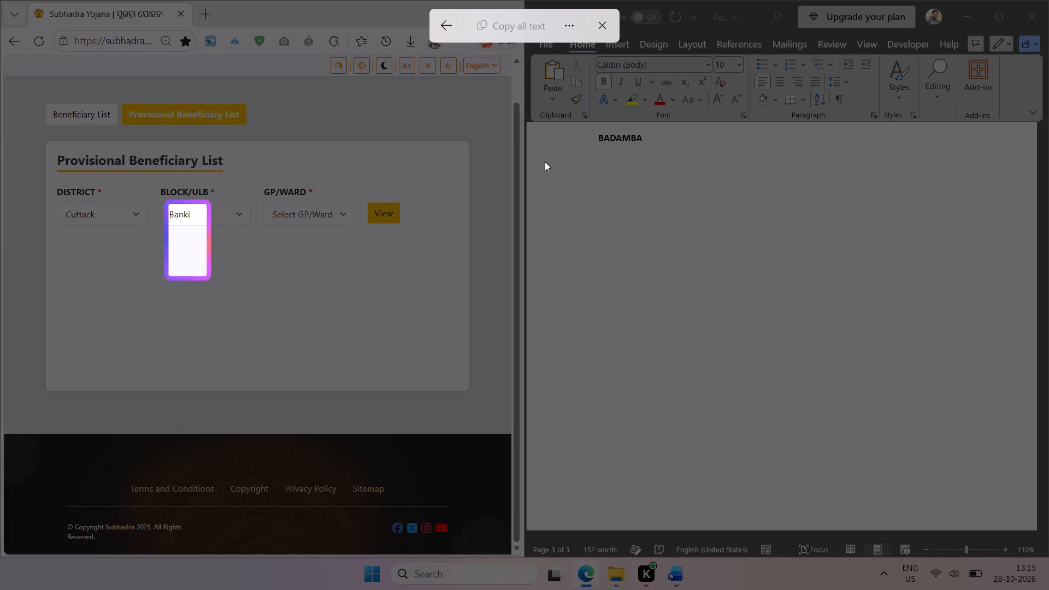
{"action": "left_click", "coordinate": [525, 27]}
{"action": "left_click", "coordinate": [626, 137]}
{"action": "double_click", "coordinate": [617, 138]}
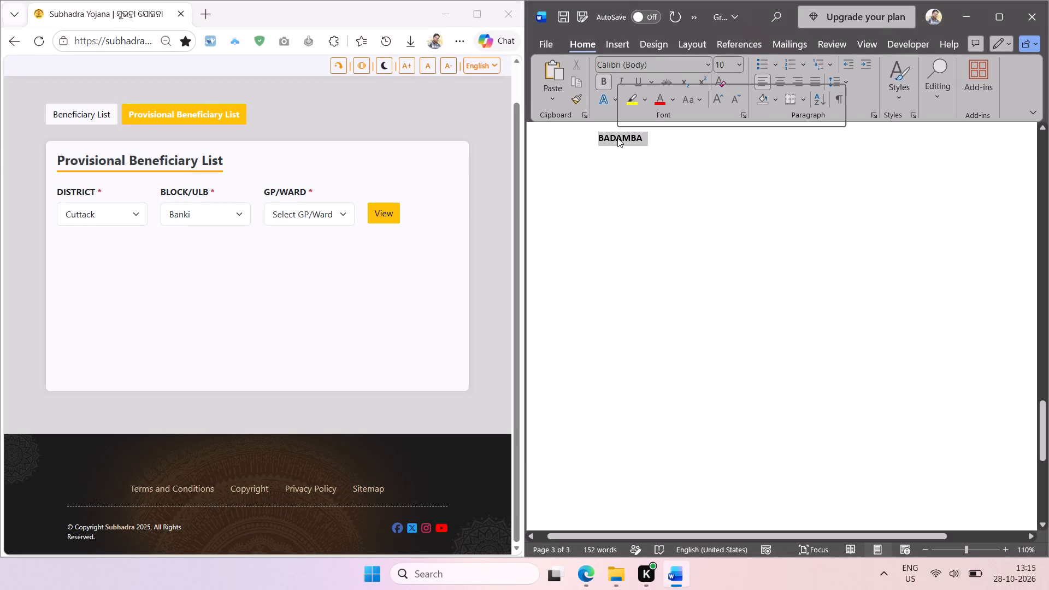
{"action": "key", "text": "ctrl+v"}
{"action": "key", "text": "shift+F3"}
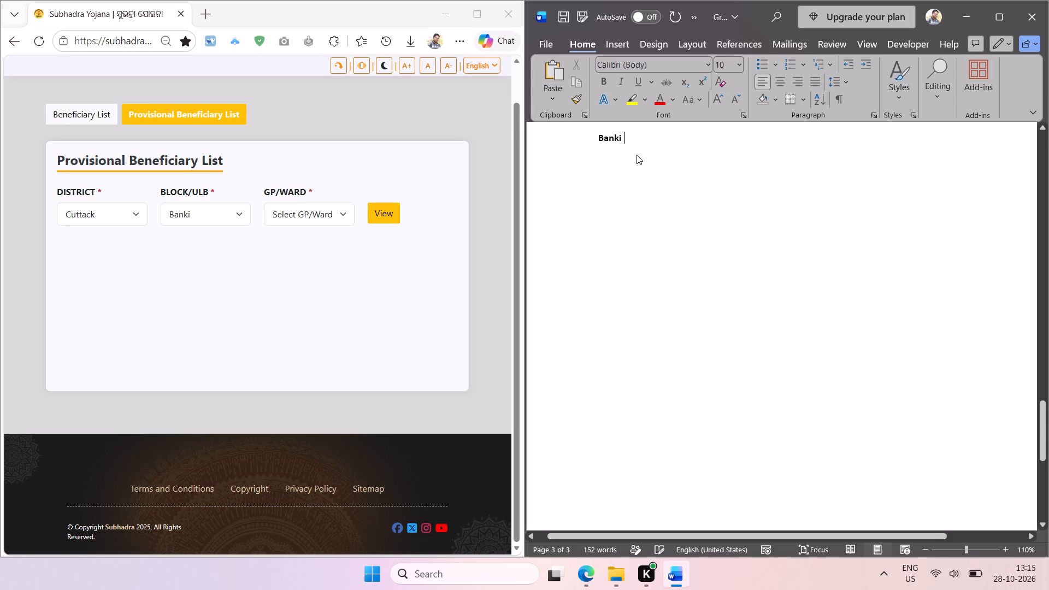
{"action": "key", "text": "Return"}
Extract the Banki gram panchayat names from Anuary to Puincha with screen text capture and paste them below the BANKI heading in Word.
{"action": "left_click", "coordinate": [332, 219]}
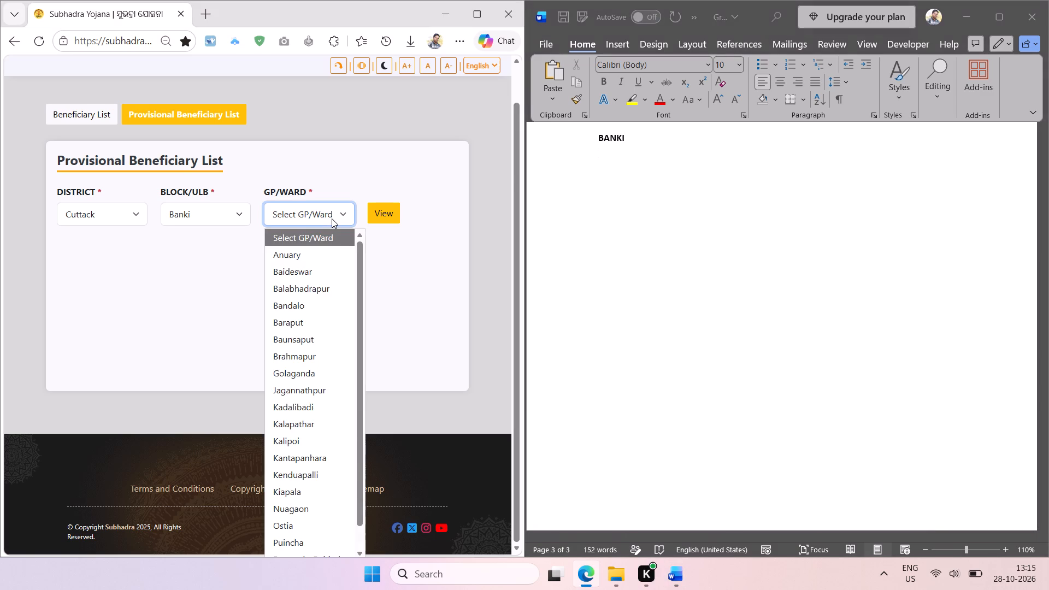
{"action": "key", "text": "shift+super+t"}
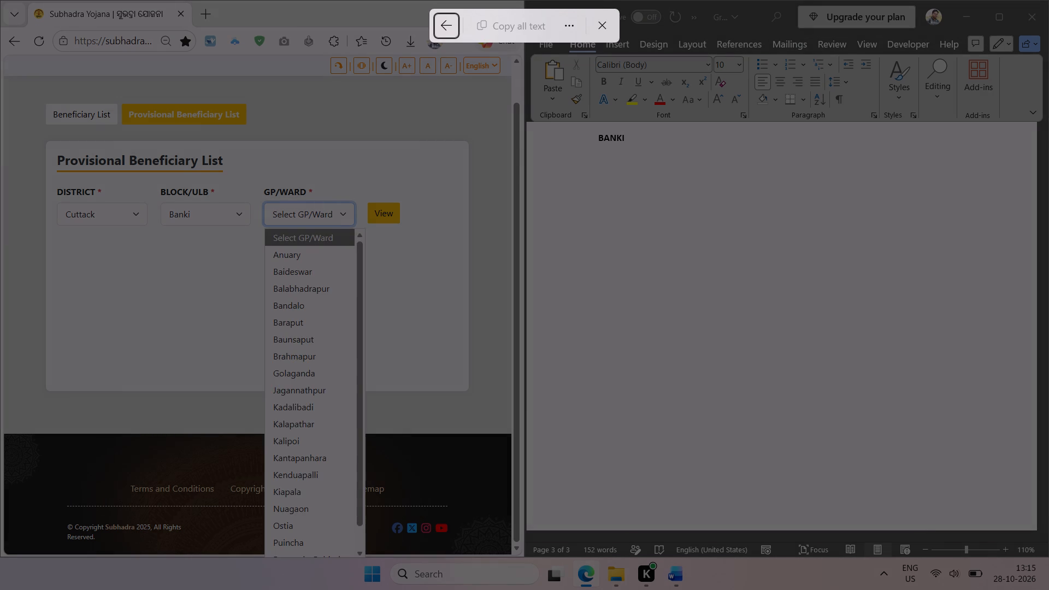
{"action": "left_click_drag", "start_coordinate": [267, 249], "coordinate": [349, 553]}
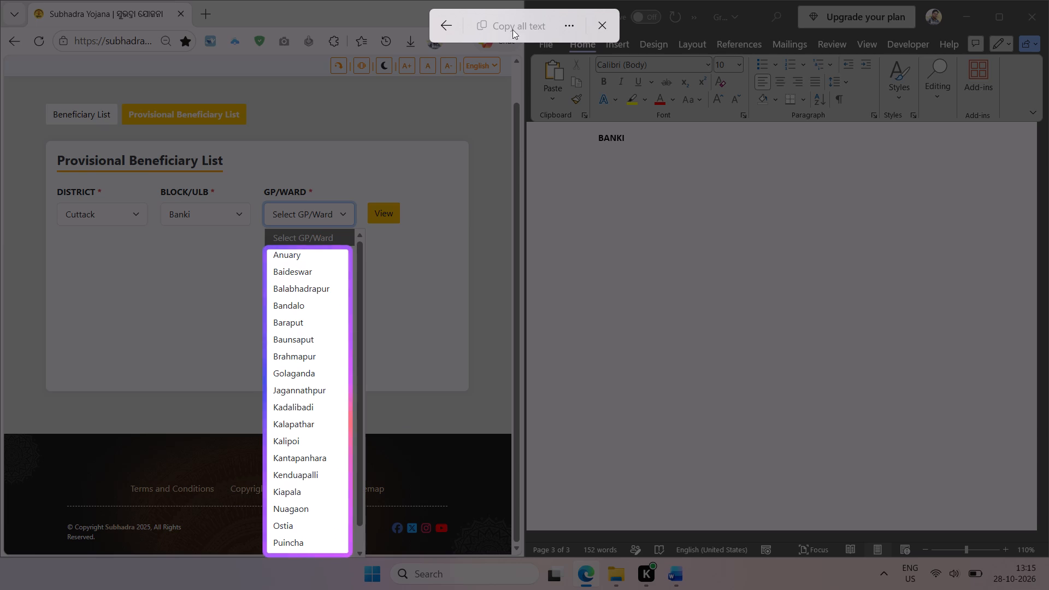
{"action": "left_click", "coordinate": [513, 18]}
{"action": "left_click", "coordinate": [599, 145]}
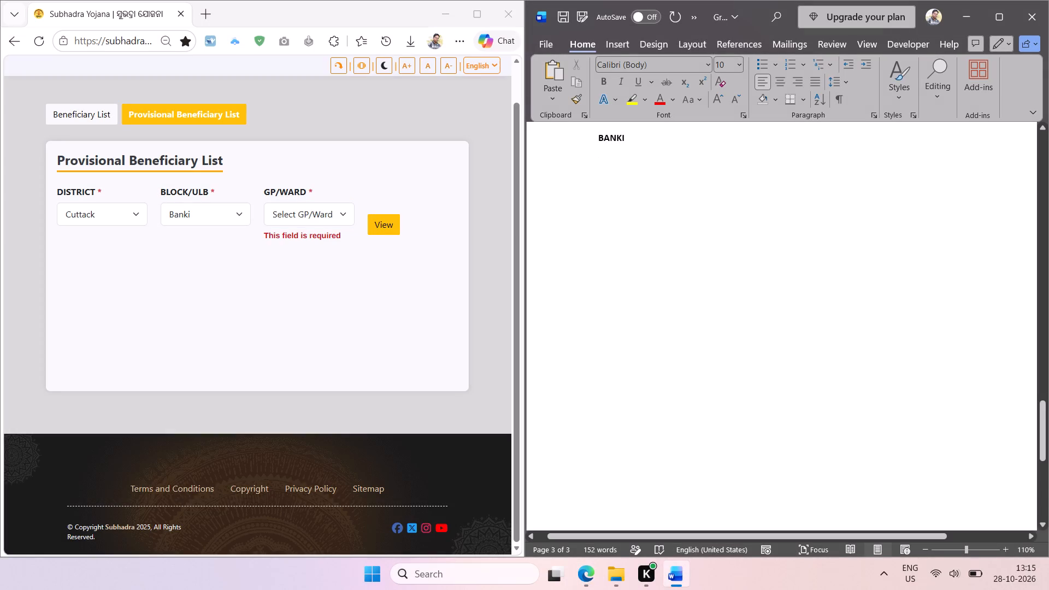
{"action": "key", "text": "ctrl+v"}
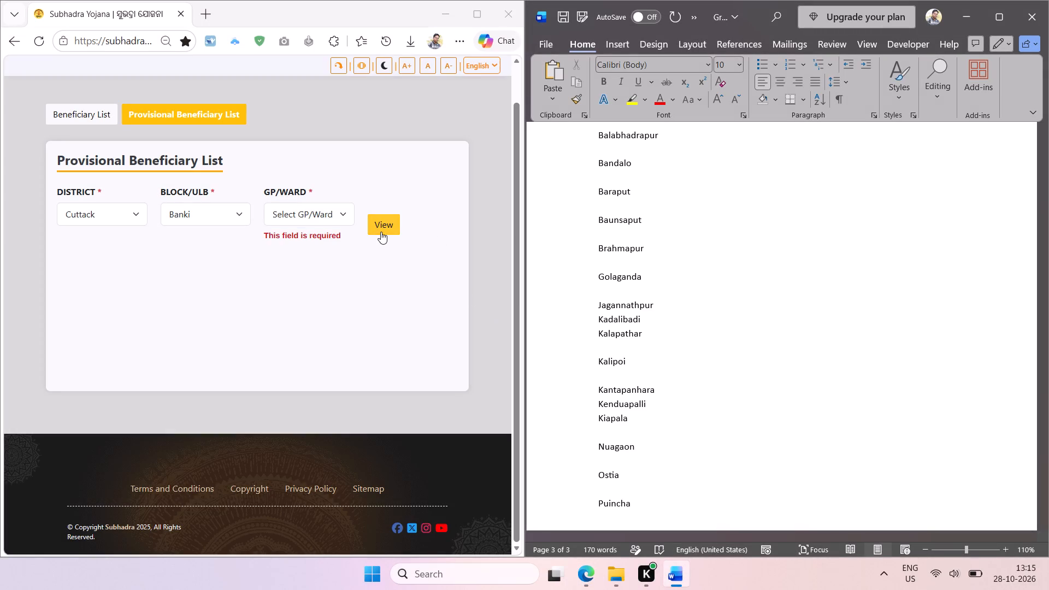
Extract the remaining names Ratagada Gobindpur and Subarnapur from the web page with screen text capture and paste them on a new line below Puincha.
{"action": "left_click", "coordinate": [344, 211]}
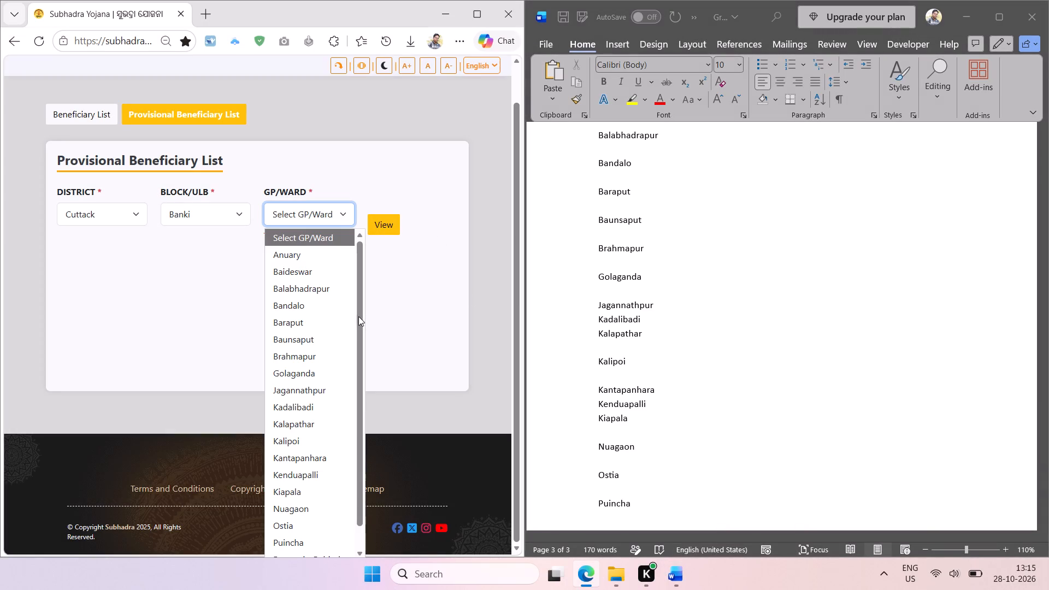
{"action": "left_click_drag", "start_coordinate": [361, 318], "coordinate": [371, 455]}
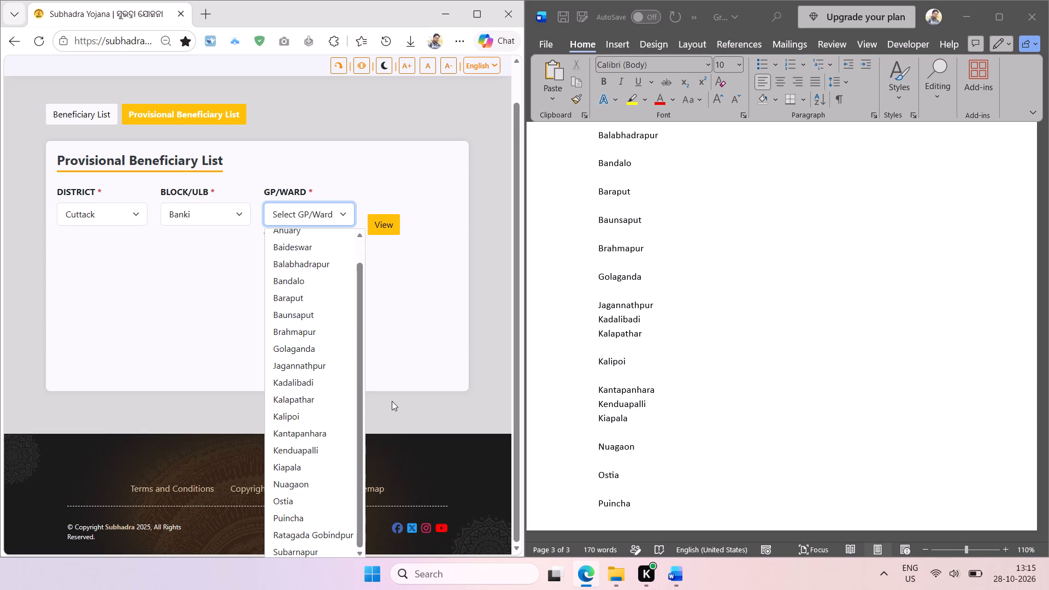
{"action": "key", "text": "shift+super+t"}
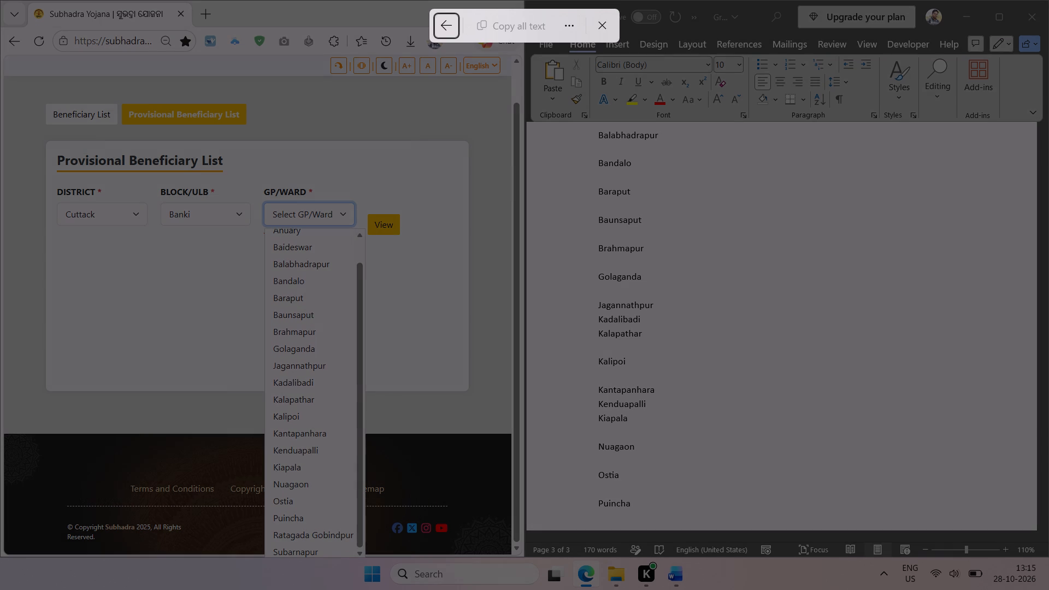
{"action": "left_click_drag", "start_coordinate": [266, 524], "coordinate": [355, 567]}
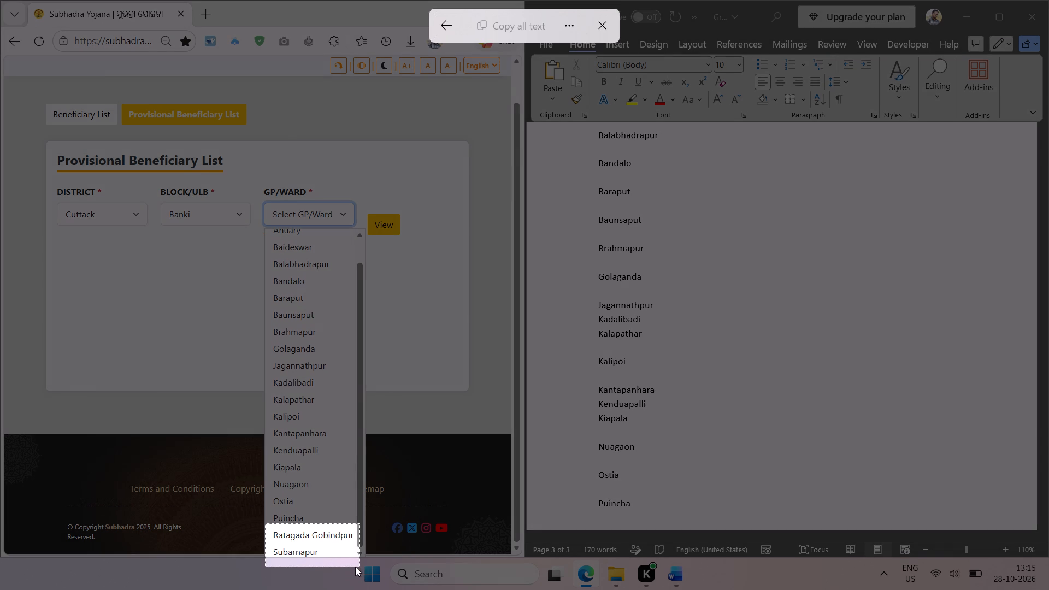
{"action": "left_click_drag", "start_coordinate": [355, 567], "coordinate": [356, 567]}
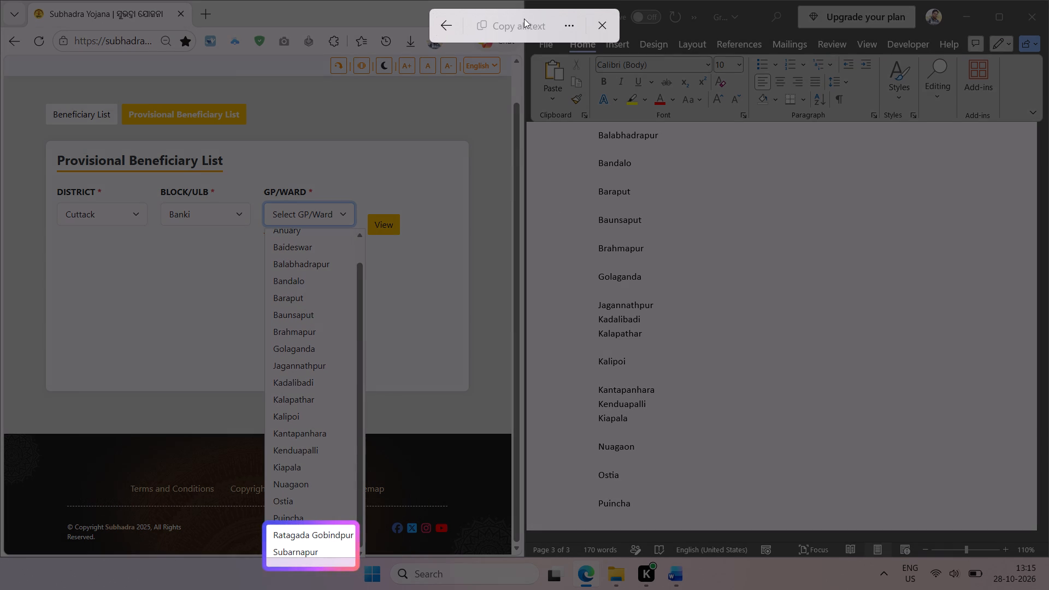
{"action": "left_click", "coordinate": [523, 24]}
{"action": "left_click", "coordinate": [657, 499]}
{"action": "key", "text": "Return"}
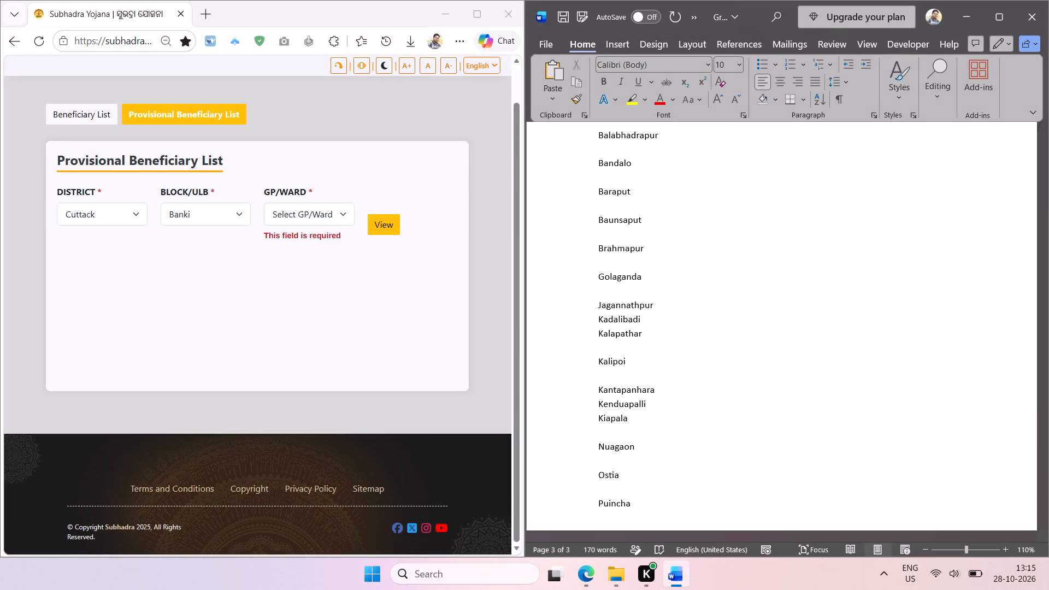
{"action": "key", "text": "ctrl+v"}
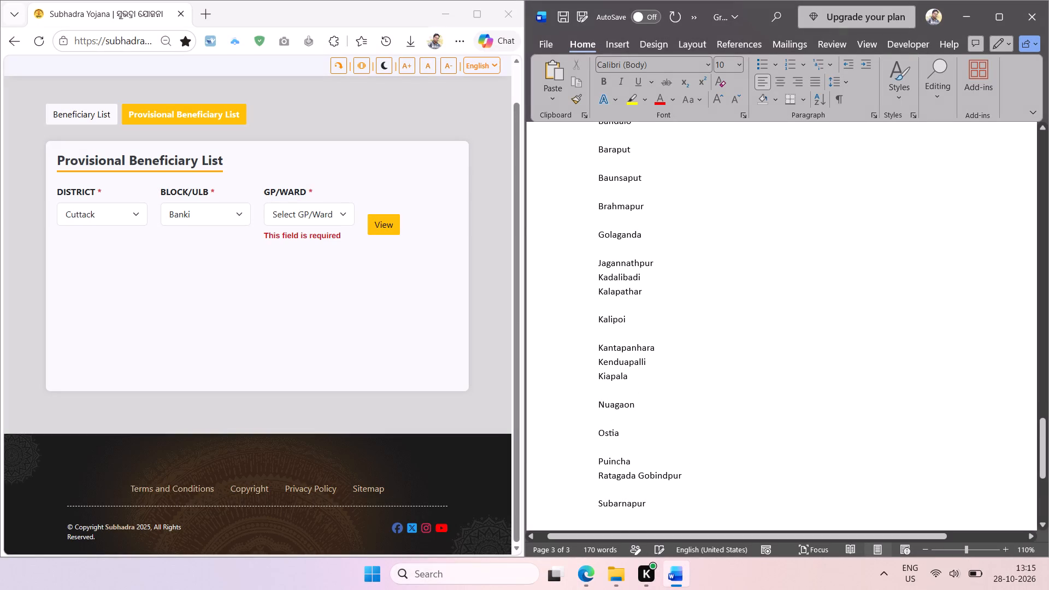
Delete the blank lines between the names from Nuagaon up to Brahmapur in the BANKI list.
{"action": "scroll", "coordinate": [674, 382], "scroll_direction": "down", "scroll_amount": 1}
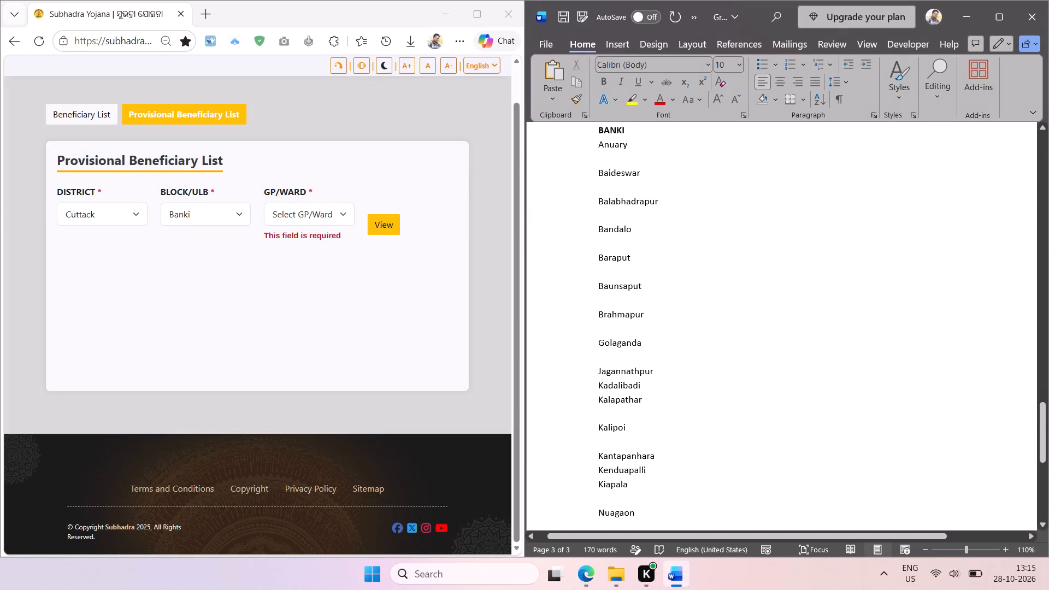
{"action": "scroll", "coordinate": [678, 369], "scroll_direction": "down", "scroll_amount": 1}
{"action": "left_click", "coordinate": [609, 497]}
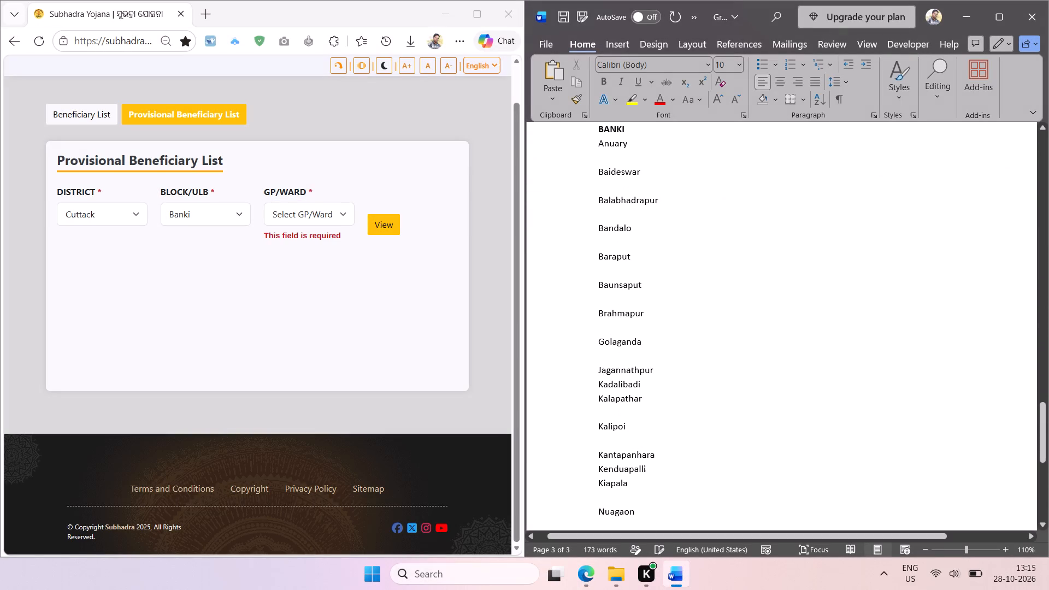
{"action": "key", "text": "BackSpace"}
{"action": "key", "text": "Up"}
{"action": "key", "text": "Up"}
{"action": "key", "text": "Up"}
{"action": "key", "text": "BackSpace"}
{"action": "key", "text": "Up"}
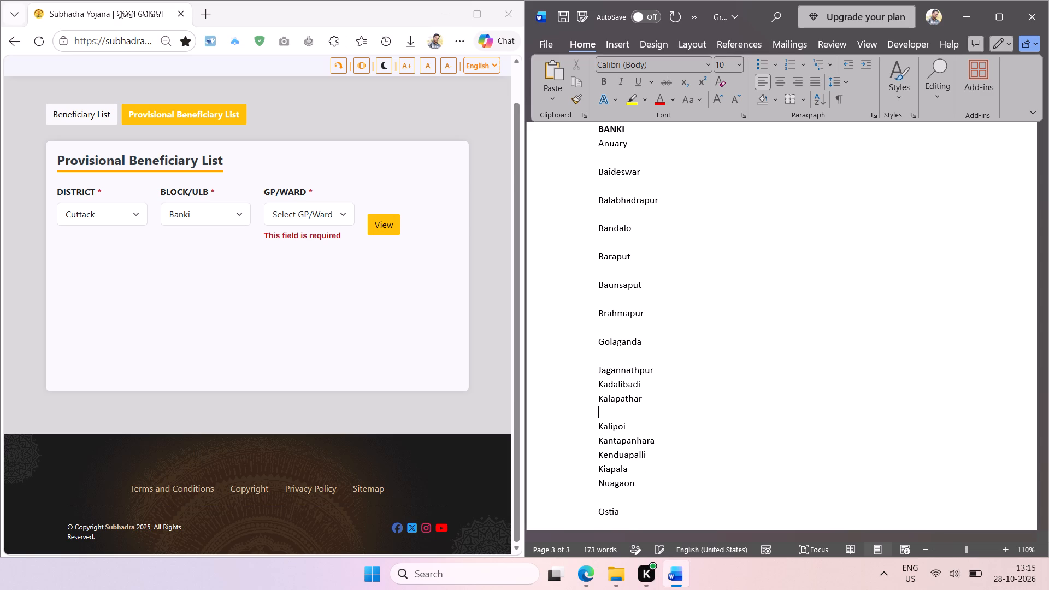
{"action": "key", "text": "BackSpace"}
{"action": "key", "text": "Up"}
{"action": "key", "text": "Up"}
{"action": "key", "text": "Up"}
{"action": "key", "text": "BackSpace"}
{"action": "key", "text": "Up"}
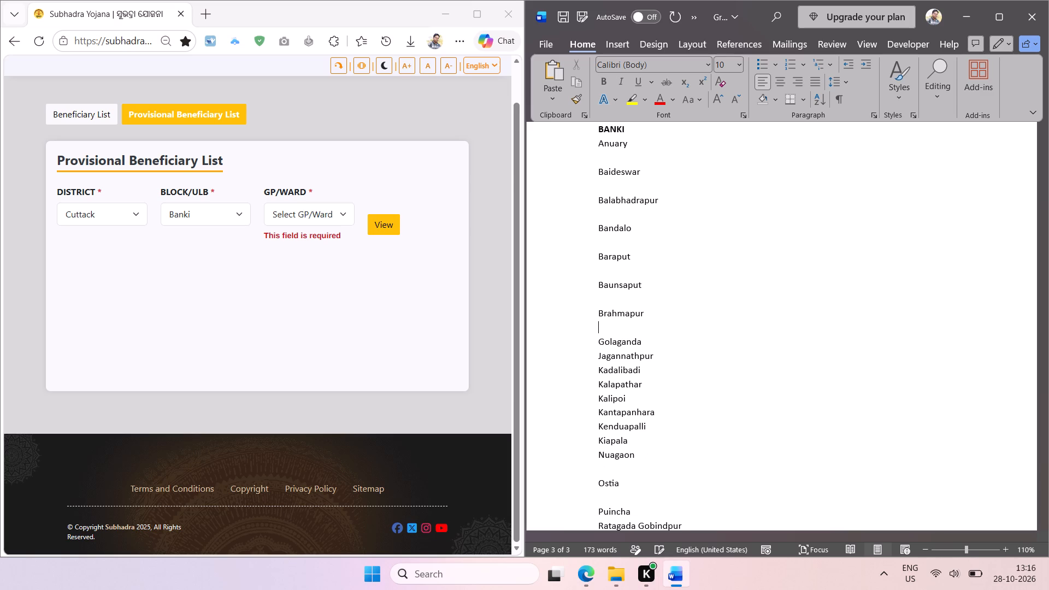
{"action": "key", "text": "BackSpace"}
Delete the blank lines between the names from Brahmapur up to Anuary in the BANKI list.
{"action": "key", "text": "Up"}
{"action": "key", "text": "BackSpace"}
{"action": "key", "text": "Up"}
{"action": "key", "text": "BackSpace"}
{"action": "key", "text": "Up"}
{"action": "key", "text": "BackSpace"}
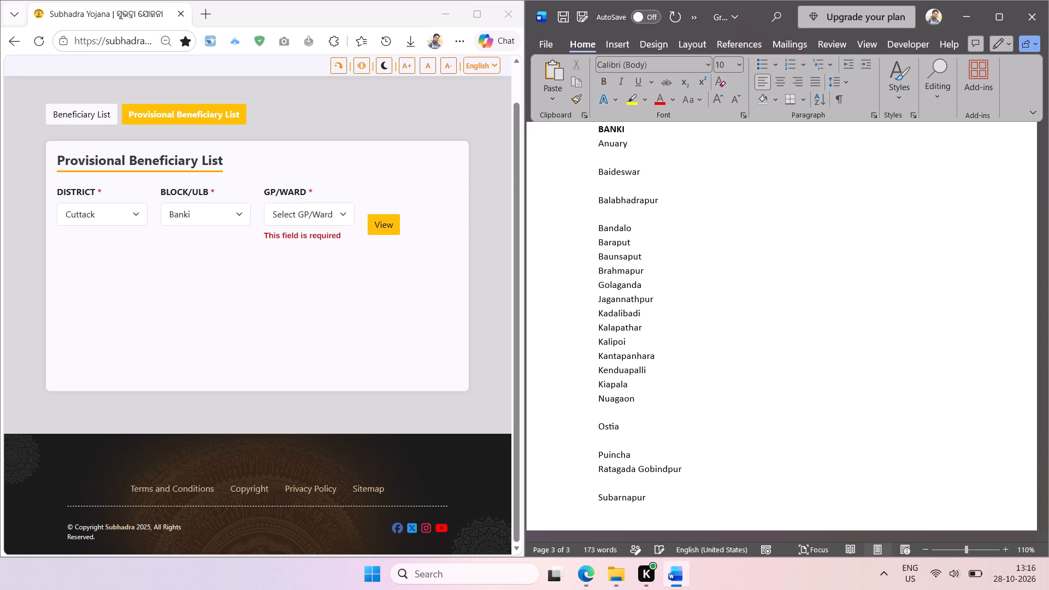
{"action": "key", "text": "Up"}
{"action": "key", "text": "BackSpace"}
{"action": "key", "text": "Up"}
{"action": "key", "text": "BackSpace"}
{"action": "key", "text": "Up"}
{"action": "key", "text": "BackSpace"}
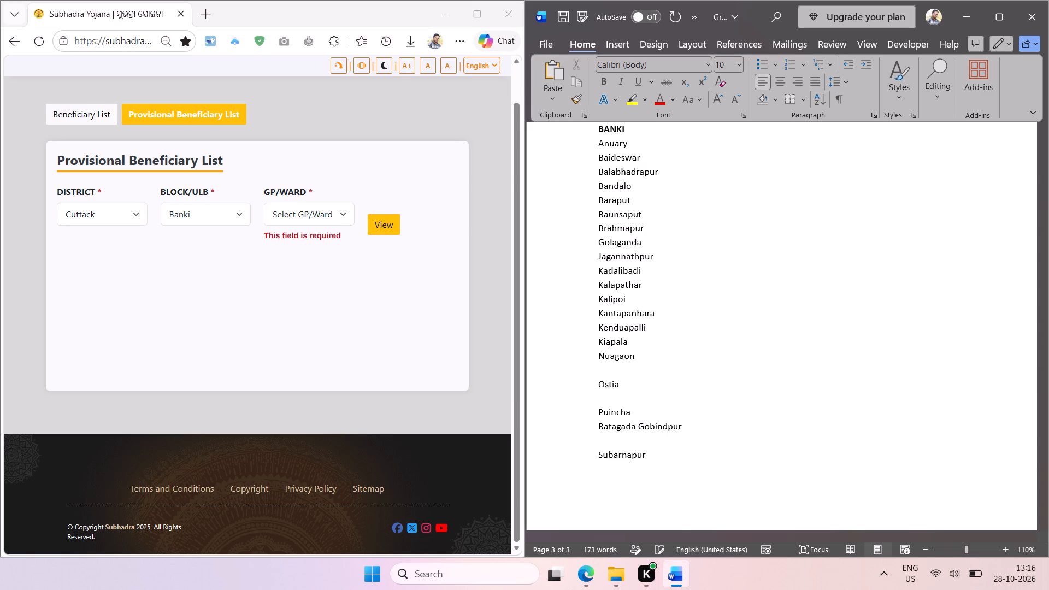
{"action": "key", "text": "End"}
Delete the remaining blank lines between Nuagaon and Subarnapur at the end of the BANKI list.
{"action": "left_click", "coordinate": [601, 442]}
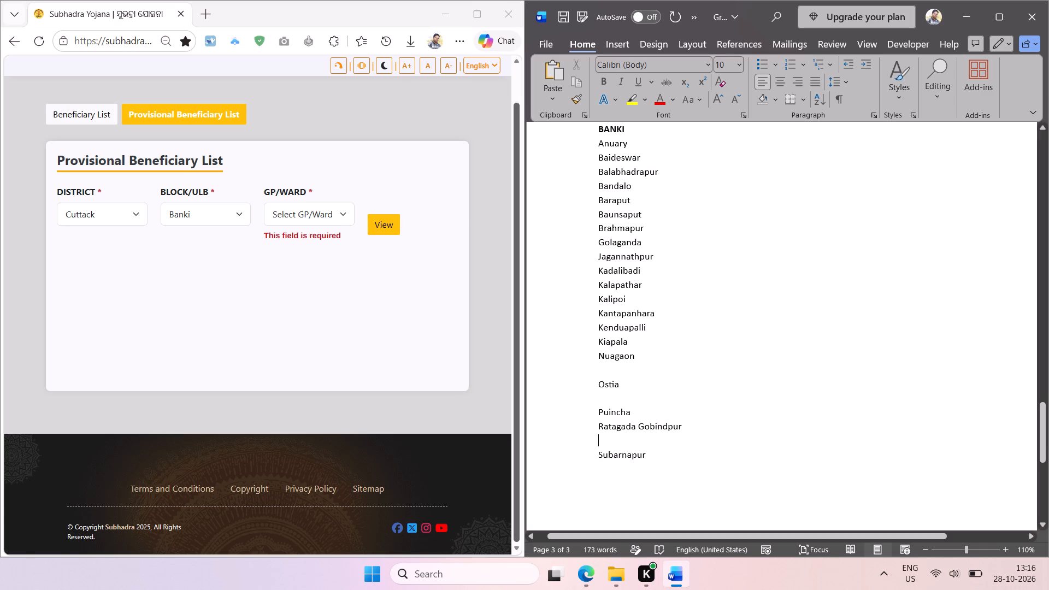
{"action": "key", "text": "BackSpace"}
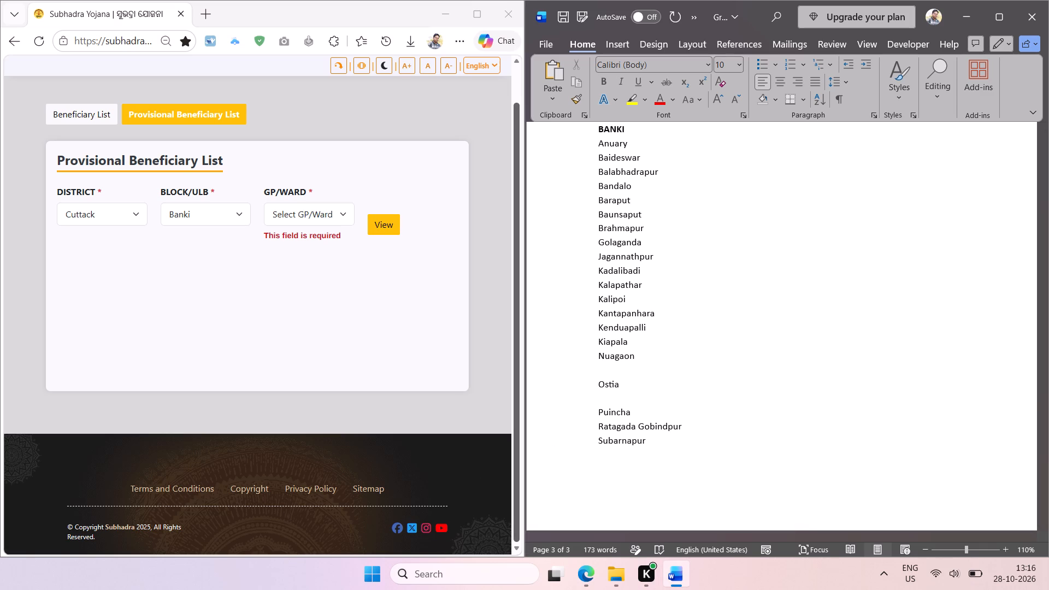
{"action": "left_click", "coordinate": [621, 399]}
{"action": "key", "text": "BackSpace"}
{"action": "left_click", "coordinate": [618, 372]}
{"action": "key", "text": "BackSpace"}
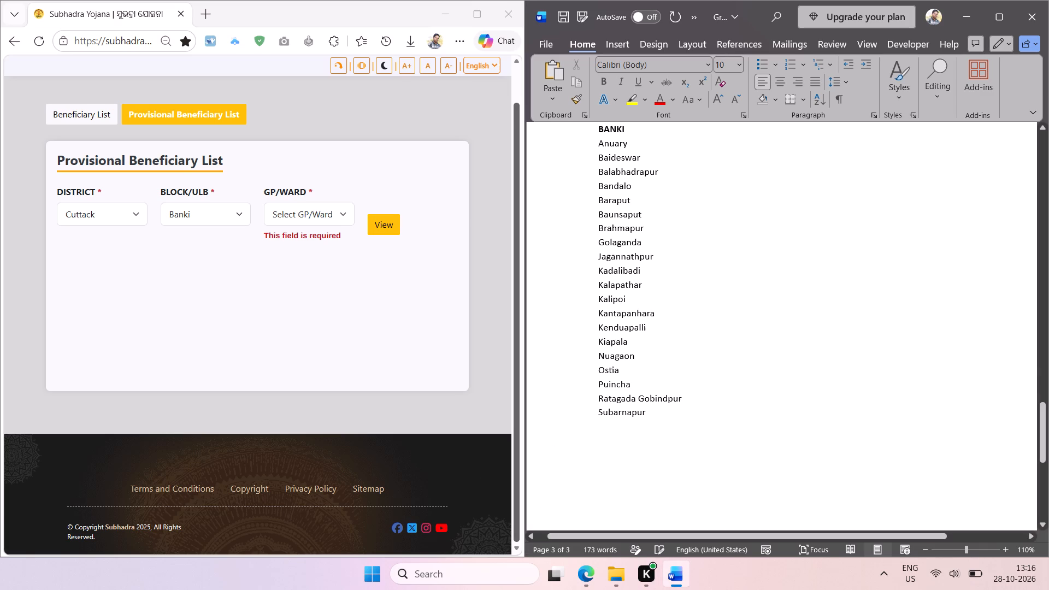
Check the pasted names against the website's Banki GP list, and sort the names from Anuary to Subarnapur alphabetically in Word.
{"action": "left_click", "coordinate": [328, 209]}
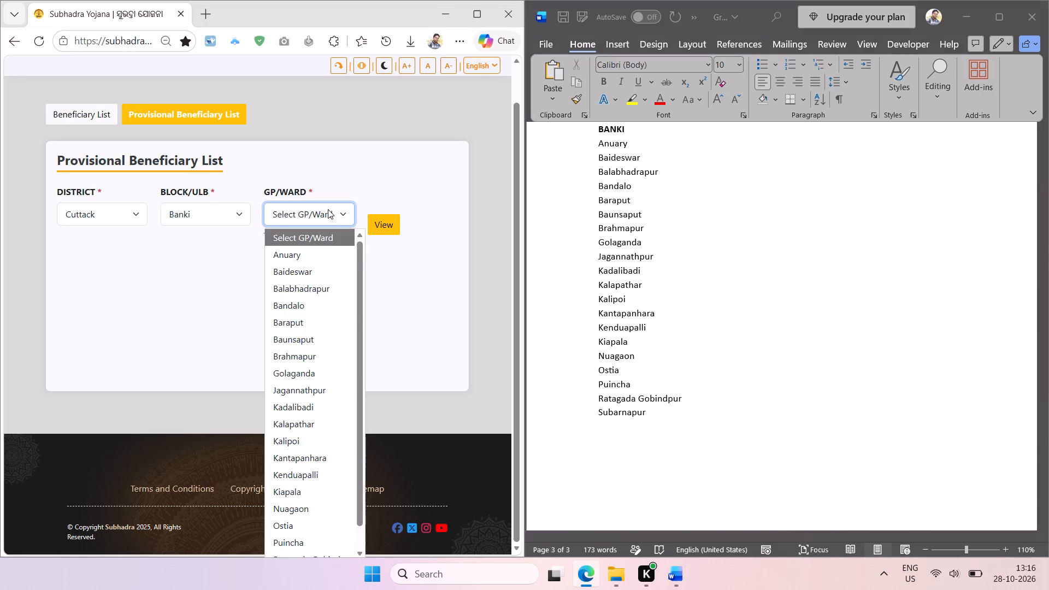
{"action": "scroll", "coordinate": [328, 318], "scroll_direction": "down", "scroll_amount": 5}
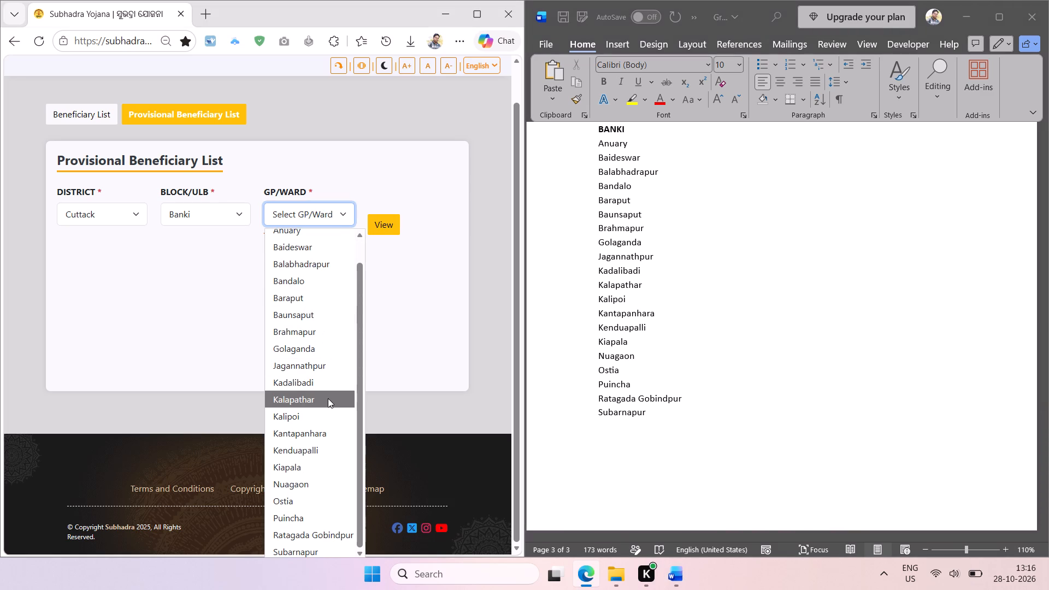
{"action": "left_click", "coordinate": [689, 413]}
{"action": "left_click", "coordinate": [656, 416]}
{"action": "scroll", "coordinate": [655, 416], "scroll_direction": "up", "scroll_amount": 1}
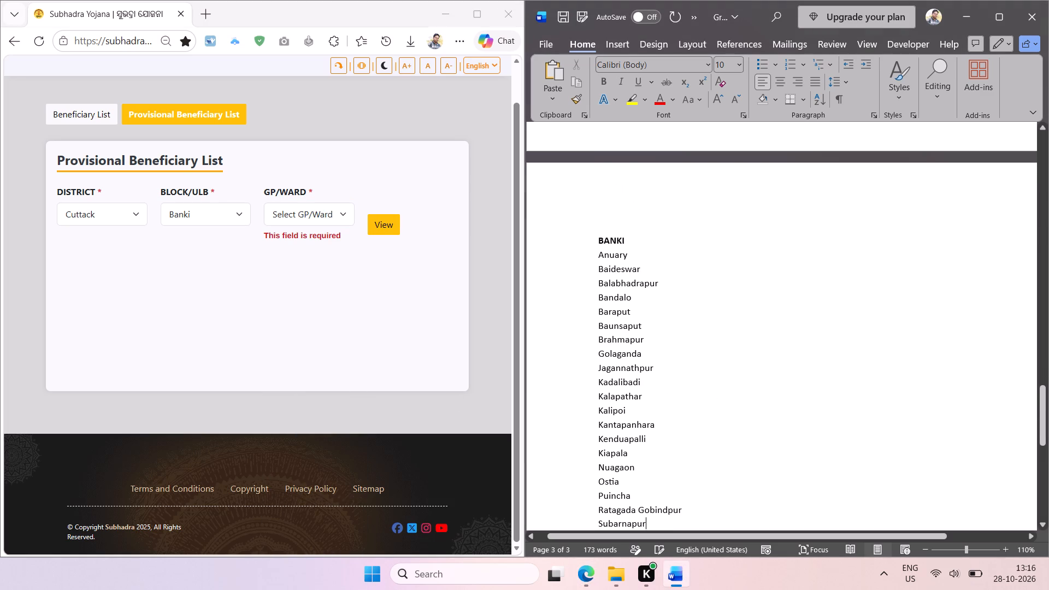
{"action": "scroll", "coordinate": [655, 416], "scroll_direction": "up", "scroll_amount": 1}
{"action": "left_click", "coordinate": [600, 261], "text": "shift"}
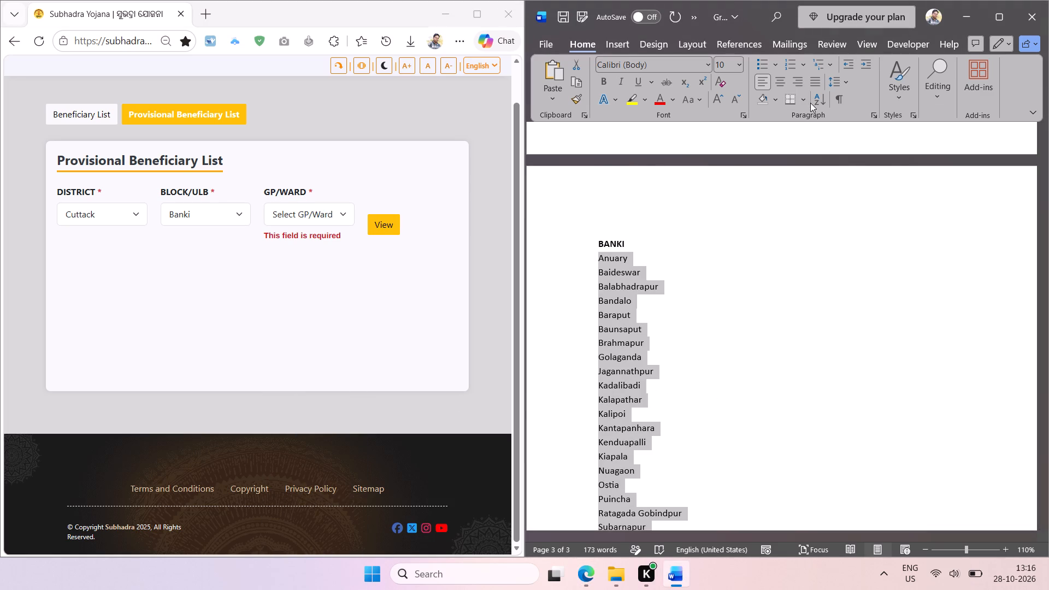
{"action": "left_click", "coordinate": [812, 102]}
{"action": "key", "text": "Return"}
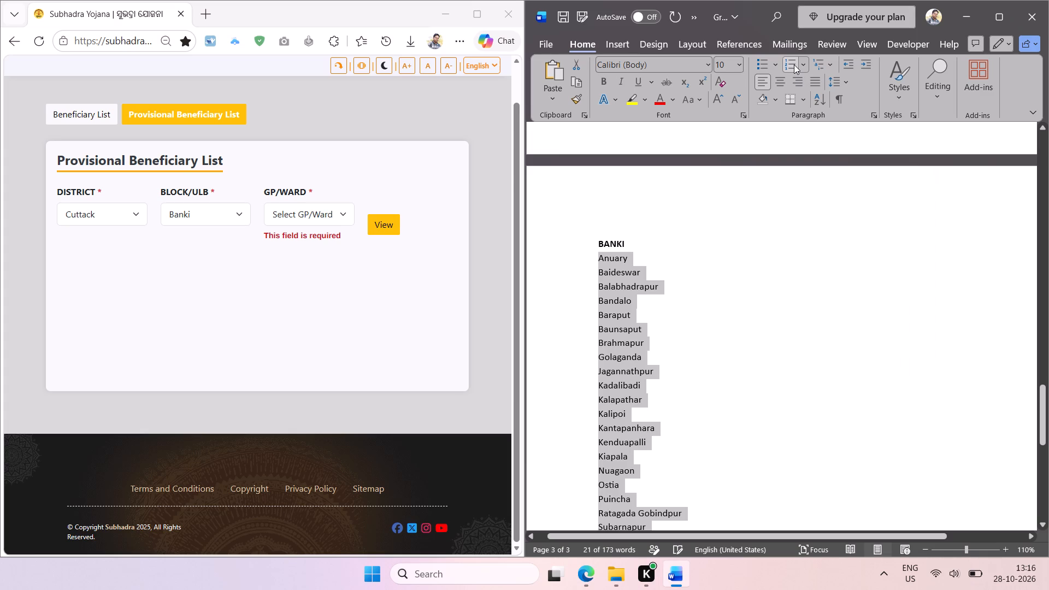
Format the sorted BANKI names as a numbered list with decreased indent and save the document.
{"action": "left_click", "coordinate": [794, 64]}
{"action": "left_click", "coordinate": [852, 64]}
{"action": "left_click", "coordinate": [747, 306]}
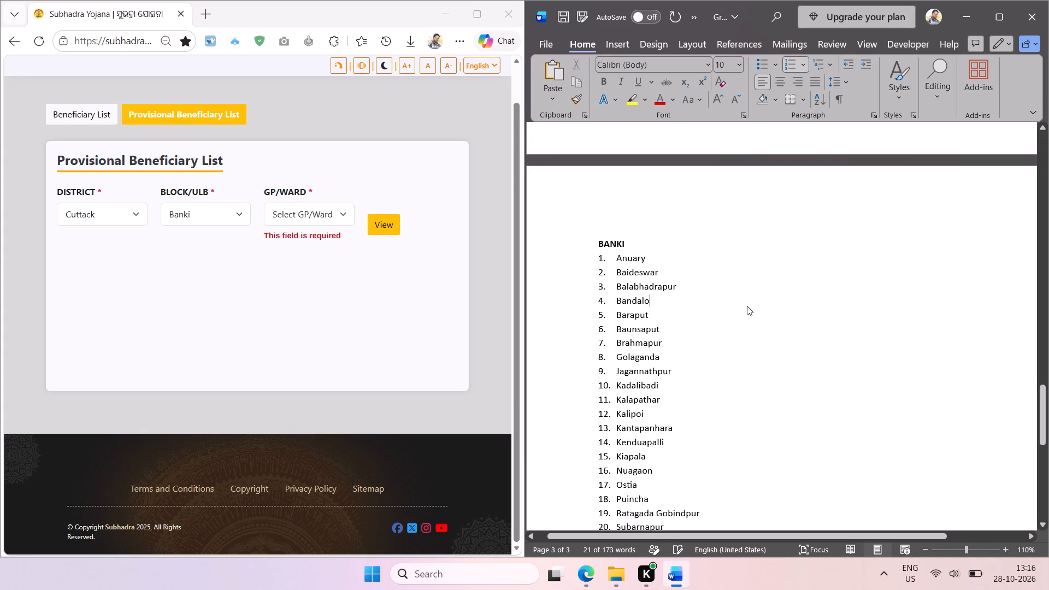
{"action": "key", "text": "ctrl+s"}
Copy the BANKI heading and paste it below Subarnapur, outside the numbered list, after one blank line.
{"action": "left_click", "coordinate": [741, 364]}
{"action": "scroll", "coordinate": [741, 364], "scroll_direction": "up", "scroll_amount": 1}
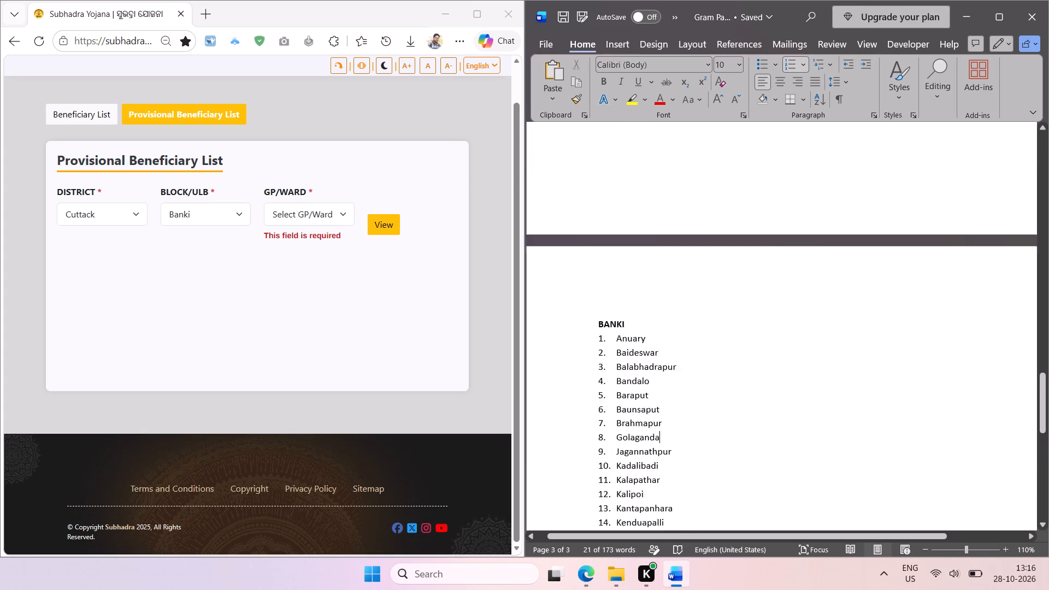
{"action": "scroll", "coordinate": [741, 364], "scroll_direction": "up", "scroll_amount": 1}
{"action": "scroll", "coordinate": [741, 364], "scroll_direction": "down", "scroll_amount": 2}
{"action": "double_click", "coordinate": [618, 155]}
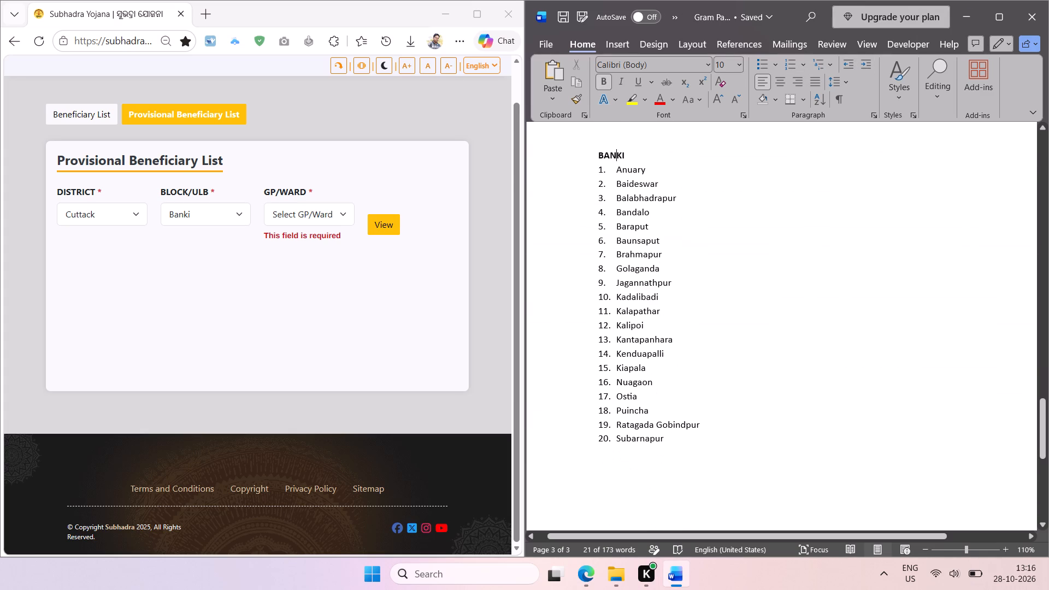
{"action": "key", "text": "ctrl+c"}
{"action": "left_click", "coordinate": [685, 439]}
{"action": "key", "text": "Return"}
{"action": "key", "text": "Return"}
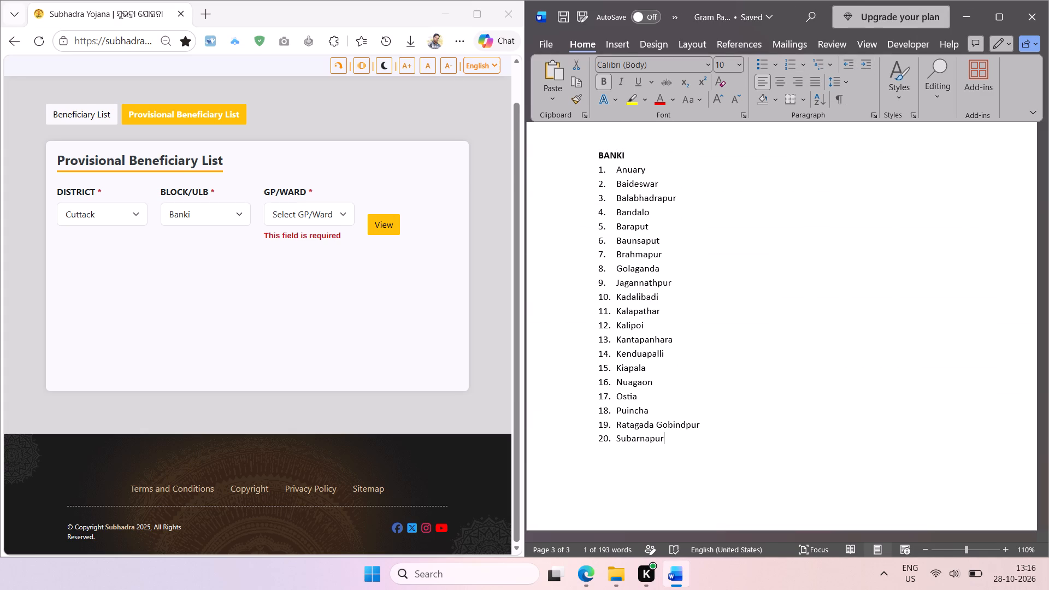
{"action": "key", "text": "Return"}
{"action": "key", "text": "ctrl+v"}
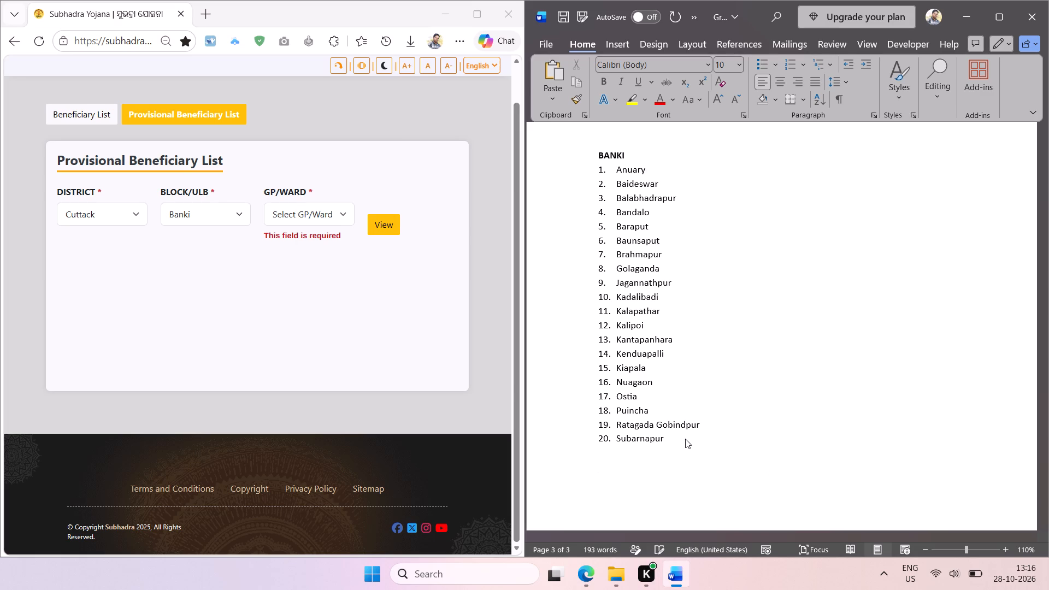
{"action": "scroll", "coordinate": [685, 439], "scroll_direction": "down", "scroll_amount": 3}
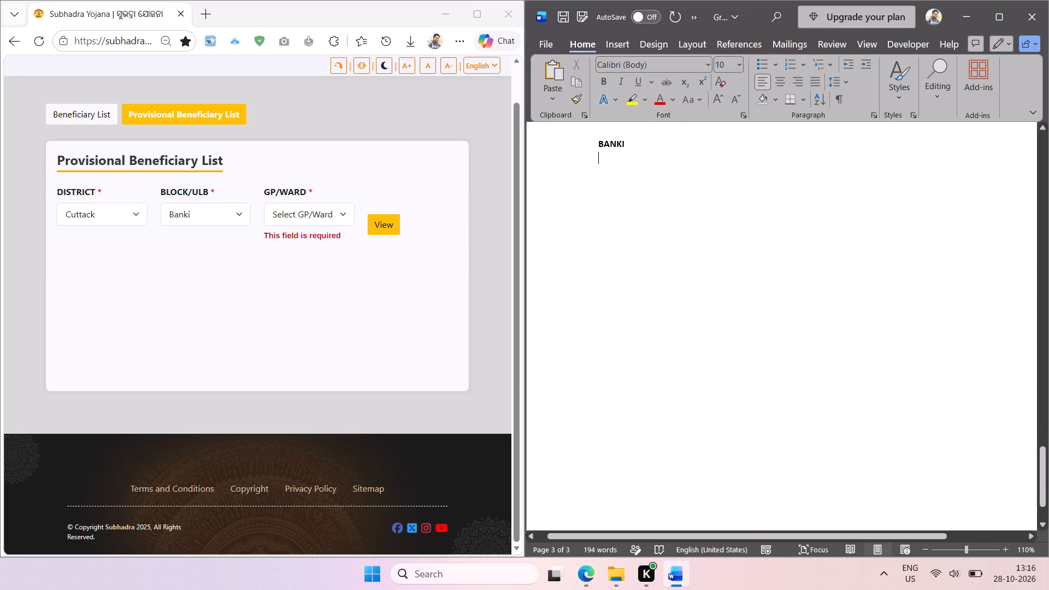
{"action": "scroll", "coordinate": [685, 439], "scroll_direction": "down", "scroll_amount": 1}
Switch to the Subhadra Yojana page in the browser and select Banki - Dampara as Cuttack's block.
{"action": "left_click", "coordinate": [215, 216]}
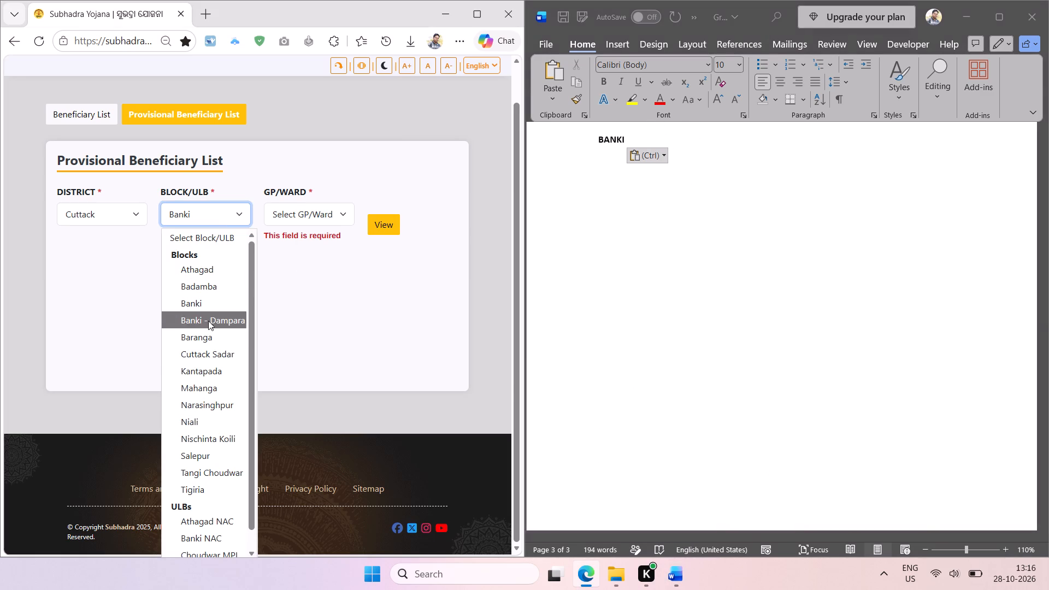
{"action": "left_click", "coordinate": [208, 322]}
{"action": "left_click", "coordinate": [256, 301]}
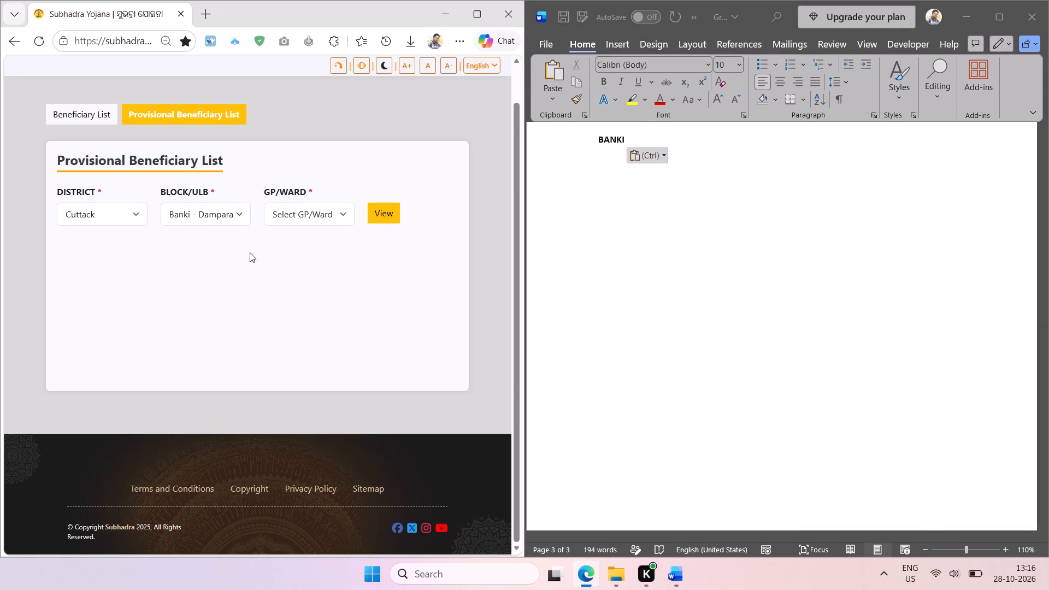
Check the full Banki - Dampara block name in a maximized browser window, and restore the side-by-side layout with Word.
{"action": "left_click", "coordinate": [243, 210]}
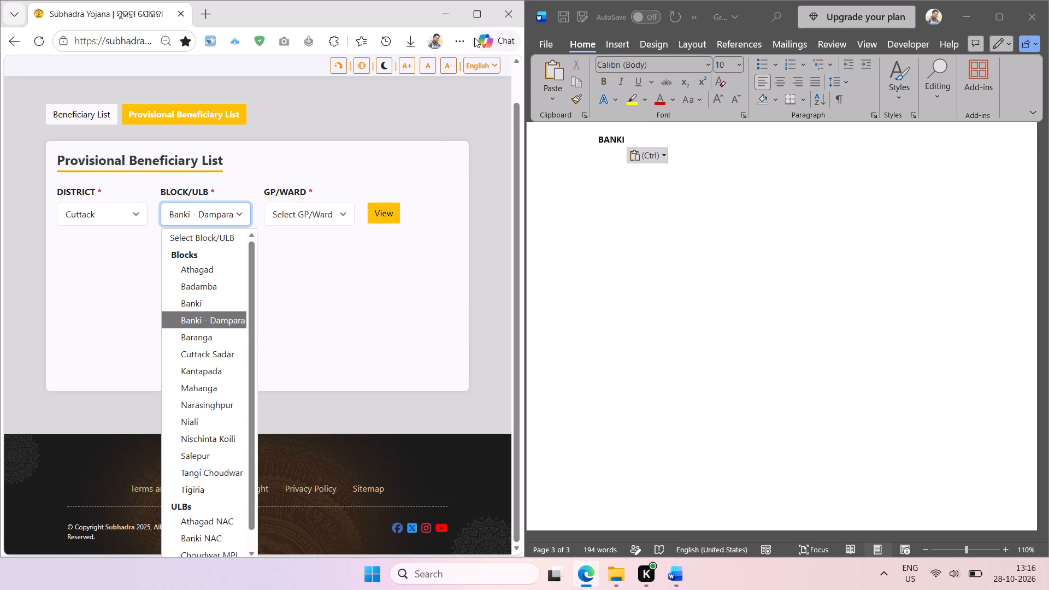
{"action": "left_click", "coordinate": [475, 20]}
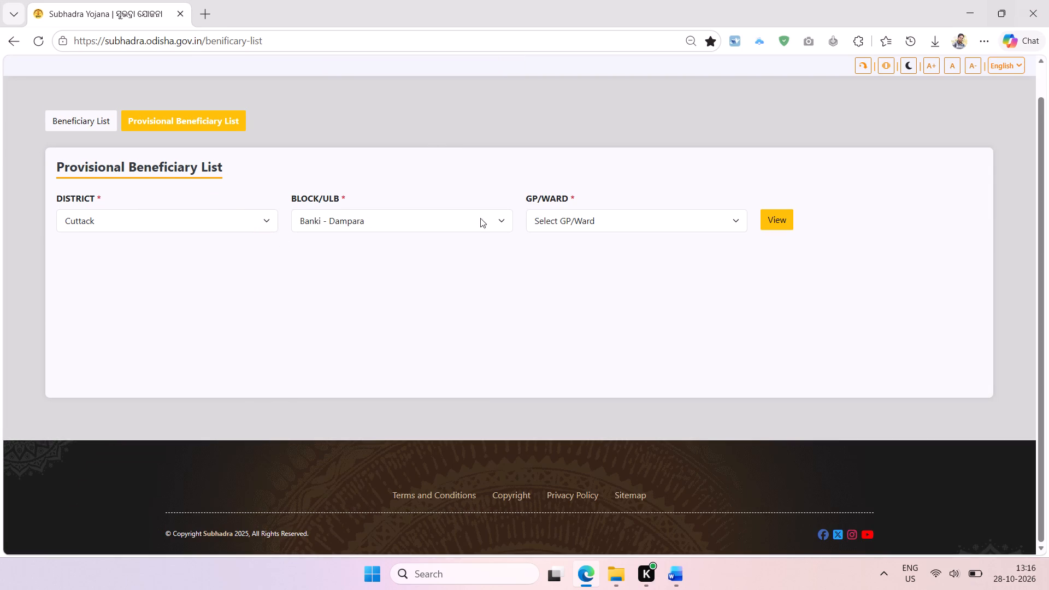
{"action": "left_click", "coordinate": [448, 225]}
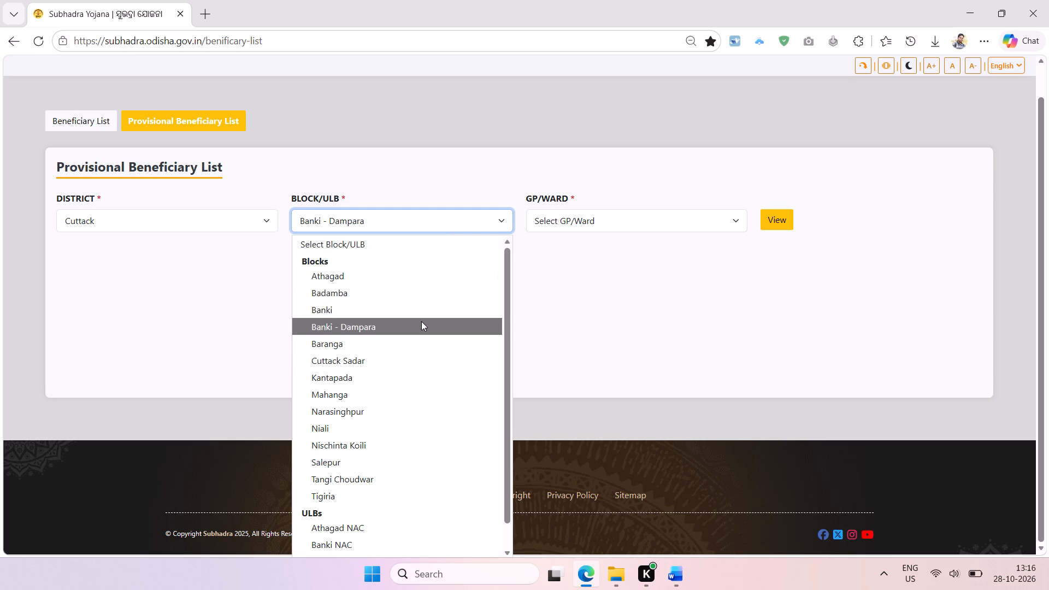
{"action": "left_click", "coordinate": [421, 321]}
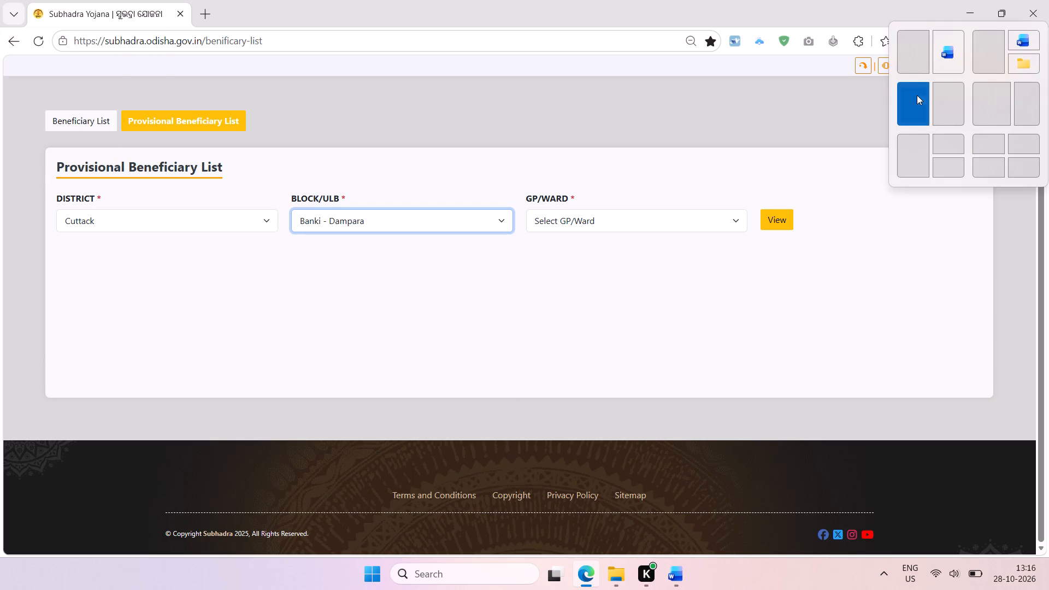
{"action": "left_click", "coordinate": [917, 95]}
{"action": "left_click", "coordinate": [255, 278]}
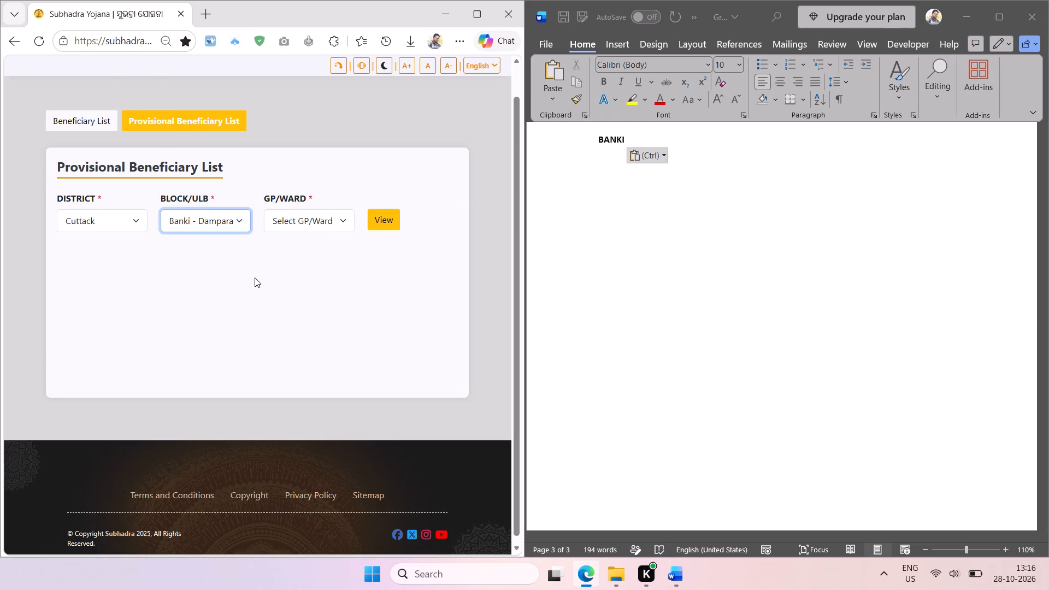
Extract the block name Banki - Dampara from the web page as text and paste it over the lower BANKI heading in Word.
{"action": "key", "text": "shift+super+t"}
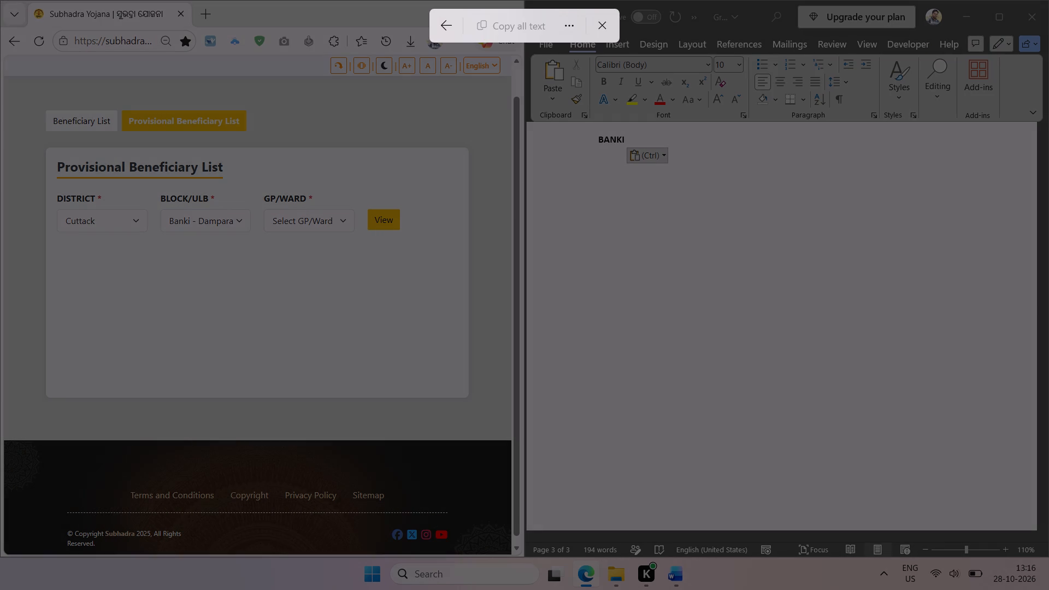
{"action": "left_click_drag", "start_coordinate": [164, 210], "coordinate": [239, 281]}
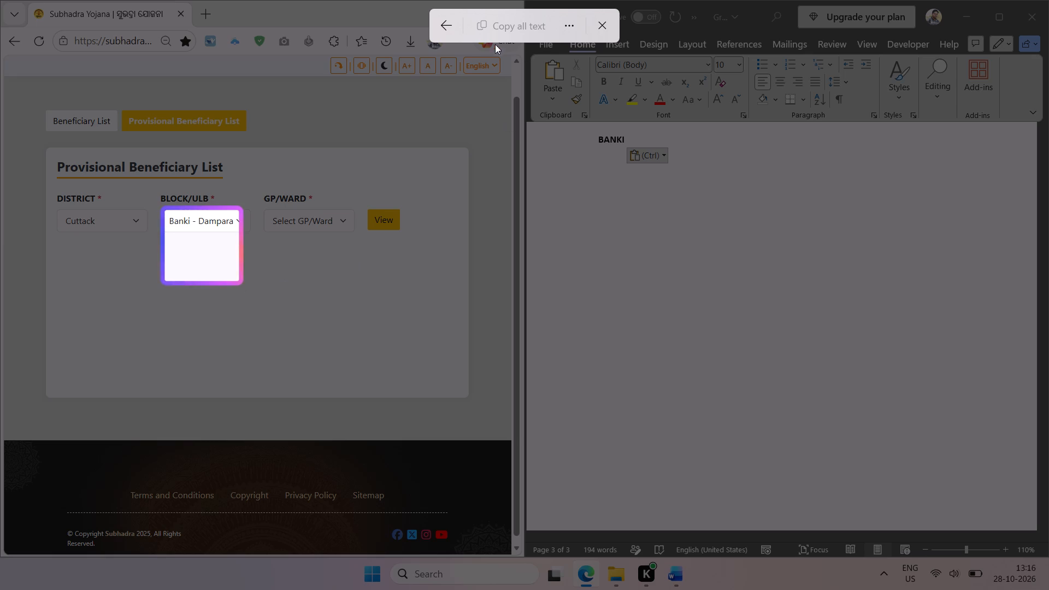
{"action": "left_click", "coordinate": [510, 26]}
{"action": "left_click", "coordinate": [674, 193]}
{"action": "double_click", "coordinate": [612, 140]}
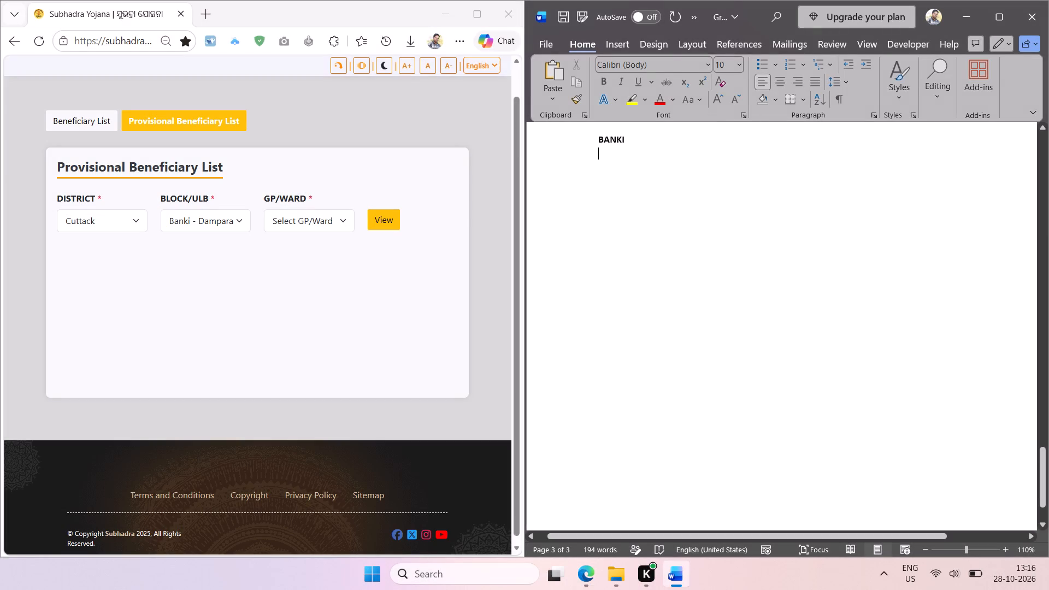
{"action": "key", "text": "ctrl+v"}
Change the Banki - Dampara heading to uppercase, start a new line below it and save the document.
{"action": "left_click_drag", "start_coordinate": [673, 139], "coordinate": [588, 140]}
{"action": "key", "text": "shift+F3"}
{"action": "left_click", "coordinate": [657, 163]}
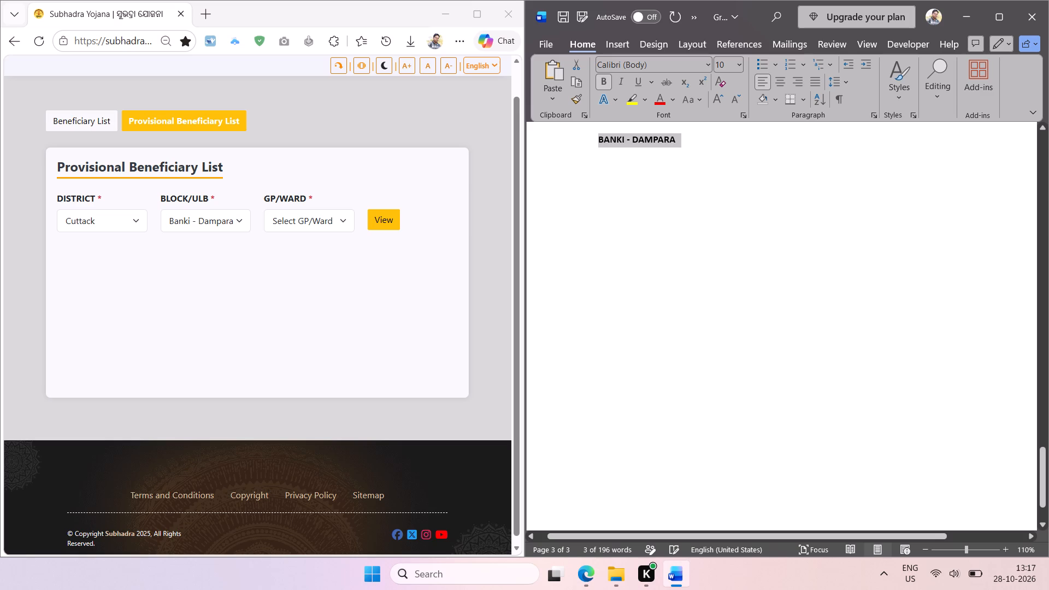
{"action": "left_click", "coordinate": [692, 143]}
{"action": "key", "text": "Return"}
{"action": "key", "text": "ctrl+s"}
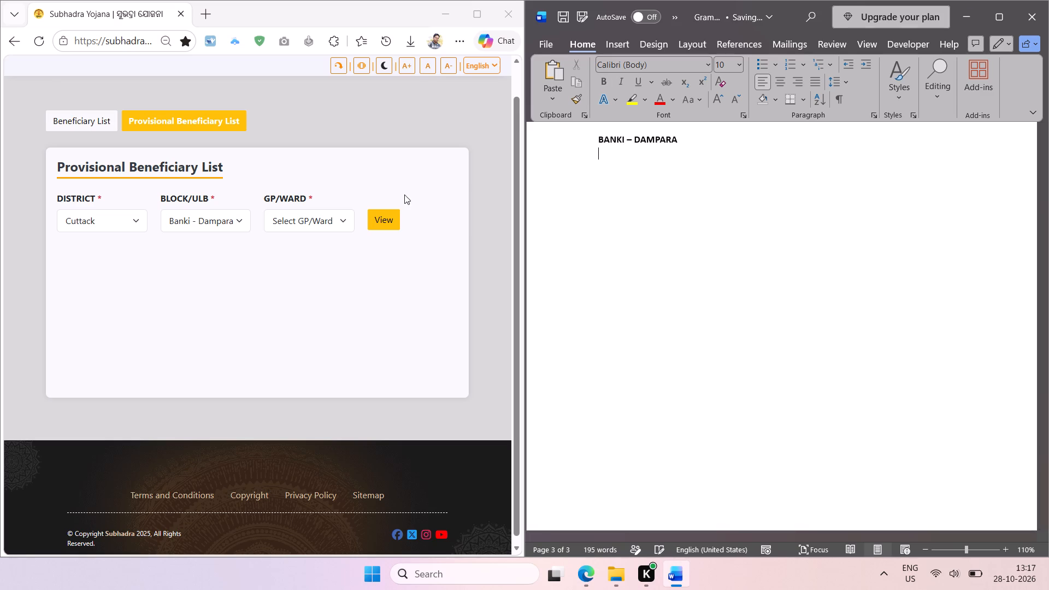
Extract the Banki - Dampara GP names from Banara to Tulasipur as text from the website and paste them below the heading in Word.
{"action": "left_click", "coordinate": [356, 219]}
{"action": "left_click", "coordinate": [343, 221]}
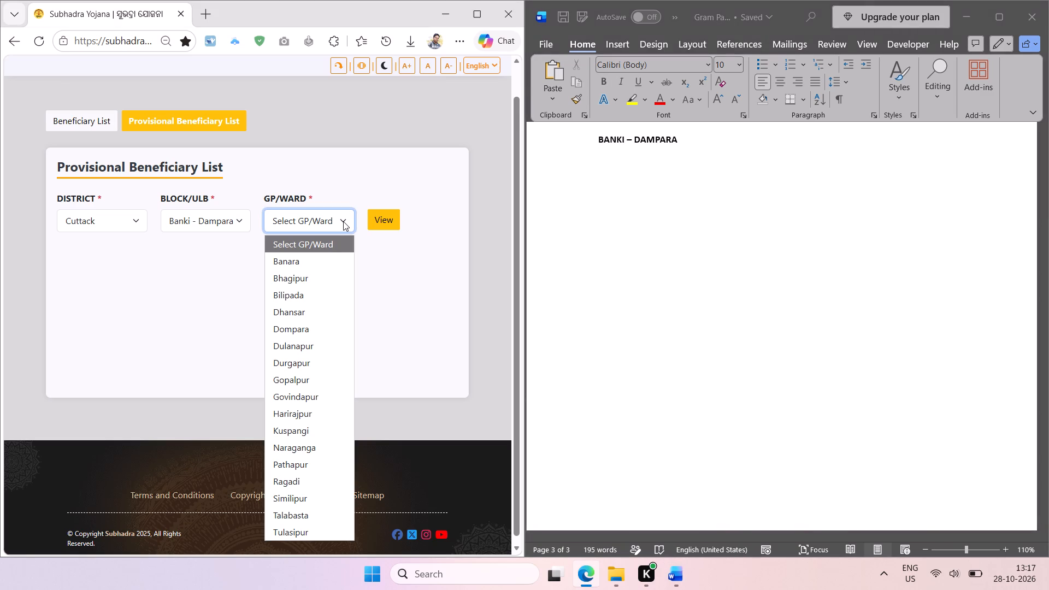
{"action": "key", "text": "shift+super+t"}
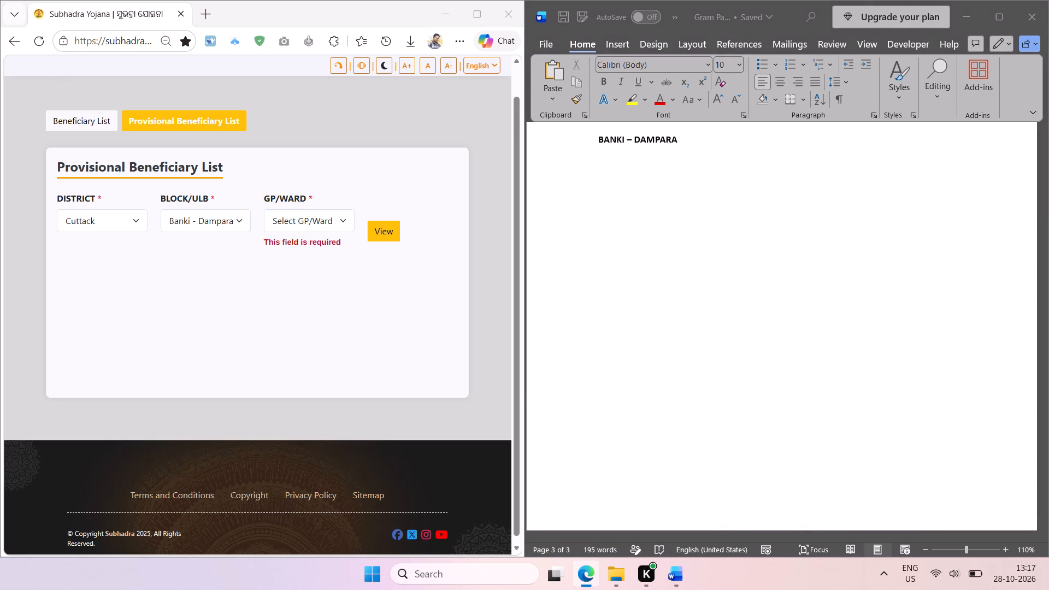
{"action": "left_click_drag", "start_coordinate": [264, 255], "coordinate": [339, 540]}
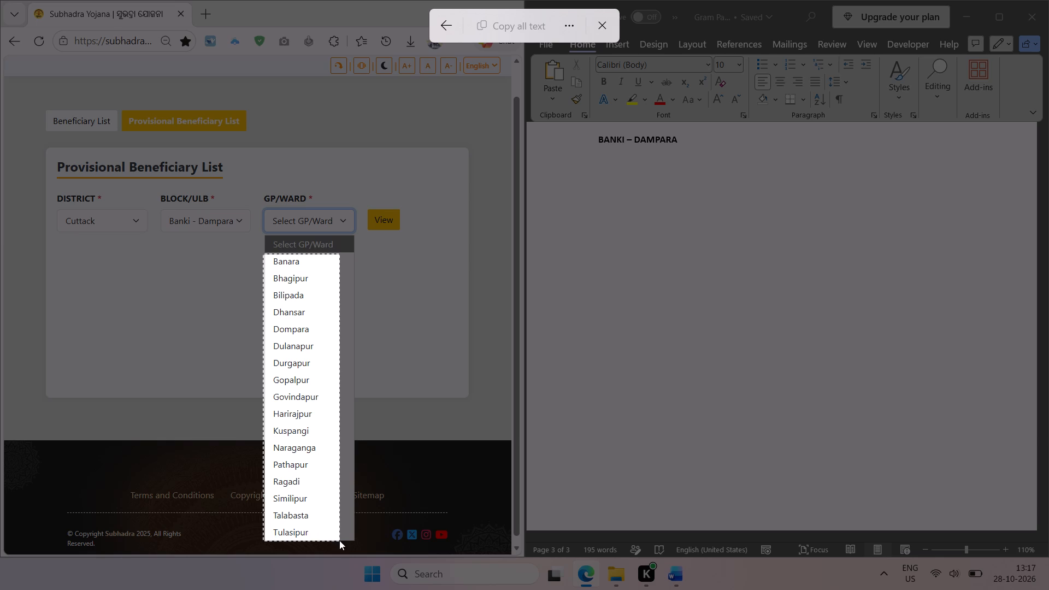
{"action": "left_click_drag", "start_coordinate": [339, 540], "coordinate": [339, 540]}
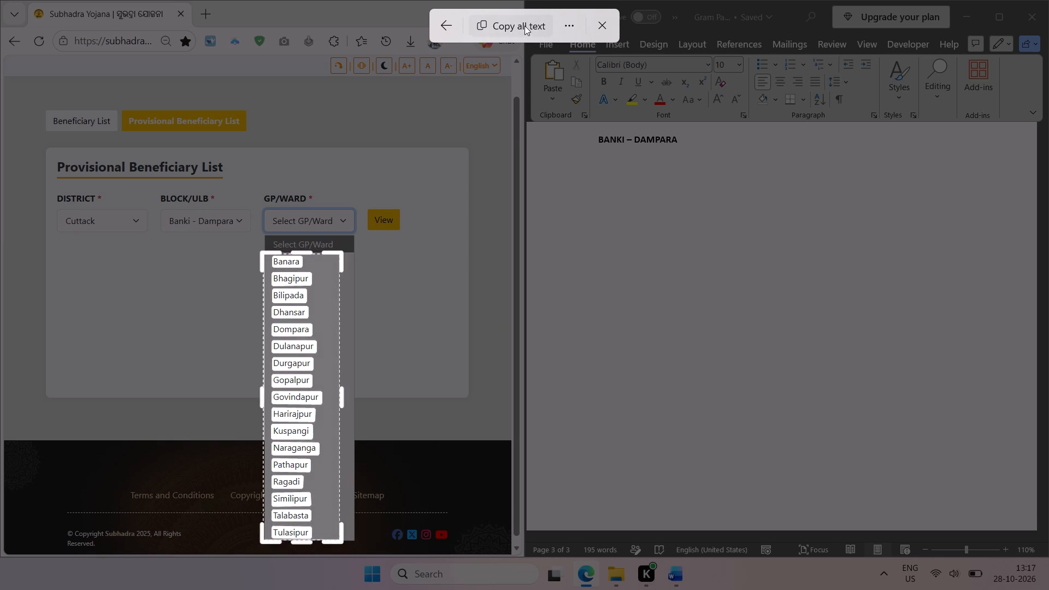
{"action": "left_click", "coordinate": [524, 26]}
{"action": "left_click", "coordinate": [602, 139]}
{"action": "key", "text": "ctrl+v"}
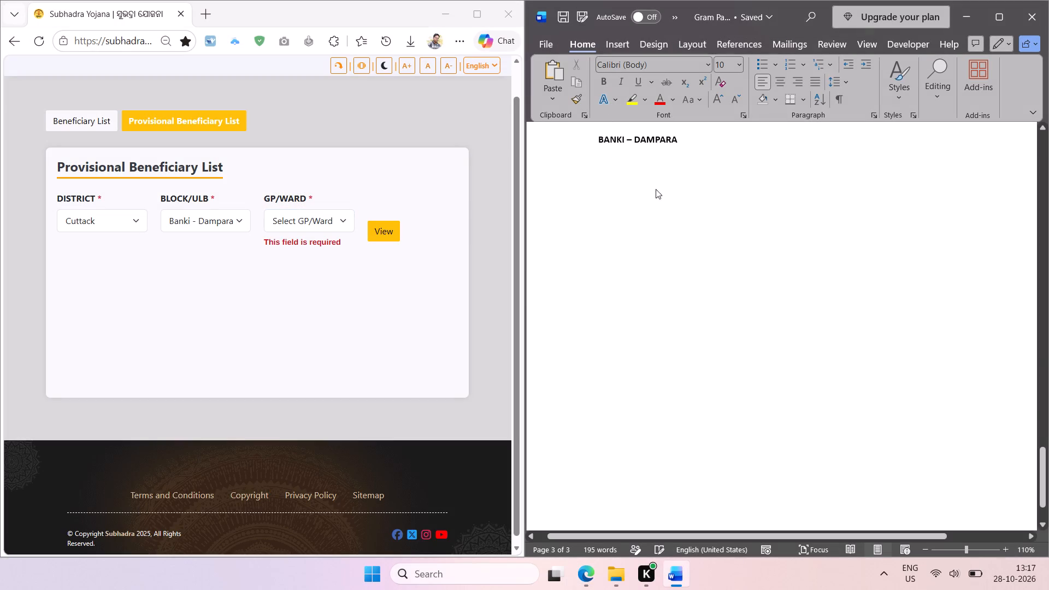
Remove the blank lines between the pasted names from Durgapur down to Tulasipur.
{"action": "left_click", "coordinate": [627, 482]}
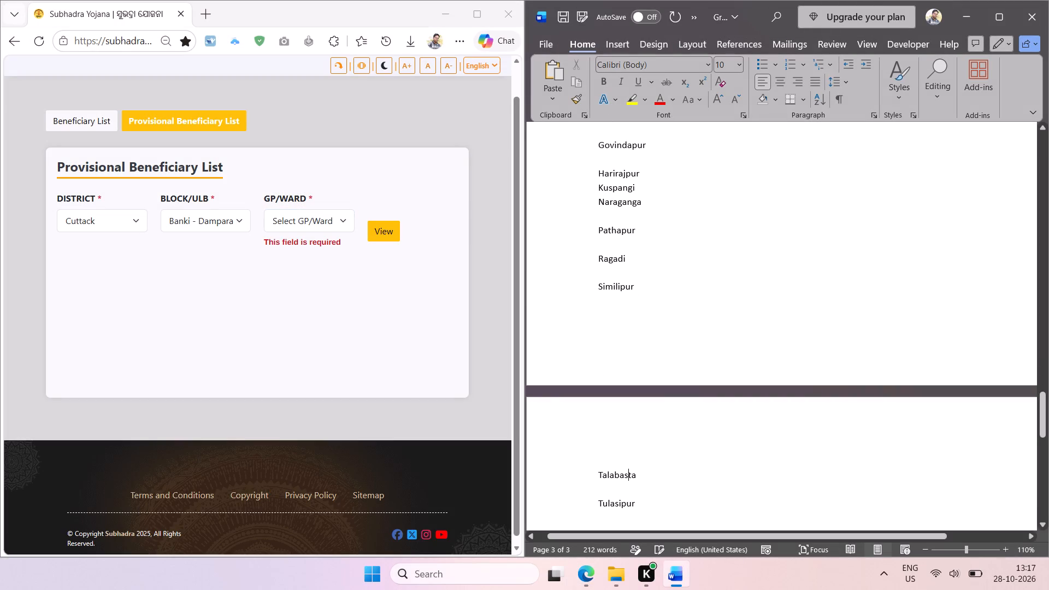
{"action": "key", "text": "Down"}
{"action": "key", "text": "BackSpace"}
{"action": "key", "text": "Up"}
{"action": "key", "text": "BackSpace"}
{"action": "key", "text": "Up"}
{"action": "key", "text": "BackSpace"}
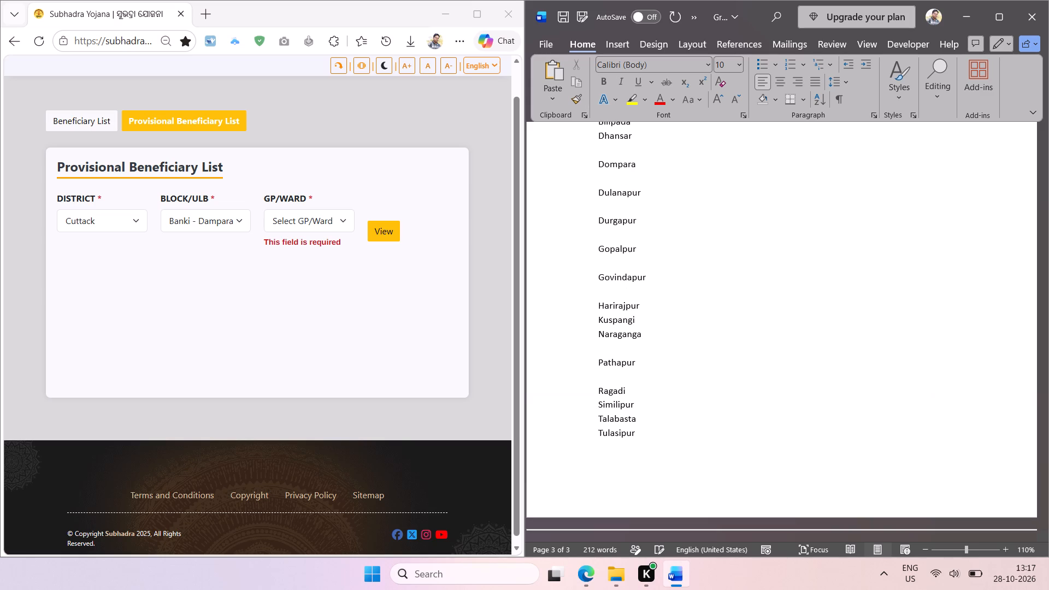
{"action": "key", "text": "Up"}
{"action": "key", "text": "BackSpace"}
{"action": "key", "text": "Up"}
{"action": "key", "text": "BackSpace"}
{"action": "key", "text": "Up"}
{"action": "key", "text": "Up"}
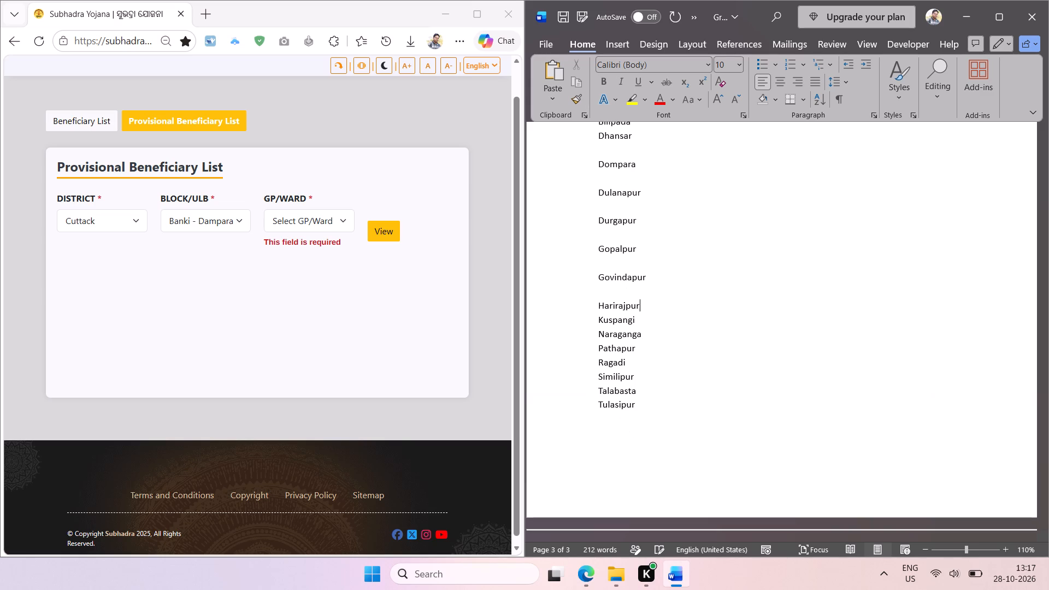
{"action": "key", "text": "Up"}
{"action": "key", "text": "BackSpace"}
{"action": "key", "text": "Up"}
{"action": "key", "text": "BackSpace"}
{"action": "key", "text": "Up"}
{"action": "key", "text": "BackSpace"}
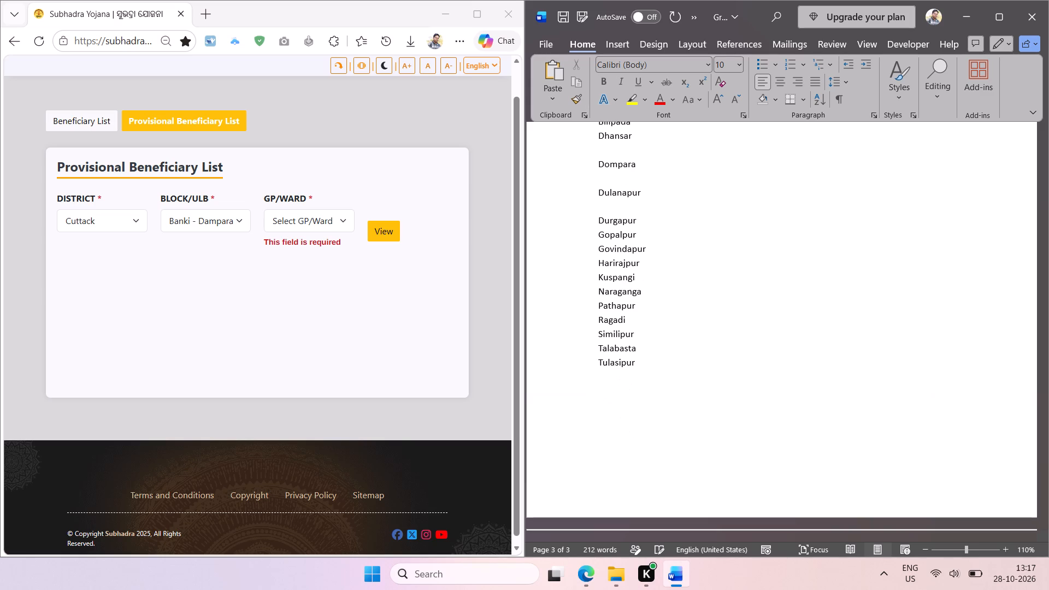
Remove the remaining blank lines between the names from Banara to Durgapur under the BANKI – DAMPARA heading.
{"action": "scroll", "coordinate": [627, 483], "scroll_direction": "up", "scroll_amount": 1}
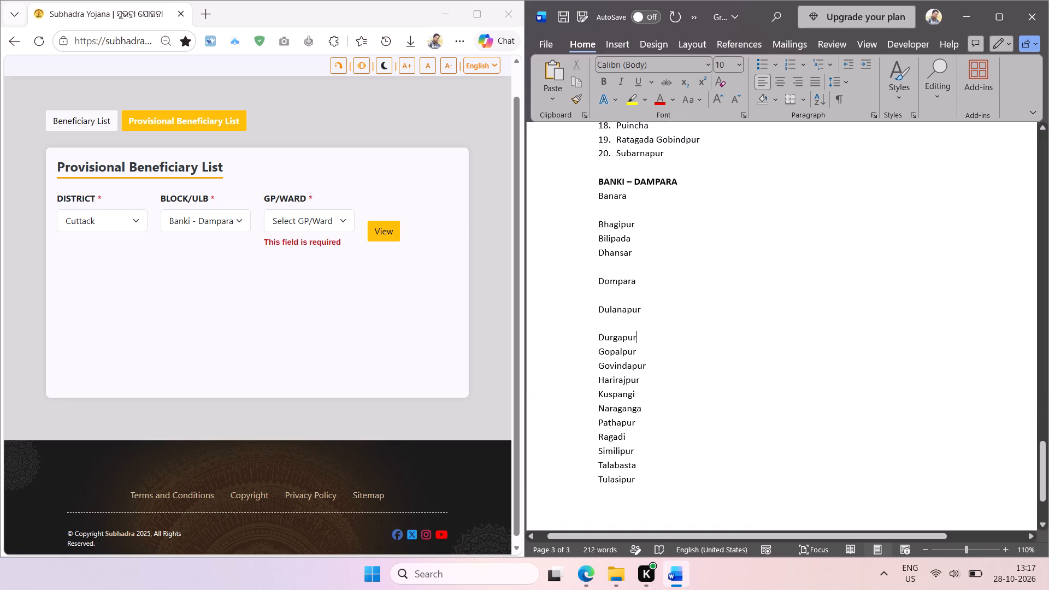
{"action": "scroll", "coordinate": [627, 483], "scroll_direction": "up", "scroll_amount": 1}
{"action": "key", "text": "Up"}
{"action": "key", "text": "BackSpace"}
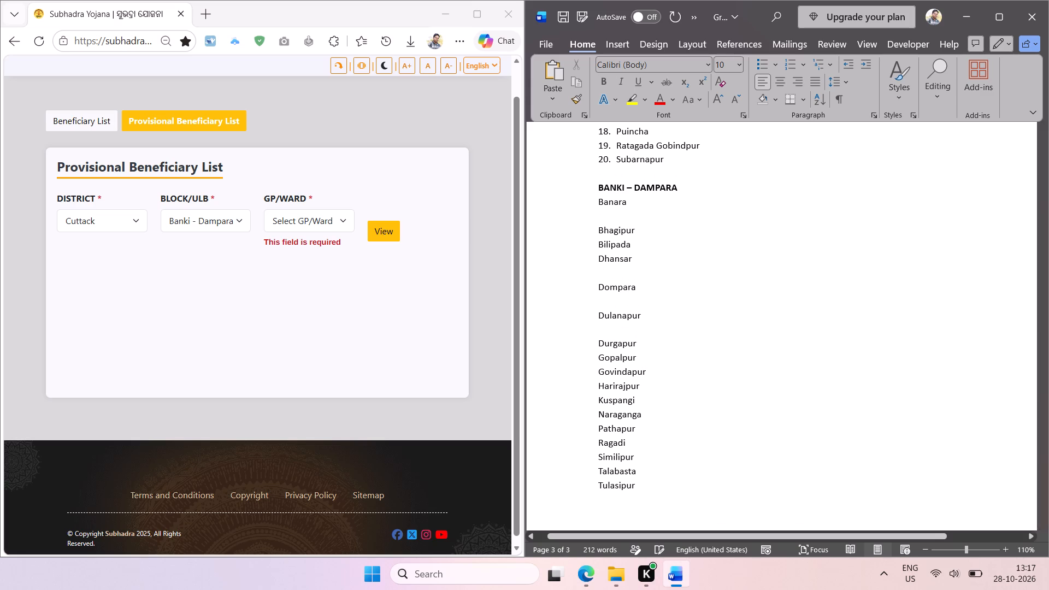
{"action": "key", "text": "Up"}
{"action": "key", "text": "BackSpace"}
{"action": "key", "text": "Up"}
{"action": "key", "text": "BackSpace"}
{"action": "key", "text": "Up"}
{"action": "key", "text": "Up"}
{"action": "key", "text": "Up"}
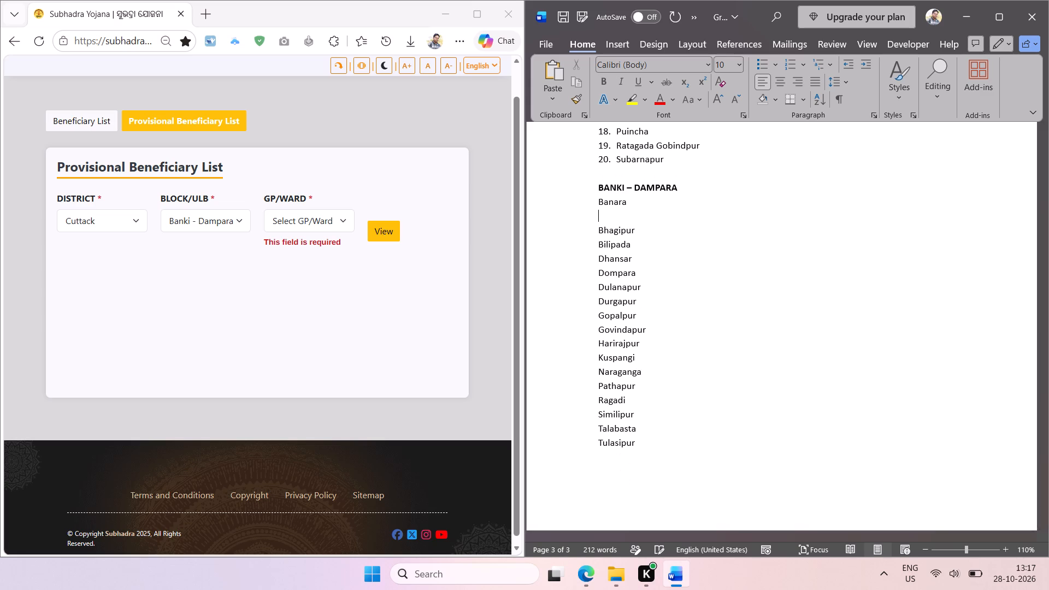
{"action": "key", "text": "BackSpace"}
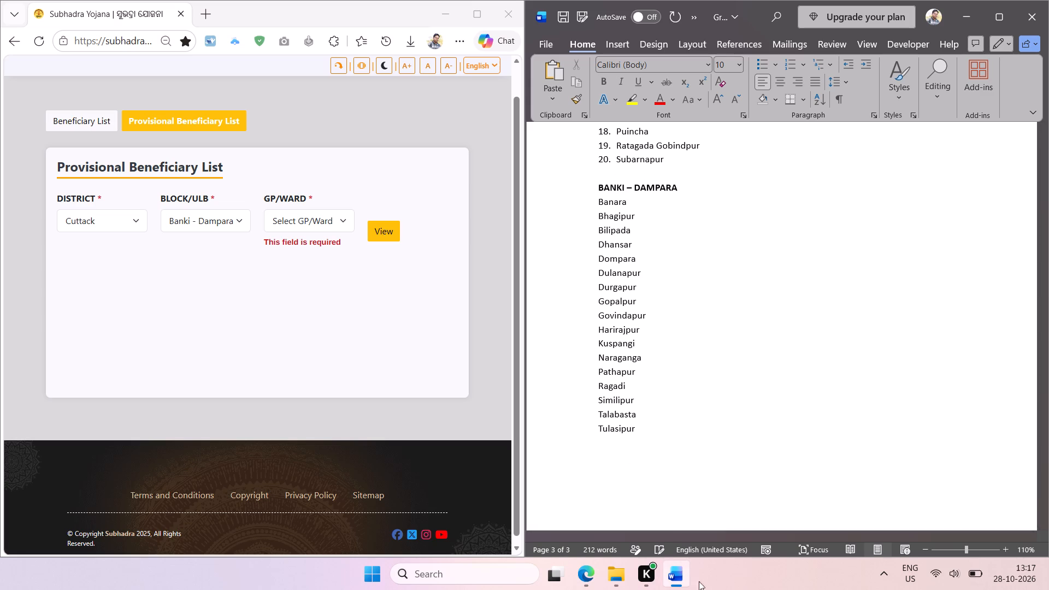
Sort the BANKI – DAMPARA names from Banara to Tulasipur alphabetically.
{"action": "left_click_drag", "start_coordinate": [640, 428], "coordinate": [575, 208]}
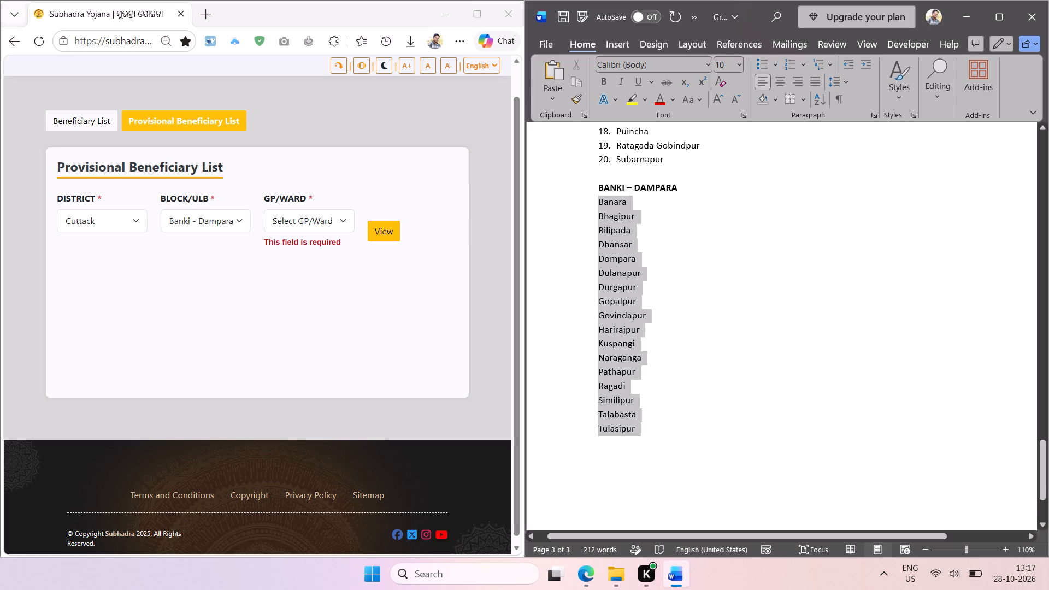
{"action": "left_click_drag", "start_coordinate": [575, 208], "coordinate": [575, 206]}
{"action": "left_click", "coordinate": [820, 103]}
{"action": "key", "text": "Return"}
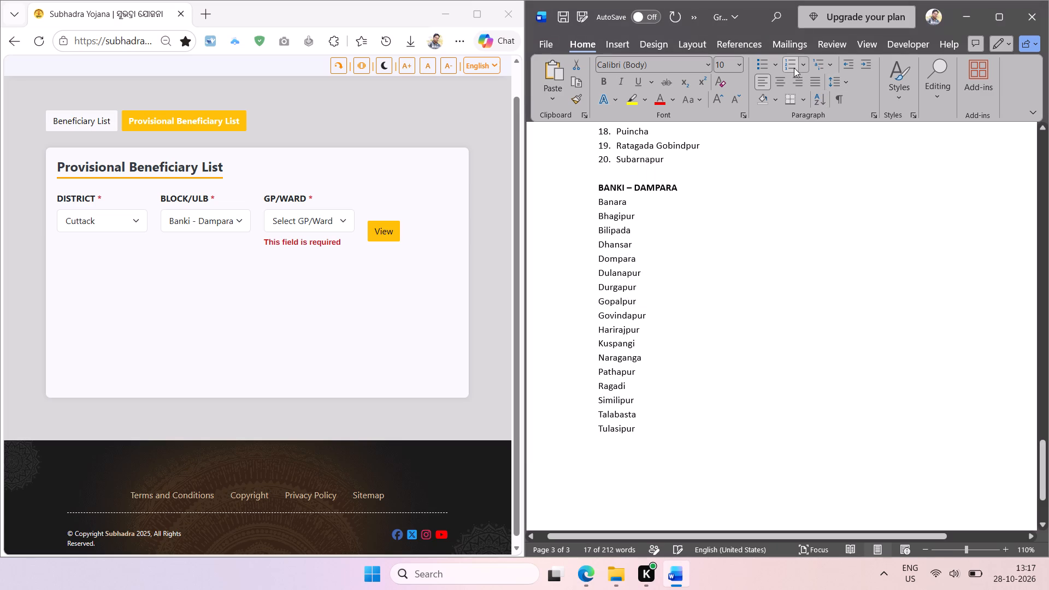
Format the sorted BANKI – DAMPARA names as a numbered list with decreased indent and save the document.
{"action": "left_click", "coordinate": [794, 68]}
{"action": "left_click", "coordinate": [846, 60]}
{"action": "left_click", "coordinate": [846, 60]}
{"action": "left_click", "coordinate": [736, 241]}
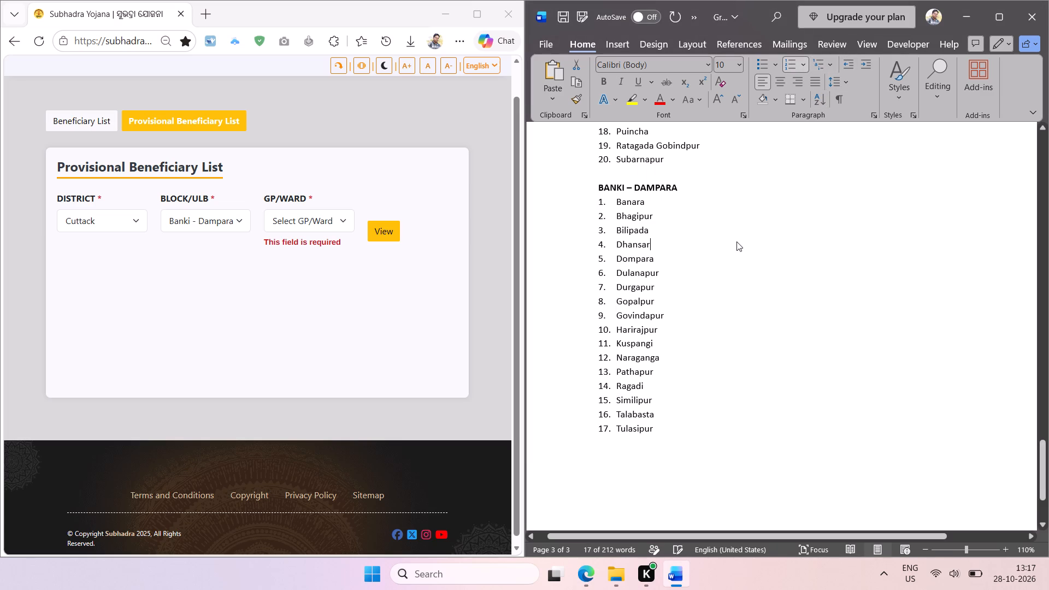
{"action": "key", "text": "ctrl+s"}
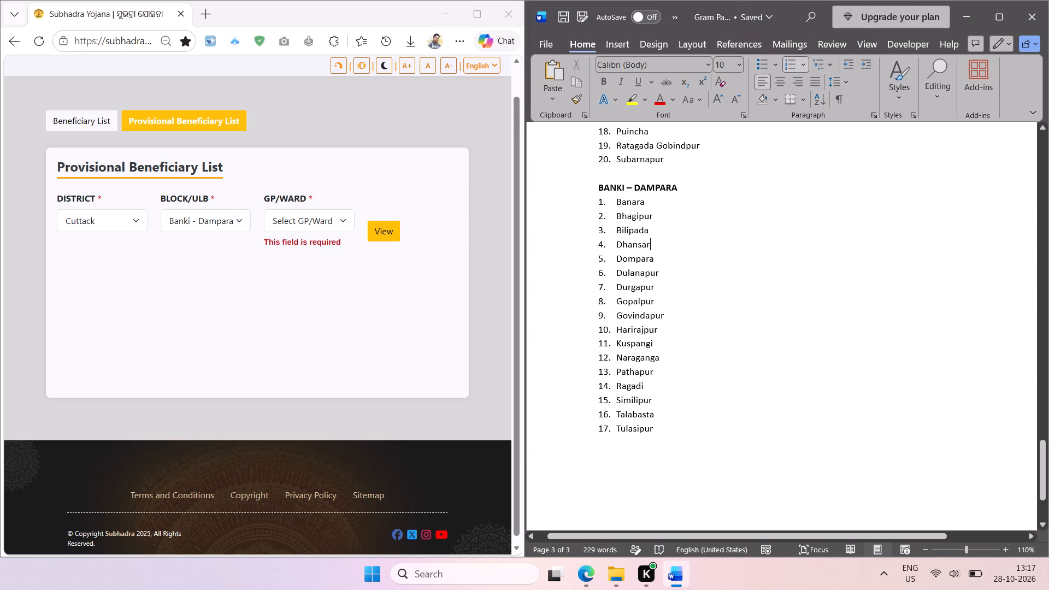
Copy the BANKI – DAMPARA heading and paste it on a new page after Tulasipur, outside the numbered list, using a page break.
{"action": "scroll", "coordinate": [655, 180], "scroll_direction": "up", "scroll_amount": 1}
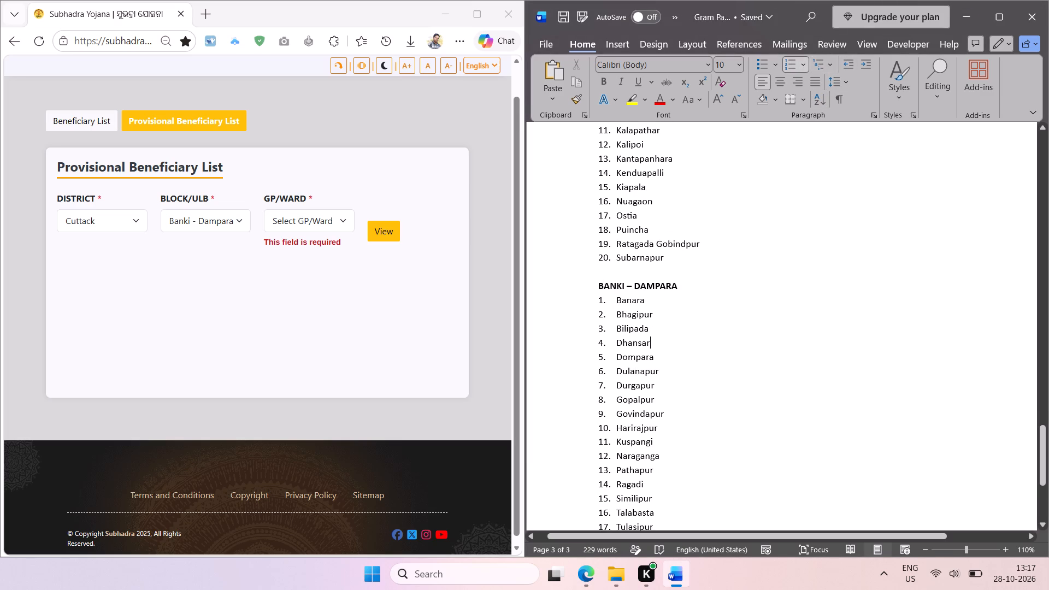
{"action": "left_click_drag", "start_coordinate": [677, 285], "coordinate": [589, 285]}
{"action": "key", "text": "ctrl+c"}
{"action": "left_click", "coordinate": [668, 349]}
{"action": "scroll", "coordinate": [669, 357], "scroll_direction": "down", "scroll_amount": 4}
{"action": "left_click", "coordinate": [665, 310]}
{"action": "key", "text": "Return"}
{"action": "key", "text": "Return"}
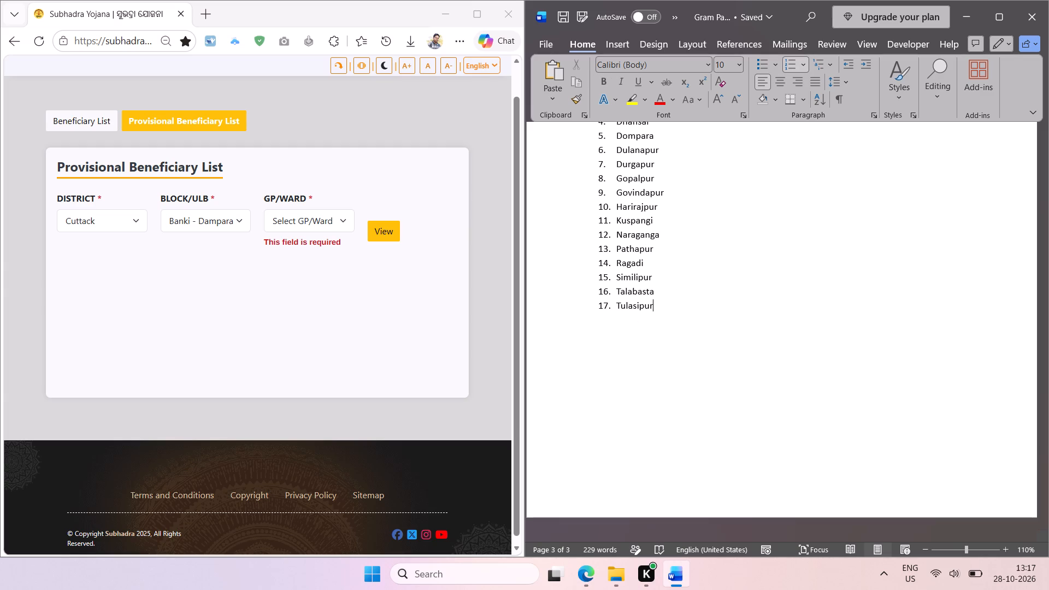
{"action": "key", "text": "Return"}
{"action": "key", "text": "ctrl+Return"}
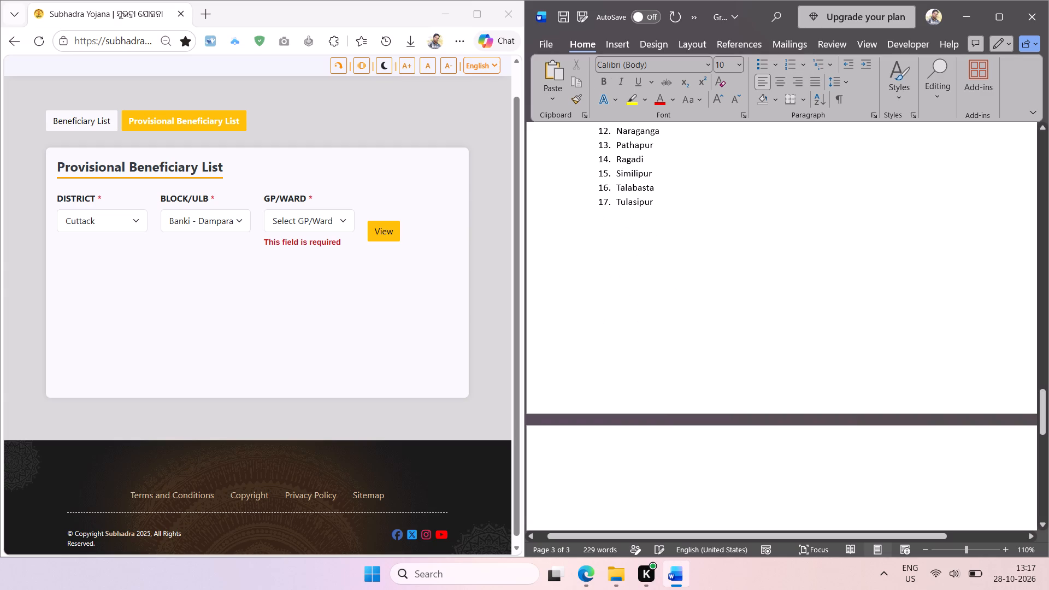
{"action": "key", "text": "ctrl+v"}
{"action": "scroll", "coordinate": [688, 299], "scroll_direction": "down", "scroll_amount": 1}
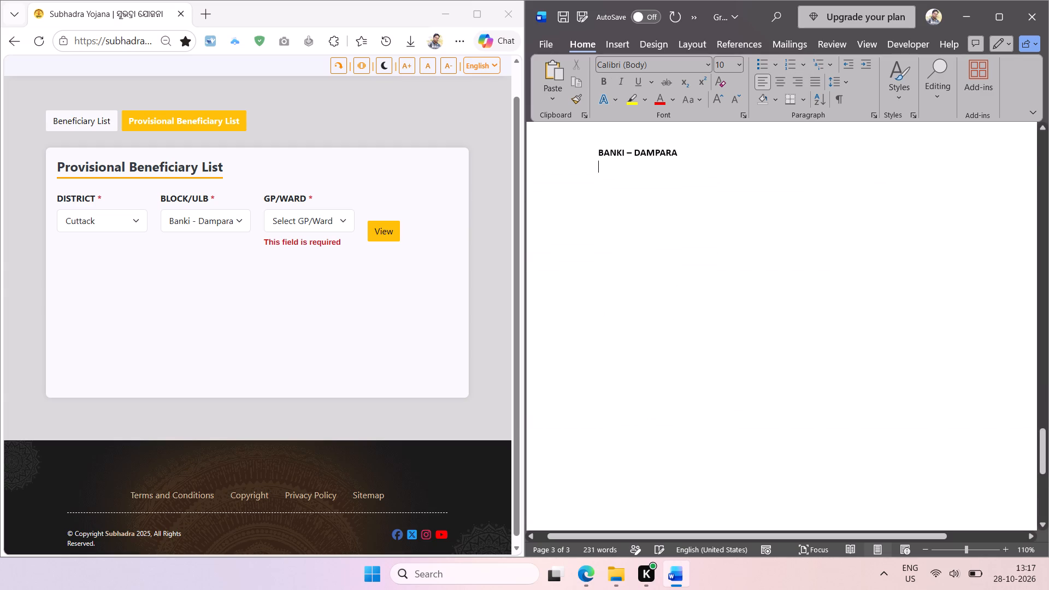
{"action": "scroll", "coordinate": [688, 299], "scroll_direction": "down", "scroll_amount": 1}
Choose the Baranga block on the Subhadra beneficiary page and copy its name with the screen text extractor.
{"action": "left_click", "coordinate": [226, 220]}
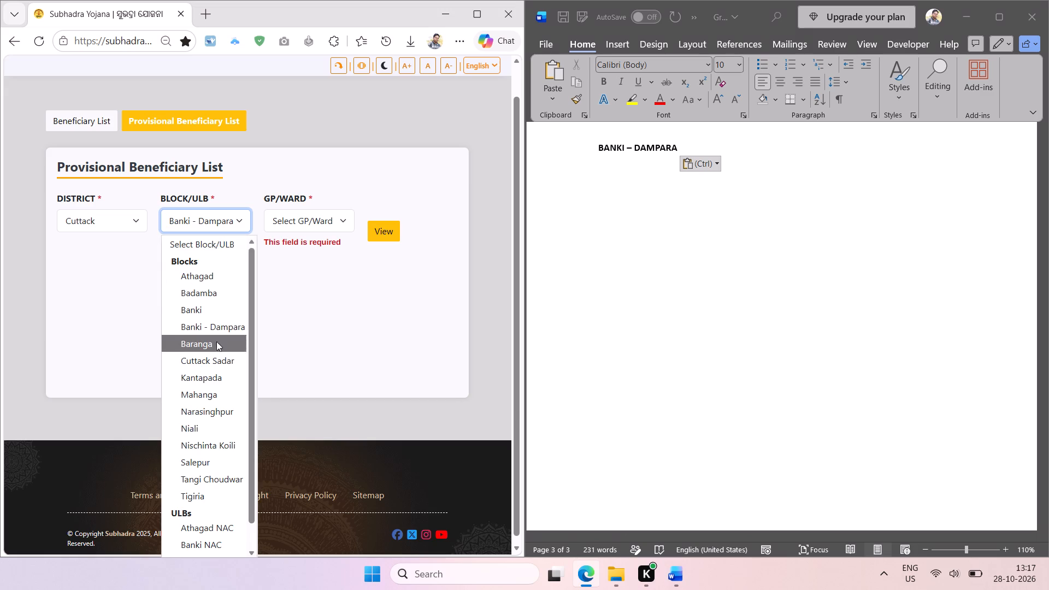
{"action": "left_click", "coordinate": [213, 347]}
{"action": "left_click", "coordinate": [256, 300]}
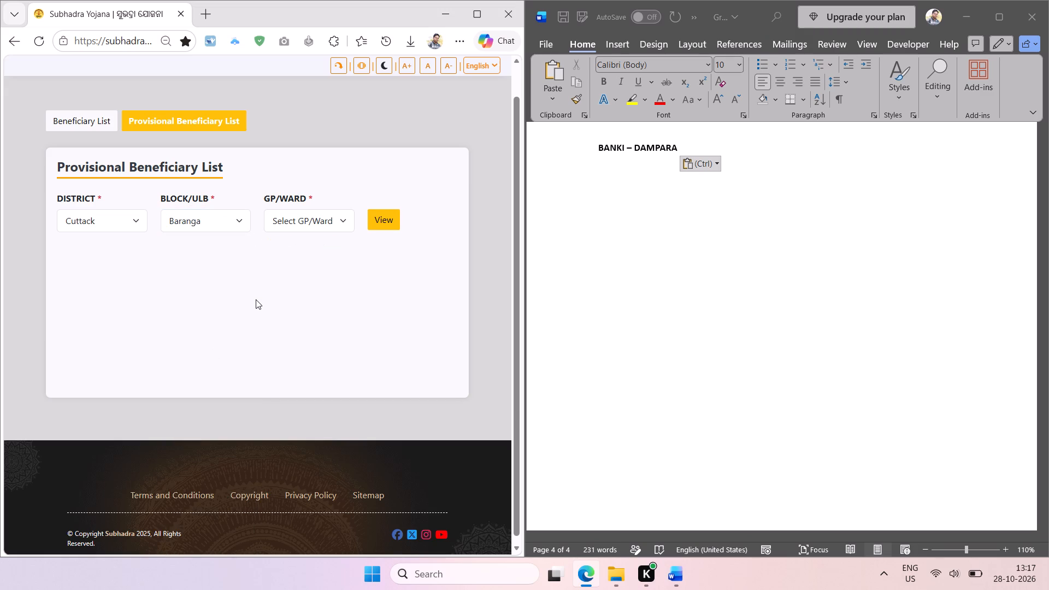
{"action": "key", "text": "shift+super+t"}
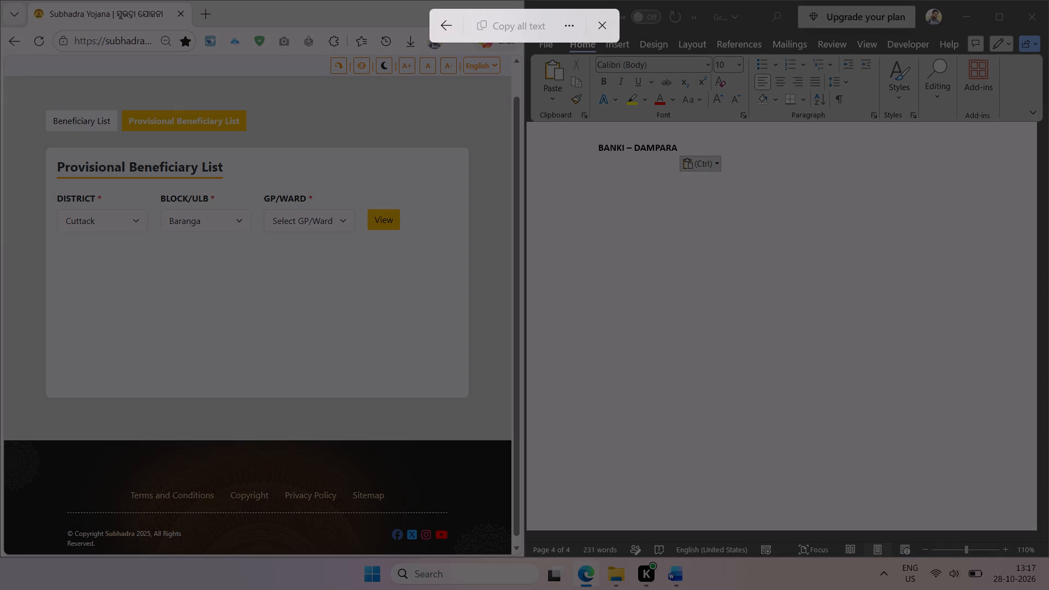
{"action": "left_click_drag", "start_coordinate": [166, 212], "coordinate": [213, 272]}
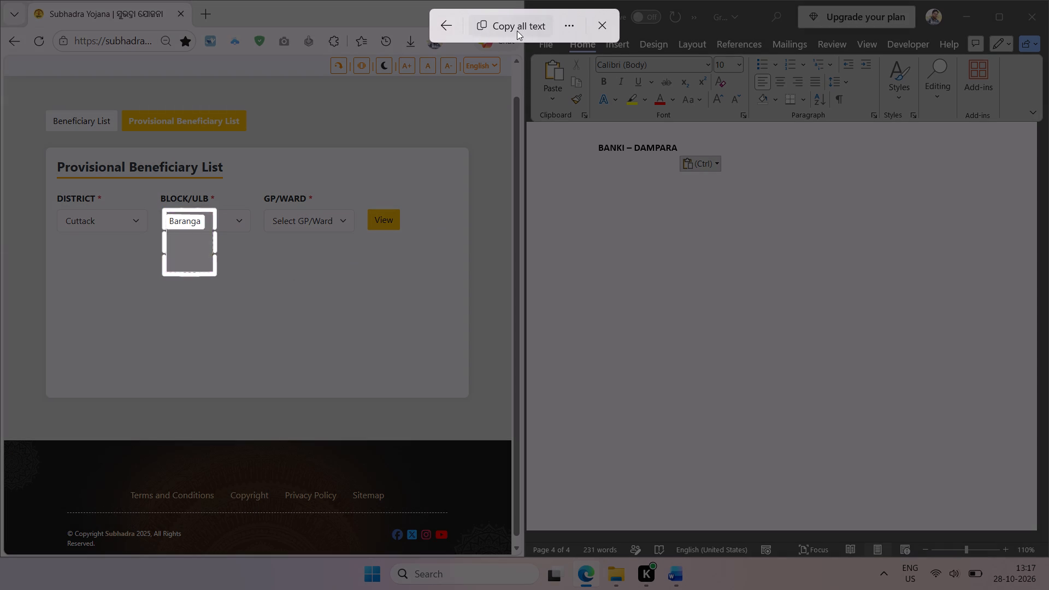
{"action": "left_click", "coordinate": [517, 31]}
Replace the duplicated BANKI – DAMPARA heading in Word with the copied block name in capitals, BARANGA.
{"action": "left_click", "coordinate": [700, 175]}
{"action": "left_click", "coordinate": [685, 143]}
{"action": "left_click_drag", "start_coordinate": [683, 144], "coordinate": [632, 150]}
{"action": "key", "text": "BackSpace"}
{"action": "key", "text": "BackSpace"}
{"action": "key", "text": "BackSpace"}
{"action": "double_click", "coordinate": [617, 149]}
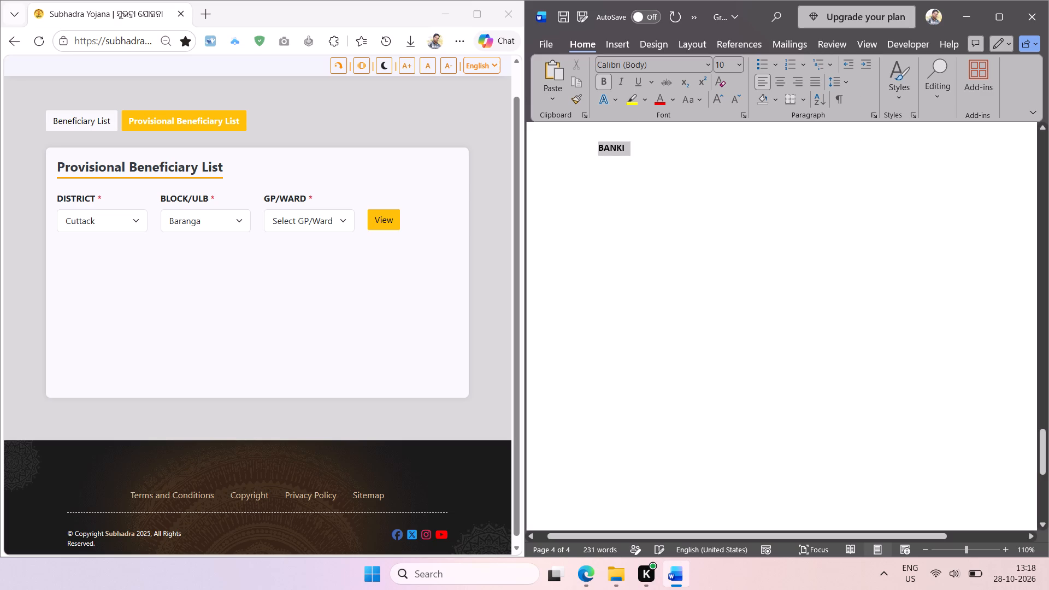
{"action": "key", "text": "ctrl+v"}
{"action": "key", "text": "shift+F3"}
{"action": "key", "text": "shift+F3"}
{"action": "key", "text": "shift+F3"}
{"action": "key", "text": "shift+F3"}
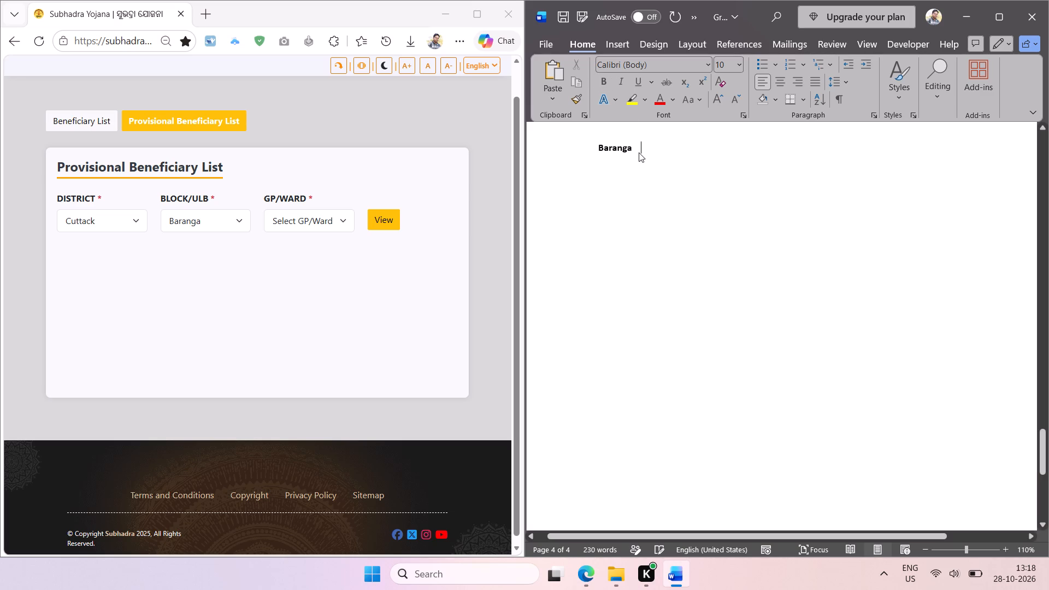
{"action": "key", "text": "Return"}
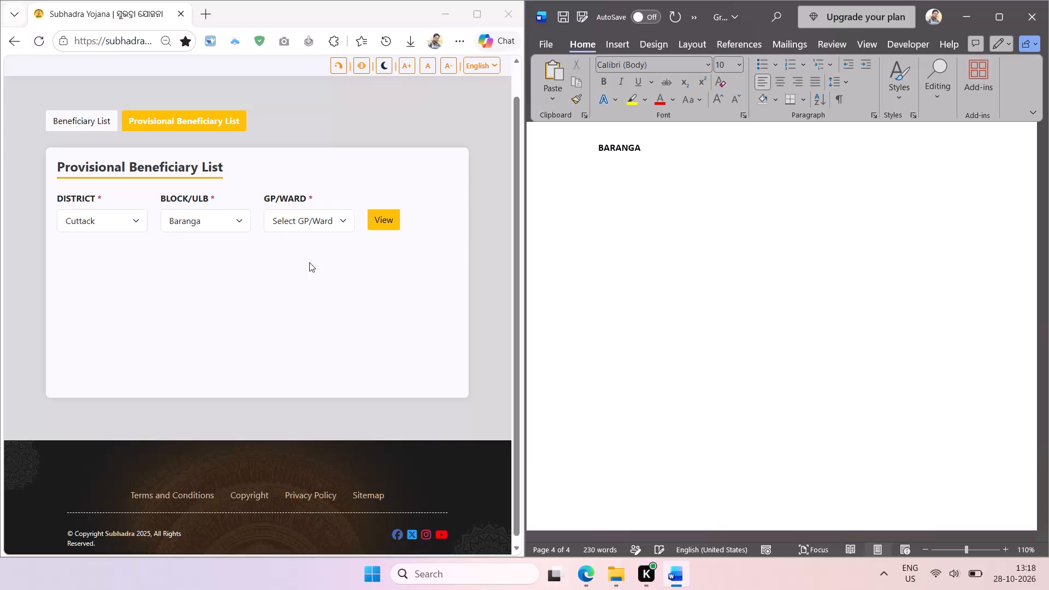
Extract Baranga's GP/Ward names from Belagachhia to Usuma as text and paste them under the BARANGA heading.
{"action": "left_click", "coordinate": [347, 224]}
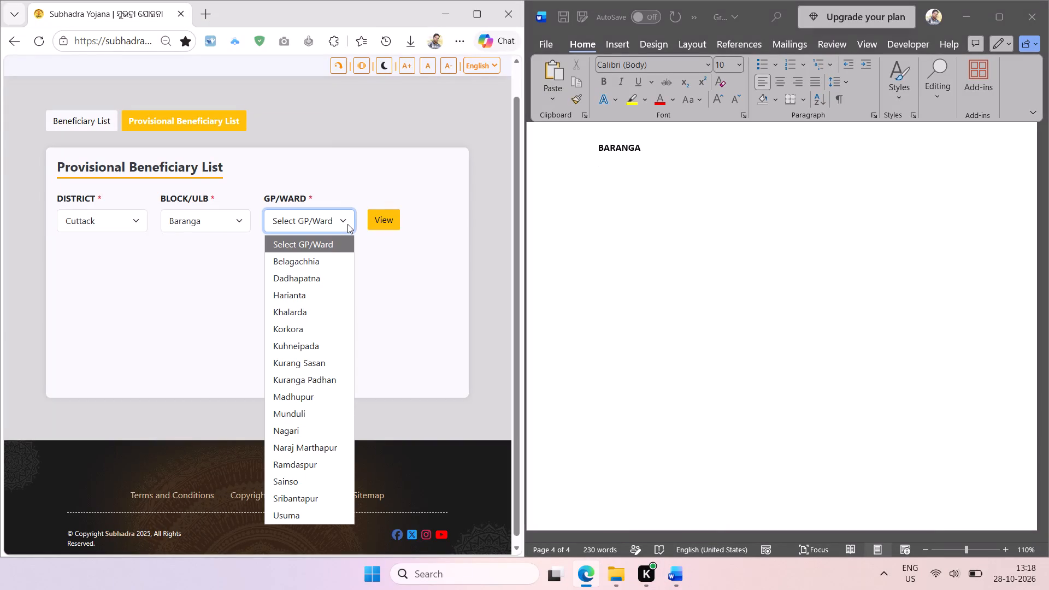
{"action": "key", "text": "shift+super+t"}
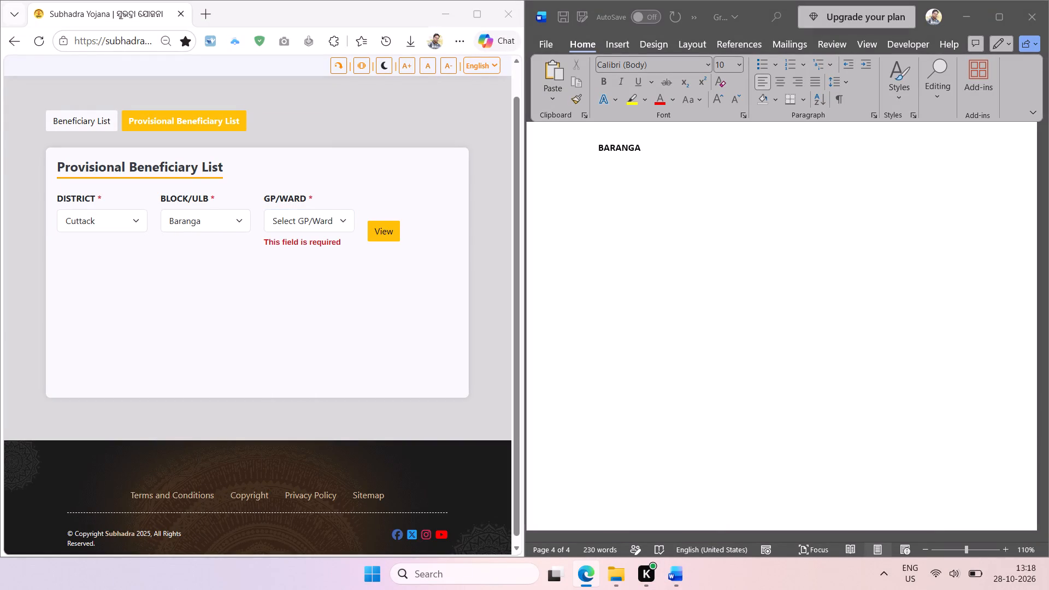
{"action": "left_click_drag", "start_coordinate": [267, 254], "coordinate": [347, 526]}
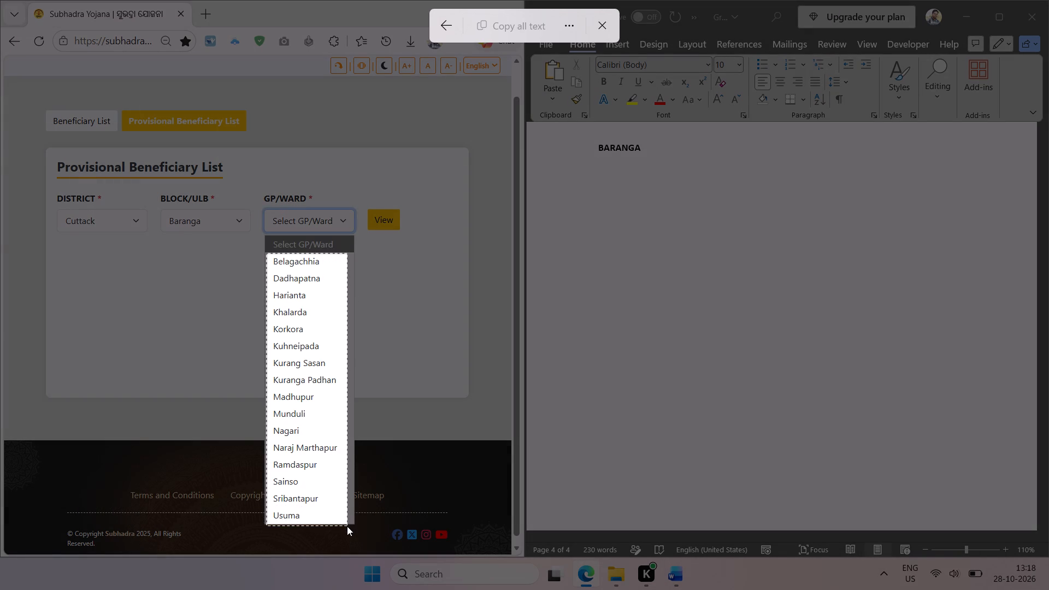
{"action": "left_click_drag", "start_coordinate": [347, 526], "coordinate": [351, 522]}
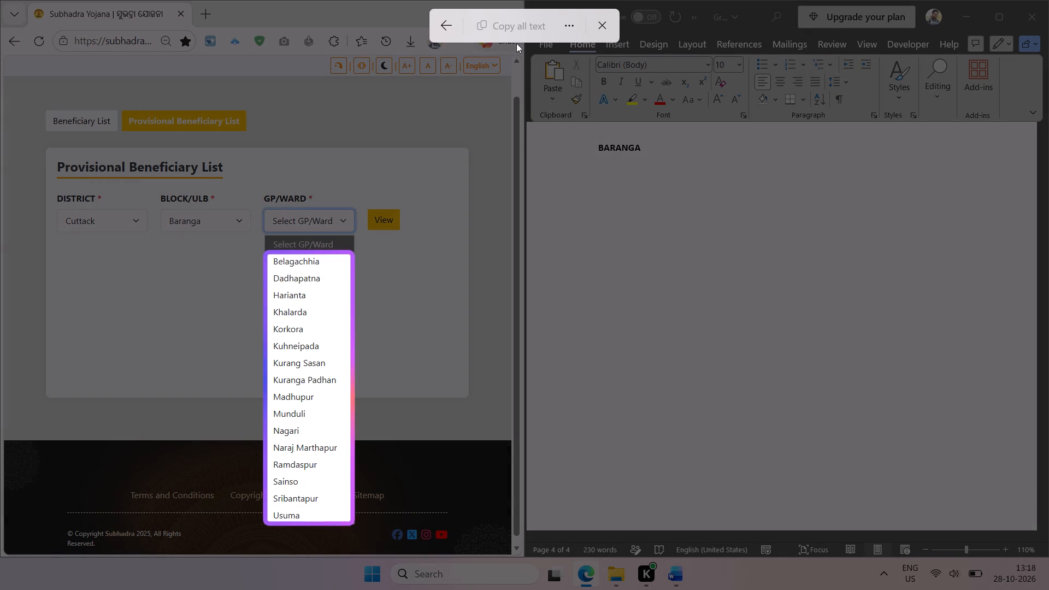
{"action": "left_click", "coordinate": [514, 26]}
{"action": "left_click", "coordinate": [604, 153]}
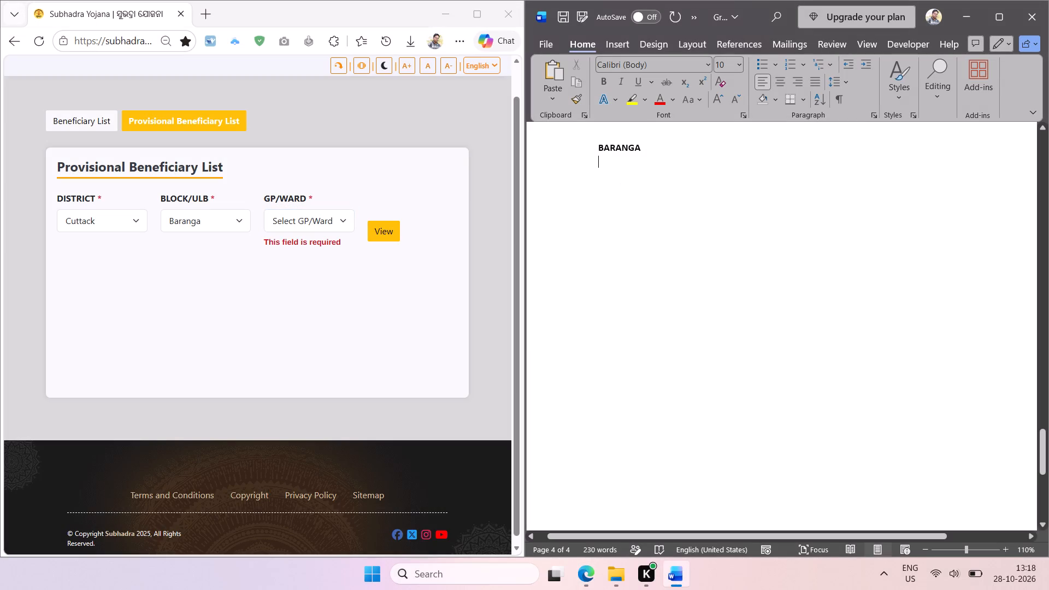
{"action": "key", "text": "ctrl+v"}
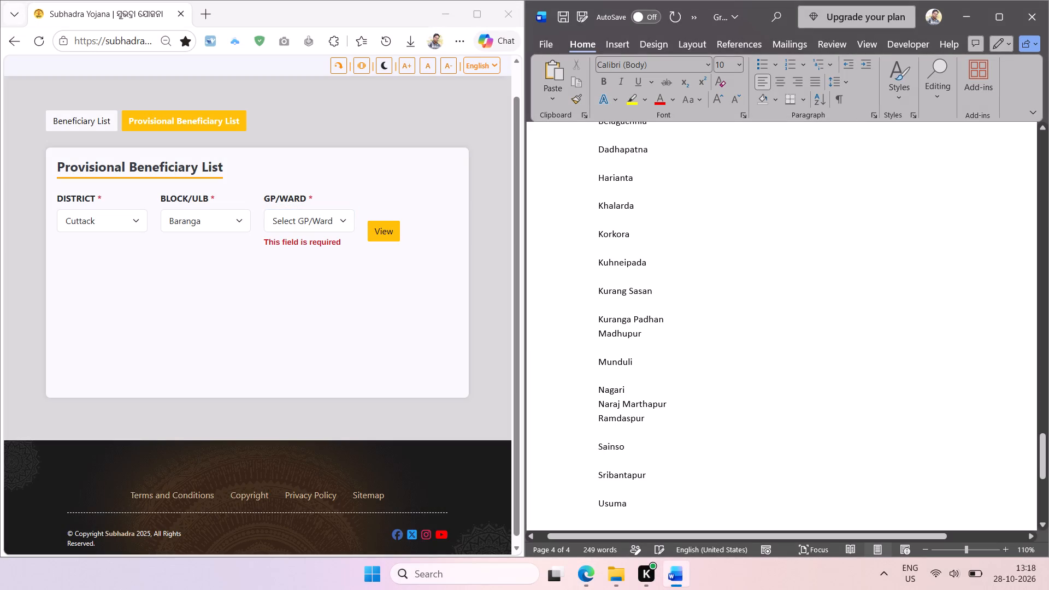
Remove the blank lines between the names from Usuma back up to Madhupur in the BARANGA list.
{"action": "key", "text": "Up"}
{"action": "key", "text": "BackSpace"}
{"action": "key", "text": "Up"}
{"action": "key", "text": "BackSpace"}
{"action": "key", "text": "Up"}
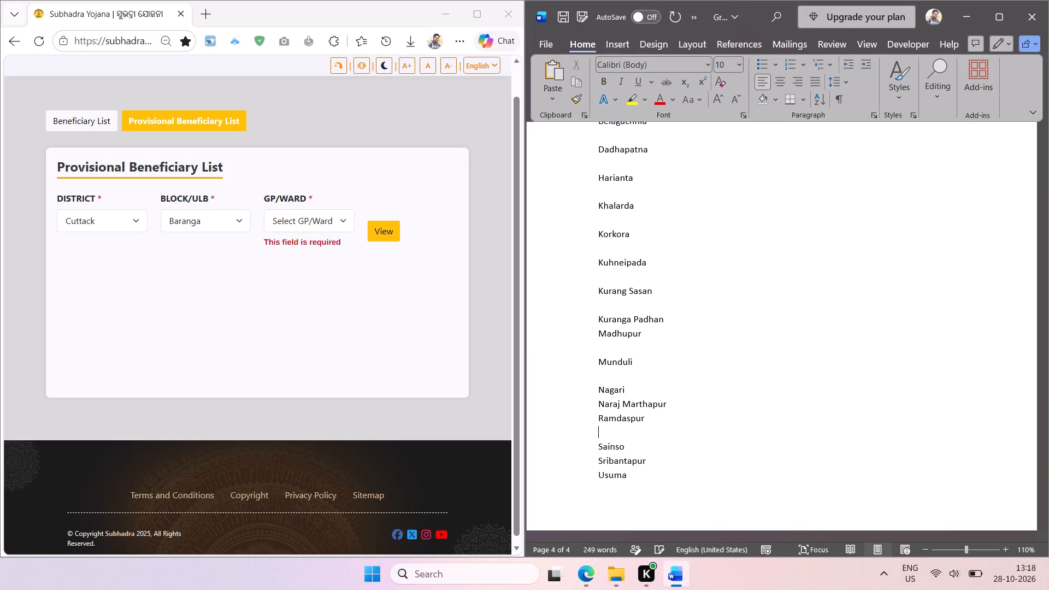
{"action": "key", "text": "BackSpace"}
{"action": "key", "text": "Up"}
{"action": "key", "text": "Up"}
{"action": "key", "text": "Up"}
{"action": "key", "text": "BackSpace"}
{"action": "key", "text": "Up"}
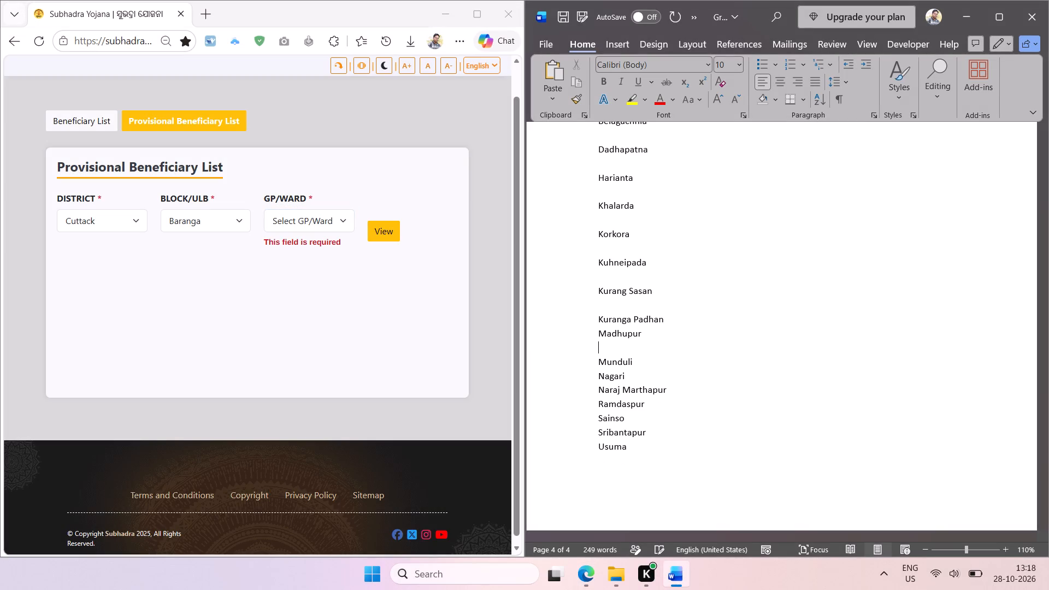
{"action": "key", "text": "BackSpace"}
{"action": "key", "text": "Up"}
{"action": "key", "text": "Up"}
{"action": "key", "text": "BackSpace"}
{"action": "key", "text": "Up"}
{"action": "key", "text": "BackSpace"}
{"action": "key", "text": "Up"}
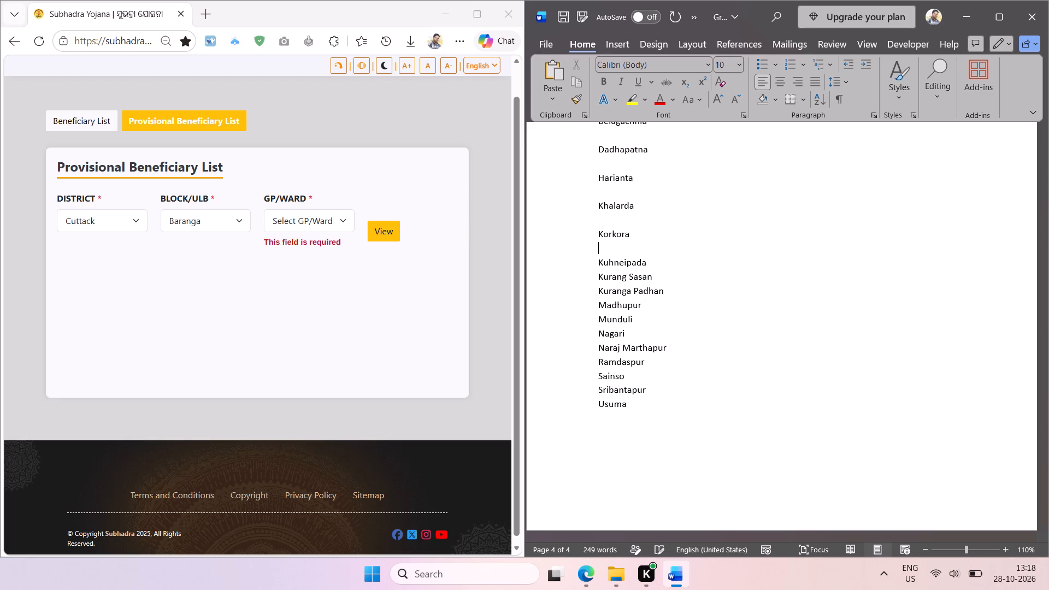
{"action": "key", "text": "BackSpace"}
{"action": "key", "text": "Up"}
{"action": "key", "text": "BackSpace"}
{"action": "key", "text": "Up"}
{"action": "key", "text": "BackSpace"}
{"action": "key", "text": "Up"}
{"action": "key", "text": "BackSpace"}
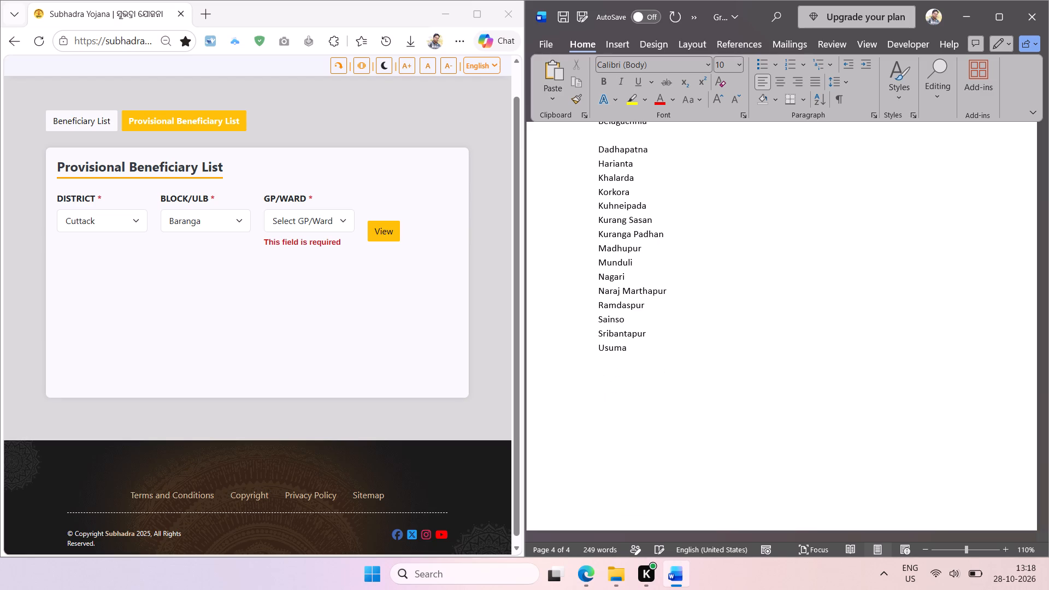
{"action": "key", "text": "Up"}
{"action": "key", "text": "BackSpace"}
Sort the BARANGA names from Belagachhia to Usuma alphabetically in ascending order.
{"action": "scroll", "coordinate": [637, 440], "scroll_direction": "up", "scroll_amount": 2}
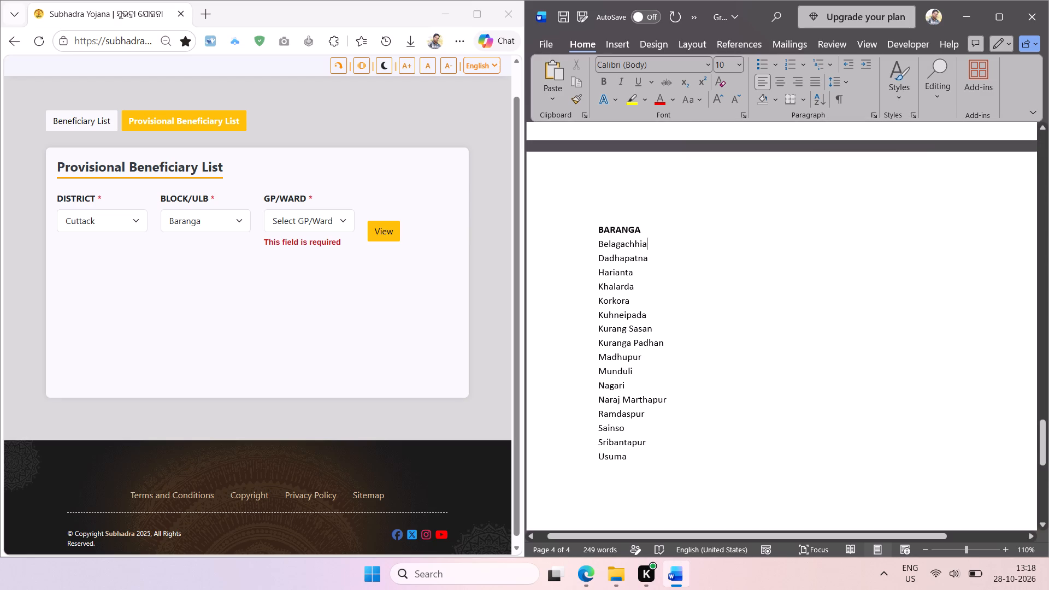
{"action": "scroll", "coordinate": [637, 440], "scroll_direction": "up", "scroll_amount": 2}
{"action": "scroll", "coordinate": [647, 430], "scroll_direction": "down", "scroll_amount": 2}
{"action": "scroll", "coordinate": [640, 467], "scroll_direction": "up", "scroll_amount": 1}
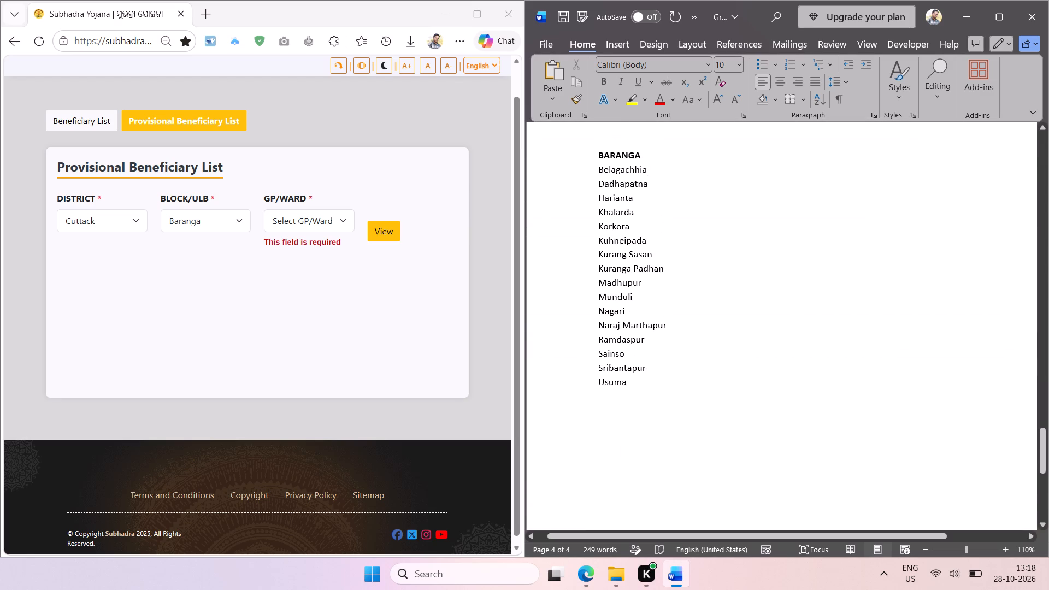
{"action": "scroll", "coordinate": [662, 428], "scroll_direction": "up", "scroll_amount": 1}
{"action": "left_click_drag", "start_coordinate": [635, 401], "coordinate": [602, 199]}
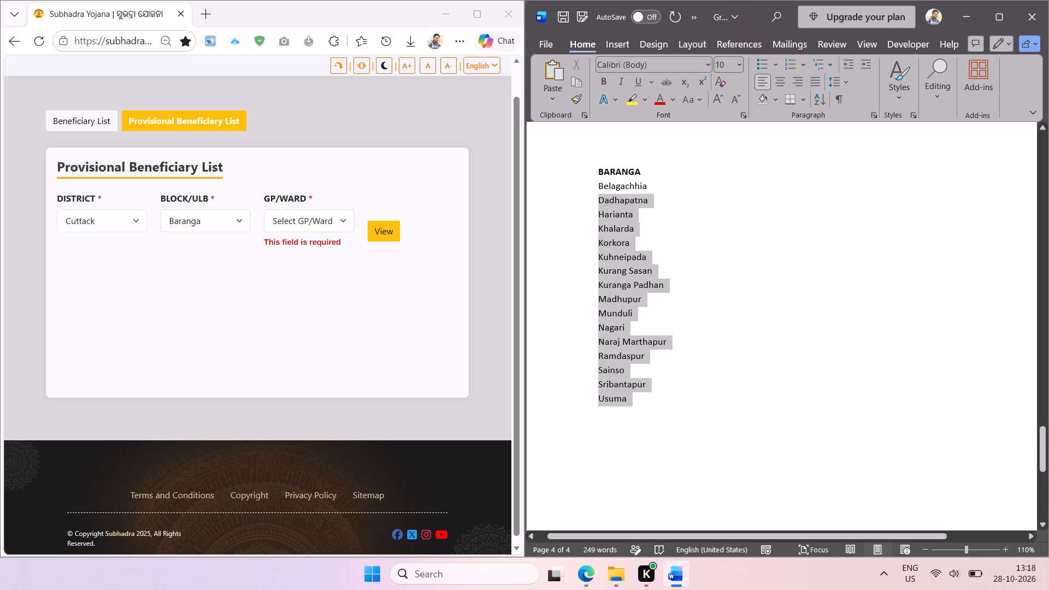
{"action": "left_click_drag", "start_coordinate": [602, 199], "coordinate": [598, 190]}
{"action": "left_click", "coordinate": [814, 103]}
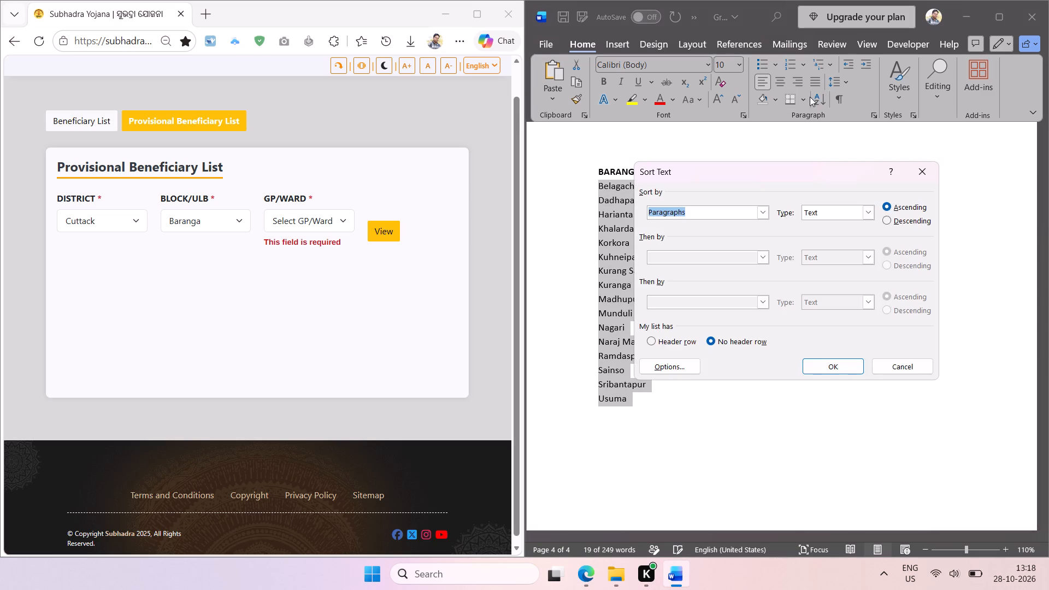
{"action": "key", "text": "Return"}
Format the sorted BARANGA names as a numbered list with decreased indent.
{"action": "left_click", "coordinate": [796, 67]}
{"action": "double_click", "coordinate": [848, 64]}
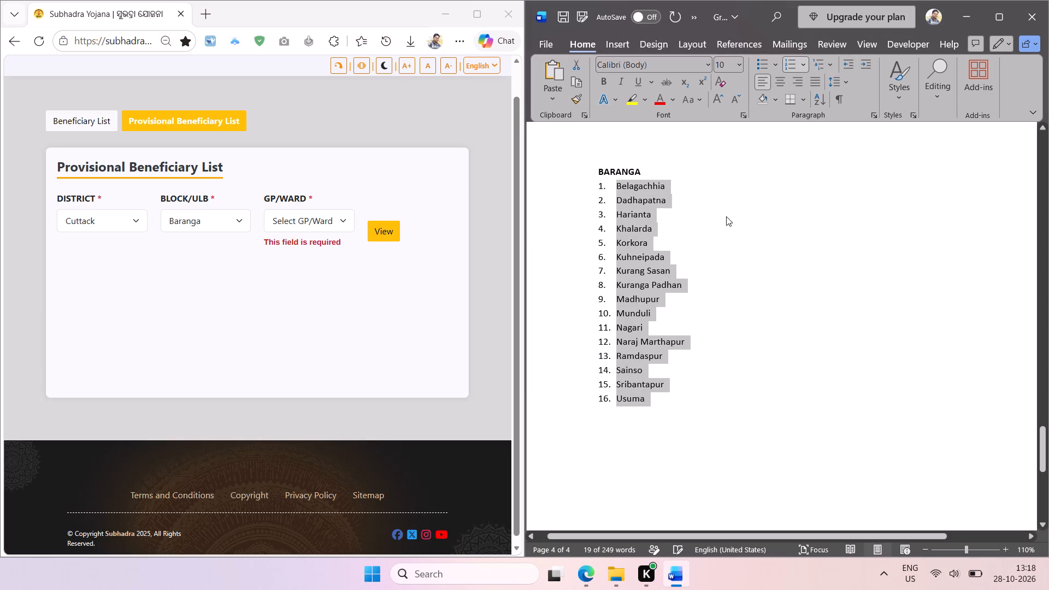
{"action": "left_click", "coordinate": [726, 216]}
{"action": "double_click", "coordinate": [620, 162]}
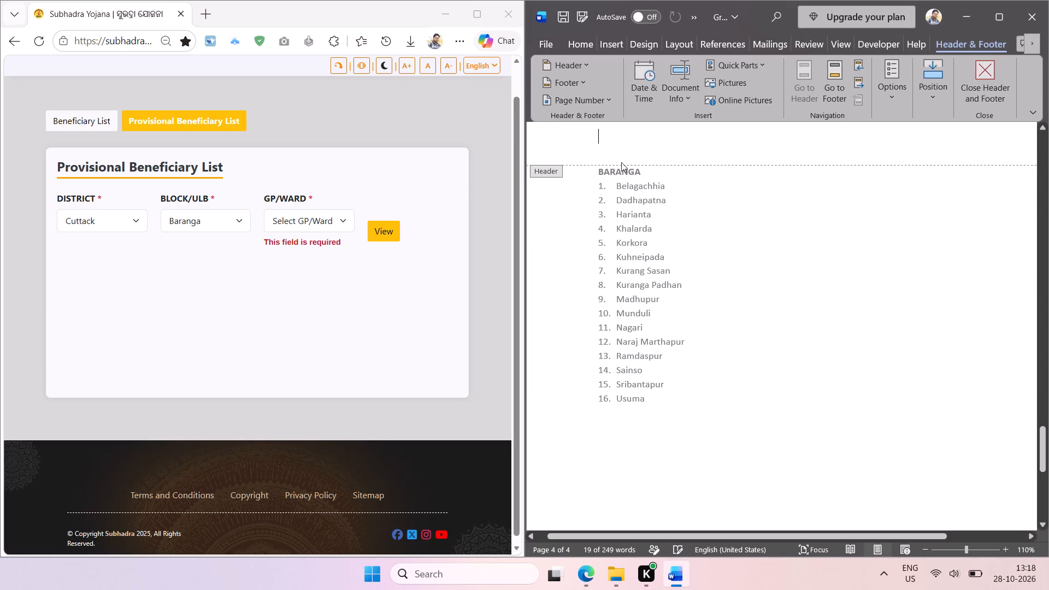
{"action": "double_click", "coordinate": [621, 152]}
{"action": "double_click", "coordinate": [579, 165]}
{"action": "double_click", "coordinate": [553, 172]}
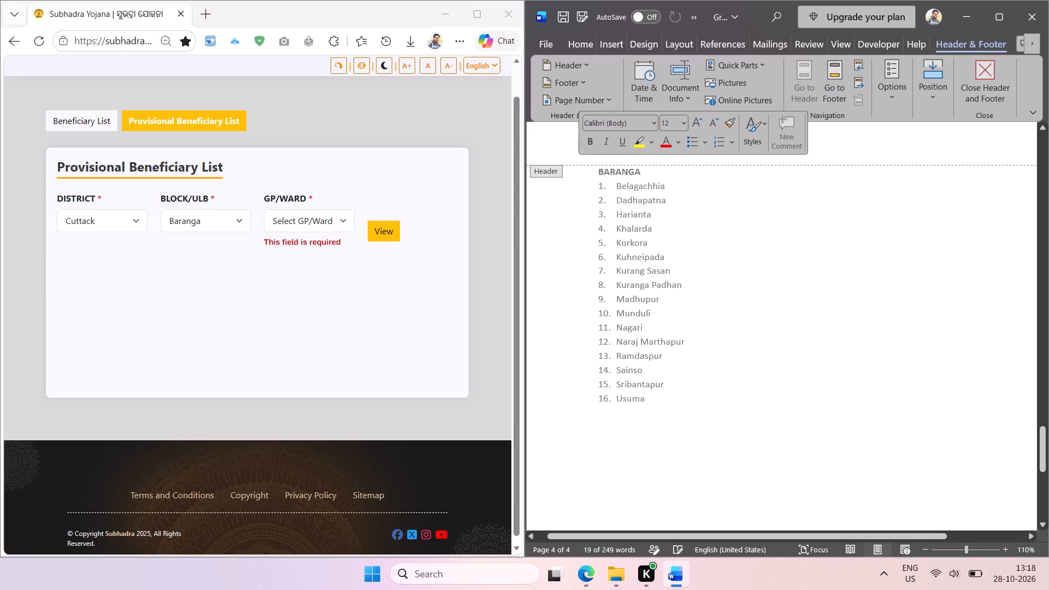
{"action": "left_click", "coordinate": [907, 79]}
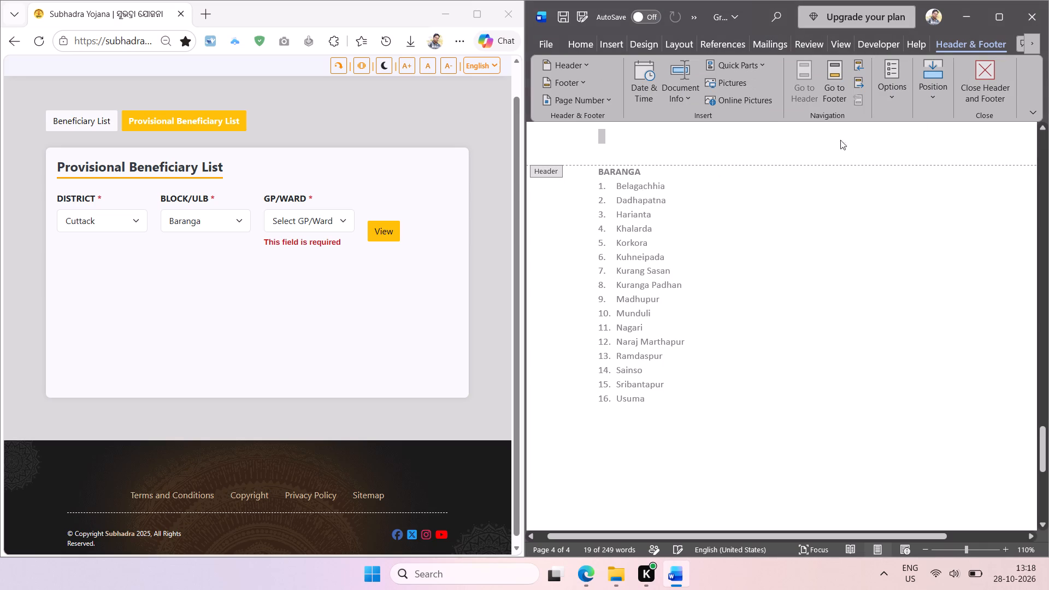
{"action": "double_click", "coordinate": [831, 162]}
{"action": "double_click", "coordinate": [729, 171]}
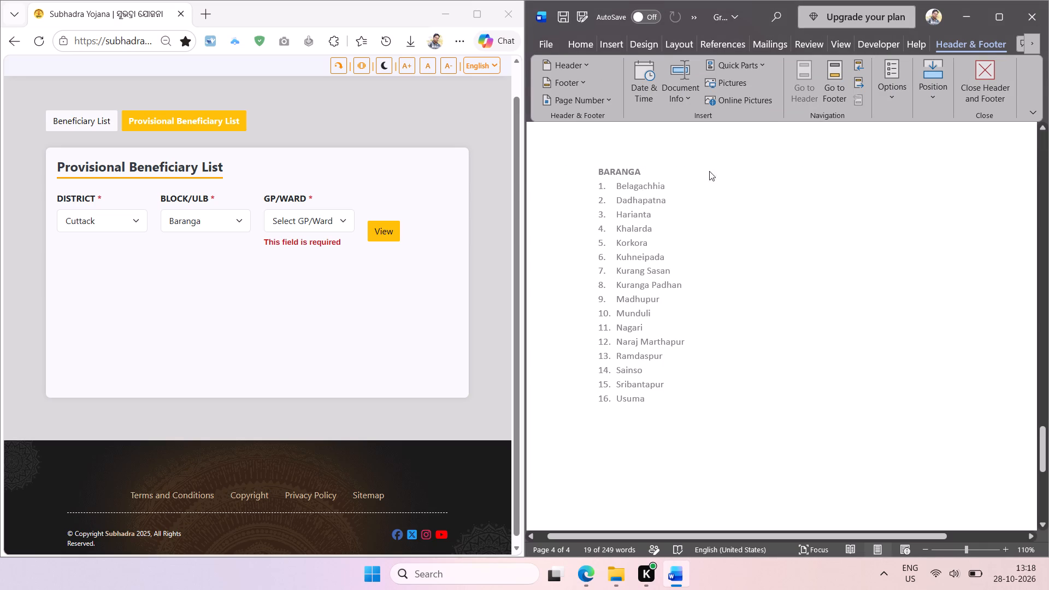
Copy the BARANGA heading and paste it below Usuma, outside the numbered list and after a blank line.
{"action": "double_click", "coordinate": [632, 173]}
{"action": "key", "text": "ctrl+c"}
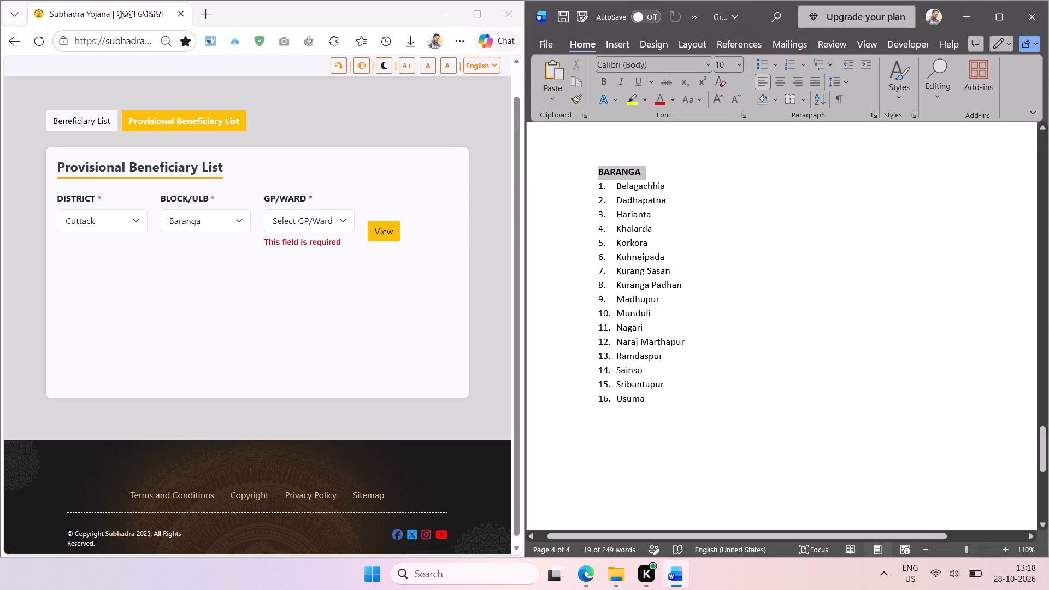
{"action": "left_click", "coordinate": [651, 404]}
{"action": "key", "text": "Return"}
{"action": "key", "text": "Return"}
{"action": "key", "text": "Return"}
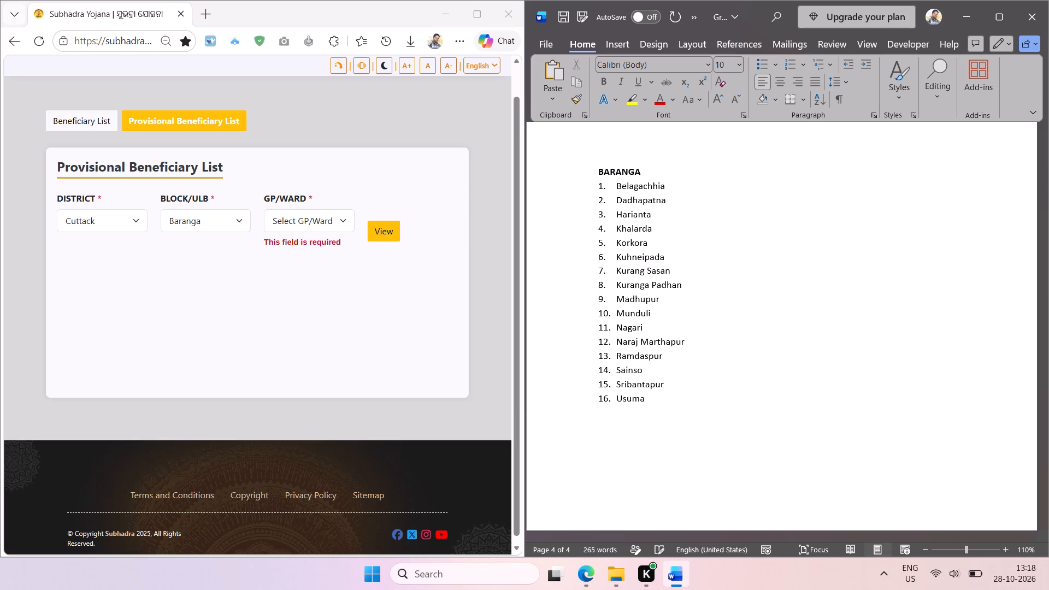
{"action": "key", "text": "ctrl+v"}
{"action": "scroll", "coordinate": [651, 404], "scroll_direction": "down", "scroll_amount": 1}
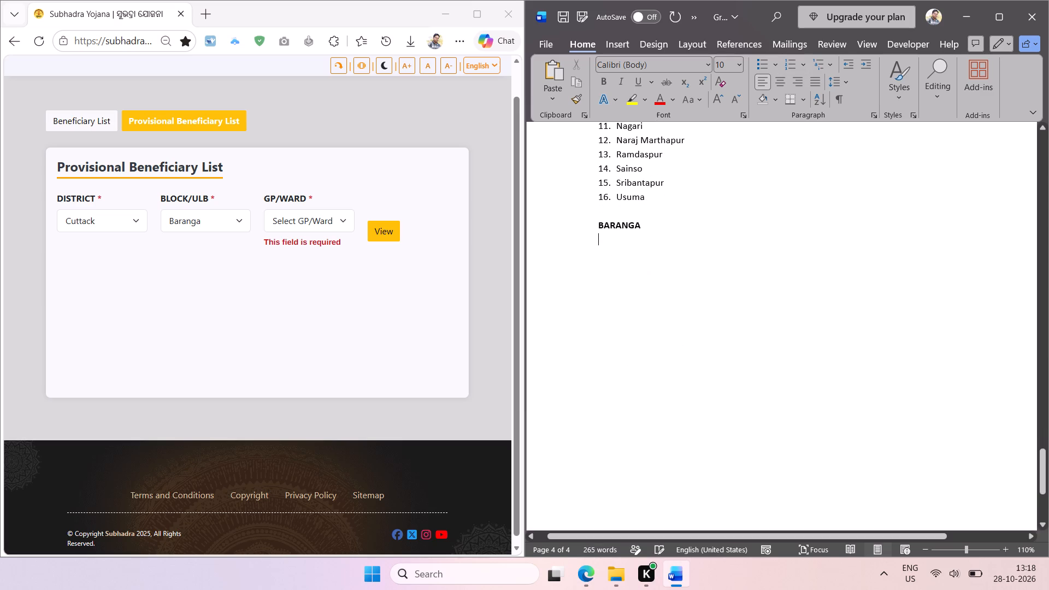
{"action": "scroll", "coordinate": [651, 404], "scroll_direction": "down", "scroll_amount": 2}
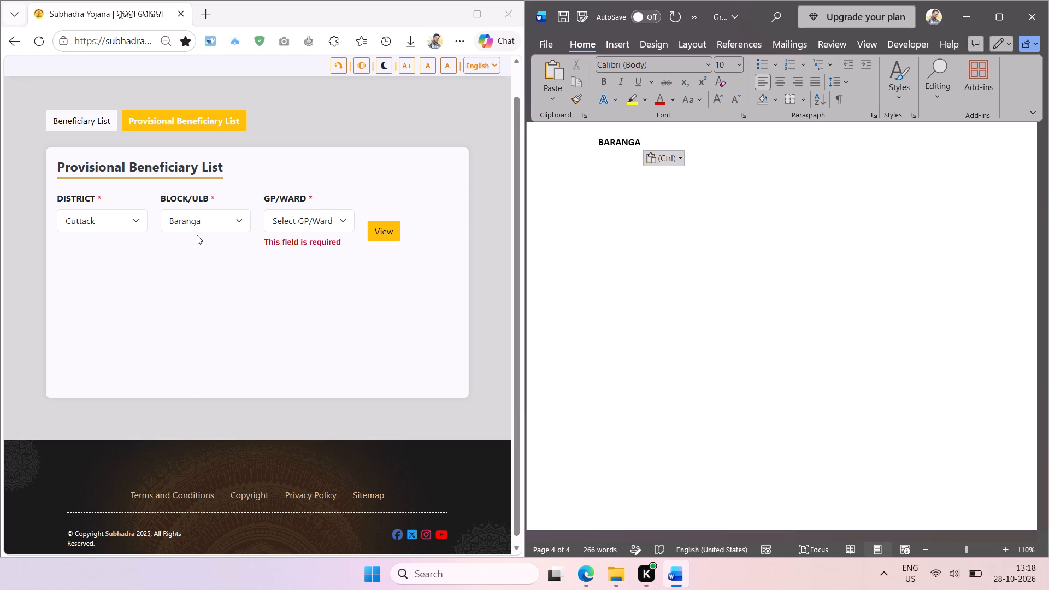
Choose the Cuttack Sadar block on the Subhadra page and copy its name with the screen text extractor.
{"action": "left_click", "coordinate": [198, 230]}
{"action": "left_click", "coordinate": [214, 365]}
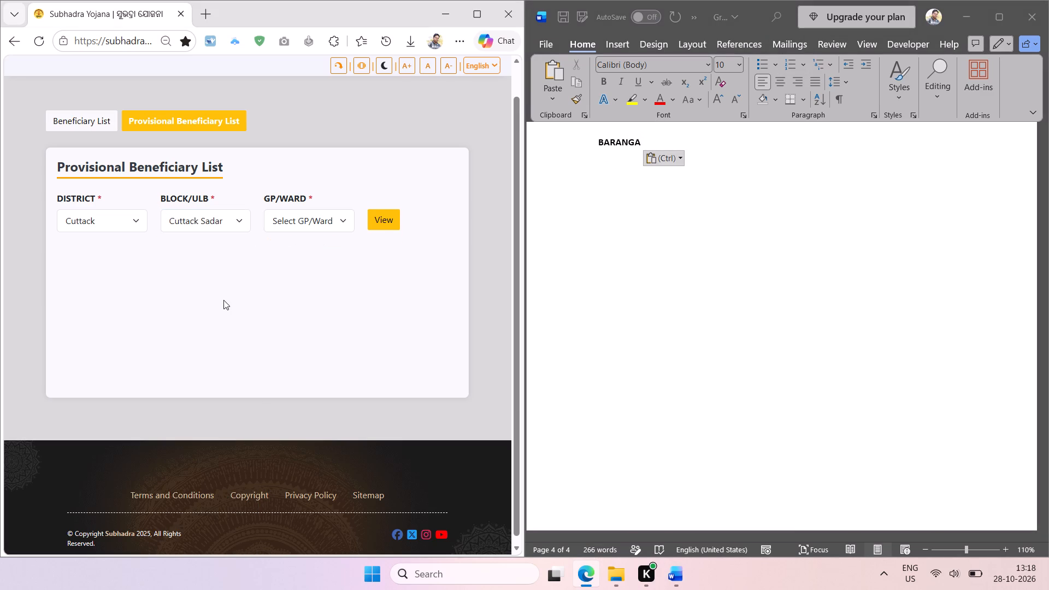
{"action": "left_click", "coordinate": [223, 300]}
{"action": "key", "text": "shift+super+t"}
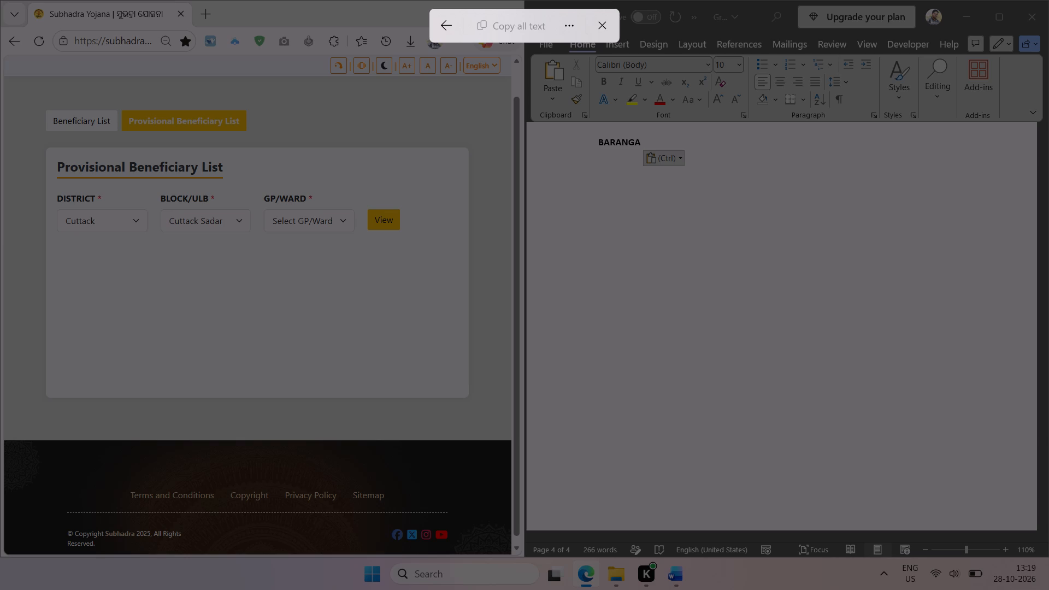
{"action": "left_click_drag", "start_coordinate": [166, 211], "coordinate": [231, 256]}
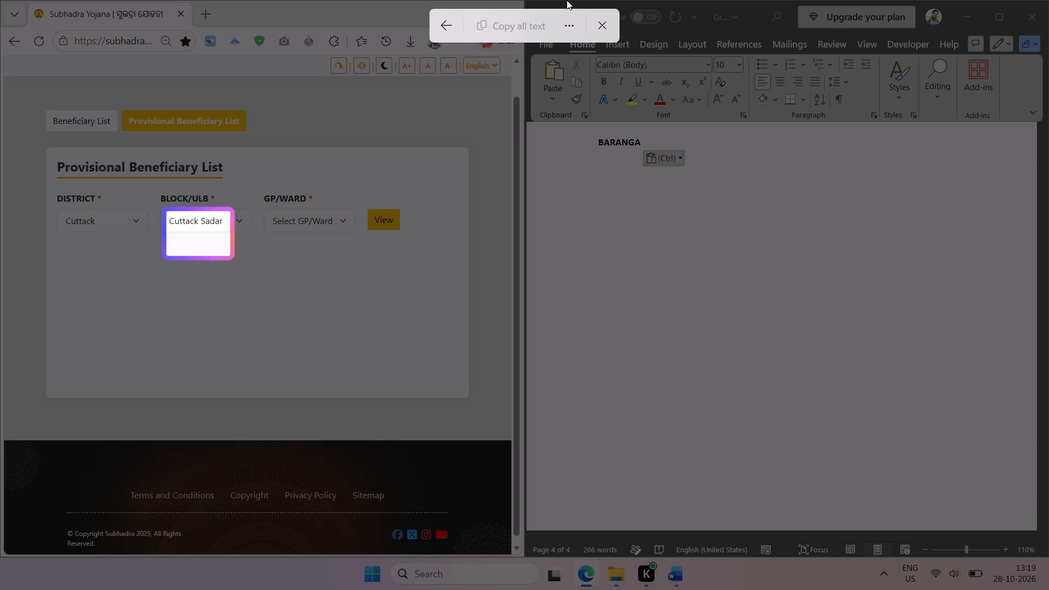
{"action": "left_click", "coordinate": [531, 29]}
Replace the copied BARANGA heading with CUTTACK SADAR in uppercase and start a new line below it.
{"action": "left_click", "coordinate": [659, 154]}
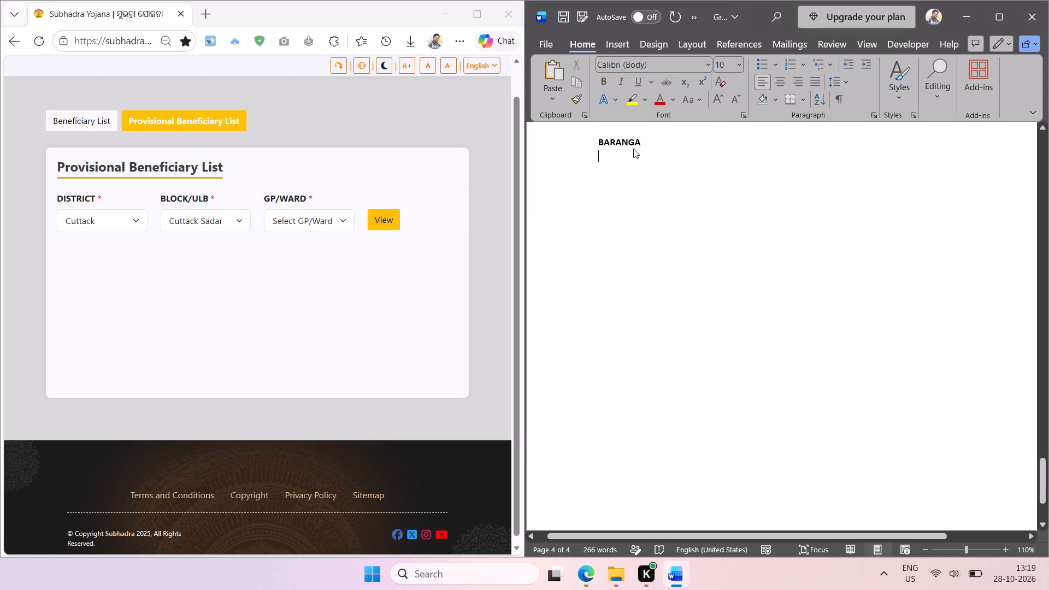
{"action": "triple_click", "coordinate": [629, 140]}
{"action": "key", "text": "ctrl+v"}
{"action": "left_click_drag", "start_coordinate": [656, 140], "coordinate": [615, 140]}
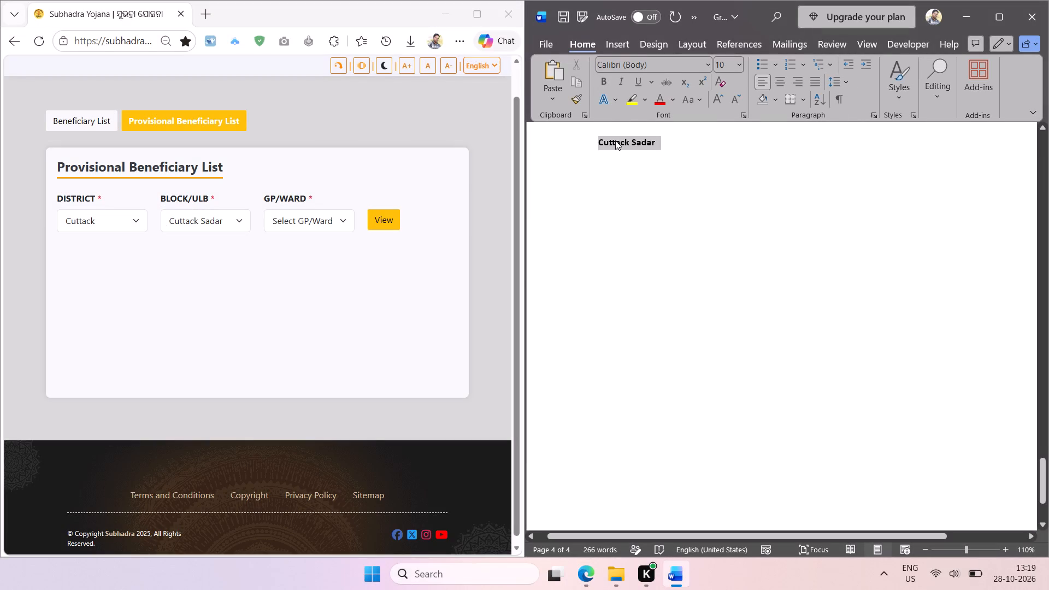
{"action": "key", "text": "shift+F3"}
{"action": "left_click", "coordinate": [632, 157]}
{"action": "left_click", "coordinate": [694, 140]}
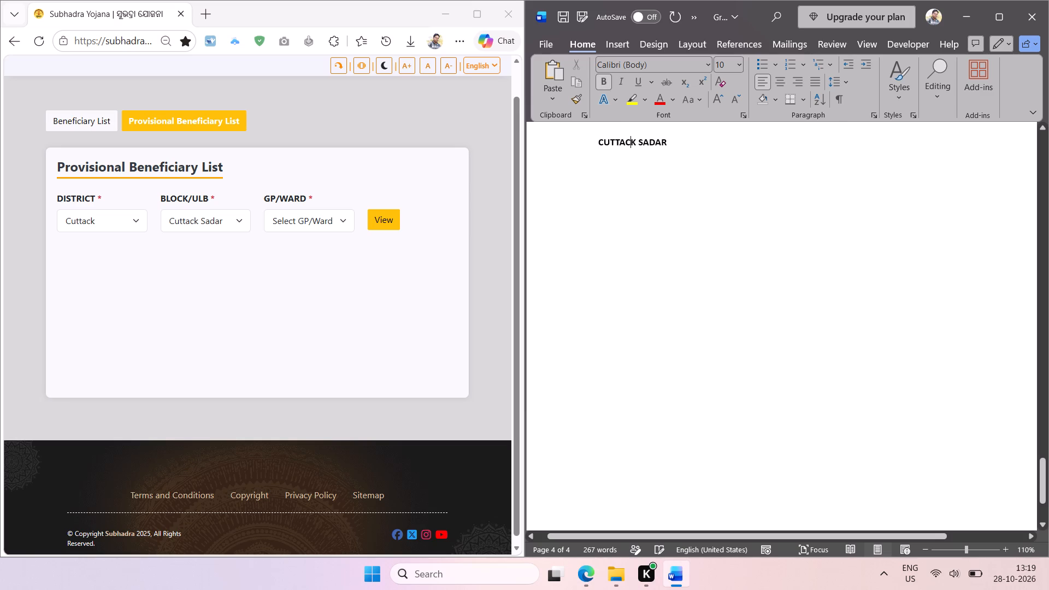
{"action": "key", "text": "Return"}
Extract the Cuttack Sadar GP/Ward names from Amana to Kulasarichuan as screen text and paste them under the CUTTACK SADAR heading.
{"action": "left_click", "coordinate": [333, 217]}
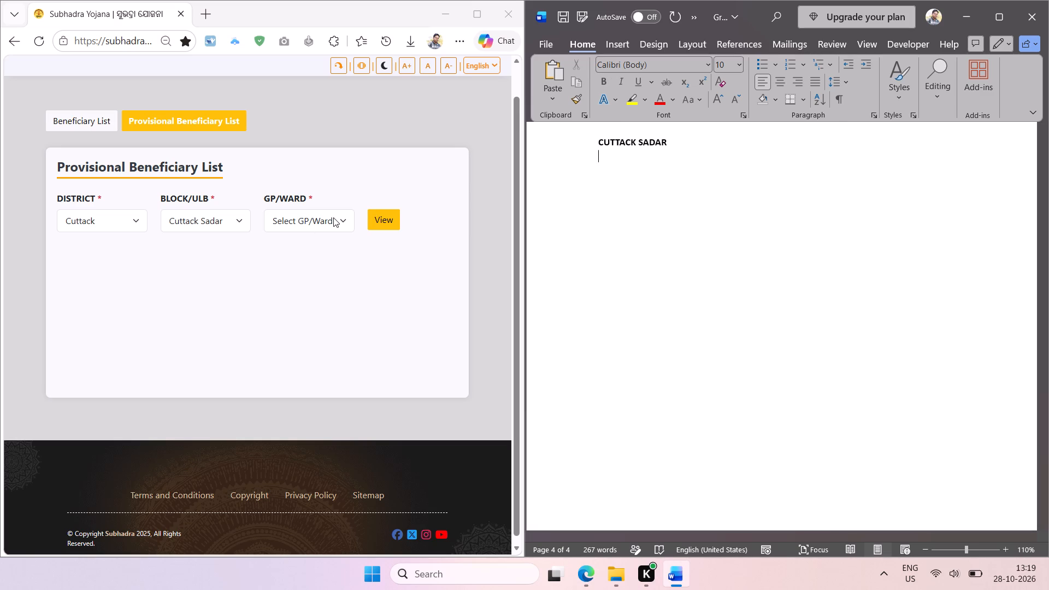
{"action": "key", "text": "shift+super+t"}
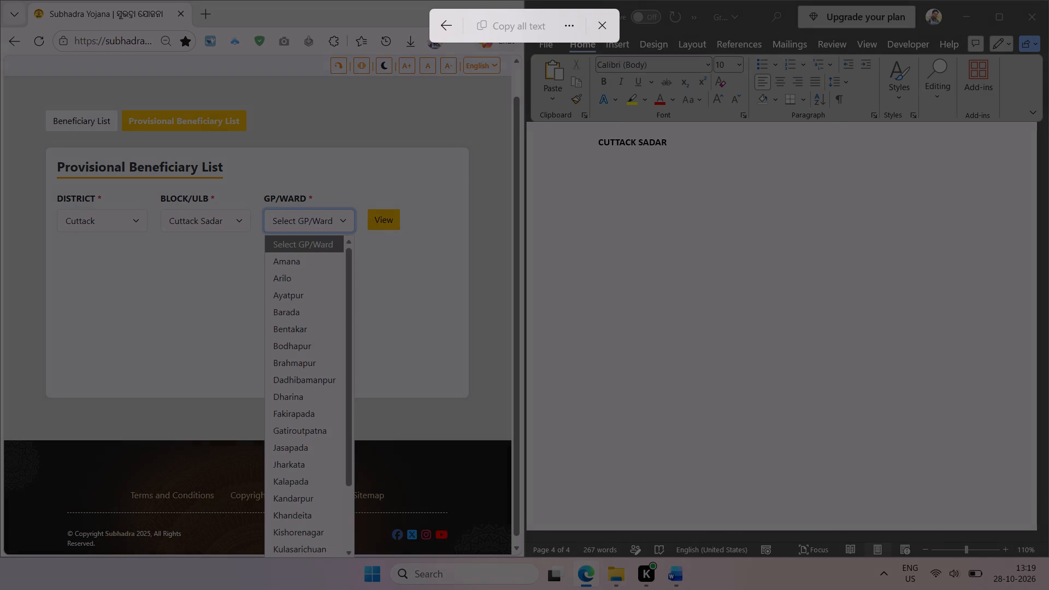
{"action": "left_click_drag", "start_coordinate": [268, 253], "coordinate": [380, 492]}
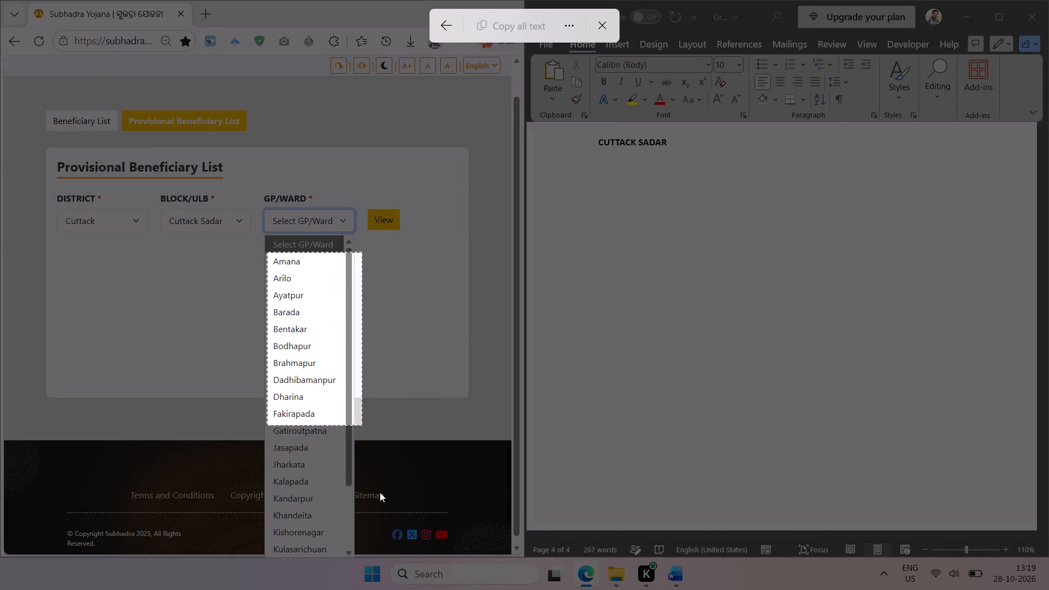
{"action": "left_click_drag", "start_coordinate": [380, 492], "coordinate": [335, 555]}
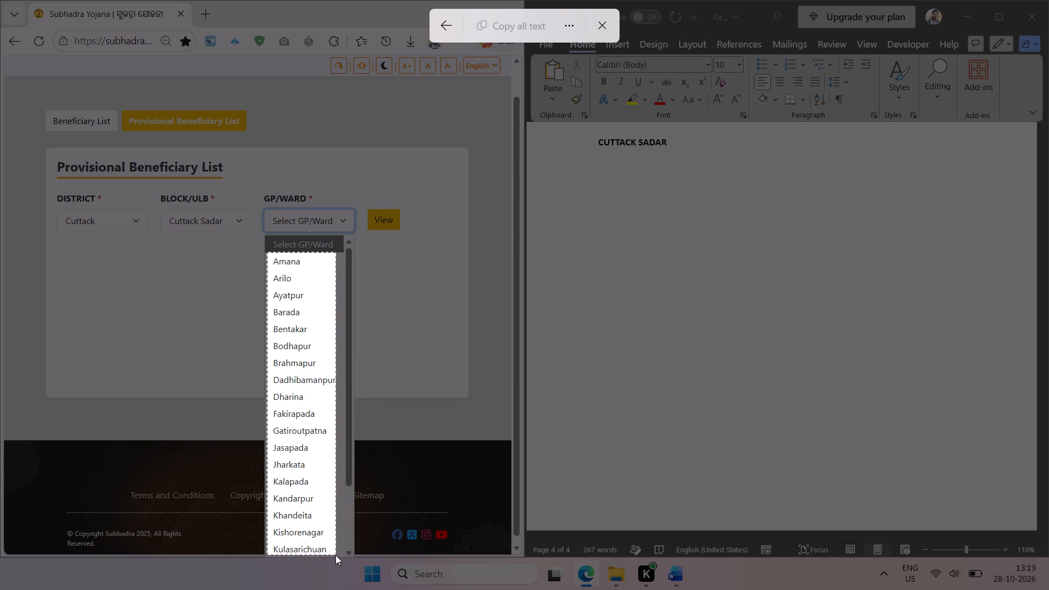
{"action": "left_click_drag", "start_coordinate": [335, 555], "coordinate": [346, 556]}
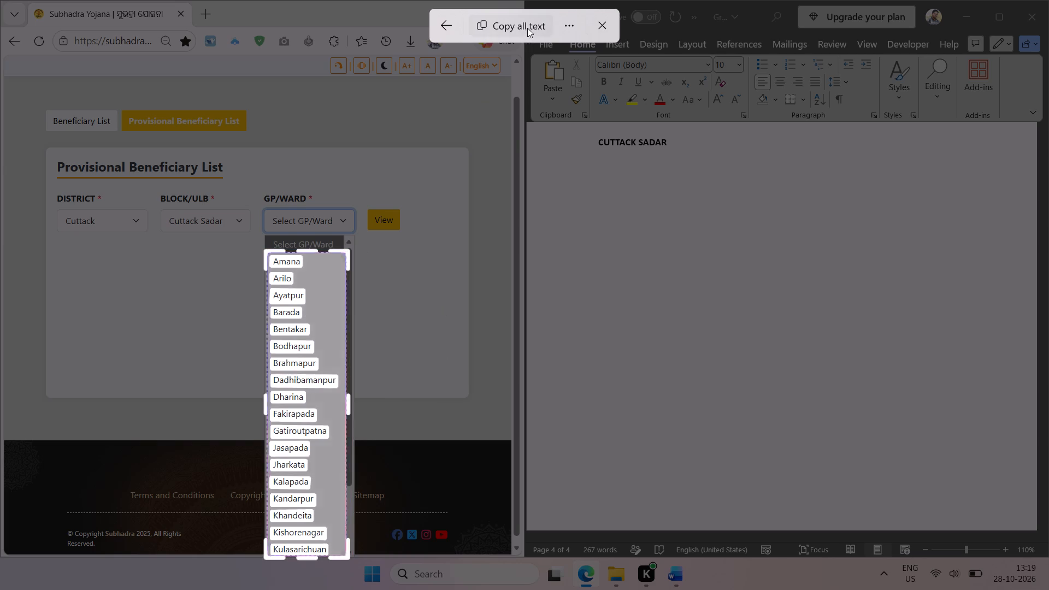
{"action": "left_click", "coordinate": [526, 27]}
{"action": "left_click", "coordinate": [610, 157]}
{"action": "key", "text": "ctrl+v"}
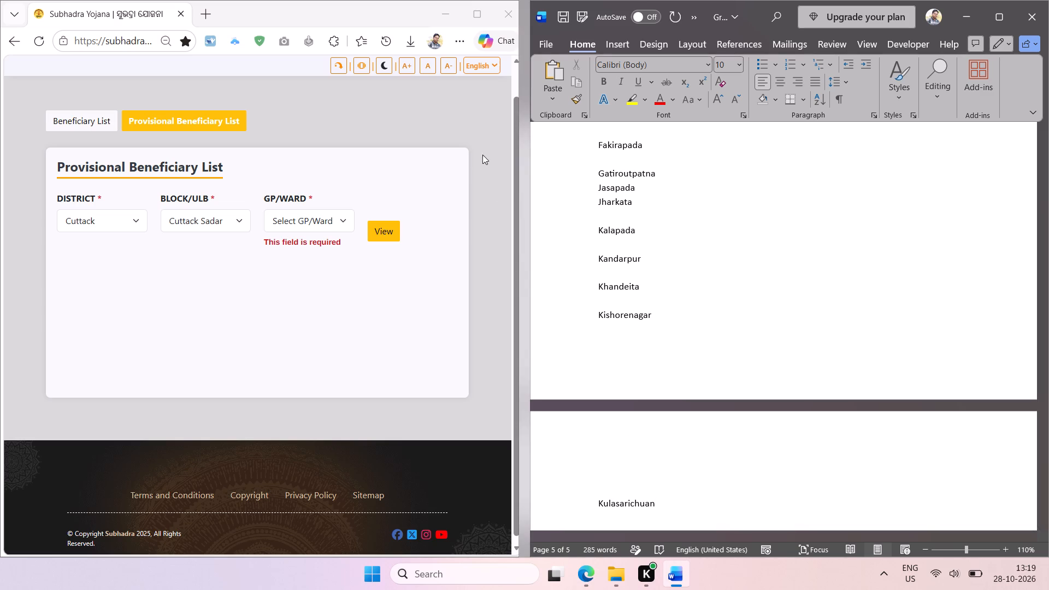
Extract the remaining GP/Ward names from Kulasarichuan to Urali and paste them on a new line below the first batch.
{"action": "left_click", "coordinate": [341, 221]}
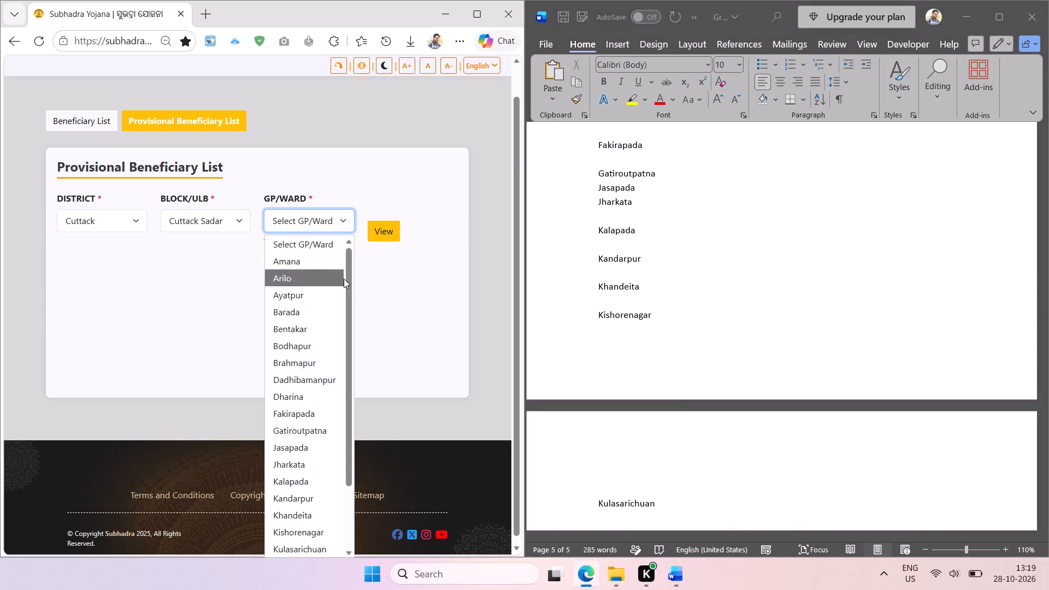
{"action": "left_click_drag", "start_coordinate": [349, 278], "coordinate": [363, 403]}
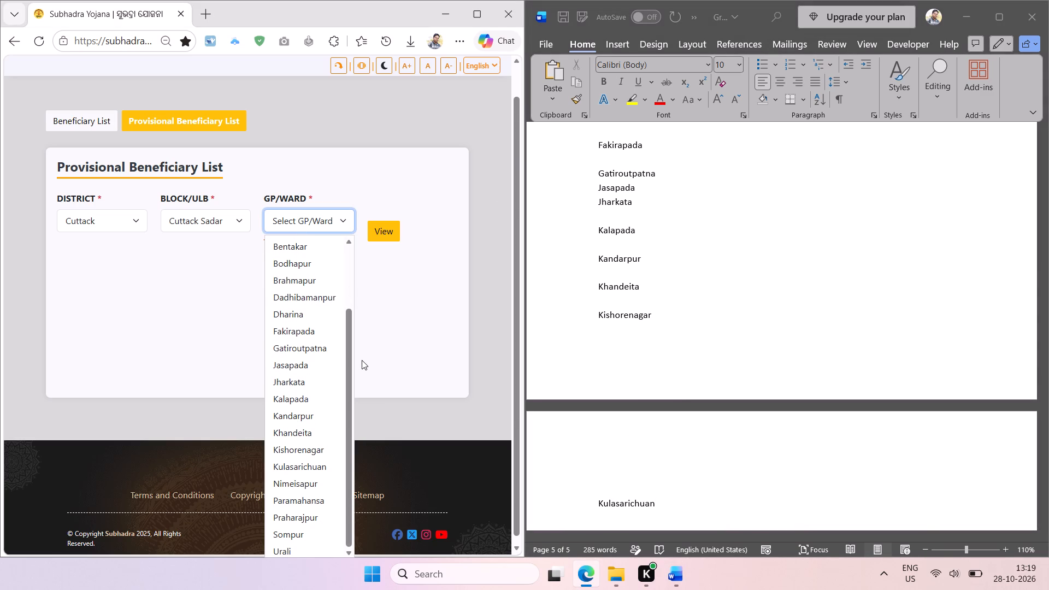
{"action": "key", "text": "shift+super+t"}
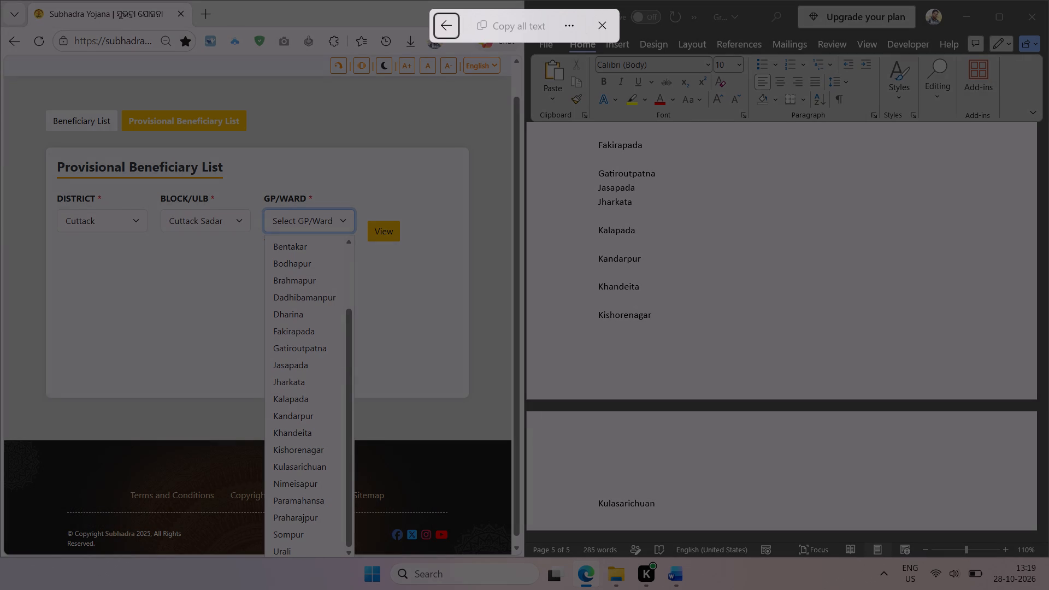
{"action": "left_click_drag", "start_coordinate": [266, 458], "coordinate": [343, 567]}
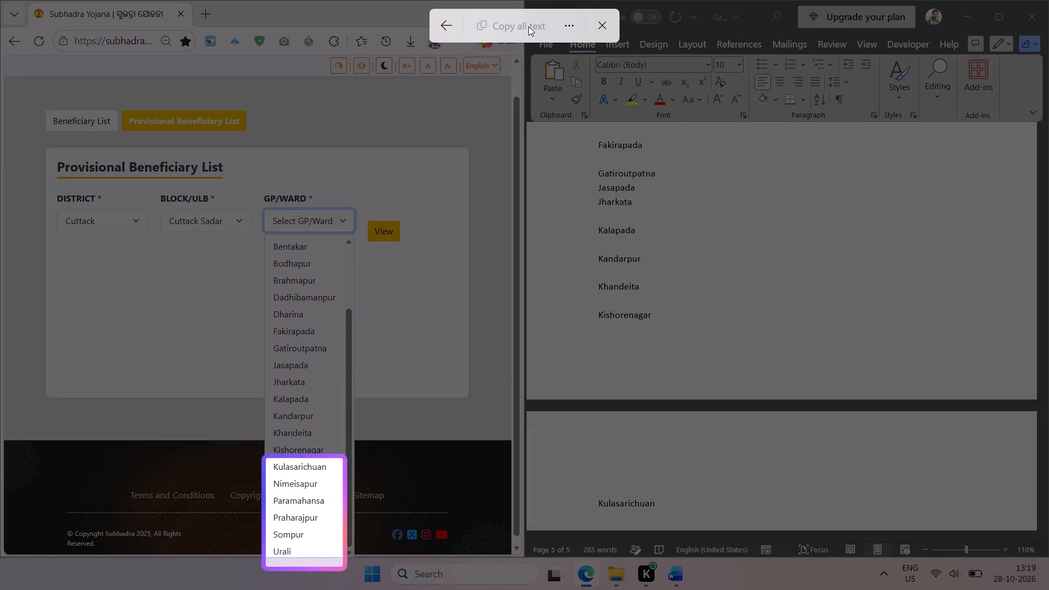
{"action": "left_click", "coordinate": [526, 23]}
{"action": "left_click", "coordinate": [656, 506]}
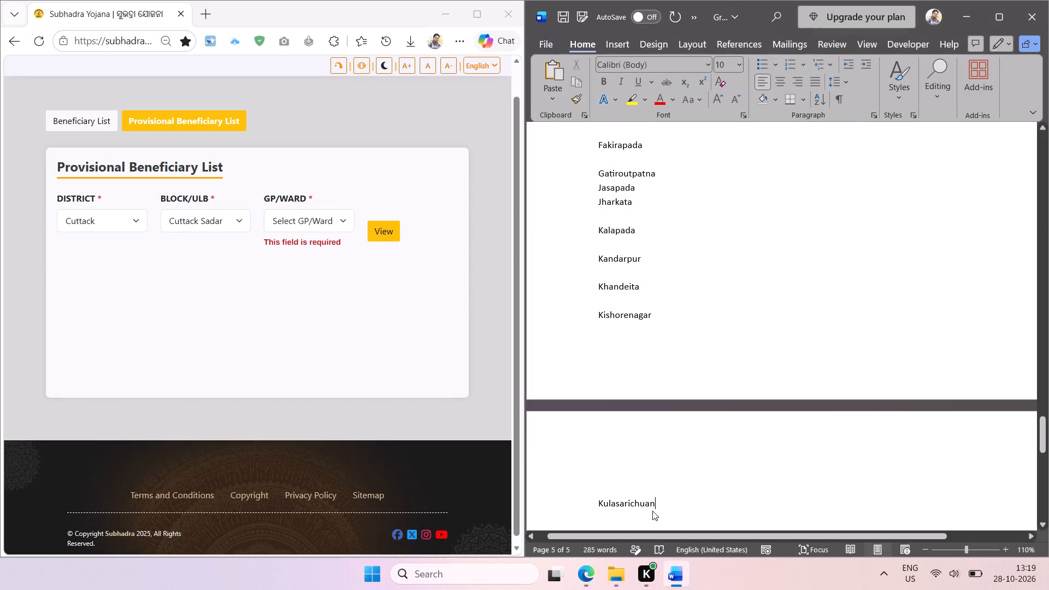
{"action": "key", "text": "Return"}
{"action": "key", "text": "ctrl+v"}
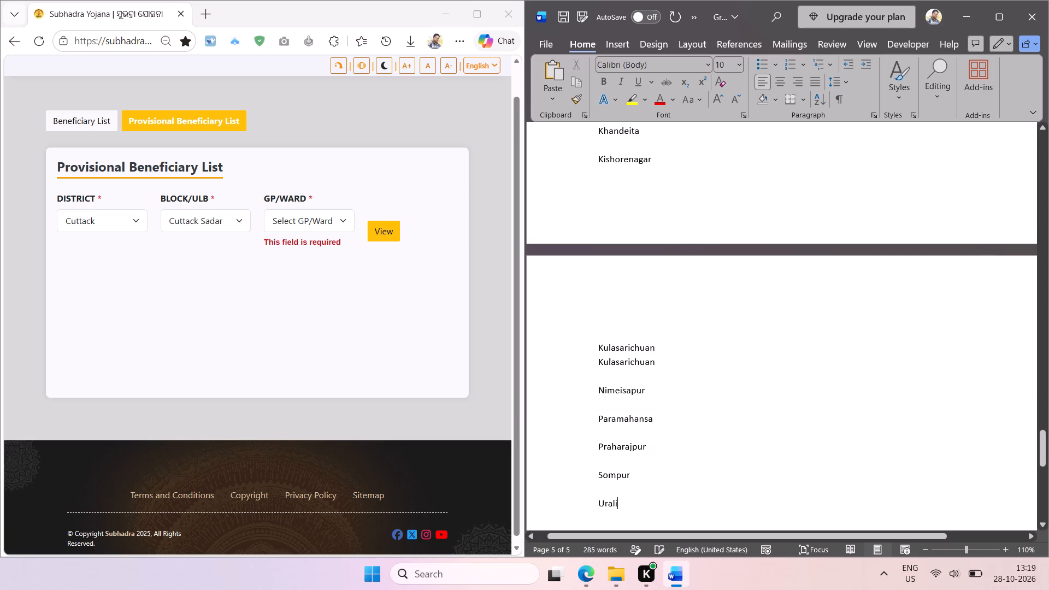
Delete the duplicate Kulasarichuan entry from the pasted names.
{"action": "double_click", "coordinate": [630, 349]}
{"action": "key", "text": "BackSpace"}
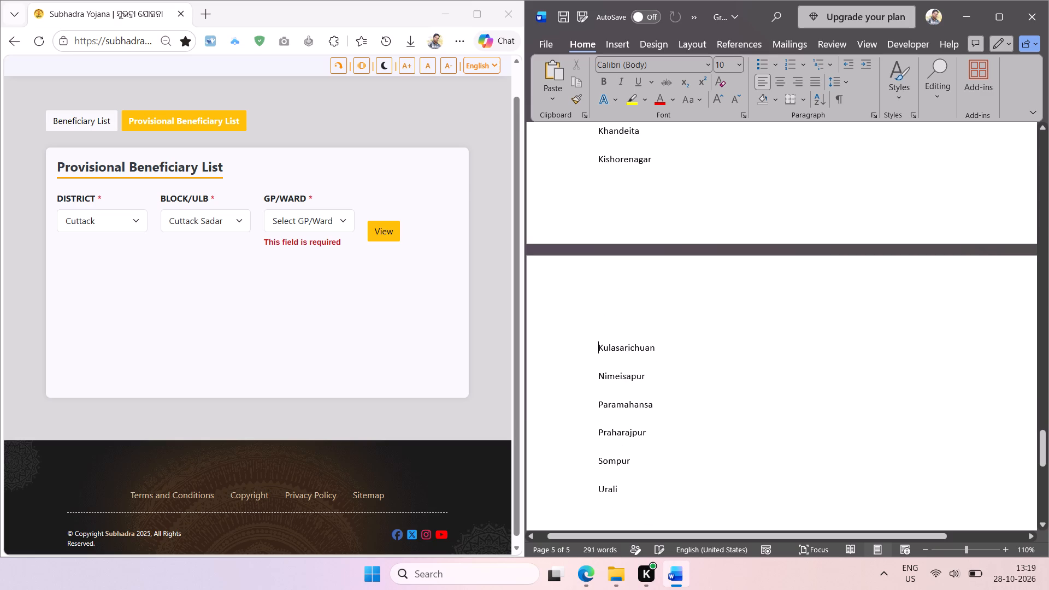
Remove the blank lines between the pasted names from Urali up to Khandeita.
{"action": "left_click", "coordinate": [611, 482]}
{"action": "key", "text": "BackSpace"}
{"action": "key", "text": "Up"}
{"action": "key", "text": "BackSpace"}
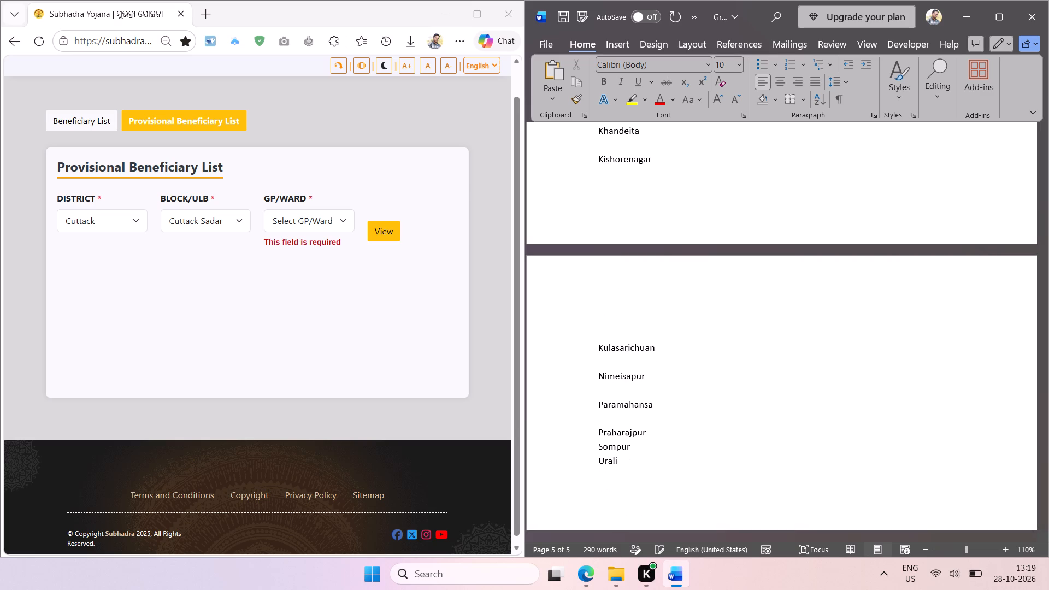
{"action": "key", "text": "Up"}
{"action": "key", "text": "BackSpace"}
{"action": "key", "text": "Up"}
{"action": "key", "text": "BackSpace"}
{"action": "key", "text": "Up"}
{"action": "key", "text": "BackSpace"}
{"action": "key", "text": "Up"}
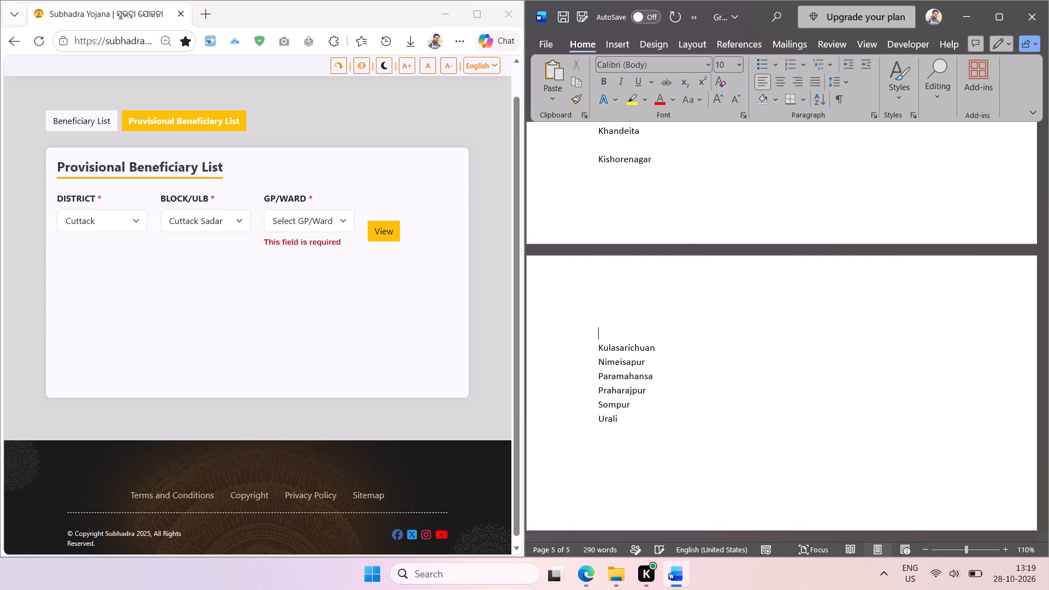
{"action": "key", "text": "BackSpace"}
{"action": "key", "text": "Up"}
{"action": "key", "text": "BackSpace"}
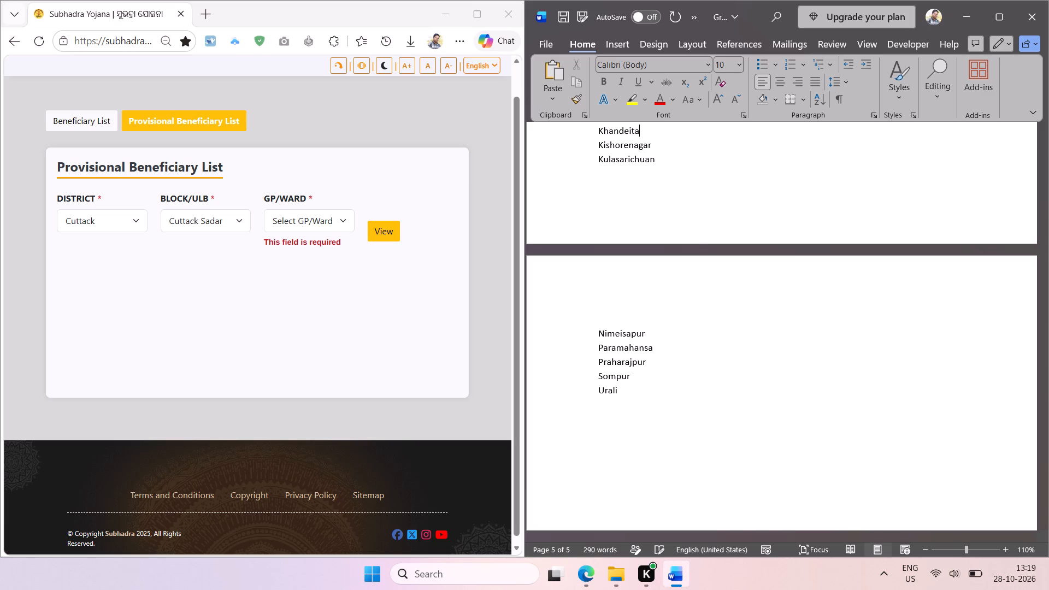
Remove the blank lines between the names from Khandeita up to Fakirapada.
{"action": "scroll", "coordinate": [612, 481], "scroll_direction": "up", "scroll_amount": 5}
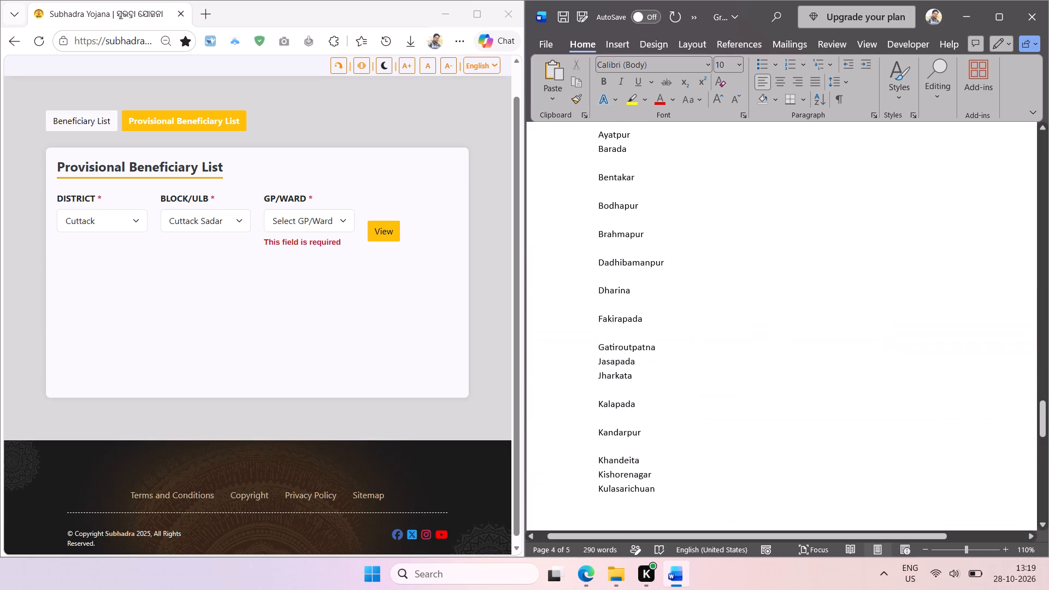
{"action": "scroll", "coordinate": [612, 481], "scroll_direction": "up", "scroll_amount": 1}
{"action": "key", "text": "Up"}
{"action": "key", "text": "BackSpace"}
{"action": "key", "text": "Up"}
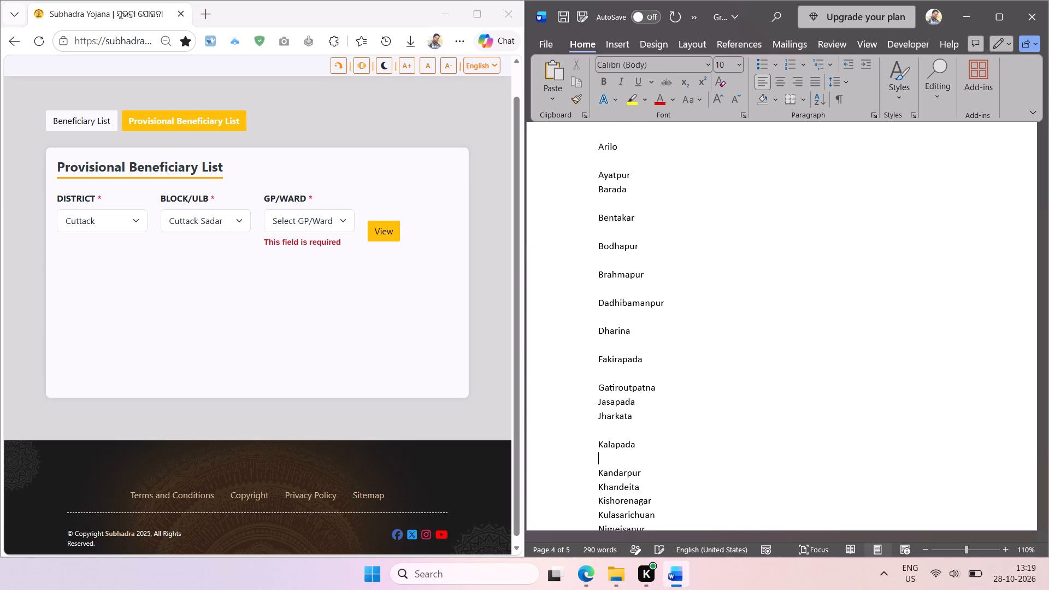
{"action": "key", "text": "BackSpace"}
{"action": "key", "text": "Up"}
{"action": "key", "text": "BackSpace"}
{"action": "scroll", "coordinate": [612, 481], "scroll_direction": "up", "scroll_amount": 1}
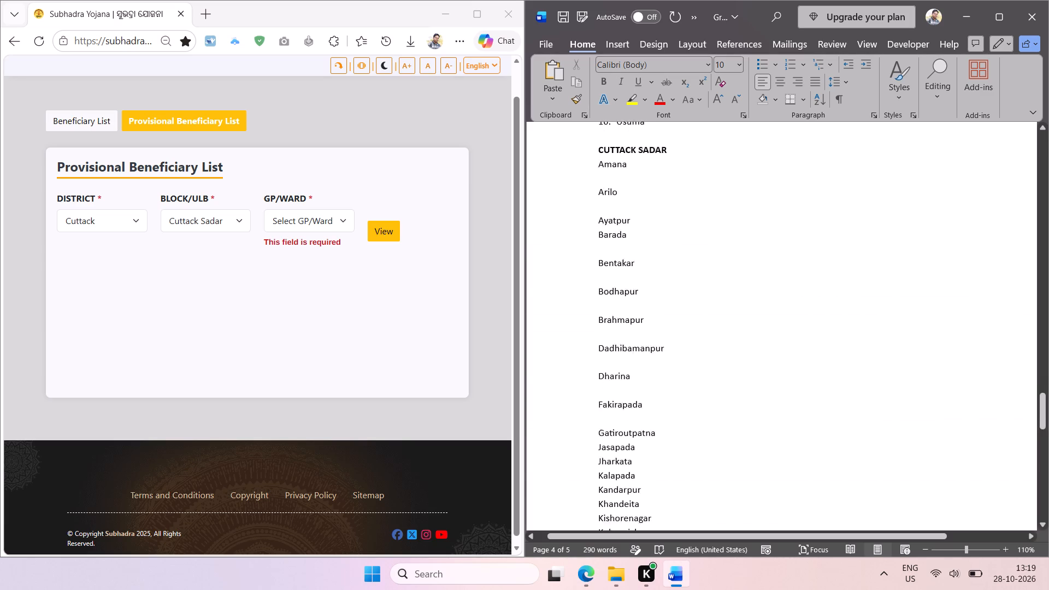
{"action": "scroll", "coordinate": [612, 481], "scroll_direction": "up", "scroll_amount": 1}
{"action": "key", "text": "Up"}
{"action": "key", "text": "Up"}
{"action": "key", "text": "Up"}
{"action": "key", "text": "BackSpace"}
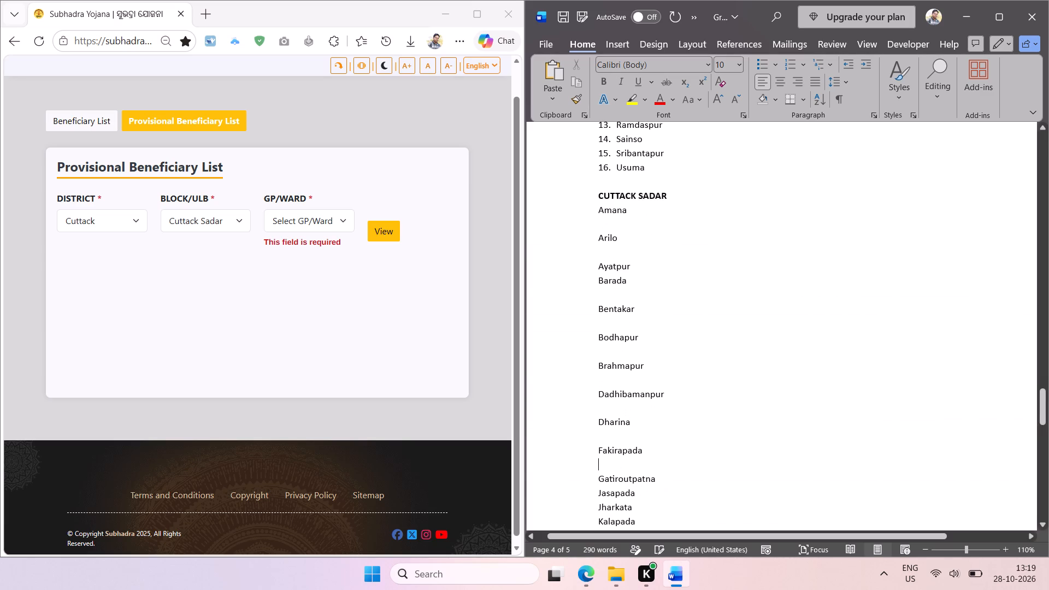
Remove the remaining blank lines between the names from Fakirapada up to Amana.
{"action": "key", "text": "Up"}
{"action": "key", "text": "BackSpace"}
{"action": "key", "text": "Up"}
{"action": "key", "text": "BackSpace"}
{"action": "key", "text": "Up"}
{"action": "key", "text": "BackSpace"}
{"action": "key", "text": "Up"}
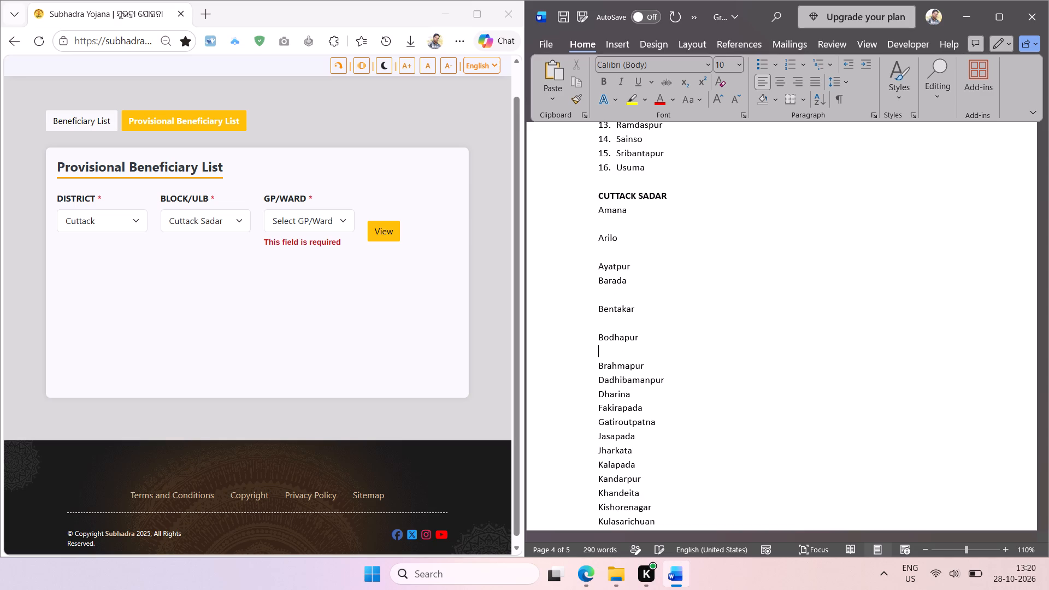
{"action": "key", "text": "BackSpace"}
{"action": "key", "text": "Up"}
{"action": "key", "text": "BackSpace"}
{"action": "key", "text": "Up"}
{"action": "key", "text": "BackSpace"}
{"action": "key", "text": "Up"}
{"action": "key", "text": "Up"}
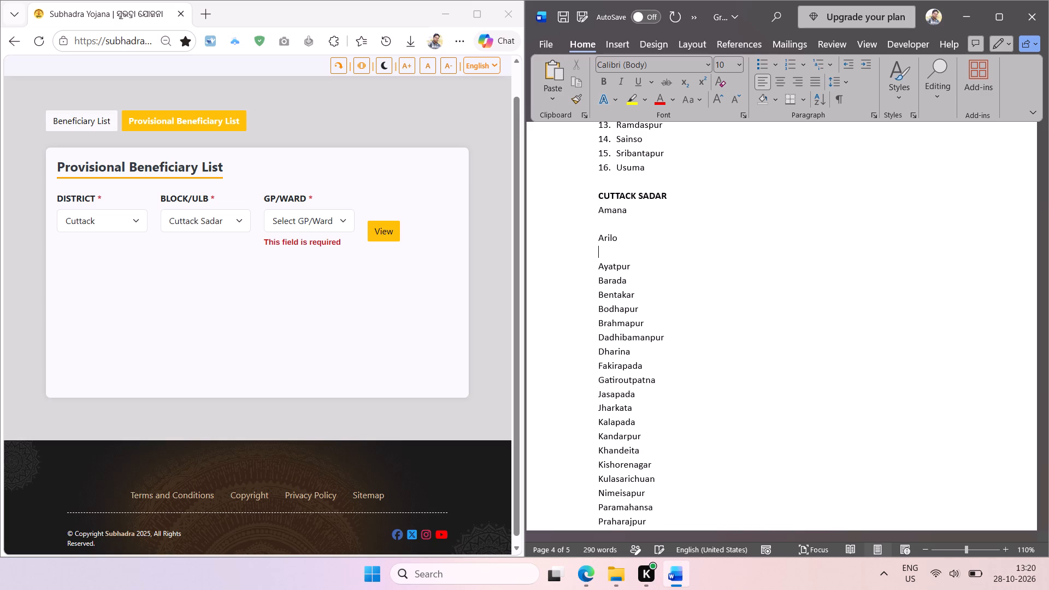
{"action": "key", "text": "BackSpace"}
{"action": "key", "text": "Up"}
{"action": "key", "text": "BackSpace"}
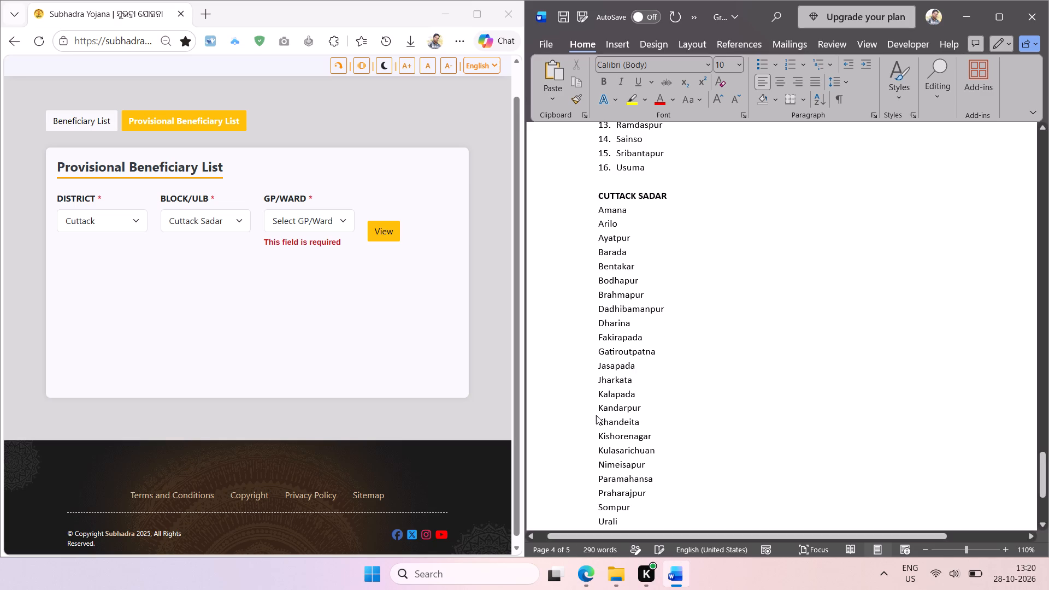
Sort the CUTTACK SADAR names from Amana to Urali alphabetically in ascending order.
{"action": "left_click", "coordinate": [600, 210]}
{"action": "scroll", "coordinate": [682, 306], "scroll_direction": "down", "scroll_amount": 1}
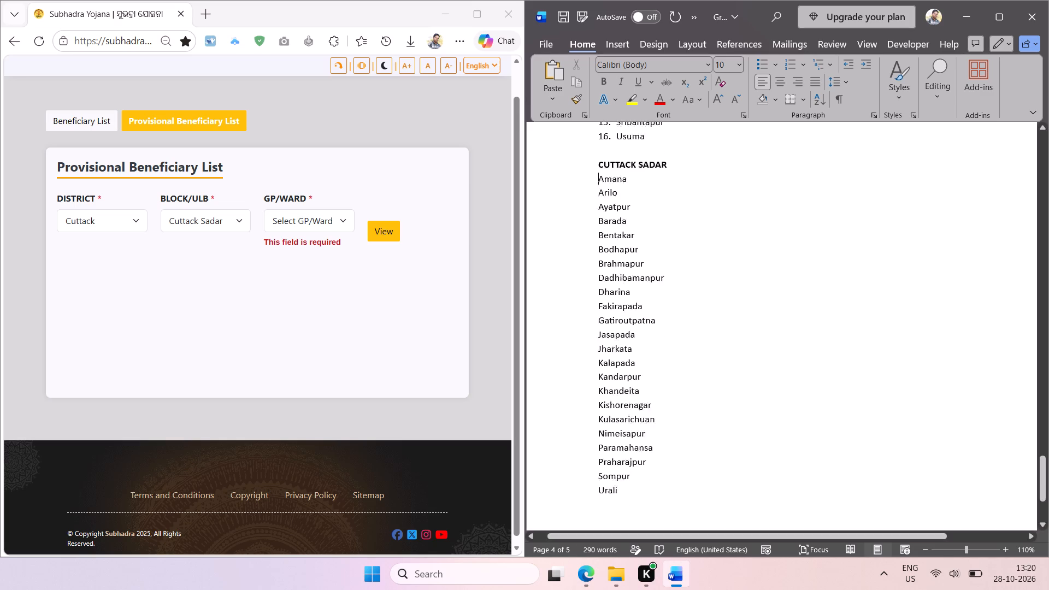
{"action": "scroll", "coordinate": [682, 306], "scroll_direction": "down", "scroll_amount": 1}
{"action": "left_click", "coordinate": [623, 455], "text": "shift"}
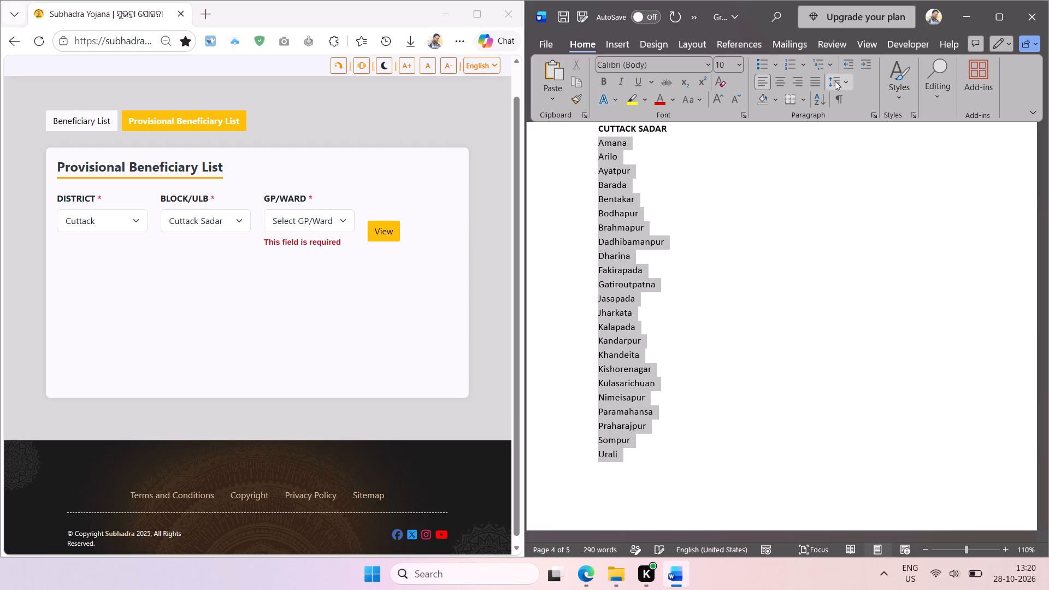
{"action": "left_click", "coordinate": [819, 99]}
{"action": "key", "text": "Return"}
Format the sorted CUTTACK SADAR names as a numbered list with decreased indent.
{"action": "left_click", "coordinate": [793, 66]}
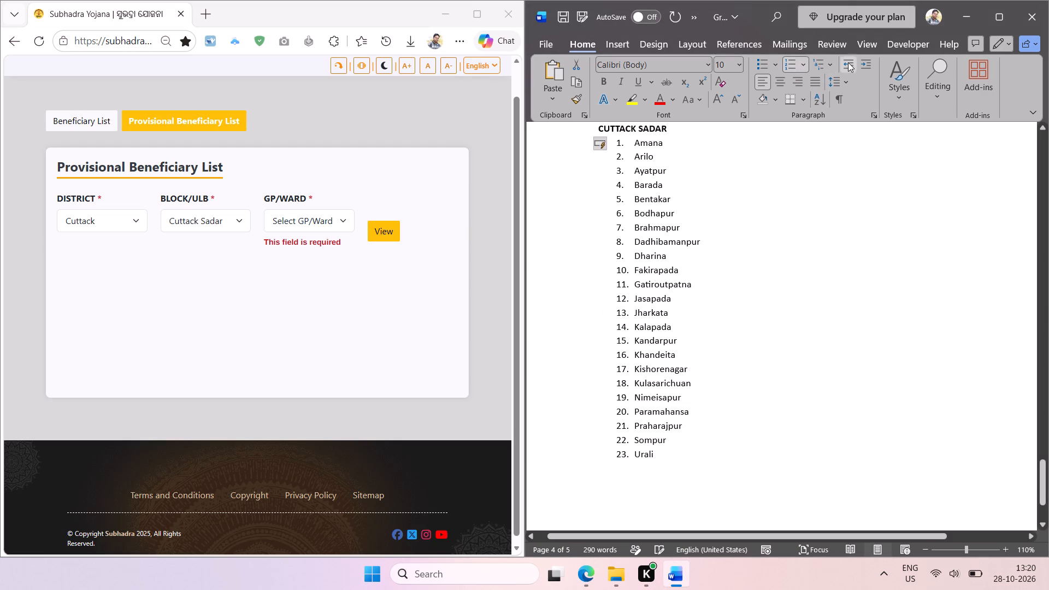
{"action": "left_click", "coordinate": [848, 62]}
{"action": "left_click", "coordinate": [767, 238]}
Copy the CUTTACK SADAR heading and paste it below Urali, outside the numbered list and after a blank line.
{"action": "left_click_drag", "start_coordinate": [669, 129], "coordinate": [613, 131]}
{"action": "key", "text": "ctrl+c"}
{"action": "left_click", "coordinate": [645, 457]}
{"action": "key", "text": "Return"}
{"action": "key", "text": "Return"}
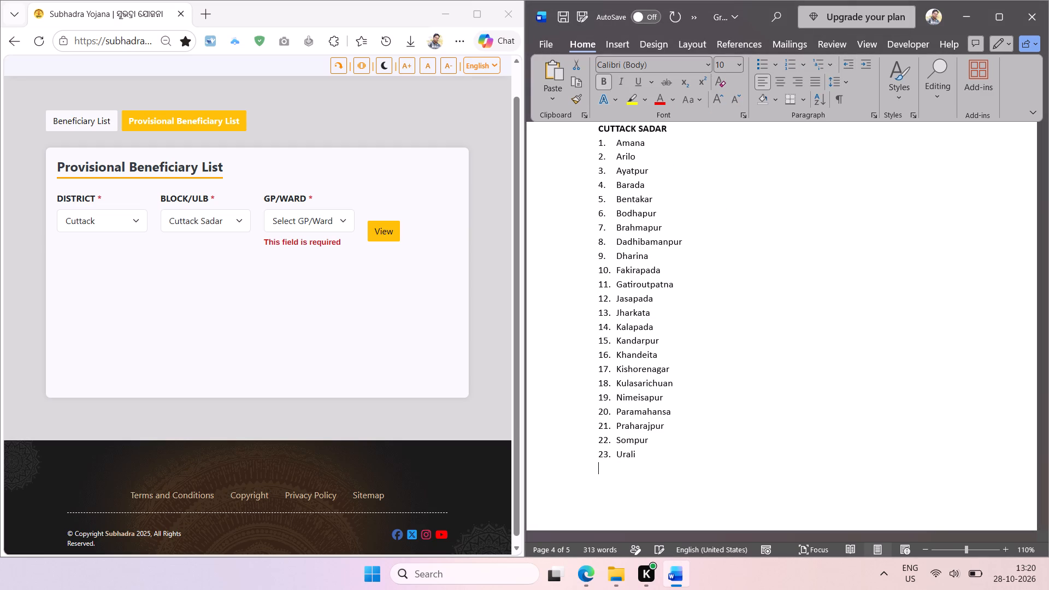
{"action": "key", "text": "Return"}
{"action": "key", "text": "ctrl+v"}
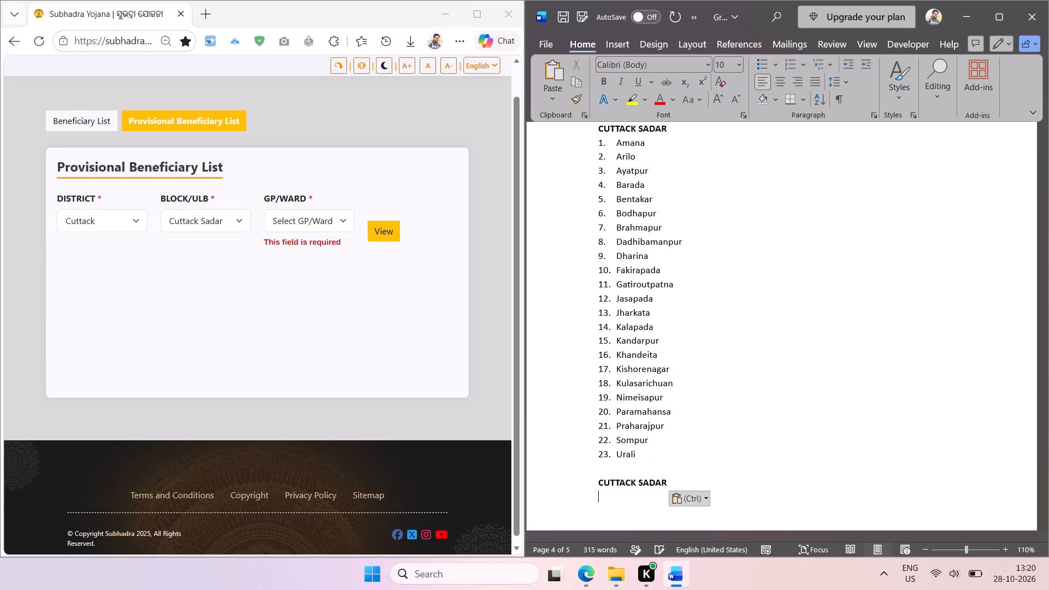
Insert a page break before the copied CUTTACK SADAR heading so that it starts a new page.
{"action": "left_click", "coordinate": [645, 459]}
{"action": "scroll", "coordinate": [645, 459], "scroll_direction": "down", "scroll_amount": 2}
{"action": "left_click", "coordinate": [596, 375]}
{"action": "left_click", "coordinate": [597, 363]}
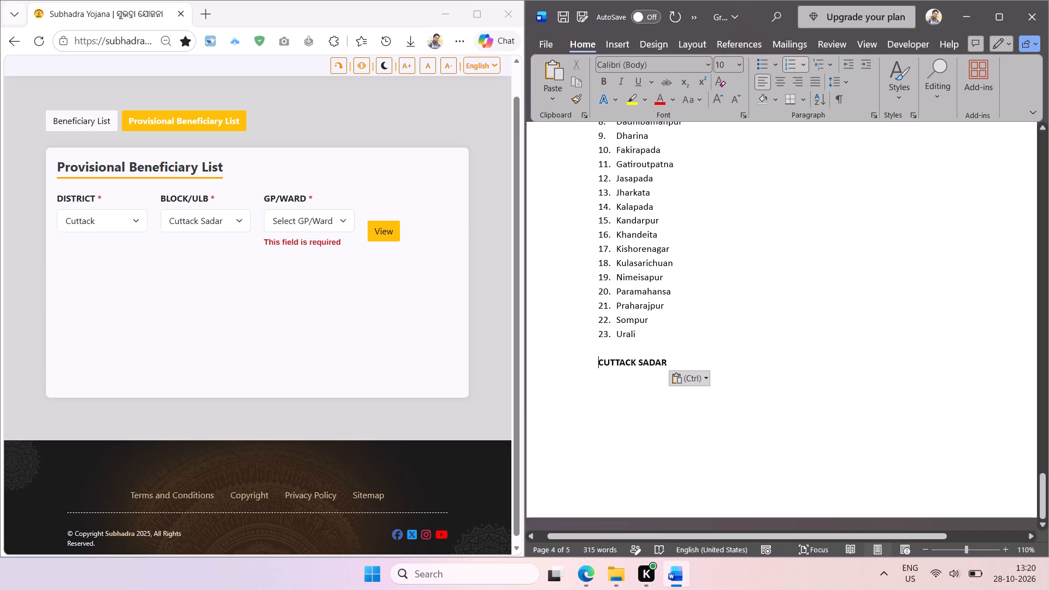
{"action": "key", "text": "ctrl+Return"}
{"action": "scroll", "coordinate": [602, 358], "scroll_direction": "down", "scroll_amount": 1}
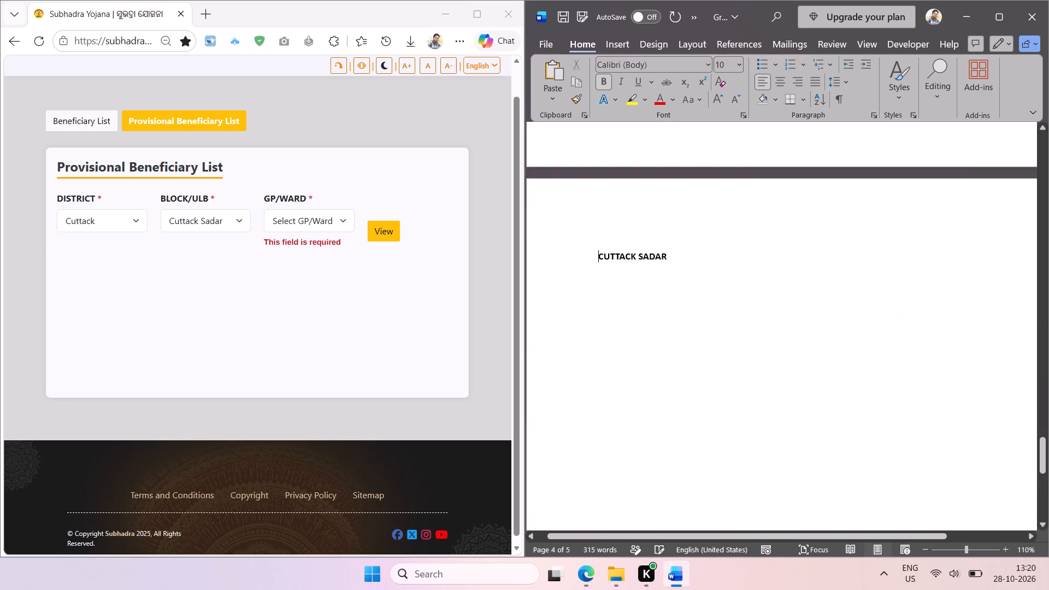
{"action": "scroll", "coordinate": [602, 358], "scroll_direction": "down", "scroll_amount": 2}
Choose Kantapada as the block for Cuttack district on the website and copy its name with the text extractor.
{"action": "left_click", "coordinate": [237, 223]}
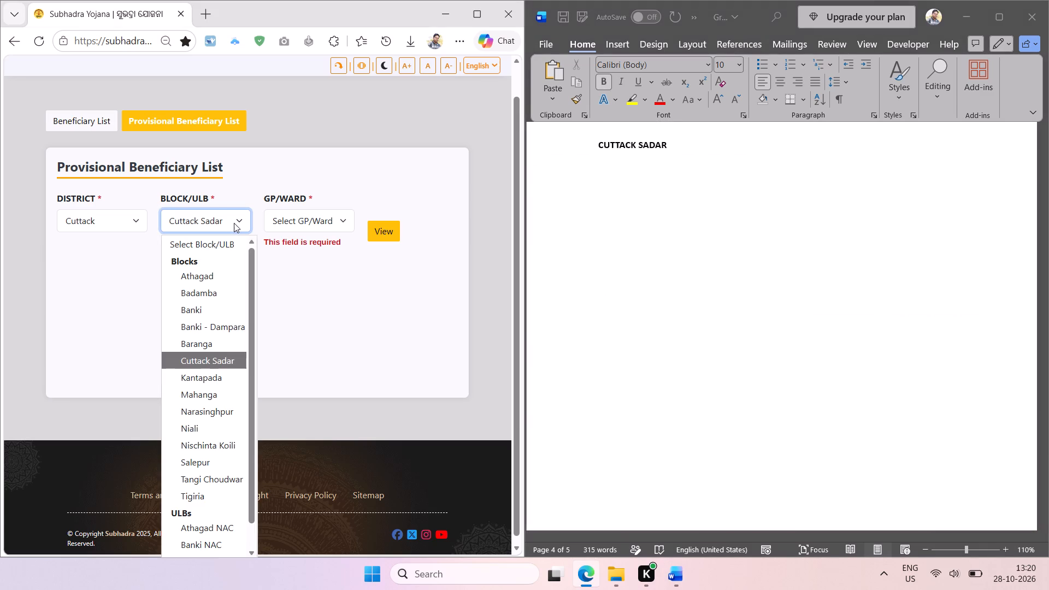
{"action": "left_click", "coordinate": [227, 379]}
{"action": "left_click", "coordinate": [284, 328]}
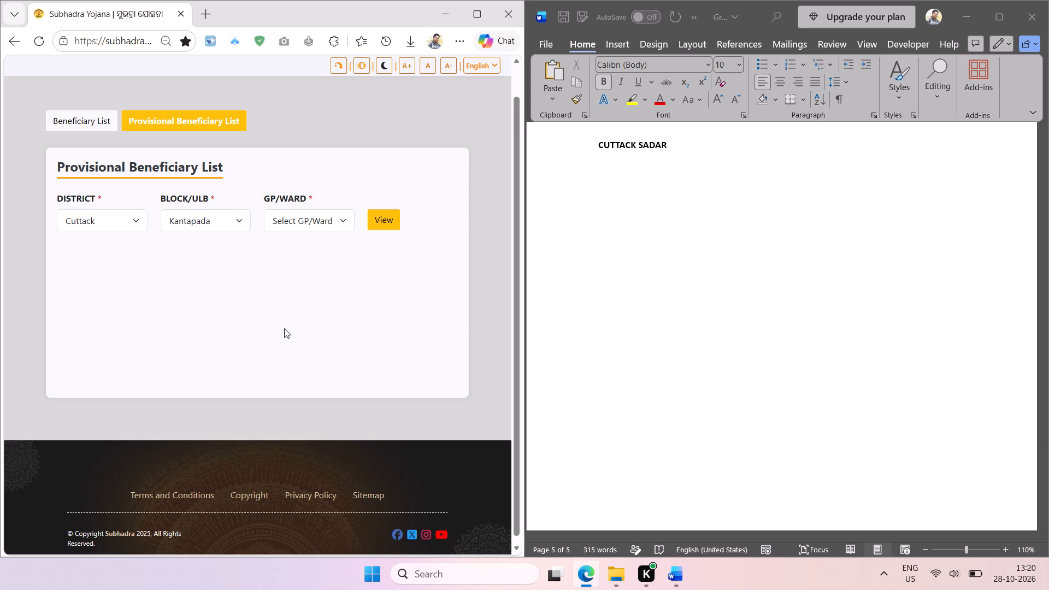
{"action": "key", "text": "shift+super+t"}
{"action": "left_click_drag", "start_coordinate": [164, 211], "coordinate": [230, 305]}
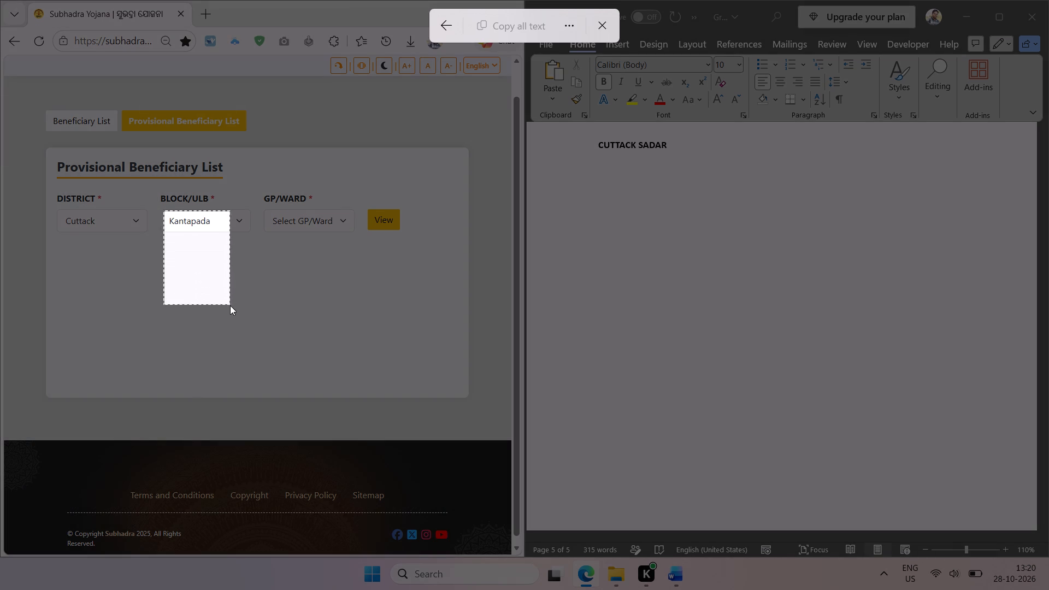
{"action": "left_click_drag", "start_coordinate": [230, 305], "coordinate": [230, 306]}
{"action": "left_click", "coordinate": [511, 25]}
In Word, replace the copied CUTTACK SADAR heading with KANTAPADA in uppercase, add a line below it and save the document.
{"action": "left_click", "coordinate": [658, 172]}
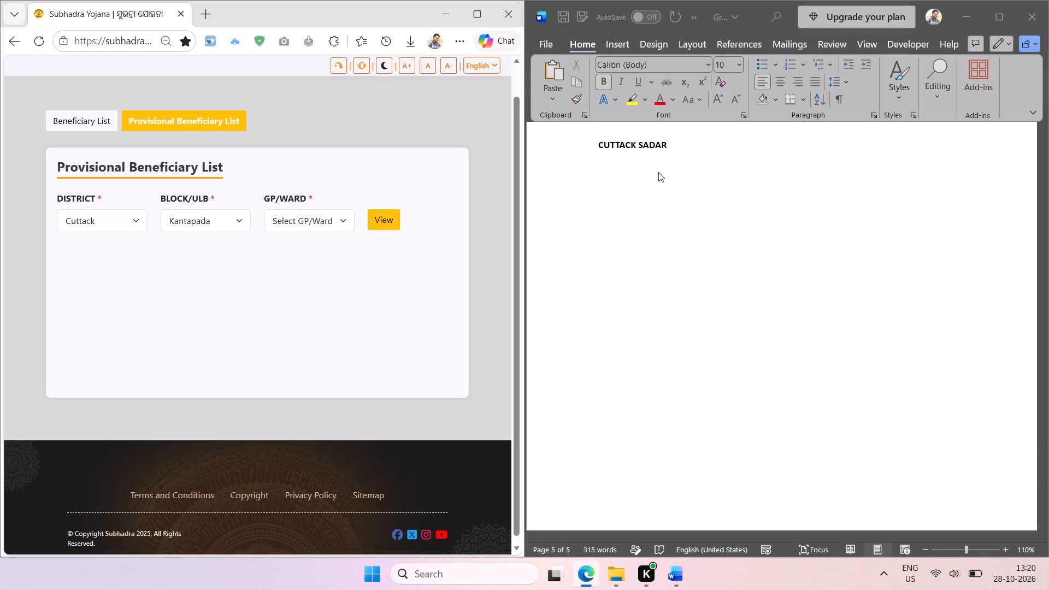
{"action": "double_click", "coordinate": [654, 147]}
{"action": "key", "text": "BackSpace"}
{"action": "double_click", "coordinate": [624, 145]}
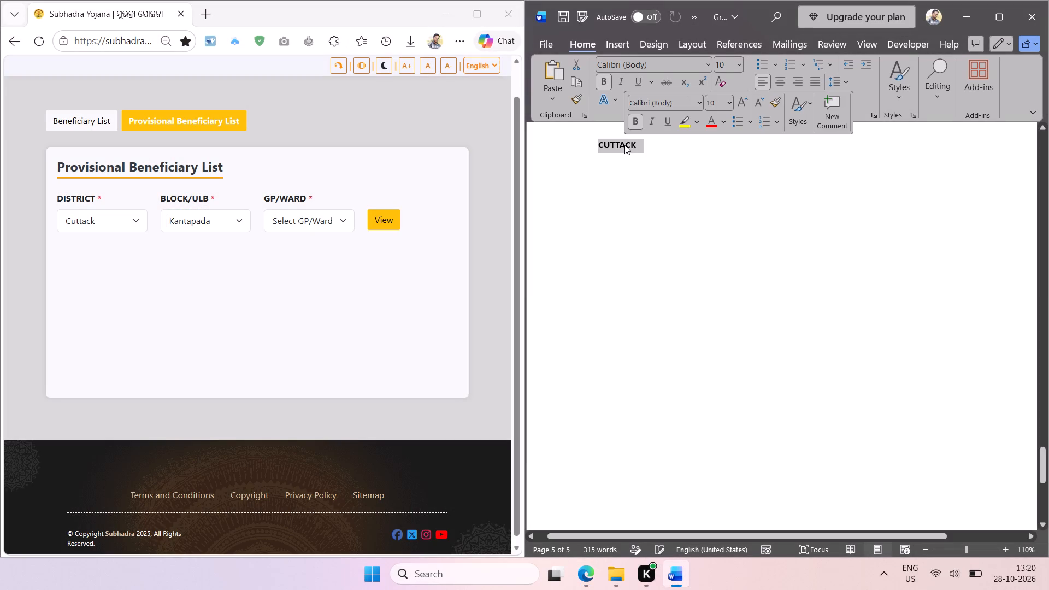
{"action": "key", "text": "ctrl+v"}
{"action": "key", "text": "shift+F3"}
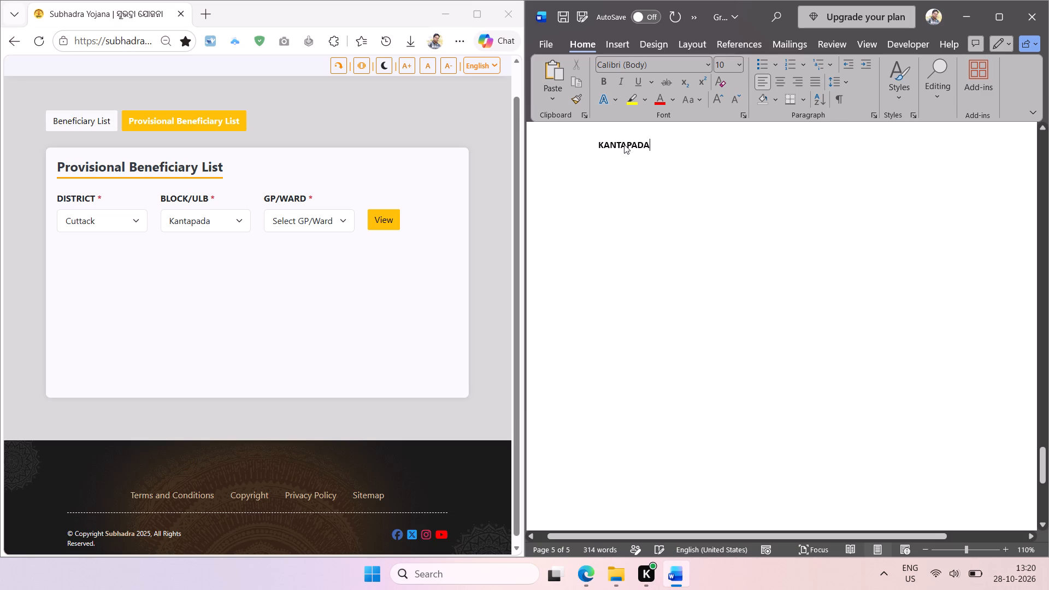
{"action": "left_click", "coordinate": [629, 161]}
{"action": "left_click", "coordinate": [646, 147]}
{"action": "left_click", "coordinate": [654, 147]}
{"action": "key", "text": "Return"}
{"action": "key", "text": "ctrl+s"}
Extract Kantapada's gram panchayat names from Adaspur to Uttaran on the website and paste them below the KANTAPADA heading in Word.
{"action": "left_click", "coordinate": [338, 226]}
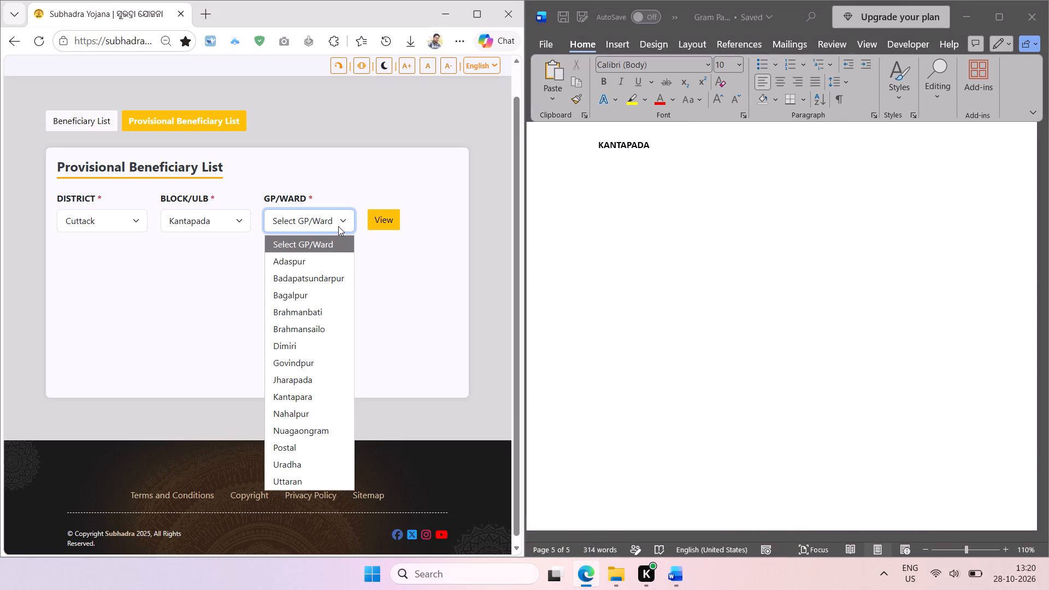
{"action": "key", "text": "shift+super+t"}
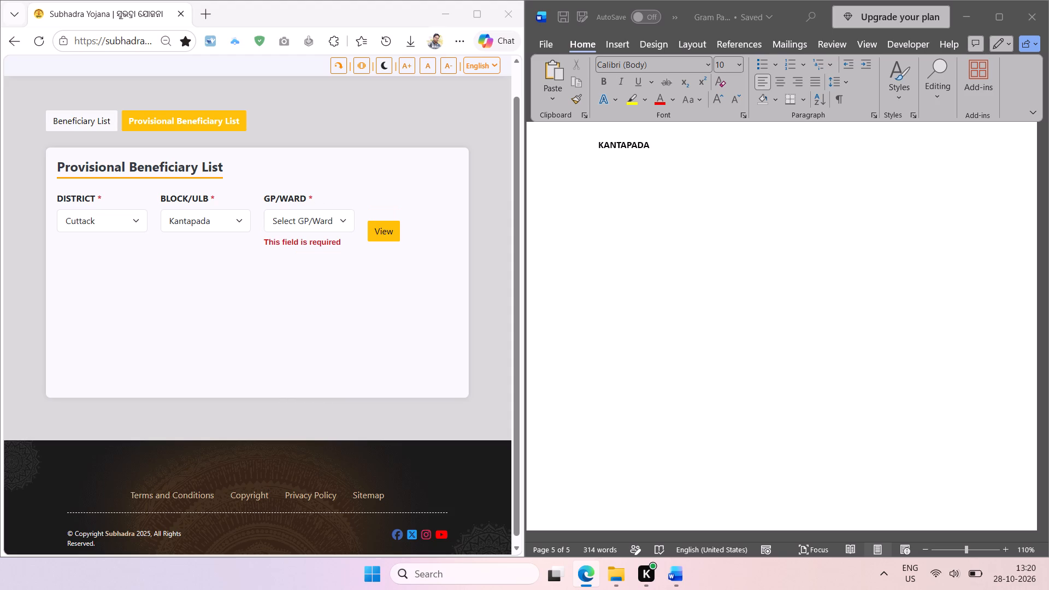
{"action": "left_click_drag", "start_coordinate": [267, 255], "coordinate": [360, 487]}
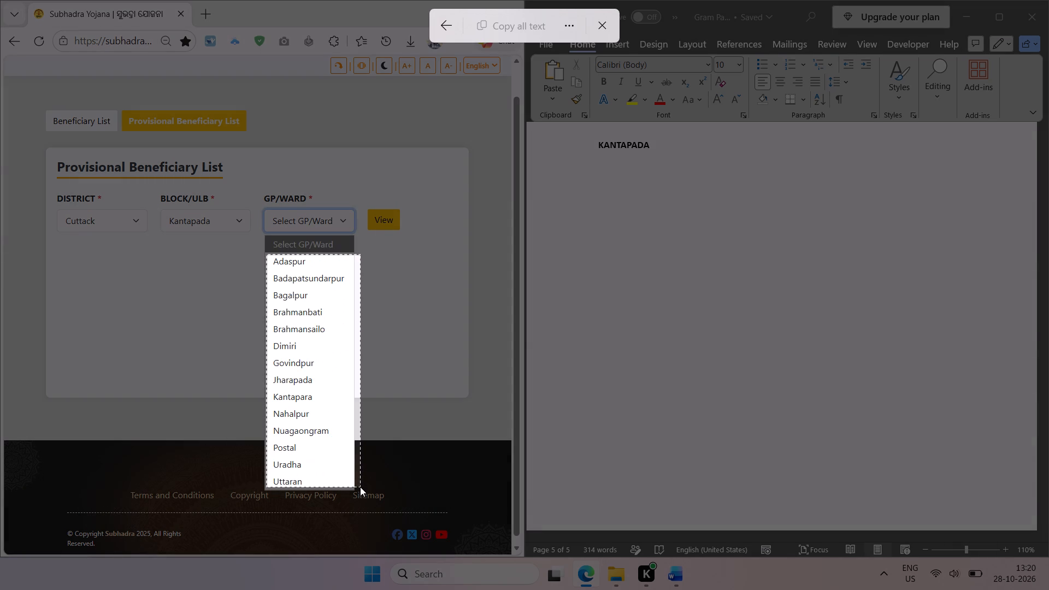
{"action": "left_click_drag", "start_coordinate": [360, 487], "coordinate": [350, 488]}
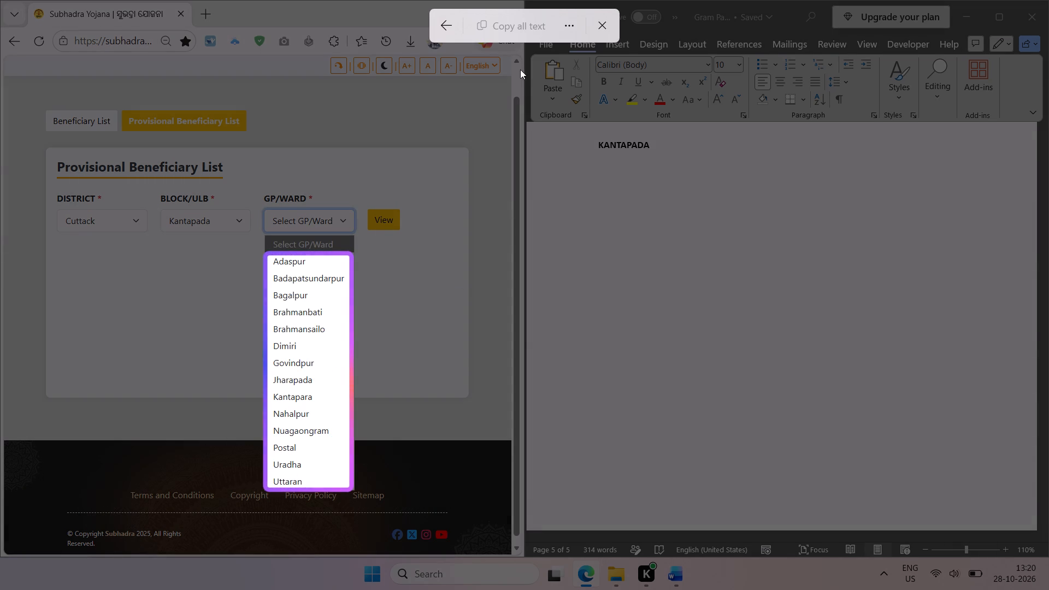
{"action": "left_click", "coordinate": [515, 23]}
{"action": "left_click", "coordinate": [612, 154]}
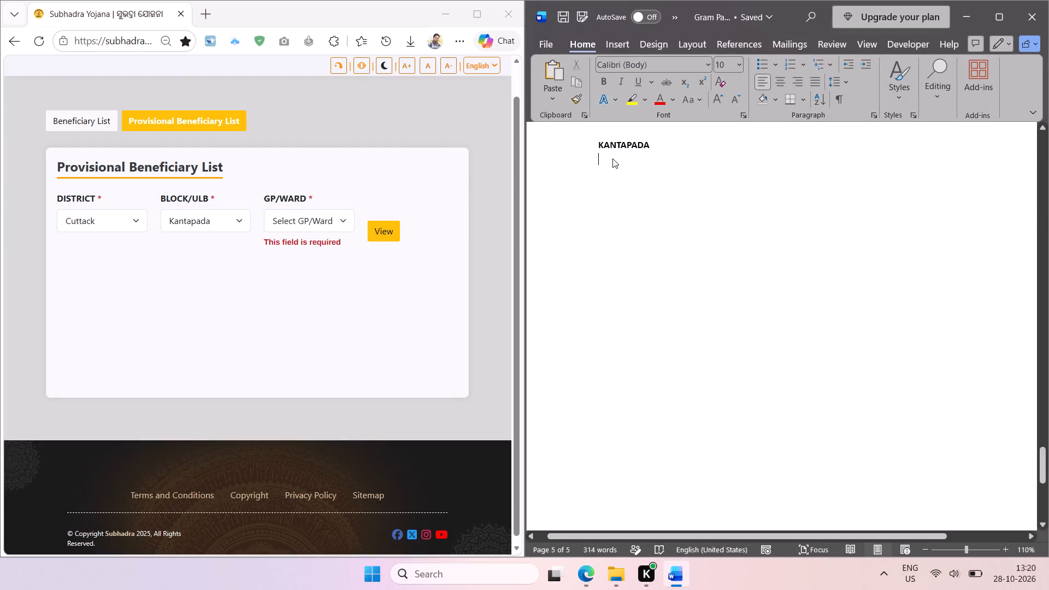
{"action": "key", "text": "ctrl+v"}
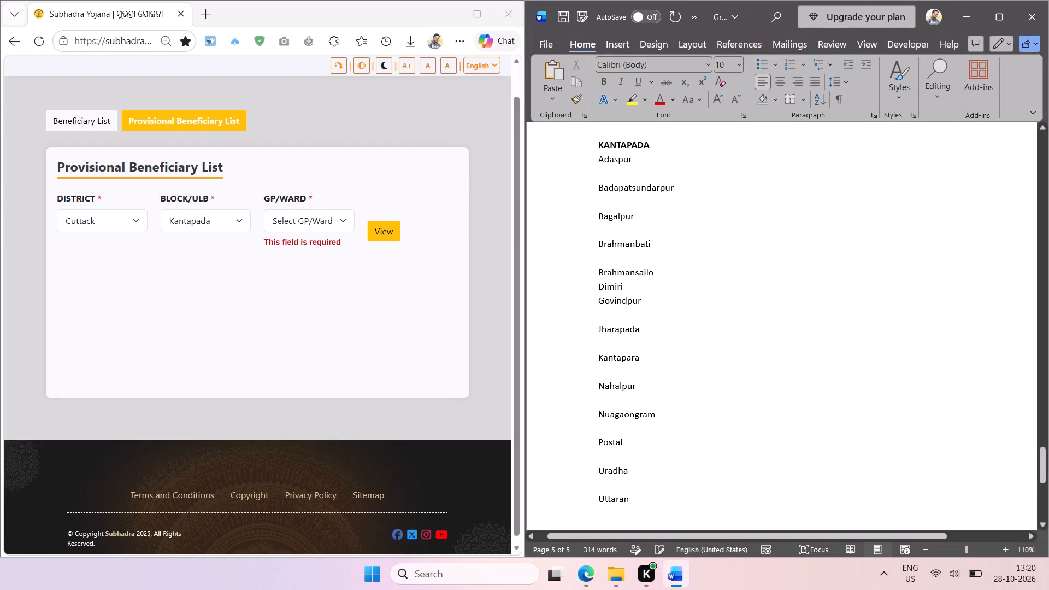
Remove the blank lines between the pasted names from Govindpur to Uttaran.
{"action": "key", "text": "Up"}
{"action": "key", "text": "BackSpace"}
{"action": "key", "text": "Up"}
{"action": "key", "text": "BackSpace"}
{"action": "key", "text": "Up"}
{"action": "key", "text": "BackSpace"}
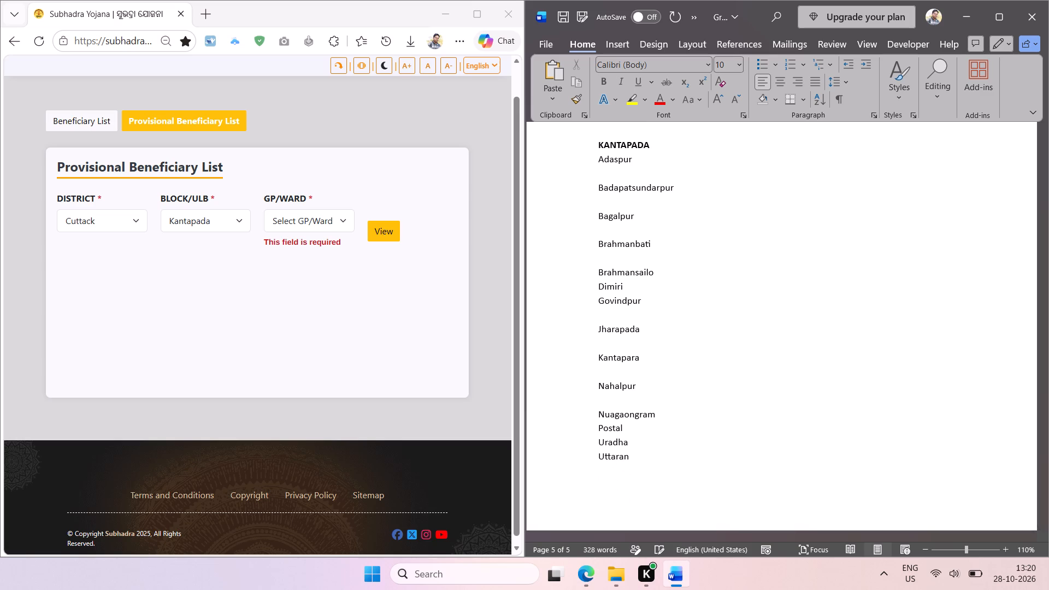
{"action": "key", "text": "Up"}
{"action": "key", "text": "BackSpace"}
{"action": "key", "text": "Up"}
{"action": "key", "text": "BackSpace"}
{"action": "key", "text": "Up"}
{"action": "key", "text": "BackSpace"}
{"action": "key", "text": "Up"}
{"action": "key", "text": "BackSpace"}
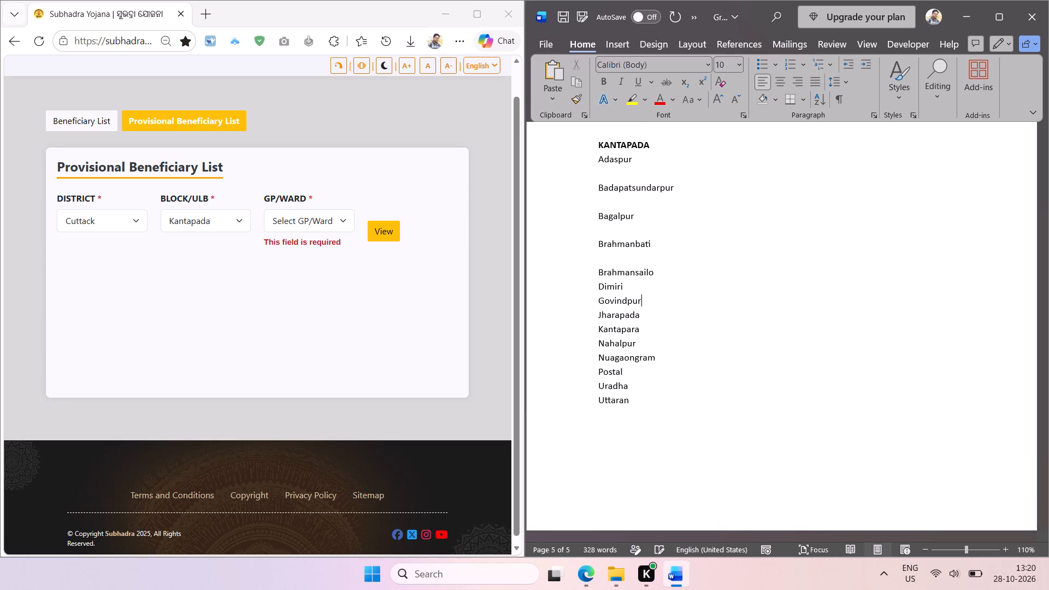
Remove the remaining blank lines between the names from Adaspur to Brahmansailo.
{"action": "key", "text": "Up"}
{"action": "key", "text": "Up"}
{"action": "key", "text": "Up"}
{"action": "key", "text": "BackSpace"}
{"action": "key", "text": "Up"}
{"action": "key", "text": "BackSpace"}
{"action": "key", "text": "Up"}
{"action": "key", "text": "BackSpace"}
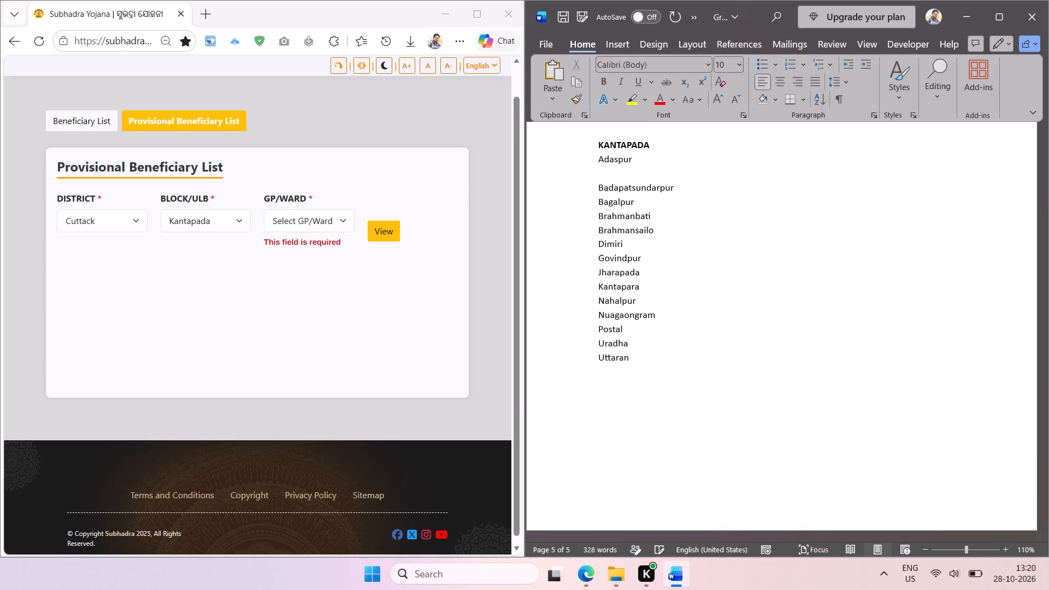
{"action": "key", "text": "Up"}
{"action": "key", "text": "BackSpace"}
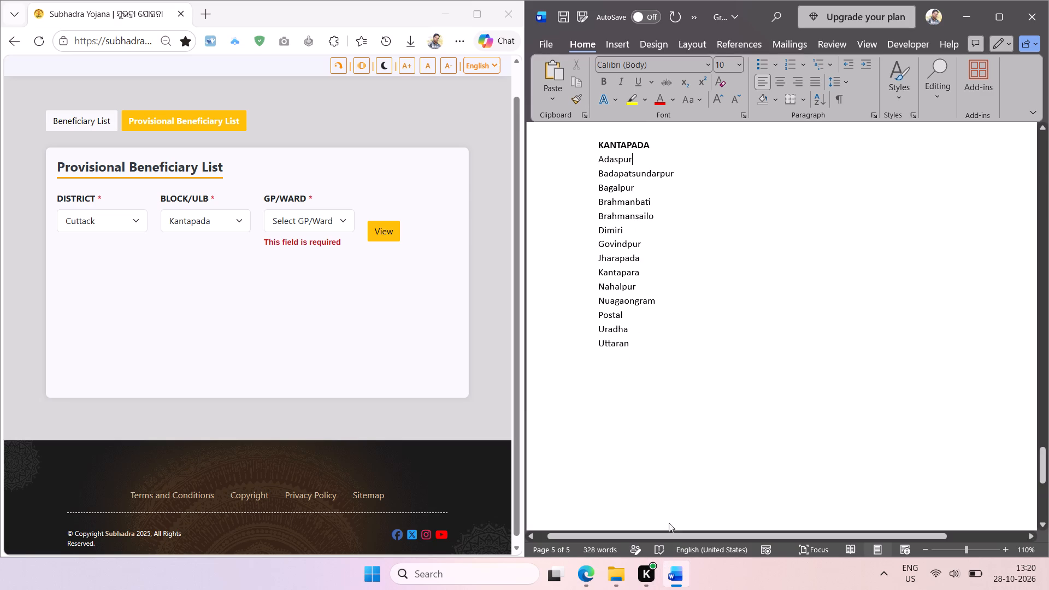
Sort the KANTAPADA names from Adaspur to Uttaran alphabetically in ascending order.
{"action": "left_click_drag", "start_coordinate": [630, 345], "coordinate": [597, 215]}
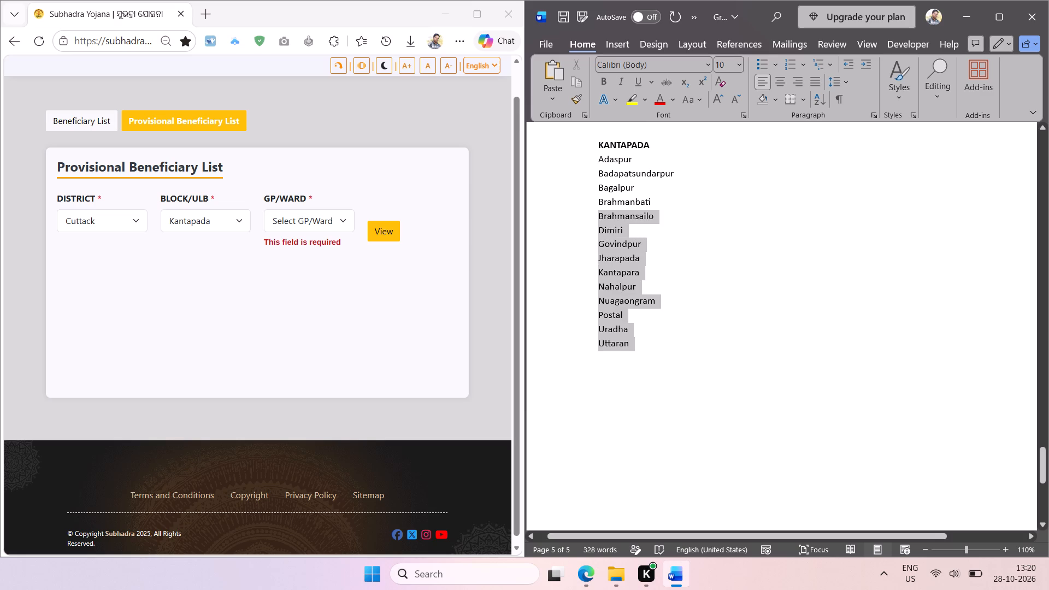
{"action": "left_click_drag", "start_coordinate": [597, 215], "coordinate": [592, 163]}
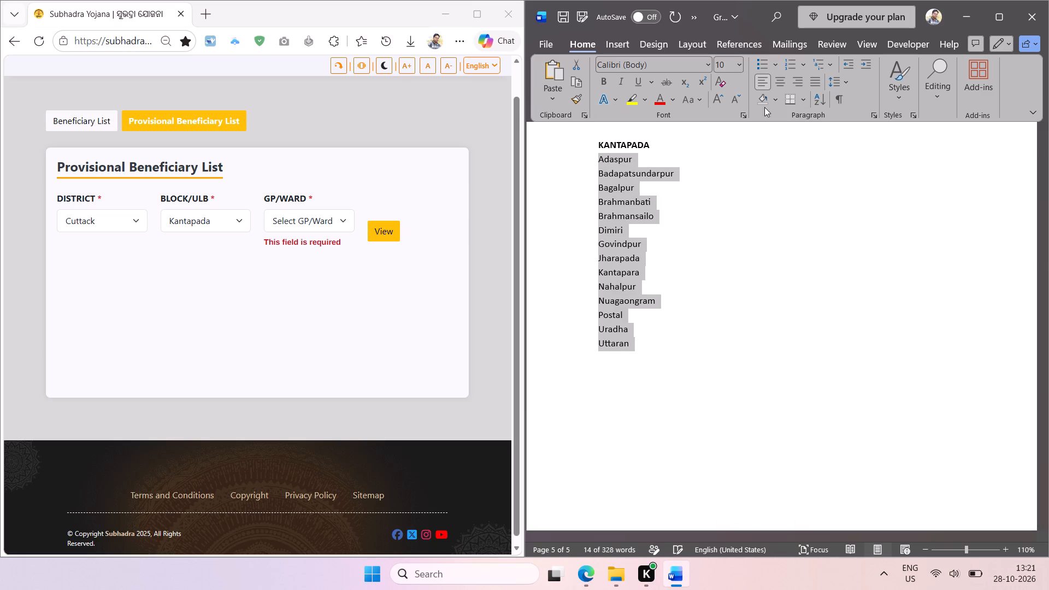
{"action": "left_click", "coordinate": [818, 101]}
{"action": "key", "text": "Return"}
Format the sorted KANTAPADA names as a numbered list with decreased indent and save the document.
{"action": "left_click", "coordinate": [791, 63]}
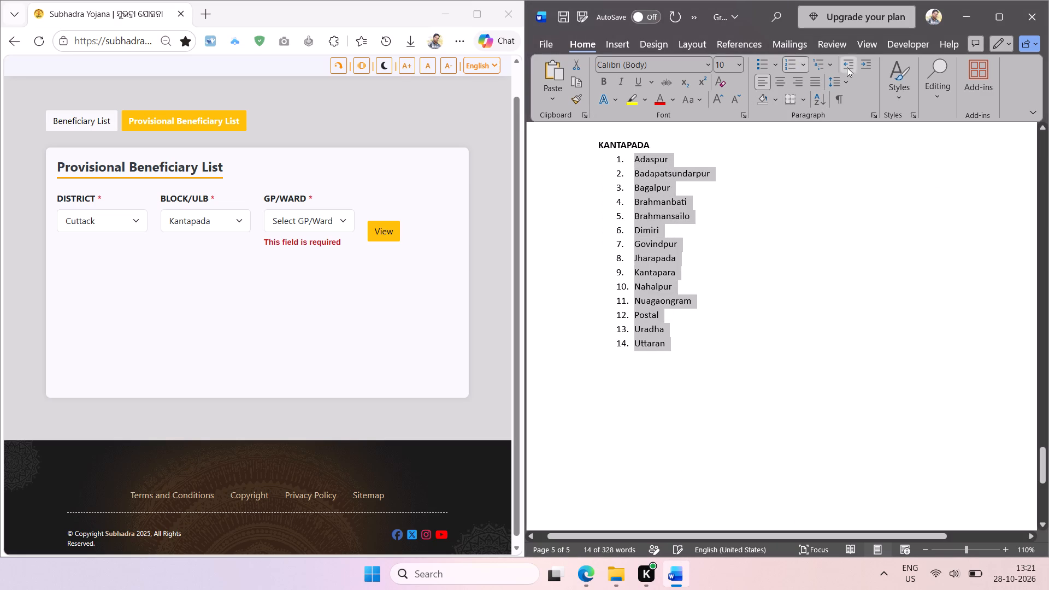
{"action": "left_click", "coordinate": [849, 63]}
{"action": "left_click", "coordinate": [720, 206]}
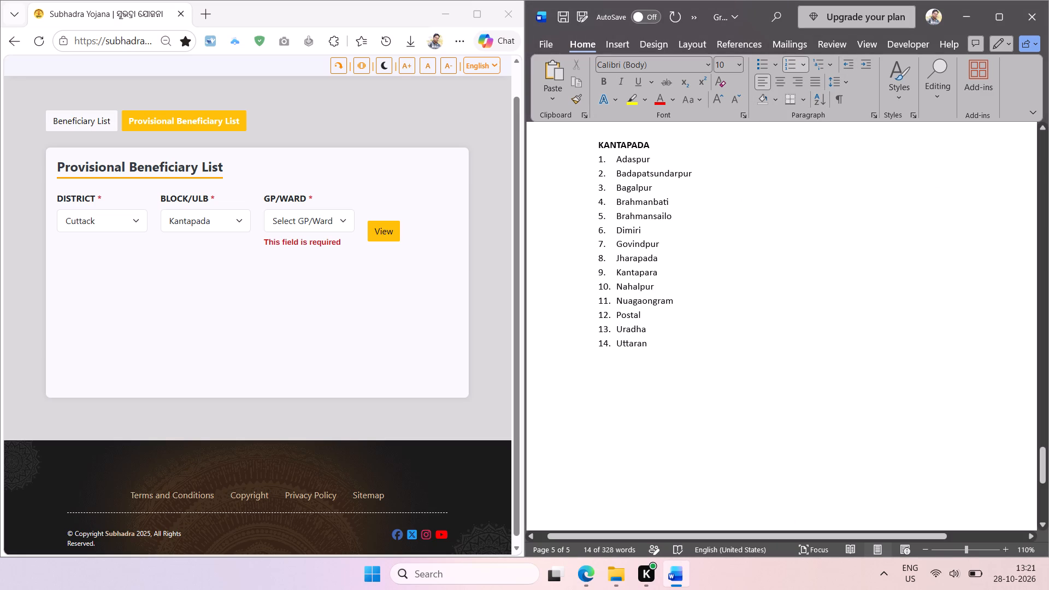
{"action": "key", "text": "ctrl+s"}
Copy the KANTAPADA heading and paste it below Uttaran, outside the numbered list and after a blank line.
{"action": "double_click", "coordinate": [630, 150]}
{"action": "key", "text": "ctrl+c"}
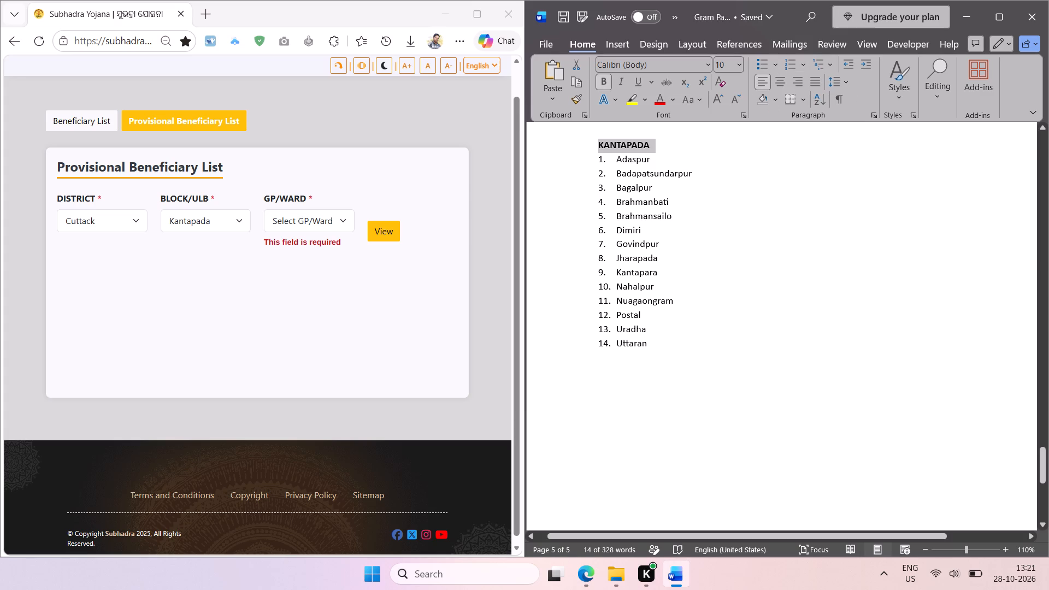
{"action": "left_click", "coordinate": [657, 347]}
{"action": "key", "text": "Return"}
{"action": "key", "text": "Return"}
{"action": "key", "text": "Return"}
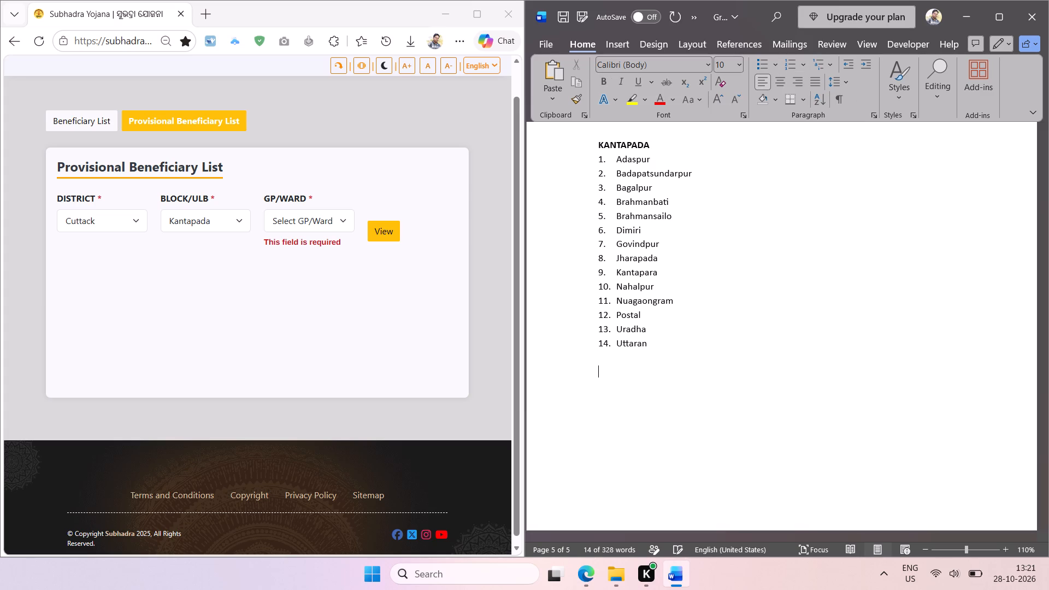
{"action": "key", "text": "ctrl+v"}
Choose Mahanga as the block for Cuttack district on the website and copy its name with the text extractor.
{"action": "scroll", "coordinate": [657, 347], "scroll_direction": "down", "scroll_amount": 1}
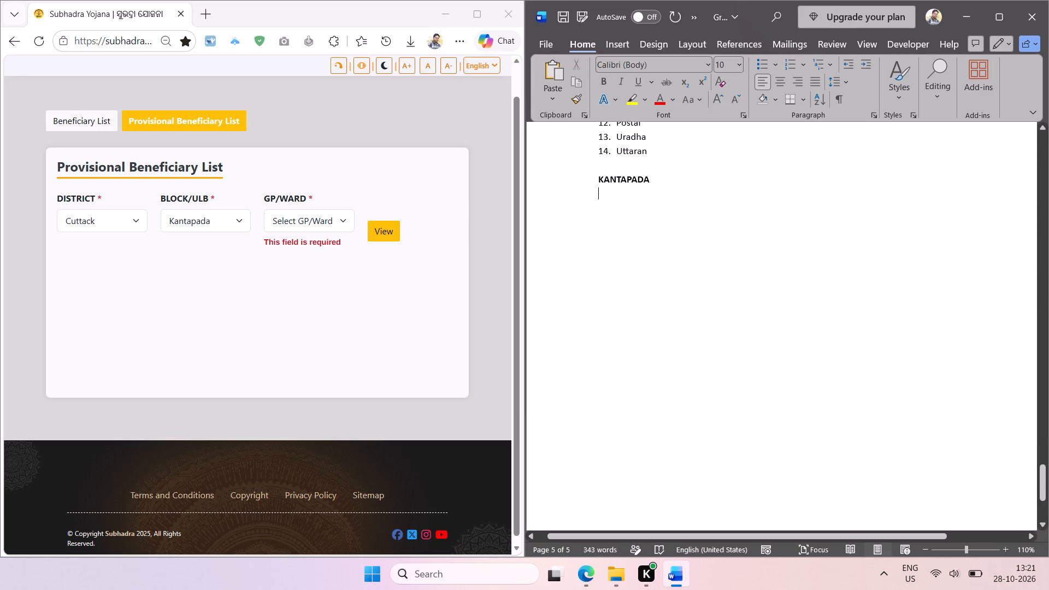
{"action": "scroll", "coordinate": [657, 347], "scroll_direction": "down", "scroll_amount": 2}
{"action": "left_click", "coordinate": [226, 229]}
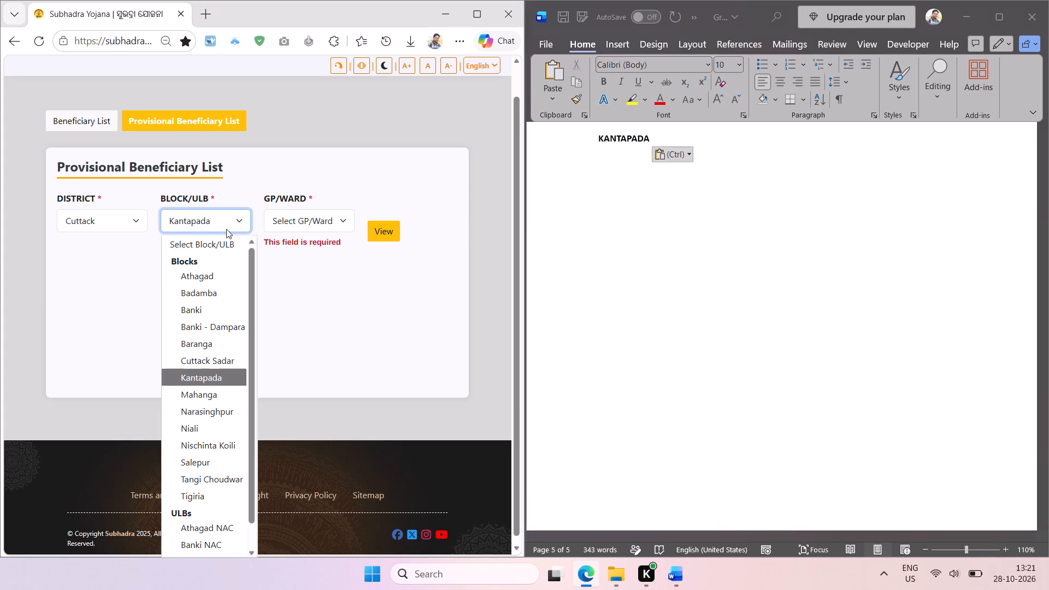
{"action": "left_click", "coordinate": [217, 391]}
{"action": "left_click", "coordinate": [285, 331]}
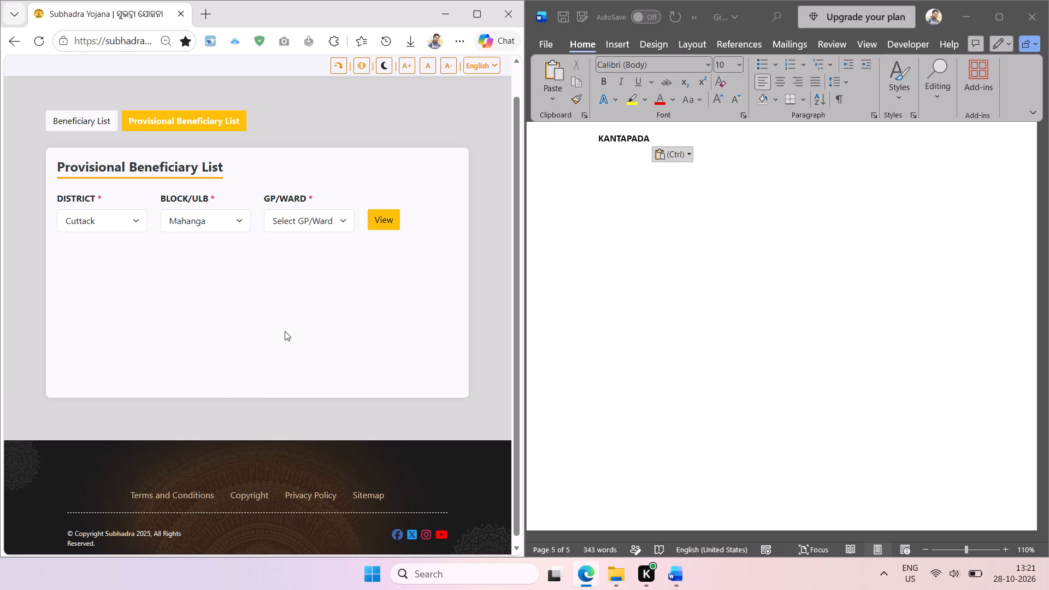
{"action": "key", "text": "shift+super+t"}
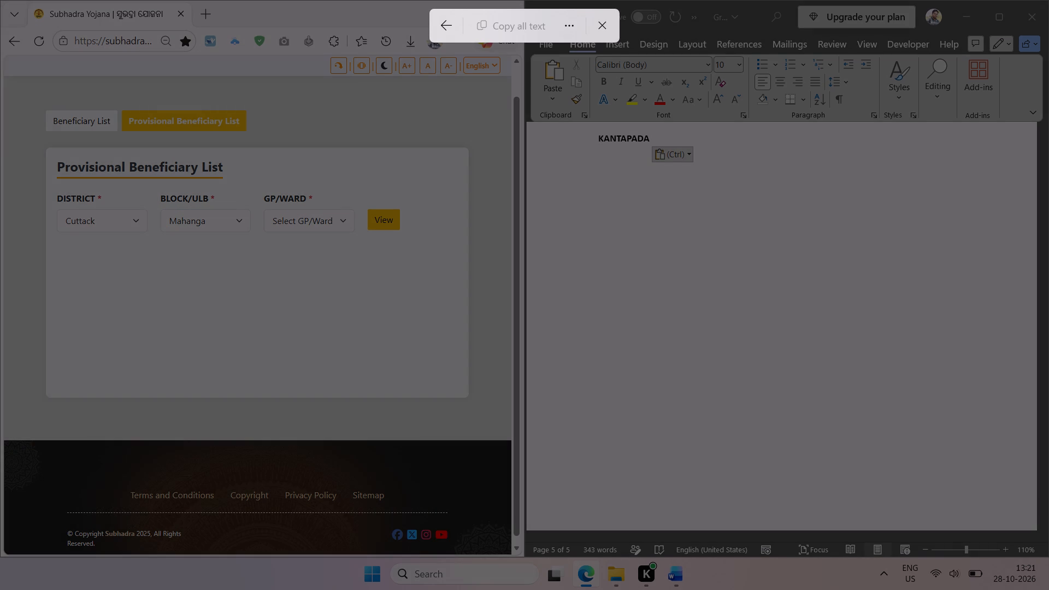
{"action": "left_click_drag", "start_coordinate": [166, 206], "coordinate": [219, 241]}
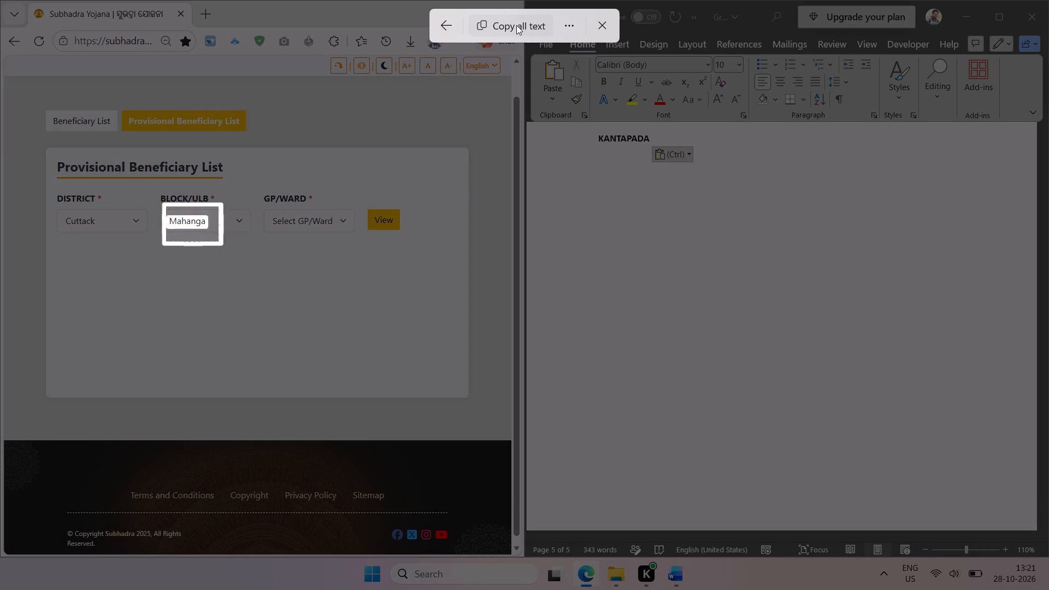
{"action": "left_click", "coordinate": [515, 23]}
In Word, replace the copied KANTAPADA heading below the list with MAHANGA in uppercase and add a line below it.
{"action": "left_click", "coordinate": [600, 151]}
{"action": "double_click", "coordinate": [622, 134]}
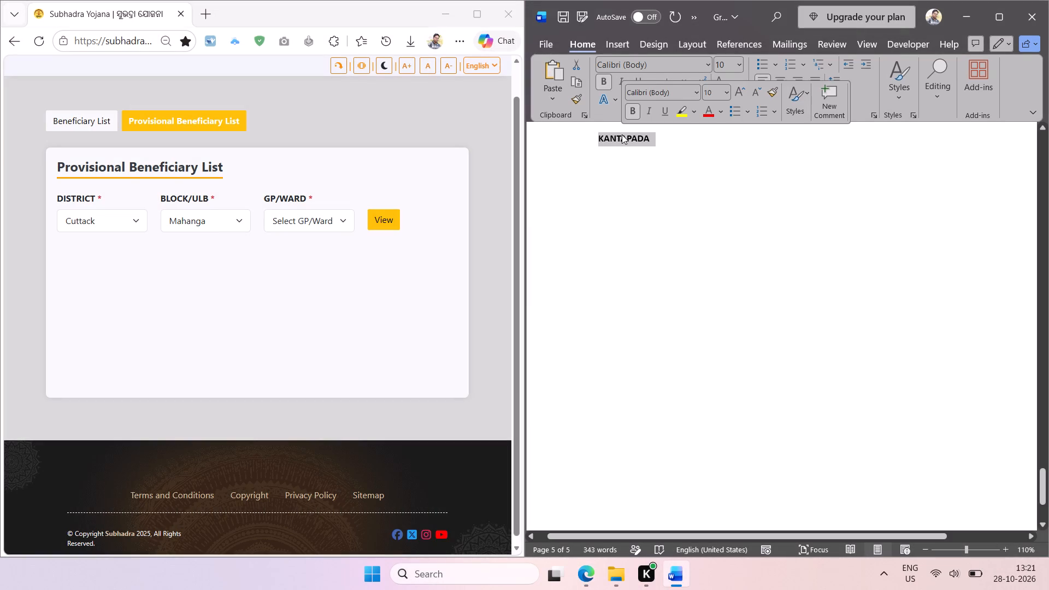
{"action": "key", "text": "ctrl+v"}
{"action": "key", "text": "shift+F3"}
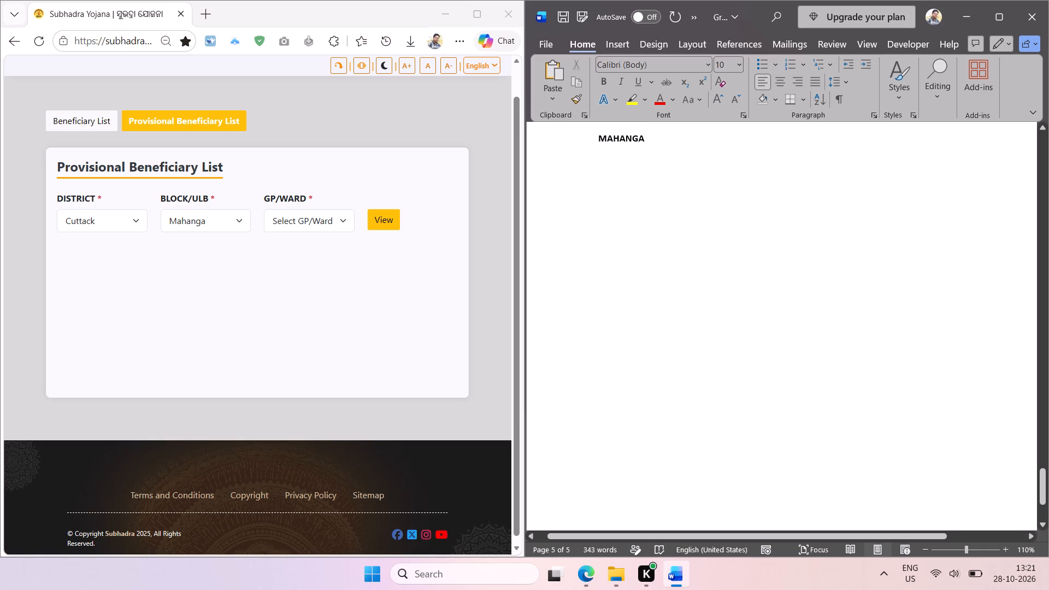
{"action": "key", "text": "Return"}
Extract Mahanga's GP/Ward names from Anandapur to Kurujanga on the website and paste them below the MAHANGA heading in Word.
{"action": "left_click", "coordinate": [347, 220]}
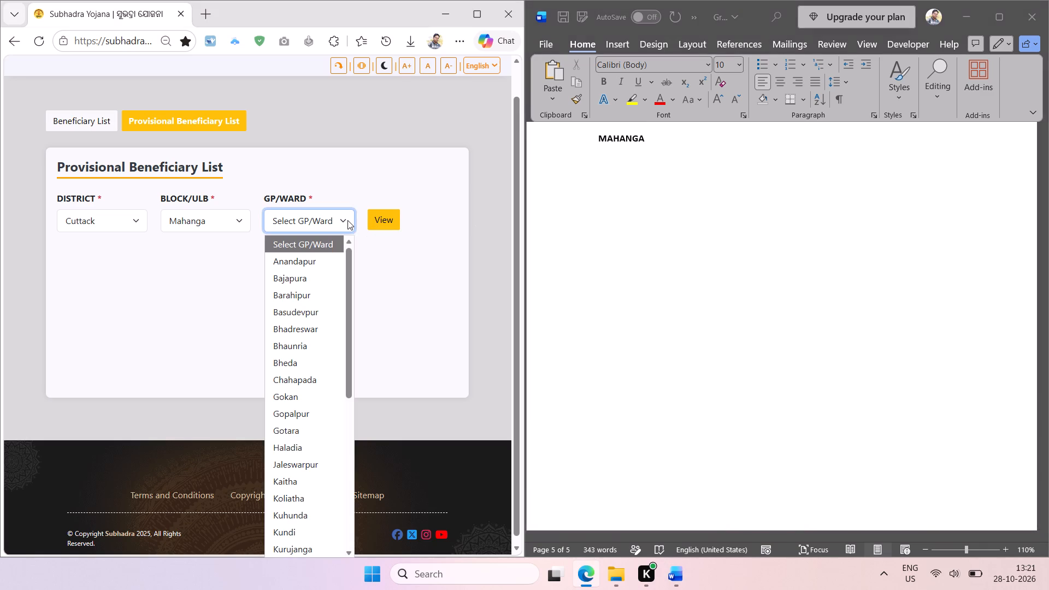
{"action": "key", "text": "shift+super+t"}
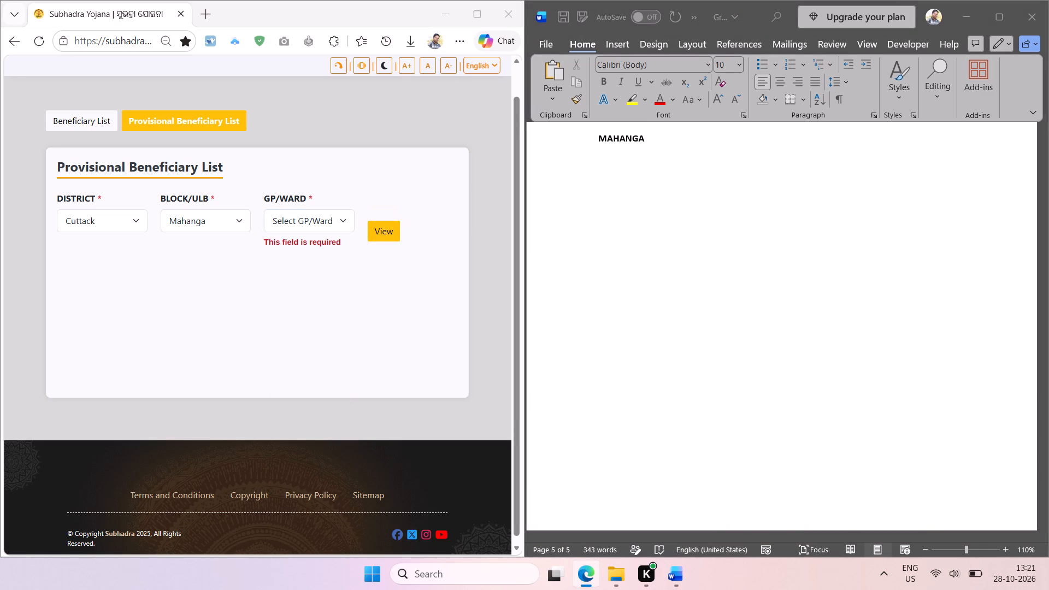
{"action": "left_click_drag", "start_coordinate": [268, 255], "coordinate": [349, 563]}
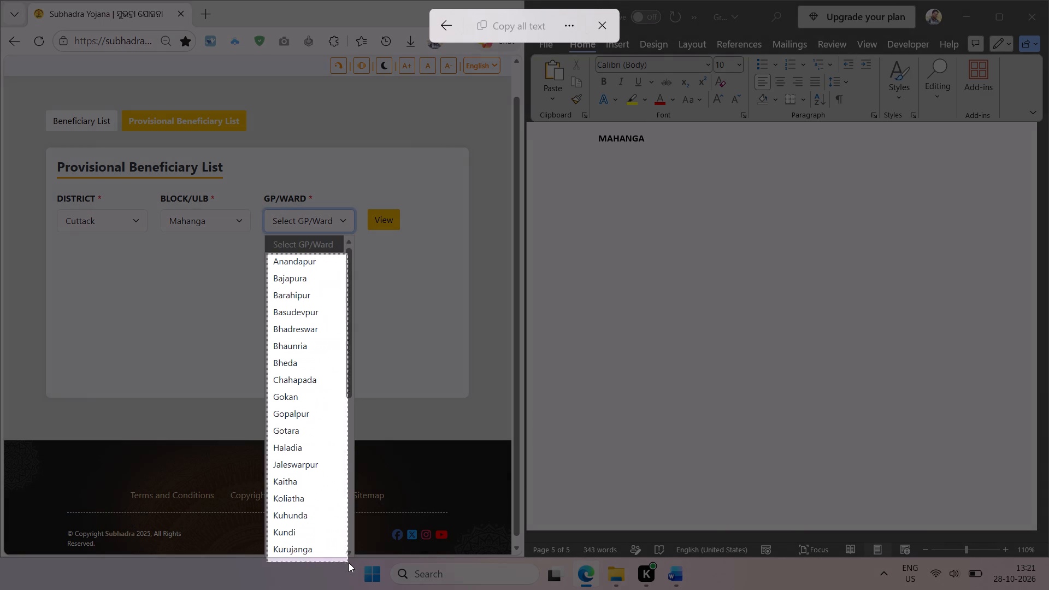
{"action": "left_click_drag", "start_coordinate": [349, 563], "coordinate": [343, 557]}
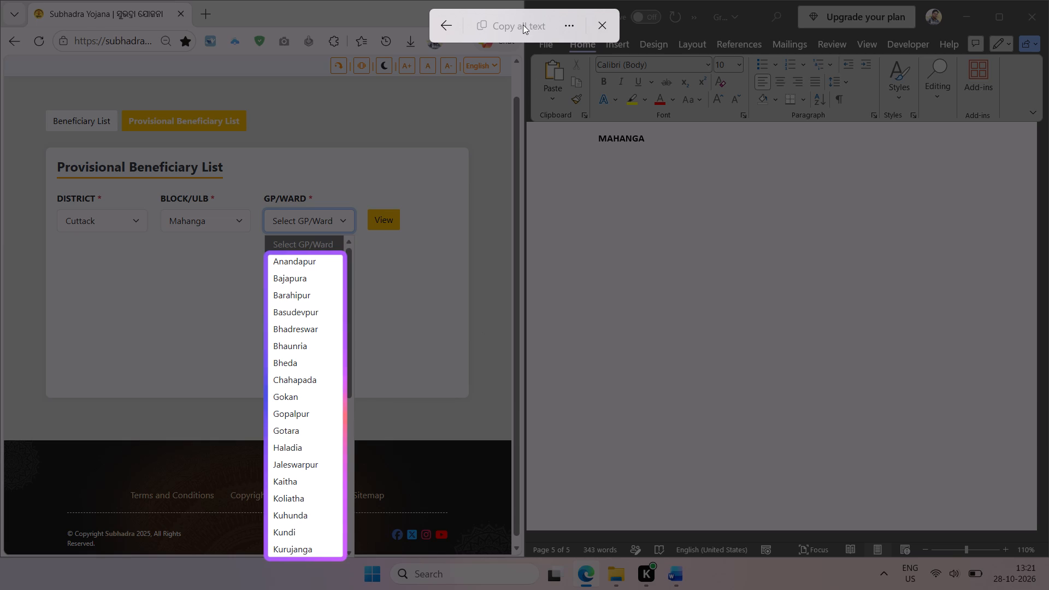
{"action": "left_click", "coordinate": [523, 25]}
{"action": "left_click", "coordinate": [632, 150]}
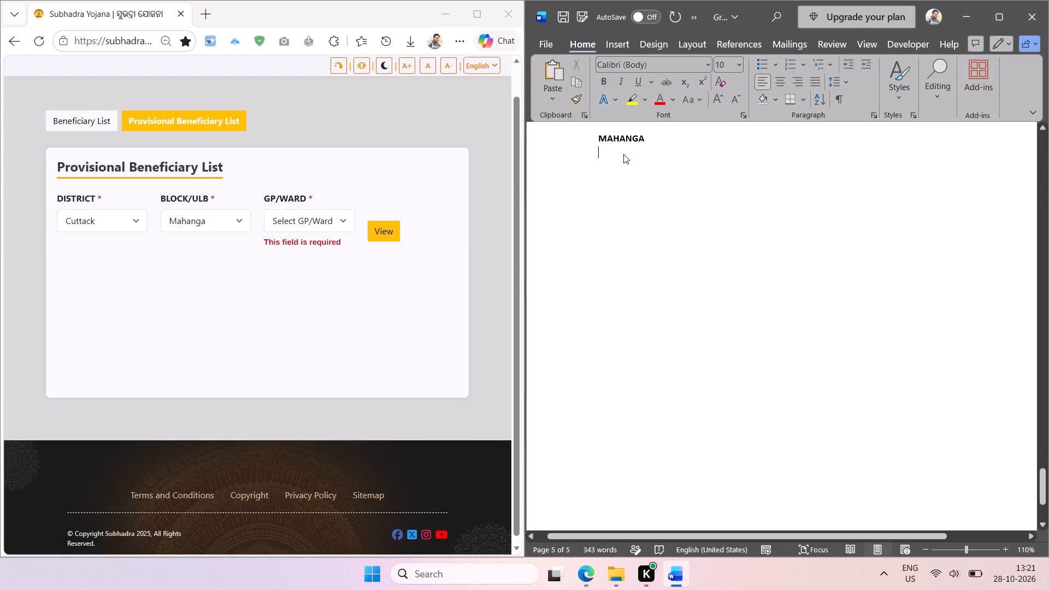
{"action": "key", "text": "ctrl+v"}
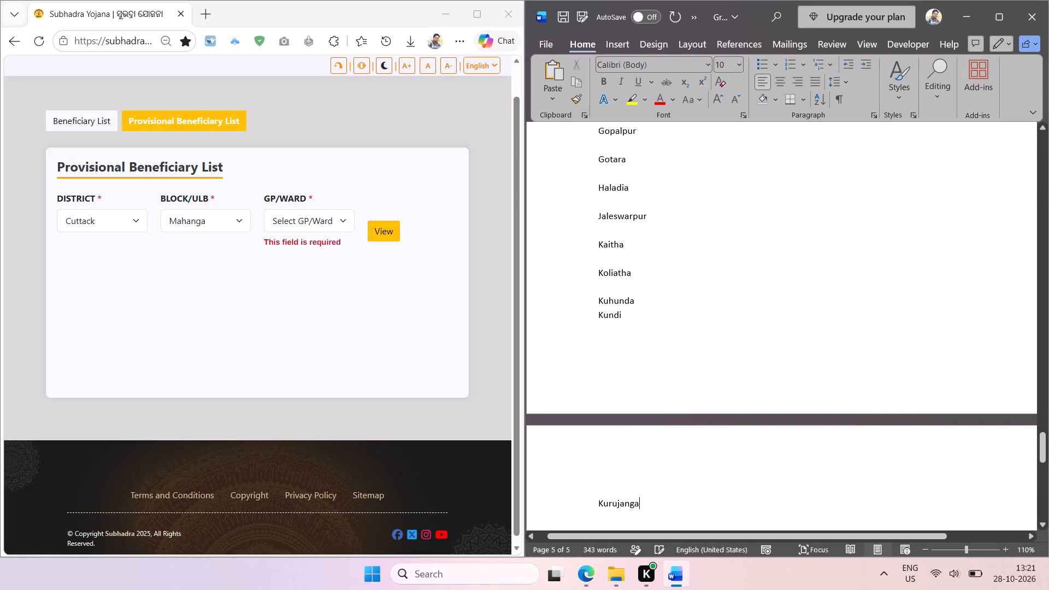
Extract the remaining Mahanga GP/Ward names from Kusupur to Usuma and paste them on a new line below Kurujanga in Word.
{"action": "left_click", "coordinate": [343, 220]}
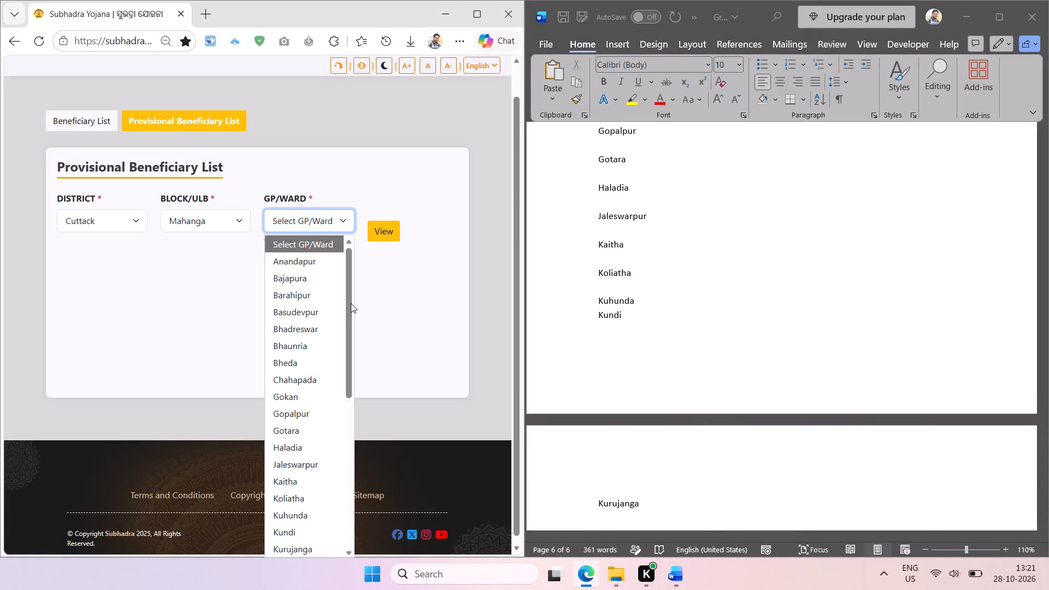
{"action": "left_click_drag", "start_coordinate": [351, 303], "coordinate": [363, 451]}
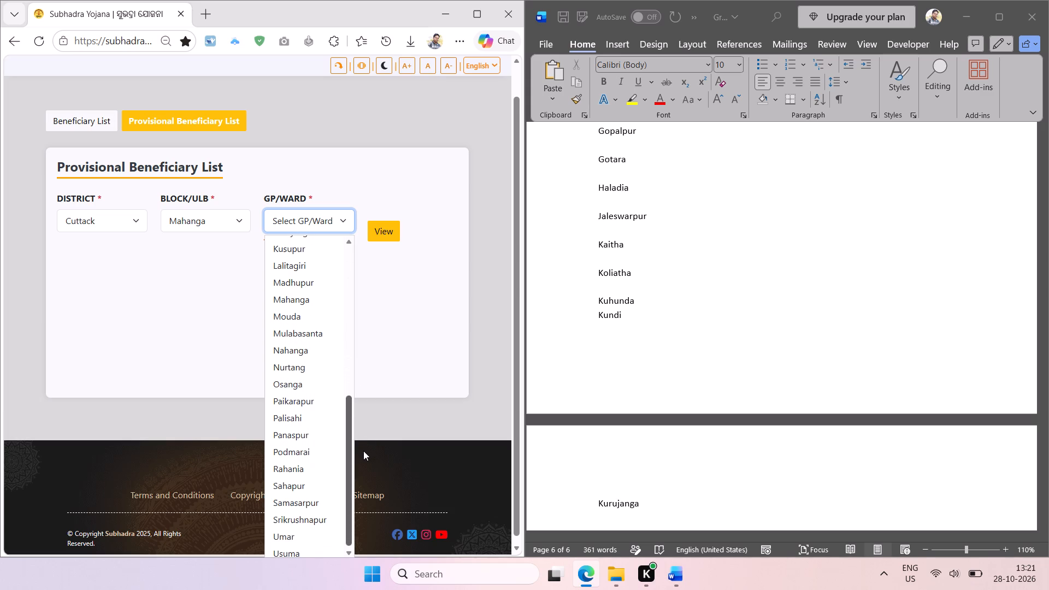
{"action": "left_click_drag", "start_coordinate": [363, 451], "coordinate": [362, 441]}
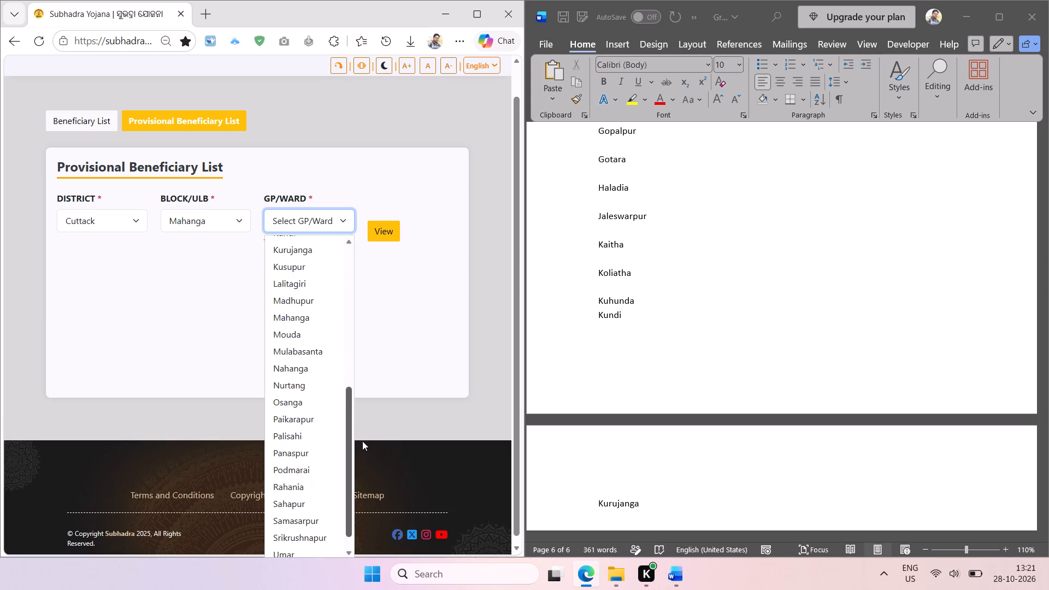
{"action": "left_click_drag", "start_coordinate": [362, 441], "coordinate": [362, 453]}
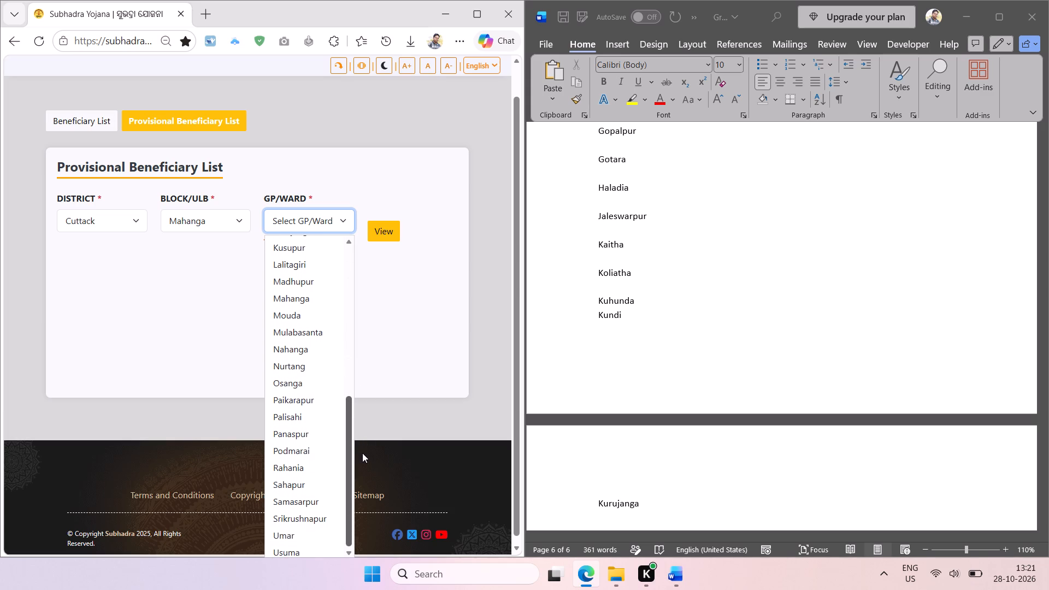
{"action": "left_click_drag", "start_coordinate": [362, 453], "coordinate": [363, 485]}
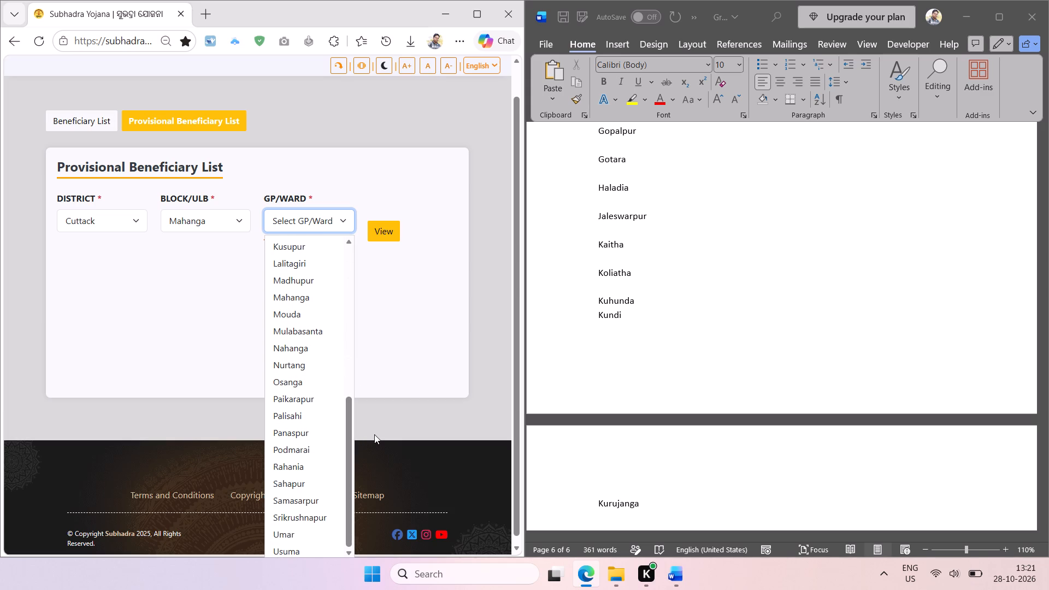
{"action": "key", "text": "shift+super+t"}
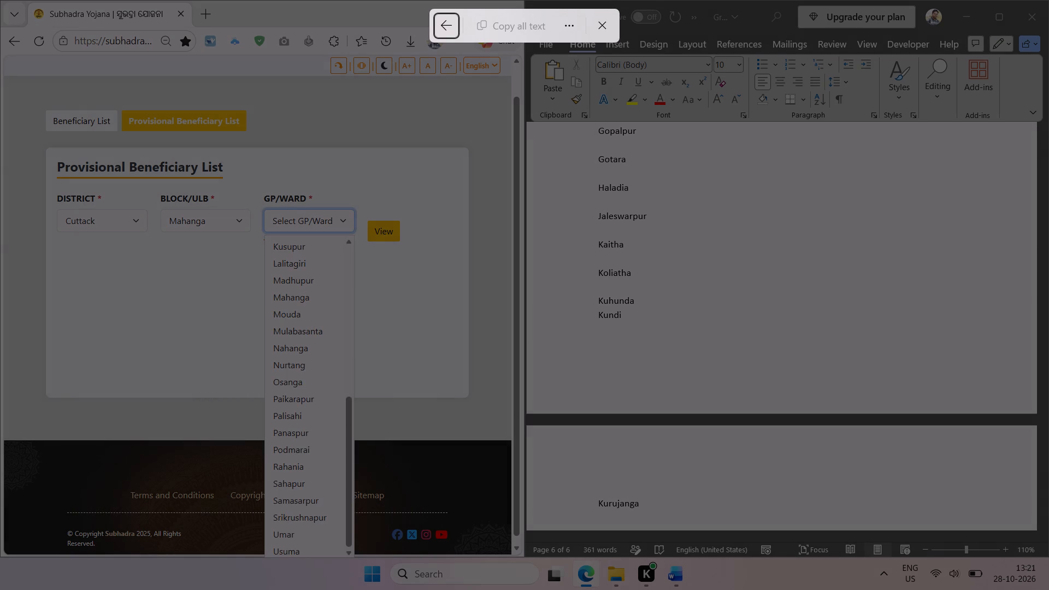
{"action": "left_click_drag", "start_coordinate": [267, 238], "coordinate": [341, 560]}
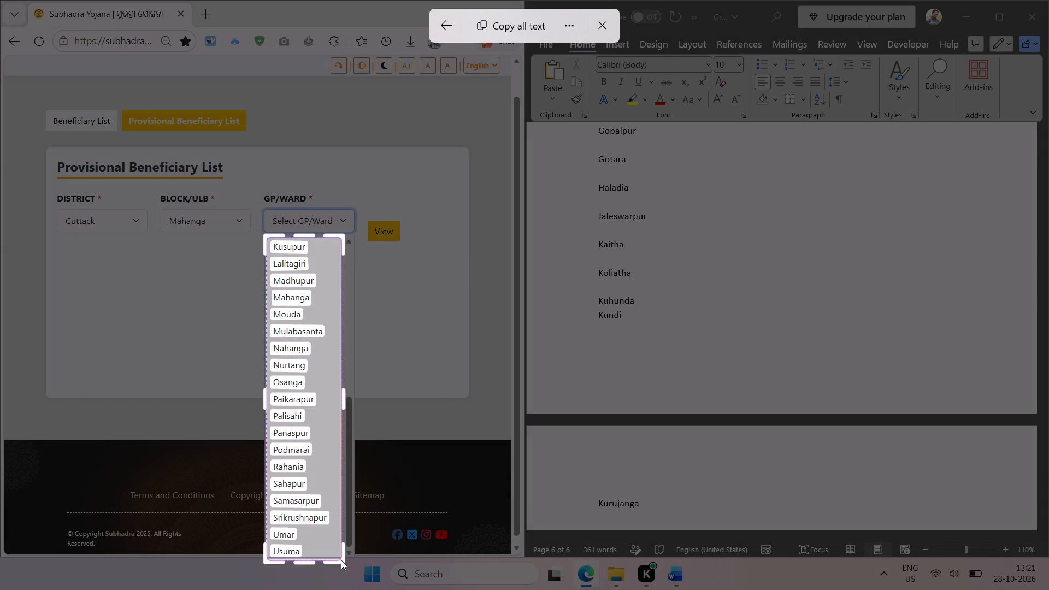
{"action": "left_click", "coordinate": [511, 22]}
{"action": "left_click", "coordinate": [655, 512]}
{"action": "key", "text": "Return"}
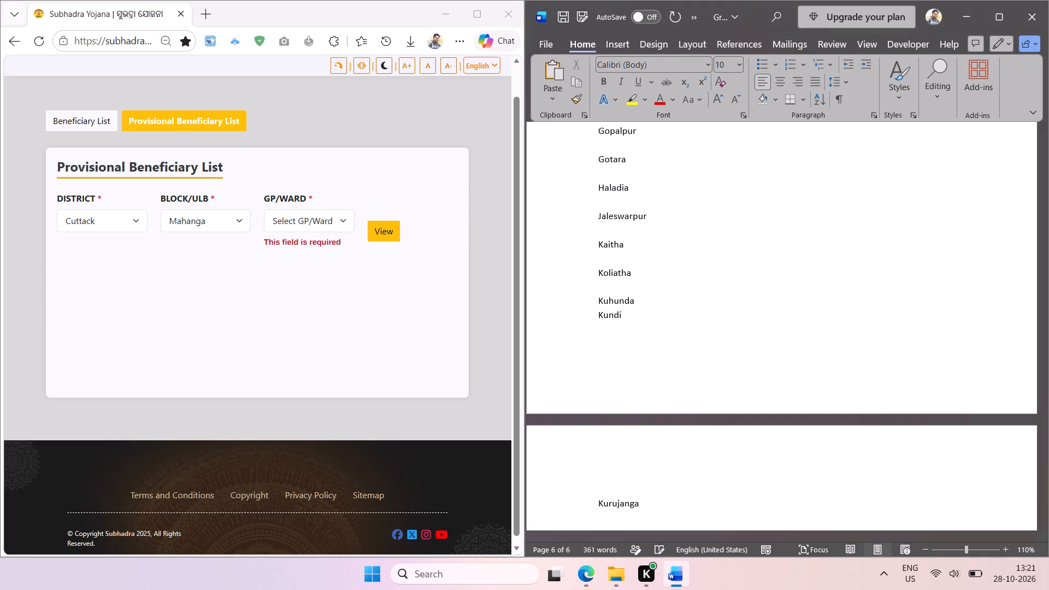
{"action": "key", "text": "ctrl+v"}
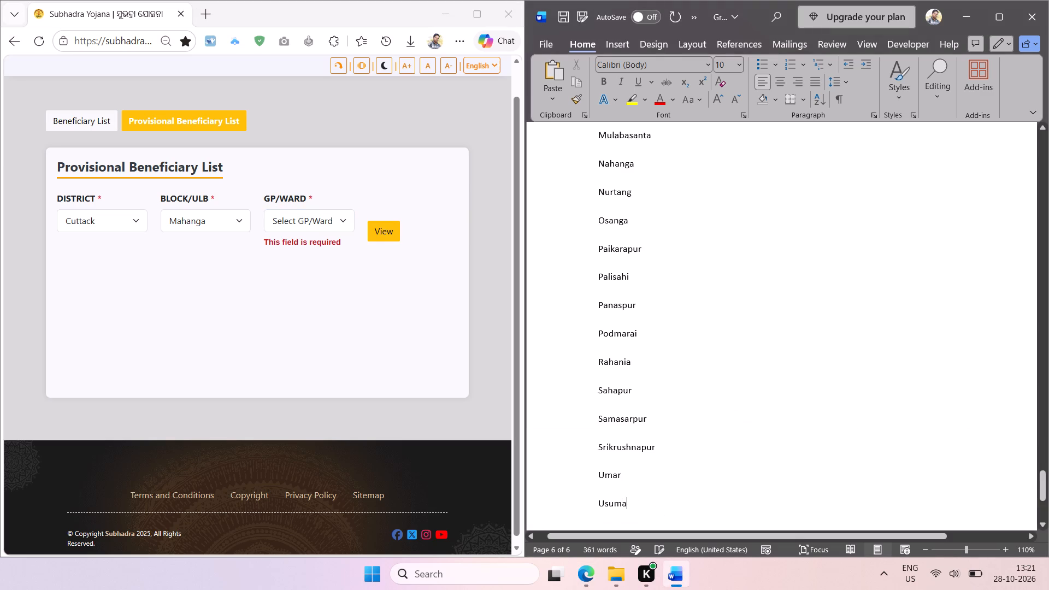
Remove the blank lines between the names from Podmarai to Usuma.
{"action": "scroll", "coordinate": [653, 422], "scroll_direction": "down", "scroll_amount": 1}
{"action": "scroll", "coordinate": [708, 368], "scroll_direction": "up", "scroll_amount": 1}
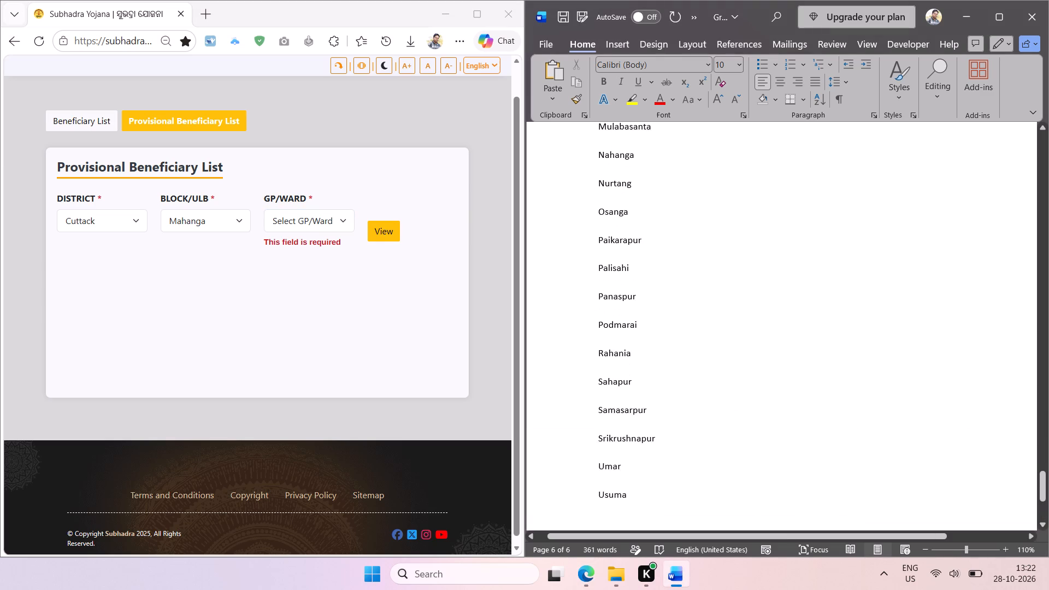
{"action": "scroll", "coordinate": [708, 368], "scroll_direction": "up", "scroll_amount": 1}
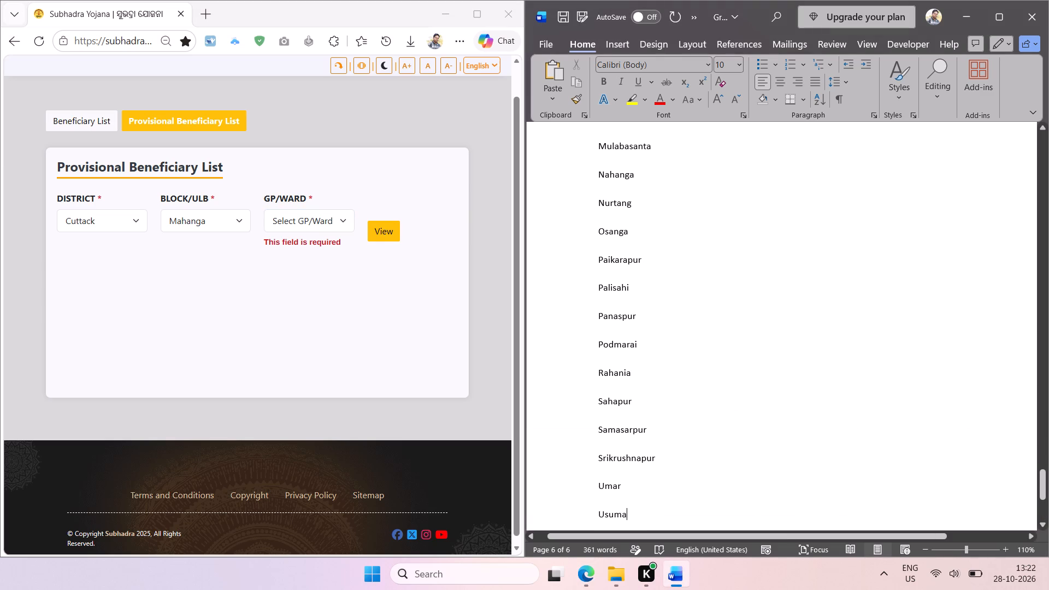
{"action": "key", "text": "Up"}
{"action": "key", "text": "BackSpace"}
{"action": "key", "text": "Up"}
{"action": "key", "text": "BackSpace"}
{"action": "key", "text": "Up"}
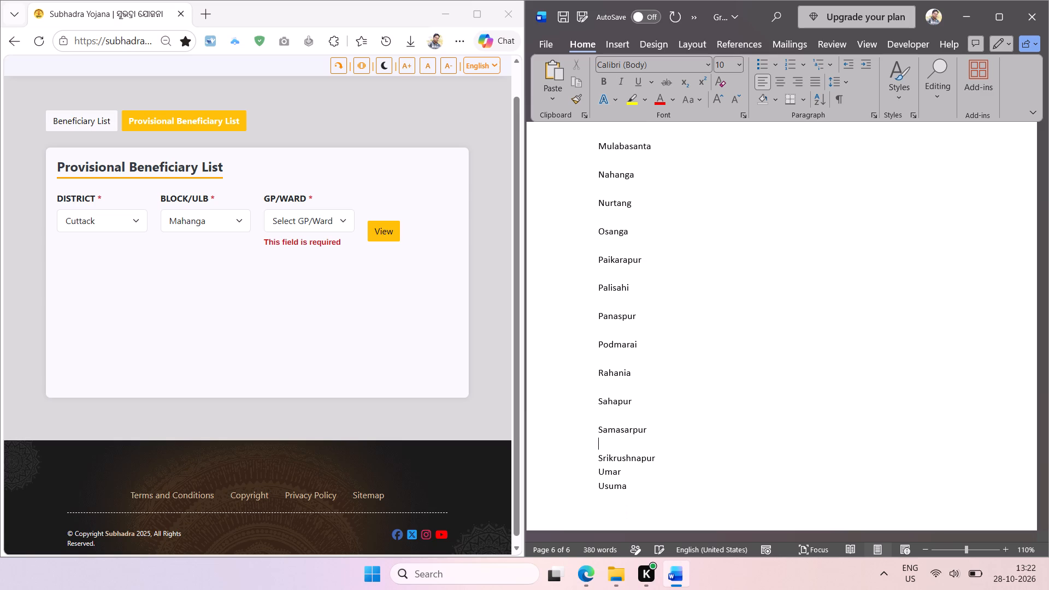
{"action": "key", "text": "BackSpace"}
{"action": "key", "text": "Up"}
{"action": "key", "text": "BackSpace"}
{"action": "key", "text": "Up"}
{"action": "key", "text": "BackSpace"}
{"action": "key", "text": "Up"}
{"action": "key", "text": "BackSpace"}
Remove the blank lines between the names from Mulabasanta to Podmarai.
{"action": "key", "text": "Up"}
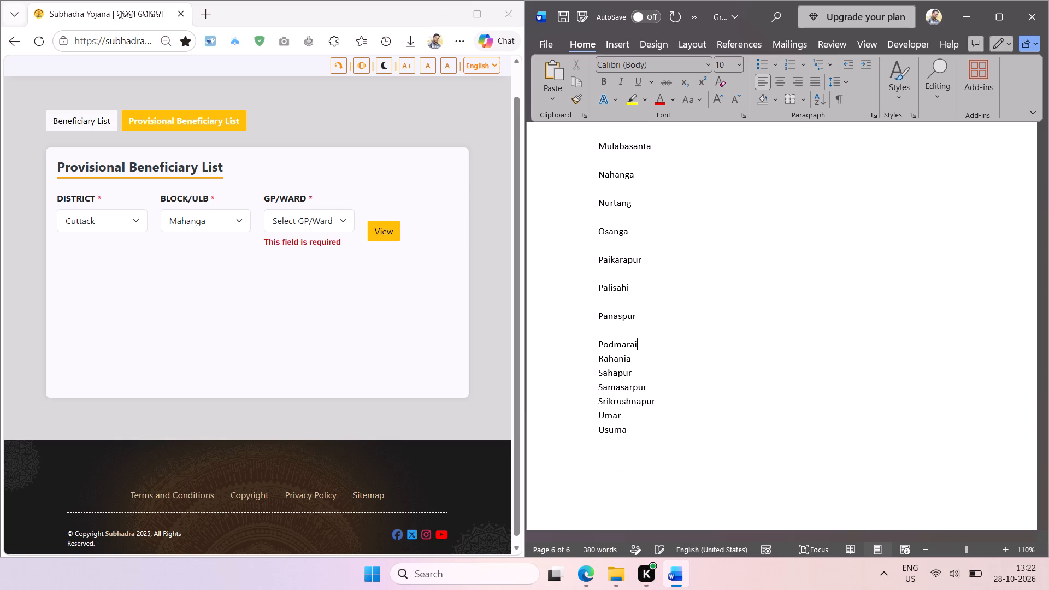
{"action": "key", "text": "BackSpace"}
{"action": "key", "text": "Up"}
{"action": "key", "text": "BackSpace"}
{"action": "key", "text": "Up"}
{"action": "key", "text": "BackSpace"}
{"action": "key", "text": "Up"}
{"action": "key", "text": "BackSpace"}
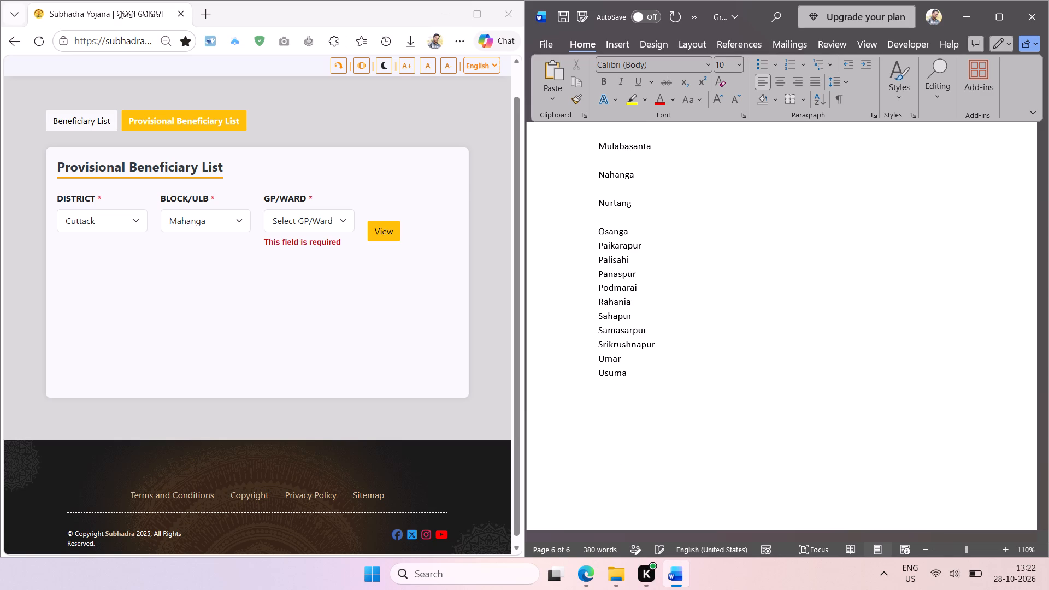
{"action": "key", "text": "Up"}
{"action": "key", "text": "BackSpace"}
{"action": "key", "text": "Up"}
{"action": "key", "text": "BackSpace"}
{"action": "key", "text": "Up"}
{"action": "key", "text": "BackSpace"}
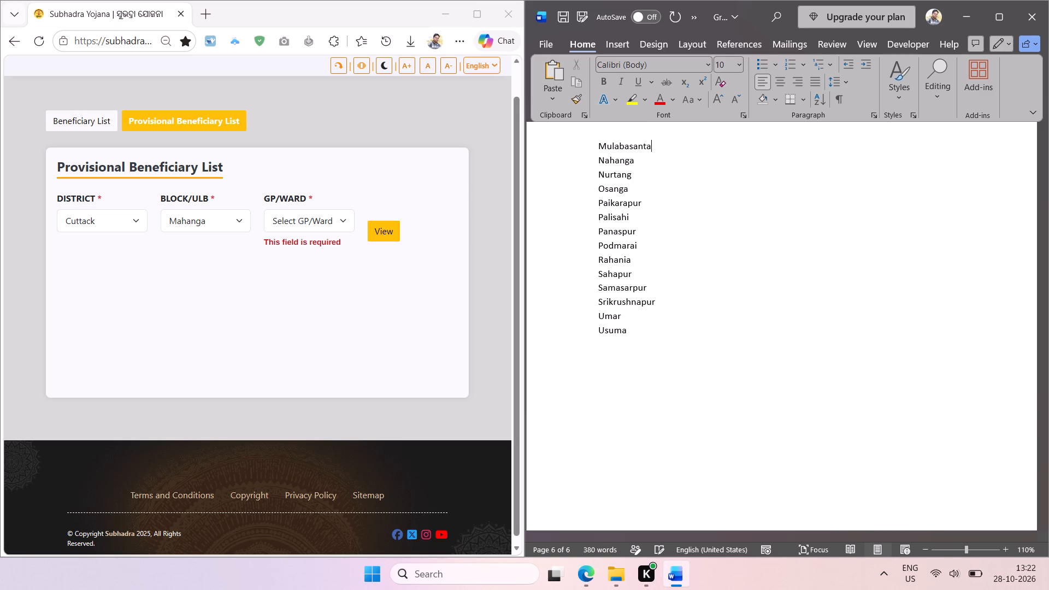
Remove the blank lines between the names from Kusupur to Mulabasanta.
{"action": "scroll", "coordinate": [708, 368], "scroll_direction": "up", "scroll_amount": 3}
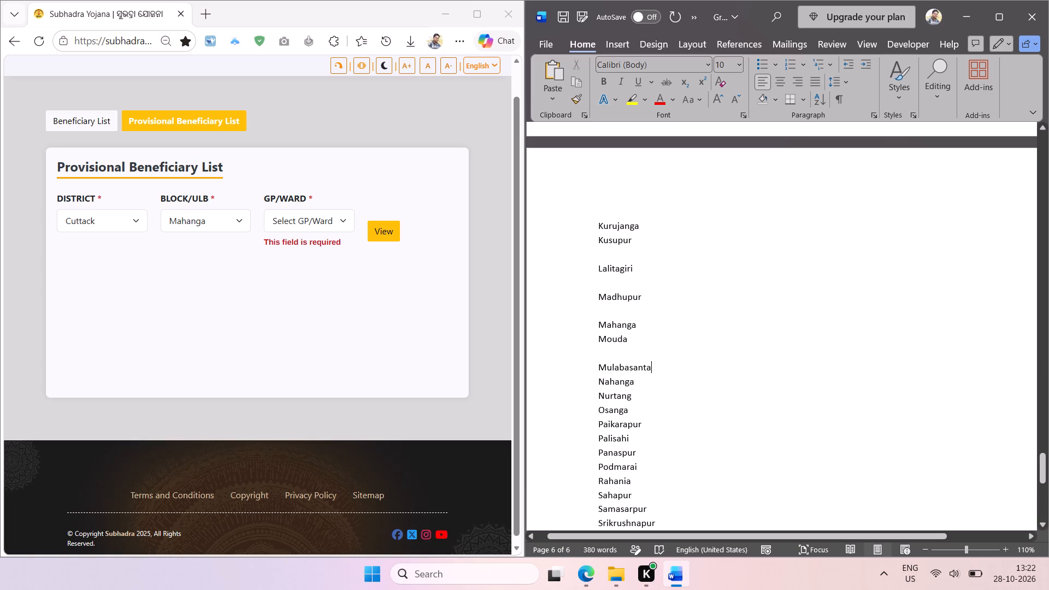
{"action": "key", "text": "Up"}
{"action": "key", "text": "BackSpace"}
{"action": "key", "text": "Up"}
{"action": "key", "text": "Up"}
{"action": "key", "text": "BackSpace"}
{"action": "key", "text": "Up"}
{"action": "key", "text": "BackSpace"}
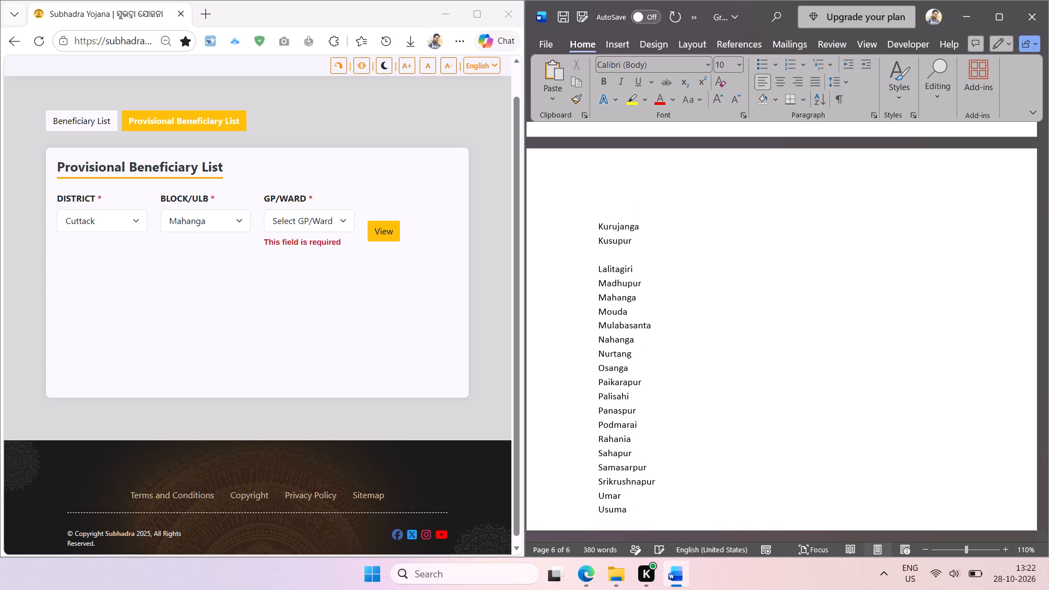
{"action": "key", "text": "Up"}
{"action": "key", "text": "BackSpace"}
Remove the blank lines between the names from Jaleswarpur to Kurujanga, across the page break.
{"action": "scroll", "coordinate": [708, 368], "scroll_direction": "up", "scroll_amount": 1}
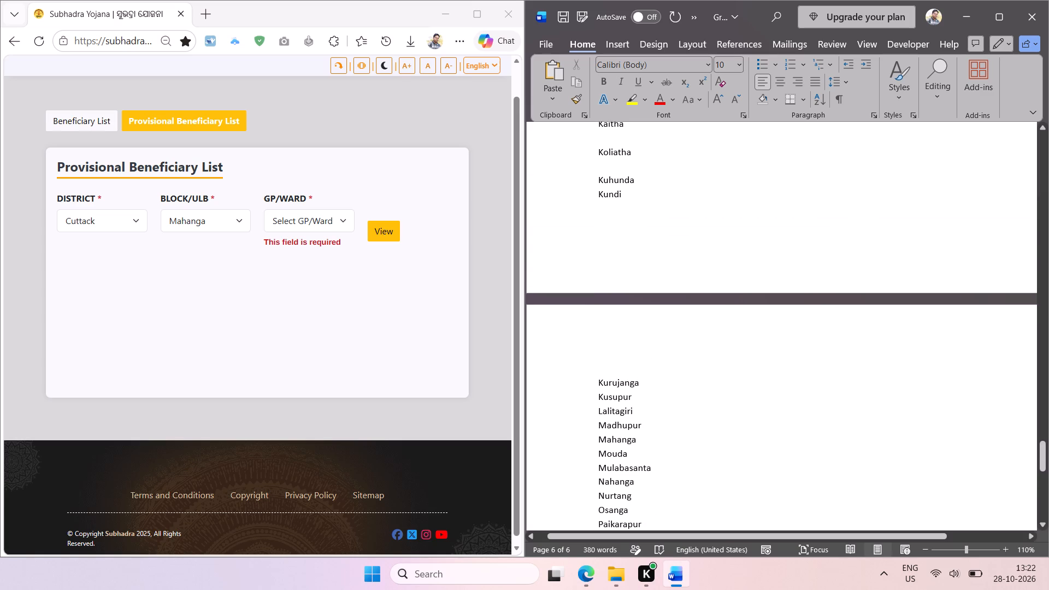
{"action": "scroll", "coordinate": [708, 368], "scroll_direction": "up", "scroll_amount": 1}
{"action": "key", "text": "Up"}
{"action": "key", "text": "Up"}
{"action": "key", "text": "Up"}
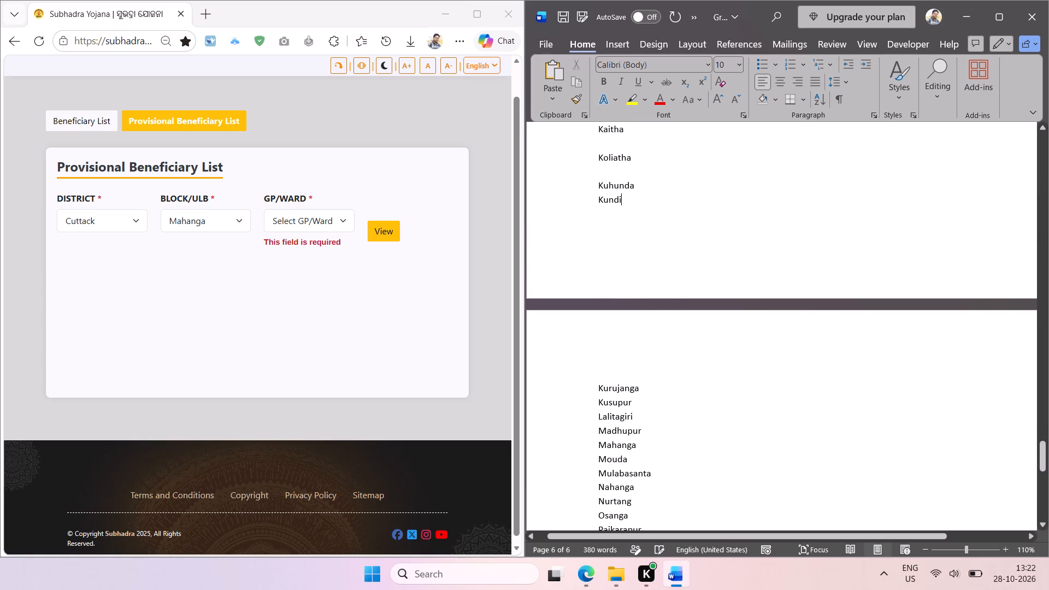
{"action": "key", "text": "Down"}
{"action": "key", "text": "BackSpace"}
{"action": "key", "text": "Up"}
{"action": "key", "text": "Up"}
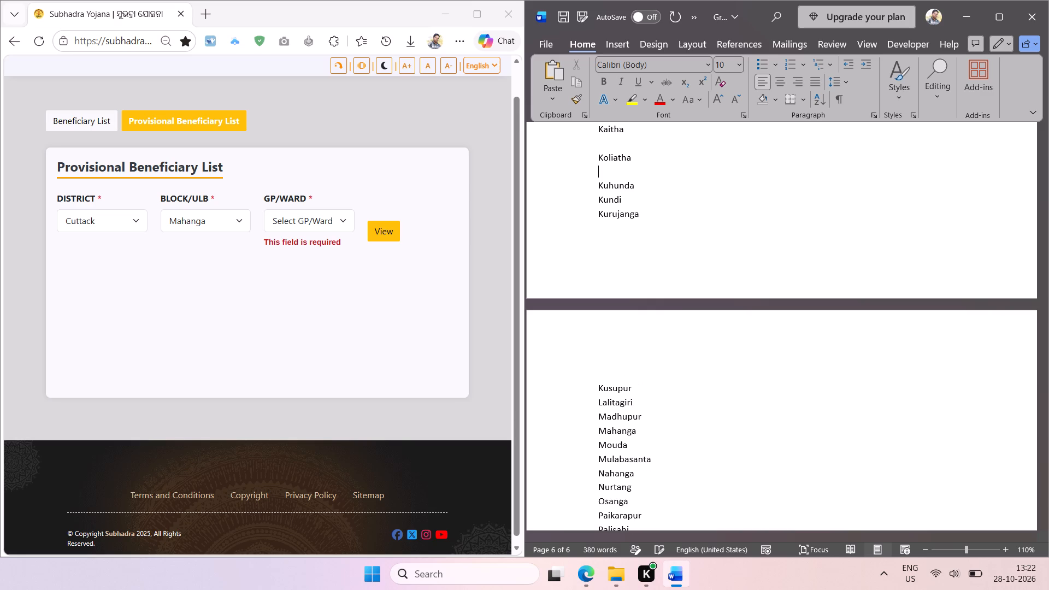
{"action": "key", "text": "BackSpace"}
{"action": "key", "text": "Up"}
{"action": "key", "text": "BackSpace"}
{"action": "scroll", "coordinate": [708, 368], "scroll_direction": "up", "scroll_amount": 4}
{"action": "key", "text": "Up"}
{"action": "key", "text": "BackSpace"}
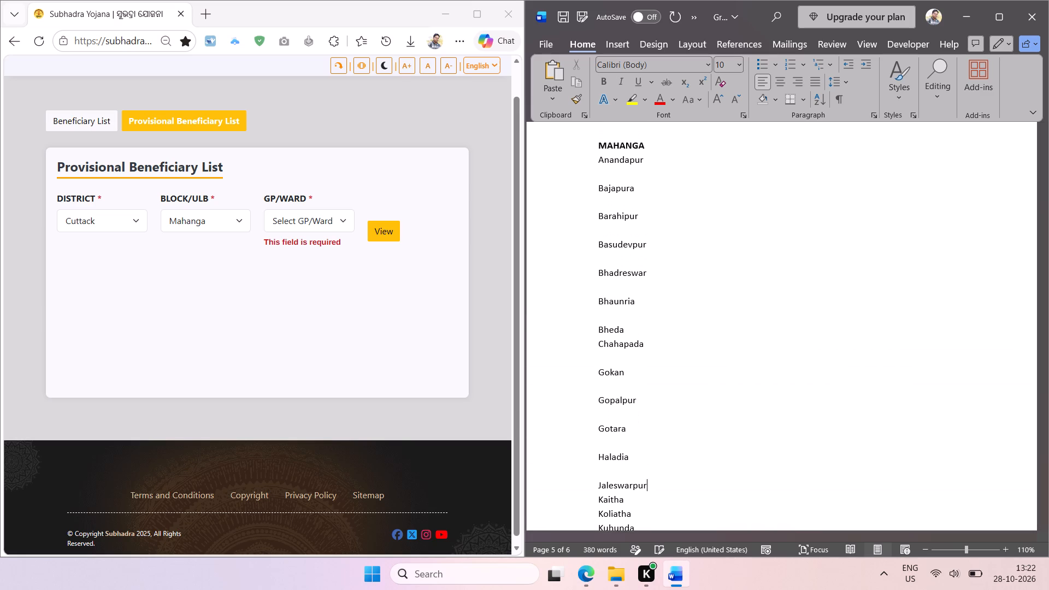
Remove the blank lines between the names from Bhaunria to Jaleswarpur.
{"action": "key", "text": "Up"}
{"action": "key", "text": "BackSpace"}
{"action": "key", "text": "Up"}
{"action": "key", "text": "BackSpace"}
{"action": "key", "text": "Up"}
{"action": "key", "text": "BackSpace"}
{"action": "key", "text": "Up"}
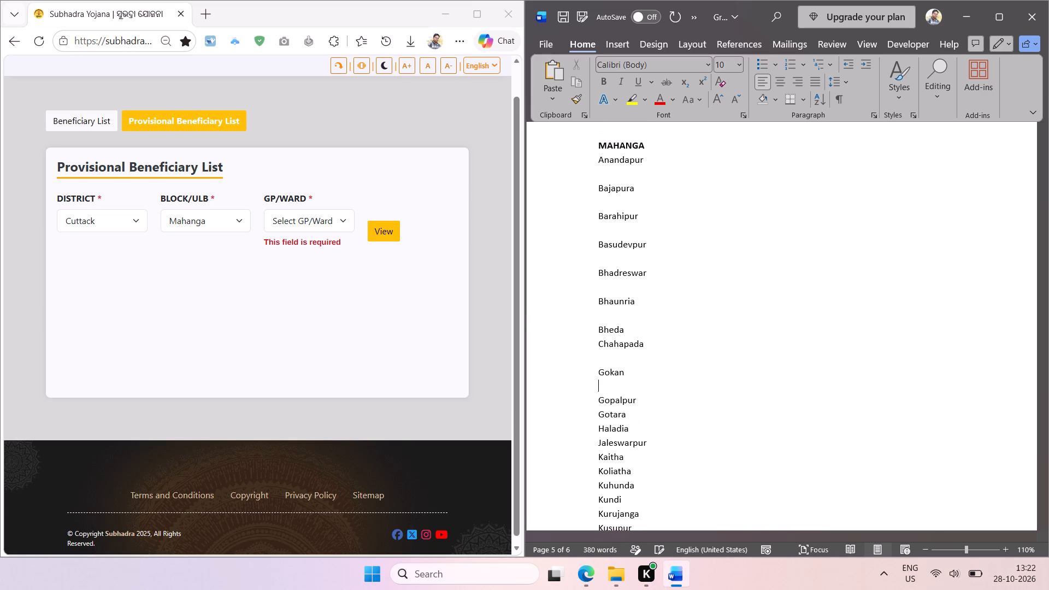
{"action": "key", "text": "BackSpace"}
{"action": "key", "text": "Up"}
{"action": "key", "text": "BackSpace"}
{"action": "key", "text": "Up"}
{"action": "key", "text": "Up"}
{"action": "key", "text": "BackSpace"}
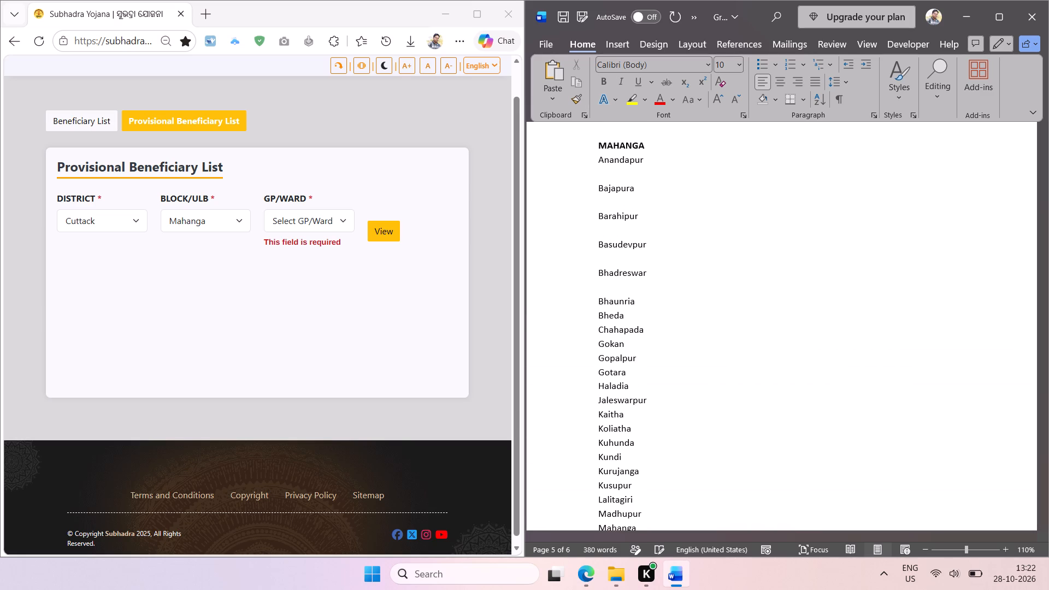
Remove the blank lines between the names from Anandapur to Bhaunria below the MAHANGA heading.
{"action": "key", "text": "Up"}
{"action": "key", "text": "BackSpace"}
{"action": "key", "text": "Up"}
{"action": "key", "text": "BackSpace"}
{"action": "key", "text": "Up"}
{"action": "key", "text": "BackSpace"}
{"action": "key", "text": "Up"}
{"action": "key", "text": "BackSpace"}
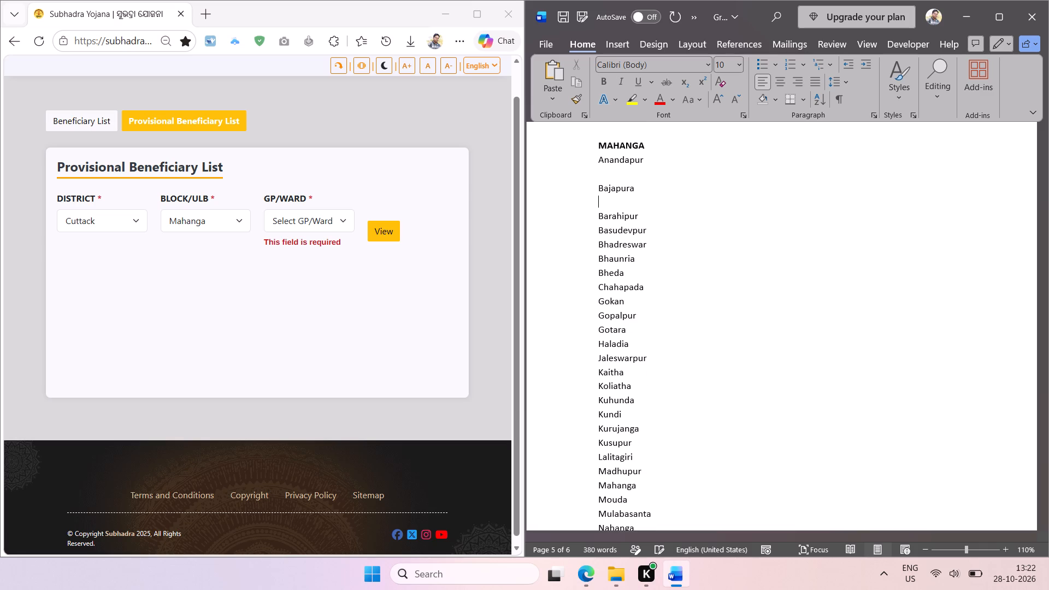
{"action": "key", "text": "Up"}
{"action": "key", "text": "BackSpace"}
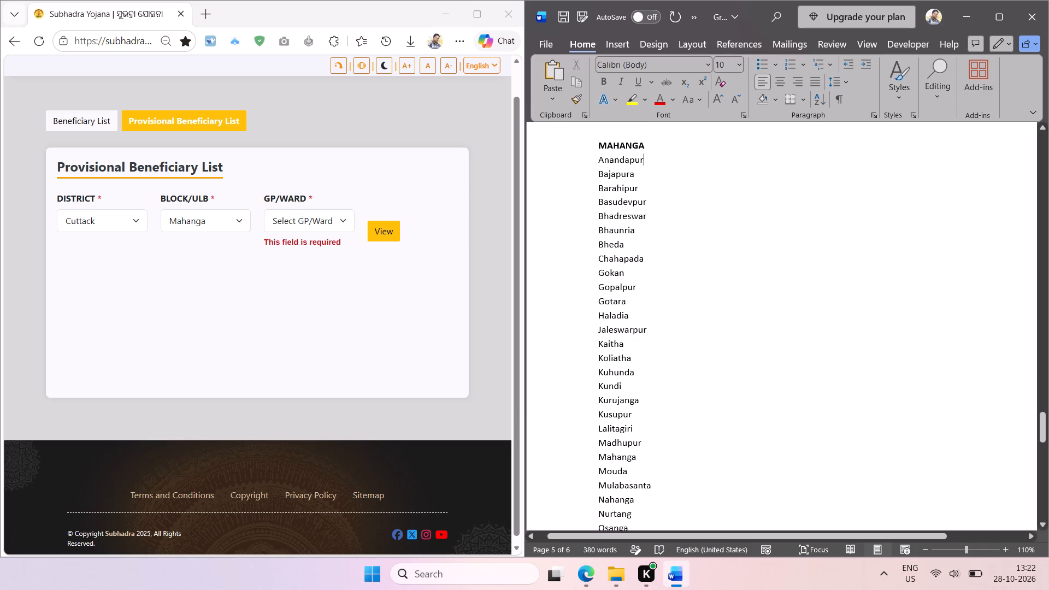
Sort the Mahanga gram panchayat names from Anandapur to Usuma alphabetically.
{"action": "left_click", "coordinate": [594, 157]}
{"action": "scroll", "coordinate": [638, 272], "scroll_direction": "down", "scroll_amount": 2}
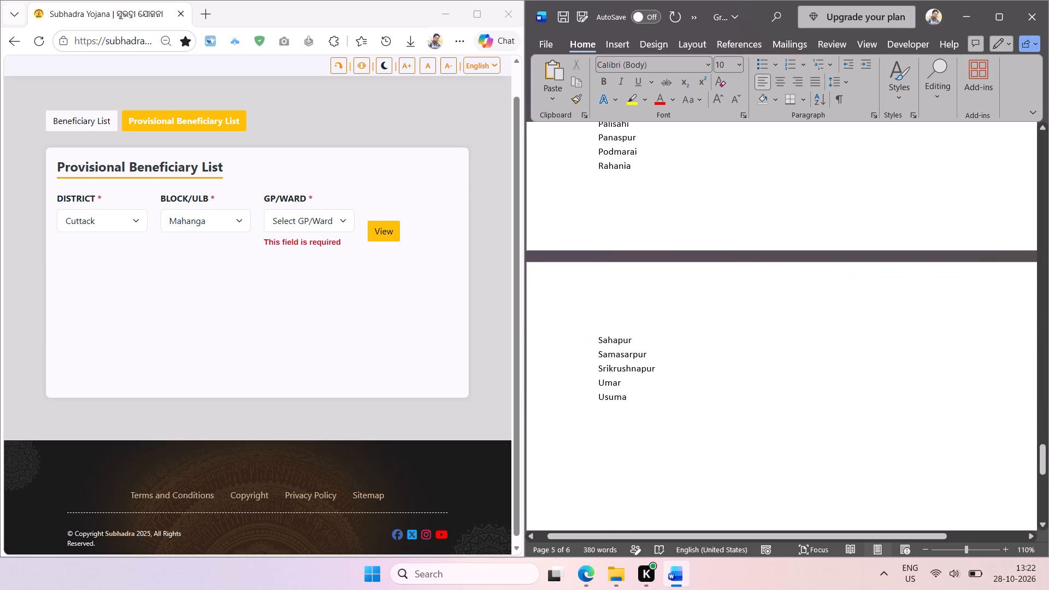
{"action": "scroll", "coordinate": [658, 364], "scroll_direction": "down", "scroll_amount": 1}
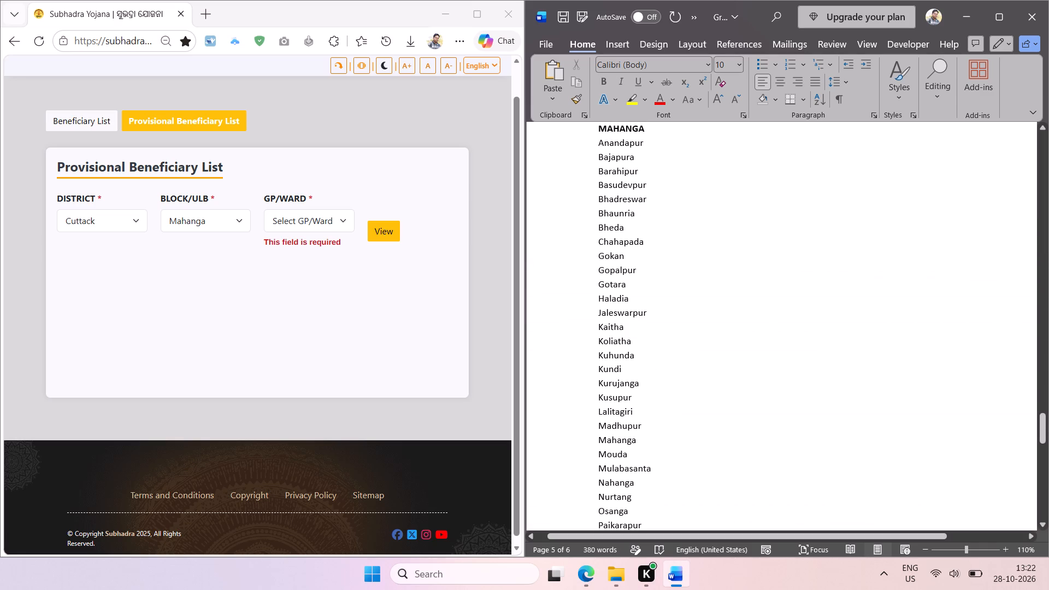
{"action": "scroll", "coordinate": [656, 291], "scroll_direction": "down", "scroll_amount": 2}
{"action": "left_click", "coordinate": [633, 464], "text": "shift"}
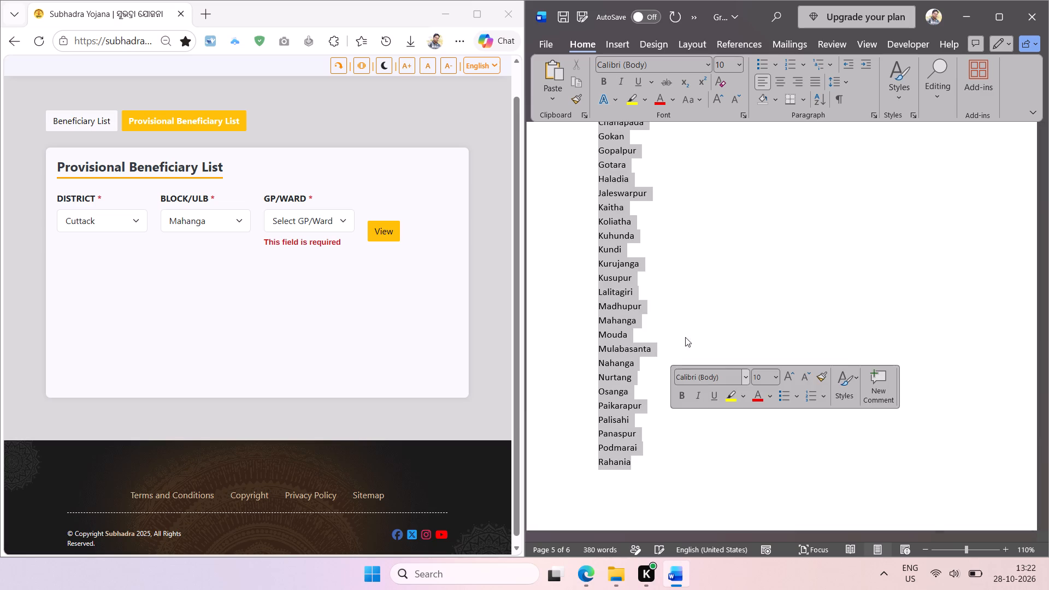
{"action": "scroll", "coordinate": [685, 248], "scroll_direction": "down", "scroll_amount": 2}
{"action": "left_click", "coordinate": [628, 306], "text": "shift"}
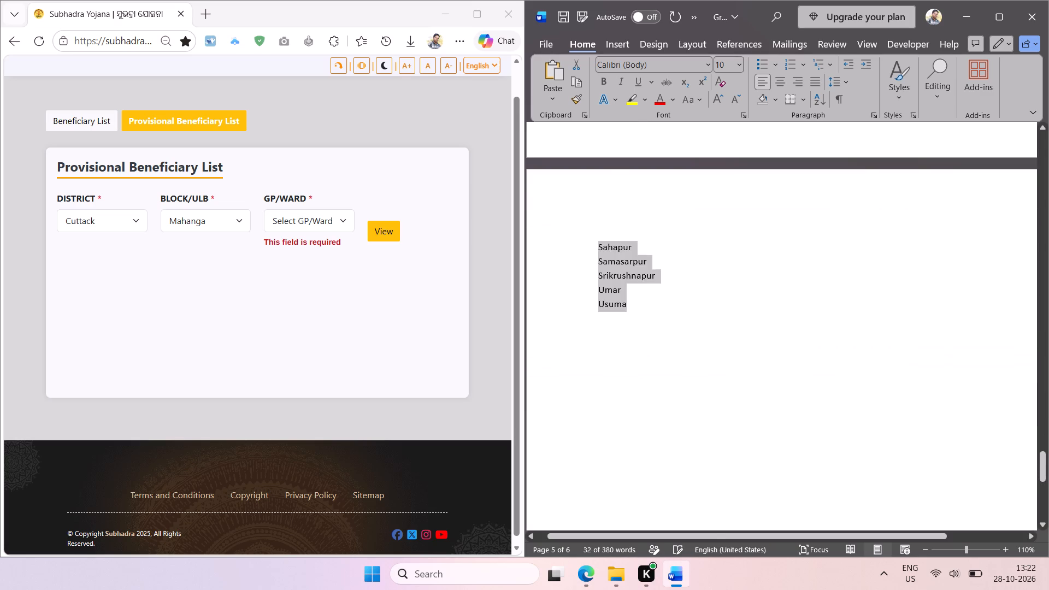
{"action": "left_click", "coordinate": [814, 95]}
{"action": "key", "text": "Return"}
Number the sorted Mahanga names, decrease the list's indent so the numbers line up with the heading, and save the document.
{"action": "left_click", "coordinate": [791, 67]}
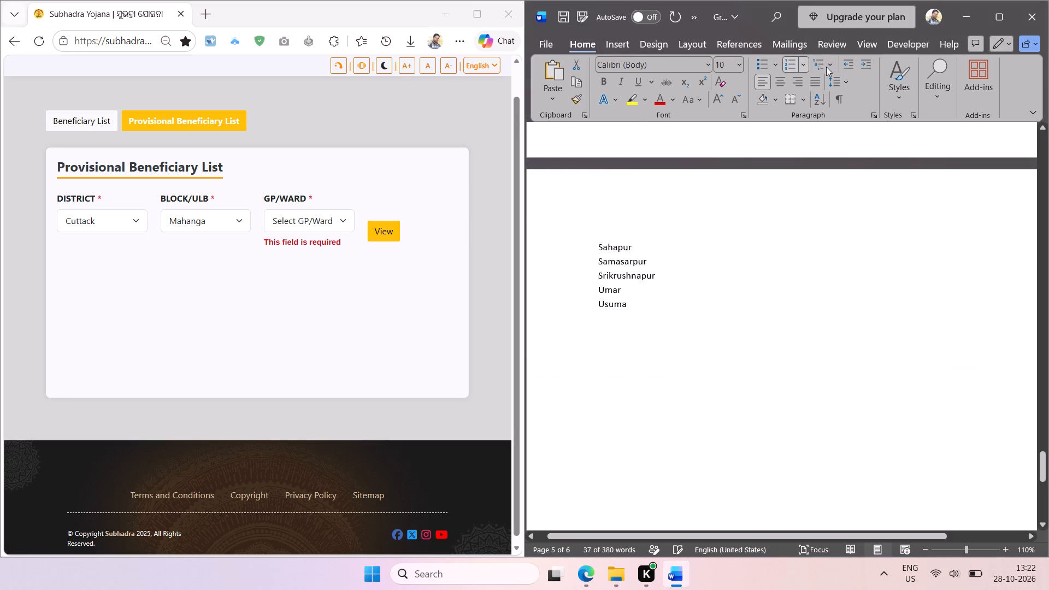
{"action": "left_click", "coordinate": [841, 66]}
{"action": "left_click", "coordinate": [762, 258]}
{"action": "key", "text": "ctrl+s"}
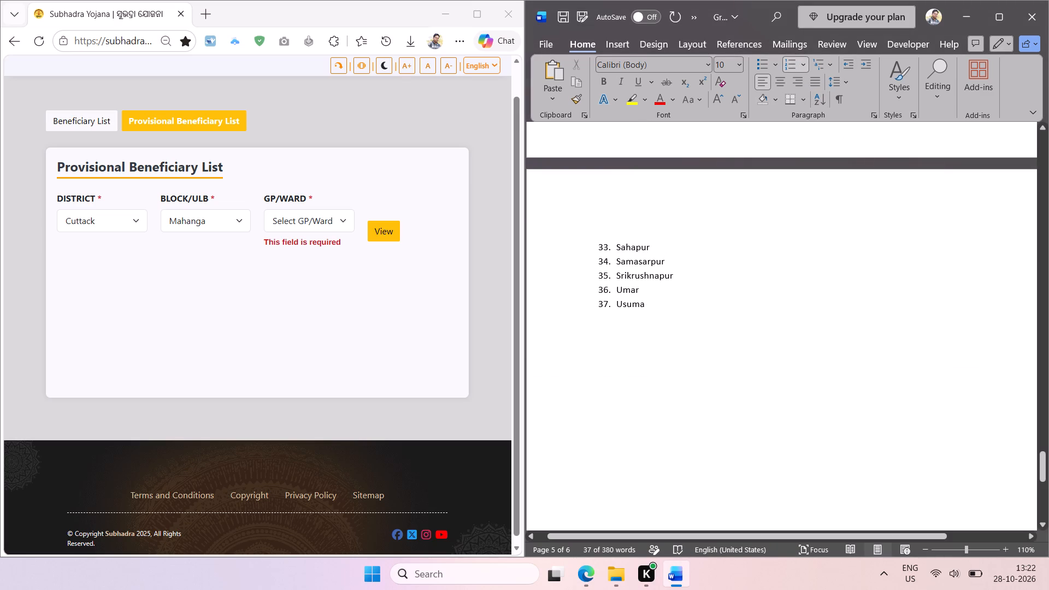
Insert a page break before the MAHANGA heading so its list starts on a new page.
{"action": "scroll", "coordinate": [762, 258], "scroll_direction": "up", "scroll_amount": 4}
{"action": "scroll", "coordinate": [710, 265], "scroll_direction": "up", "scroll_amount": 1}
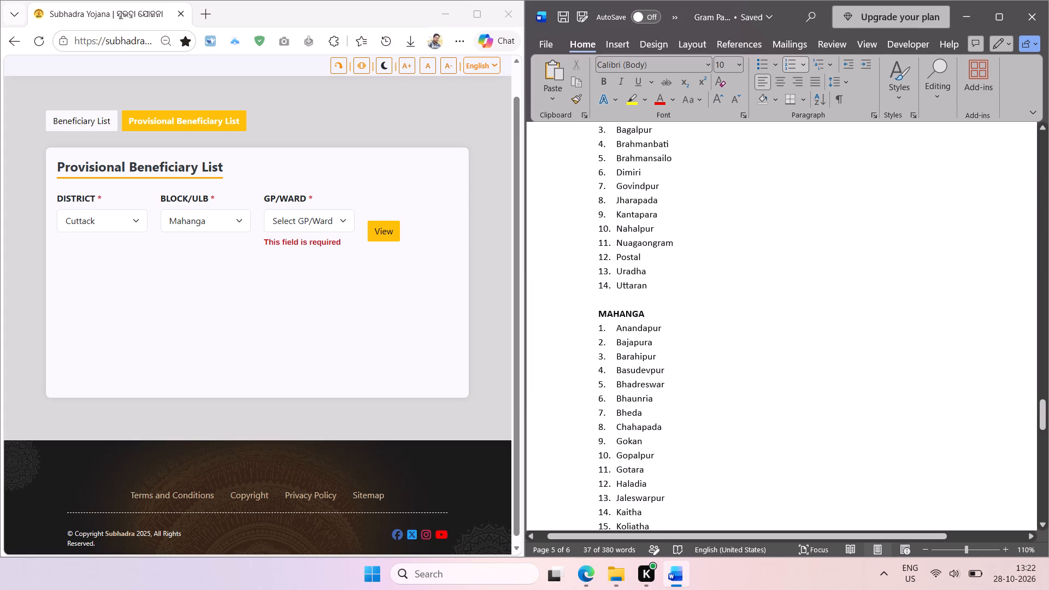
{"action": "scroll", "coordinate": [710, 265], "scroll_direction": "up", "scroll_amount": 2}
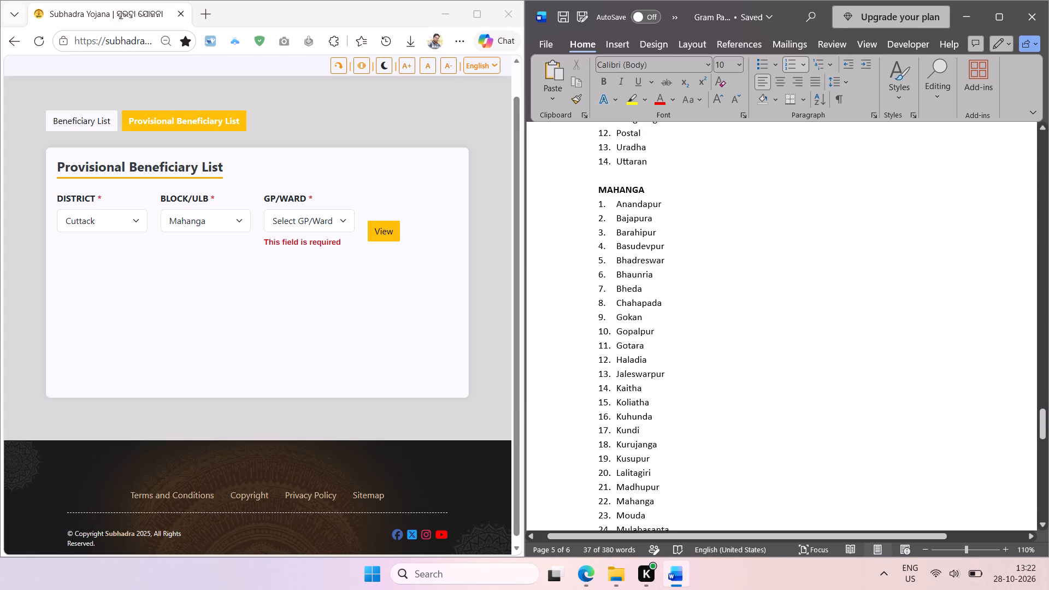
{"action": "scroll", "coordinate": [659, 293], "scroll_direction": "up", "scroll_amount": 1}
{"action": "scroll", "coordinate": [663, 281], "scroll_direction": "down", "scroll_amount": 1}
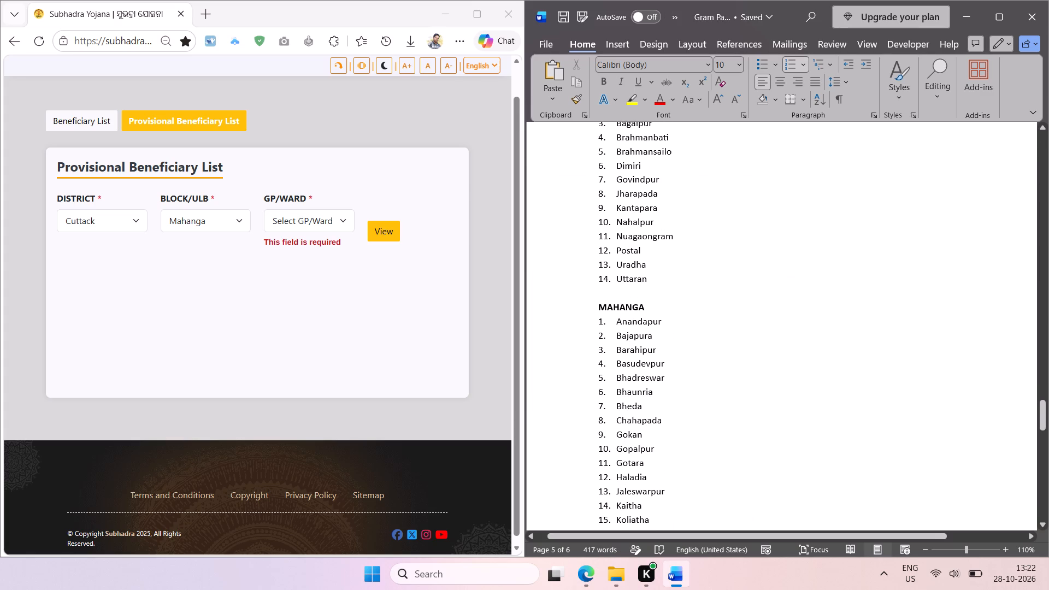
{"action": "left_click", "coordinate": [598, 307]}
{"action": "key", "text": "ctrl+Return"}
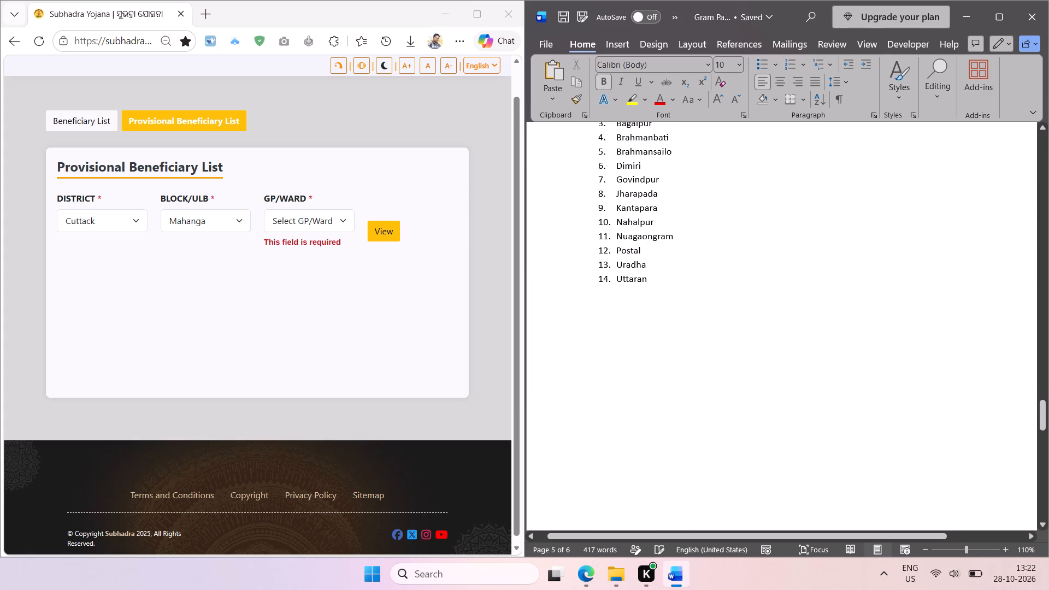
Copy the MAHANGA heading and paste it on a new page after Usuma, the last name in the list.
{"action": "scroll", "coordinate": [732, 321], "scroll_direction": "down", "scroll_amount": 2}
{"action": "double_click", "coordinate": [636, 189]}
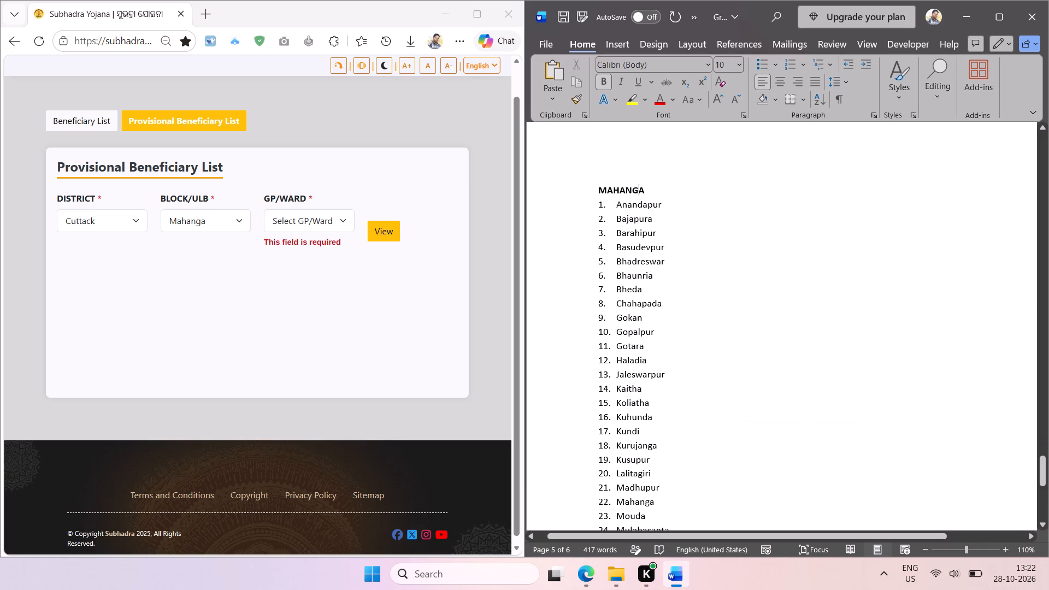
{"action": "key", "text": "ctrl+c"}
{"action": "left_click", "coordinate": [726, 350]}
{"action": "right_click", "coordinate": [723, 346]}
{"action": "scroll", "coordinate": [723, 346], "scroll_direction": "down", "scroll_amount": 4}
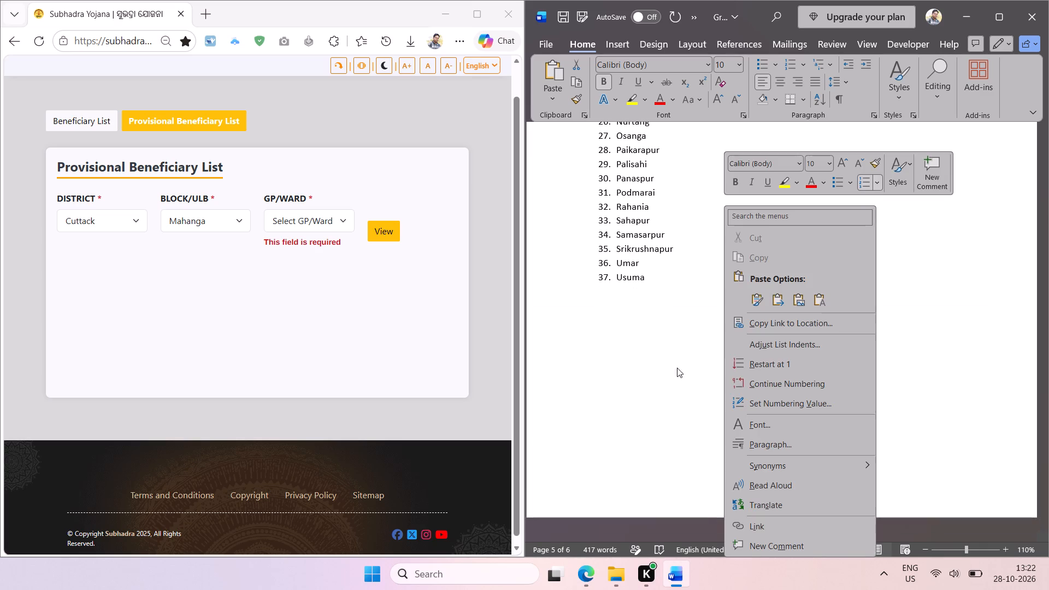
{"action": "left_click", "coordinate": [659, 284]}
{"action": "left_click", "coordinate": [656, 275]}
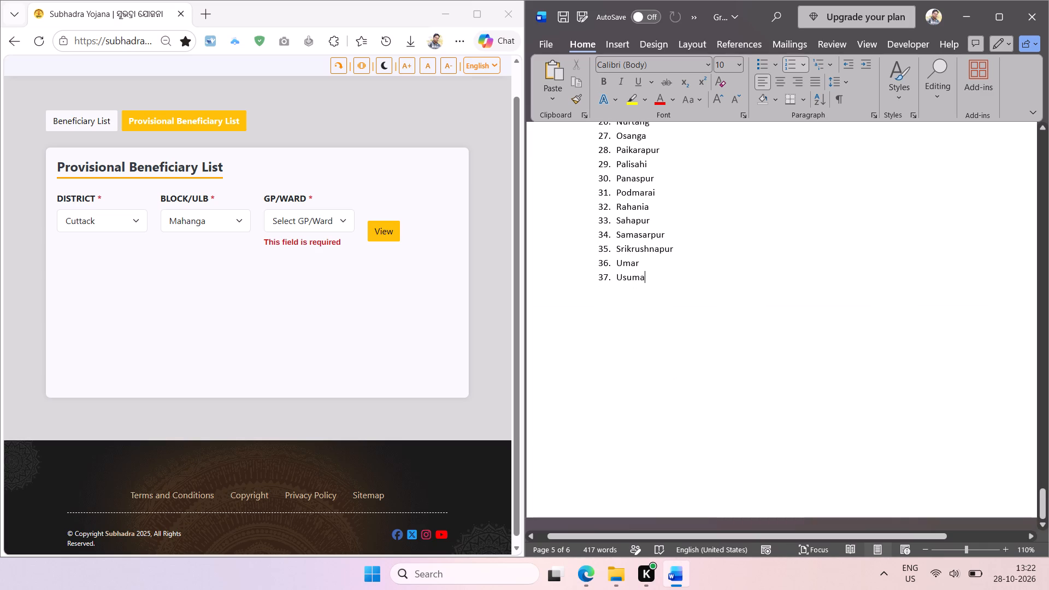
{"action": "key", "text": "Return"}
{"action": "key", "text": "Return"}
{"action": "key", "text": "ctrl+Return"}
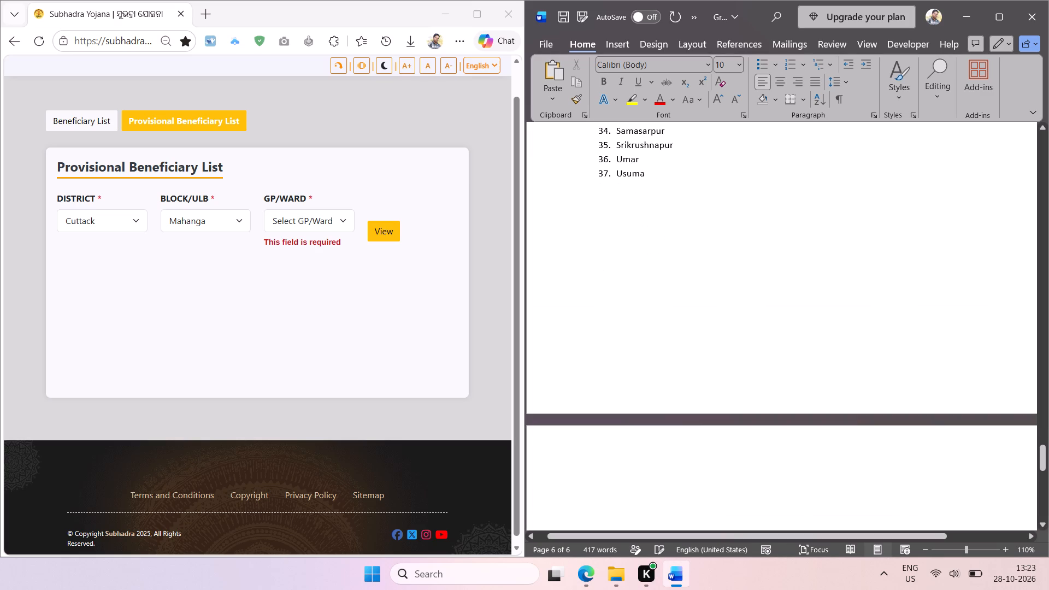
{"action": "key", "text": "ctrl+v"}
{"action": "scroll", "coordinate": [656, 275], "scroll_direction": "down", "scroll_amount": 4}
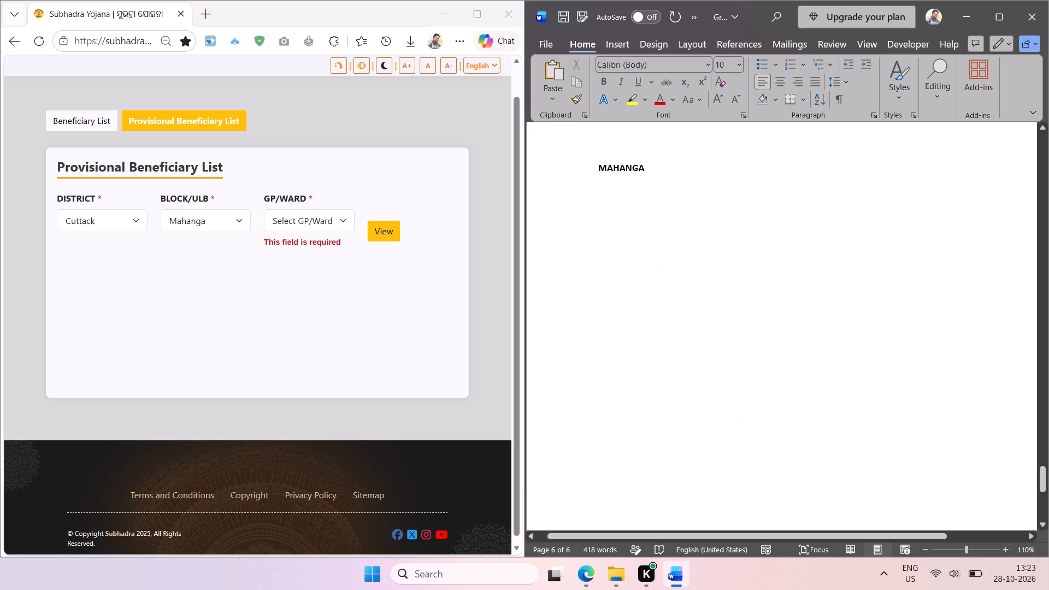
Select the Narasinghpur block on the website in Edge and replace the copied MAHANGA heading in Word with its name in capitals.
{"action": "left_click", "coordinate": [243, 217]}
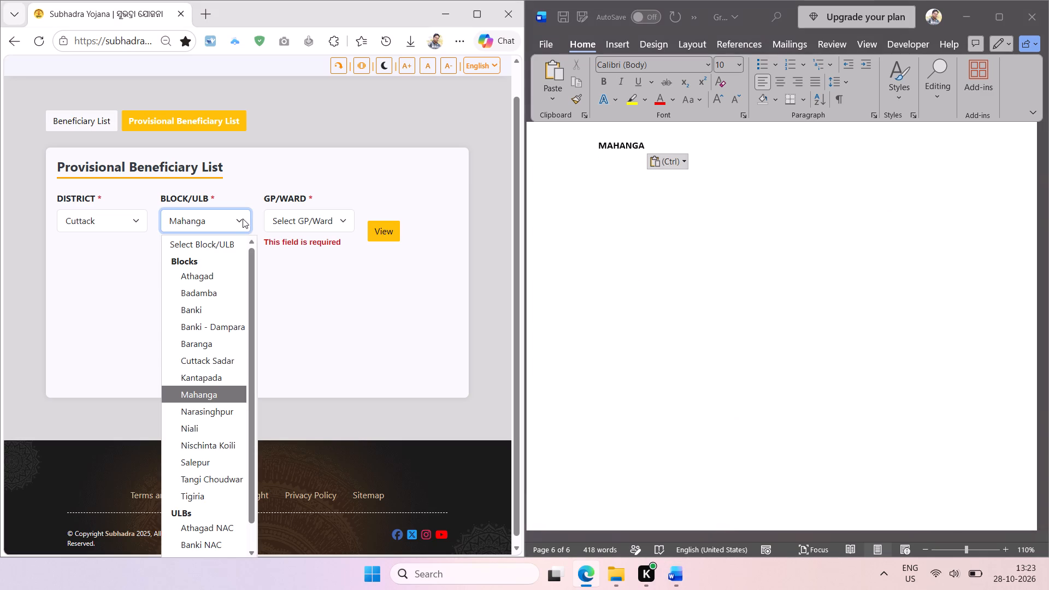
{"action": "left_click", "coordinate": [214, 415]}
{"action": "left_click", "coordinate": [269, 335]}
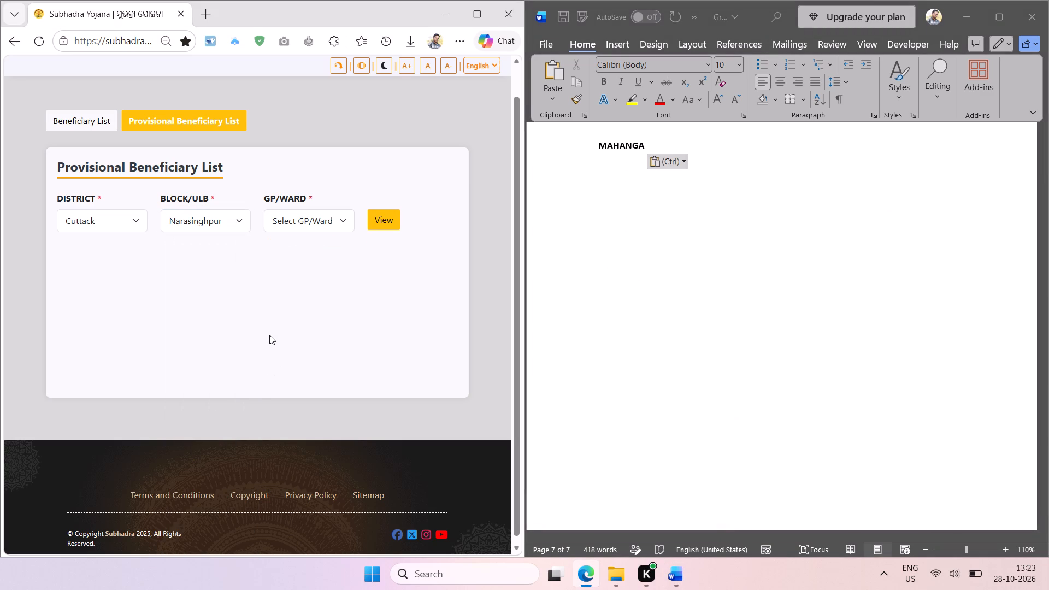
{"action": "key", "text": "shift+super+t"}
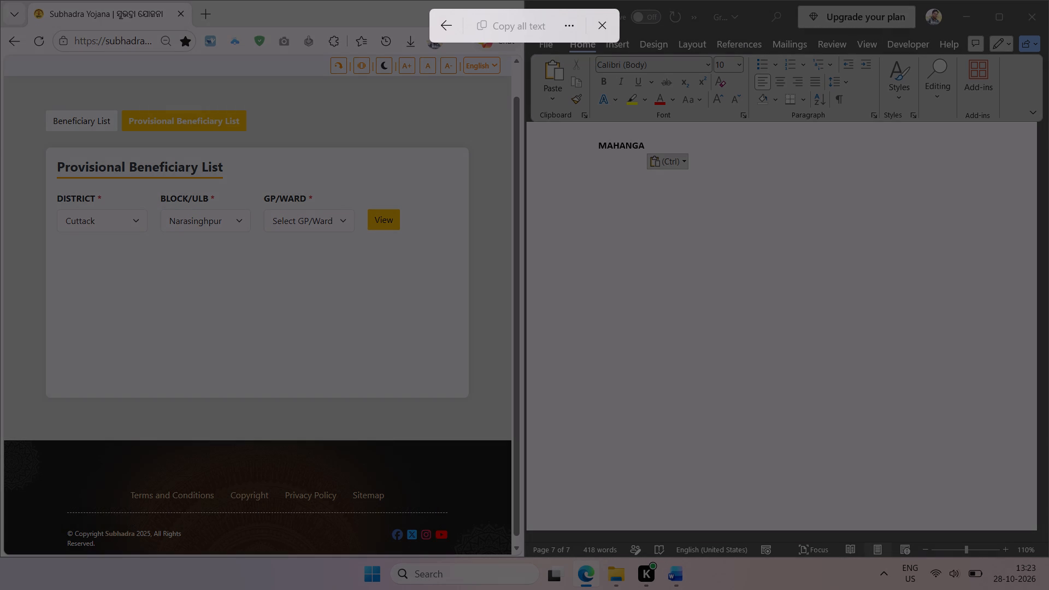
{"action": "left_click_drag", "start_coordinate": [166, 211], "coordinate": [231, 249]}
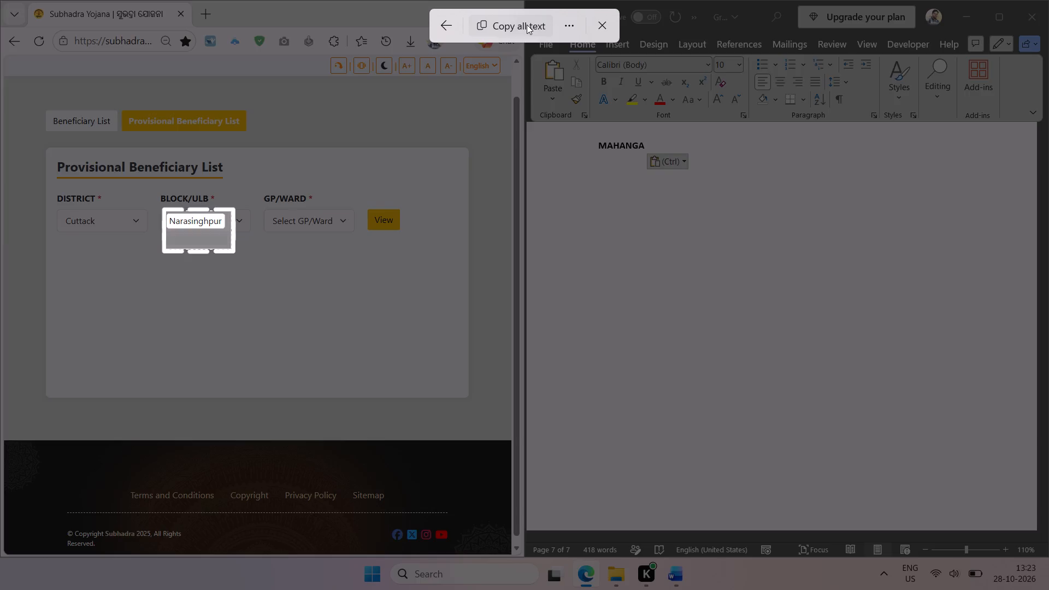
{"action": "left_click", "coordinate": [522, 25]}
{"action": "left_click", "coordinate": [655, 158]}
{"action": "double_click", "coordinate": [629, 144]}
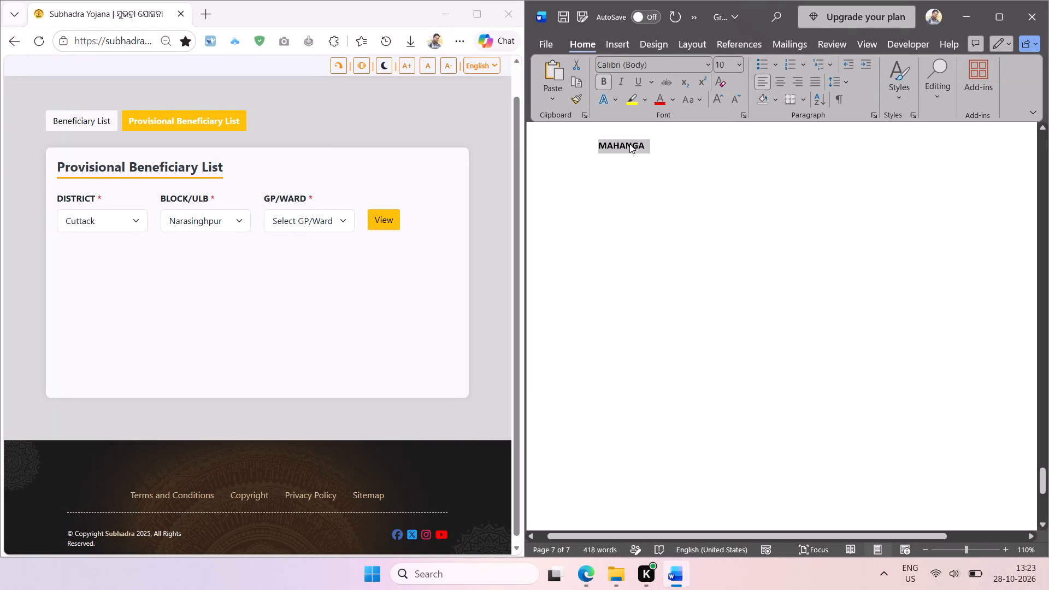
{"action": "key", "text": "ctrl+v"}
{"action": "key", "text": "shift+F3"}
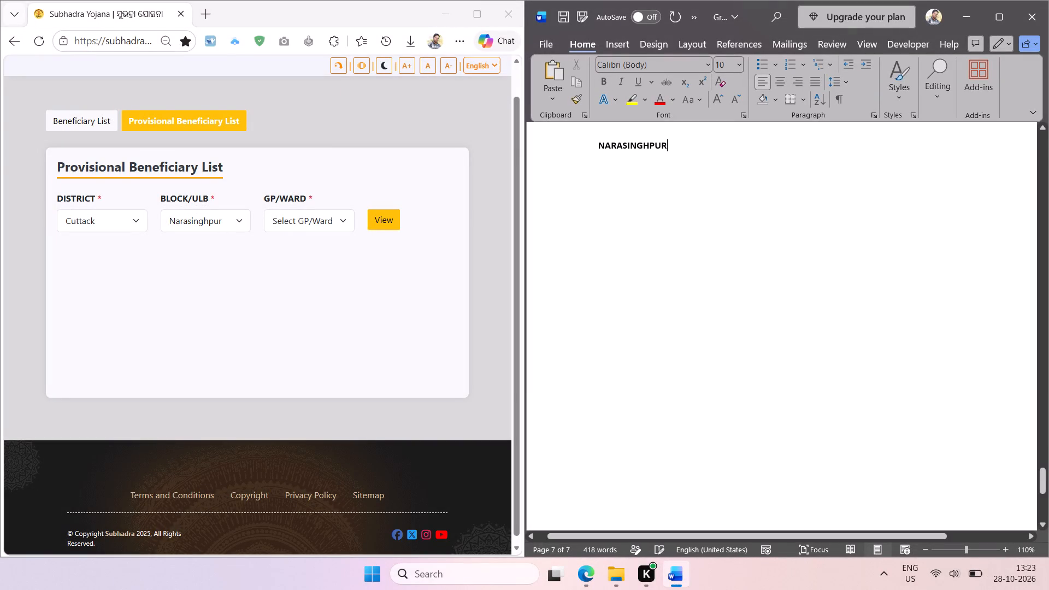
{"action": "key", "text": "Return"}
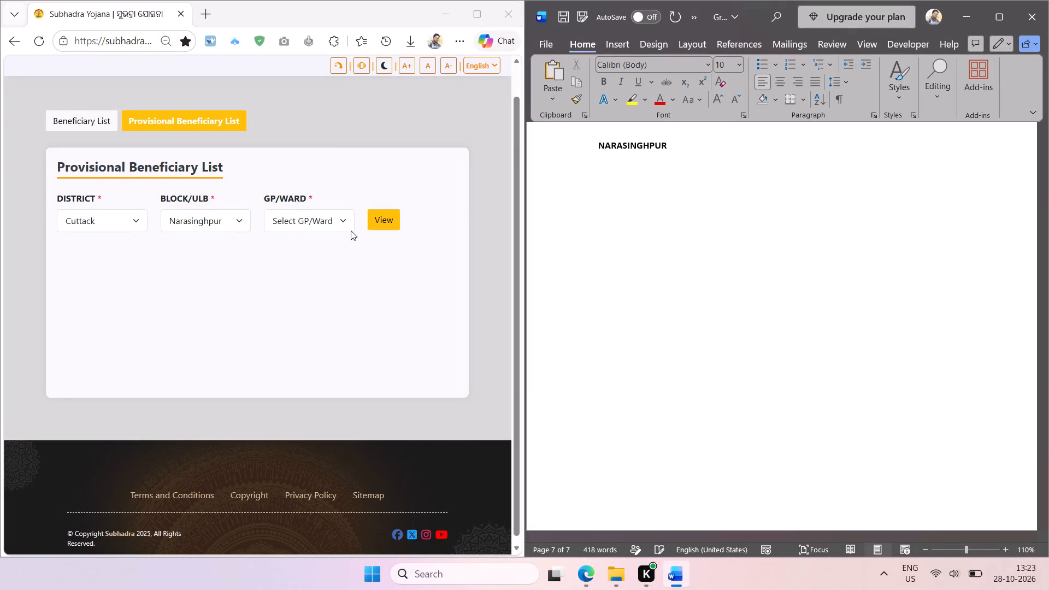
Capture the text of the Narasinghpur GP/Ward names from Adheigundi to Kakudia and paste it under the NARASINGHPUR heading in Word.
{"action": "left_click", "coordinate": [347, 222]}
{"action": "key", "text": "shift+super+t"}
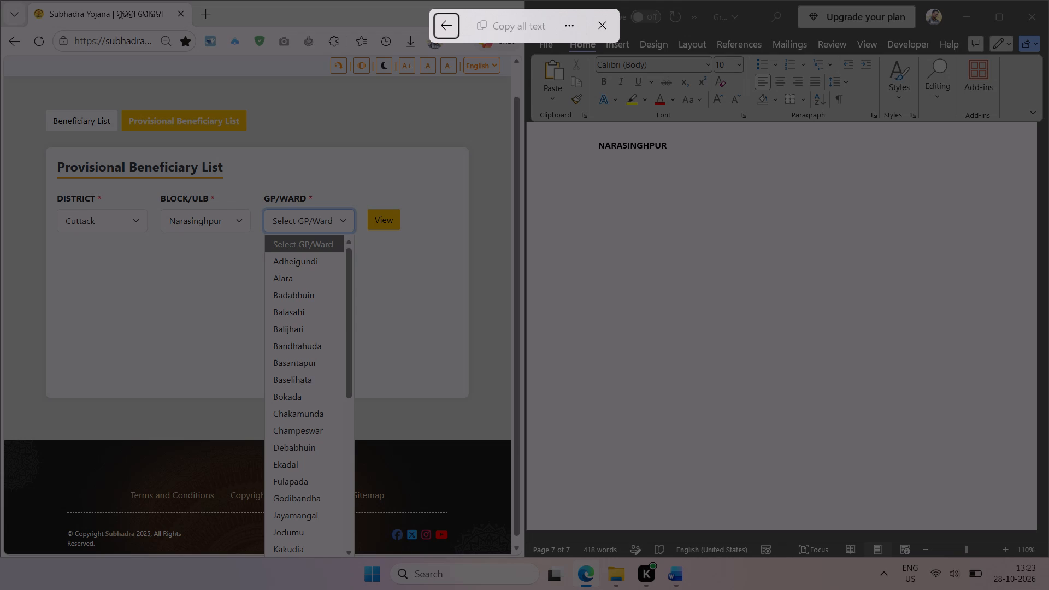
{"action": "left_click_drag", "start_coordinate": [269, 254], "coordinate": [335, 557]}
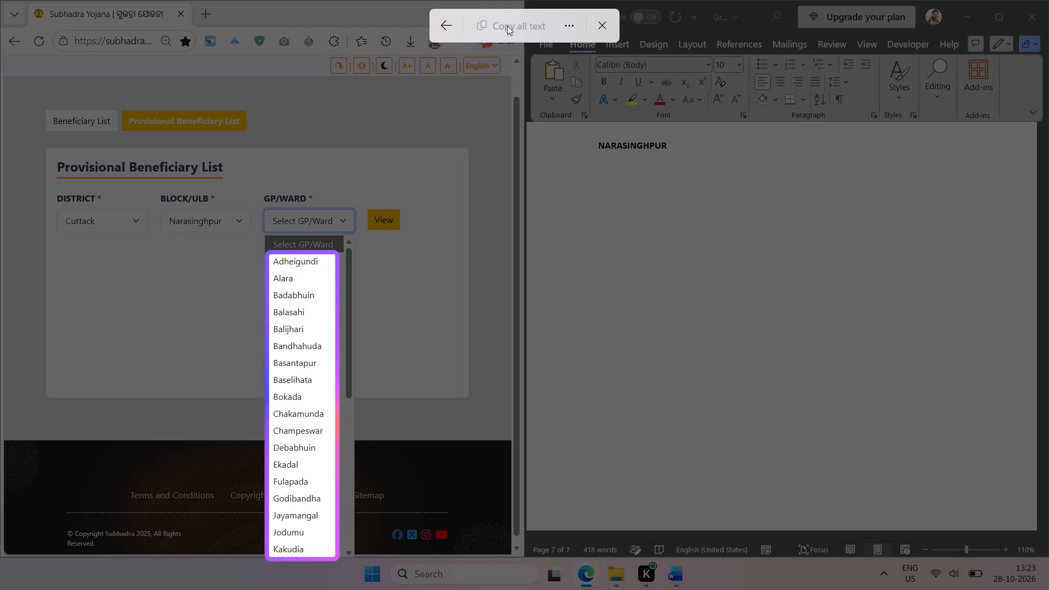
{"action": "left_click", "coordinate": [507, 25]}
{"action": "left_click", "coordinate": [624, 155]}
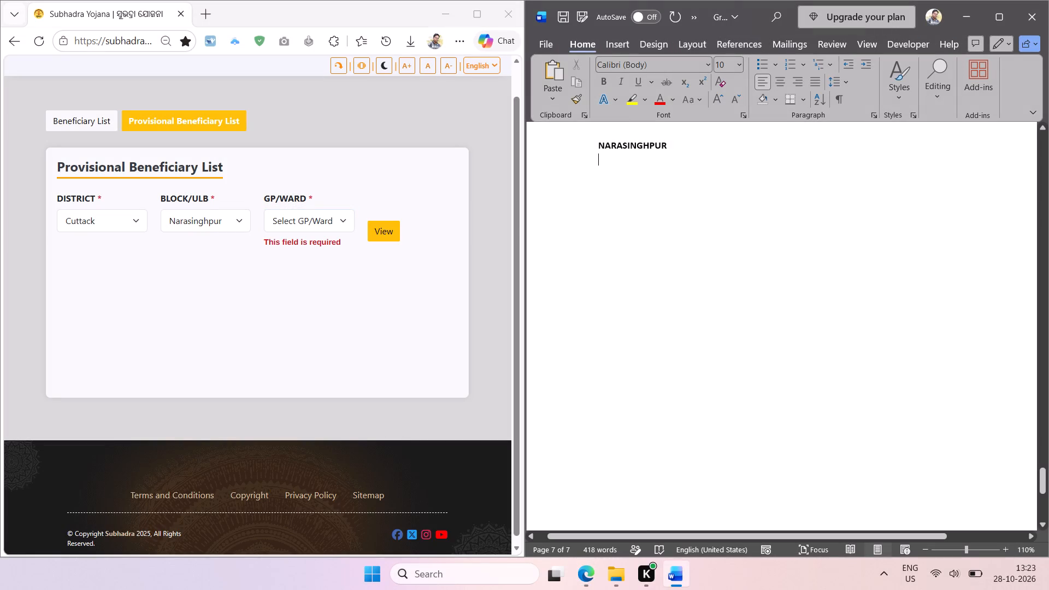
{"action": "key", "text": "ctrl+v"}
{"action": "key", "text": "Return"}
{"action": "key", "text": "Return"}
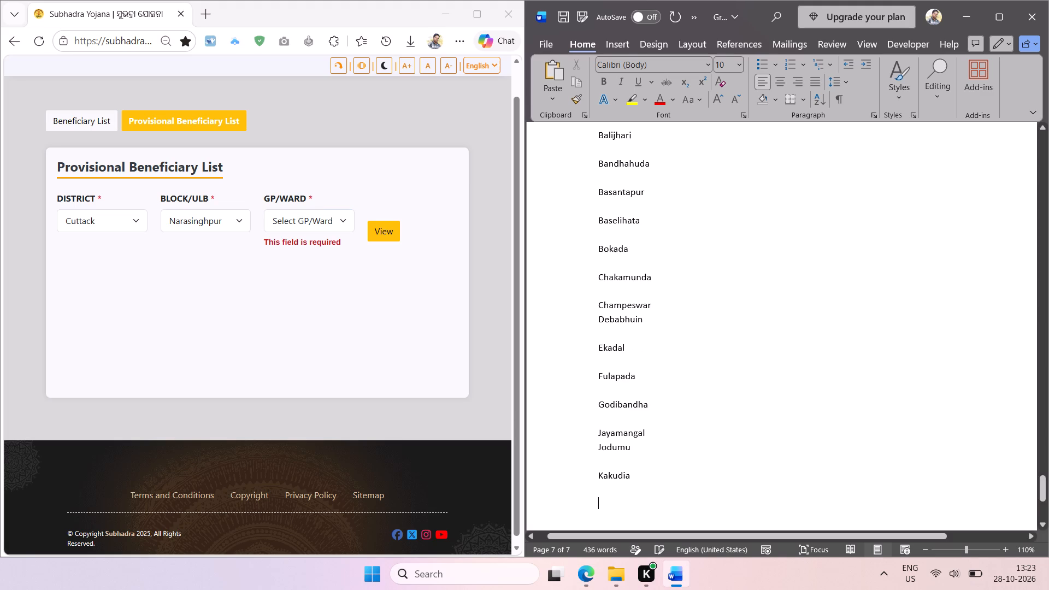
Capture the text of the remaining Narasinghpur GP/Ward names from Kamaladiha to Siaria in Edge and paste it below Kakudia in Word.
{"action": "scroll", "coordinate": [671, 403], "scroll_direction": "down", "scroll_amount": 3}
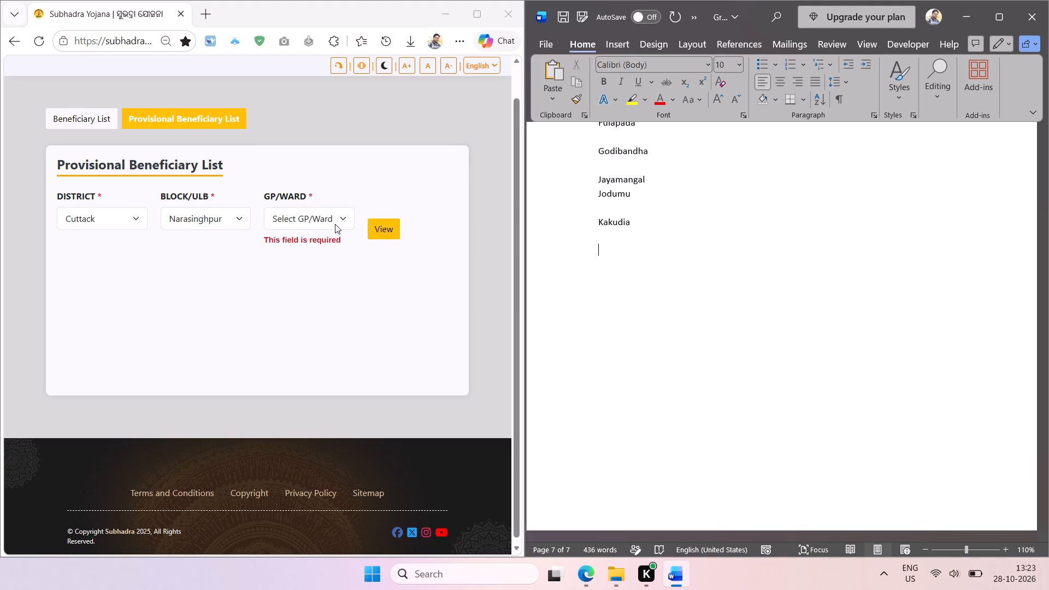
{"action": "left_click", "coordinate": [335, 213]}
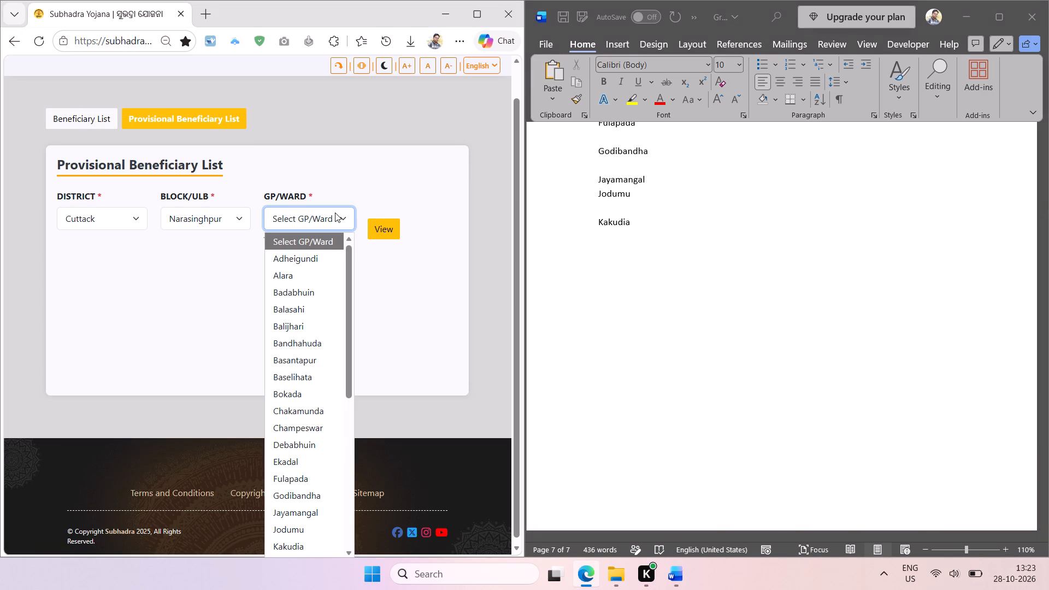
{"action": "left_click_drag", "start_coordinate": [351, 290], "coordinate": [351, 320]}
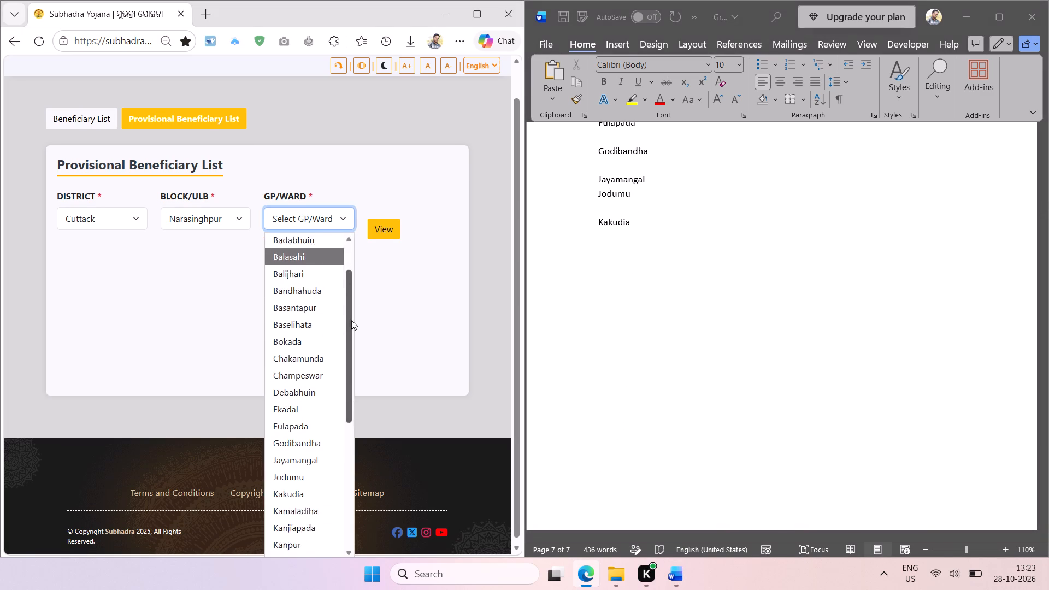
{"action": "left_click_drag", "start_coordinate": [351, 320], "coordinate": [347, 439]}
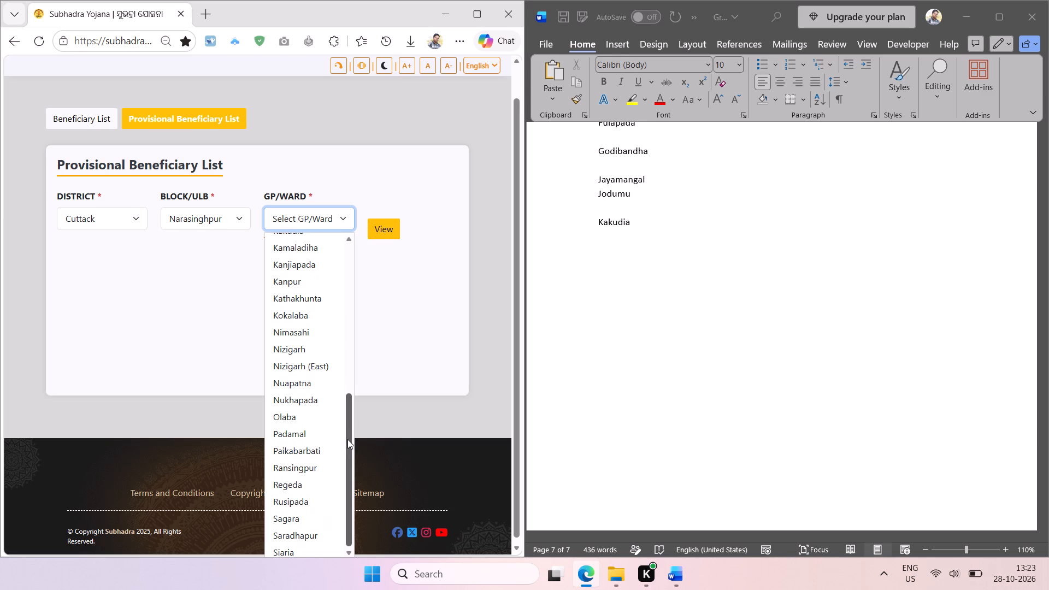
{"action": "left_click_drag", "start_coordinate": [347, 439], "coordinate": [349, 458]}
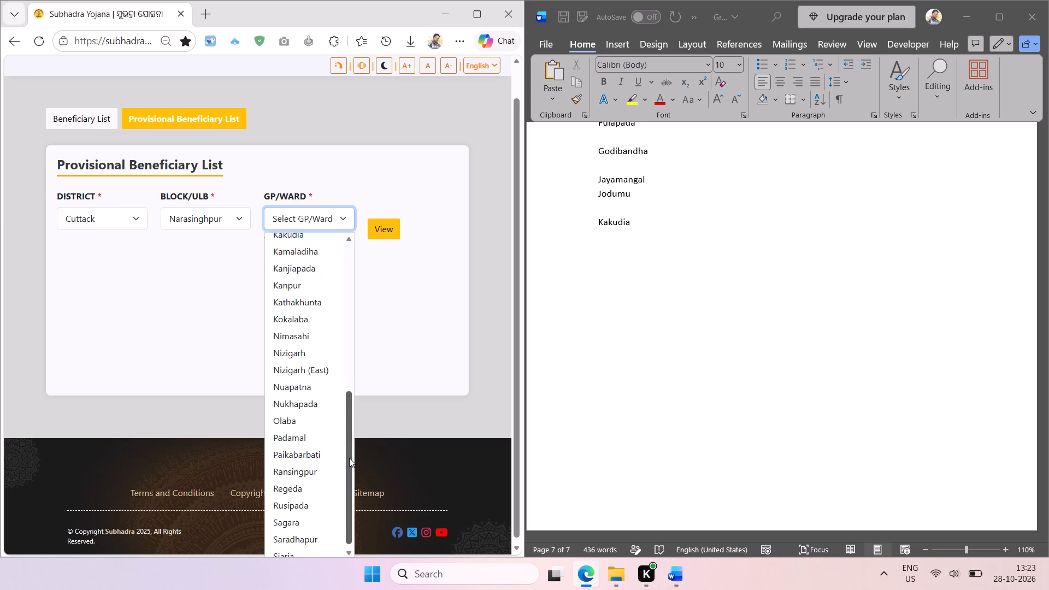
{"action": "left_click_drag", "start_coordinate": [349, 458], "coordinate": [349, 458]}
{"action": "key", "text": "shift+super+t"}
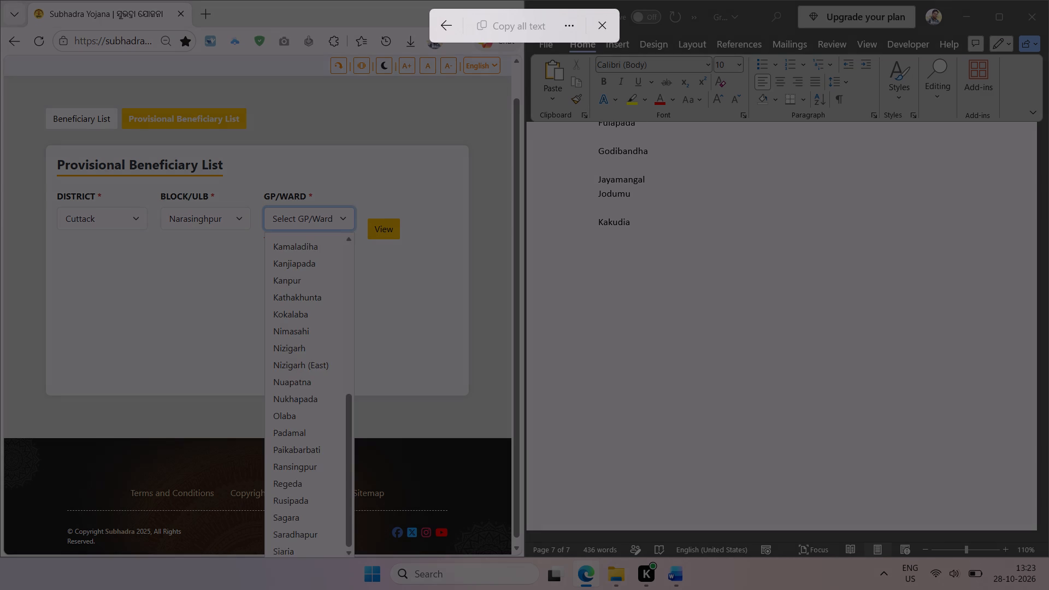
{"action": "left_click_drag", "start_coordinate": [268, 239], "coordinate": [268, 245]}
{"action": "left_click_drag", "start_coordinate": [268, 245], "coordinate": [339, 559]}
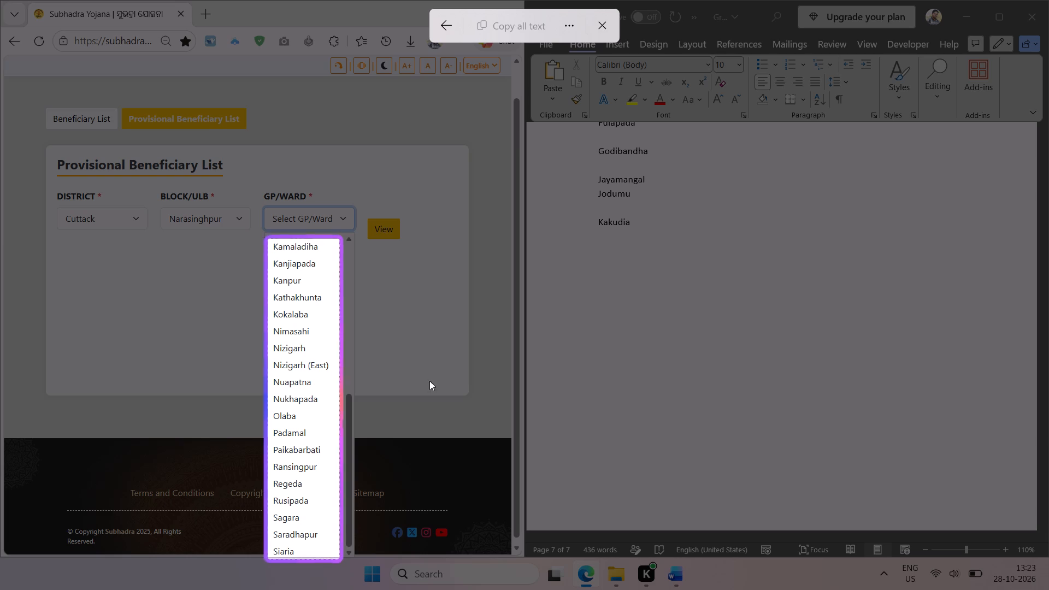
{"action": "left_click", "coordinate": [522, 21]}
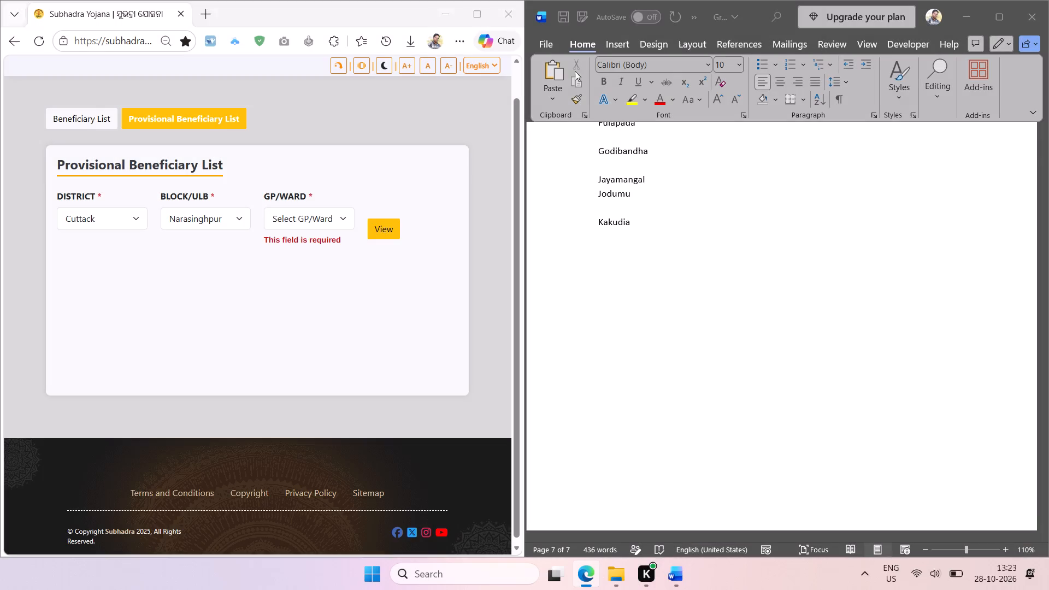
{"action": "left_click", "coordinate": [618, 236]}
{"action": "key", "text": "ctrl+v"}
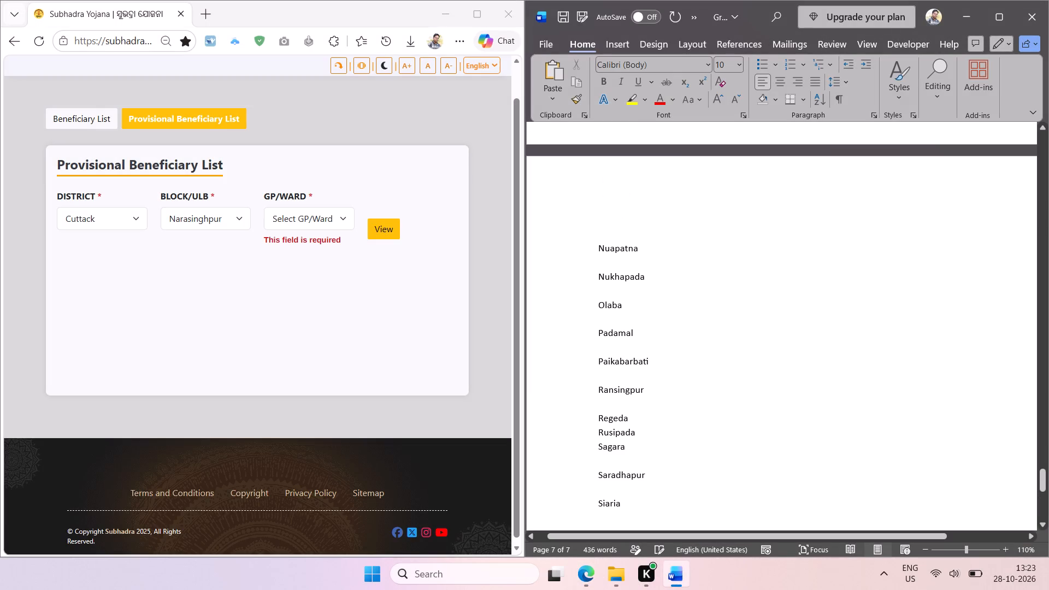
Delete the blank lines between the names from Ransingpur to Siaria at the end of the NARASINGHPUR list.
{"action": "scroll", "coordinate": [670, 222], "scroll_direction": "up", "scroll_amount": 5}
{"action": "scroll", "coordinate": [676, 275], "scroll_direction": "down", "scroll_amount": 5}
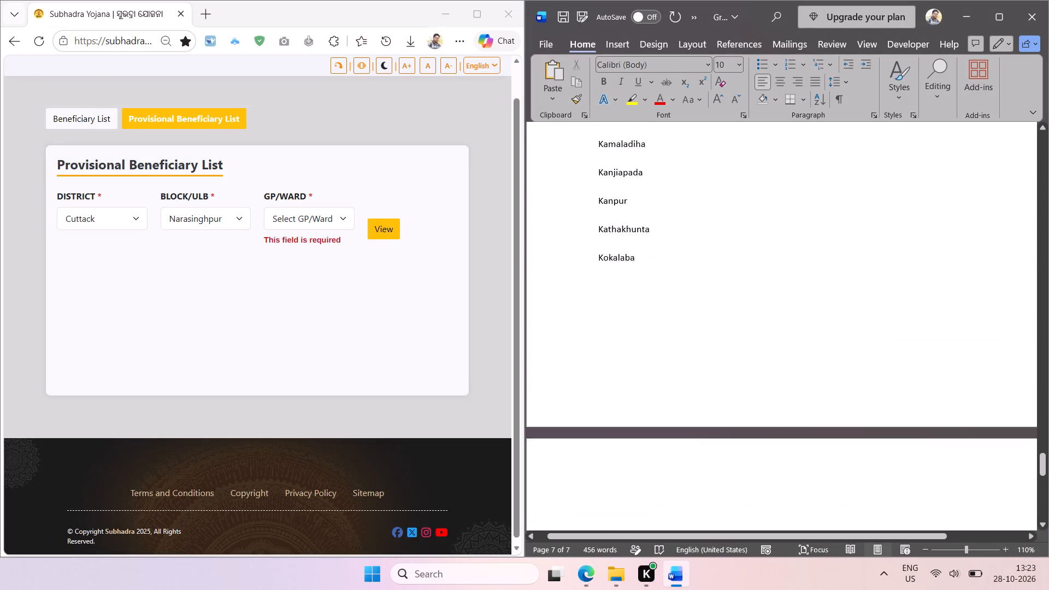
{"action": "scroll", "coordinate": [681, 293], "scroll_direction": "down", "scroll_amount": 2}
{"action": "scroll", "coordinate": [650, 337], "scroll_direction": "up", "scroll_amount": 1}
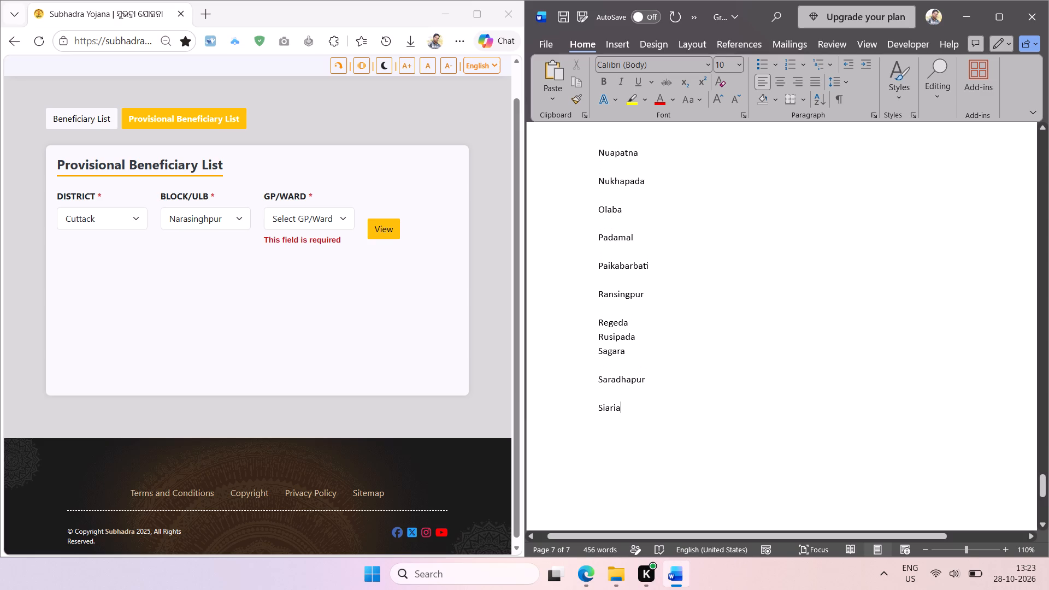
{"action": "scroll", "coordinate": [735, 359], "scroll_direction": "up", "scroll_amount": 1}
{"action": "key", "text": "Up"}
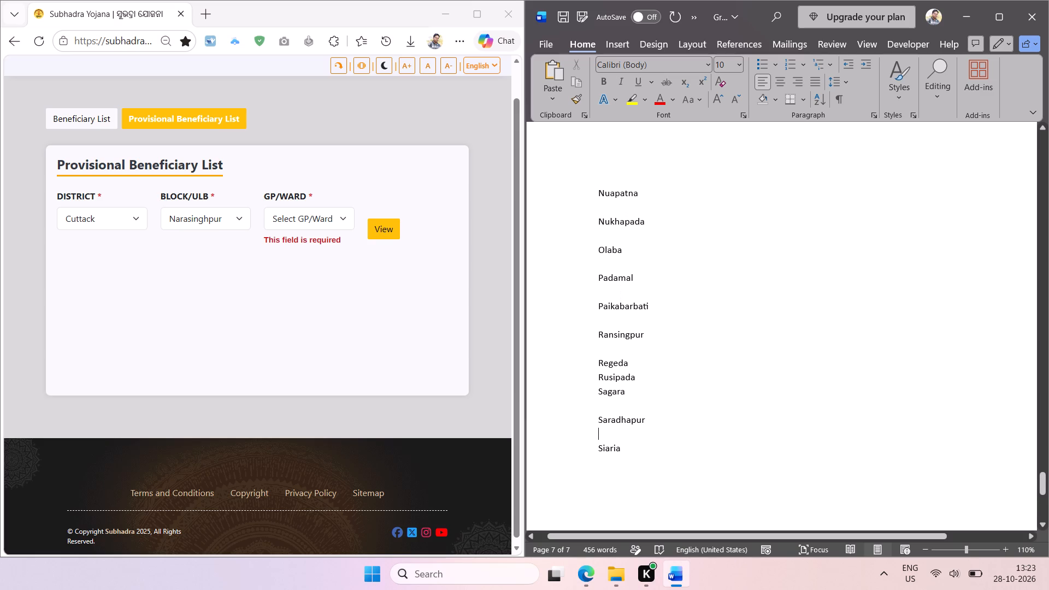
{"action": "key", "text": "BackSpace"}
{"action": "key", "text": "Up"}
{"action": "key", "text": "BackSpace"}
{"action": "key", "text": "Up"}
{"action": "key", "text": "Up"}
{"action": "key", "text": "Up"}
{"action": "key", "text": "BackSpace"}
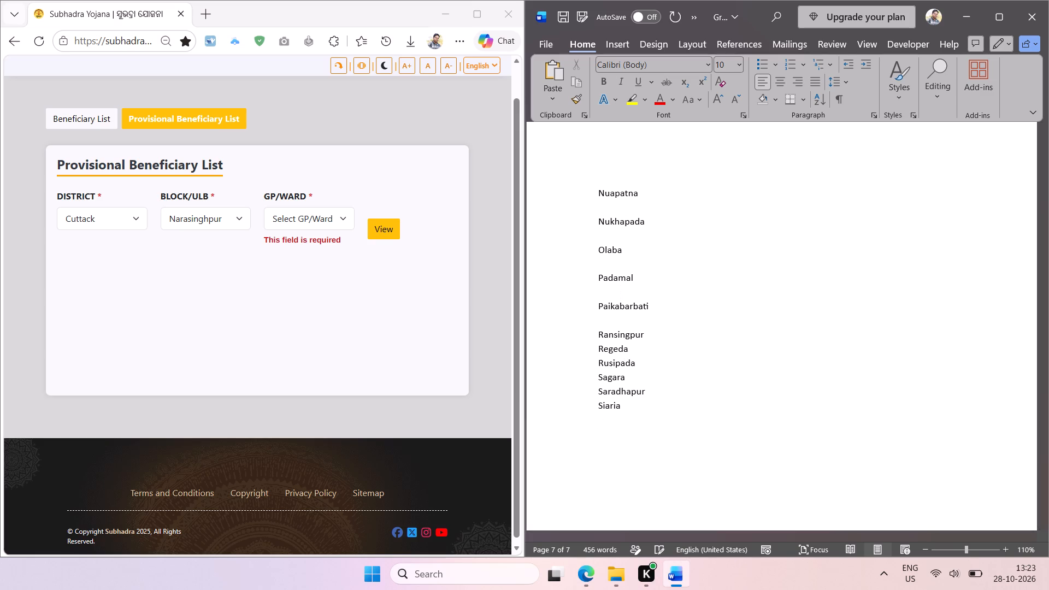
Delete the blank lines between the names from Nuapatna to Ransingpur.
{"action": "key", "text": "Up"}
{"action": "key", "text": "BackSpace"}
{"action": "key", "text": "Up"}
{"action": "key", "text": "BackSpace"}
{"action": "key", "text": "Up"}
{"action": "key", "text": "BackSpace"}
{"action": "key", "text": "Up"}
{"action": "key", "text": "BackSpace"}
{"action": "key", "text": "Up"}
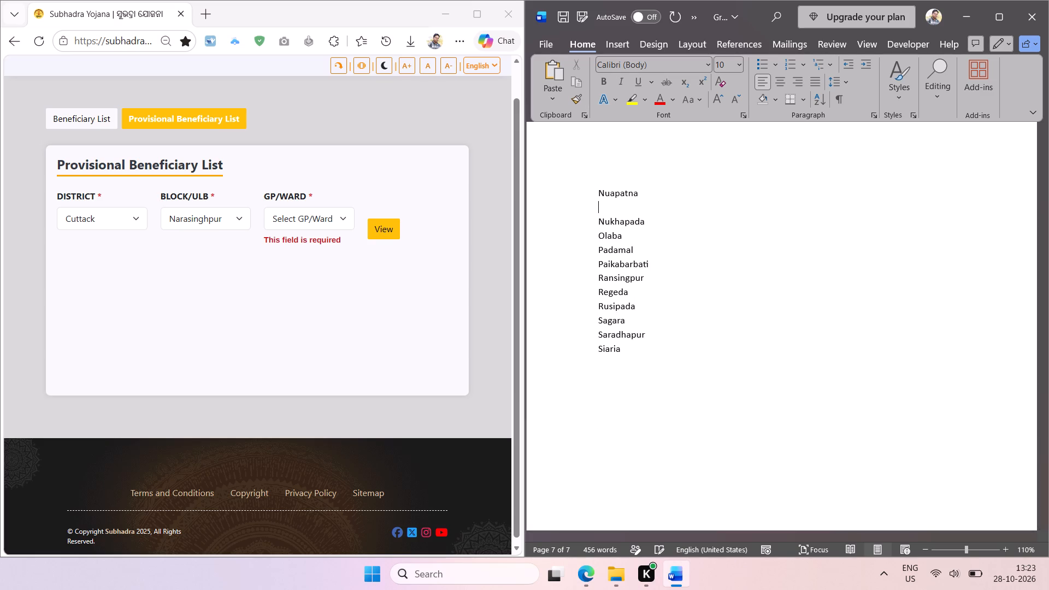
{"action": "key", "text": "BackSpace"}
Delete the blank lines between the names from Kokalaba to Nuapatna.
{"action": "scroll", "coordinate": [742, 359], "scroll_direction": "up", "scroll_amount": 4}
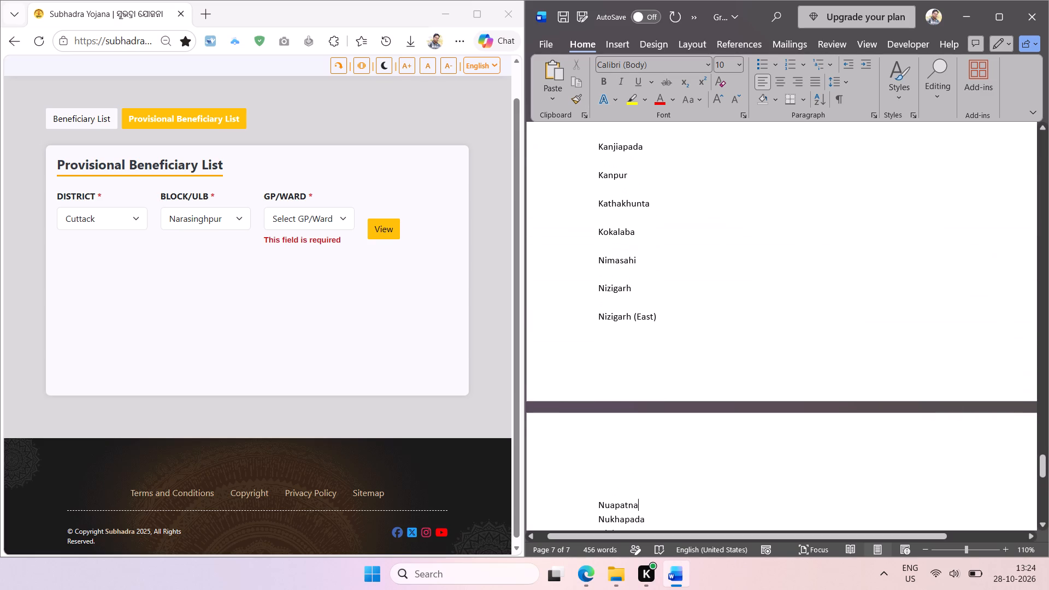
{"action": "scroll", "coordinate": [742, 359], "scroll_direction": "up", "scroll_amount": 1}
{"action": "key", "text": "Up"}
{"action": "key", "text": "Up"}
{"action": "key", "text": "Up"}
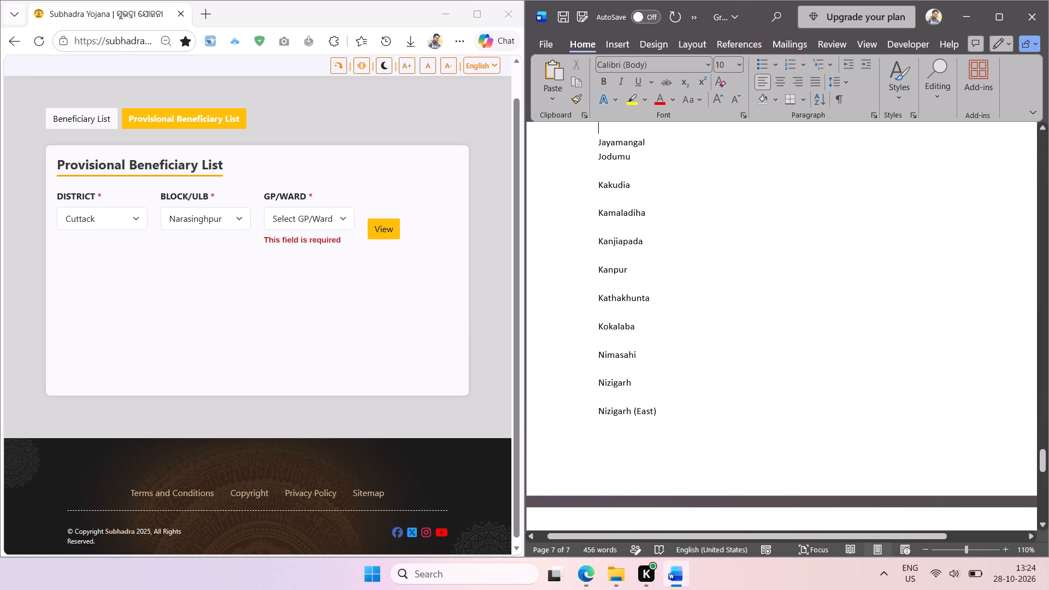
{"action": "left_click", "coordinate": [669, 396]}
{"action": "key", "text": "BackSpace"}
{"action": "key", "text": "Up"}
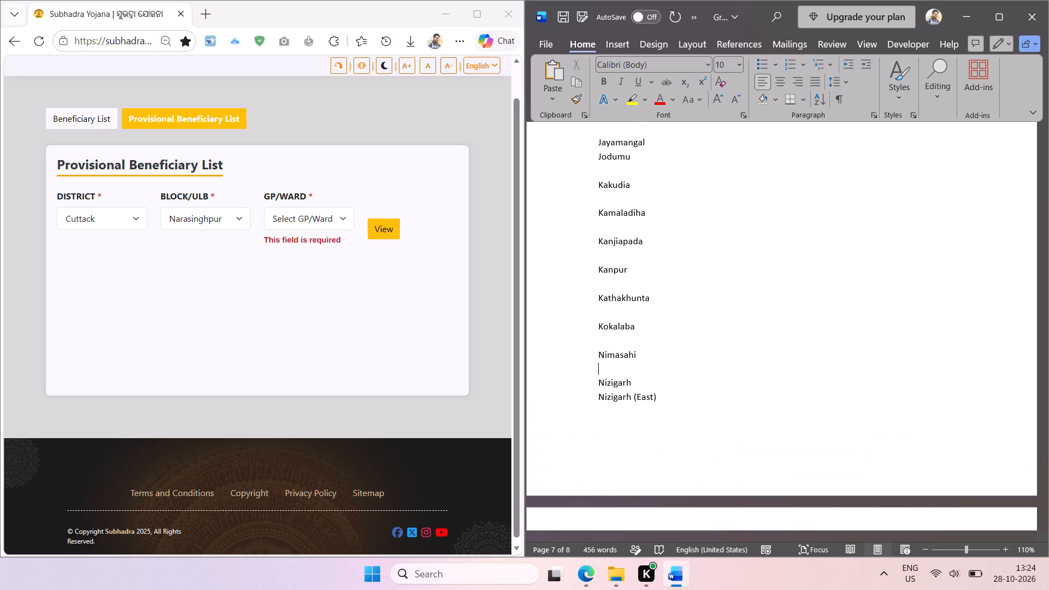
{"action": "key", "text": "BackSpace"}
{"action": "key", "text": "Up"}
{"action": "key", "text": "BackSpace"}
{"action": "key", "text": "Down"}
{"action": "key", "text": "Down"}
{"action": "key", "text": "Down"}
{"action": "key", "text": "Down"}
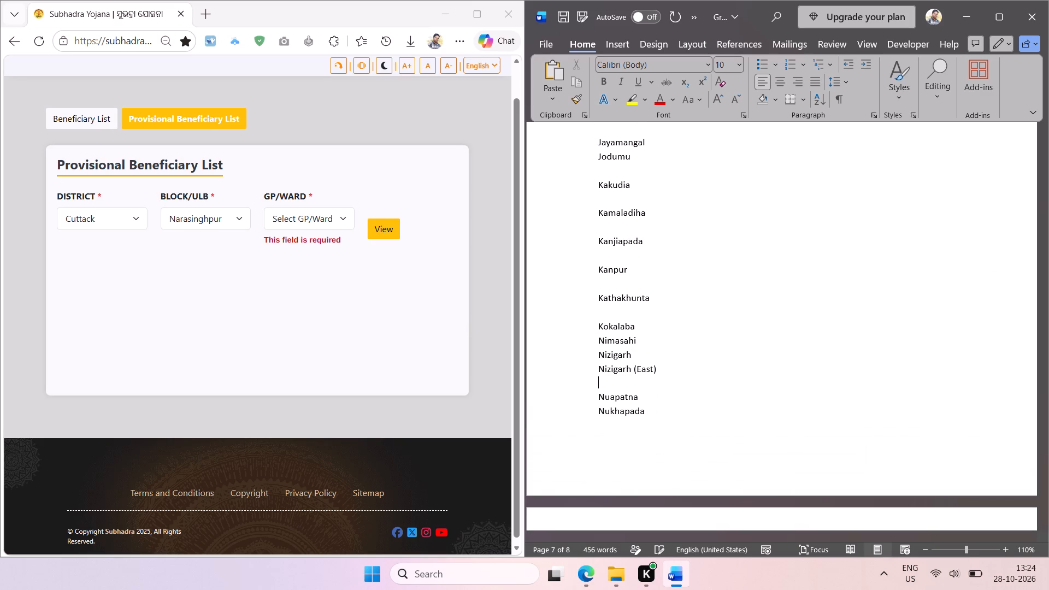
{"action": "key", "text": "BackSpace"}
Delete the blank lines between the names from Jodumu to Kokalaba.
{"action": "key", "text": "Up"}
{"action": "key", "text": "Up"}
{"action": "key", "text": "Up"}
{"action": "key", "text": "Up"}
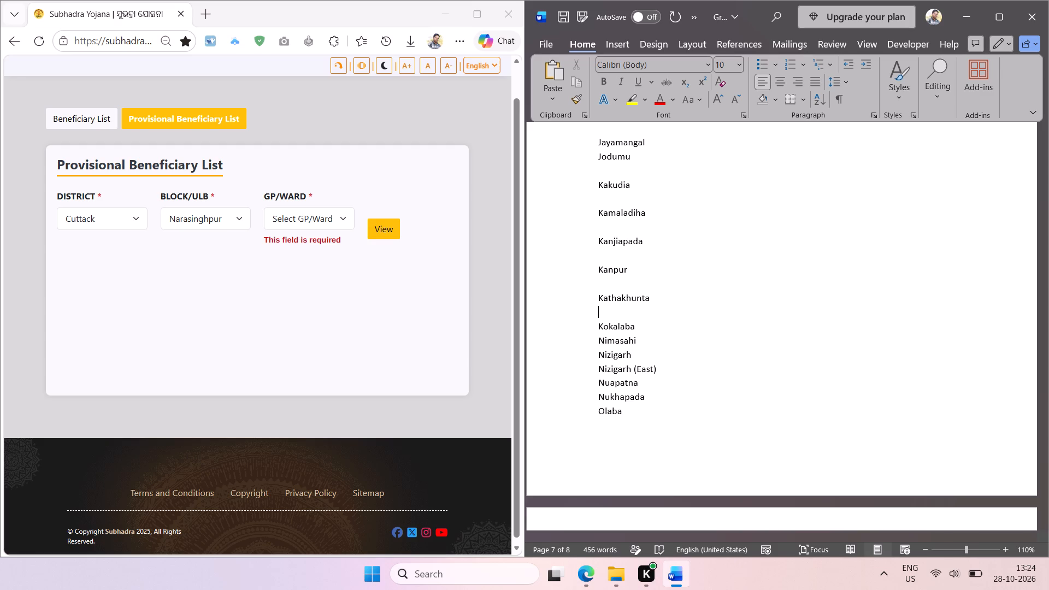
{"action": "key", "text": "BackSpace"}
{"action": "key", "text": "Up"}
{"action": "key", "text": "BackSpace"}
{"action": "key", "text": "Up"}
{"action": "key", "text": "BackSpace"}
{"action": "key", "text": "Up"}
{"action": "key", "text": "BackSpace"}
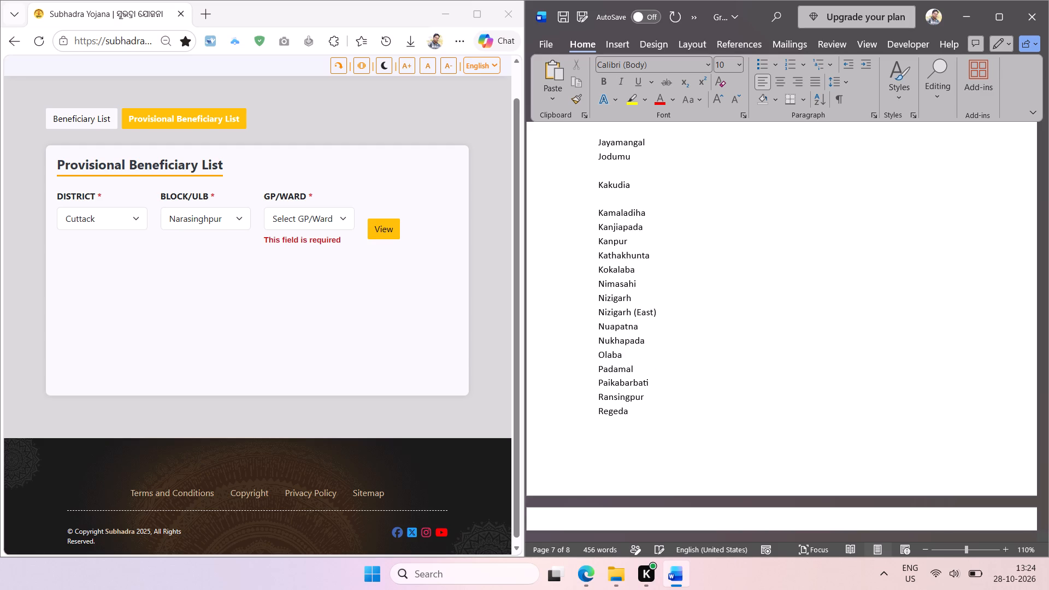
{"action": "key", "text": "Up"}
{"action": "key", "text": "BackSpace"}
{"action": "key", "text": "Up"}
{"action": "key", "text": "BackSpace"}
Delete the blank lines between the names from Baselihata to Jayamangal.
{"action": "scroll", "coordinate": [669, 396], "scroll_direction": "up", "scroll_amount": 1}
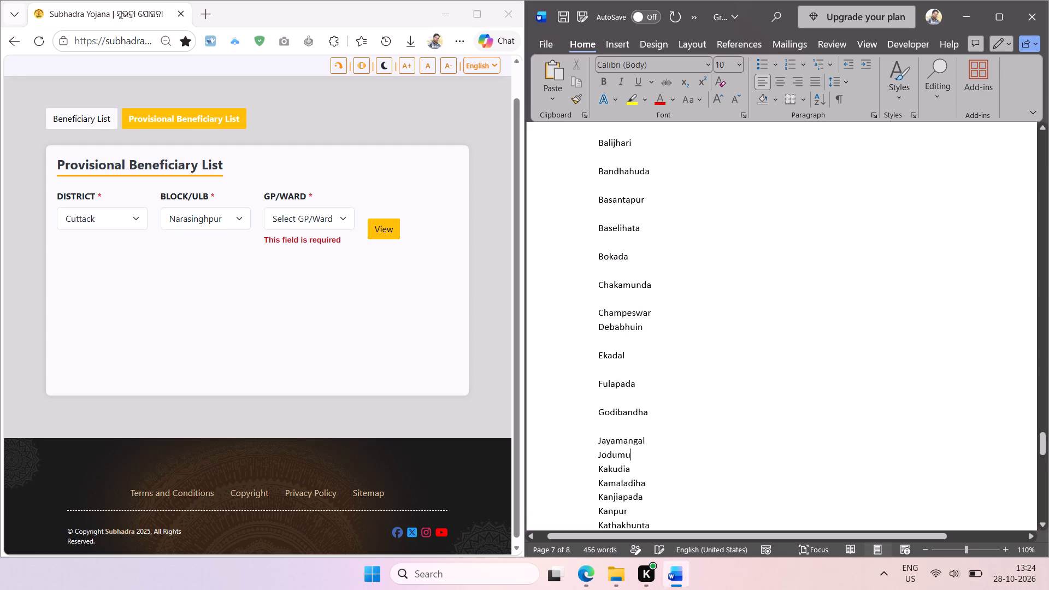
{"action": "scroll", "coordinate": [669, 396], "scroll_direction": "up", "scroll_amount": 2}
{"action": "key", "text": "Up"}
{"action": "key", "text": "Up"}
{"action": "key", "text": "BackSpace"}
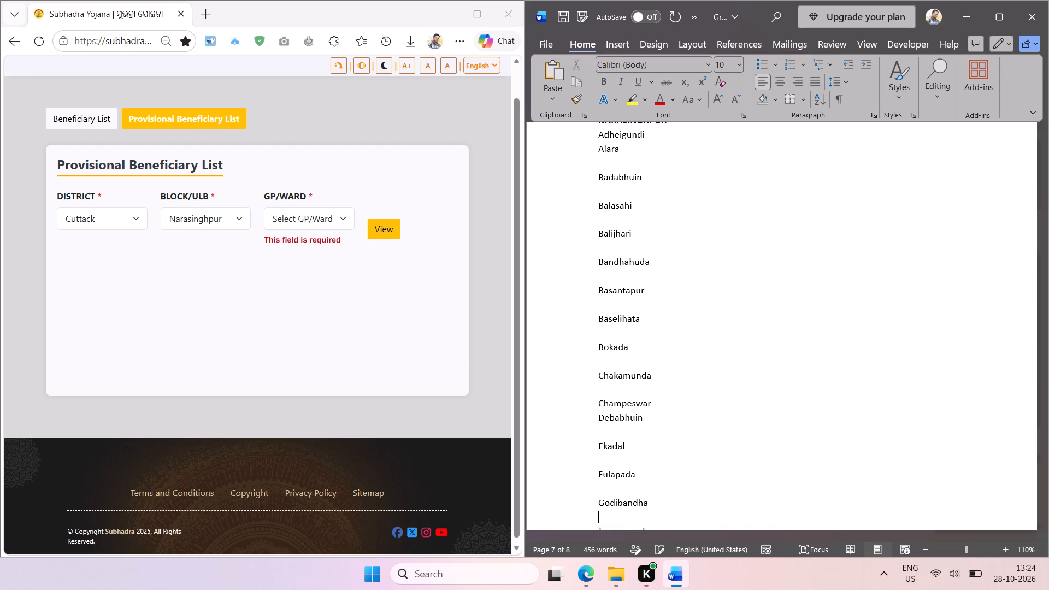
{"action": "key", "text": "Up"}
{"action": "key", "text": "BackSpace"}
{"action": "key", "text": "Up"}
{"action": "key", "text": "BackSpace"}
{"action": "key", "text": "Up"}
{"action": "key", "text": "BackSpace"}
{"action": "key", "text": "Up"}
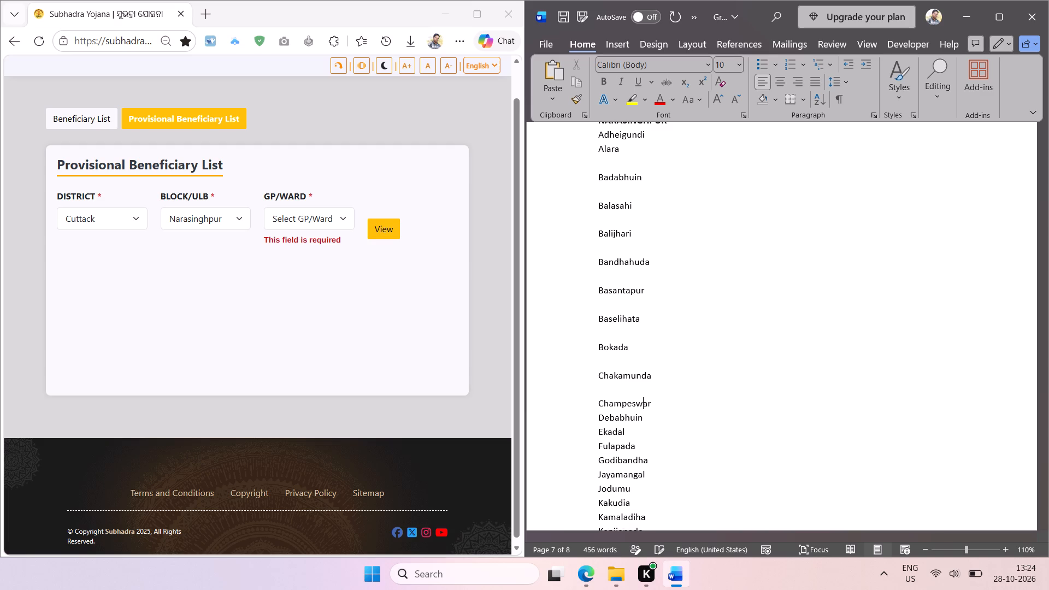
{"action": "key", "text": "Up"}
{"action": "key", "text": "BackSpace"}
{"action": "key", "text": "Up"}
{"action": "key", "text": "BackSpace"}
{"action": "key", "text": "Up"}
{"action": "key", "text": "BackSpace"}
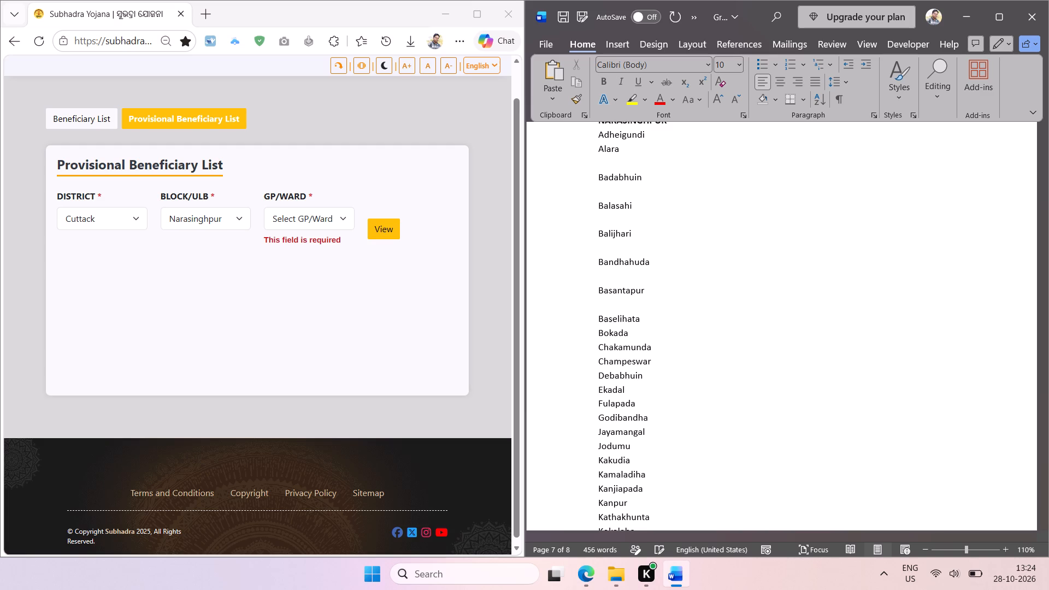
Delete the blank lines between the names from Alara to Baselihata near the start of the NARASINGHPUR list.
{"action": "key", "text": "Up"}
{"action": "key", "text": "BackSpace"}
{"action": "key", "text": "Up"}
{"action": "key", "text": "BackSpace"}
{"action": "key", "text": "Up"}
{"action": "key", "text": "BackSpace"}
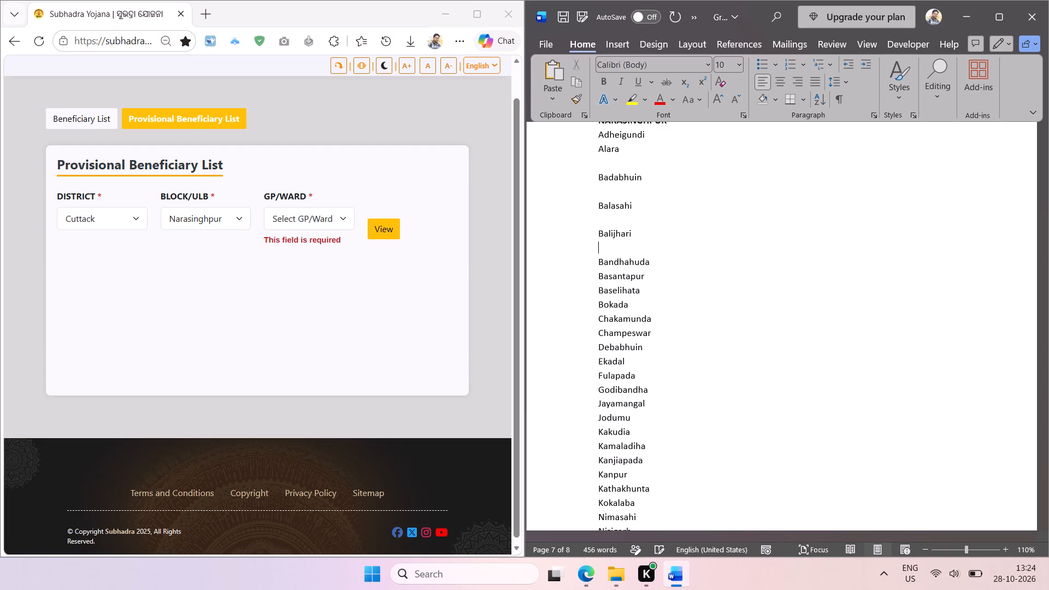
{"action": "key", "text": "Up"}
{"action": "key", "text": "BackSpace"}
{"action": "key", "text": "Up"}
{"action": "key", "text": "BackSpace"}
{"action": "key", "text": "Up"}
{"action": "key", "text": "BackSpace"}
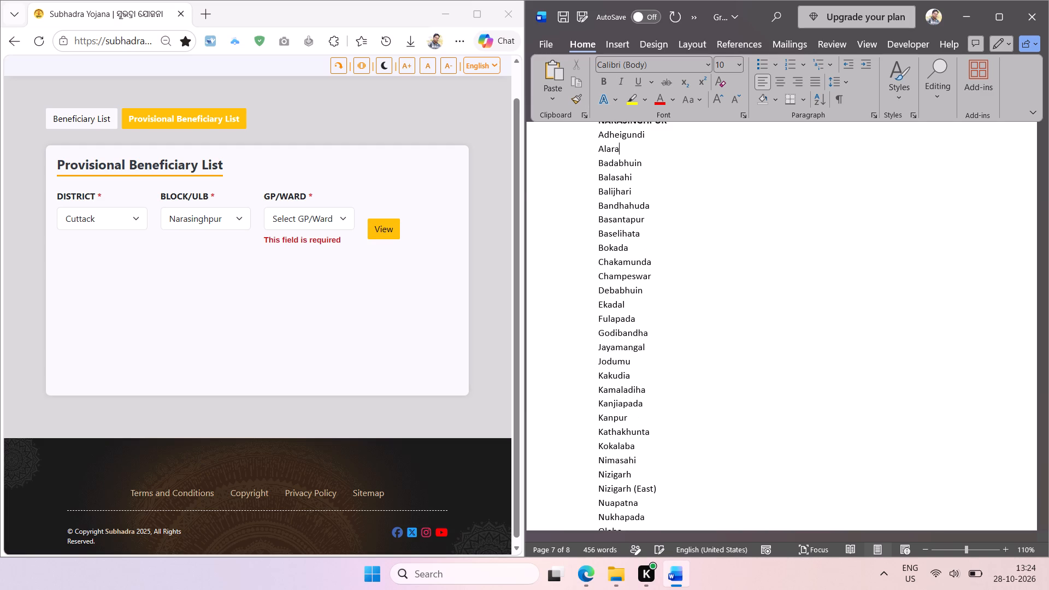
Sort the names from Adheigundi to Siaria under NARASINGHPUR by paragraphs as text in ascending order.
{"action": "scroll", "coordinate": [669, 396], "scroll_direction": "up", "scroll_amount": 1}
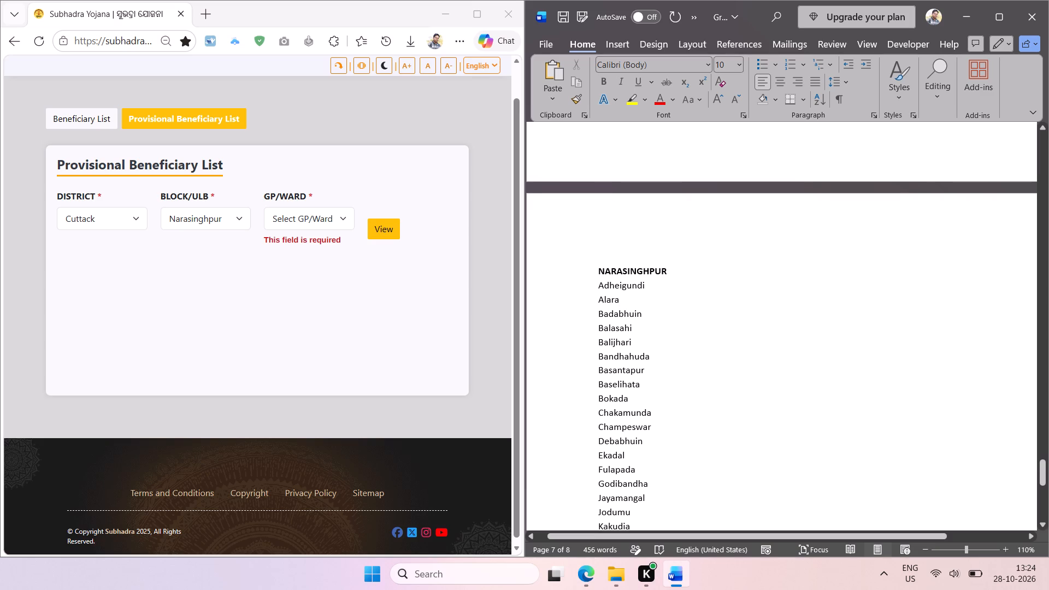
{"action": "left_click", "coordinate": [596, 286]}
{"action": "scroll", "coordinate": [696, 333], "scroll_direction": "down", "scroll_amount": 5}
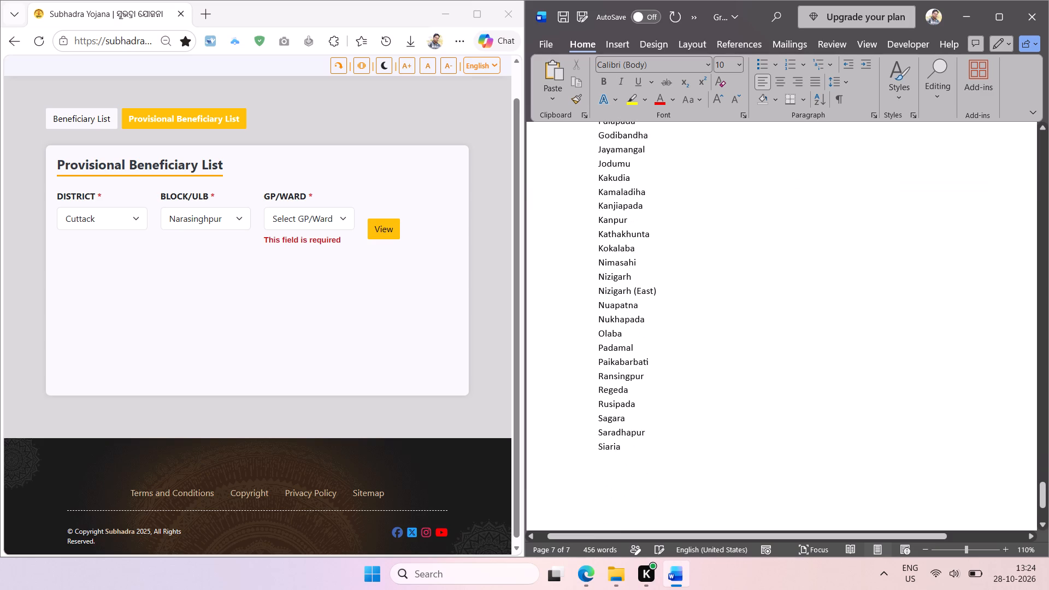
{"action": "scroll", "coordinate": [677, 370], "scroll_direction": "down", "scroll_amount": 1}
{"action": "left_click", "coordinate": [627, 385], "text": "shift"}
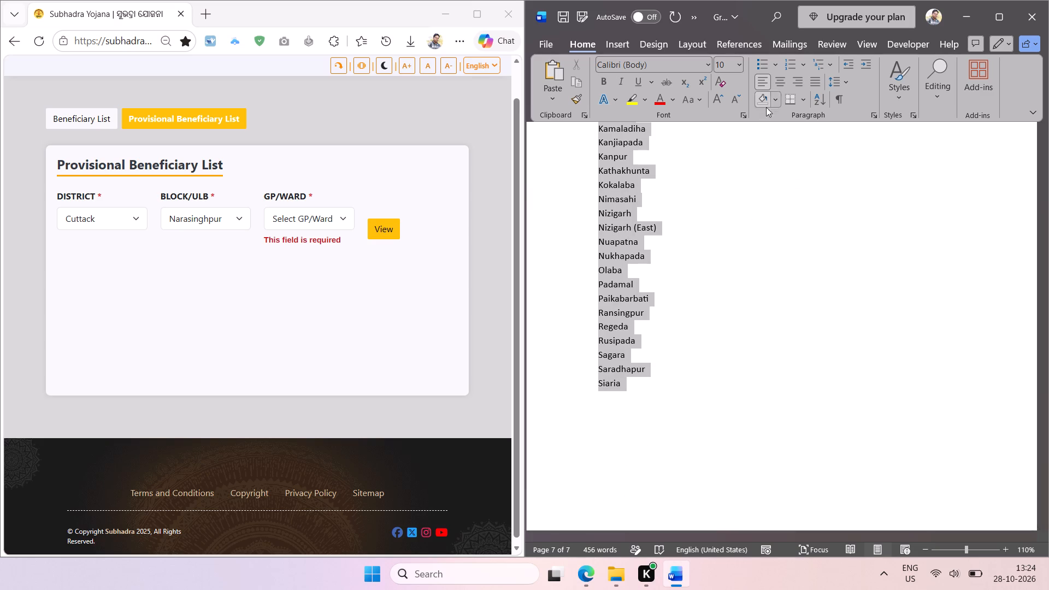
{"action": "left_click", "coordinate": [816, 102]}
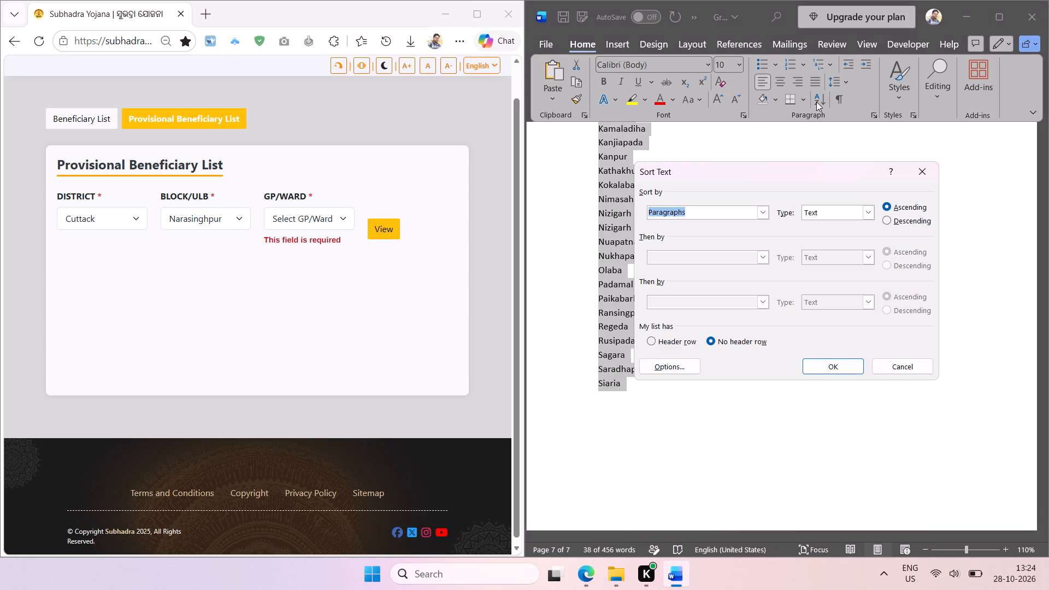
{"action": "key", "text": "Return"}
Turn the sorted Narasinghpur names into a numbered list and decrease its indent to the heading's left edge.
{"action": "left_click", "coordinate": [789, 64]}
{"action": "double_click", "coordinate": [854, 67]}
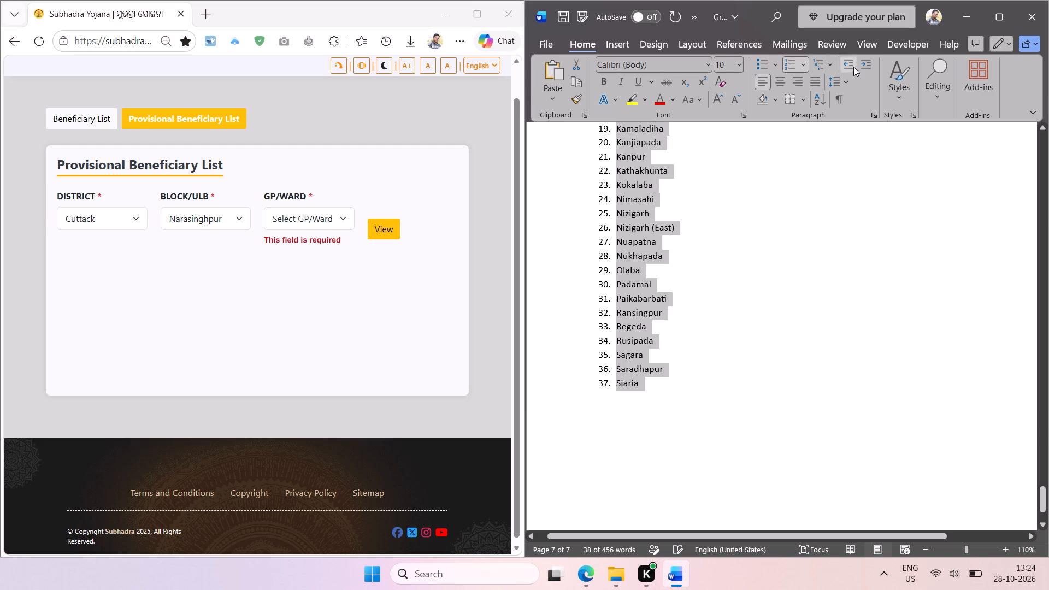
{"action": "left_click", "coordinate": [735, 255]}
Copy the NARASINGHPUR heading and paste it below the last Narasinghpur entry, Siaria, leaving one blank line between.
{"action": "scroll", "coordinate": [734, 255], "scroll_direction": "up", "scroll_amount": 3}
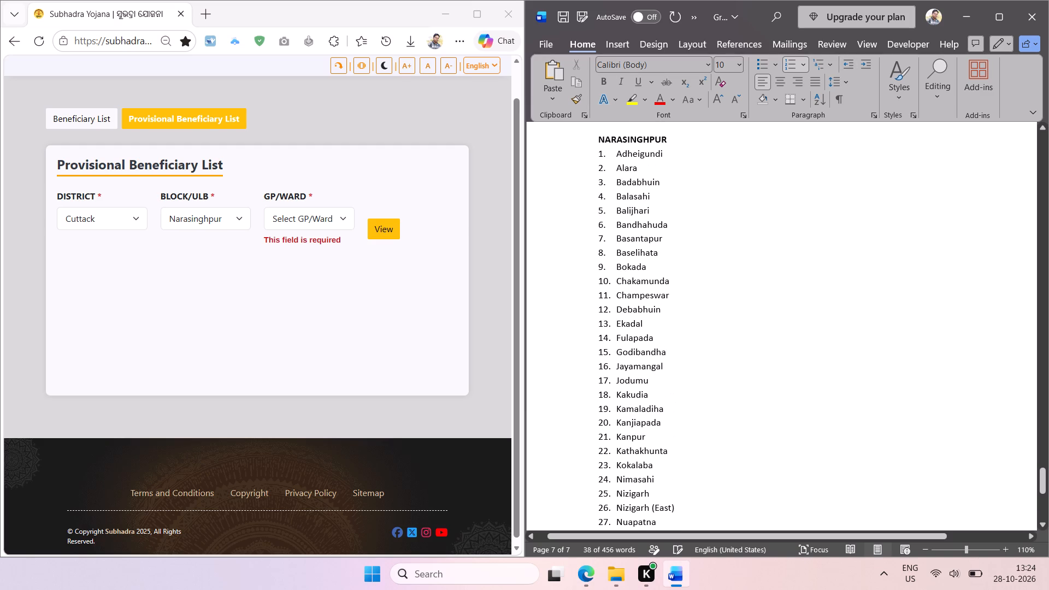
{"action": "double_click", "coordinate": [659, 139]}
{"action": "key", "text": "ctrl+c"}
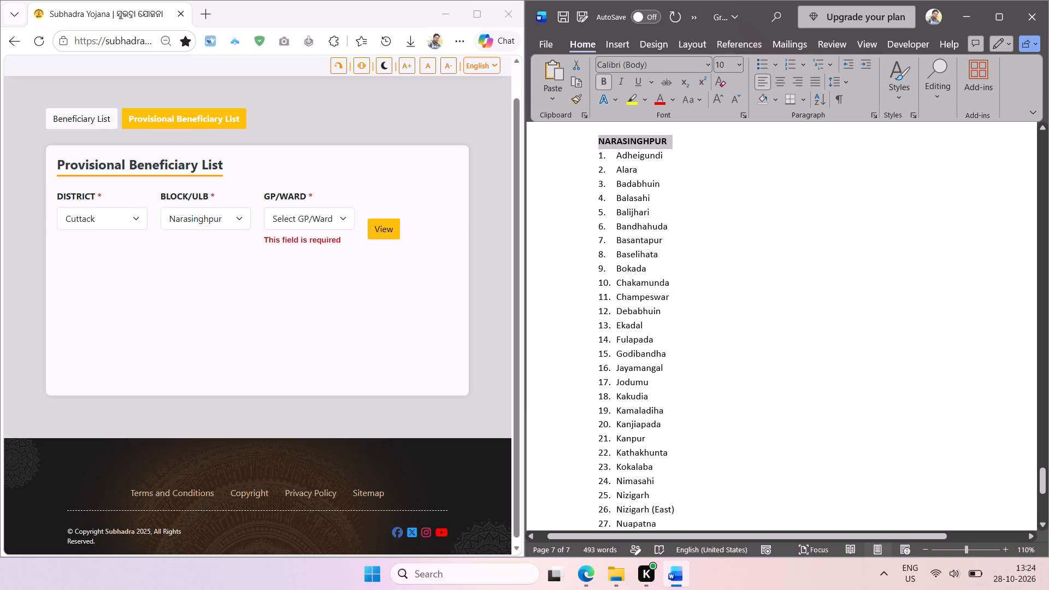
{"action": "left_click", "coordinate": [696, 327]}
{"action": "scroll", "coordinate": [686, 367], "scroll_direction": "down", "scroll_amount": 3}
{"action": "left_click", "coordinate": [649, 275]}
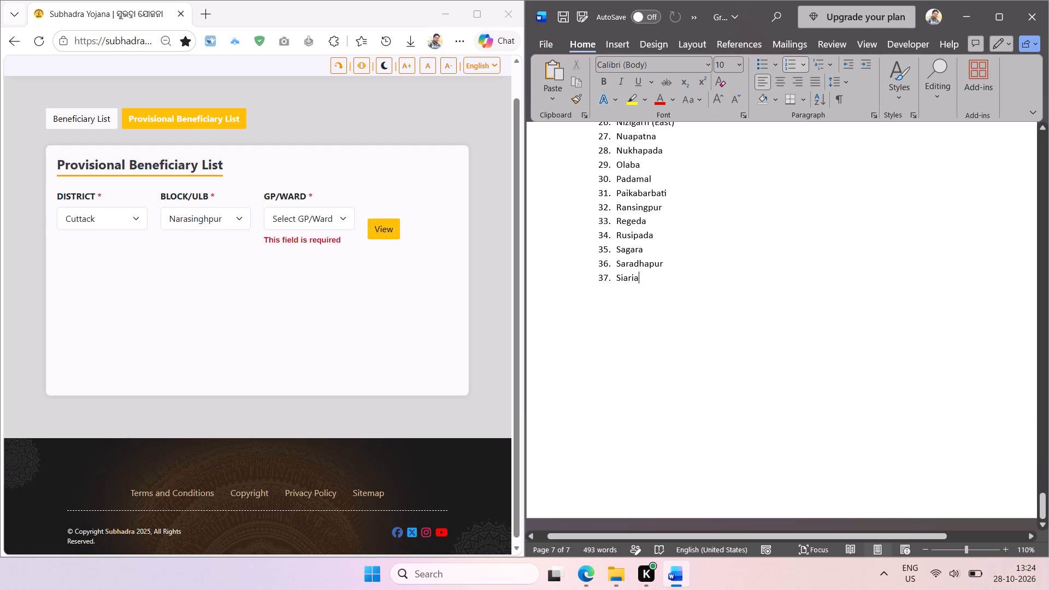
{"action": "key", "text": "Return"}
{"action": "key", "text": "Return"}
{"action": "key", "text": "Return"}
{"action": "key", "text": "ctrl+v"}
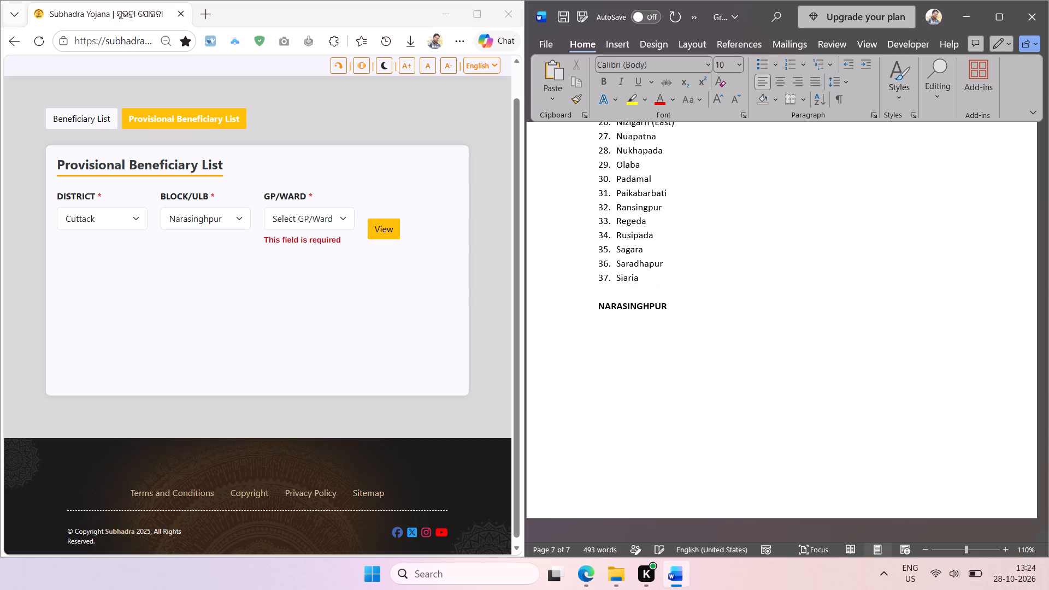
Choose Niali as the Block/ULB for Cuttack in the Provisional Beneficiary List on the website.
{"action": "left_click", "coordinate": [237, 219]}
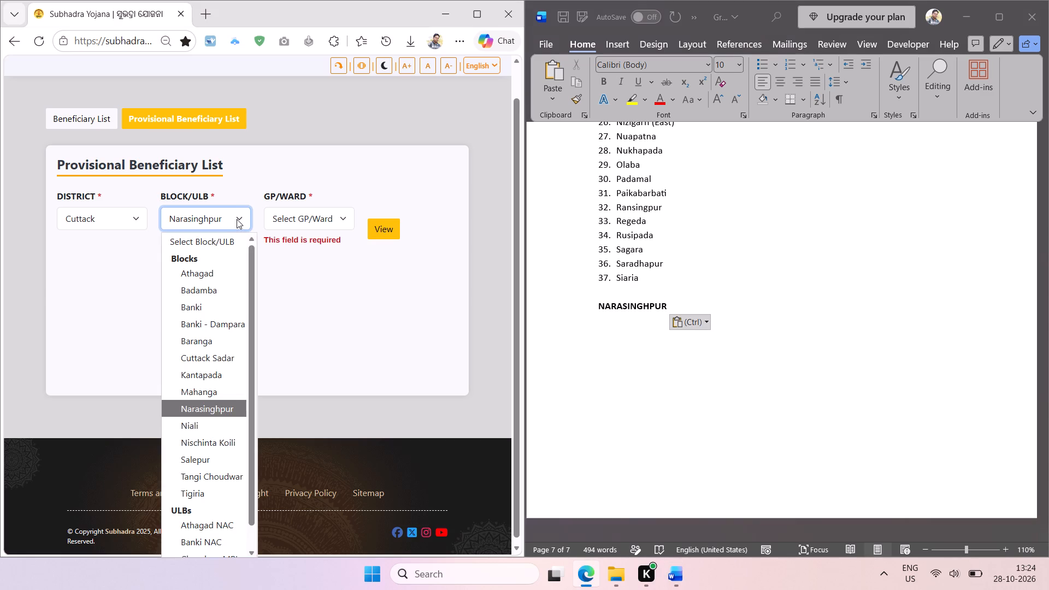
{"action": "left_click", "coordinate": [198, 426]}
{"action": "left_click", "coordinate": [225, 284]}
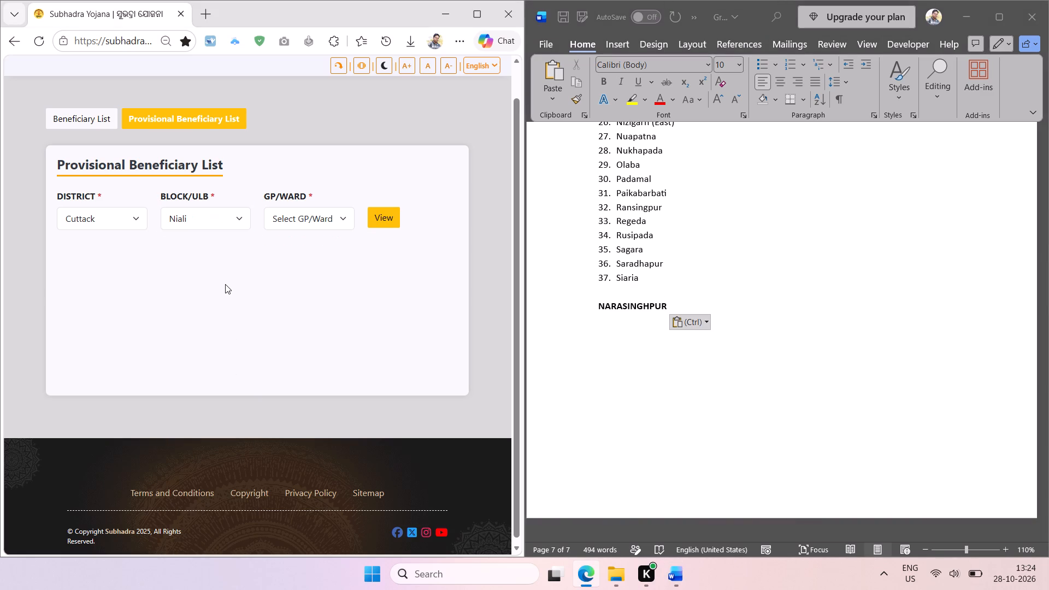
Extract the block name Niali from the web page as text and replace the duplicate heading with NIALI in capitals.
{"action": "key", "text": "shift+super+t"}
{"action": "left_click_drag", "start_coordinate": [163, 206], "coordinate": [204, 249]}
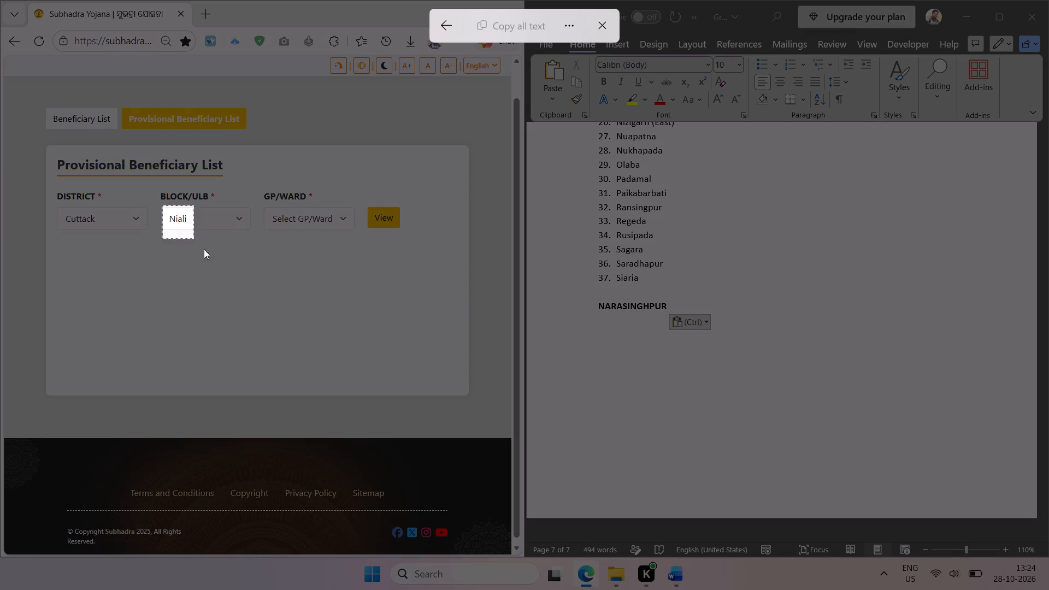
{"action": "left_click_drag", "start_coordinate": [204, 249], "coordinate": [207, 256]}
{"action": "left_click", "coordinate": [519, 28]}
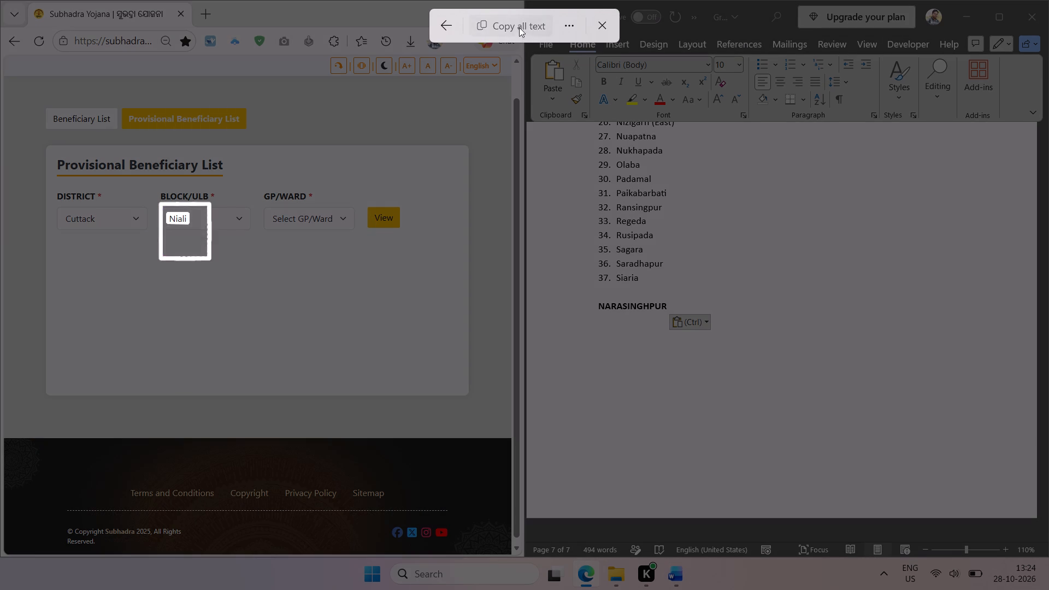
{"action": "left_click", "coordinate": [656, 306]}
{"action": "double_click", "coordinate": [644, 303]}
{"action": "key", "text": "ctrl+v"}
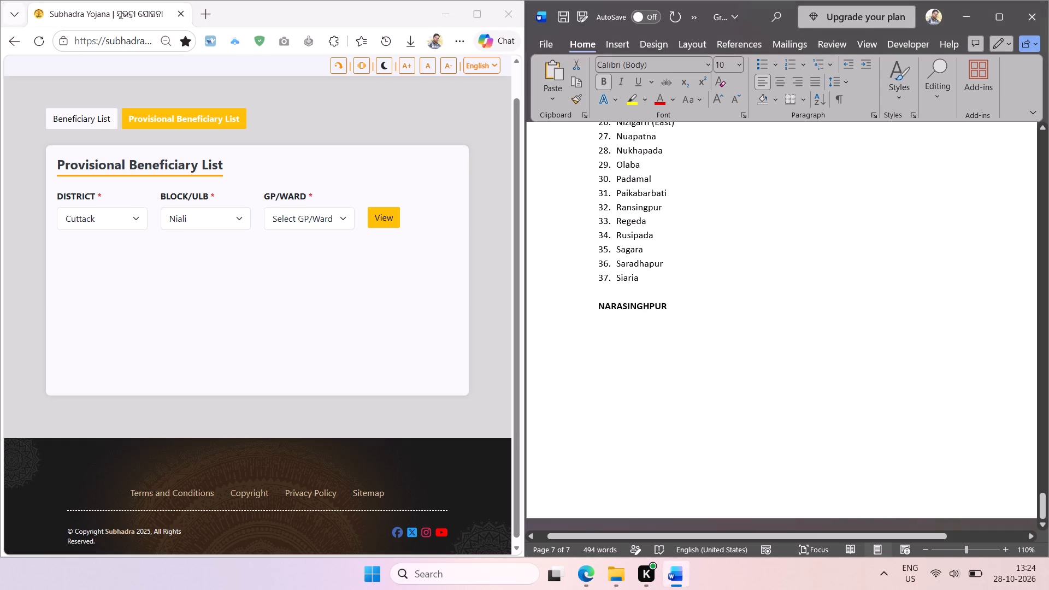
{"action": "key", "text": "shift+F3"}
{"action": "key", "text": "Return"}
Extract the Niali GP/Ward names from Alana to Raniola as text and paste them under the NIALI heading in Word.
{"action": "left_click", "coordinate": [346, 222]}
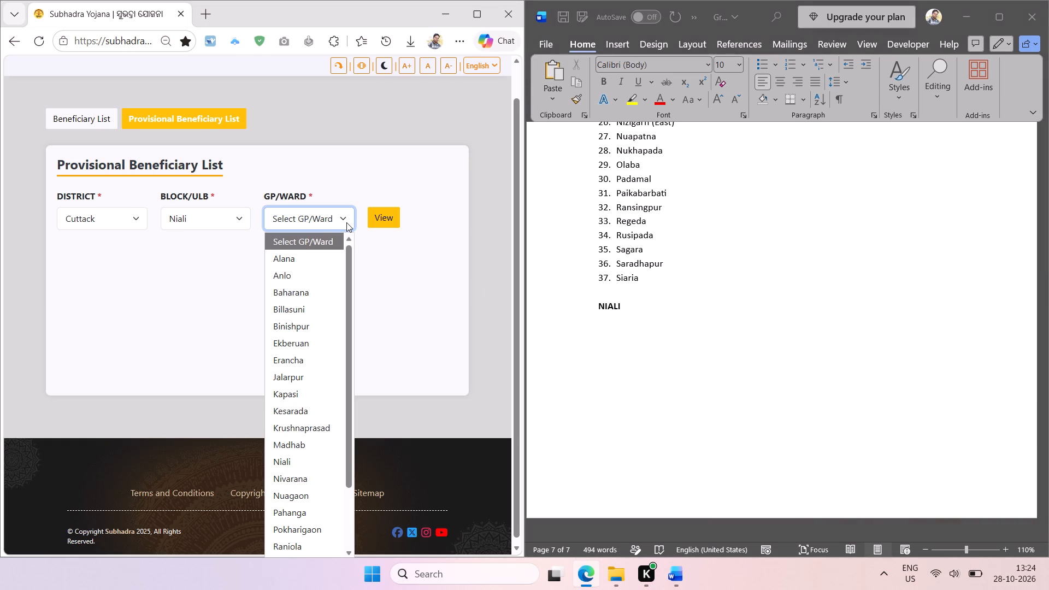
{"action": "key", "text": "shift+super+t"}
{"action": "left_click_drag", "start_coordinate": [267, 252], "coordinate": [266, 253]}
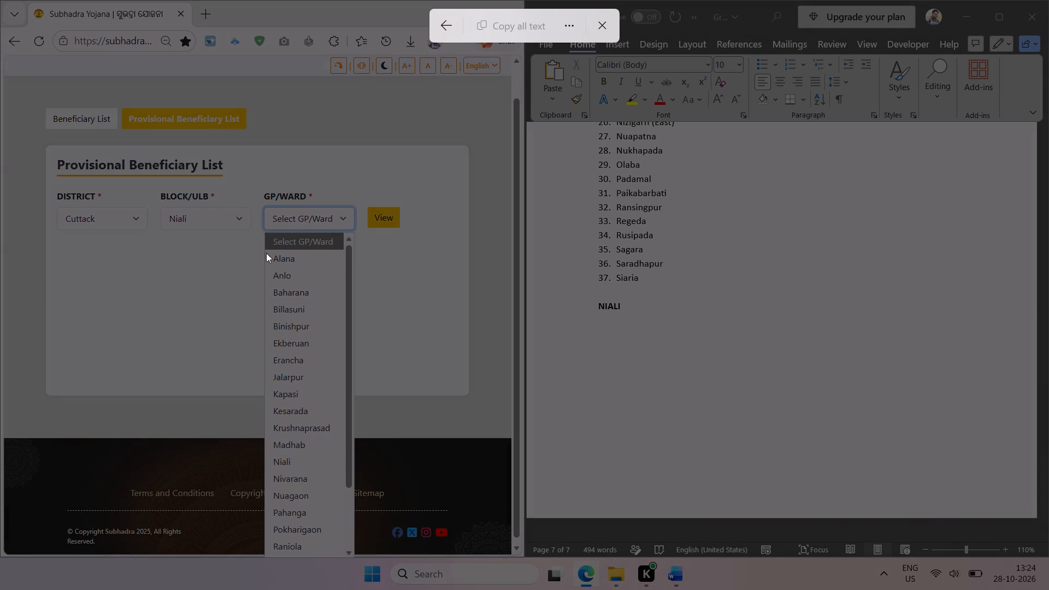
{"action": "left_click_drag", "start_coordinate": [266, 253], "coordinate": [341, 554]}
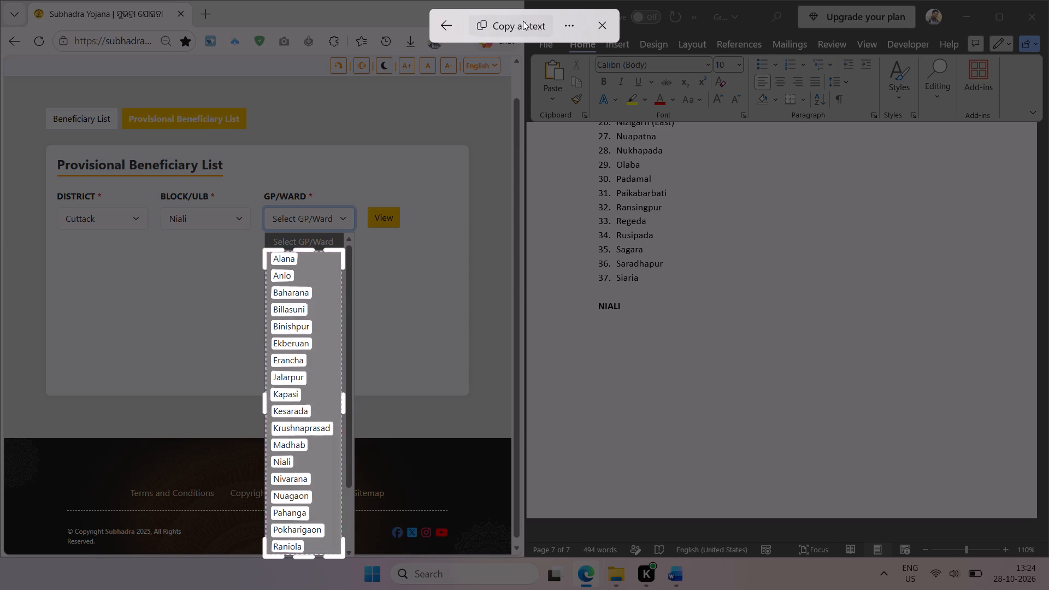
{"action": "left_click", "coordinate": [523, 21]}
{"action": "left_click", "coordinate": [604, 313]}
{"action": "key", "text": "ctrl+v"}
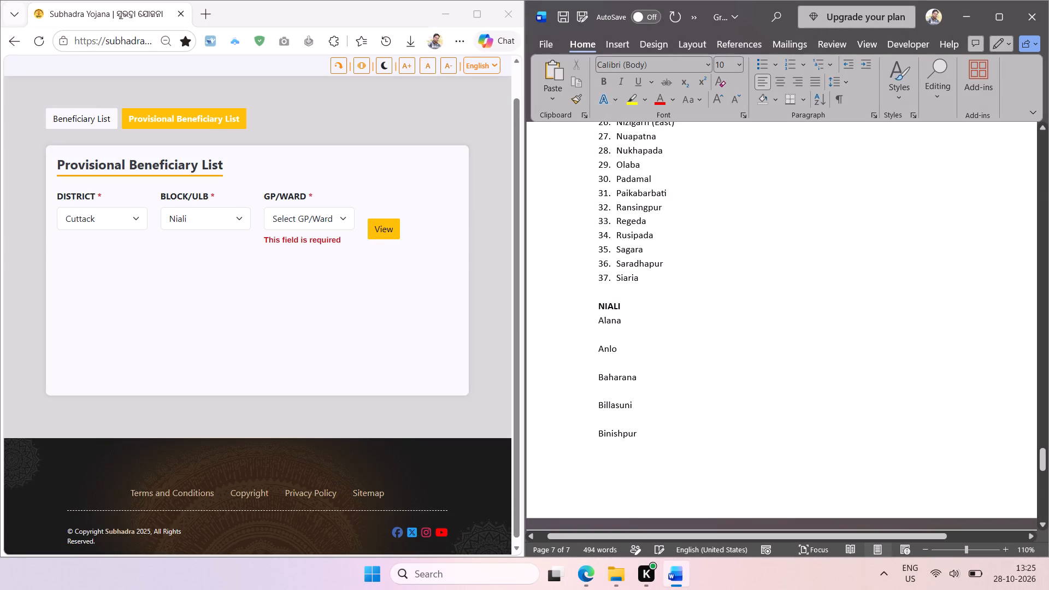
{"action": "key", "text": "Return"}
{"action": "key", "text": "Return"}
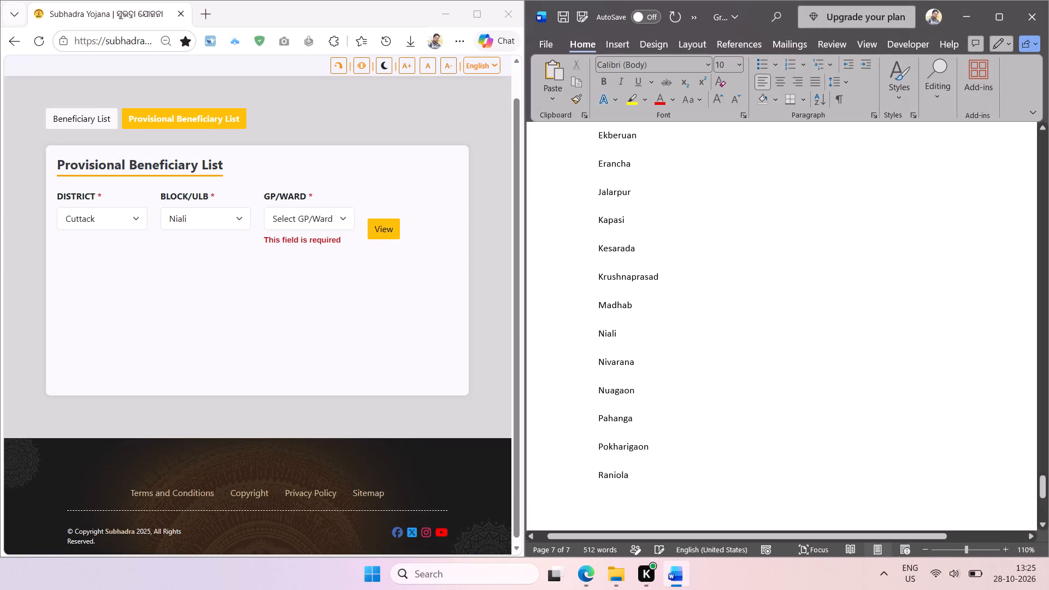
Extract the remaining Niali GP/Ward names from Raniola to Tihudi as text and paste them at the end of the list.
{"action": "left_click", "coordinate": [345, 215]}
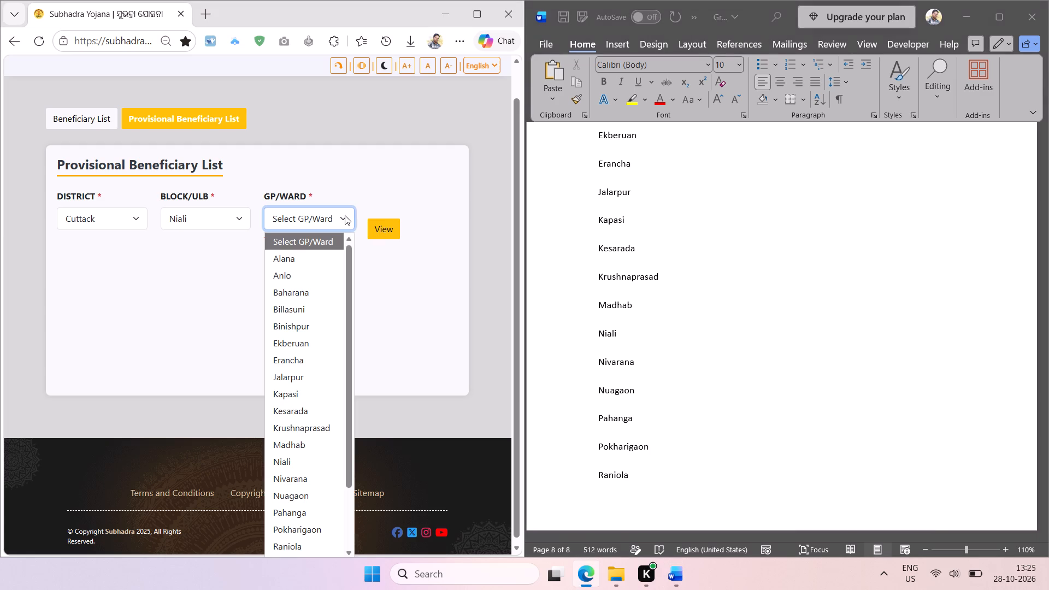
{"action": "left_click_drag", "start_coordinate": [352, 292], "coordinate": [354, 418]}
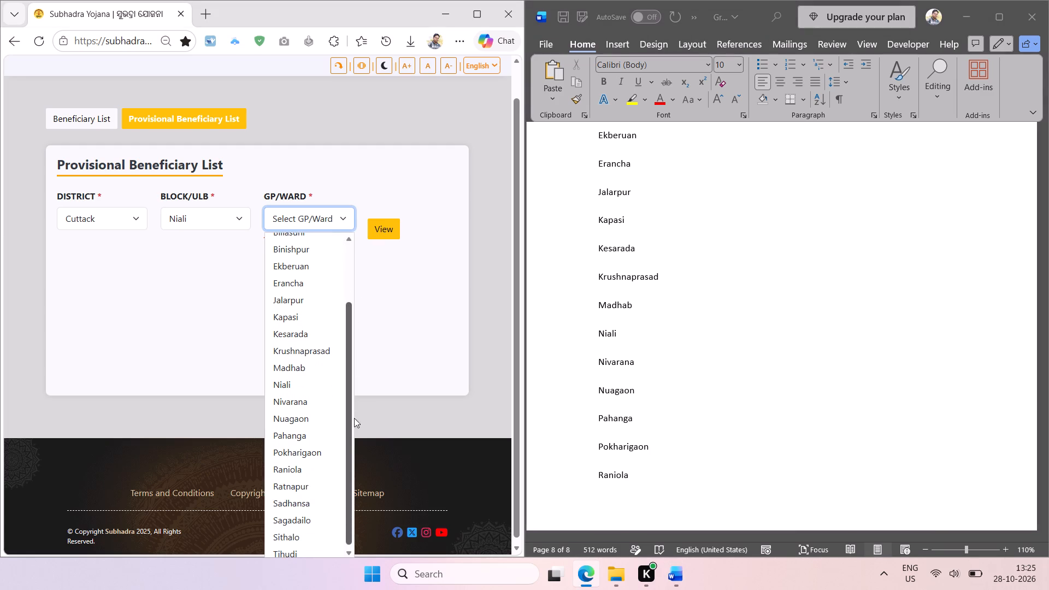
{"action": "left_click_drag", "start_coordinate": [354, 418], "coordinate": [353, 451]}
{"action": "key", "text": "shift+super+t"}
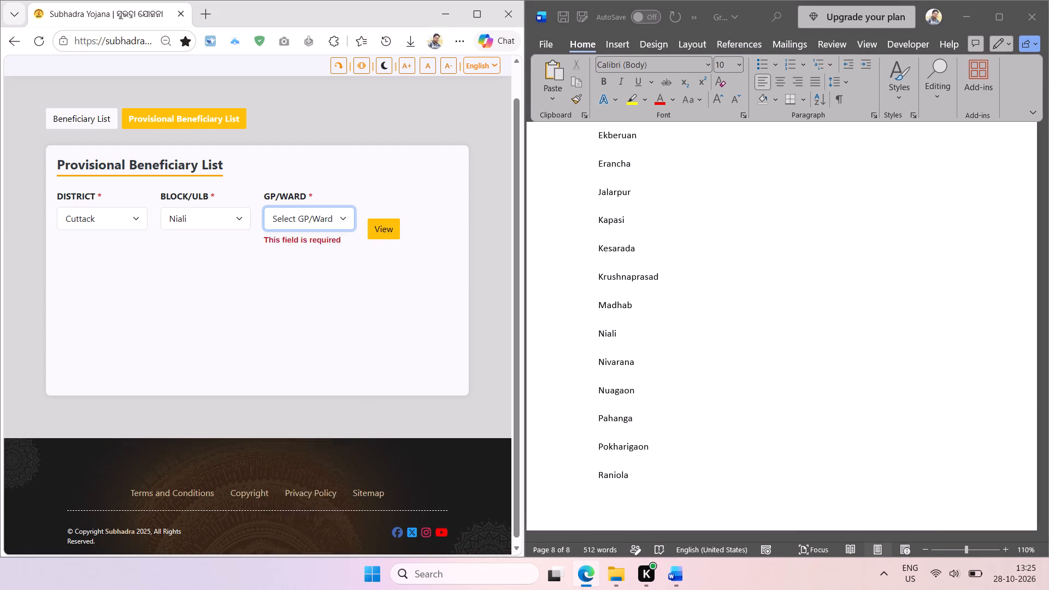
{"action": "left_click_drag", "start_coordinate": [267, 459], "coordinate": [281, 480]}
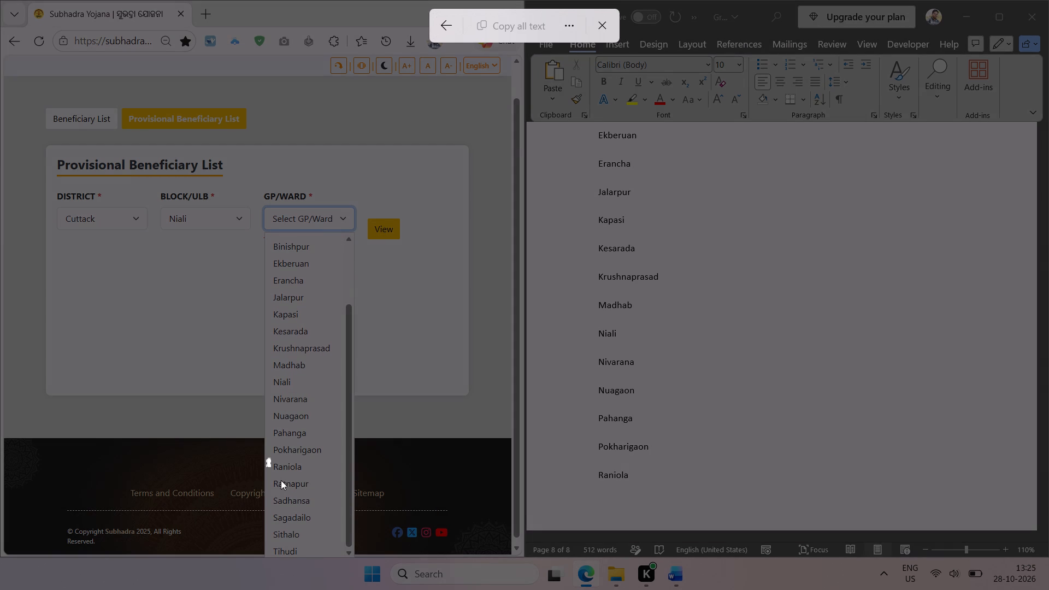
{"action": "left_click_drag", "start_coordinate": [281, 480], "coordinate": [333, 574]}
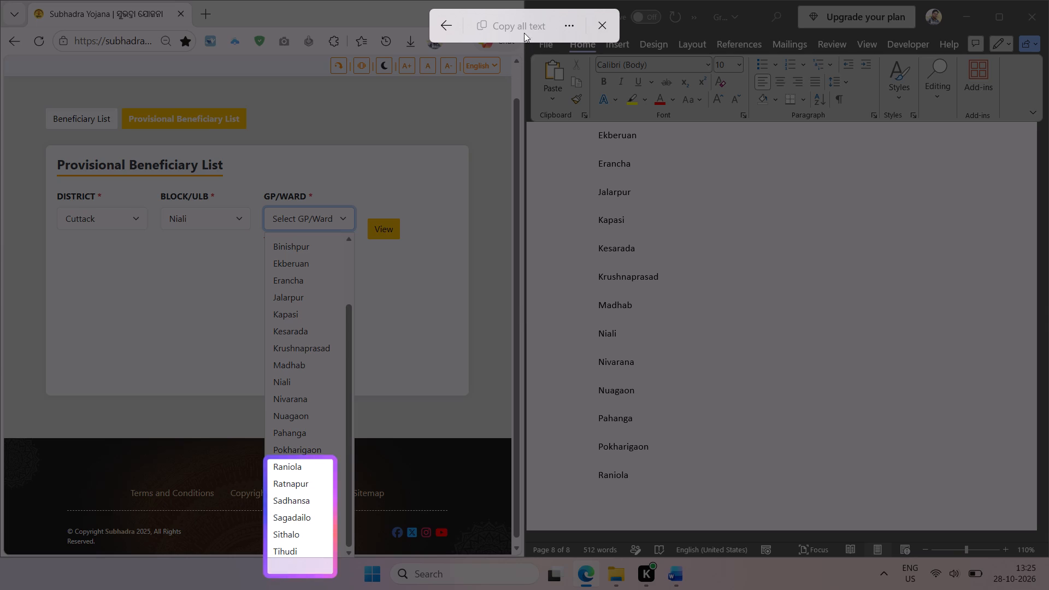
{"action": "left_click", "coordinate": [521, 23]}
{"action": "left_click", "coordinate": [616, 486]}
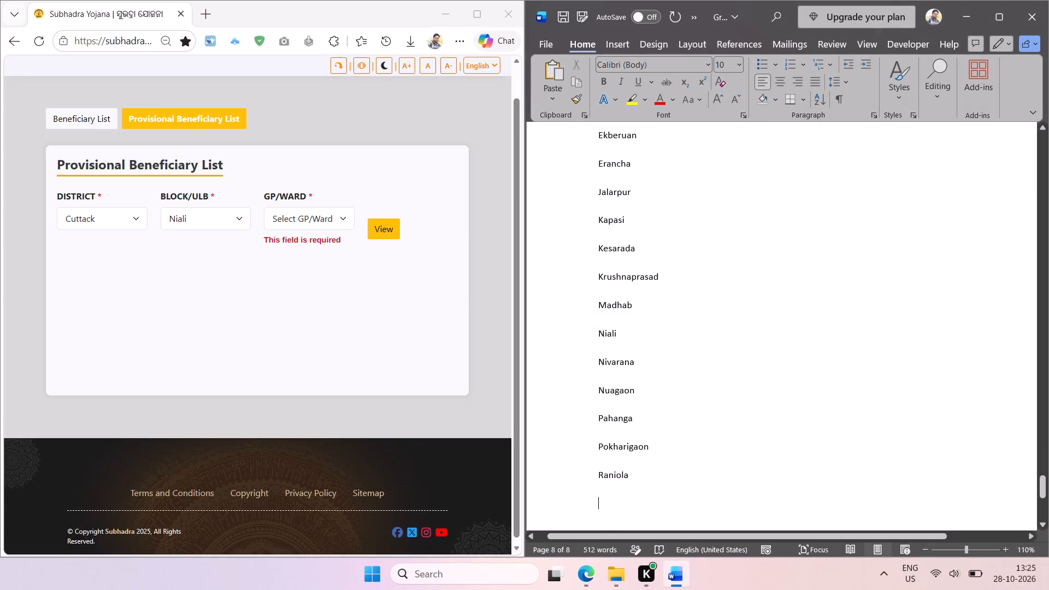
{"action": "key", "text": "ctrl+v"}
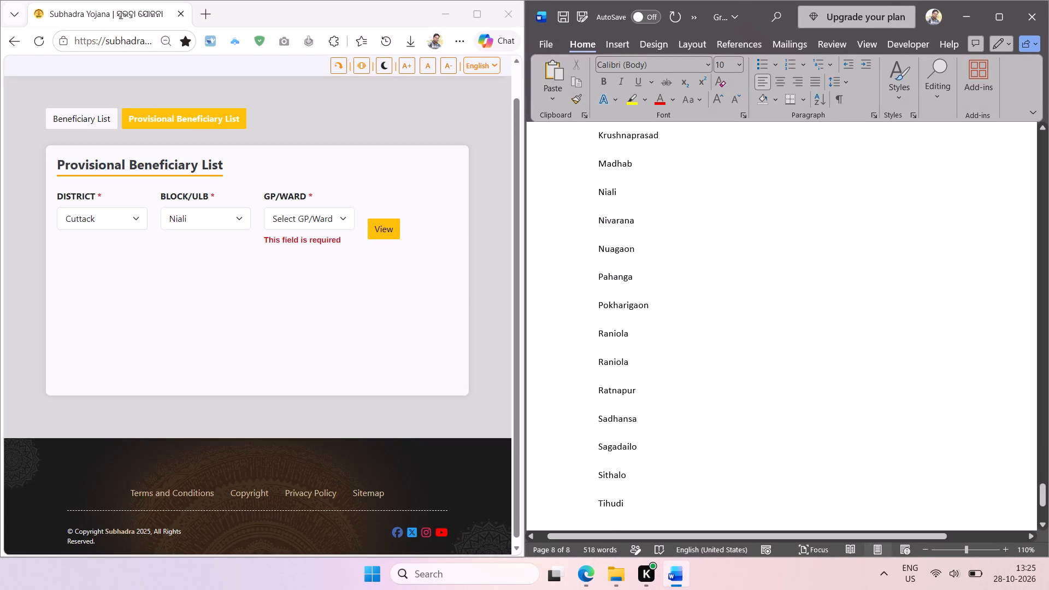
Delete the duplicate Raniola entry from the Niali list.
{"action": "double_click", "coordinate": [616, 332]}
{"action": "key", "text": "BackSpace"}
{"action": "key", "text": "BackSpace"}
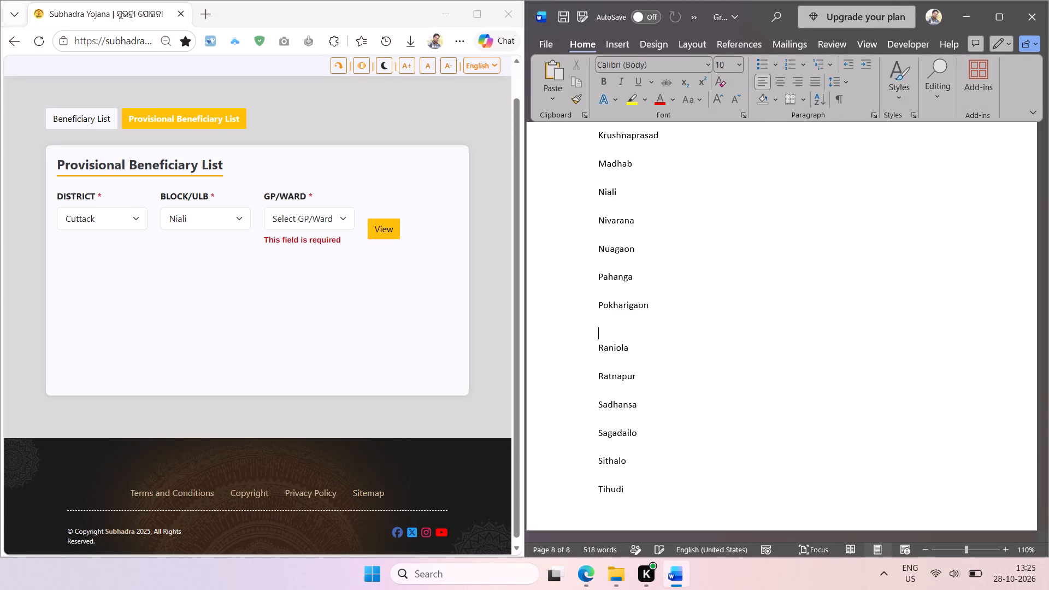
Delete the blank lines between the names from Pahanga to Tihudi at the end of the Niali list.
{"action": "left_click", "coordinate": [620, 467]}
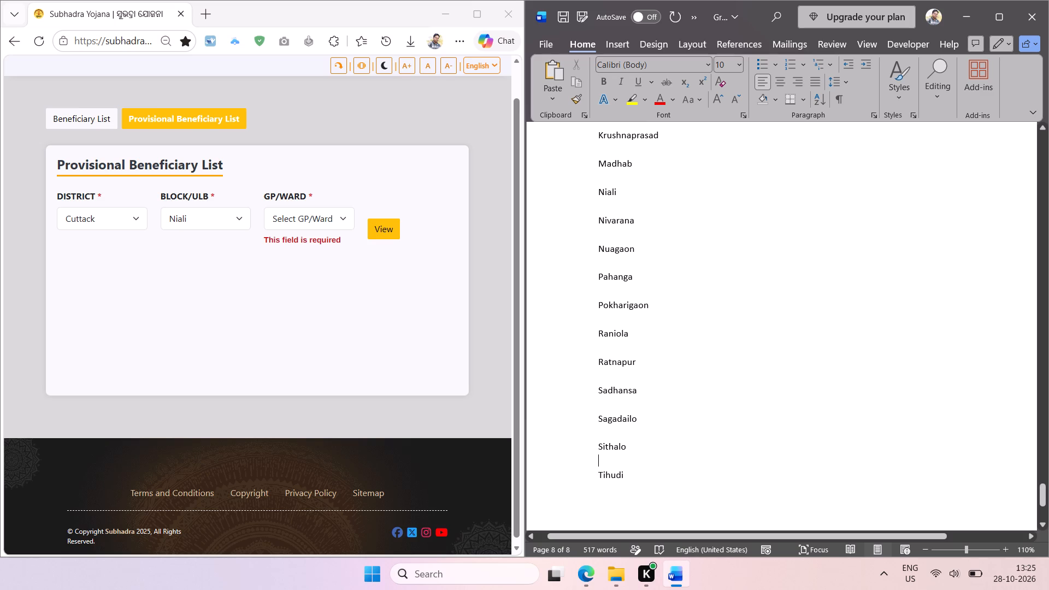
{"action": "key", "text": "BackSpace"}
{"action": "key", "text": "Up"}
{"action": "key", "text": "BackSpace"}
{"action": "key", "text": "Up"}
{"action": "key", "text": "BackSpace"}
{"action": "key", "text": "Up"}
{"action": "key", "text": "BackSpace"}
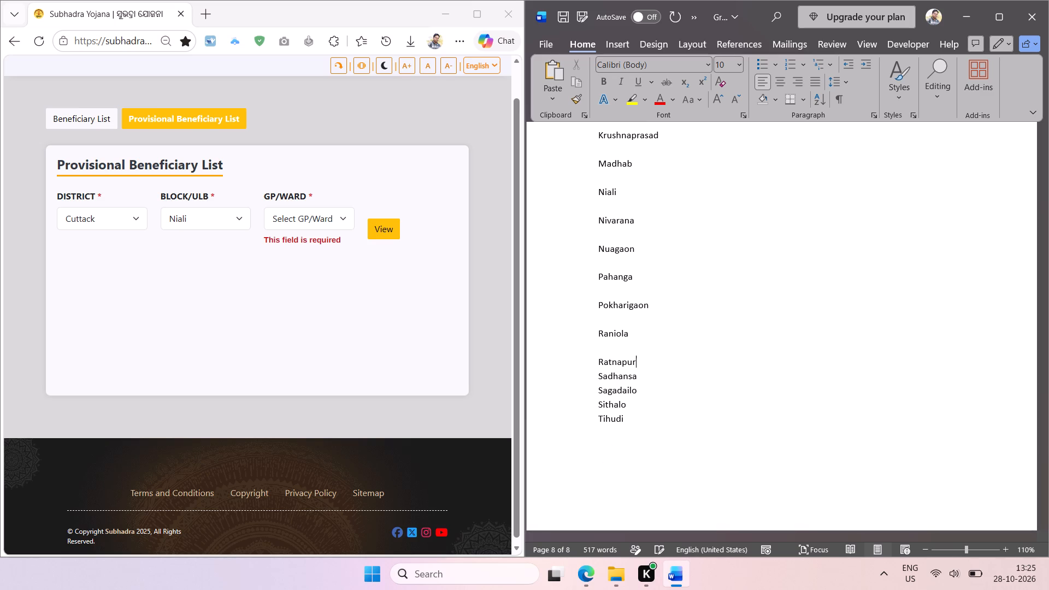
{"action": "key", "text": "Up"}
{"action": "key", "text": "BackSpace"}
{"action": "key", "text": "Up"}
{"action": "key", "text": "BackSpace"}
{"action": "key", "text": "Up"}
{"action": "key", "text": "BackSpace"}
Delete the blank lines between the names from Kesarada to Pahanga in the Niali list.
{"action": "key", "text": "Up"}
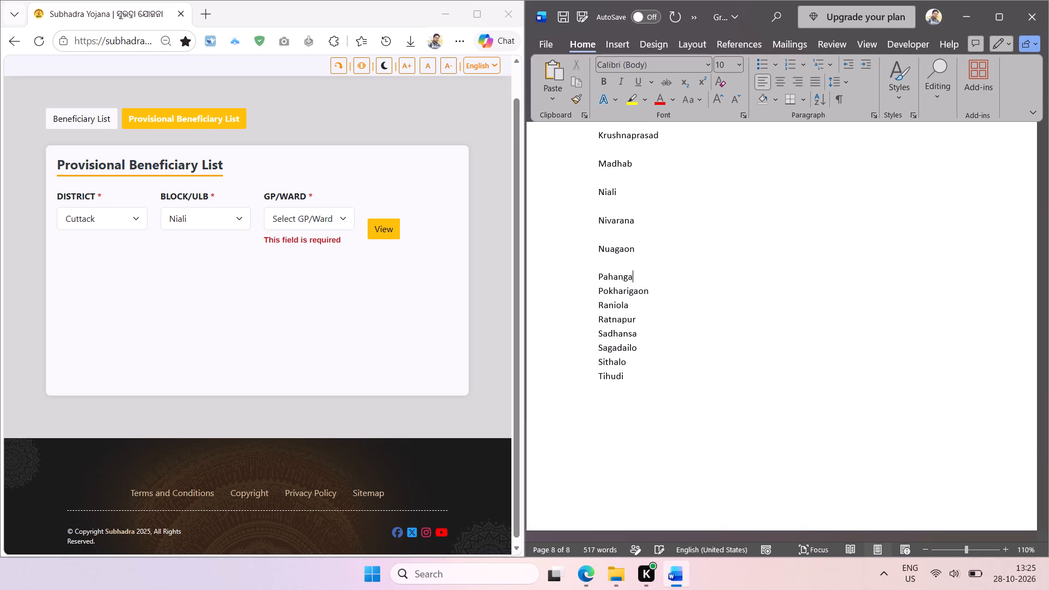
{"action": "key", "text": "BackSpace"}
{"action": "key", "text": "Up"}
{"action": "key", "text": "BackSpace"}
{"action": "key", "text": "Up"}
{"action": "key", "text": "BackSpace"}
{"action": "key", "text": "Up"}
{"action": "key", "text": "BackSpace"}
{"action": "key", "text": "Up"}
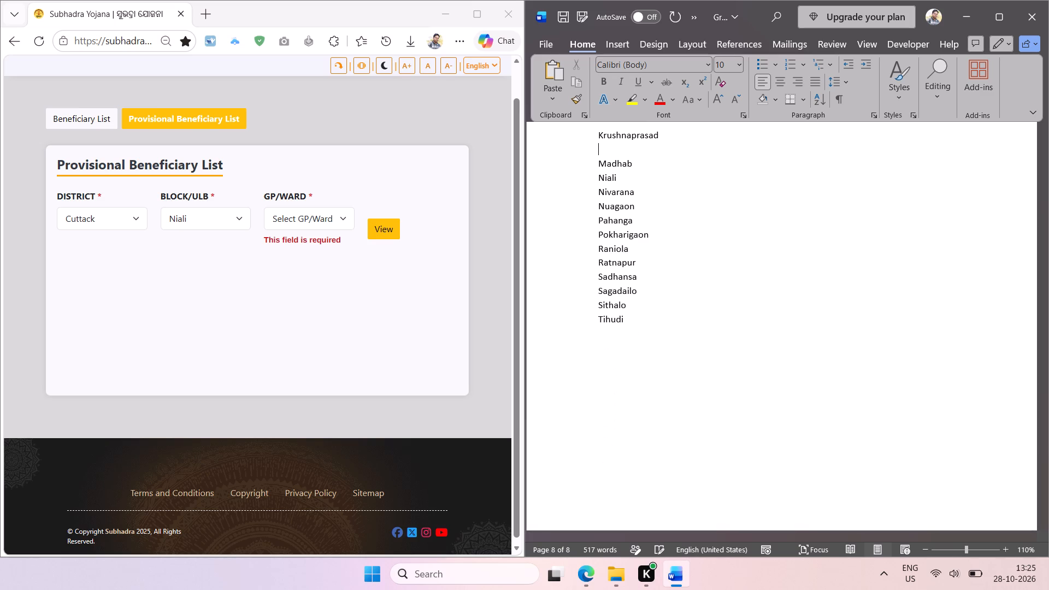
{"action": "key", "text": "BackSpace"}
{"action": "key", "text": "Up"}
{"action": "key", "text": "BackSpace"}
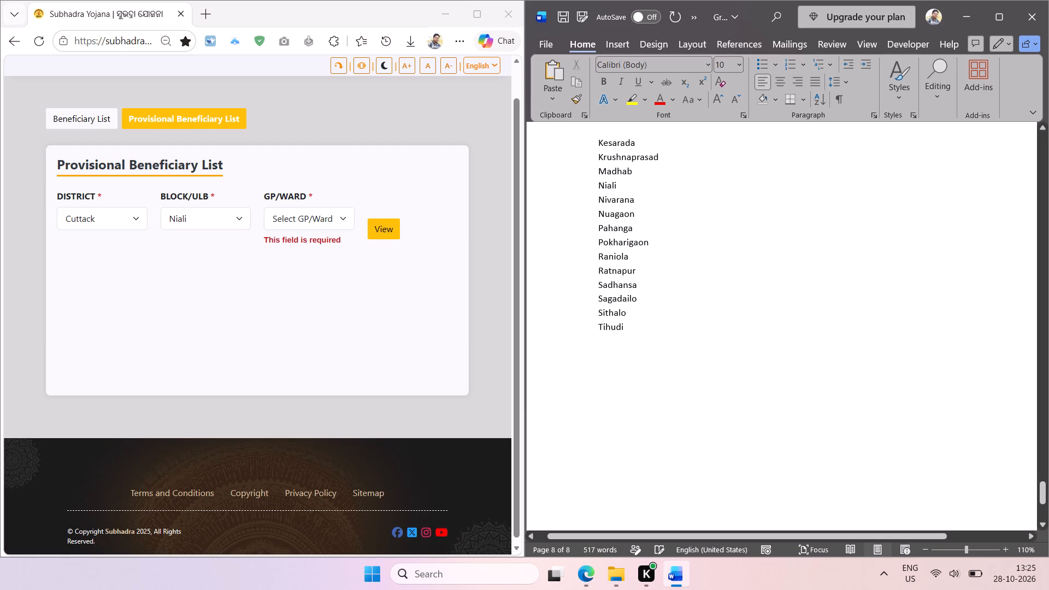
Delete the blank lines between the names from Ekberuan to Kesarada in the Niali list.
{"action": "scroll", "coordinate": [619, 462], "scroll_direction": "up", "scroll_amount": 4}
{"action": "key", "text": "Up"}
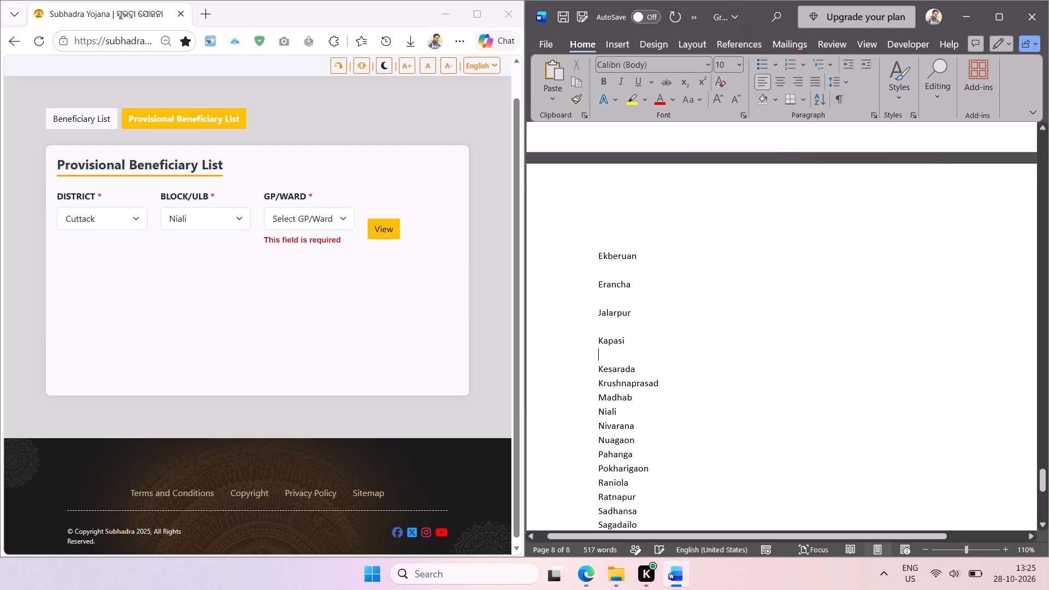
{"action": "key", "text": "BackSpace"}
{"action": "key", "text": "Up"}
{"action": "key", "text": "BackSpace"}
{"action": "key", "text": "Up"}
{"action": "key", "text": "BackSpace"}
{"action": "key", "text": "Up"}
{"action": "key", "text": "BackSpace"}
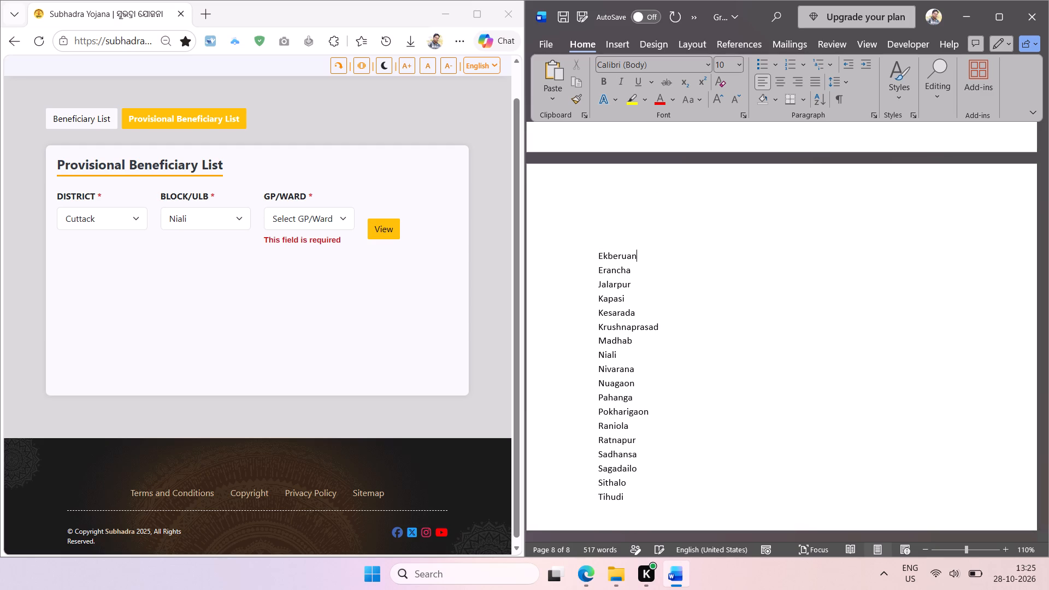
Insert a page break before the NIALI heading so the list starts on a new page.
{"action": "scroll", "coordinate": [619, 462], "scroll_direction": "up", "scroll_amount": 2}
{"action": "scroll", "coordinate": [619, 462], "scroll_direction": "right", "scroll_amount": 1}
{"action": "scroll", "coordinate": [619, 462], "scroll_direction": "up", "scroll_amount": 1}
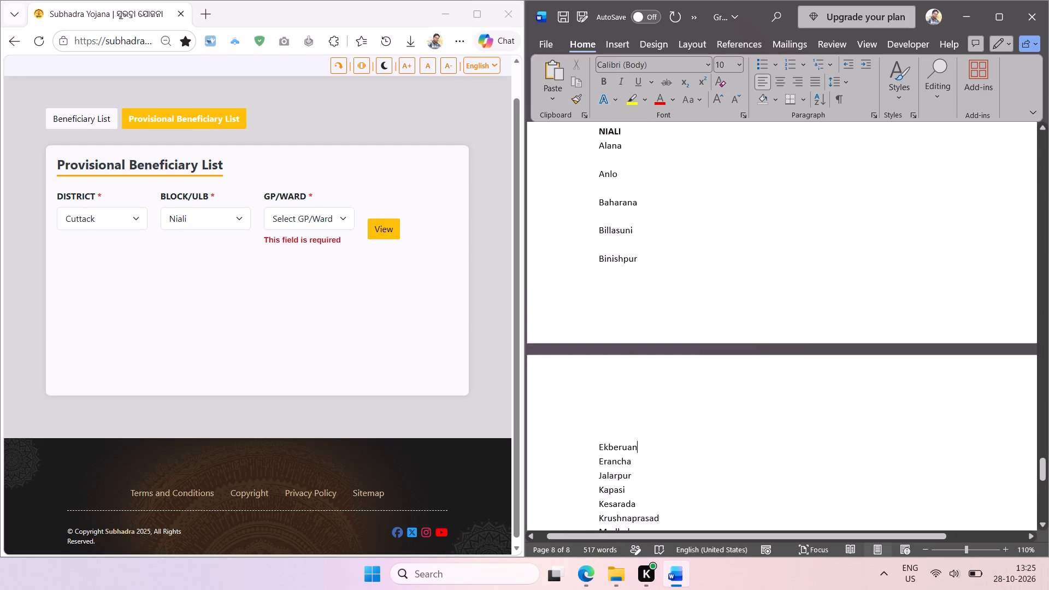
{"action": "scroll", "coordinate": [619, 462], "scroll_direction": "up", "scroll_amount": 2}
{"action": "key", "text": "Up"}
{"action": "key", "text": "Up"}
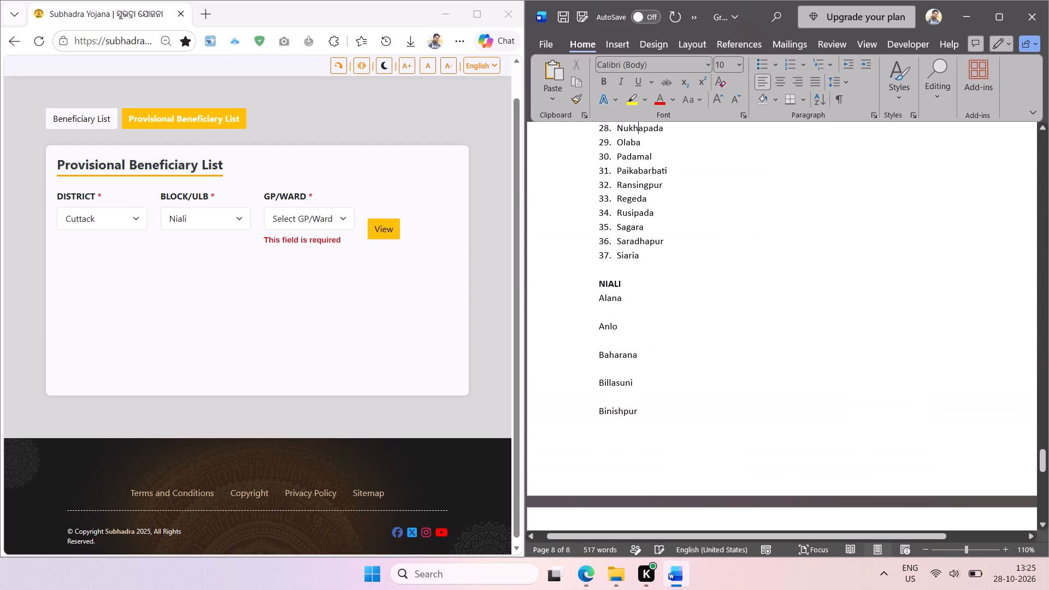
{"action": "left_click", "coordinate": [599, 286]}
{"action": "key", "text": "ctrl+Return"}
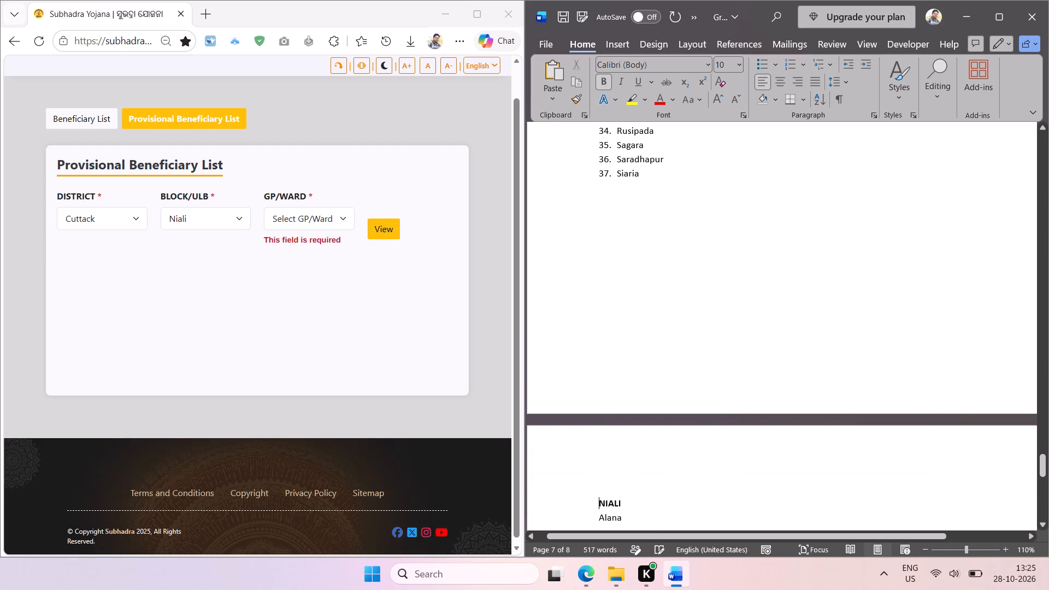
Delete the blank lines between the names from Alana to Ekberuan in the Niali list.
{"action": "scroll", "coordinate": [600, 288], "scroll_direction": "down", "scroll_amount": 2}
{"action": "left_click", "coordinate": [615, 306]}
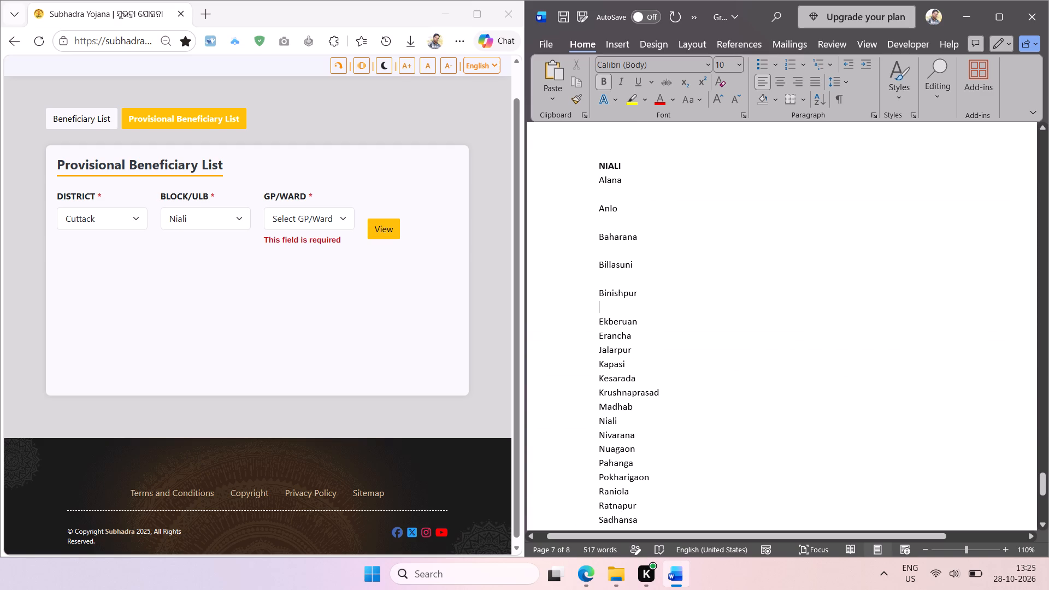
{"action": "key", "text": "BackSpace"}
{"action": "key", "text": "Up"}
{"action": "key", "text": "BackSpace"}
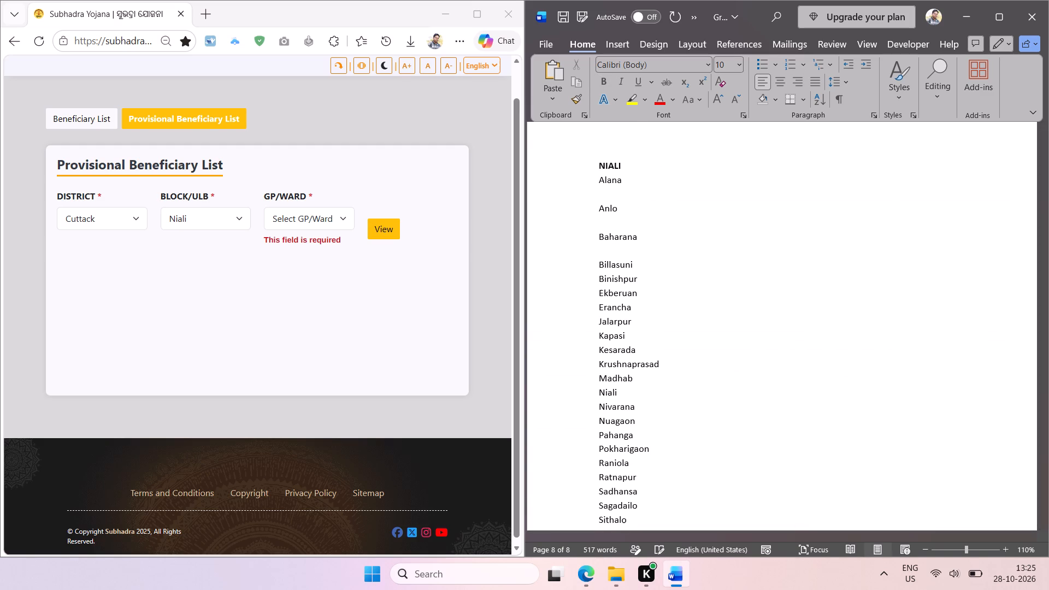
{"action": "key", "text": "Up"}
{"action": "key", "text": "BackSpace"}
{"action": "key", "text": "Up"}
{"action": "key", "text": "BackSpace"}
{"action": "key", "text": "Up"}
{"action": "key", "text": "BackSpace"}
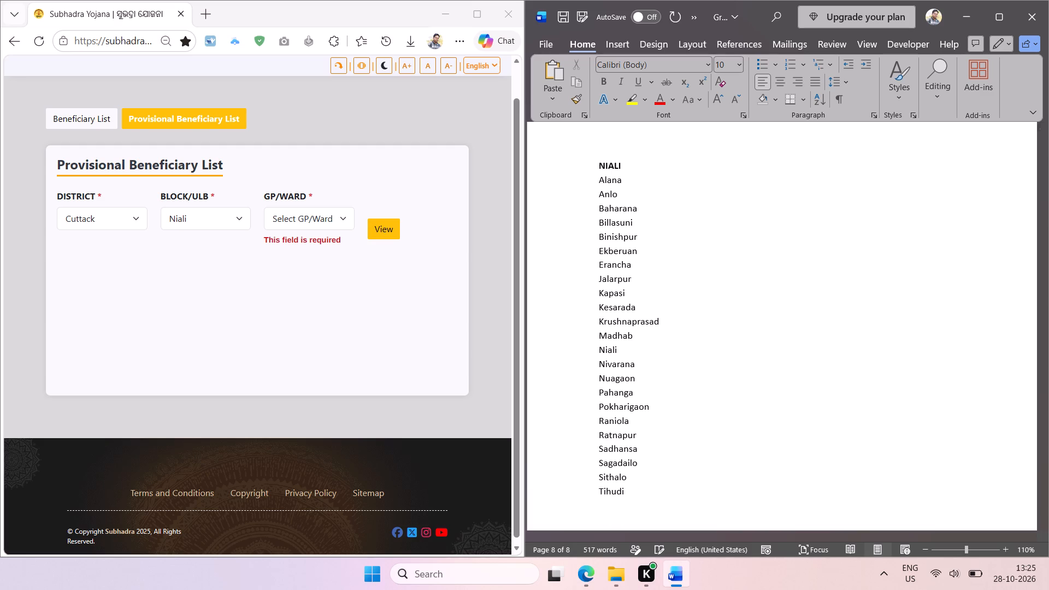
Sort the Niali names from Alana to Tihudi as text paragraphs in ascending order.
{"action": "left_click_drag", "start_coordinate": [627, 493], "coordinate": [580, 180]}
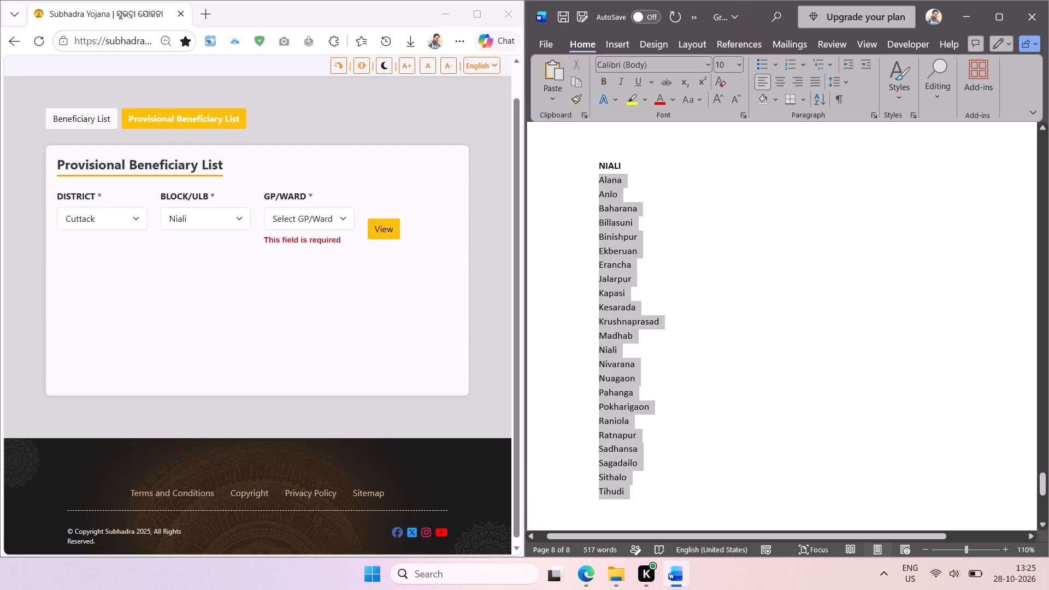
{"action": "left_click_drag", "start_coordinate": [580, 180], "coordinate": [581, 180]}
{"action": "left_click", "coordinate": [818, 101]}
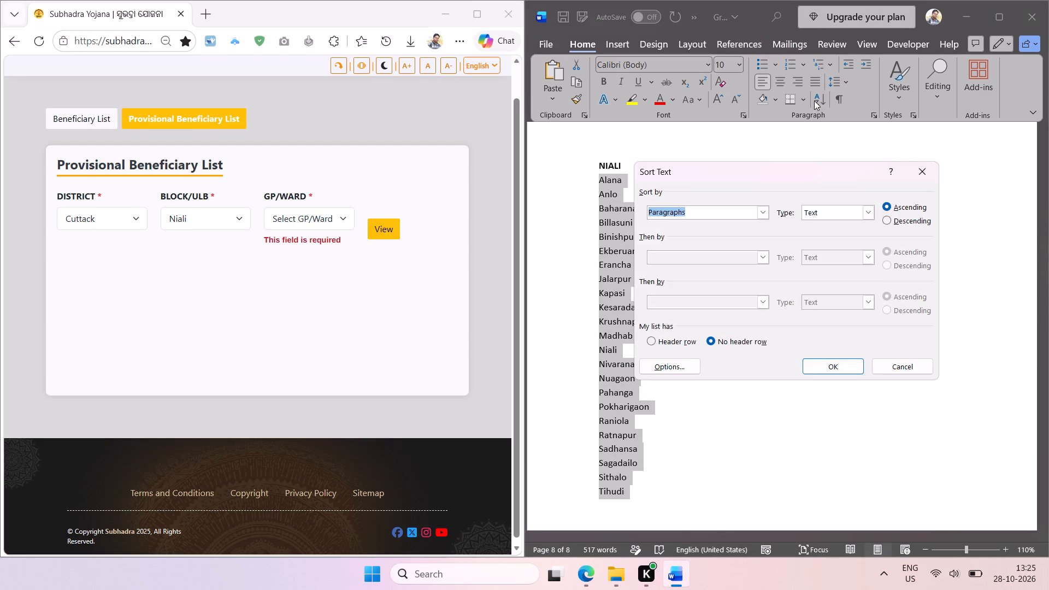
{"action": "key", "text": "Return"}
Format the Niali names as a numbered list with a decreased indent and save the document.
{"action": "left_click", "coordinate": [791, 63]}
{"action": "left_click", "coordinate": [850, 66]}
{"action": "left_click", "coordinate": [759, 167]}
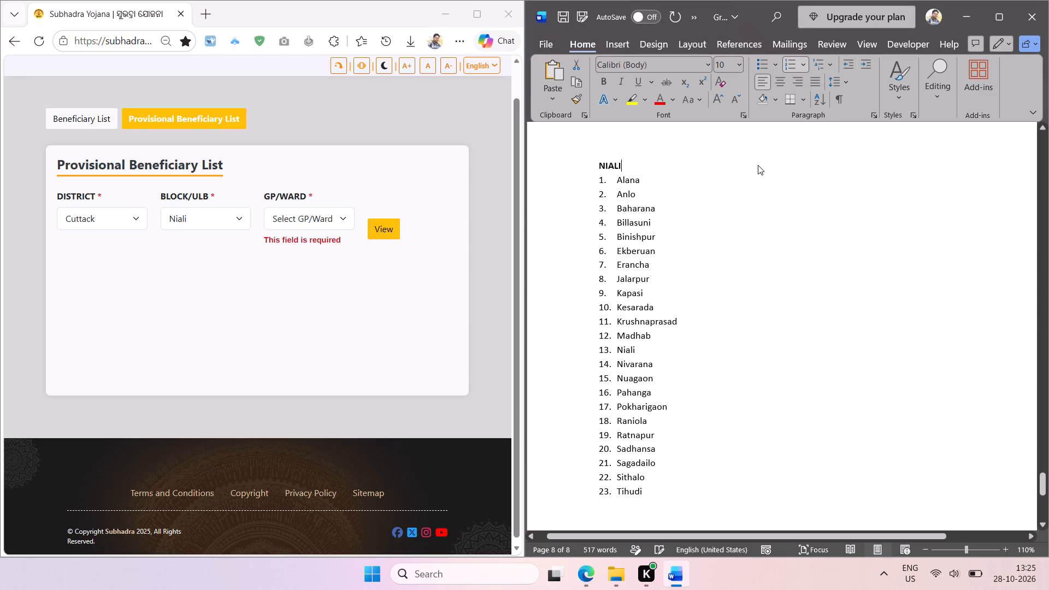
{"action": "key", "text": "ctrl+s"}
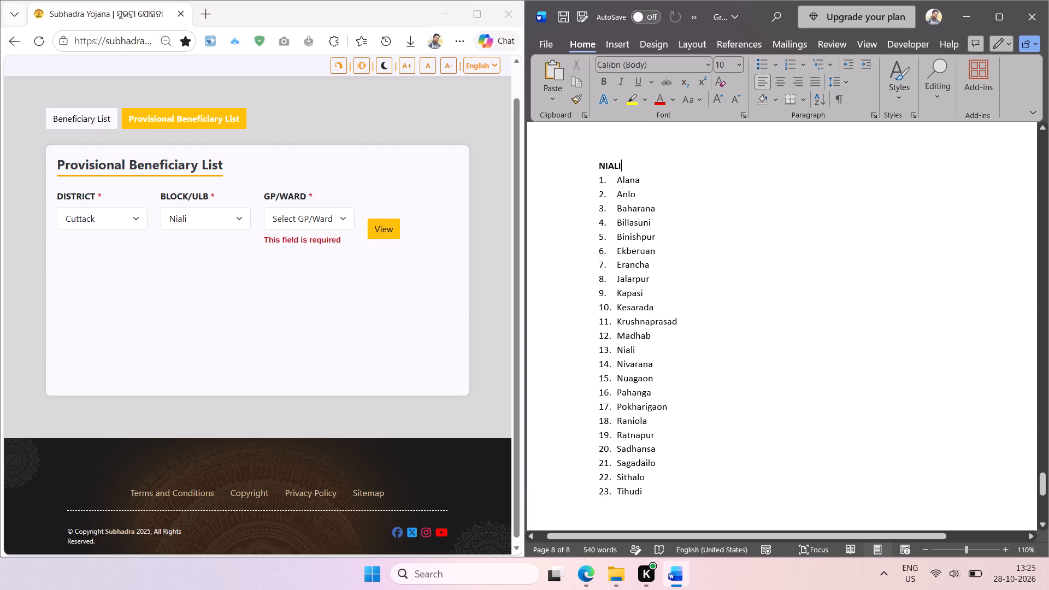
Paste a copy of the NIALI heading below Tihudi, leaving one blank line after the numbered list.
{"action": "double_click", "coordinate": [607, 165]}
{"action": "key", "text": "ctrl+c"}
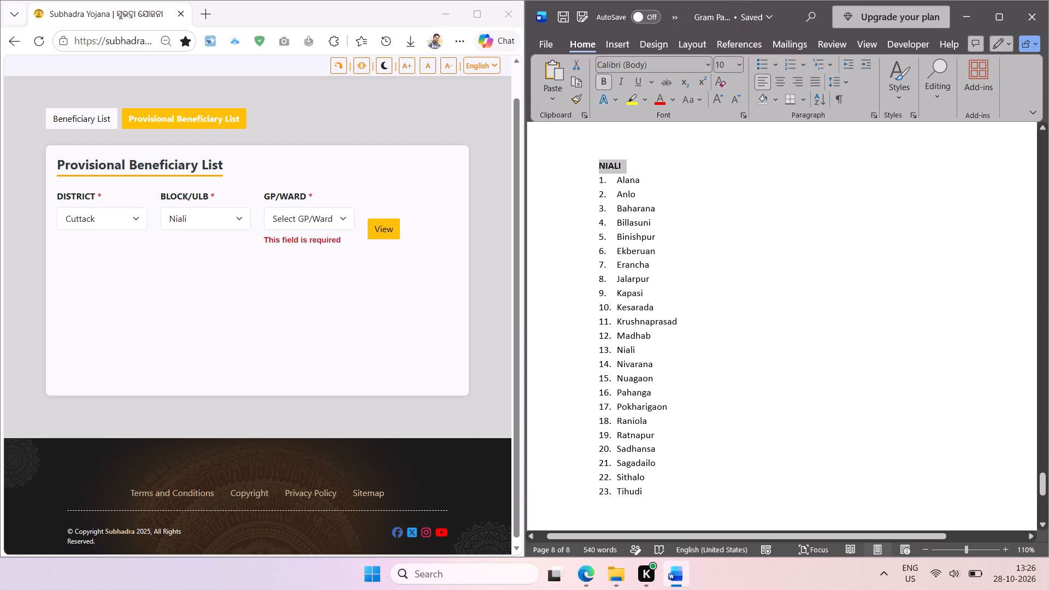
{"action": "scroll", "coordinate": [668, 424], "scroll_direction": "down", "scroll_amount": 3}
{"action": "left_click", "coordinate": [653, 236]}
{"action": "key", "text": "Return"}
{"action": "key", "text": "Return"}
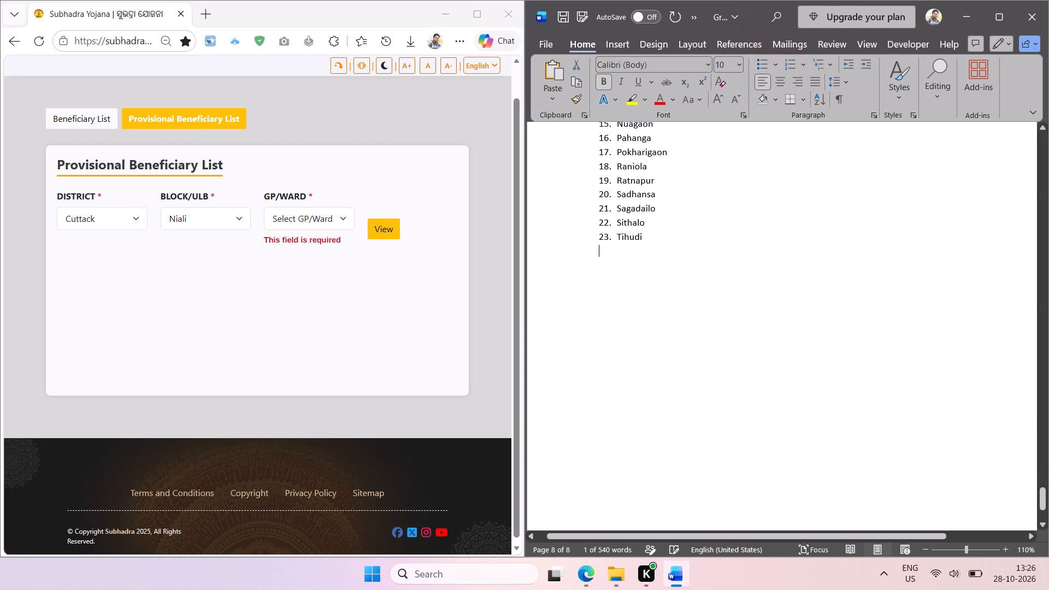
{"action": "key", "text": "Return"}
{"action": "key", "text": "ctrl+v"}
{"action": "scroll", "coordinate": [674, 281], "scroll_direction": "down", "scroll_amount": 1}
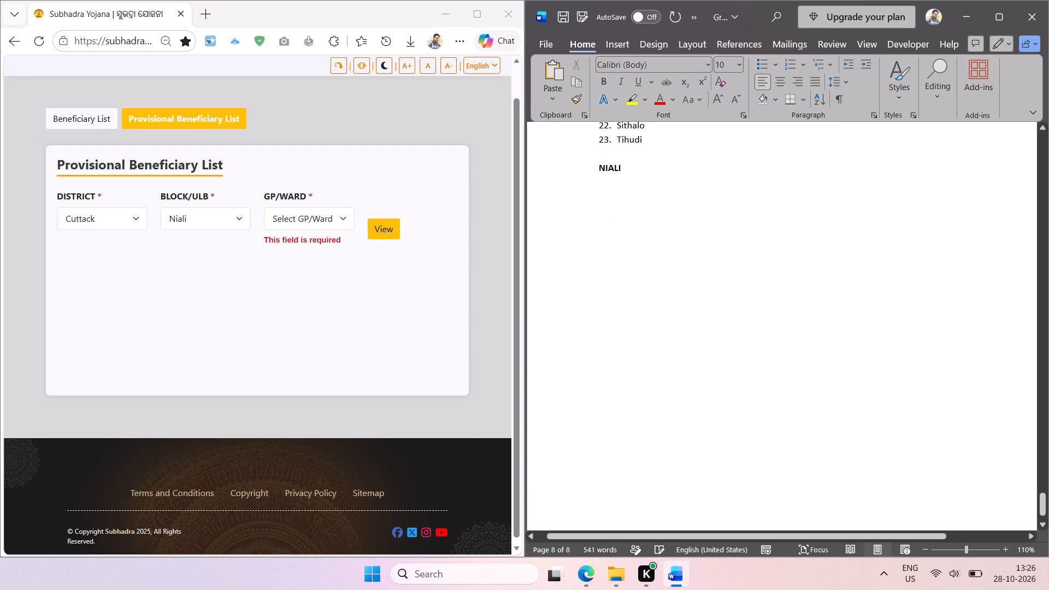
{"action": "scroll", "coordinate": [674, 281], "scroll_direction": "down", "scroll_amount": 1}
In the browser, choose Nischinta Koili as the block for the Cuttack district.
{"action": "left_click", "coordinate": [239, 219]}
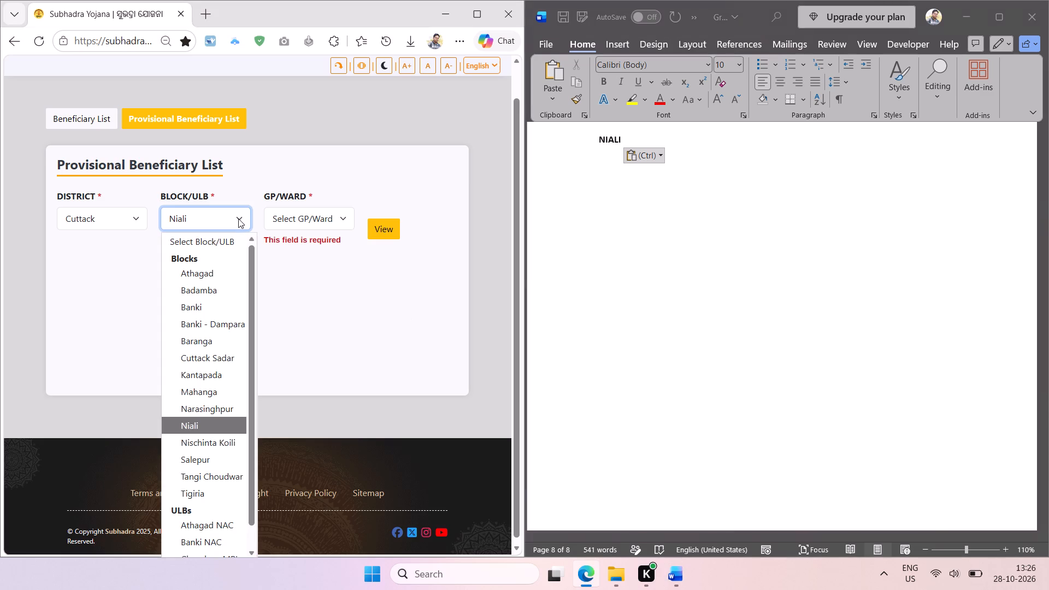
{"action": "left_click", "coordinate": [217, 446]}
{"action": "left_click", "coordinate": [275, 298]}
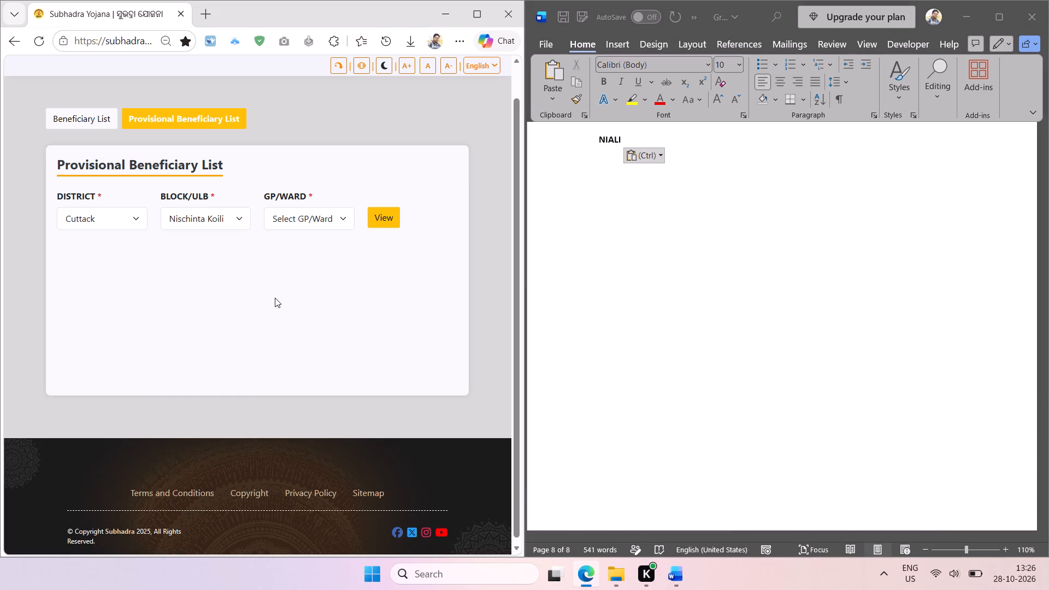
Extract the block name Nischinta Koili from the web page and replace the copied NIALI heading in Word with it, removing stray text.
{"action": "key", "text": "shift+super+t"}
{"action": "left_click_drag", "start_coordinate": [164, 207], "coordinate": [245, 309]}
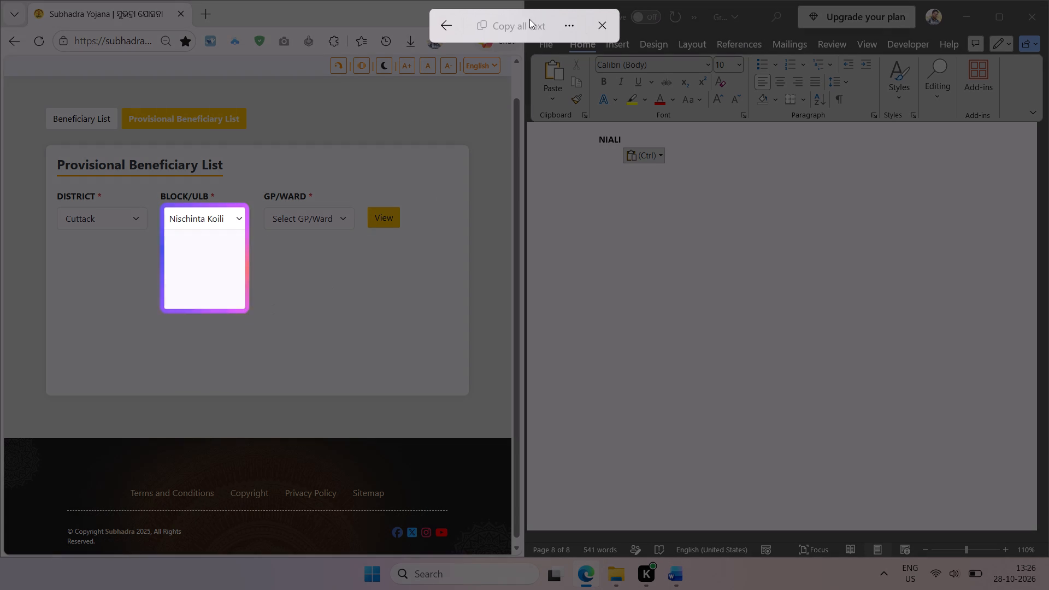
{"action": "left_click", "coordinate": [527, 21]}
{"action": "left_click", "coordinate": [640, 137]}
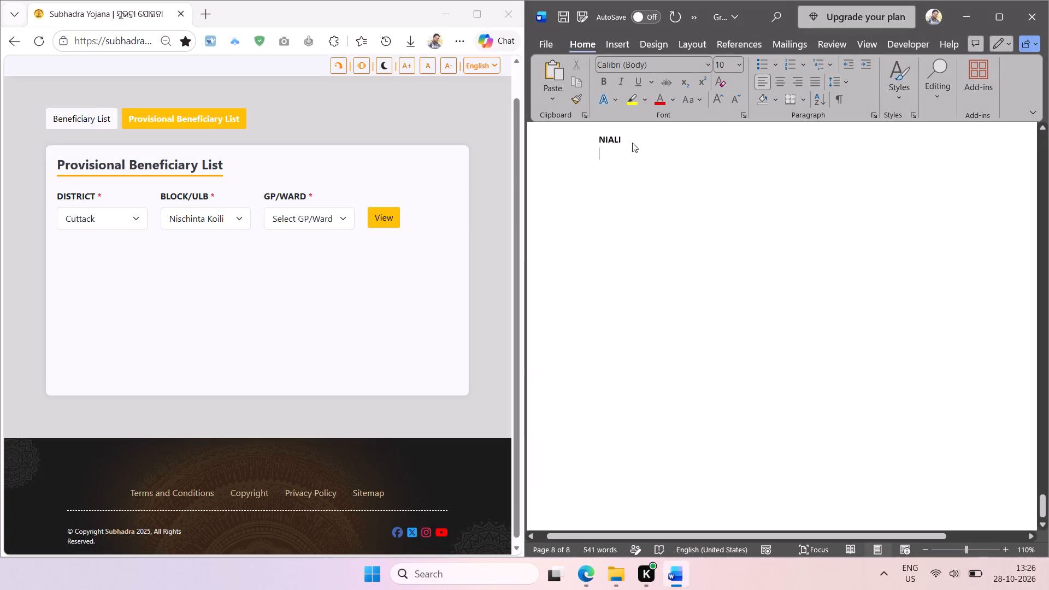
{"action": "double_click", "coordinate": [613, 137]}
{"action": "key", "text": "ctrl+v"}
{"action": "key", "text": "BackSpace"}
{"action": "key", "text": "BackSpace"}
{"action": "key", "text": "BackSpace"}
Change the Nischinta Koili heading to uppercase and start a non-bold line below it.
{"action": "left_click_drag", "start_coordinate": [673, 133], "coordinate": [591, 133]}
{"action": "left_click", "coordinate": [628, 140]}
{"action": "left_click_drag", "start_coordinate": [670, 145], "coordinate": [586, 146]}
{"action": "key", "text": "shift+F3"}
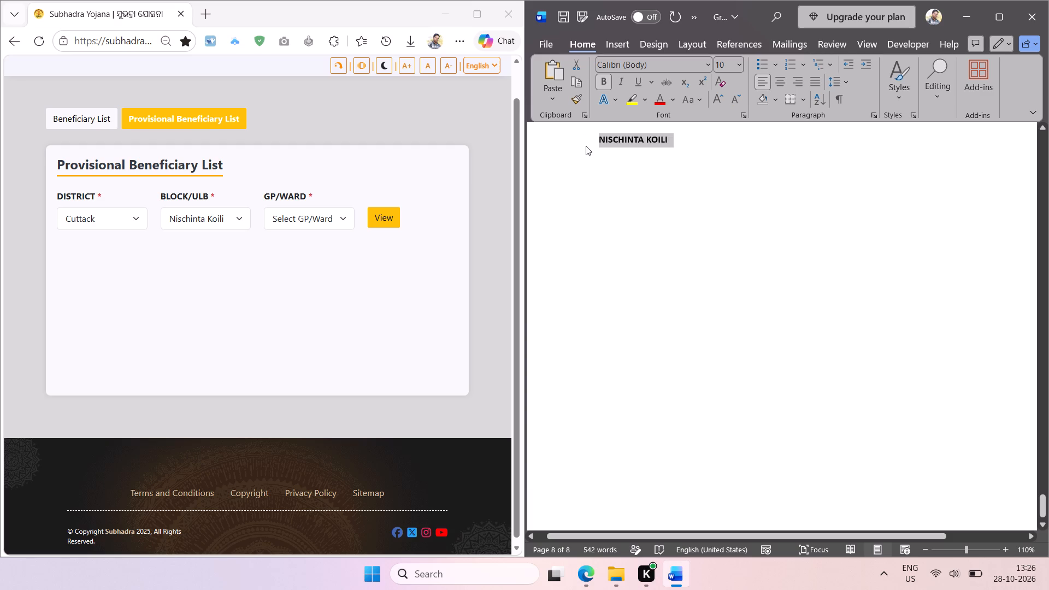
{"action": "left_click", "coordinate": [628, 156]}
{"action": "left_click", "coordinate": [682, 143]}
{"action": "key", "text": "Return"}
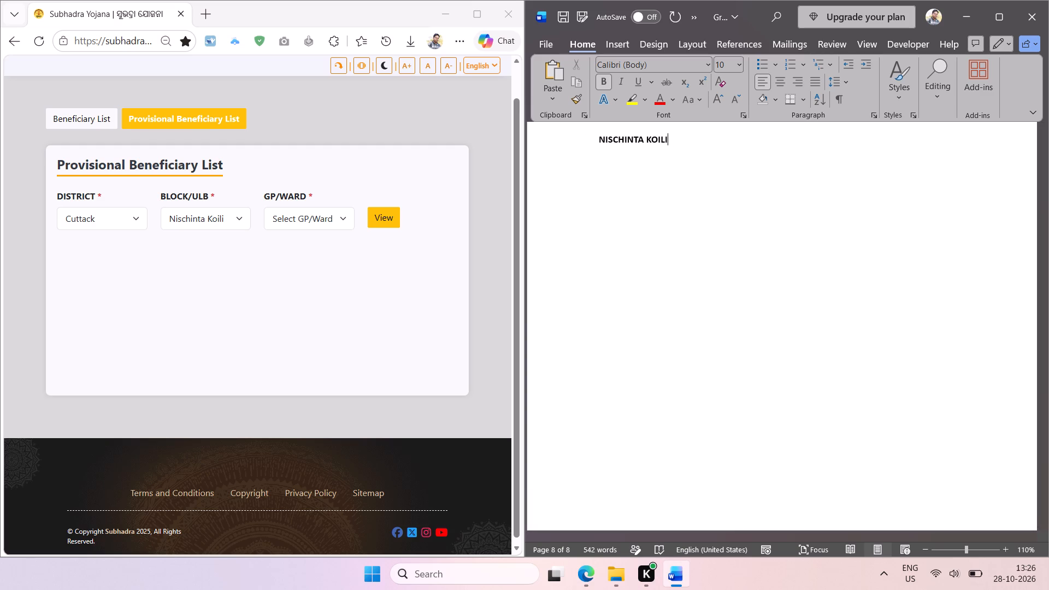
{"action": "left_click_drag", "start_coordinate": [606, 156], "coordinate": [631, 248]}
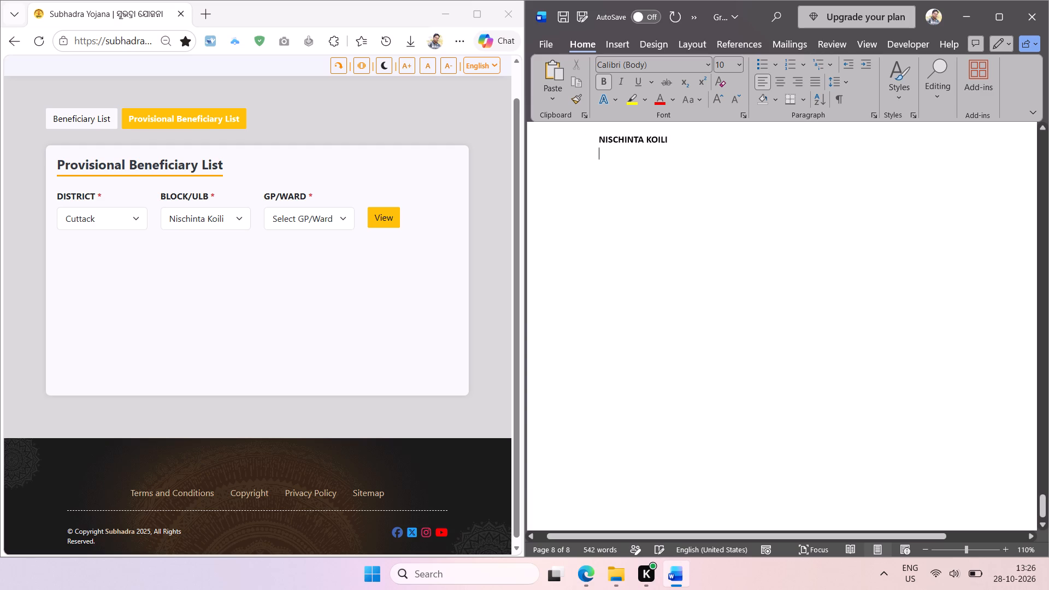
{"action": "key", "text": "ctrl+b"}
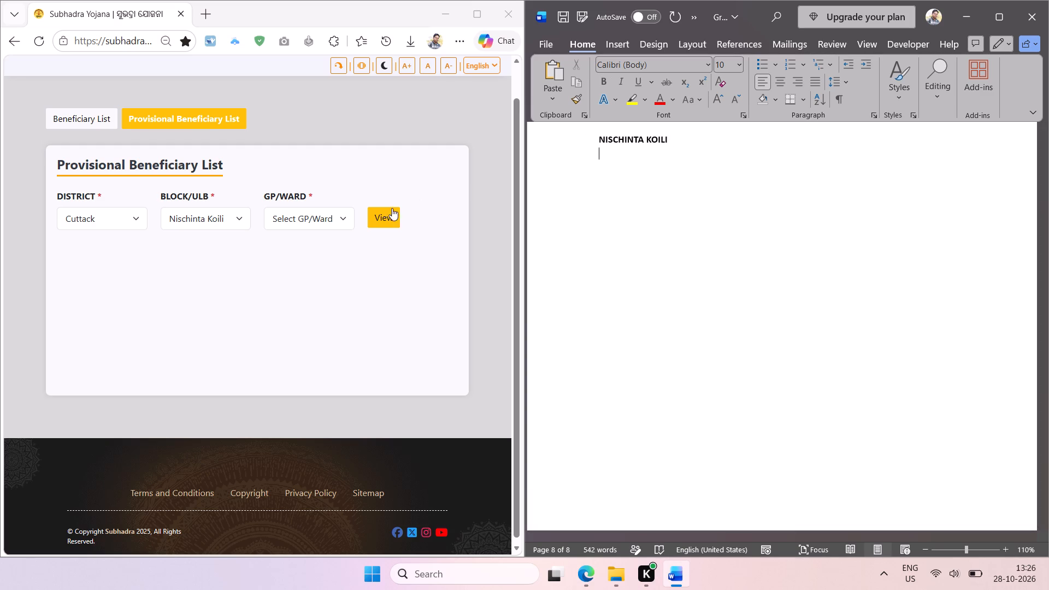
Extract the gram panchayat names from Badakhira to Kalanpur and paste them below the NISCHINTA KOILI heading in Word, adding new lines after them.
{"action": "left_click", "coordinate": [340, 219]}
{"action": "key", "text": "shift+super+t"}
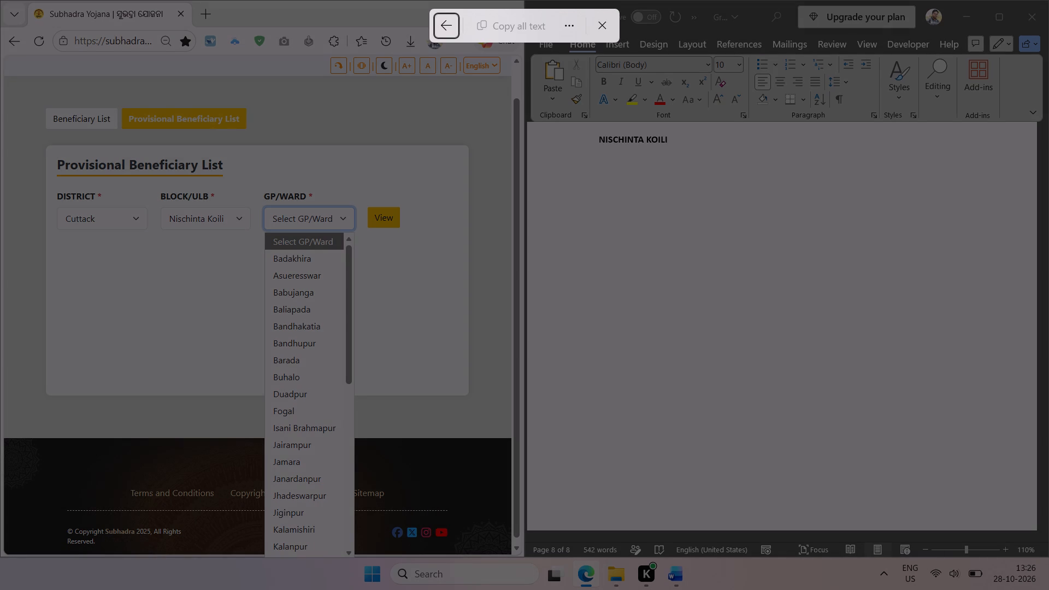
{"action": "left_click_drag", "start_coordinate": [266, 251], "coordinate": [339, 554]}
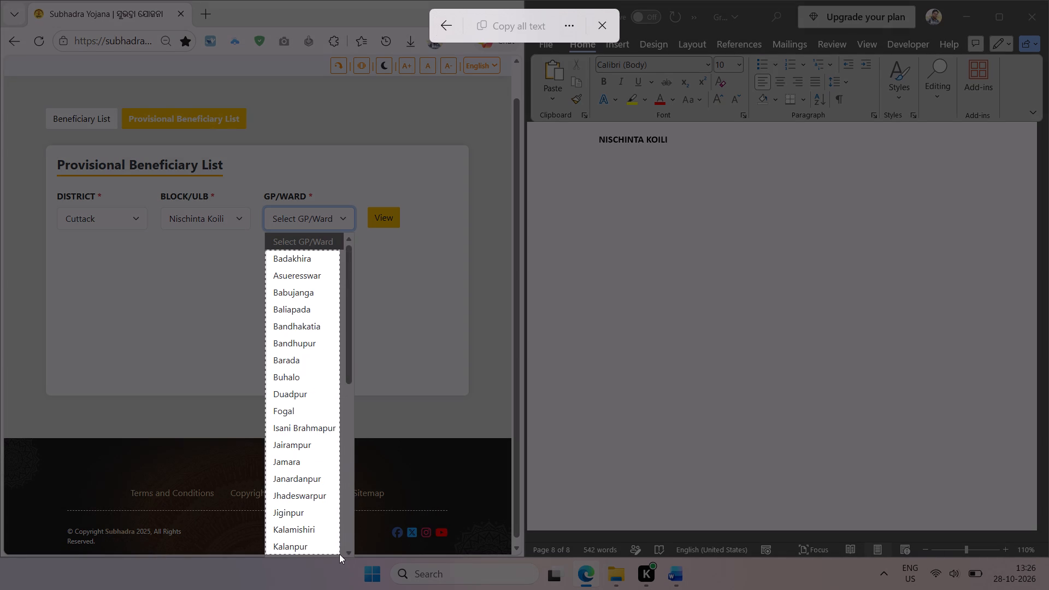
{"action": "left_click_drag", "start_coordinate": [339, 554], "coordinate": [343, 558]}
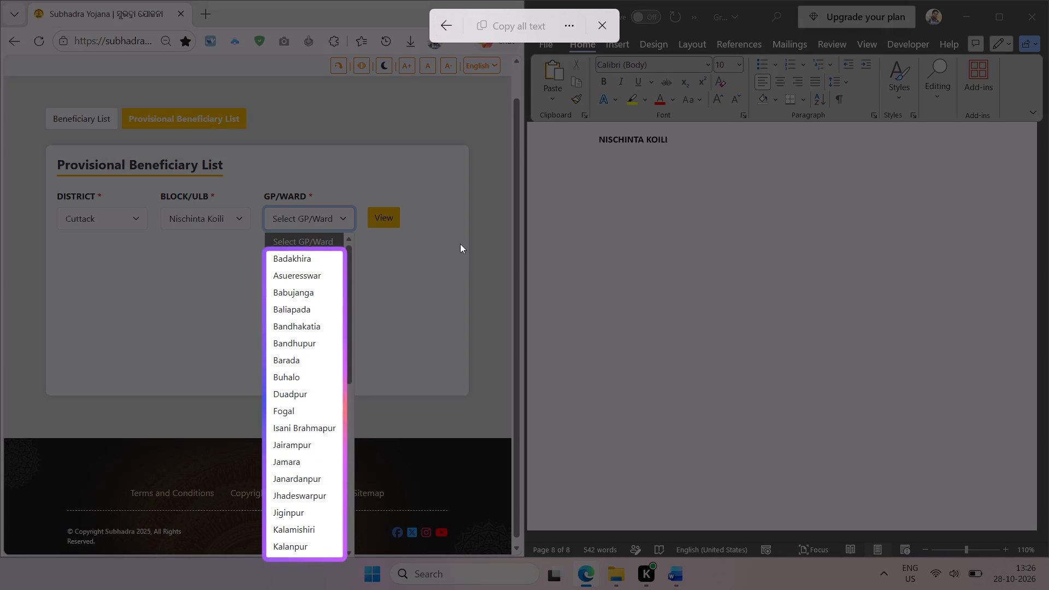
{"action": "left_click", "coordinate": [522, 23]}
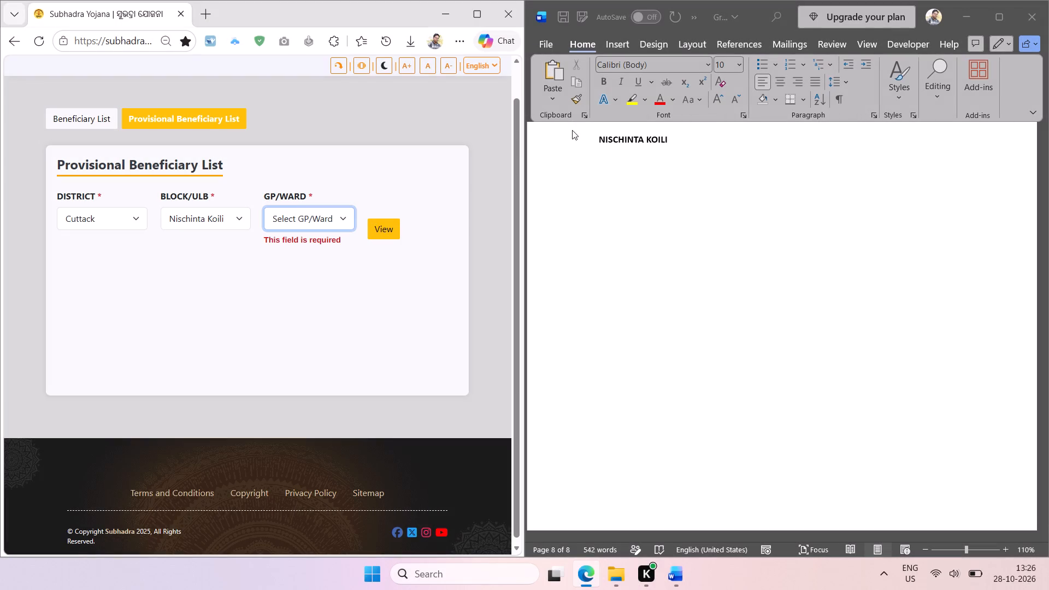
{"action": "left_click", "coordinate": [600, 152]}
{"action": "key", "text": "ctrl+v"}
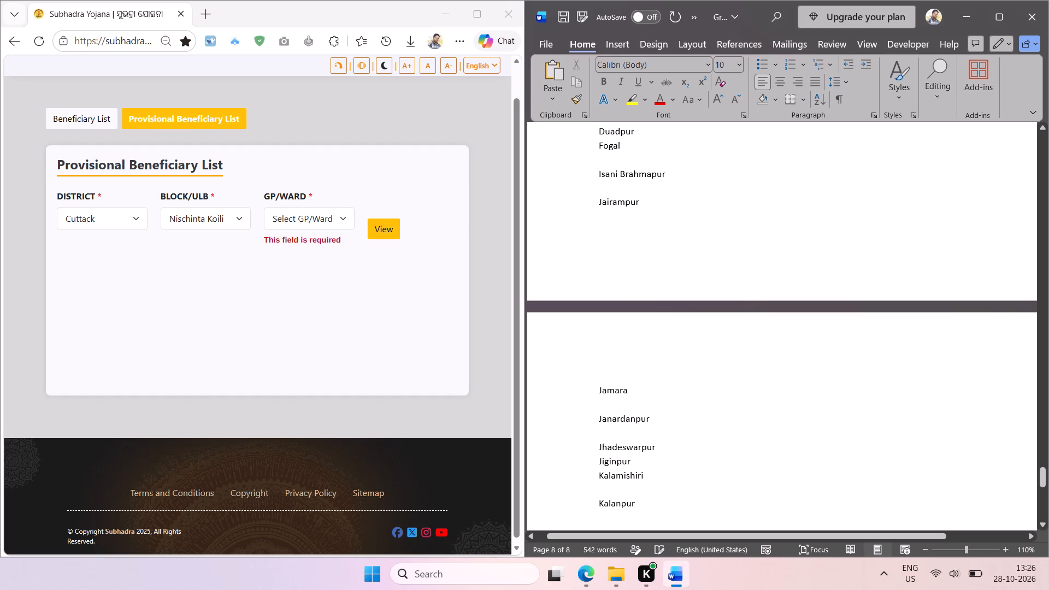
{"action": "key", "text": "Return"}
{"action": "key", "text": "Return"}
Extract the gram panchayat names from Kantarpada to Sirlo from the web page and paste them below Kalanpur in Word.
{"action": "scroll", "coordinate": [646, 433], "scroll_direction": "down", "scroll_amount": 3}
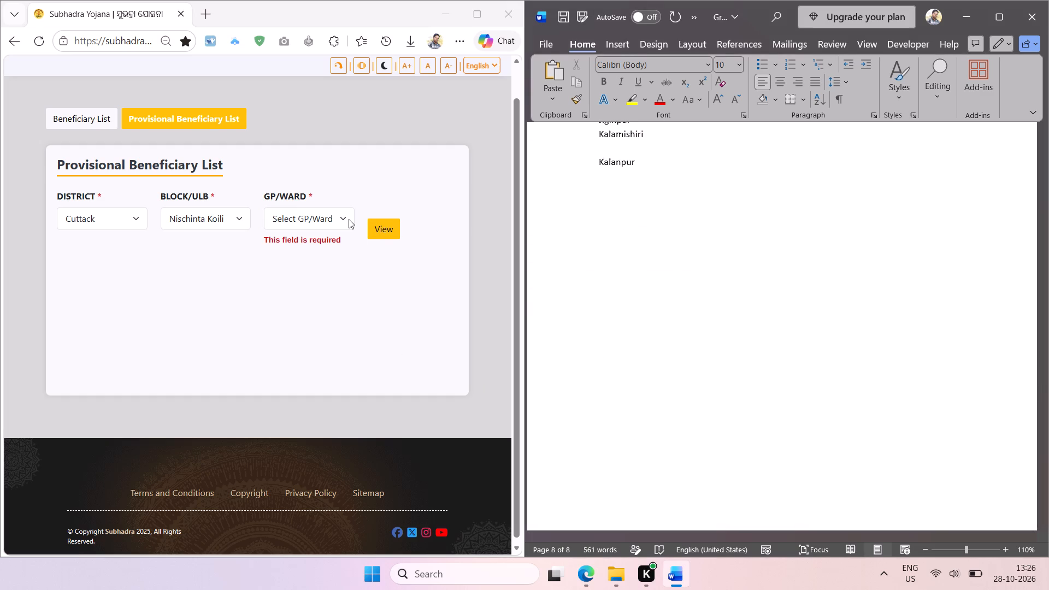
{"action": "left_click", "coordinate": [348, 219]}
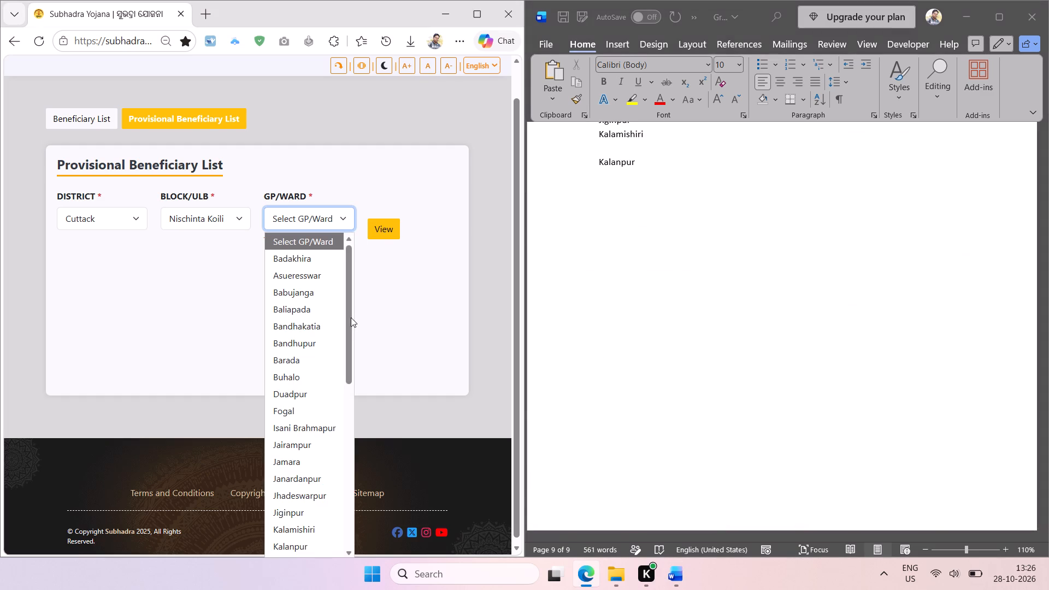
{"action": "left_click_drag", "start_coordinate": [351, 317], "coordinate": [363, 446]}
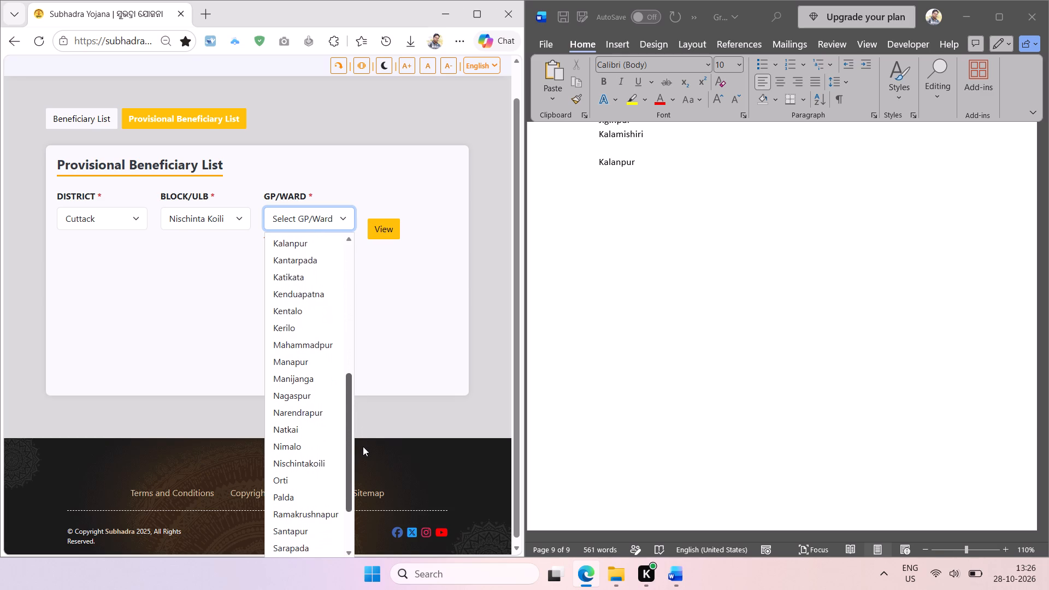
{"action": "left_click_drag", "start_coordinate": [363, 446], "coordinate": [363, 452]}
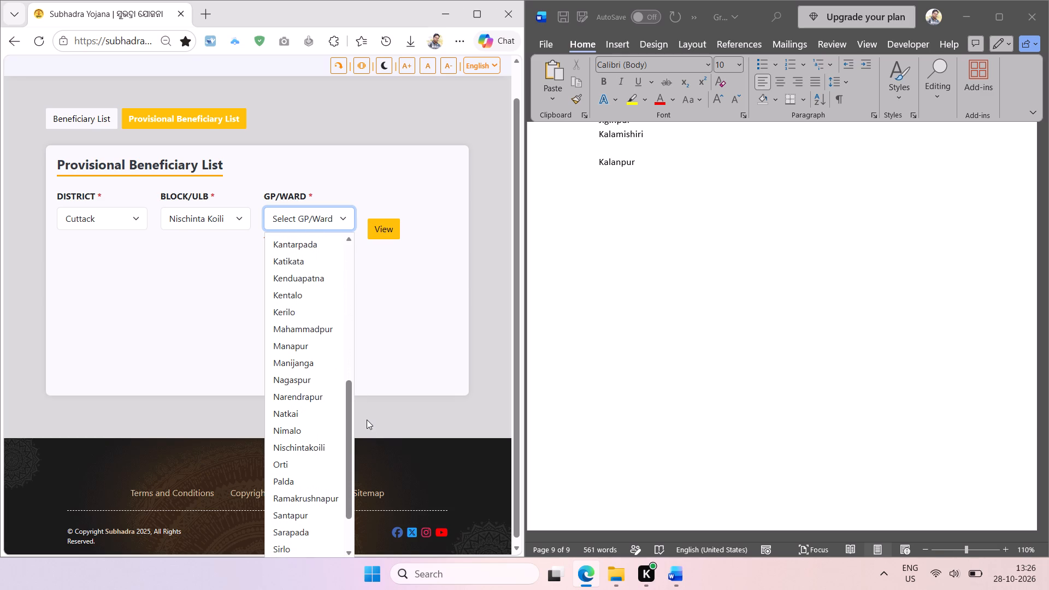
{"action": "key", "text": "shift+super+t"}
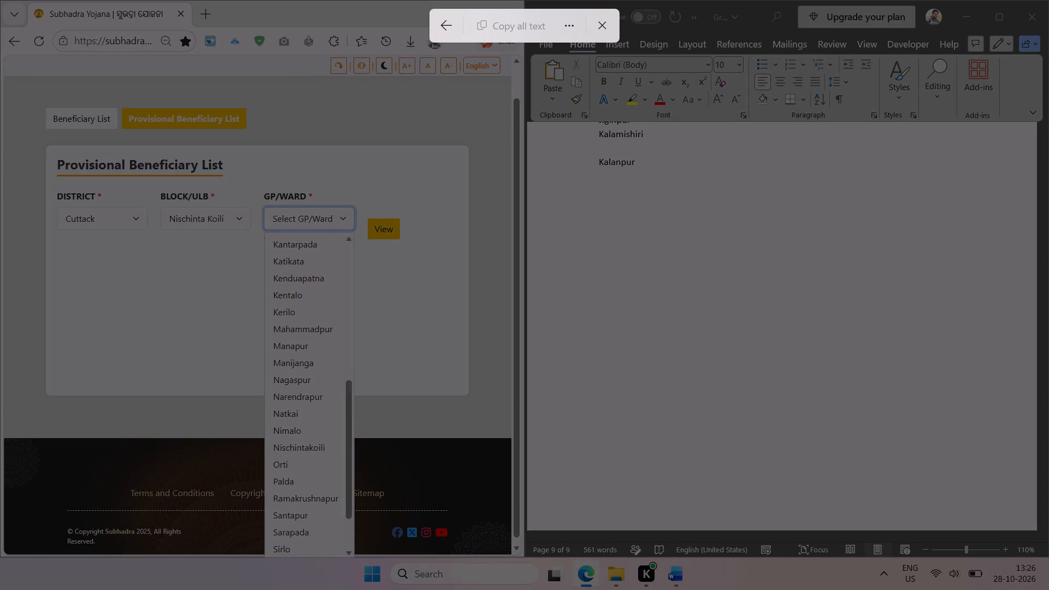
{"action": "left_click_drag", "start_coordinate": [266, 235], "coordinate": [339, 579]}
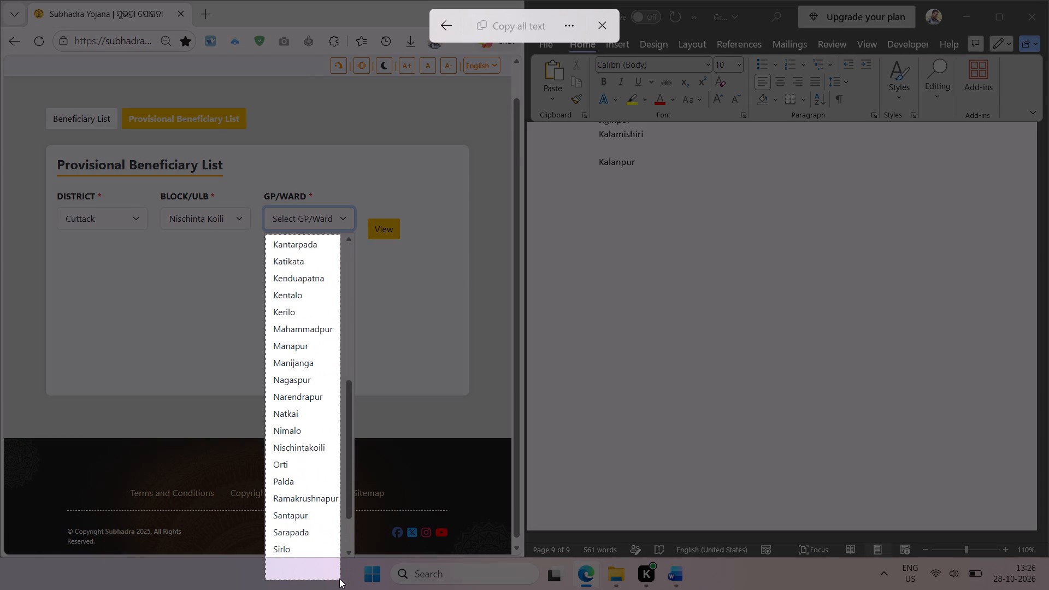
{"action": "left_click_drag", "start_coordinate": [339, 579], "coordinate": [344, 580]}
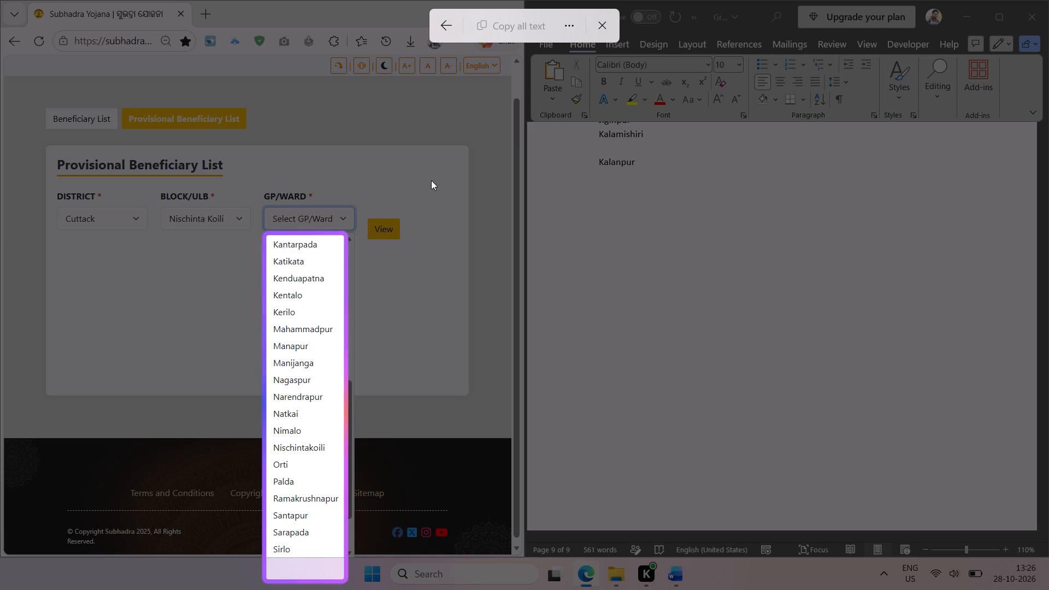
{"action": "left_click", "coordinate": [525, 23]}
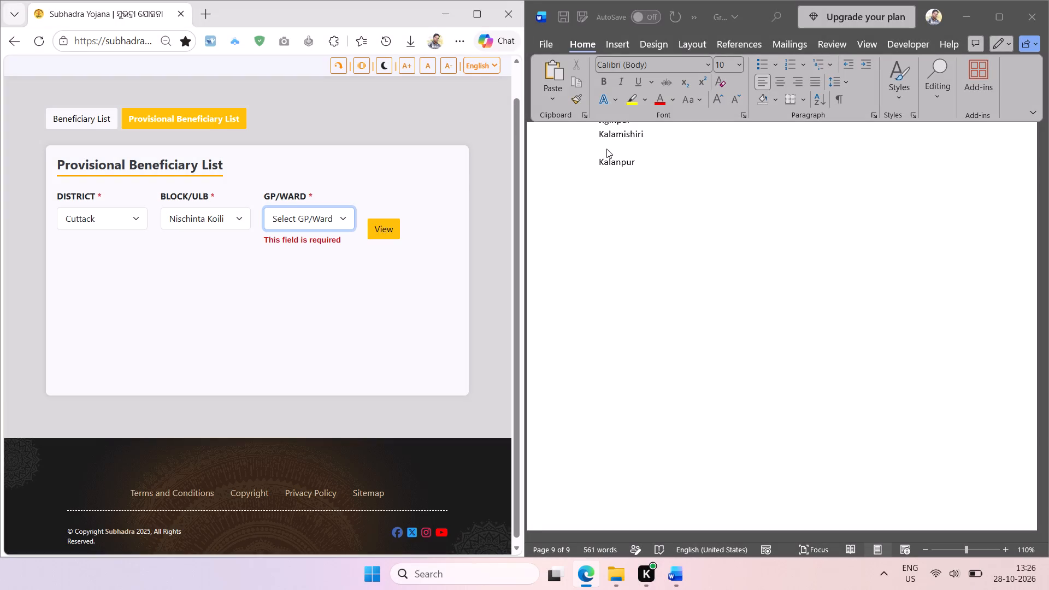
{"action": "left_click", "coordinate": [601, 178]}
{"action": "key", "text": "ctrl+v"}
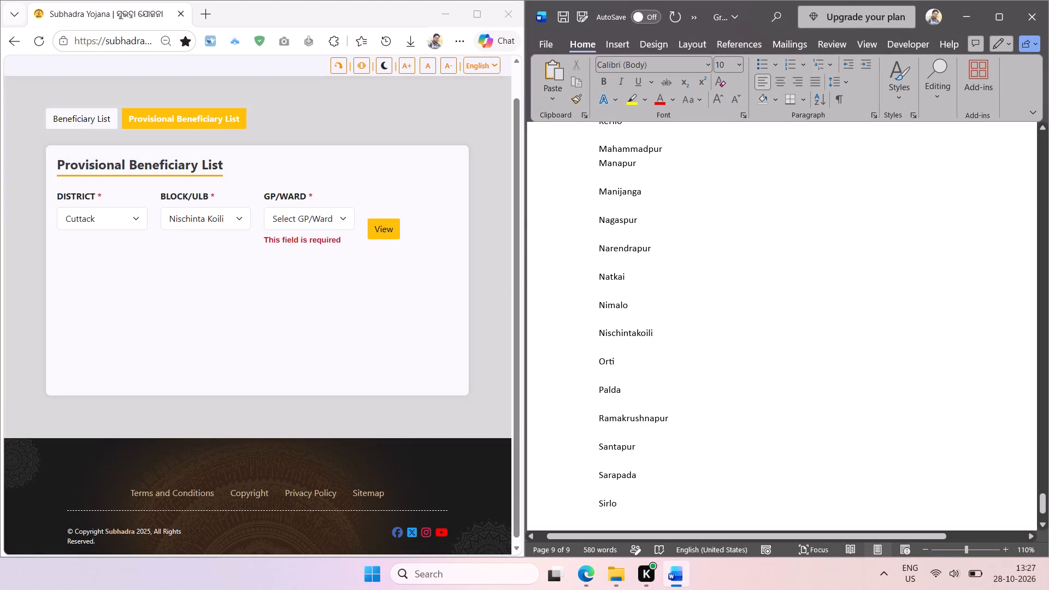
Extract the remaining gram panchayat names from Sirlo to Utarkul and paste them on a new line at the end of the Word list.
{"action": "left_click", "coordinate": [339, 213]}
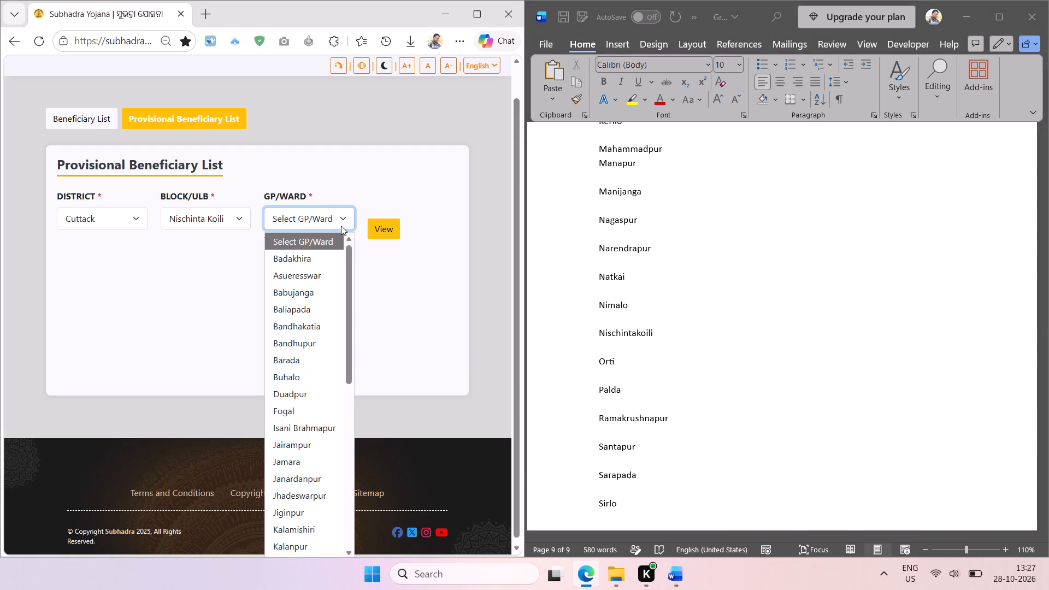
{"action": "left_click_drag", "start_coordinate": [350, 308], "coordinate": [362, 479]}
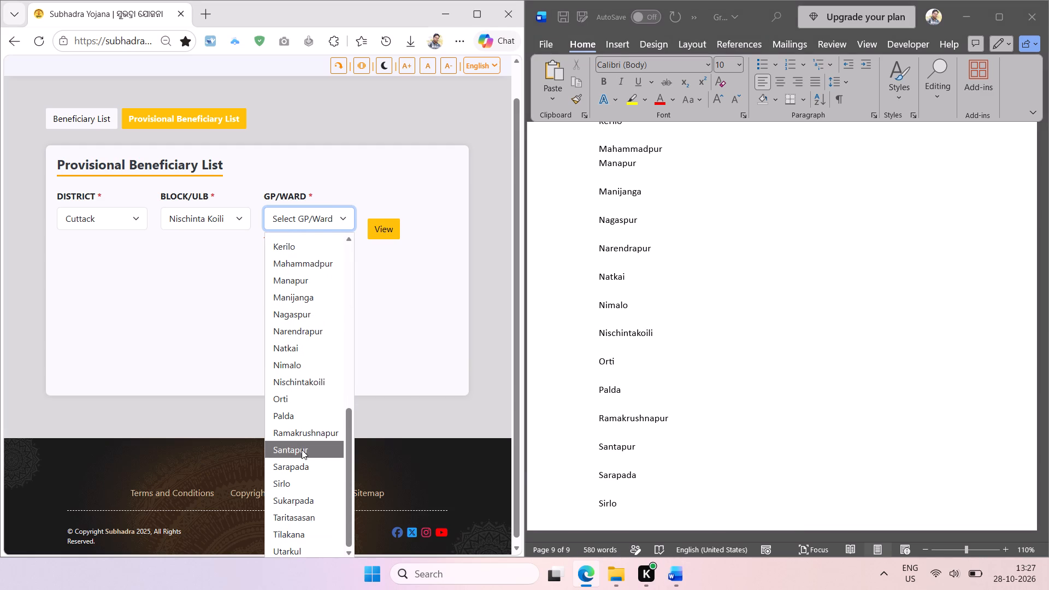
{"action": "key", "text": "shift+super+t"}
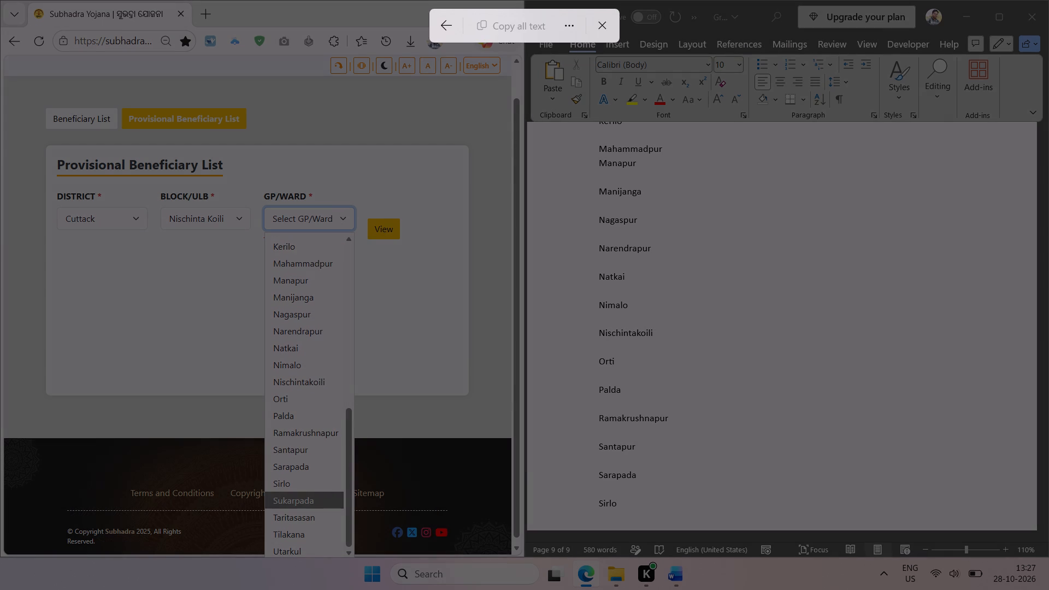
{"action": "left_click_drag", "start_coordinate": [267, 475], "coordinate": [336, 569]}
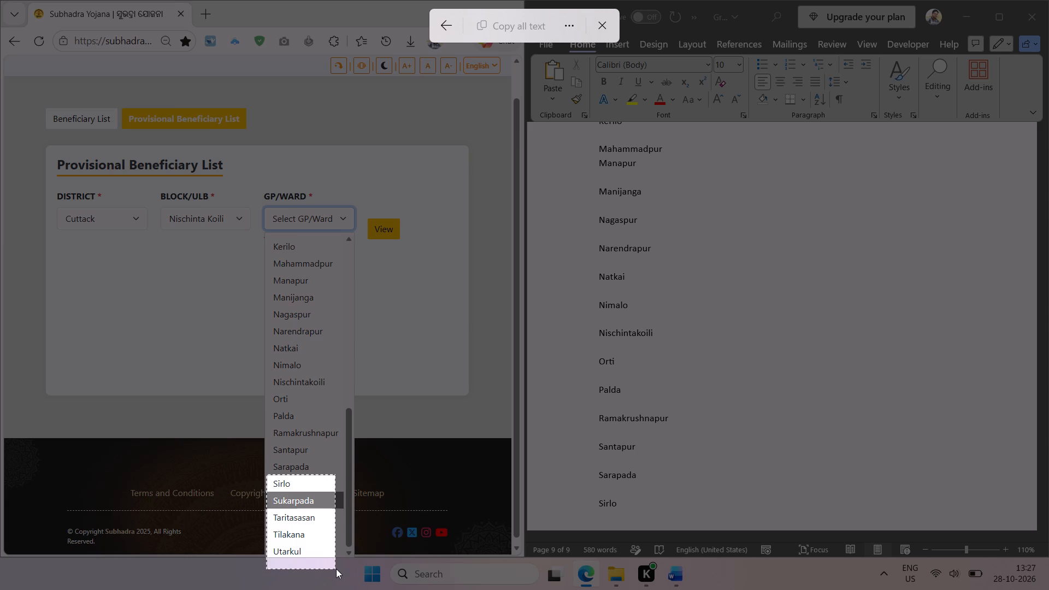
{"action": "left_click_drag", "start_coordinate": [336, 569], "coordinate": [337, 569]}
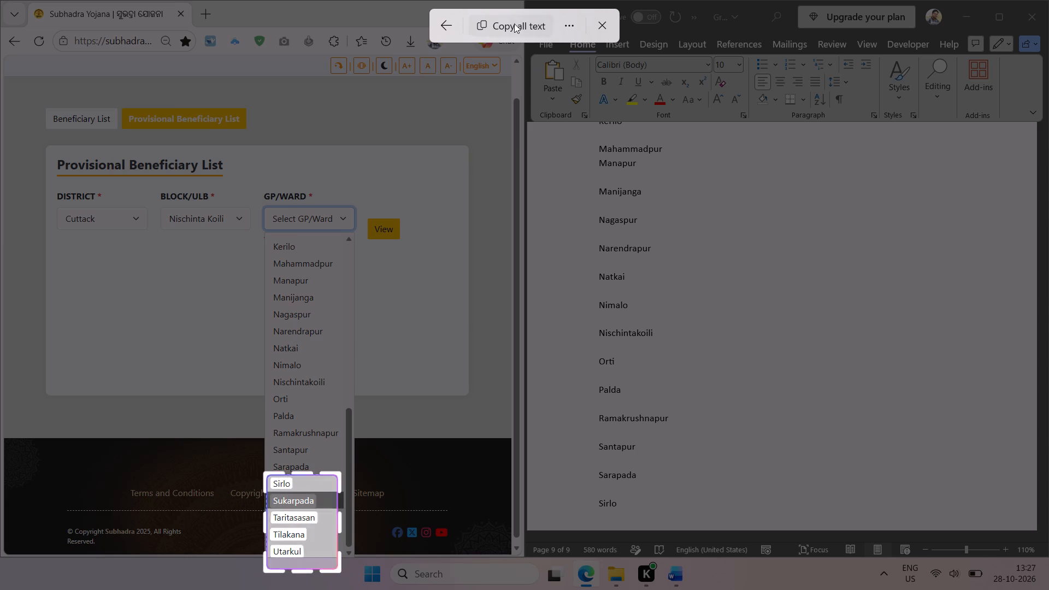
{"action": "left_click", "coordinate": [514, 23]}
{"action": "left_click", "coordinate": [649, 531]}
{"action": "key", "text": "Return"}
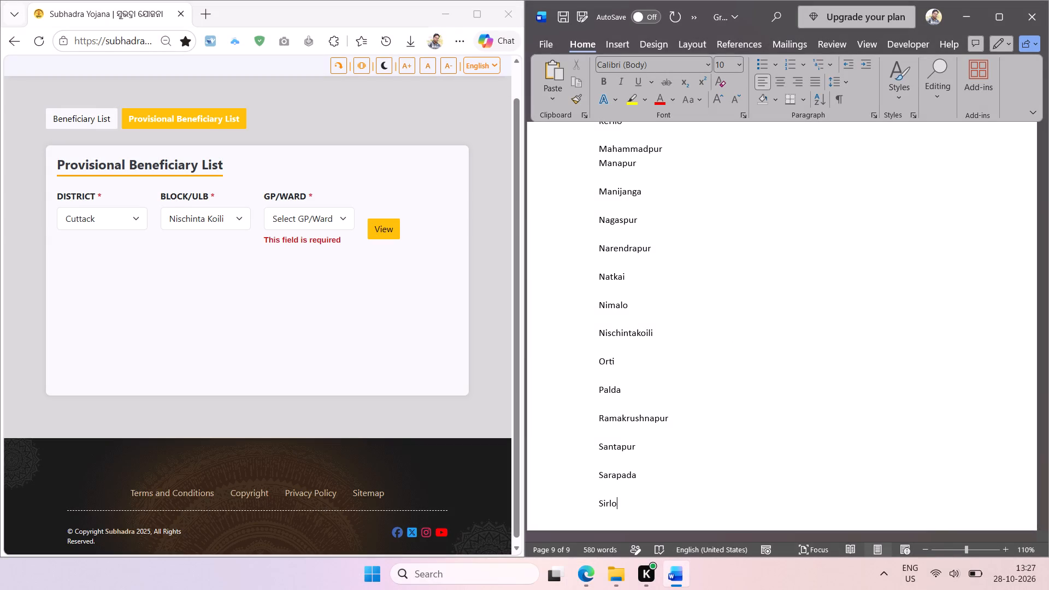
{"action": "key", "text": "Return"}
{"action": "key", "text": "ctrl+v"}
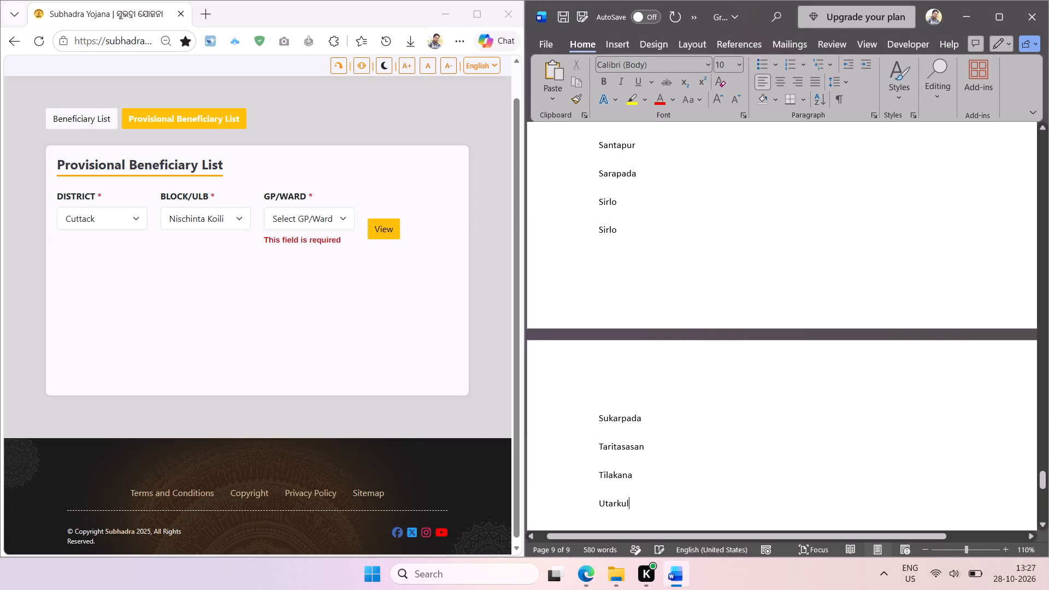
Delete the duplicate Sirlo entry above Sukarpada, along with its line.
{"action": "double_click", "coordinate": [609, 225]}
{"action": "key", "text": "BackSpace"}
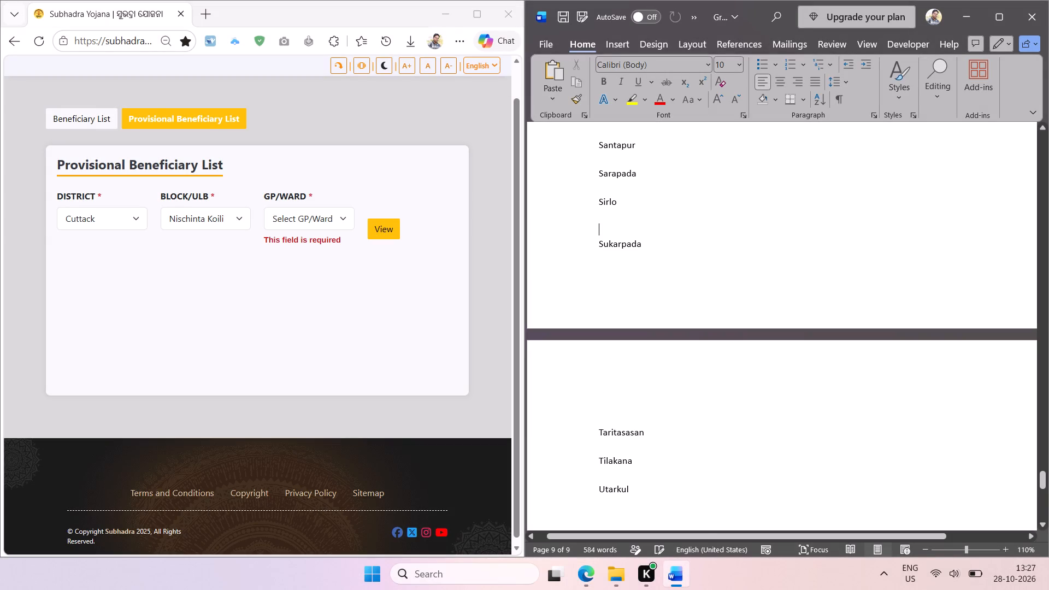
{"action": "key", "text": "BackSpace"}
Remove the blank lines between the gram panchayat names from Sukarpada up to Nagaspur.
{"action": "scroll", "coordinate": [661, 234], "scroll_direction": "up", "scroll_amount": 4}
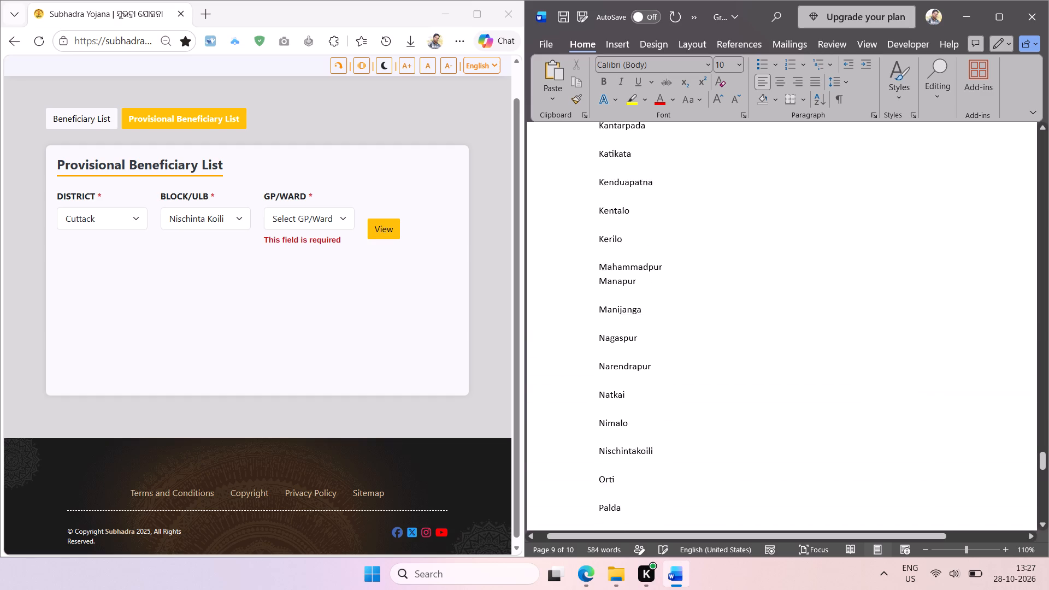
{"action": "scroll", "coordinate": [647, 267], "scroll_direction": "up", "scroll_amount": 2}
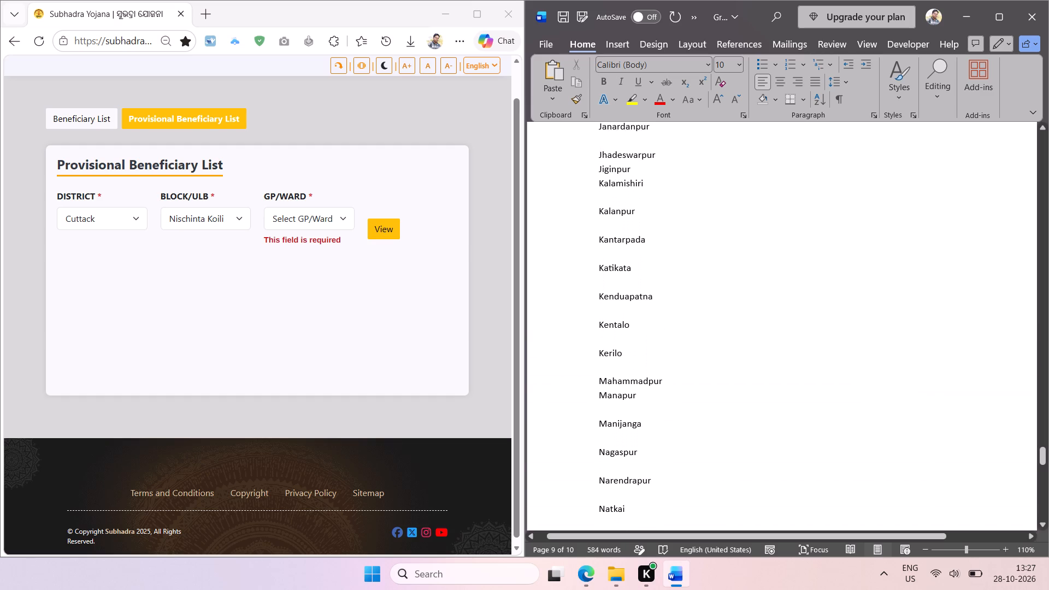
{"action": "scroll", "coordinate": [653, 264], "scroll_direction": "up", "scroll_amount": 1}
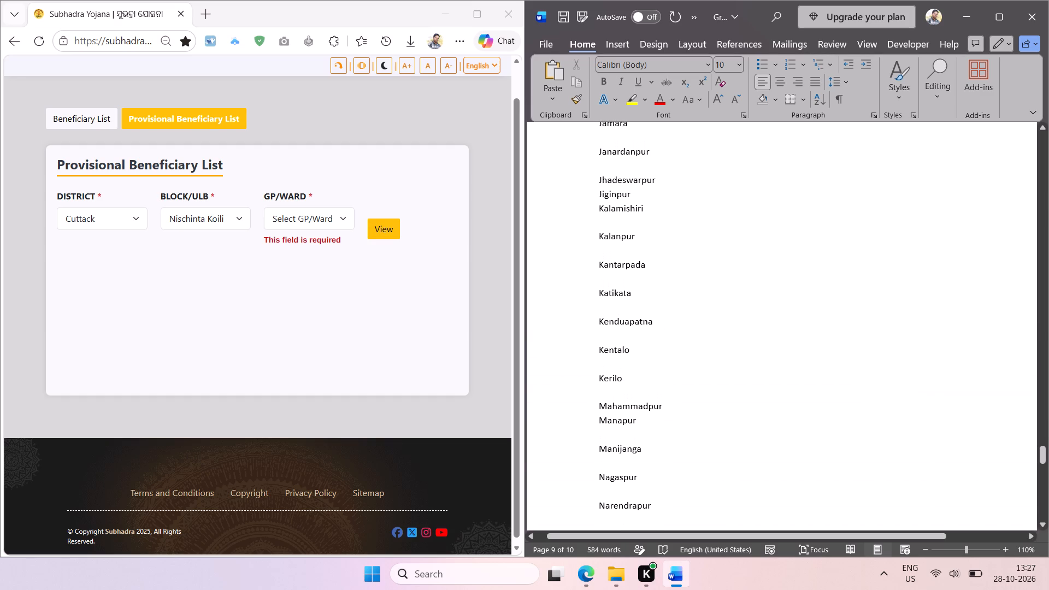
{"action": "scroll", "coordinate": [675, 254], "scroll_direction": "up", "scroll_amount": 1}
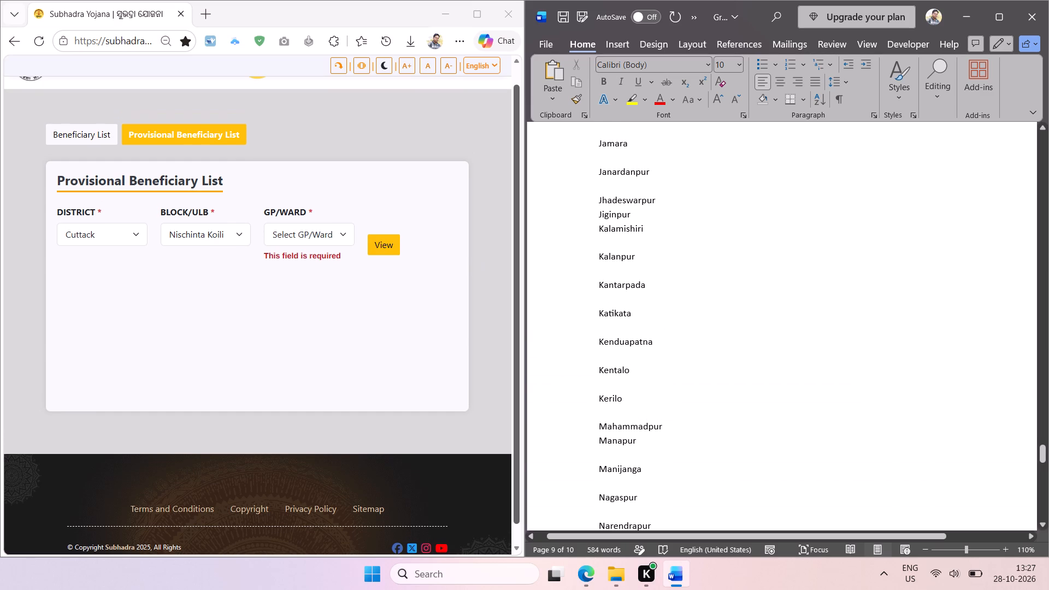
{"action": "scroll", "coordinate": [672, 273], "scroll_direction": "up", "scroll_amount": 1}
{"action": "scroll", "coordinate": [672, 273], "scroll_direction": "down", "scroll_amount": 1}
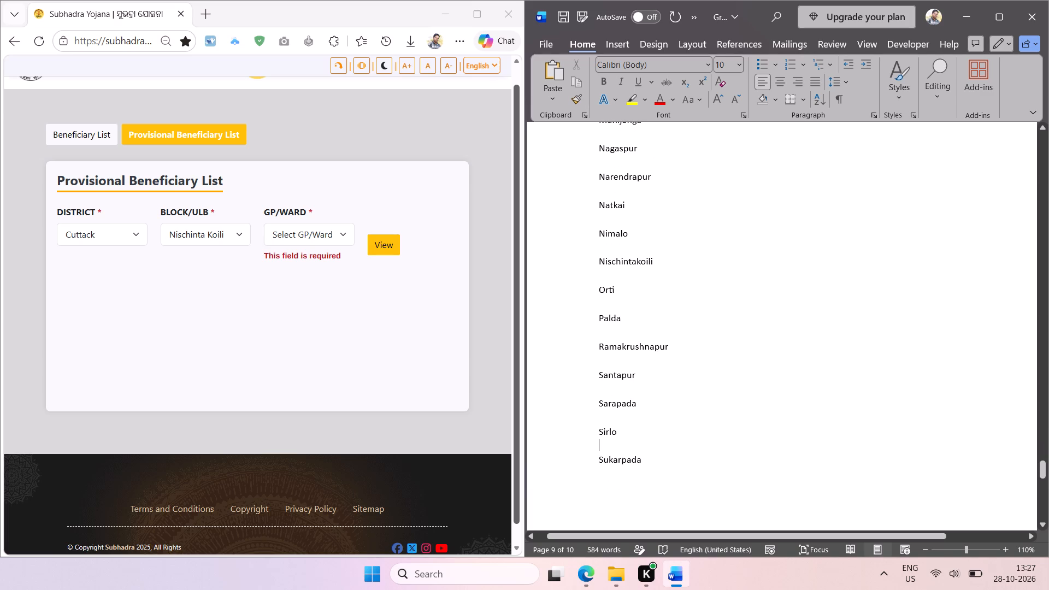
{"action": "key", "text": "BackSpace"}
{"action": "key", "text": "Up"}
{"action": "key", "text": "BackSpace"}
{"action": "key", "text": "Up"}
{"action": "key", "text": "BackSpace"}
{"action": "key", "text": "Up"}
{"action": "key", "text": "BackSpace"}
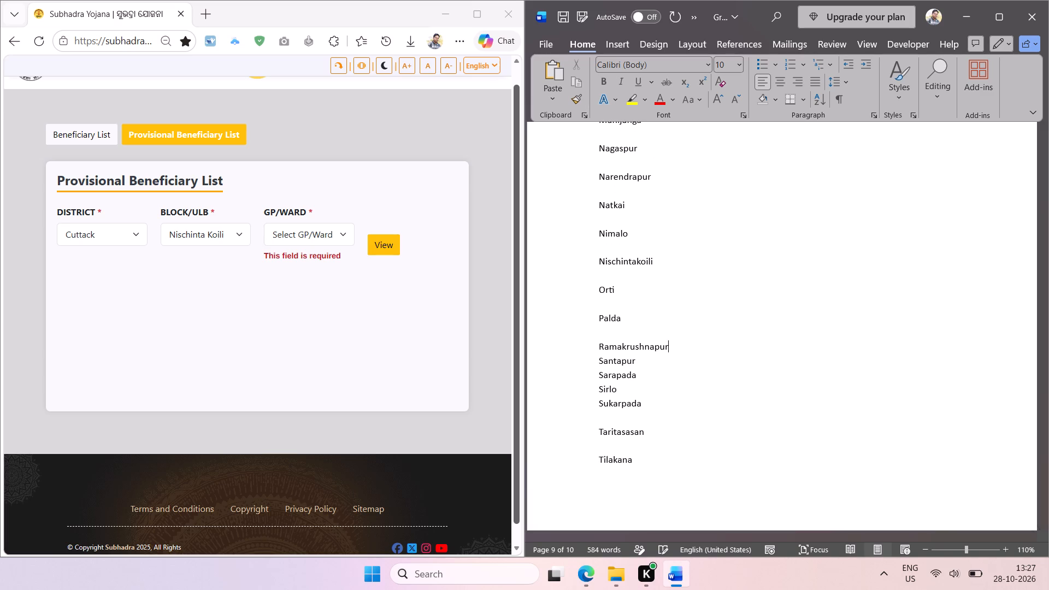
{"action": "key", "text": "Up"}
{"action": "key", "text": "BackSpace"}
{"action": "key", "text": "Up"}
{"action": "key", "text": "BackSpace"}
{"action": "key", "text": "Up"}
{"action": "key", "text": "BackSpace"}
{"action": "key", "text": "Up"}
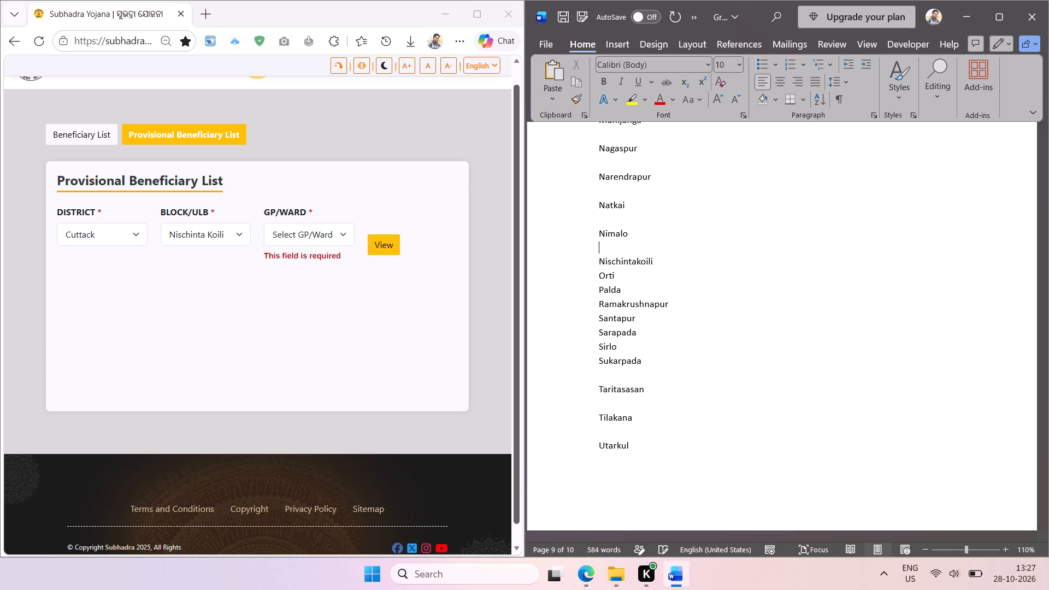
{"action": "key", "text": "BackSpace"}
{"action": "key", "text": "Up"}
{"action": "key", "text": "BackSpace"}
{"action": "key", "text": "Up"}
{"action": "key", "text": "BackSpace"}
{"action": "key", "text": "Up"}
{"action": "key", "text": "BackSpace"}
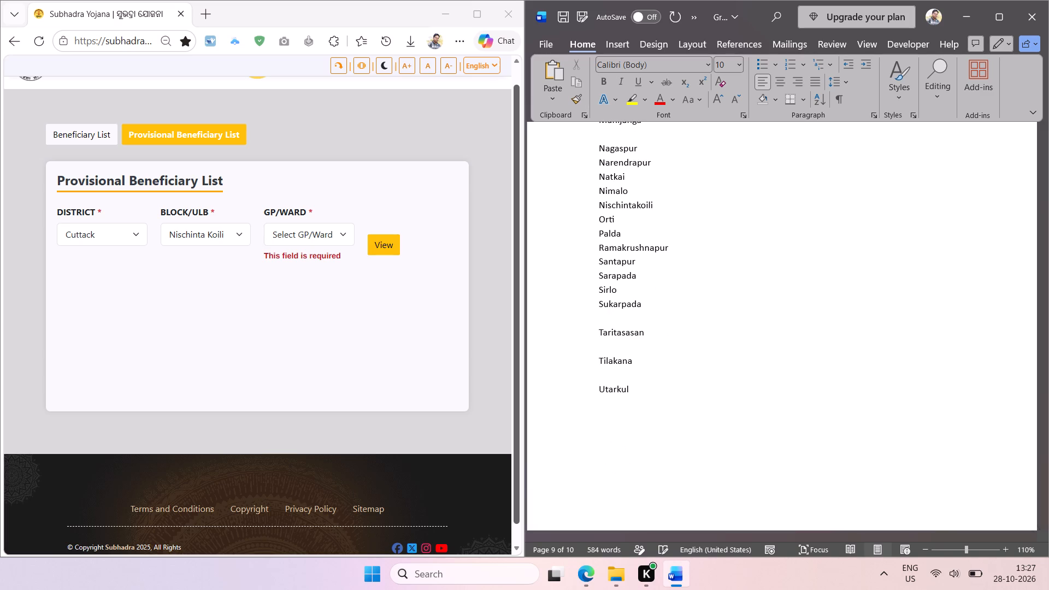
Remove the blank lines between the last gram panchayat names, from Utarkul up to Sukarpada.
{"action": "key", "text": "Down"}
{"action": "key", "text": "Down"}
{"action": "key", "text": "Down"}
{"action": "key", "text": "Down"}
{"action": "key", "text": "Down"}
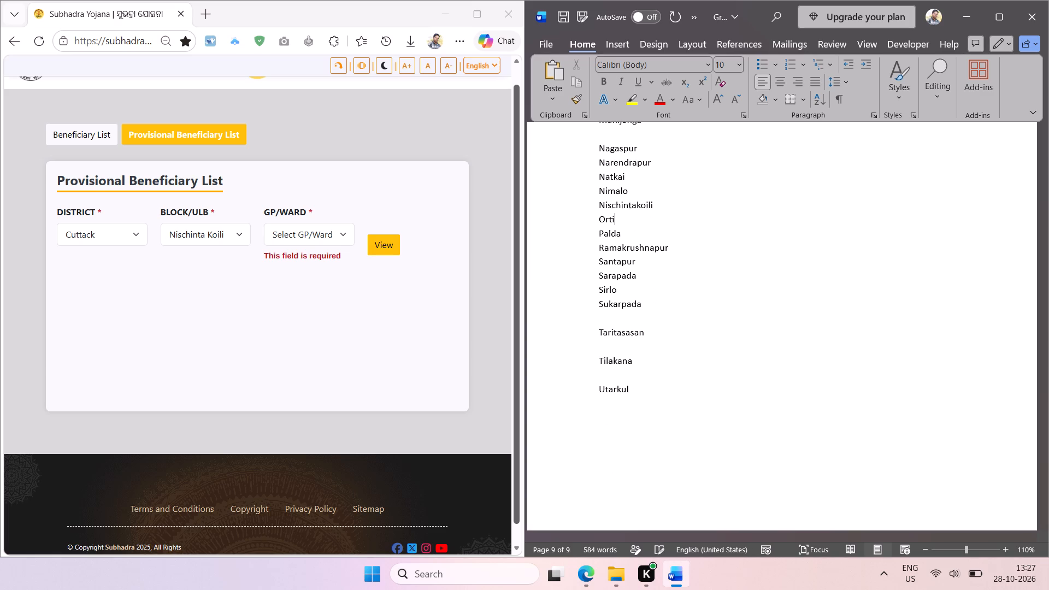
{"action": "key", "text": "Down"}
{"action": "key", "text": "Down"}
{"action": "key", "text": "Down"}
{"action": "key", "text": "Down"}
{"action": "key", "text": "Down"}
{"action": "key", "text": "Down"}
{"action": "key", "text": "Down"}
{"action": "key", "text": "Down"}
{"action": "key", "text": "Down"}
{"action": "key", "text": "Down"}
{"action": "key", "text": "Down"}
{"action": "key", "text": "BackSpace"}
{"action": "key", "text": "Up"}
{"action": "key", "text": "BackSpace"}
{"action": "key", "text": "Up"}
{"action": "key", "text": "BackSpace"}
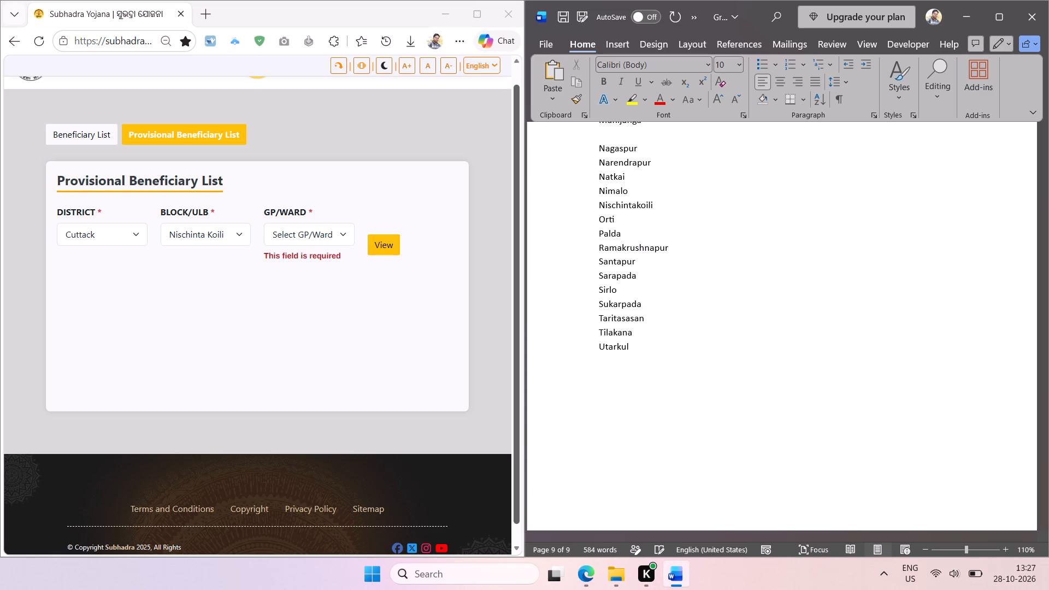
Remove the blank lines between the gram panchayat names from Nagaspur up to Kalamishiri.
{"action": "scroll", "coordinate": [639, 408], "scroll_direction": "up", "scroll_amount": 4}
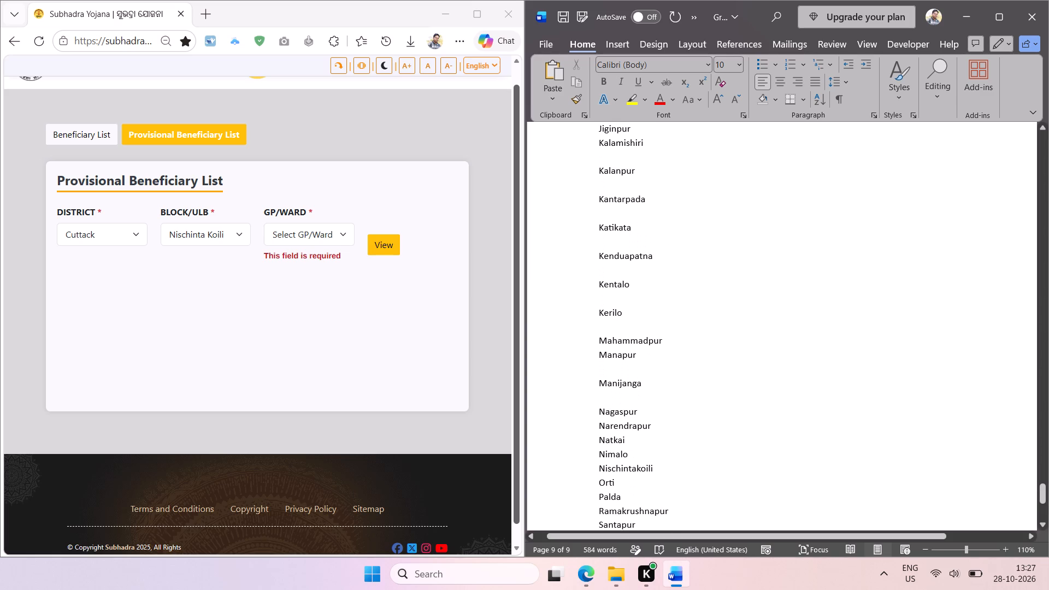
{"action": "scroll", "coordinate": [622, 413], "scroll_direction": "up", "scroll_amount": 1}
{"action": "left_click", "coordinate": [616, 420]}
{"action": "left_click", "coordinate": [639, 435]}
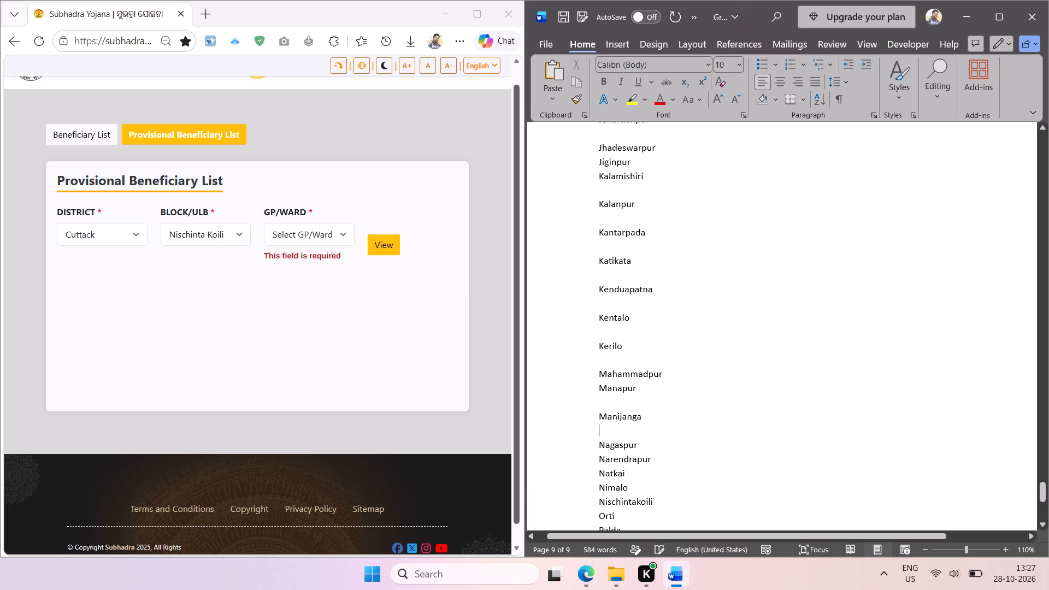
{"action": "key", "text": "BackSpace"}
{"action": "key", "text": "Up"}
{"action": "key", "text": "BackSpace"}
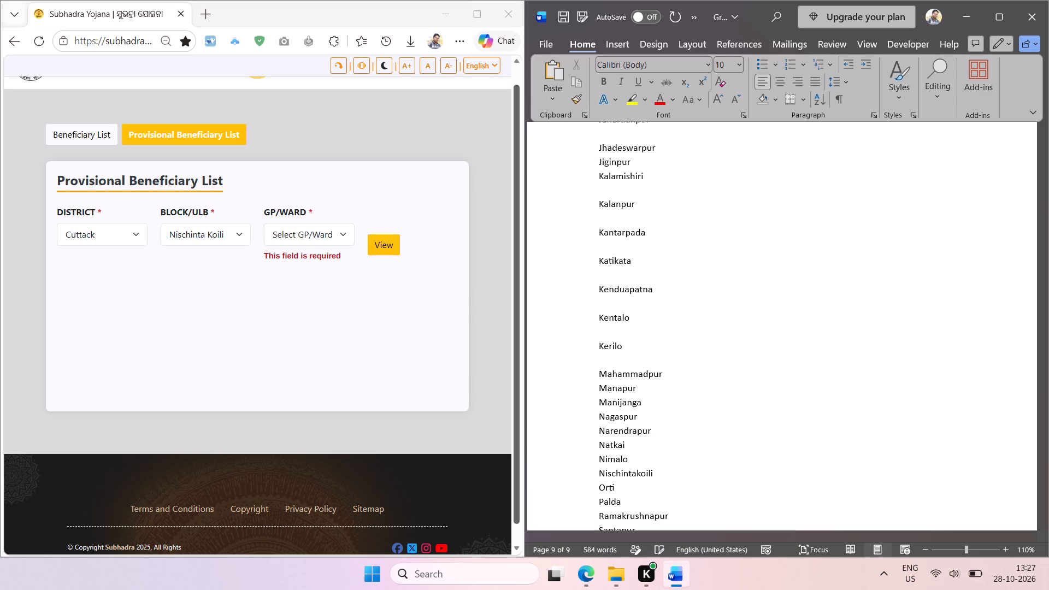
{"action": "key", "text": "Up"}
{"action": "key", "text": "Up"}
{"action": "key", "text": "BackSpace"}
{"action": "key", "text": "Up"}
{"action": "key", "text": "BackSpace"}
{"action": "key", "text": "Up"}
{"action": "key", "text": "BackSpace"}
{"action": "key", "text": "Up"}
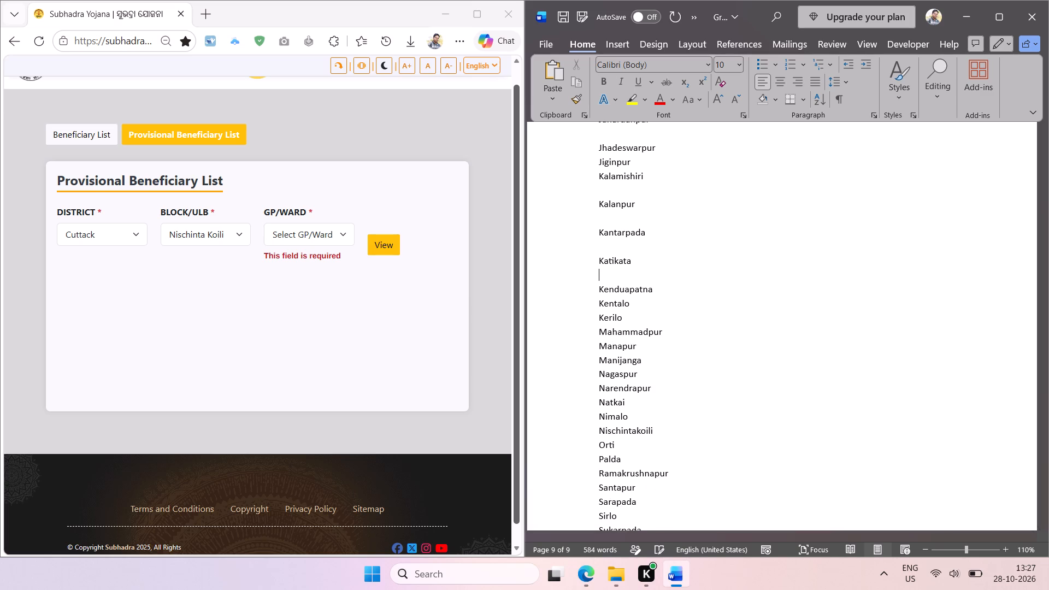
{"action": "key", "text": "BackSpace"}
{"action": "key", "text": "Up"}
{"action": "key", "text": "BackSpace"}
{"action": "key", "text": "Up"}
{"action": "key", "text": "BackSpace"}
{"action": "key", "text": "Up"}
{"action": "key", "text": "BackSpace"}
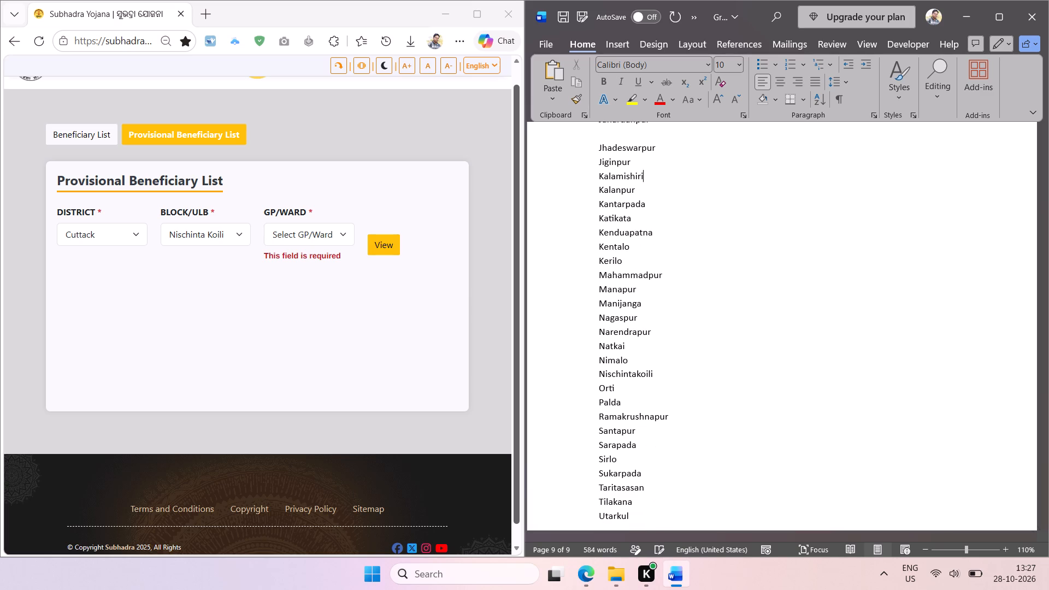
Remove the blank lines between the gram panchayat names from Jhadeswarpur up to Jamara.
{"action": "scroll", "coordinate": [639, 435], "scroll_direction": "up", "scroll_amount": 3}
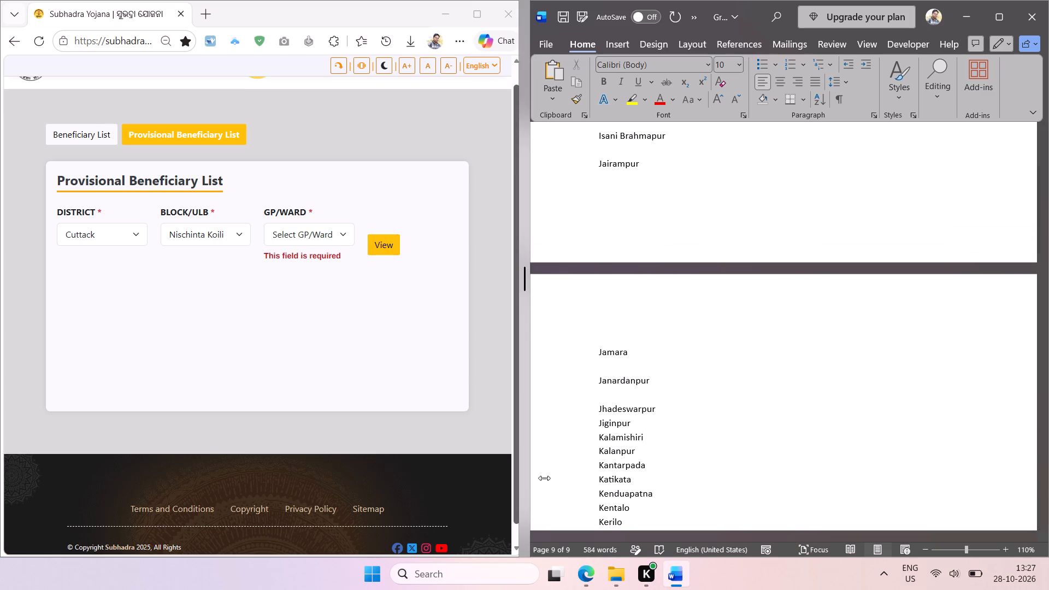
{"action": "left_click", "coordinate": [610, 396]}
{"action": "key", "text": "BackSpace"}
{"action": "key", "text": "Up"}
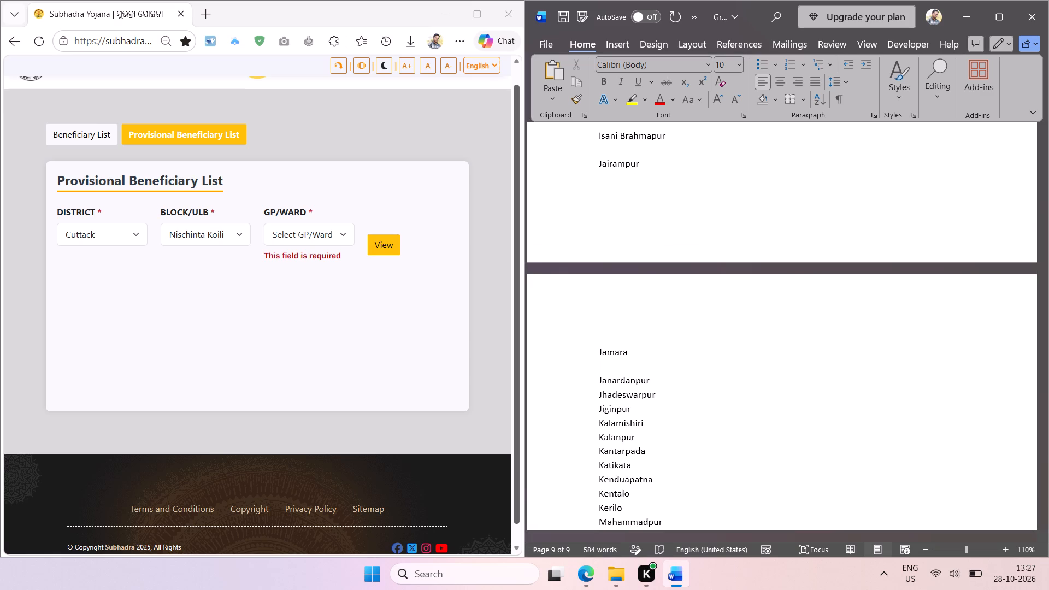
{"action": "key", "text": "BackSpace"}
Remove the blank lines between the gram panchayat names from Jairampur up to Bandhupur.
{"action": "scroll", "coordinate": [610, 396], "scroll_direction": "up", "scroll_amount": 2}
{"action": "scroll", "coordinate": [605, 451], "scroll_direction": "up", "scroll_amount": 1}
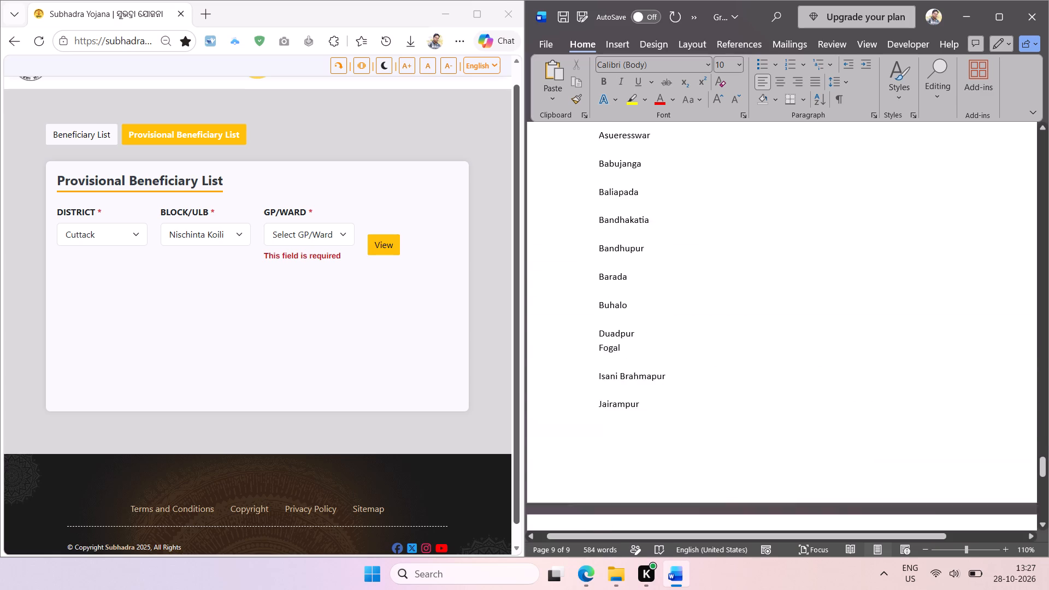
{"action": "scroll", "coordinate": [604, 449], "scroll_direction": "up", "scroll_amount": 1}
{"action": "left_click", "coordinate": [625, 480]}
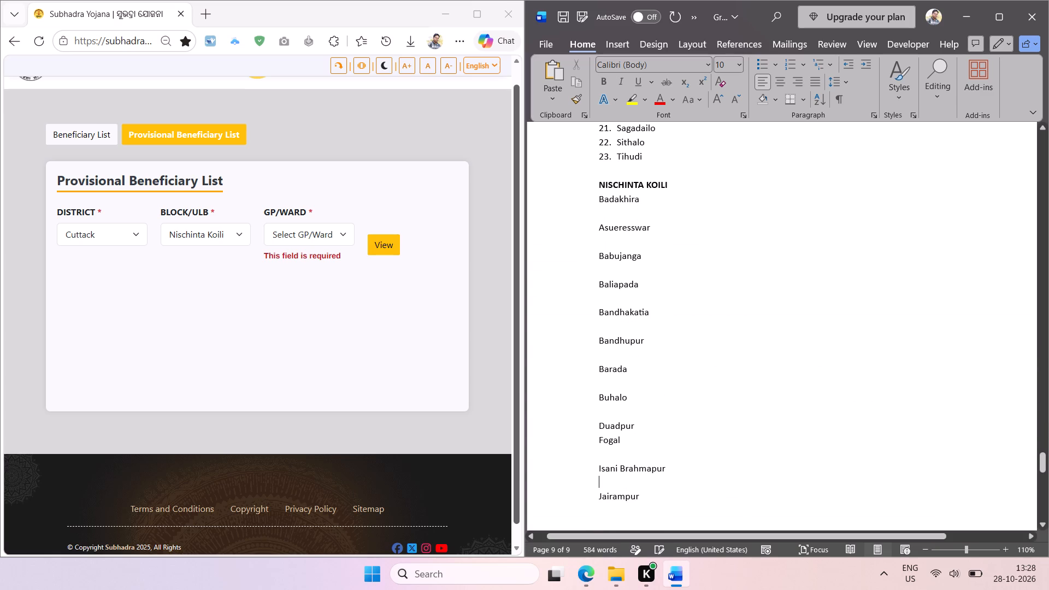
{"action": "key", "text": "BackSpace"}
{"action": "key", "text": "Up"}
{"action": "key", "text": "BackSpace"}
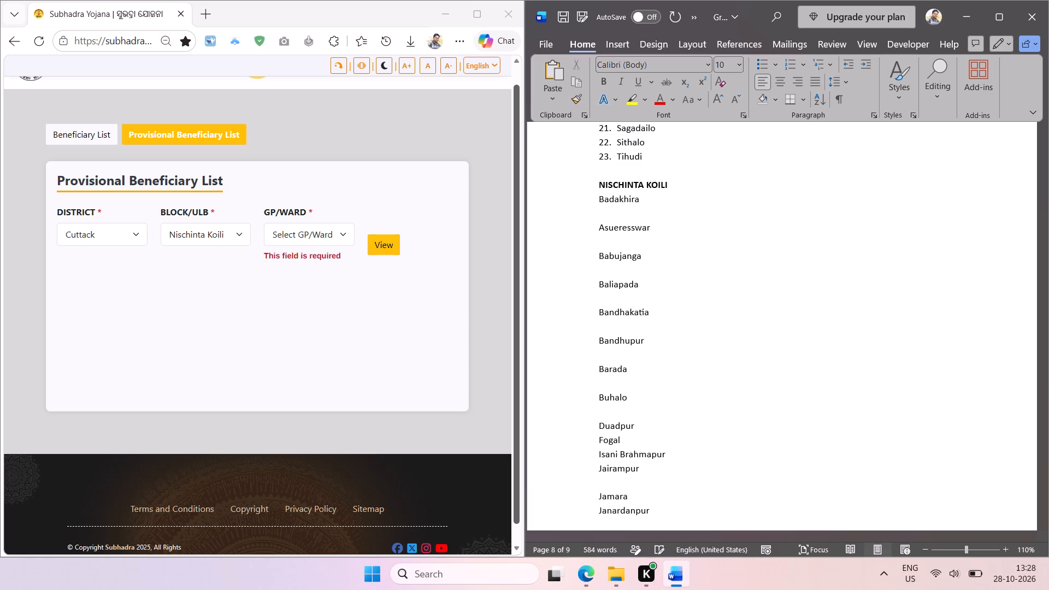
{"action": "key", "text": "Up"}
{"action": "key", "text": "Up"}
{"action": "key", "text": "BackSpace"}
{"action": "key", "text": "Up"}
{"action": "key", "text": "BackSpace"}
{"action": "key", "text": "Up"}
{"action": "key", "text": "BackSpace"}
Remove the blank lines from Bandhupur up to Badakhira, plus the remaining one between Jairampur and Jamara.
{"action": "key", "text": "Up"}
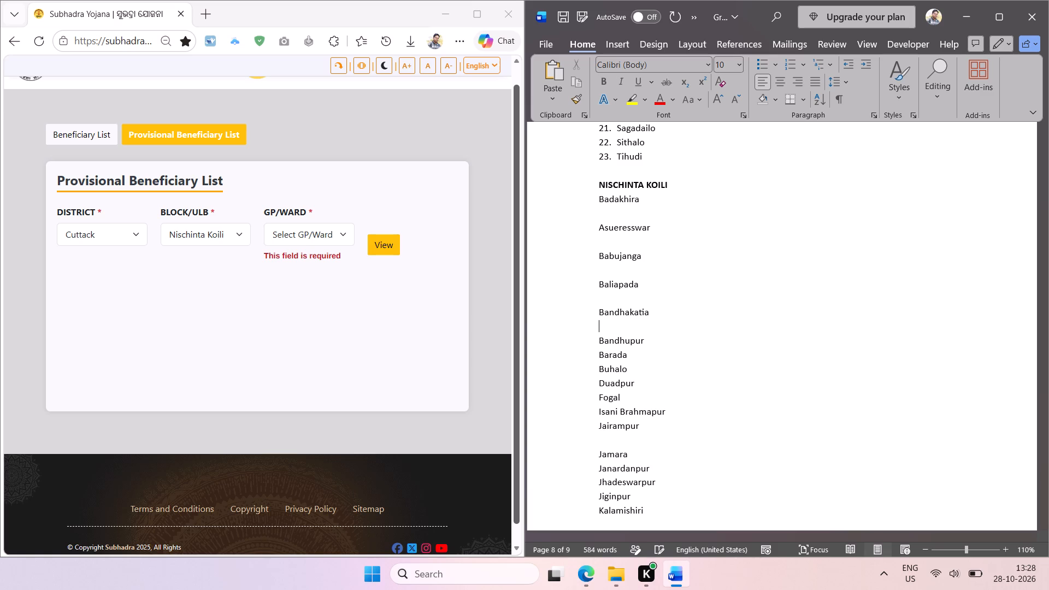
{"action": "key", "text": "BackSpace"}
{"action": "key", "text": "Up"}
{"action": "key", "text": "BackSpace"}
{"action": "key", "text": "Up"}
{"action": "key", "text": "BackSpace"}
{"action": "key", "text": "Up"}
{"action": "key", "text": "BackSpace"}
{"action": "key", "text": "Up"}
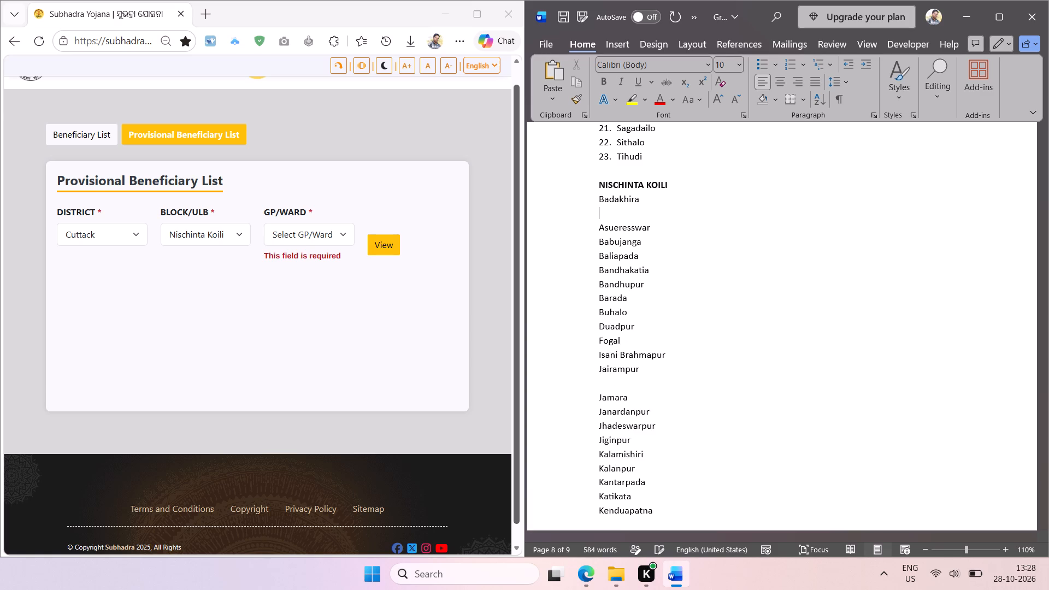
{"action": "key", "text": "BackSpace"}
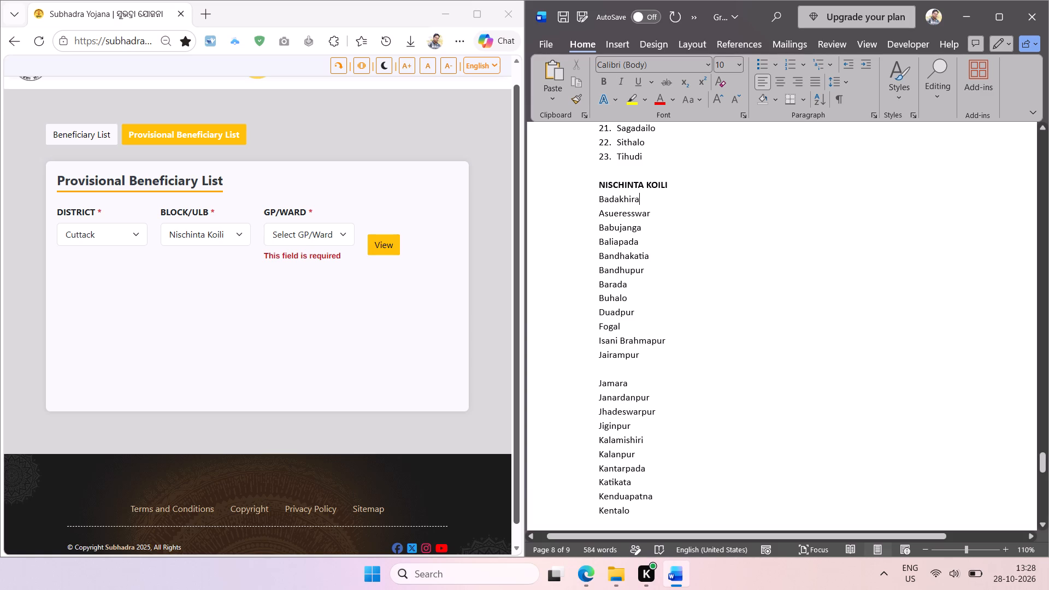
{"action": "left_click", "coordinate": [615, 375]}
{"action": "key", "text": "BackSpace"}
Sort all the Nischinta Koili gram panchayat names, from Badakhira through Utarkul, in alphabetical order.
{"action": "left_click", "coordinate": [598, 203]}
{"action": "scroll", "coordinate": [683, 266], "scroll_direction": "down", "scroll_amount": 6}
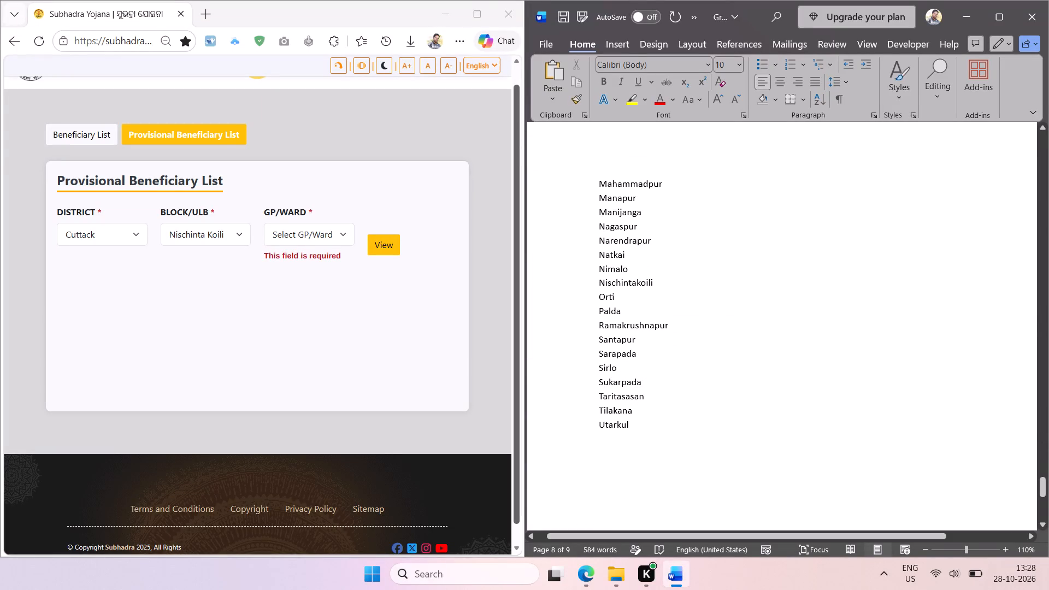
{"action": "left_click", "coordinate": [632, 427], "text": "shift"}
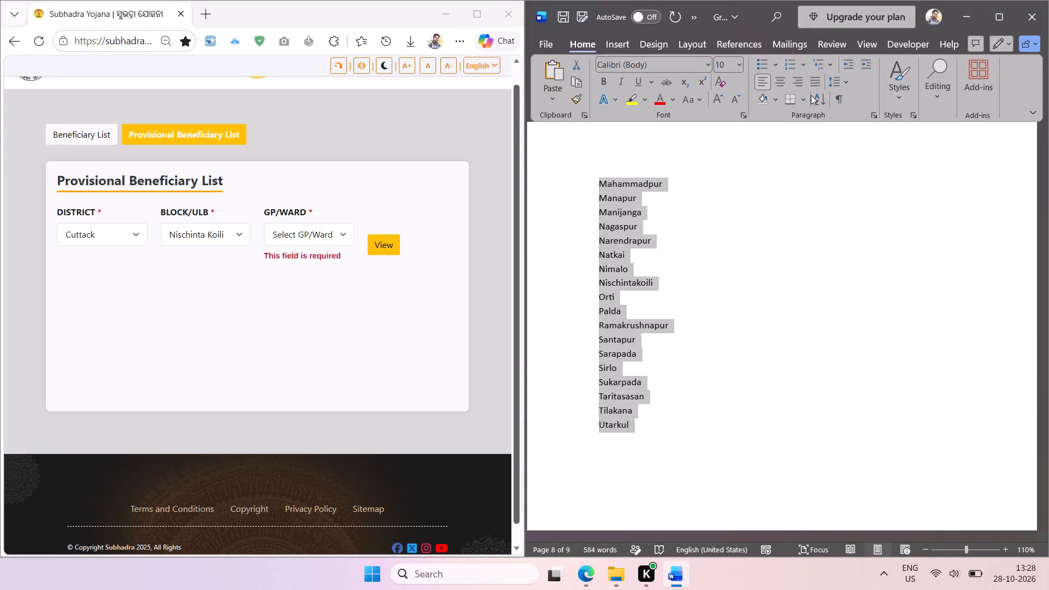
{"action": "left_click", "coordinate": [812, 95]}
{"action": "key", "text": "Return"}
Turn the sorted Nischinta Koili names into a numbered list and reduce its indent to the page margin.
{"action": "left_click", "coordinate": [792, 62]}
{"action": "double_click", "coordinate": [848, 64]}
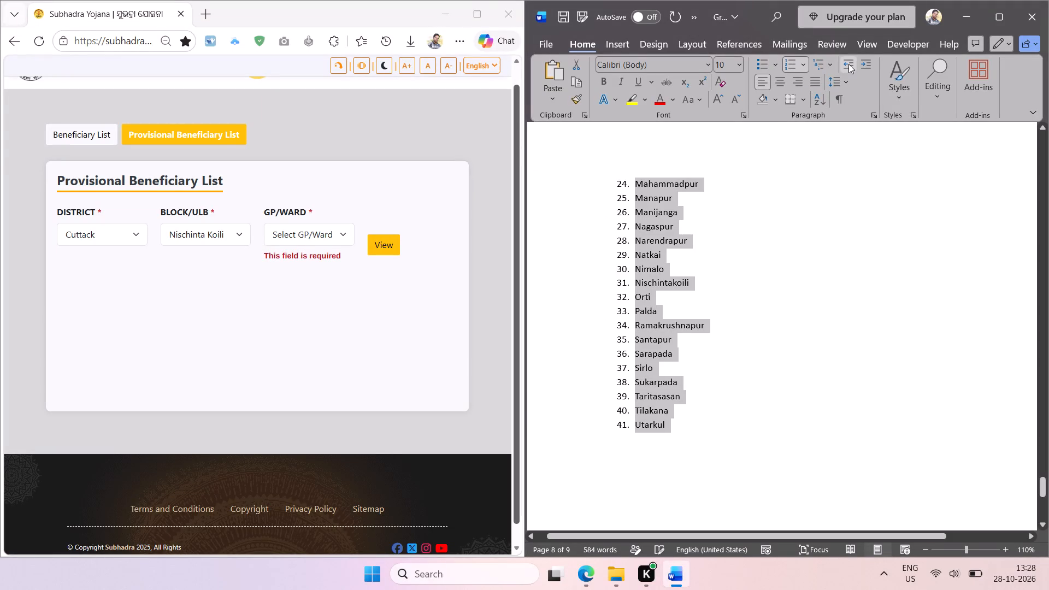
{"action": "scroll", "coordinate": [733, 192], "scroll_direction": "up", "scroll_amount": 3}
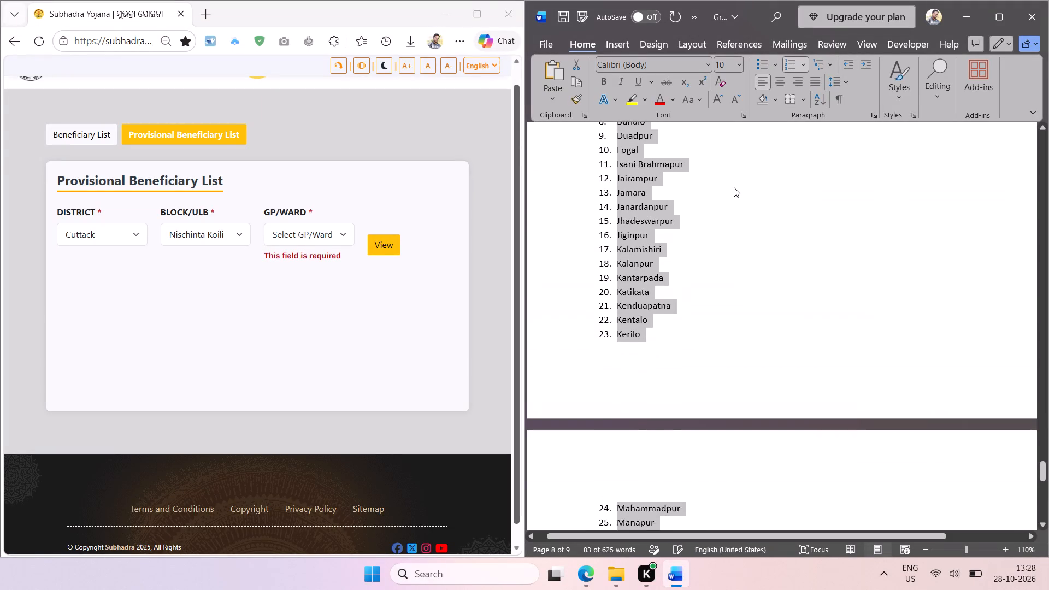
{"action": "scroll", "coordinate": [734, 187], "scroll_direction": "up", "scroll_amount": 3}
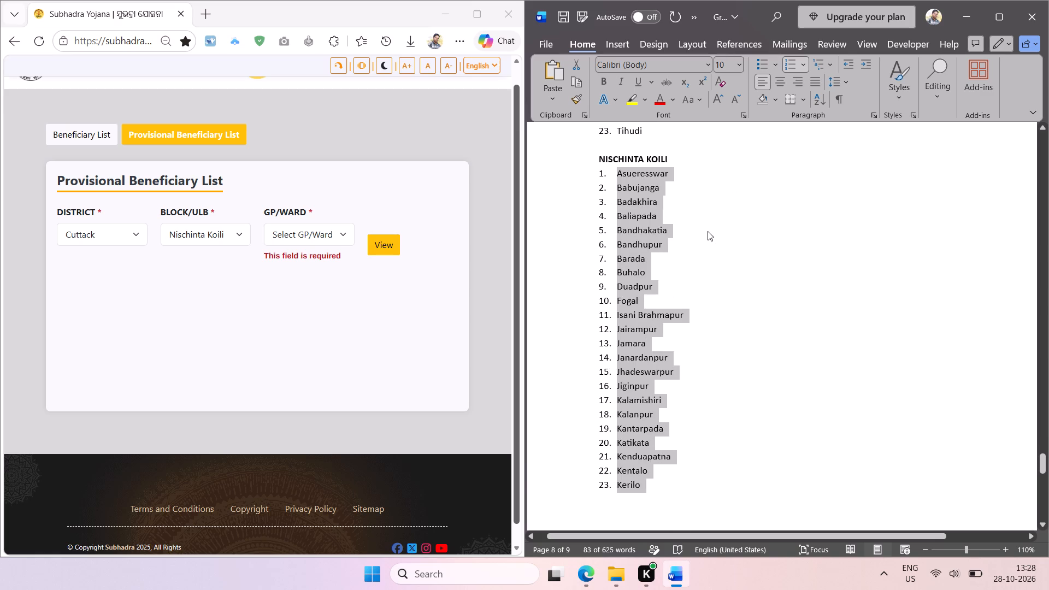
{"action": "left_click", "coordinate": [708, 231]}
Insert a page break before the NISCHINTA KOILI heading so its list starts on a new page.
{"action": "scroll", "coordinate": [708, 231], "scroll_direction": "up", "scroll_amount": 1}
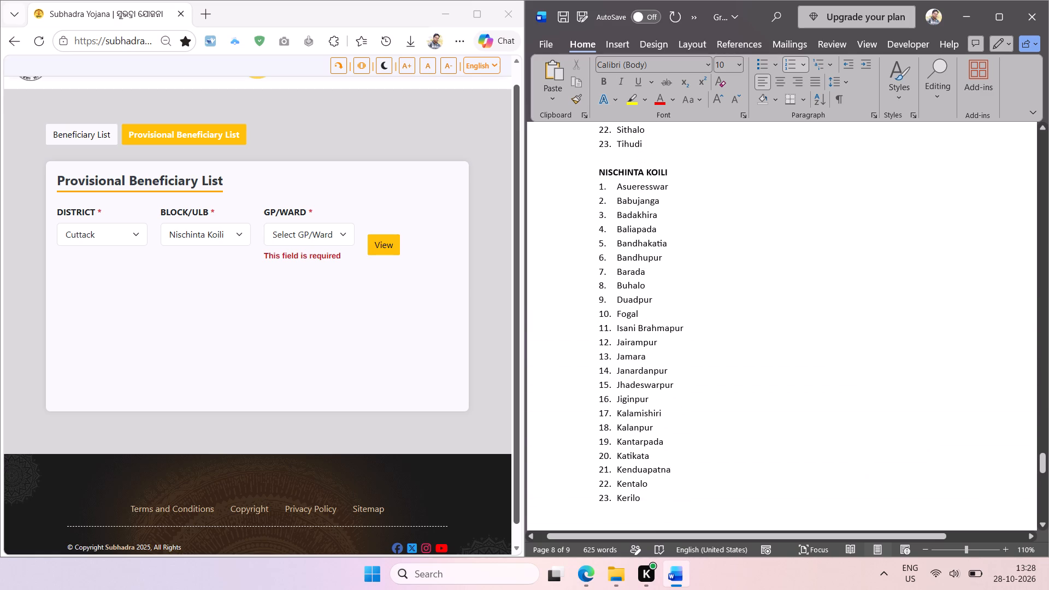
{"action": "scroll", "coordinate": [600, 197], "scroll_direction": "up", "scroll_amount": 1}
{"action": "left_click", "coordinate": [598, 197]}
{"action": "key", "text": "ctrl+Return"}
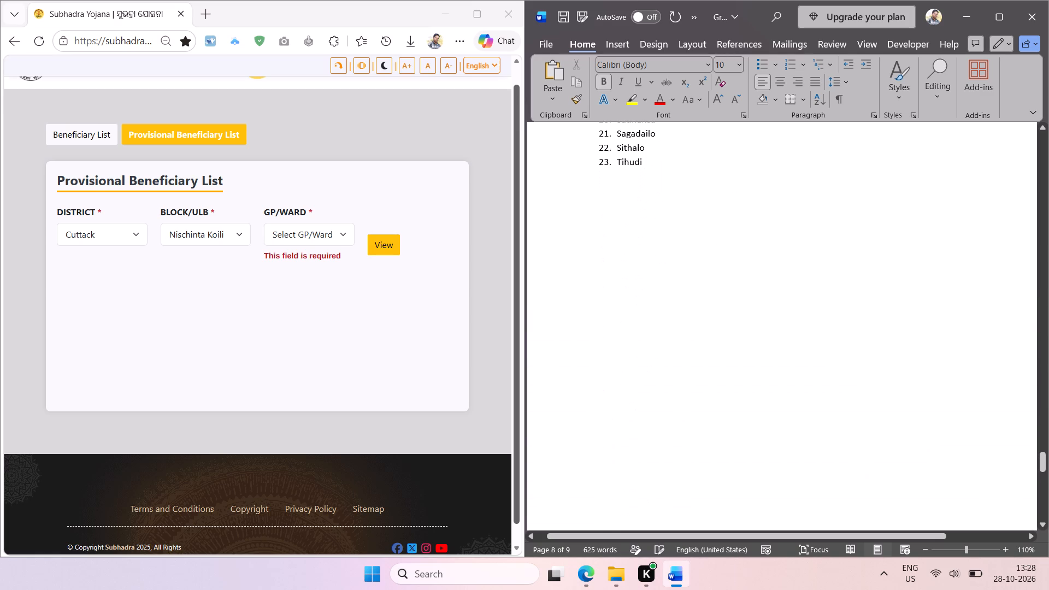
{"action": "scroll", "coordinate": [627, 215], "scroll_direction": "down", "scroll_amount": 4}
{"action": "scroll", "coordinate": [699, 218], "scroll_direction": "up", "scroll_amount": 1}
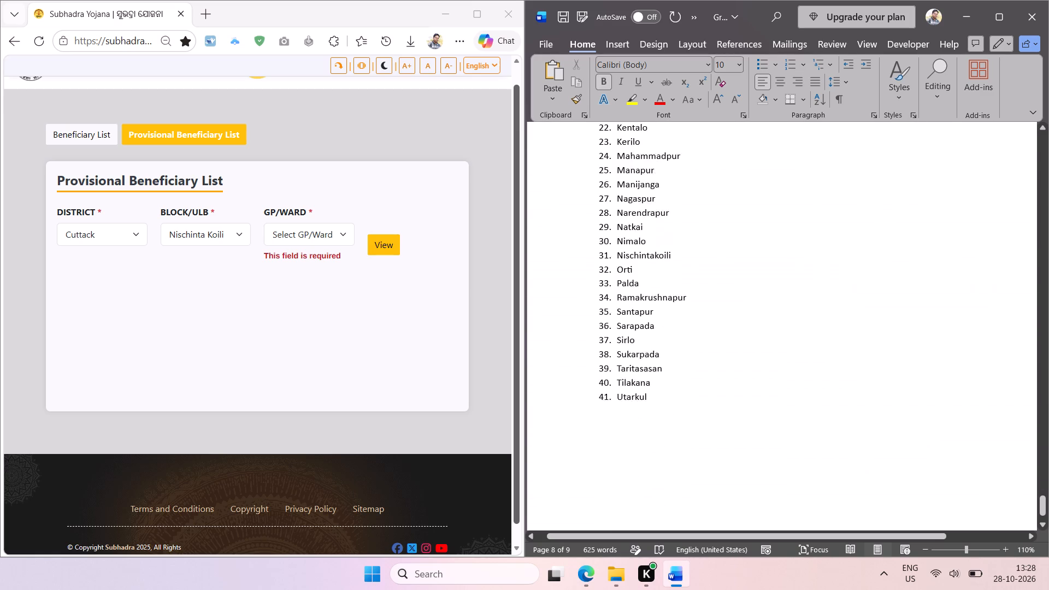
{"action": "scroll", "coordinate": [699, 218], "scroll_direction": "up", "scroll_amount": 1}
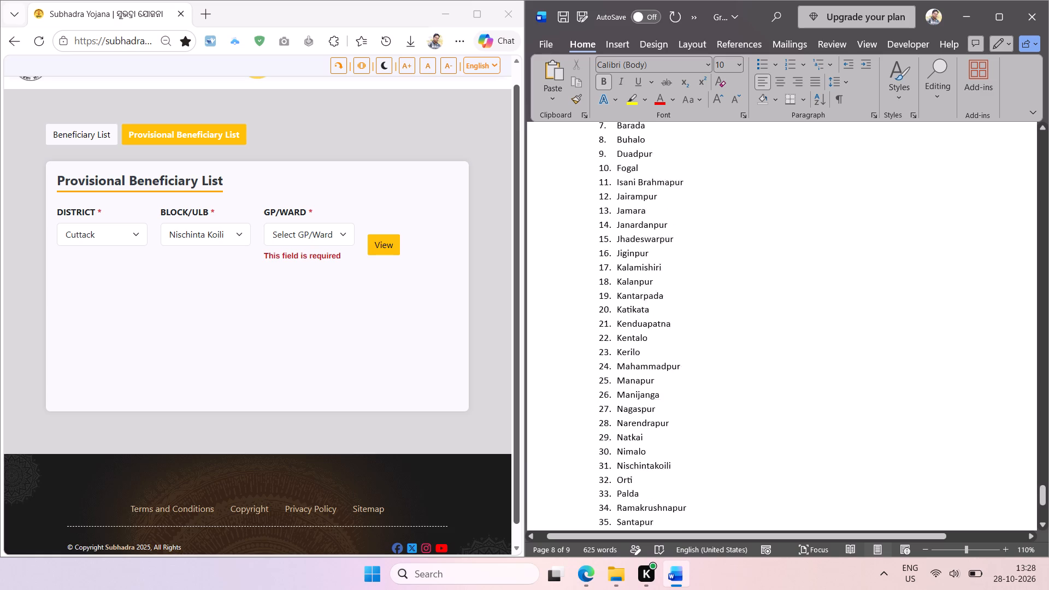
{"action": "scroll", "coordinate": [653, 153], "scroll_direction": "up", "scroll_amount": 2}
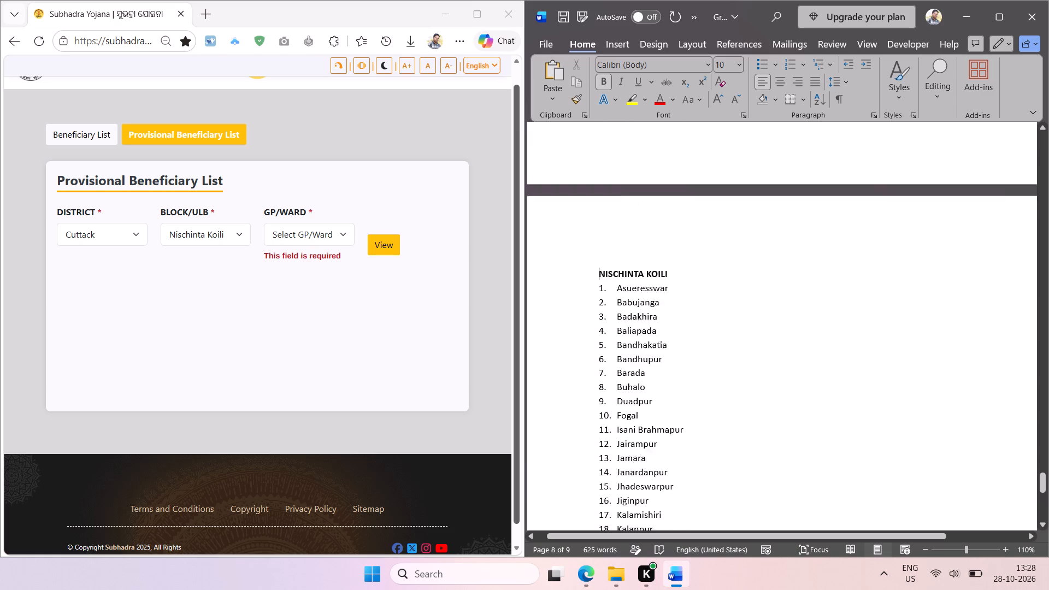
Copy the heading word NISCHINTA and paste it on a new page after the last list entry, Utarkul.
{"action": "scroll", "coordinate": [640, 174], "scroll_direction": "up", "scroll_amount": 1}
{"action": "double_click", "coordinate": [627, 308]}
{"action": "key", "text": "ctrl+c"}
{"action": "left_click", "coordinate": [686, 346]}
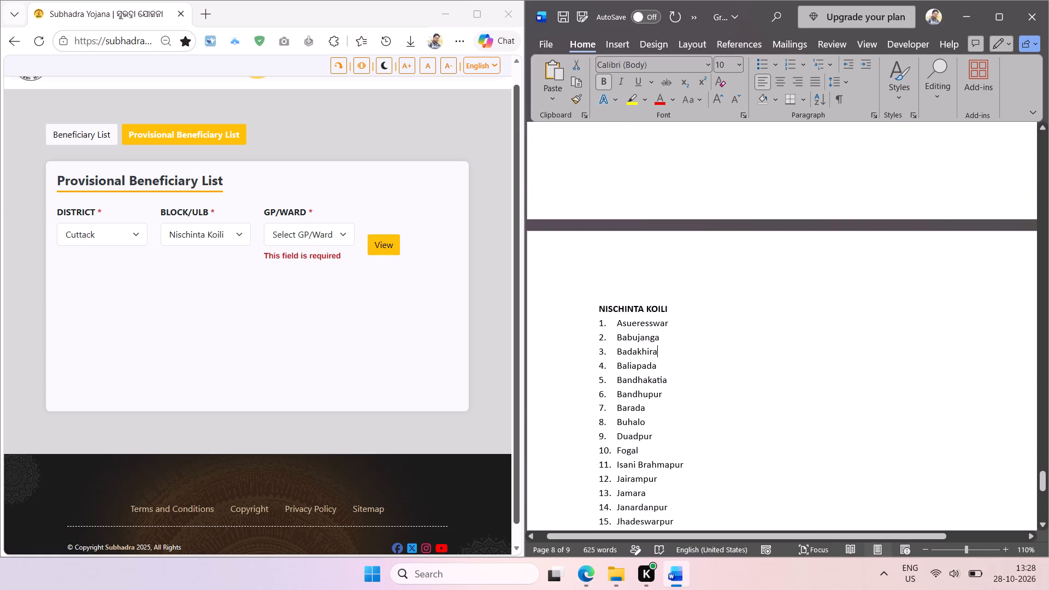
{"action": "scroll", "coordinate": [686, 339], "scroll_direction": "down", "scroll_amount": 6}
{"action": "left_click", "coordinate": [658, 344]}
{"action": "key", "text": "Return"}
{"action": "key", "text": "Return"}
{"action": "key", "text": "Return"}
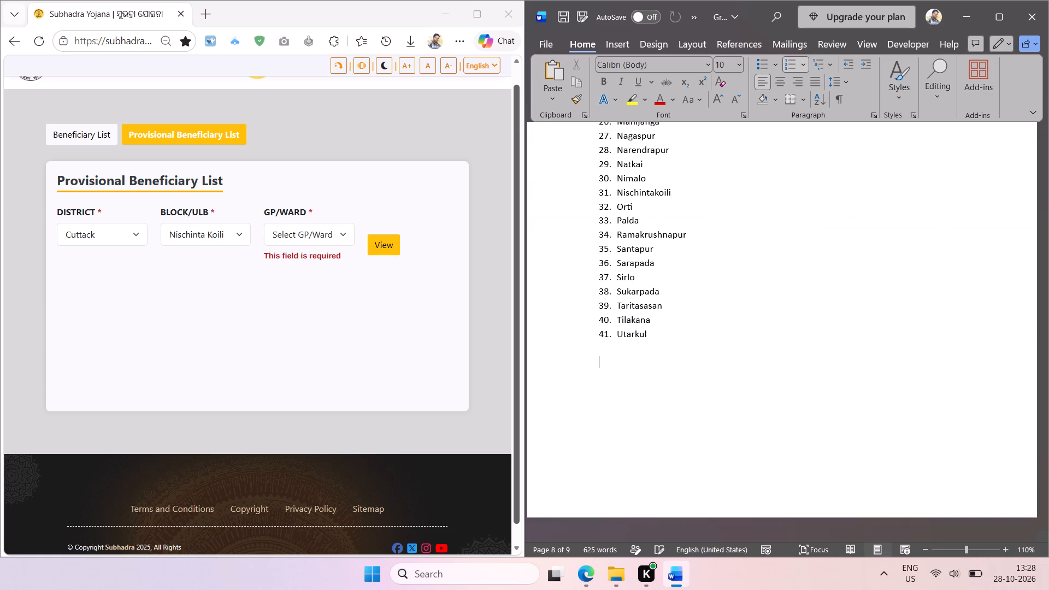
{"action": "key", "text": "ctrl+Return"}
{"action": "key", "text": "ctrl+v"}
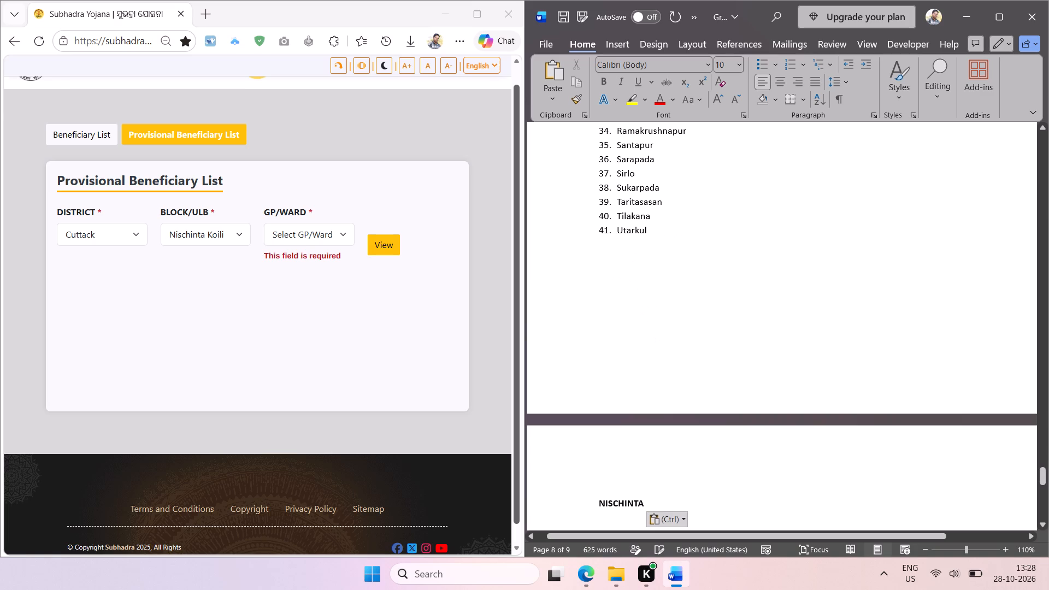
{"action": "scroll", "coordinate": [658, 340], "scroll_direction": "down", "scroll_amount": 3}
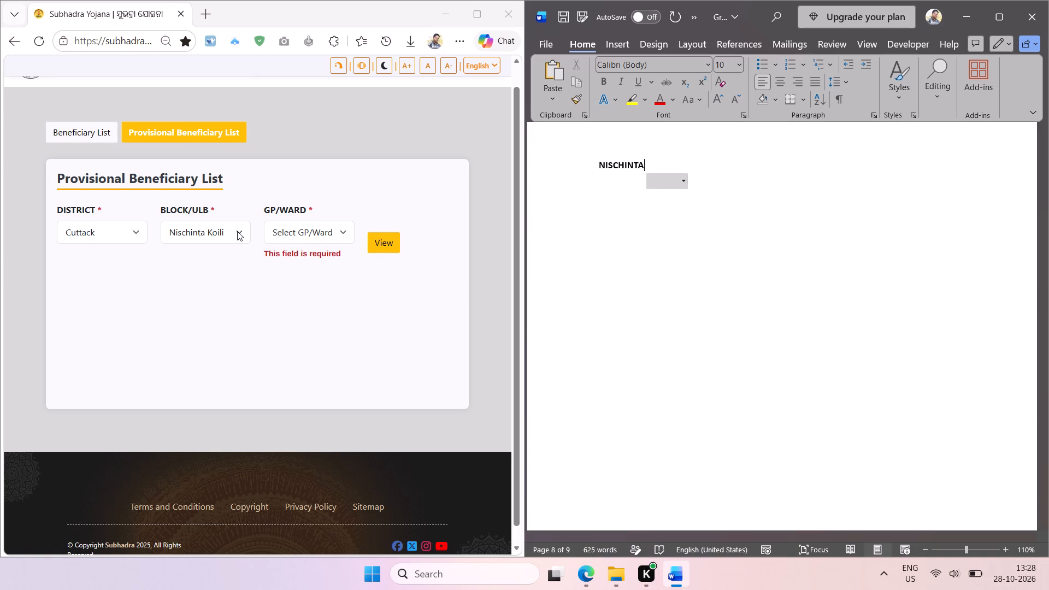
Choose the Salepur block for Cuttack on the Subhadra website and copy its name with the screen text extractor.
{"action": "left_click", "coordinate": [237, 231]}
{"action": "left_click", "coordinate": [224, 469]}
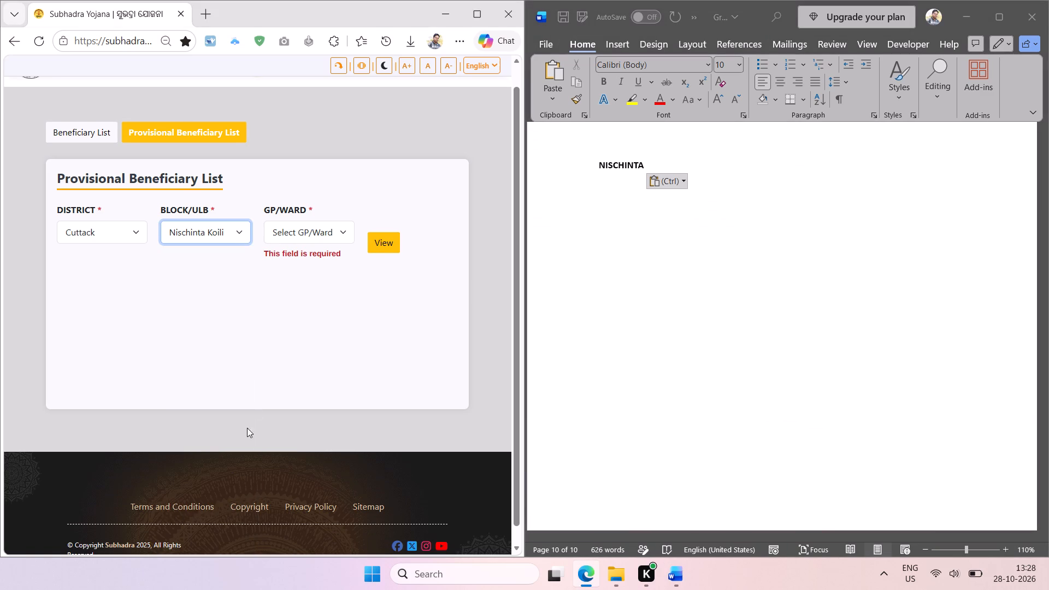
{"action": "left_click", "coordinate": [238, 343]}
{"action": "key", "text": "shift+super+t"}
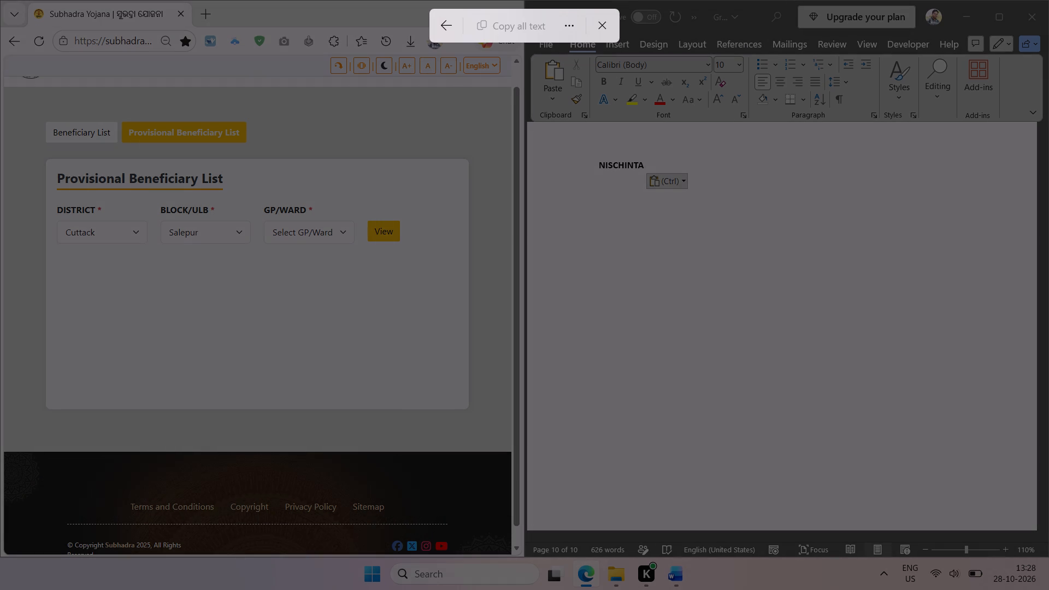
{"action": "left_click_drag", "start_coordinate": [165, 222], "coordinate": [227, 327]}
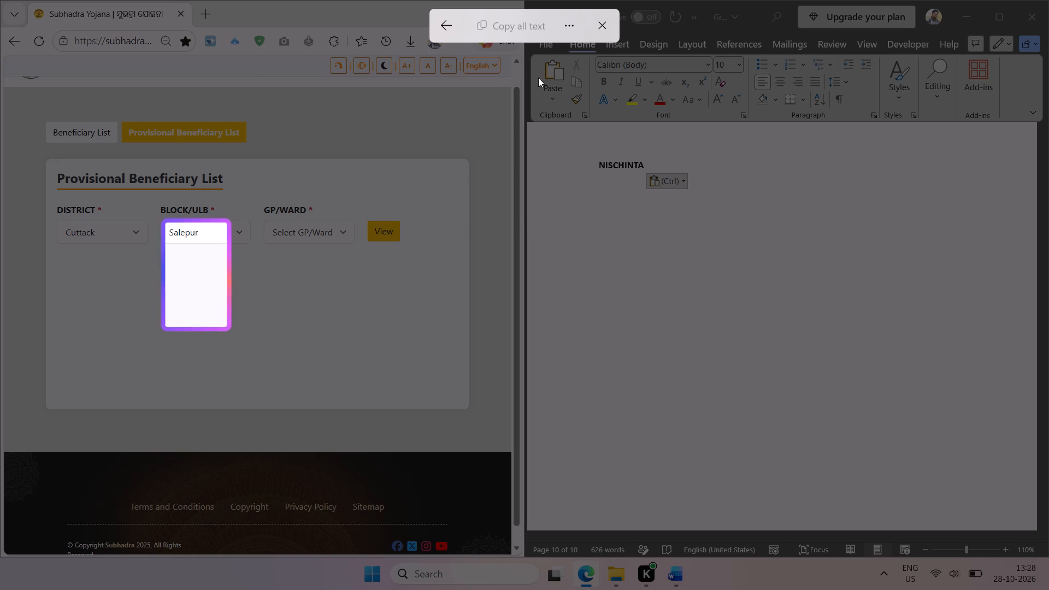
{"action": "left_click", "coordinate": [538, 24]}
Replace the pasted NISCHINTA heading in Word with the copied Salepur in uppercase, and start a new line below it.
{"action": "left_click", "coordinate": [677, 171]}
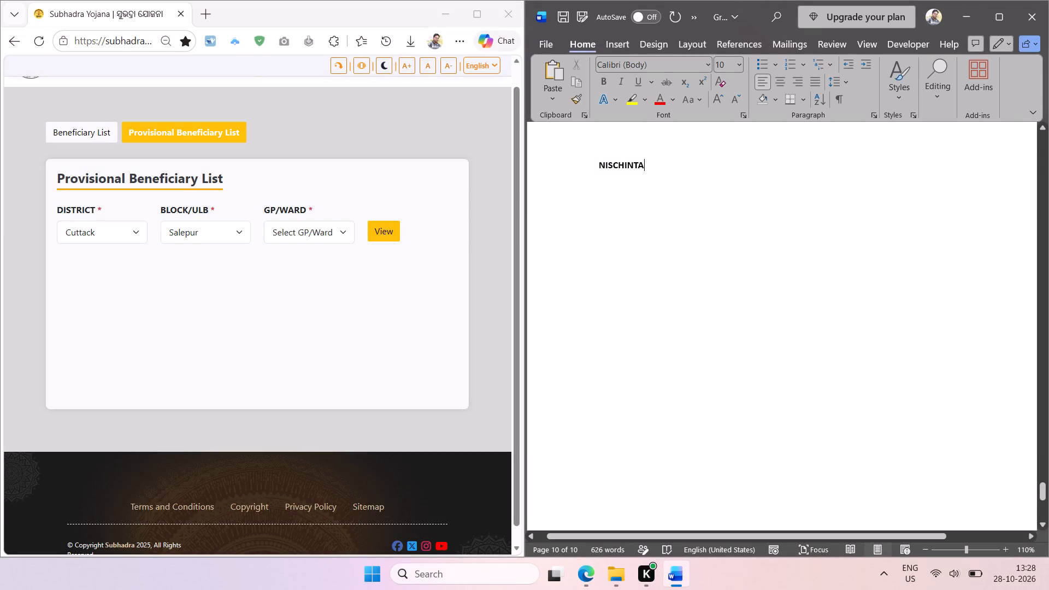
{"action": "double_click", "coordinate": [618, 156]}
{"action": "double_click", "coordinate": [618, 165]}
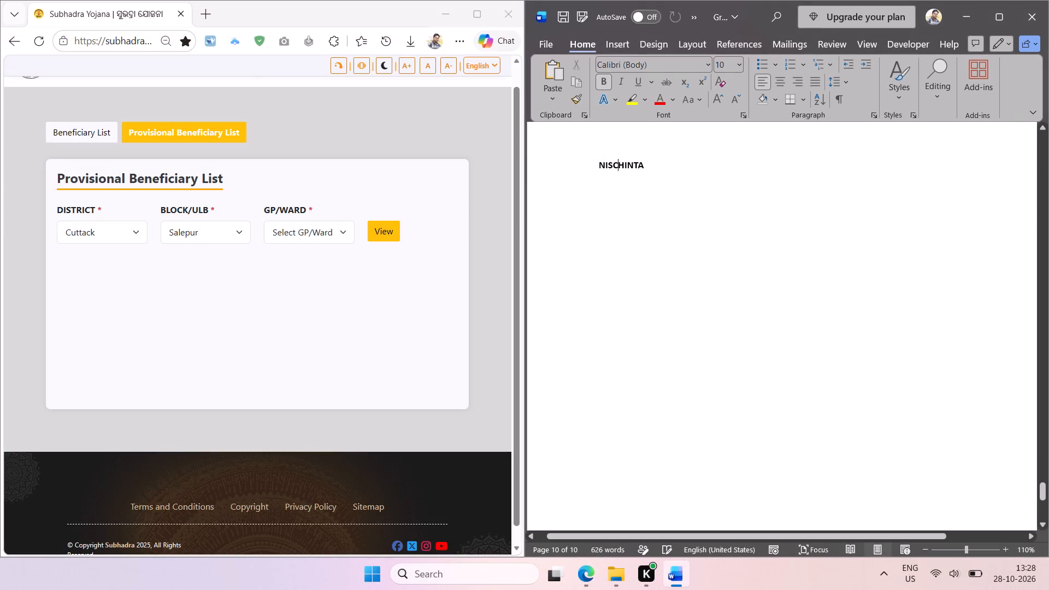
{"action": "double_click", "coordinate": [621, 168]}
{"action": "key", "text": "ctrl+v"}
{"action": "left_click", "coordinate": [622, 164]}
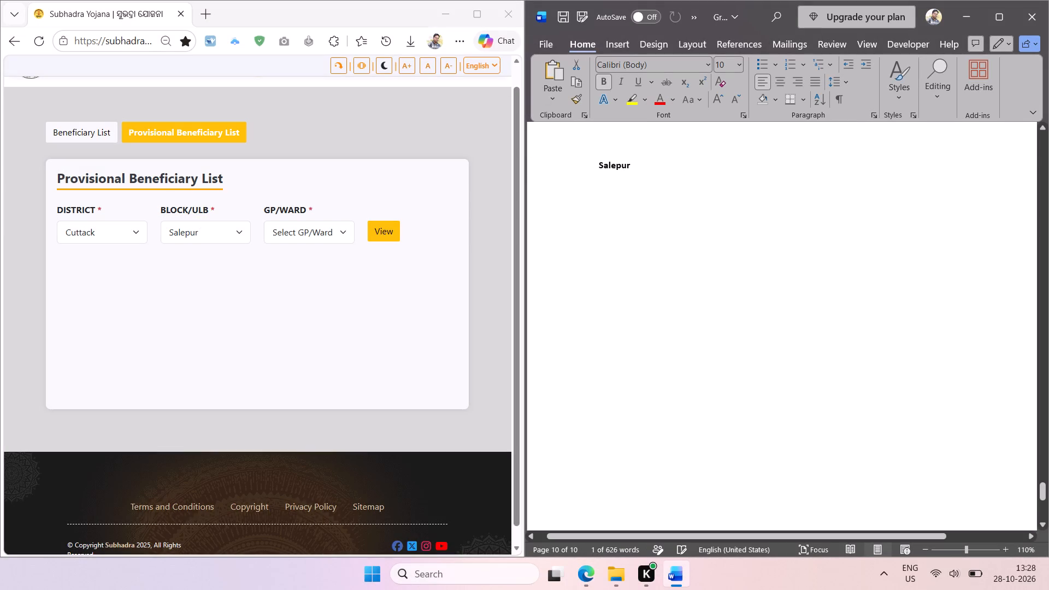
{"action": "key", "text": "shift+F3"}
{"action": "left_click", "coordinate": [630, 233]}
{"action": "double_click", "coordinate": [647, 252]}
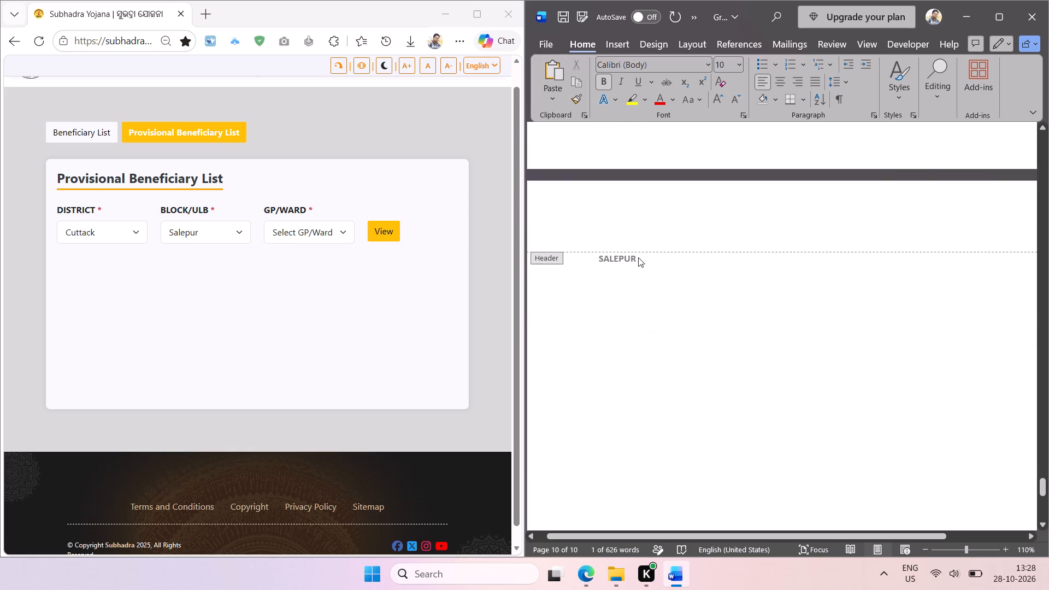
{"action": "double_click", "coordinate": [649, 254]}
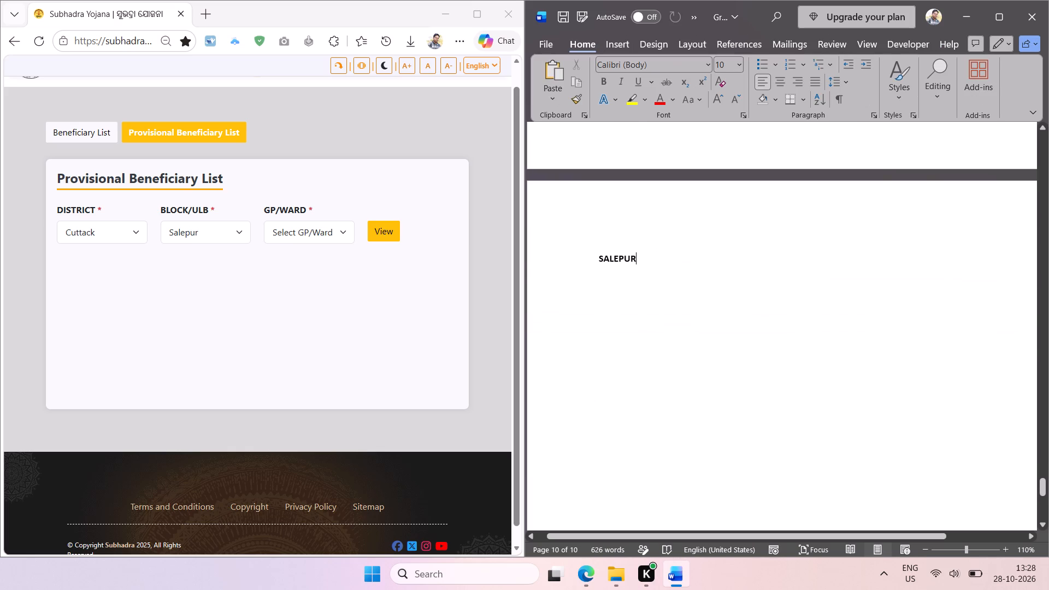
{"action": "key", "text": "Return"}
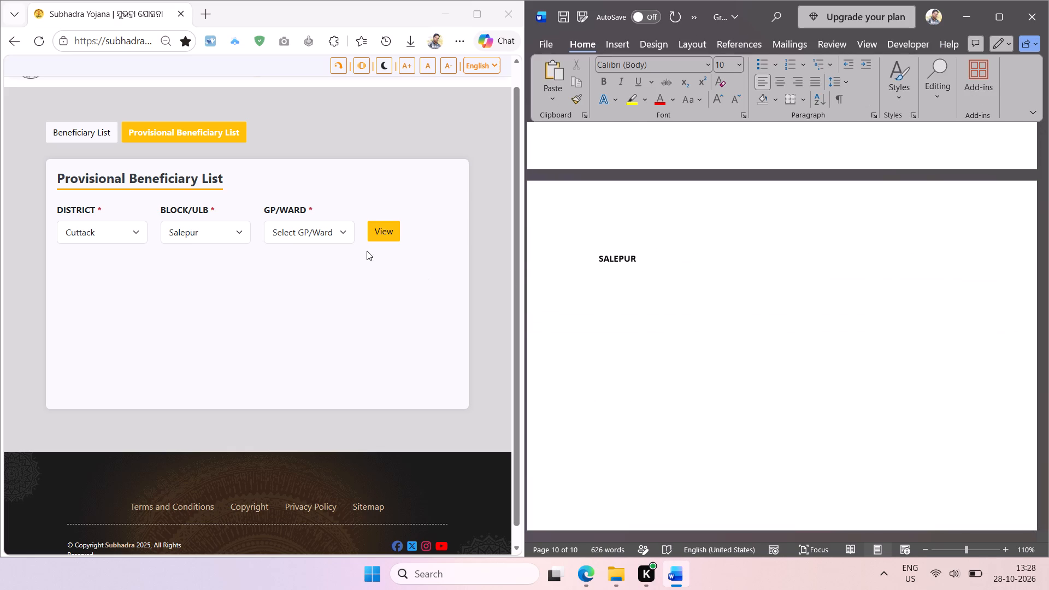
Copy the Salepur gram panchayat names from Bahugram to Naiguan off the website's GP/Ward list with the screen text extractor.
{"action": "left_click", "coordinate": [349, 234]}
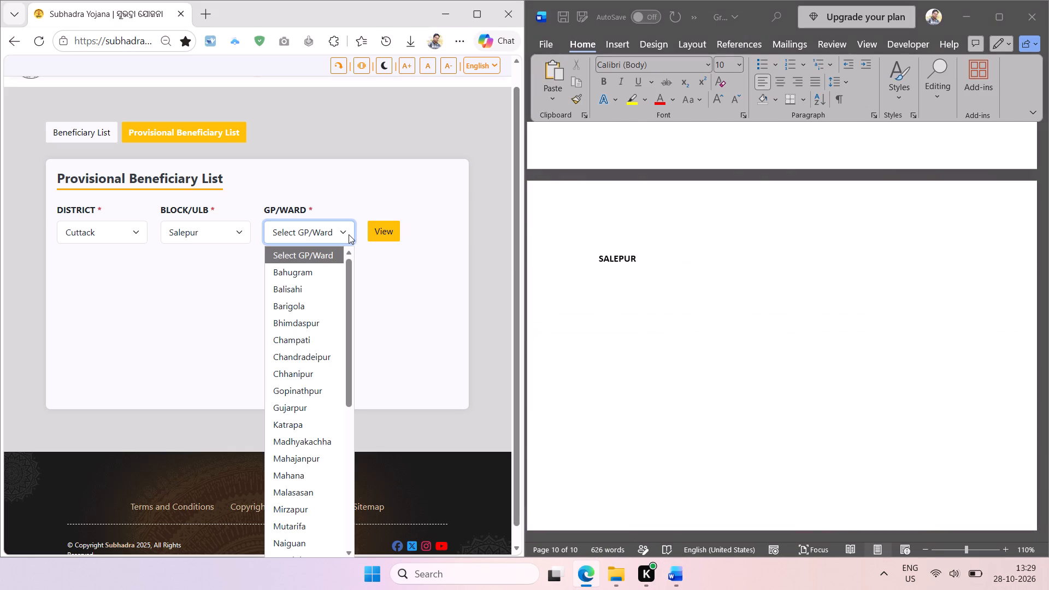
{"action": "key", "text": "shift+super+t"}
{"action": "left_click_drag", "start_coordinate": [267, 263], "coordinate": [348, 446]}
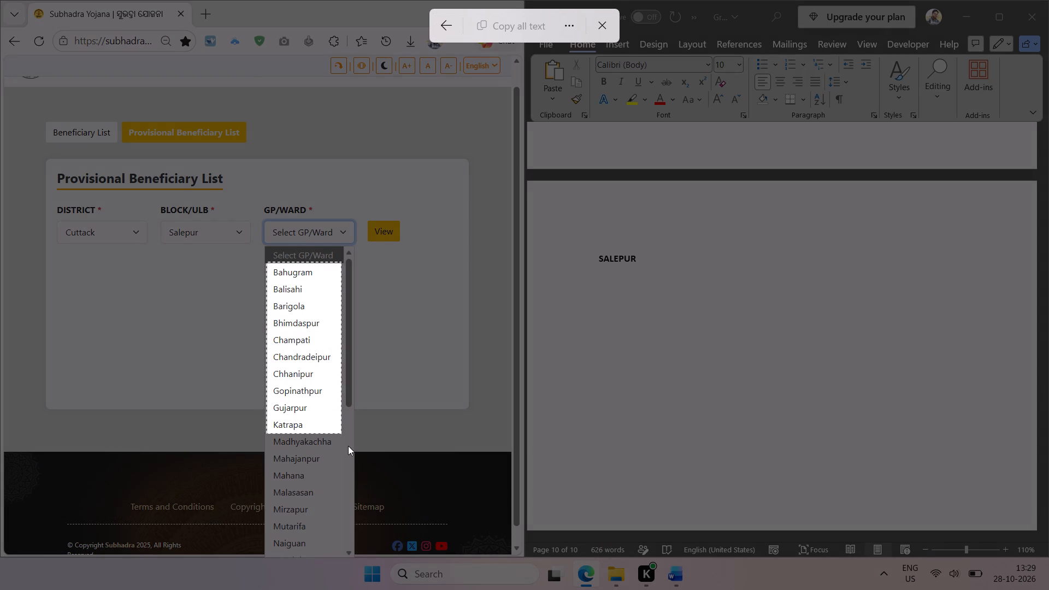
{"action": "left_click_drag", "start_coordinate": [348, 446], "coordinate": [341, 554]}
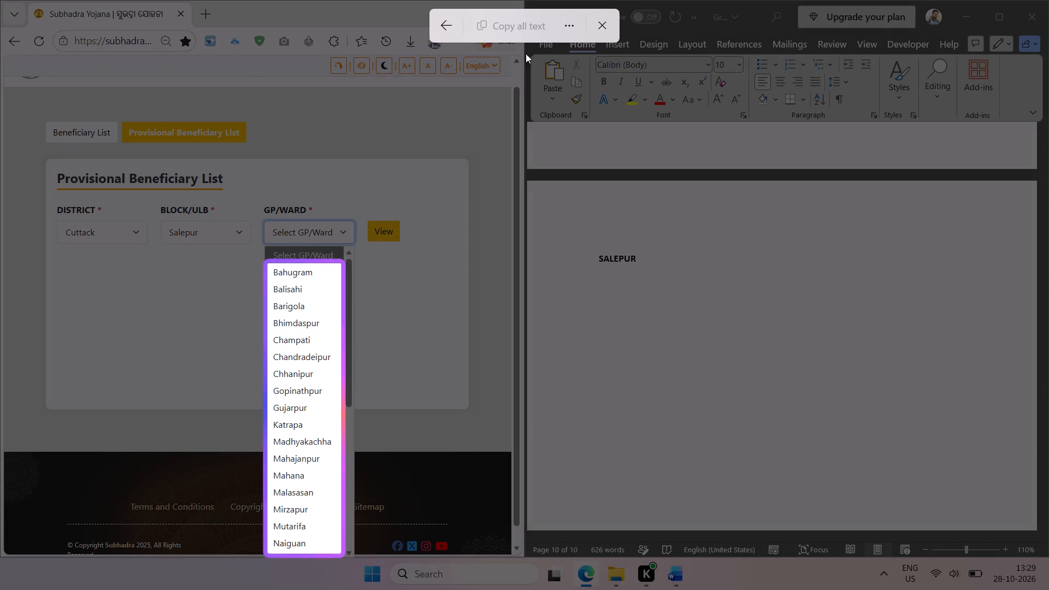
{"action": "left_click", "coordinate": [511, 23]}
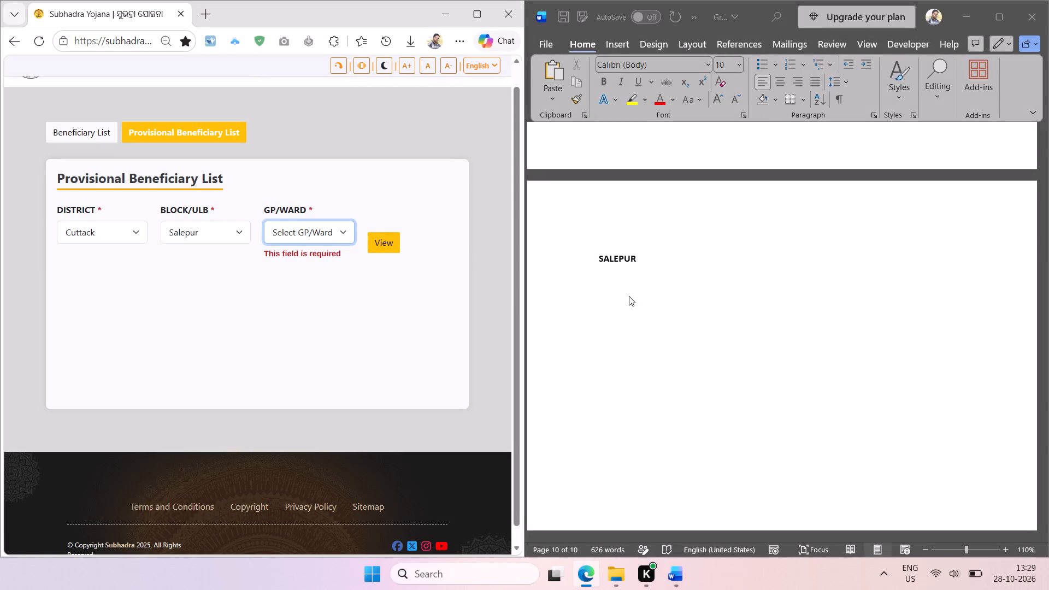
Paste the copied names below the SALEPUR heading in Word and start a new line after Naiguan.
{"action": "left_click", "coordinate": [617, 269]}
{"action": "key", "text": "ctrl+v"}
{"action": "scroll", "coordinate": [674, 380], "scroll_direction": "down", "scroll_amount": 1}
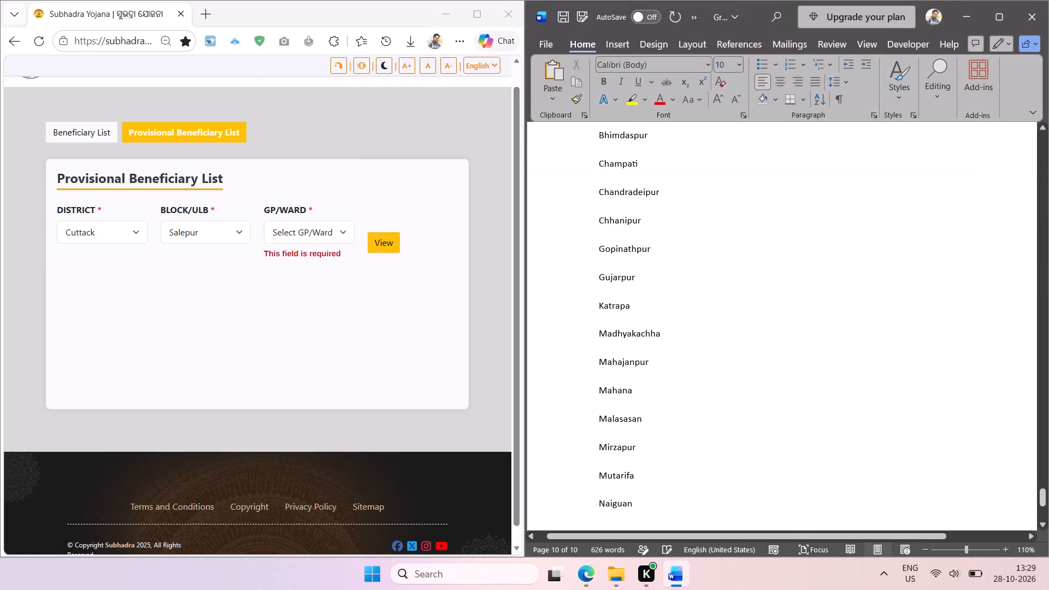
{"action": "scroll", "coordinate": [674, 380], "scroll_direction": "down", "scroll_amount": 1}
{"action": "key", "text": "Return"}
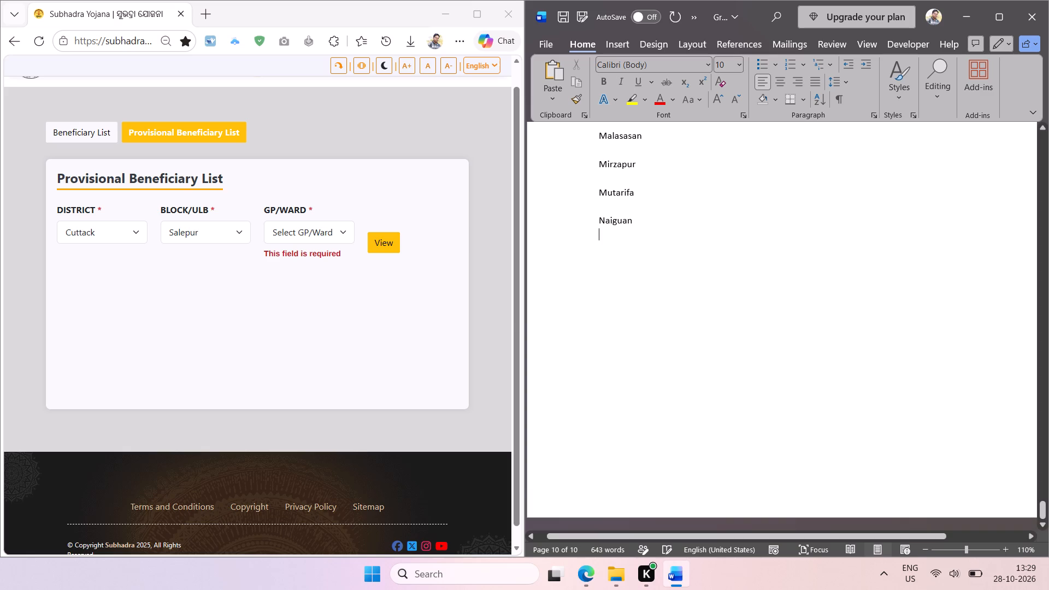
Copy the Salepur gram panchayat names from Naiguan to Tentol off the website's GP/Ward list with the screen text extractor.
{"action": "left_click", "coordinate": [331, 231]}
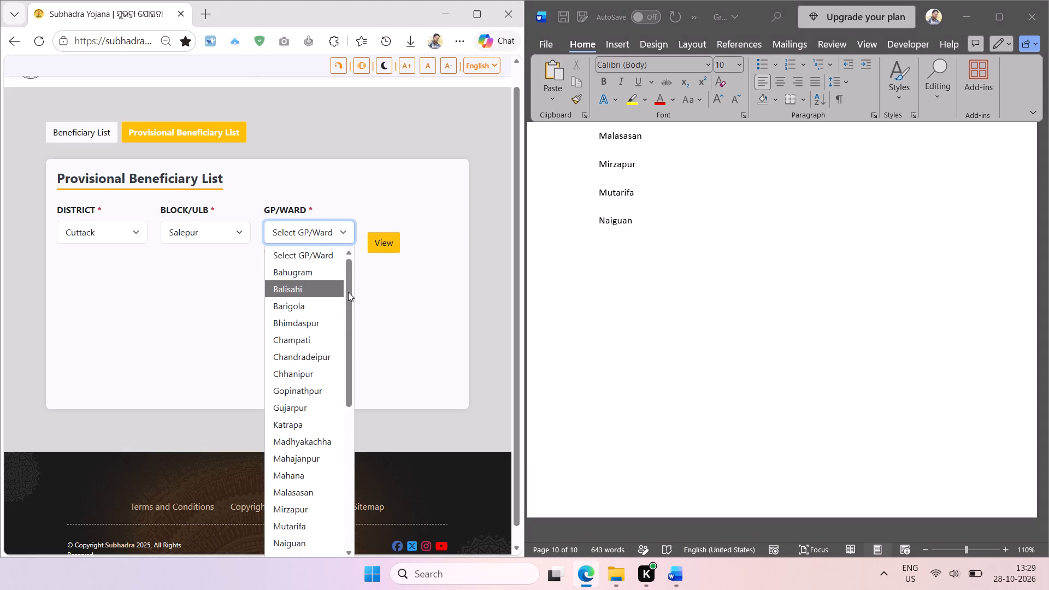
{"action": "left_click_drag", "start_coordinate": [350, 292], "coordinate": [355, 424]}
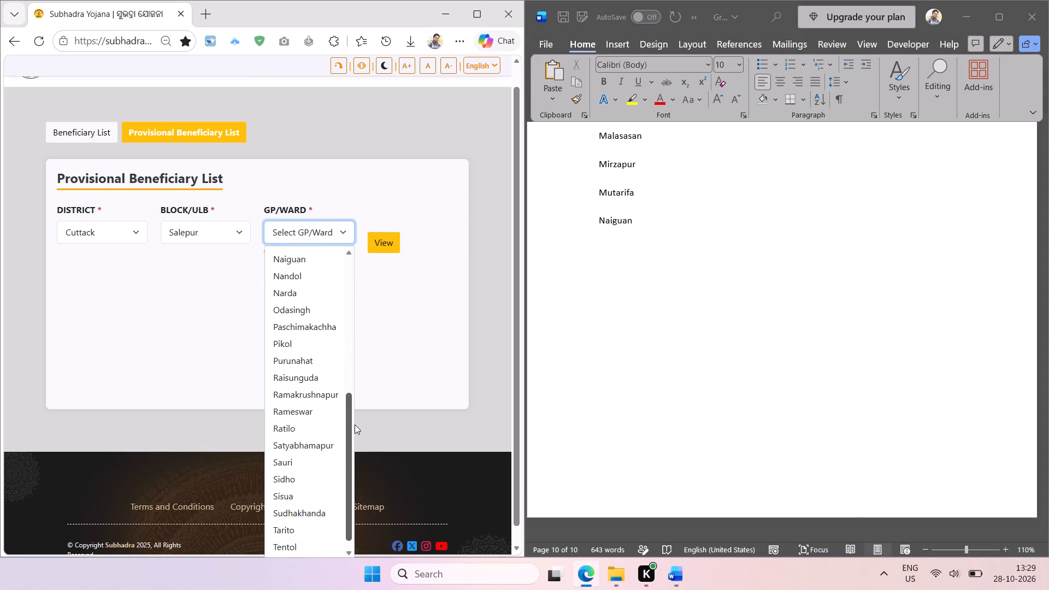
{"action": "left_click_drag", "start_coordinate": [355, 424], "coordinate": [355, 428]}
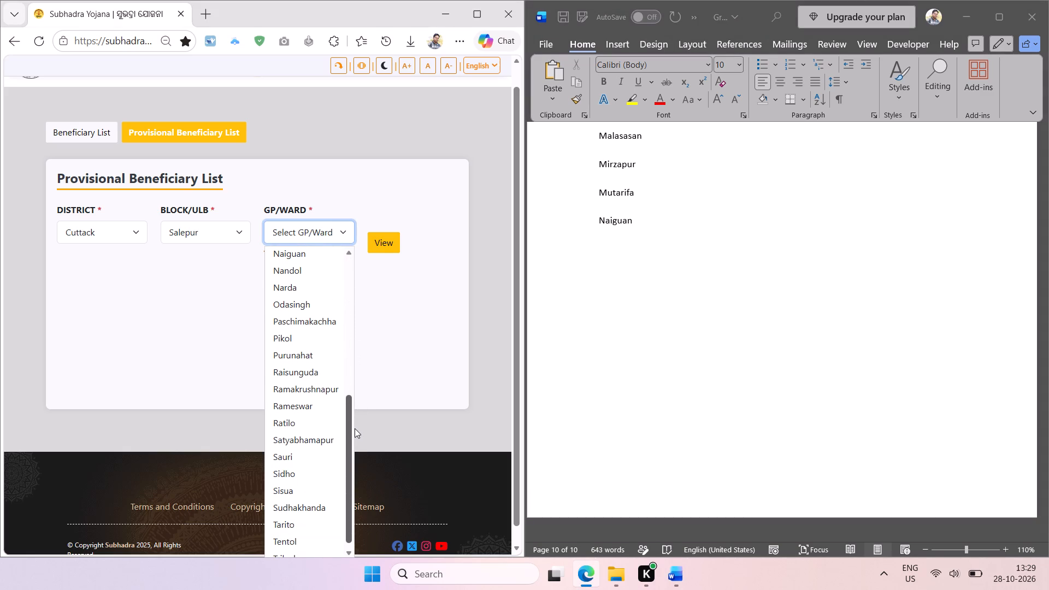
{"action": "left_click_drag", "start_coordinate": [355, 428], "coordinate": [356, 428]}
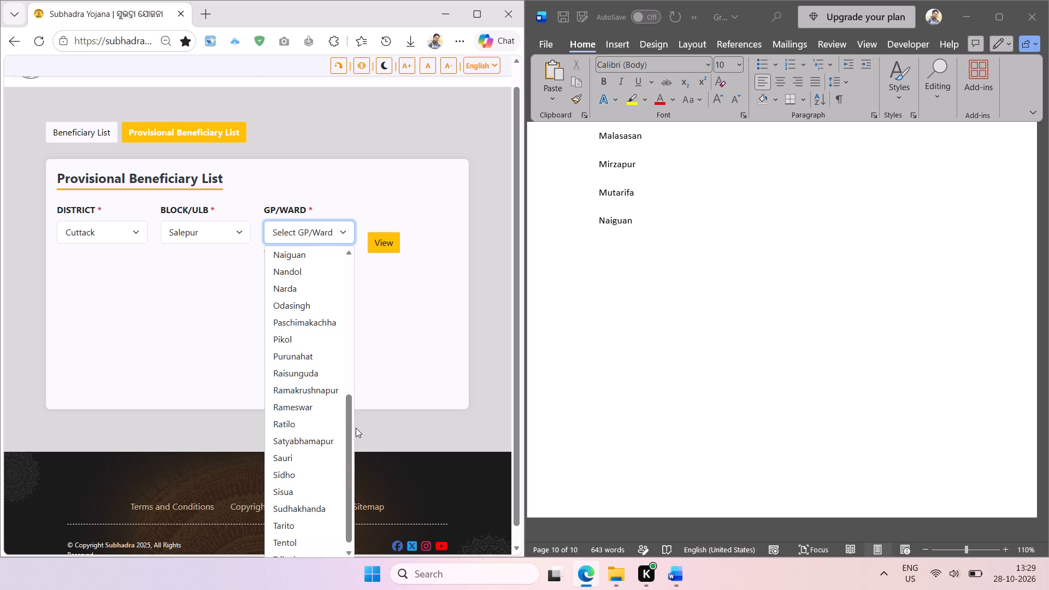
{"action": "left_click_drag", "start_coordinate": [350, 366], "coordinate": [345, 463]}
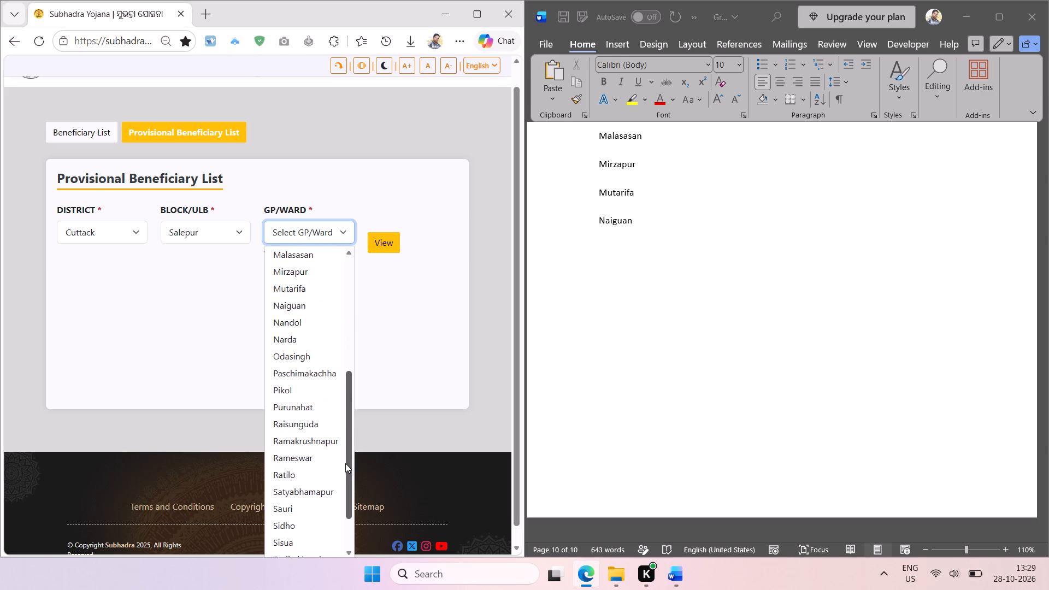
{"action": "left_click_drag", "start_coordinate": [345, 463], "coordinate": [345, 486]}
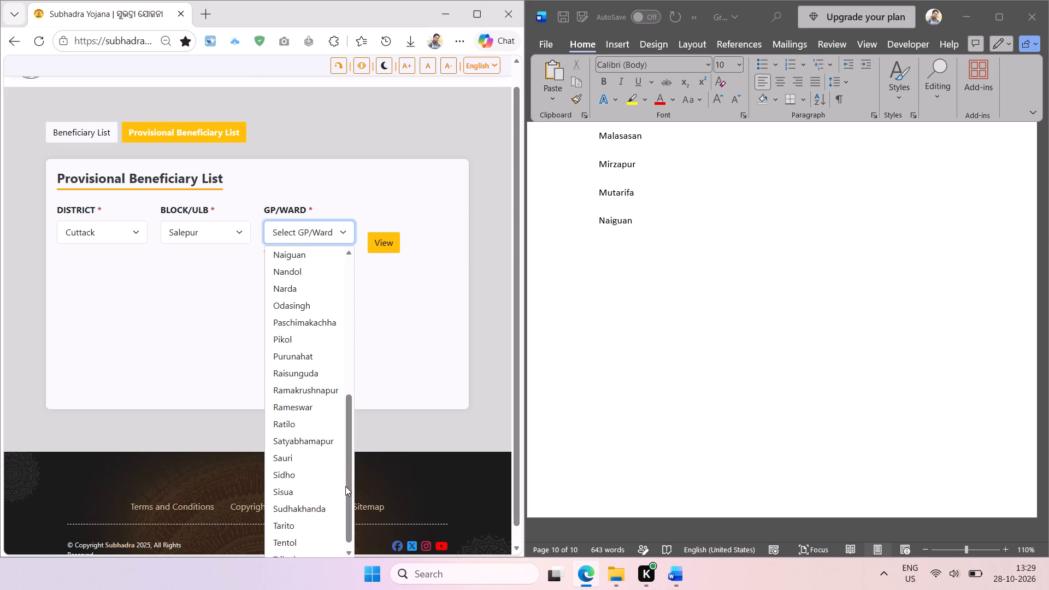
{"action": "key", "text": "shift+super+t"}
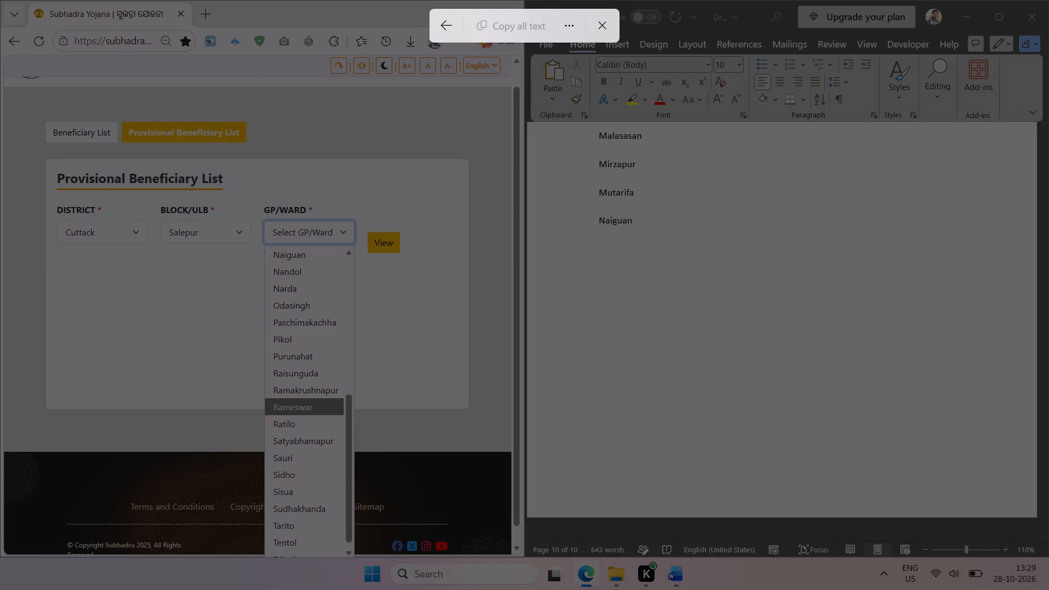
{"action": "left_click_drag", "start_coordinate": [270, 246], "coordinate": [375, 506]}
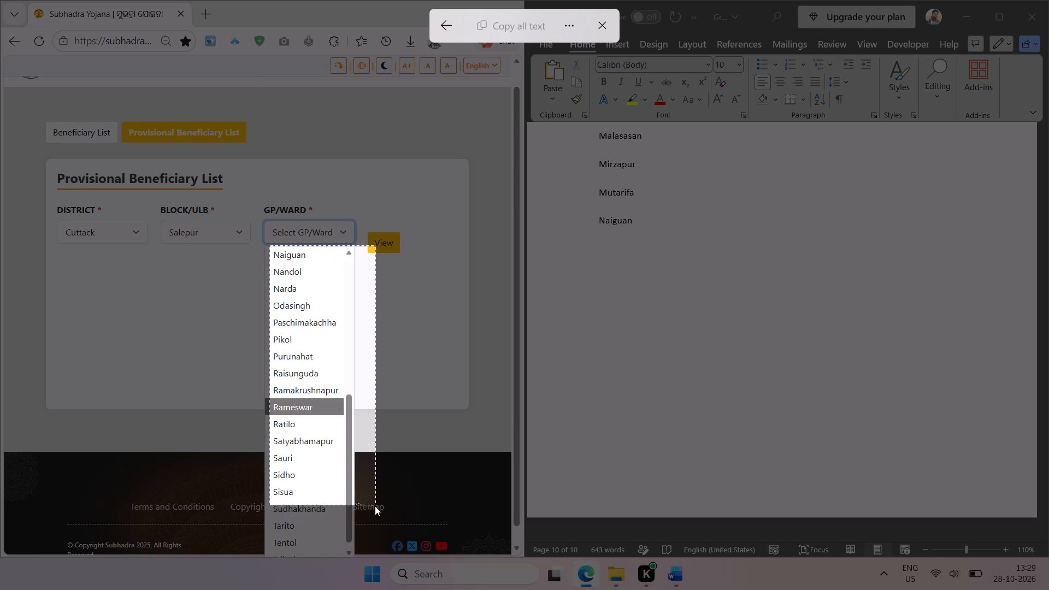
{"action": "left_click_drag", "start_coordinate": [375, 506], "coordinate": [344, 550]}
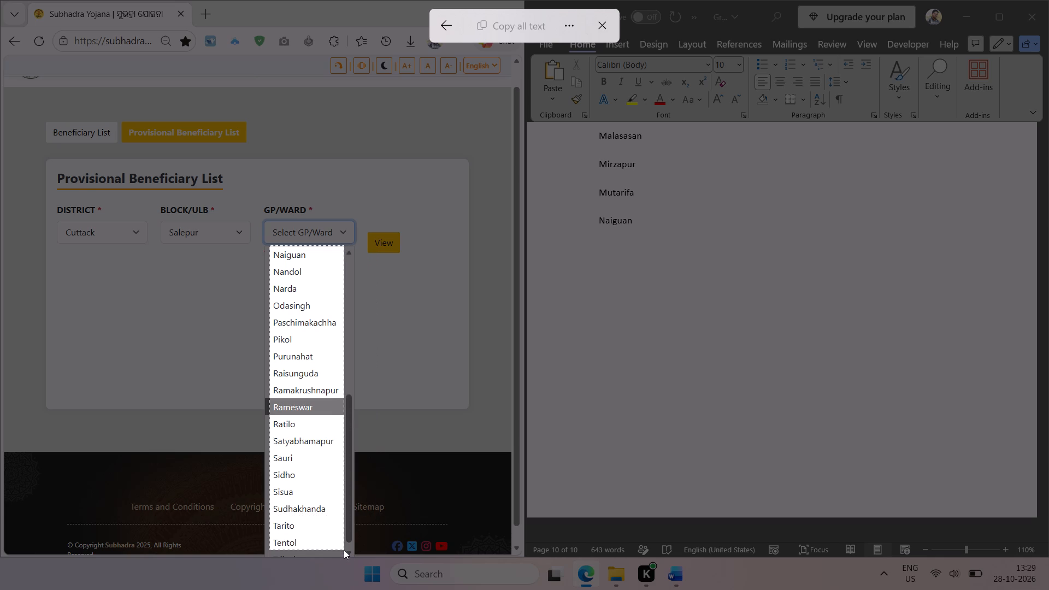
{"action": "left_click_drag", "start_coordinate": [344, 550], "coordinate": [346, 551]}
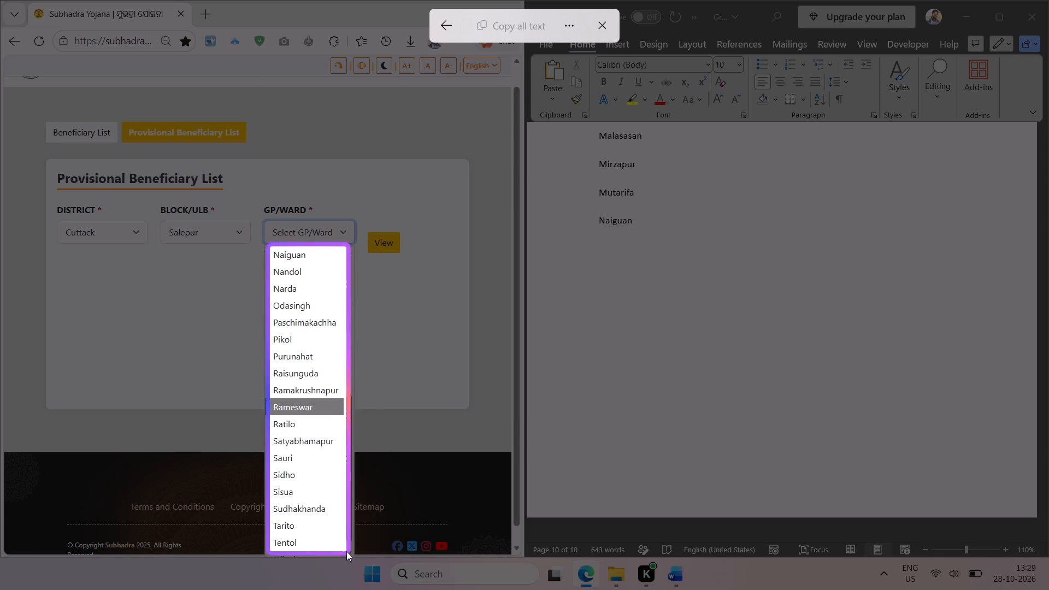
{"action": "left_click", "coordinate": [537, 30]}
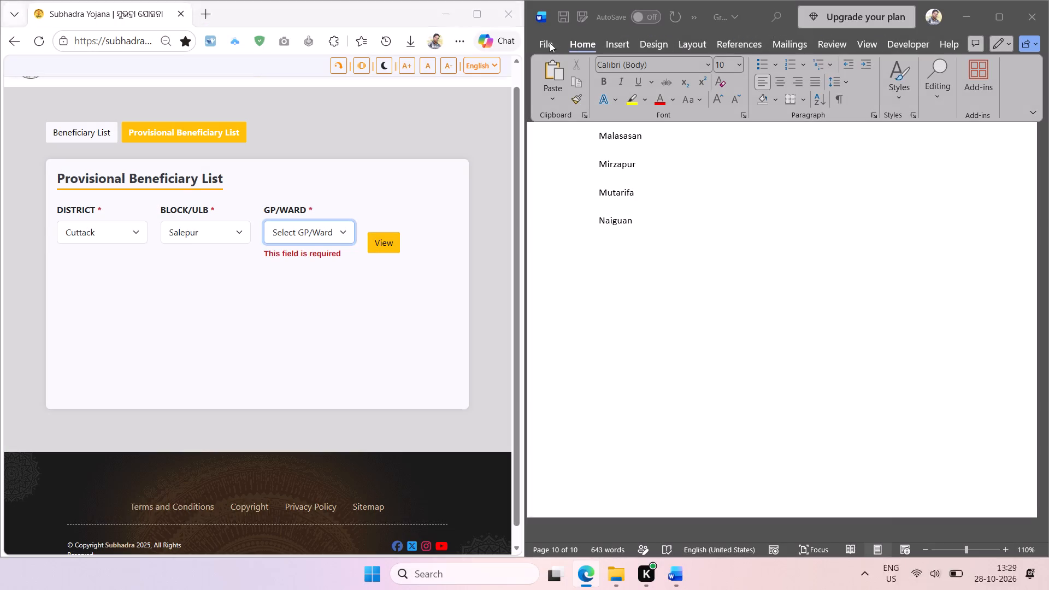
Paste the copied names at the end of the Salepur list in Word and delete the duplicate Naiguan entry.
{"action": "left_click", "coordinate": [626, 227]}
{"action": "key", "text": "ctrl+v"}
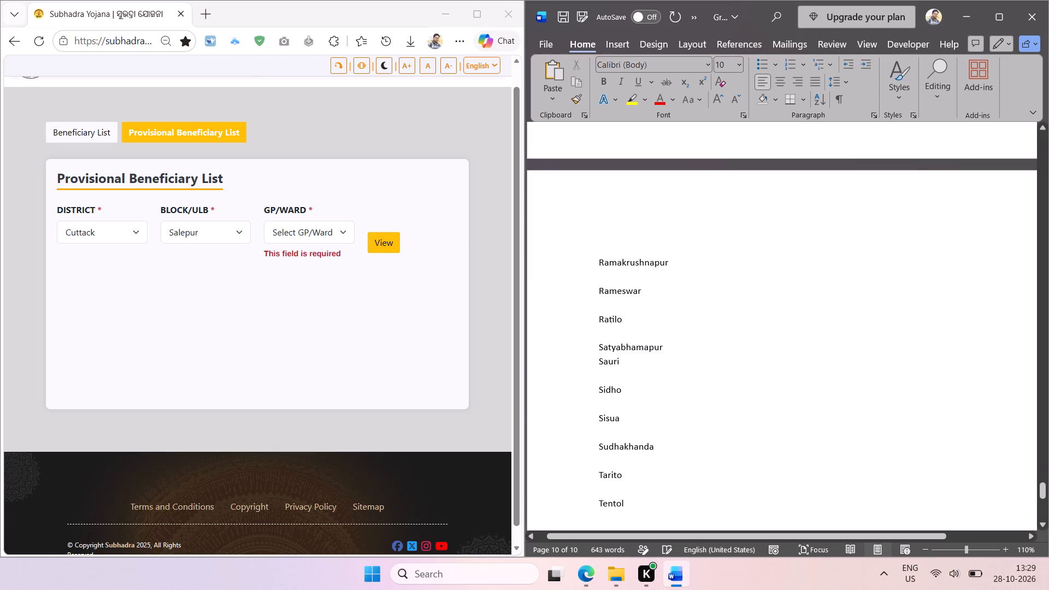
{"action": "scroll", "coordinate": [634, 231], "scroll_direction": "up", "scroll_amount": 2}
{"action": "double_click", "coordinate": [619, 214]}
{"action": "key", "text": "BackSpace"}
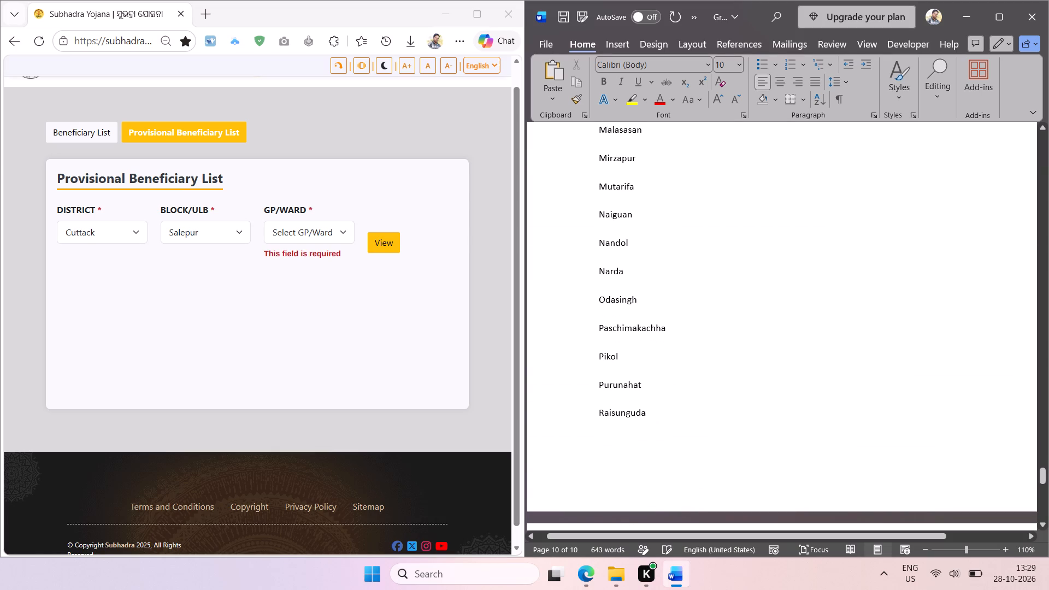
Add two new lines below Tentol, the last entry of the Salepur list.
{"action": "scroll", "coordinate": [657, 367], "scroll_direction": "down", "scroll_amount": 4}
{"action": "left_click", "coordinate": [634, 350]}
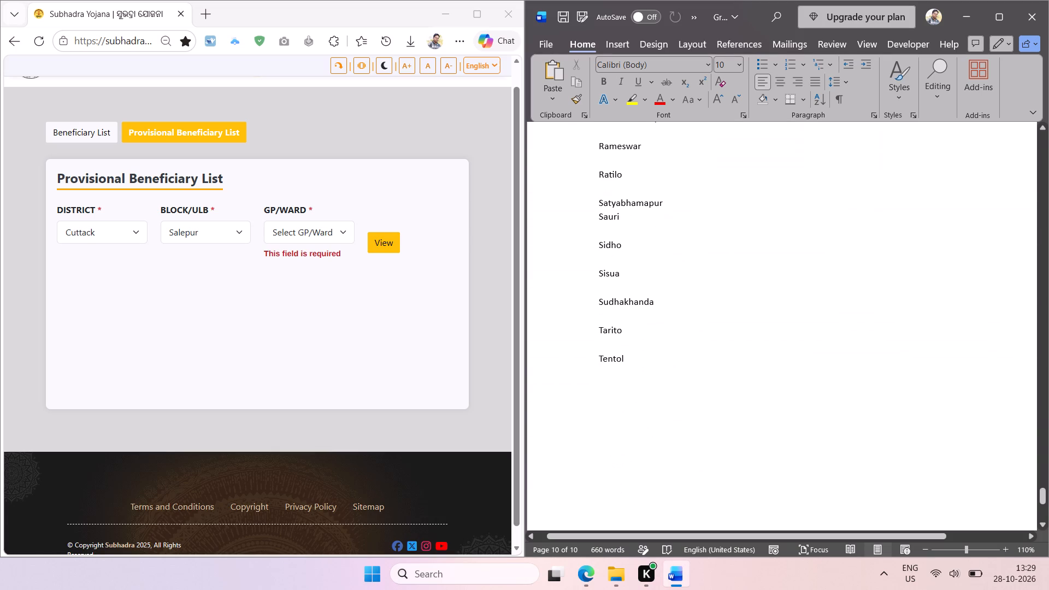
{"action": "key", "text": "Return"}
{"action": "key", "text": "Return"}
Copy the final Salepur names, Tarito, Tentol and Trilochanpur, from the website's GP/Ward list with the screen text extractor.
{"action": "left_click", "coordinate": [343, 226]}
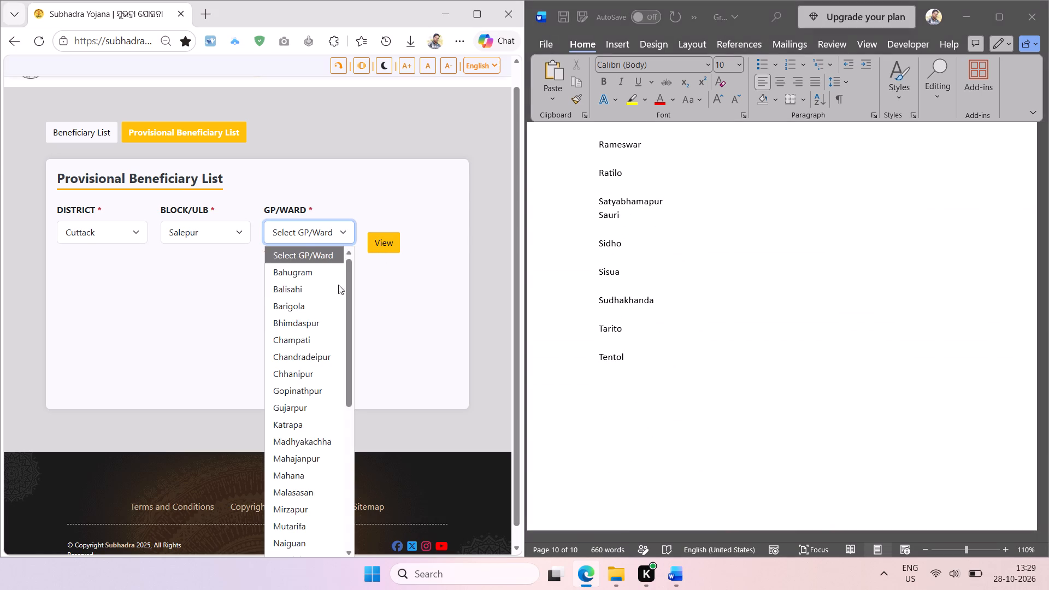
{"action": "left_click_drag", "start_coordinate": [350, 311], "coordinate": [372, 524]}
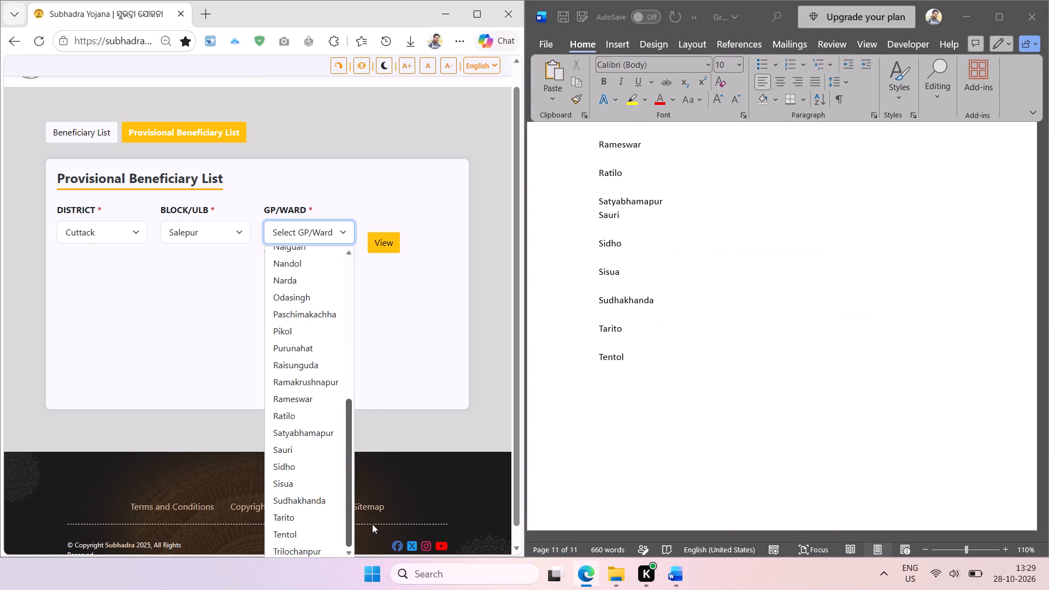
{"action": "left_click_drag", "start_coordinate": [372, 524], "coordinate": [373, 516]}
{"action": "left_click_drag", "start_coordinate": [373, 516], "coordinate": [373, 517]}
{"action": "left_click_drag", "start_coordinate": [347, 396], "coordinate": [347, 563]}
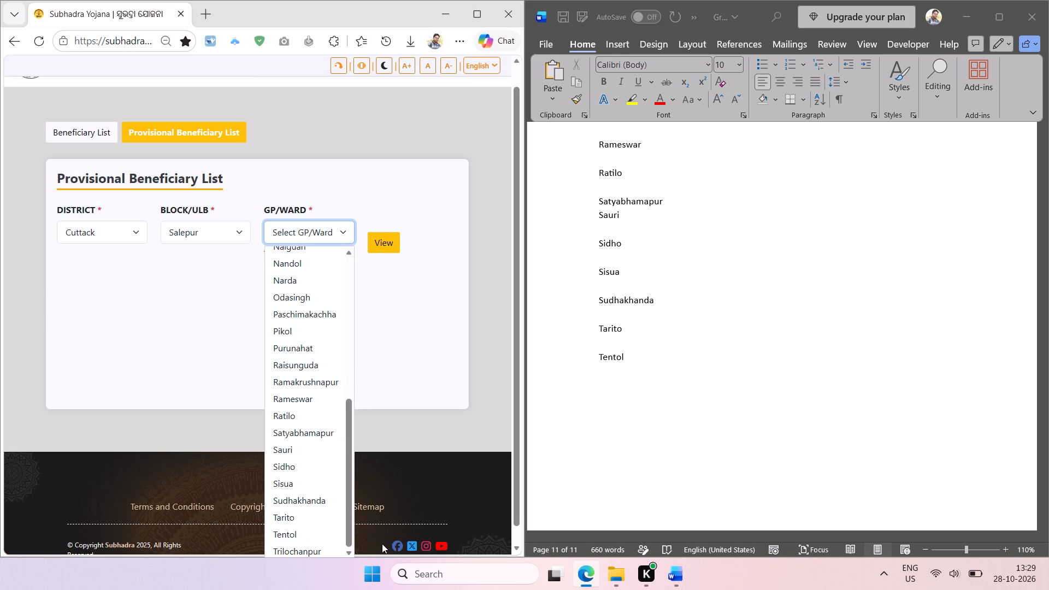
{"action": "key", "text": "shift+super+t"}
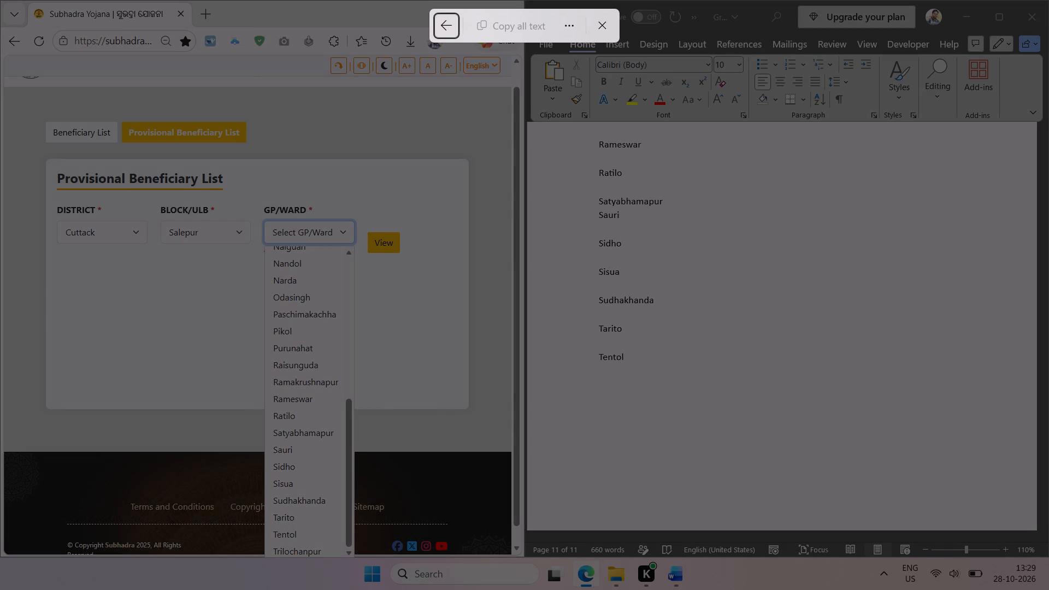
{"action": "left_click_drag", "start_coordinate": [273, 509], "coordinate": [340, 562]}
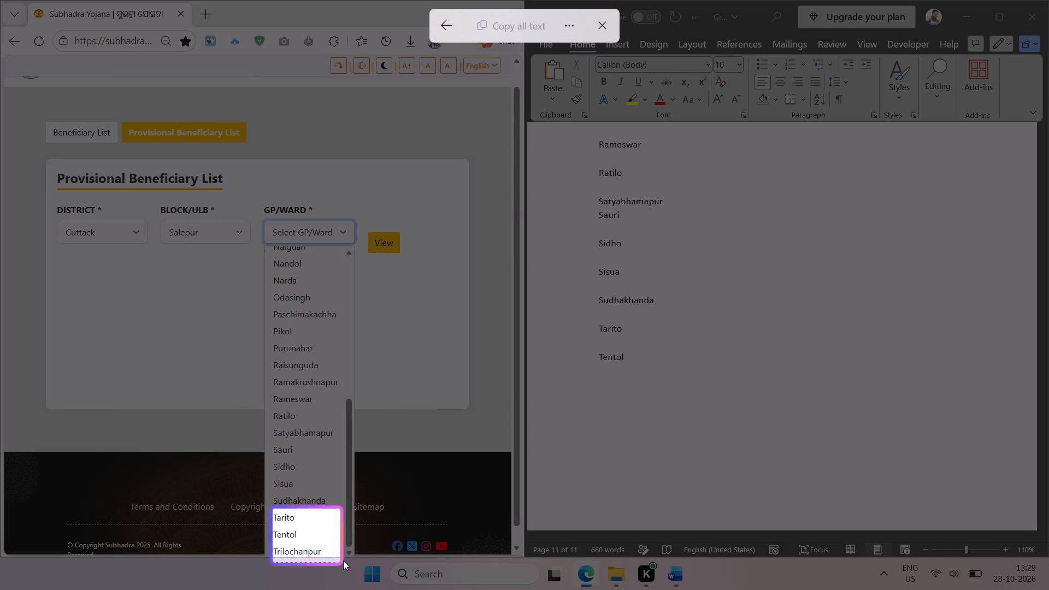
{"action": "left_click", "coordinate": [534, 26]}
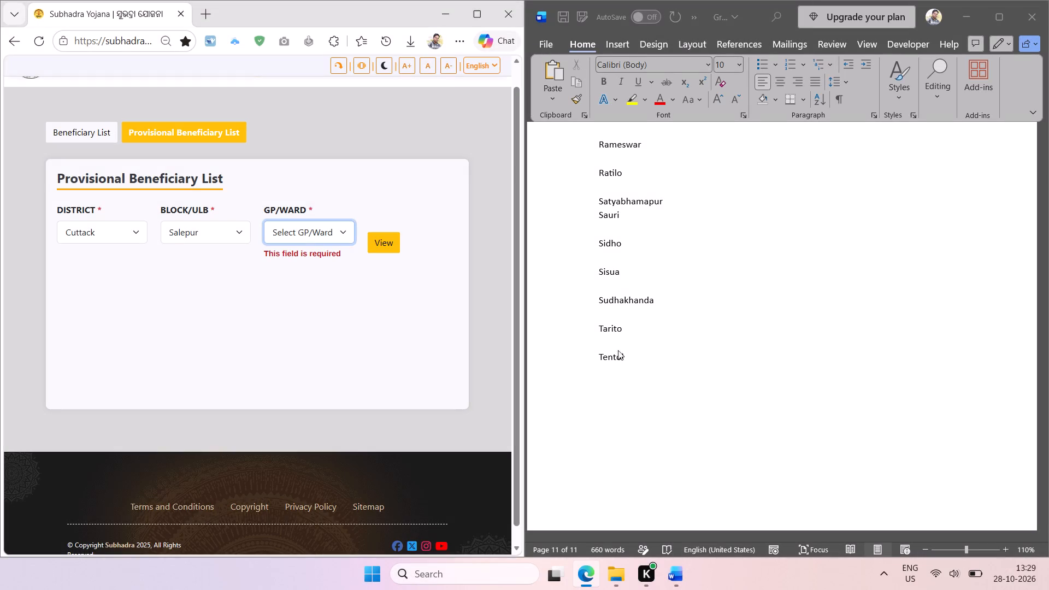
{"action": "left_click", "coordinate": [612, 377]}
{"action": "key", "text": "ctrl+v"}
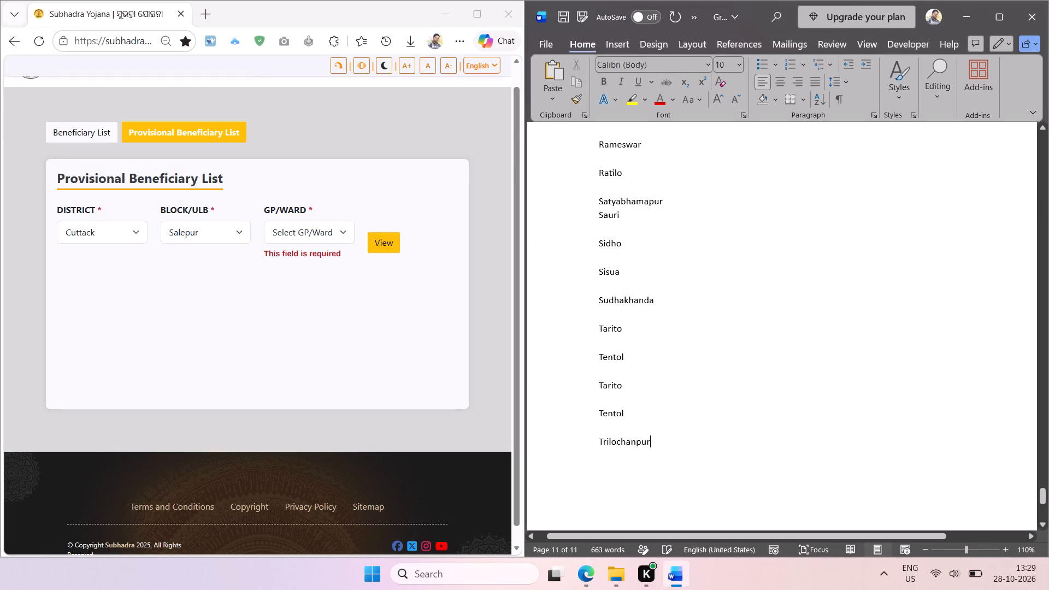
{"action": "double_click", "coordinate": [615, 375]}
{"action": "double_click", "coordinate": [610, 382]}
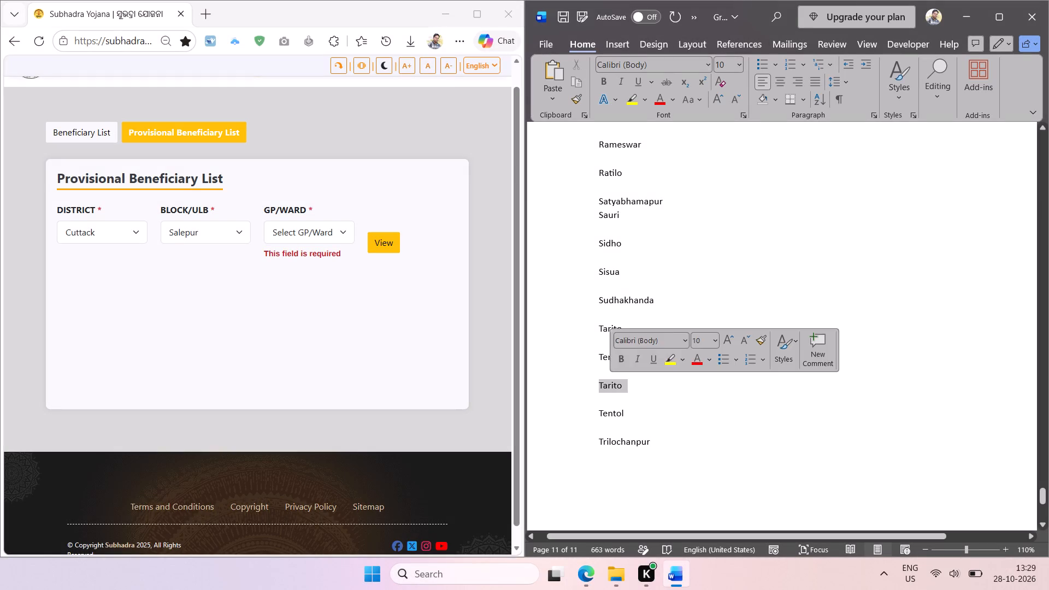
{"action": "key", "text": "BackSpace"}
{"action": "double_click", "coordinate": [612, 397]}
{"action": "key", "text": "BackSpace"}
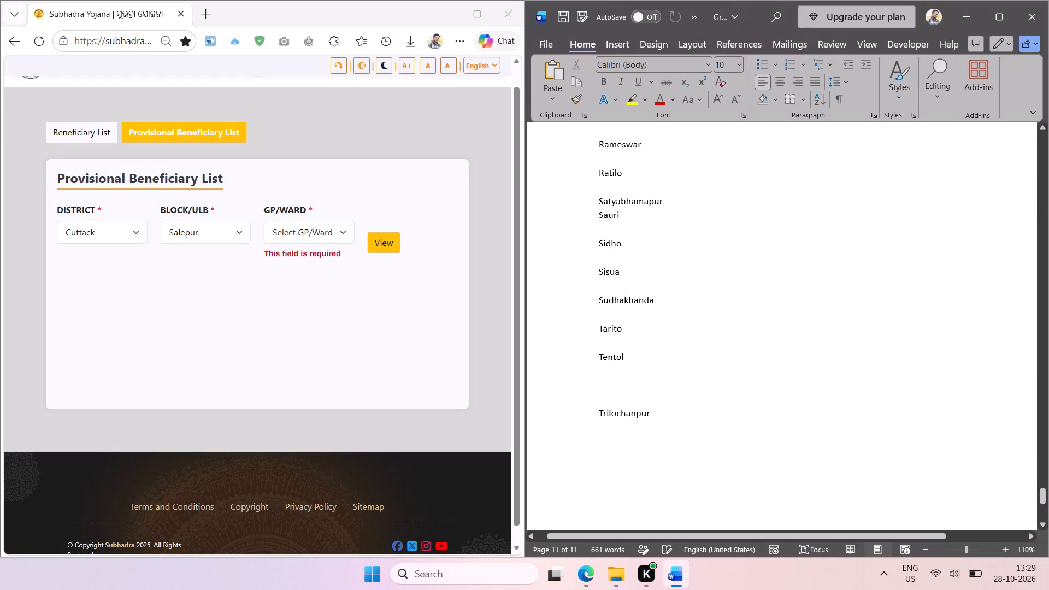
Delete the blank lines between Sisua and Trilochanpur at the end of the Salepur list in Word.
{"action": "scroll", "coordinate": [840, 386], "scroll_direction": "up", "scroll_amount": 1}
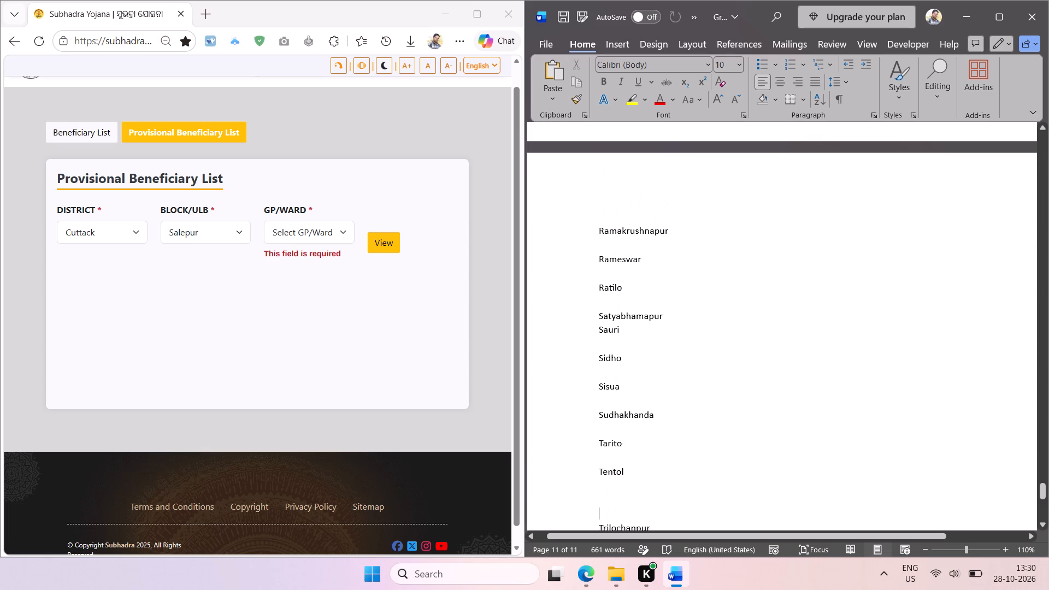
{"action": "scroll", "coordinate": [840, 386], "scroll_direction": "up", "scroll_amount": 1}
{"action": "key", "text": "BackSpace"}
{"action": "key", "text": "BackSpace"}
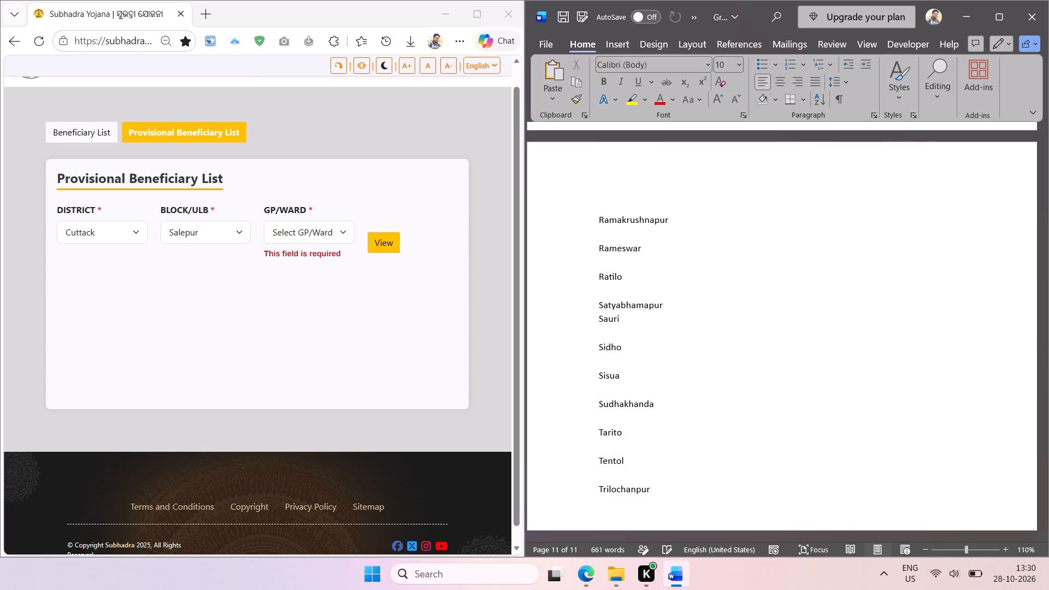
{"action": "key", "text": "BackSpace"}
{"action": "key", "text": "Up"}
{"action": "key", "text": "BackSpace"}
{"action": "key", "text": "Up"}
{"action": "key", "text": "BackSpace"}
{"action": "key", "text": "Up"}
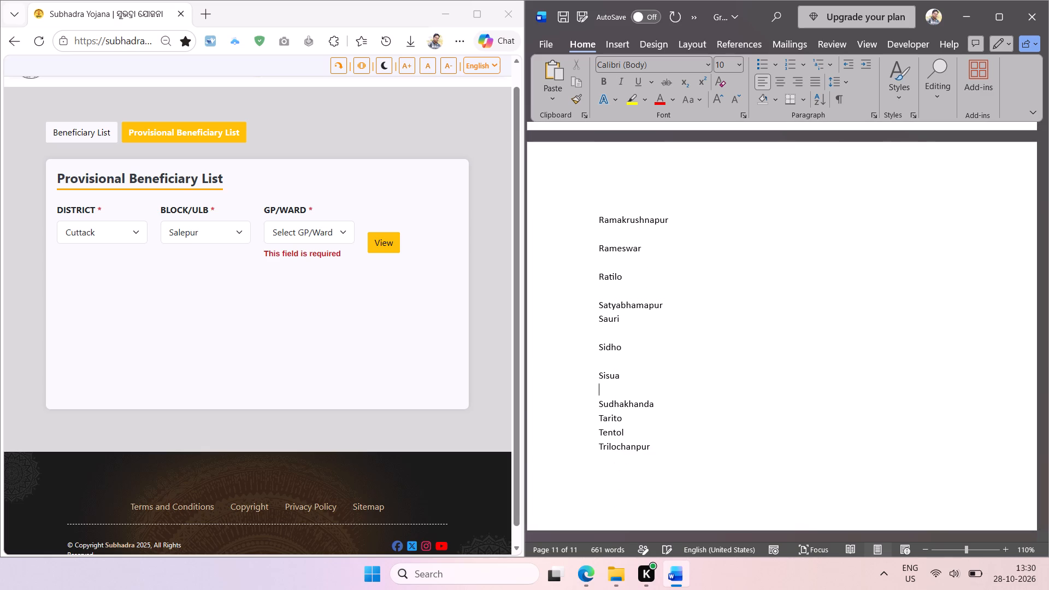
{"action": "key", "text": "BackSpace"}
Delete the blank lines between Ramakrushnapur and Sisua in the Salepur list.
{"action": "key", "text": "Up"}
{"action": "key", "text": "BackSpace"}
{"action": "key", "text": "Up"}
{"action": "key", "text": "BackSpace"}
{"action": "key", "text": "Up"}
{"action": "key", "text": "Up"}
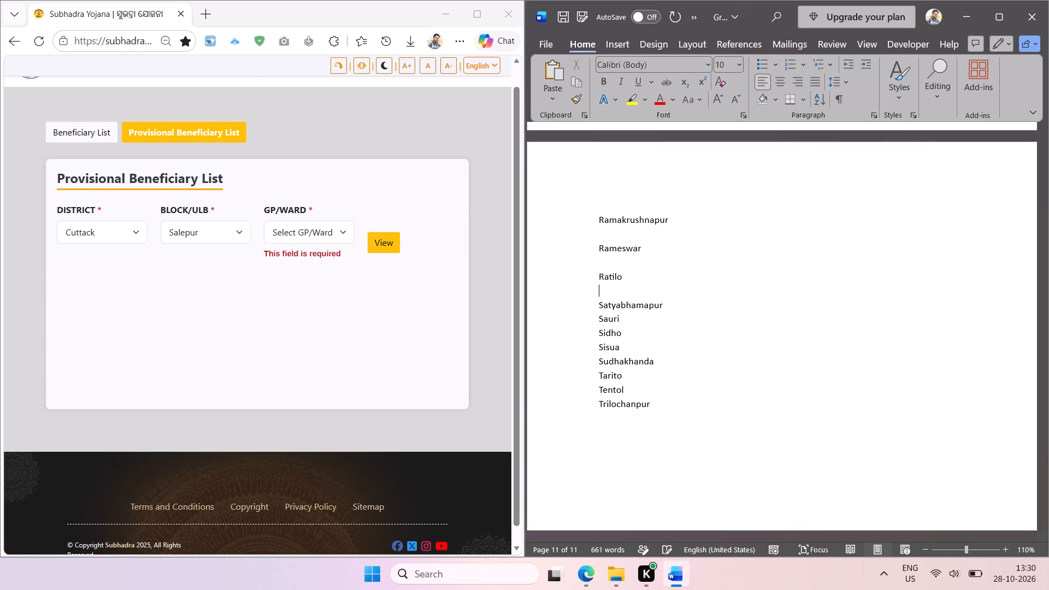
{"action": "key", "text": "BackSpace"}
{"action": "key", "text": "Up"}
{"action": "key", "text": "BackSpace"}
{"action": "key", "text": "Up"}
{"action": "key", "text": "BackSpace"}
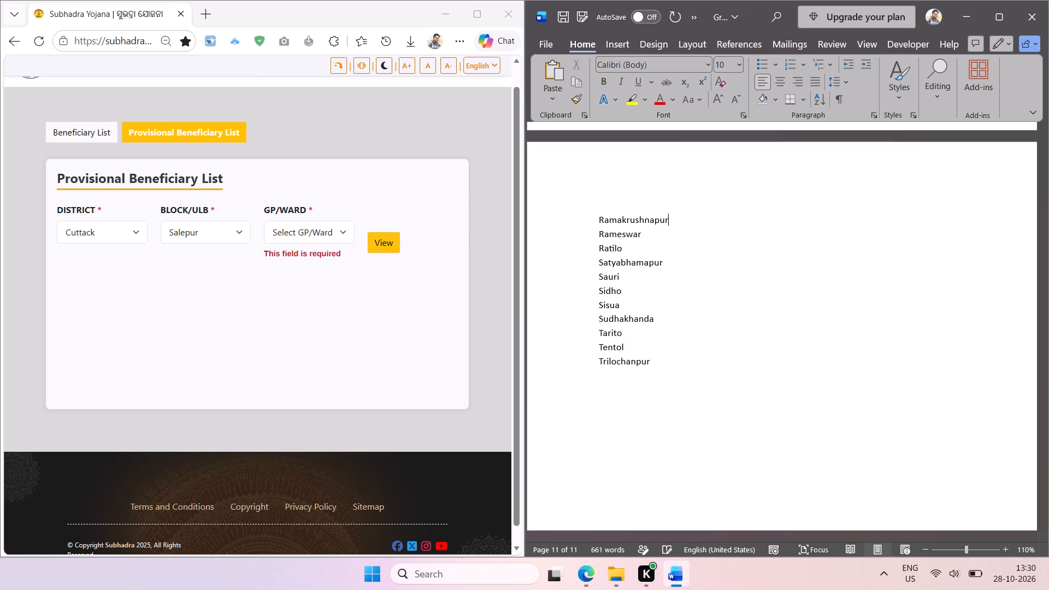
Delete the blank lines between Narda and Raisunguda in the Salepur list, leaving one name per line.
{"action": "scroll", "coordinate": [840, 386], "scroll_direction": "up", "scroll_amount": 5}
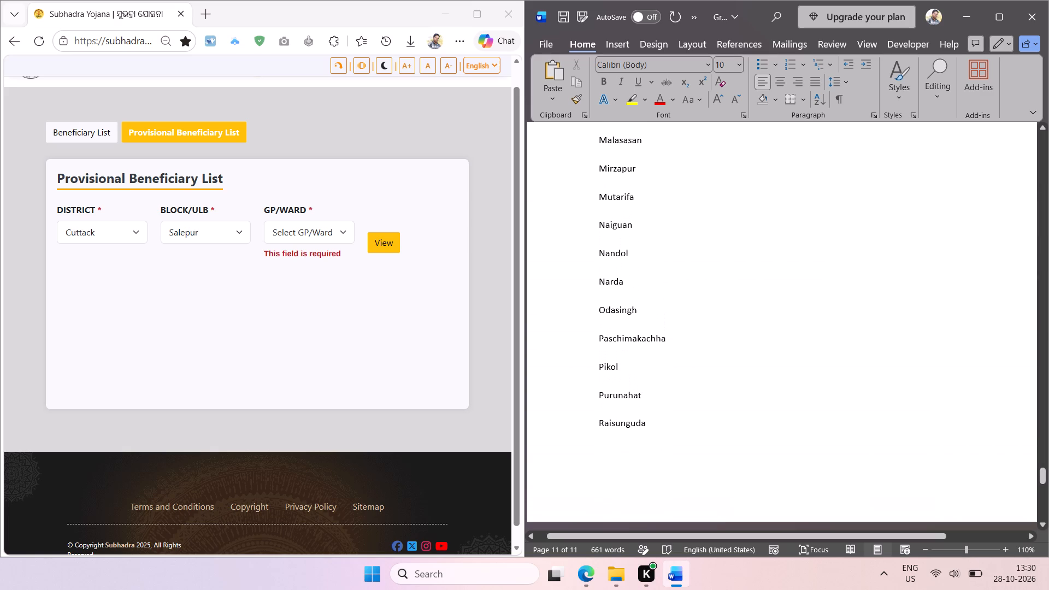
{"action": "left_click", "coordinate": [623, 409]}
{"action": "key", "text": "BackSpace"}
{"action": "key", "text": "Up"}
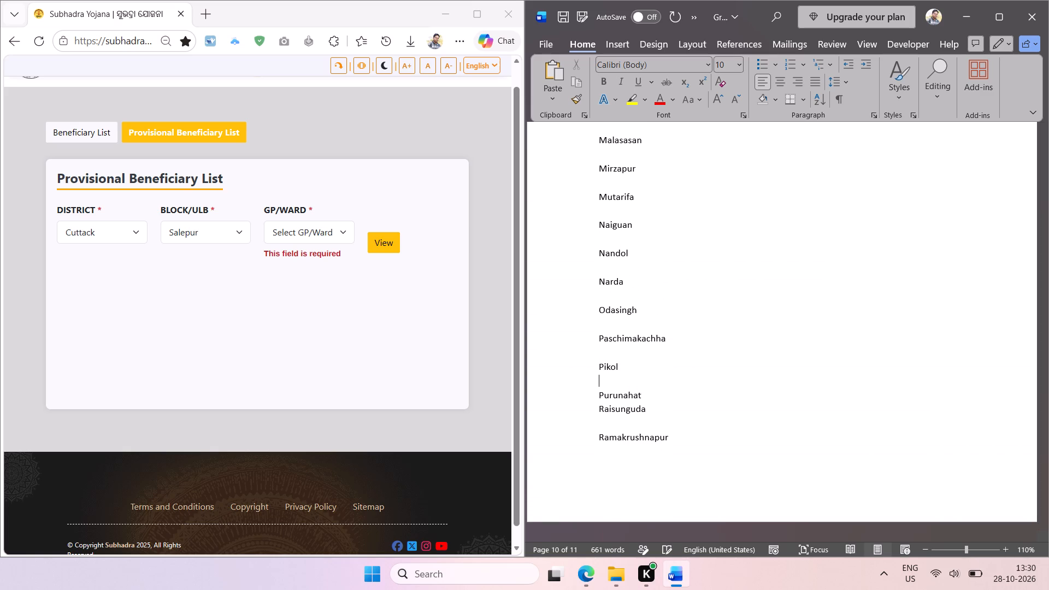
{"action": "key", "text": "BackSpace"}
{"action": "key", "text": "Up"}
{"action": "key", "text": "BackSpace"}
{"action": "key", "text": "Up"}
{"action": "key", "text": "BackSpace"}
{"action": "key", "text": "Up"}
{"action": "key", "text": "BackSpace"}
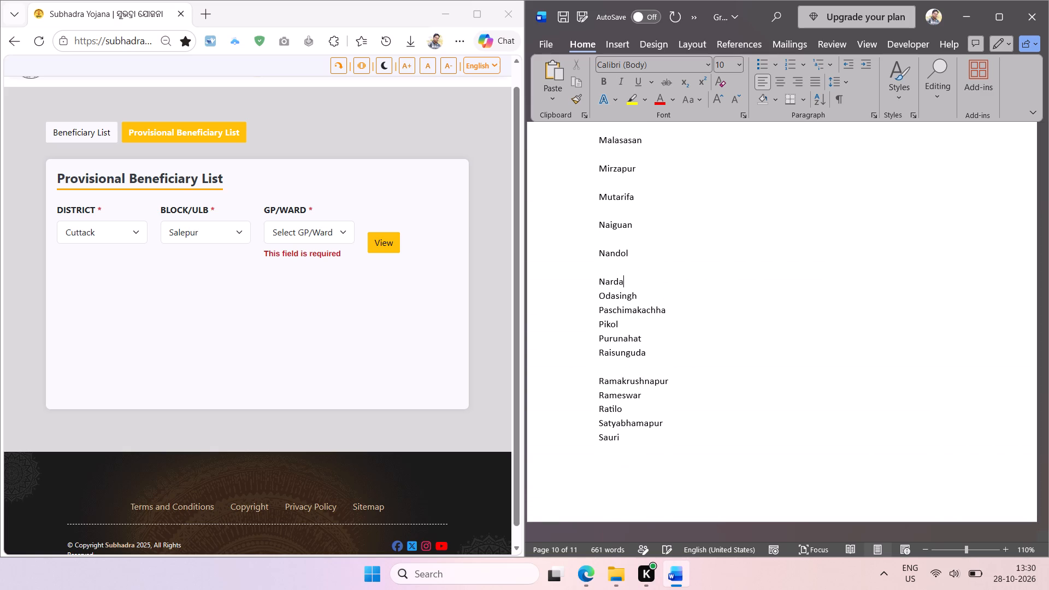
Delete the blank lines between Malasasan and Narda and the one below Raisunguda.
{"action": "key", "text": "Up"}
{"action": "key", "text": "BackSpace"}
{"action": "key", "text": "Up"}
{"action": "key", "text": "BackSpace"}
{"action": "key", "text": "Up"}
{"action": "key", "text": "BackSpace"}
{"action": "key", "text": "Up"}
{"action": "key", "text": "BackSpace"}
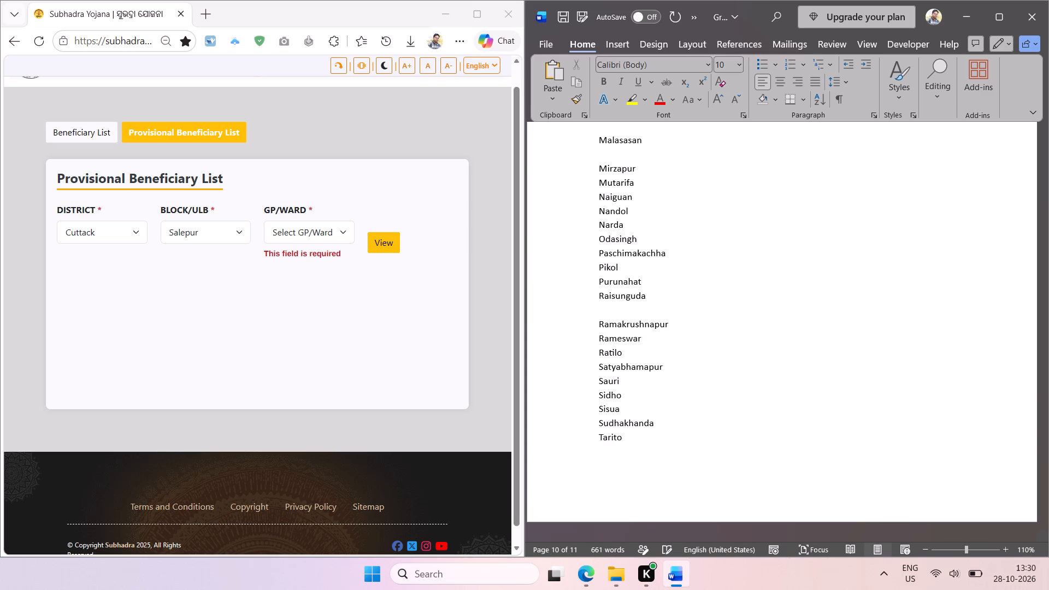
{"action": "key", "text": "Up"}
{"action": "key", "text": "BackSpace"}
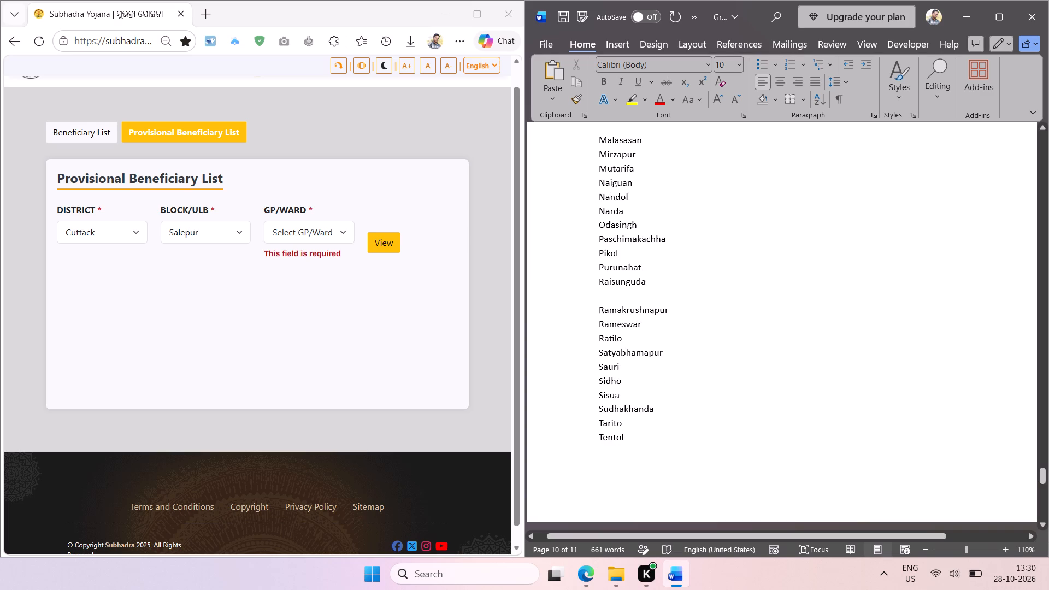
{"action": "left_click", "coordinate": [621, 299]}
{"action": "key", "text": "BackSpace"}
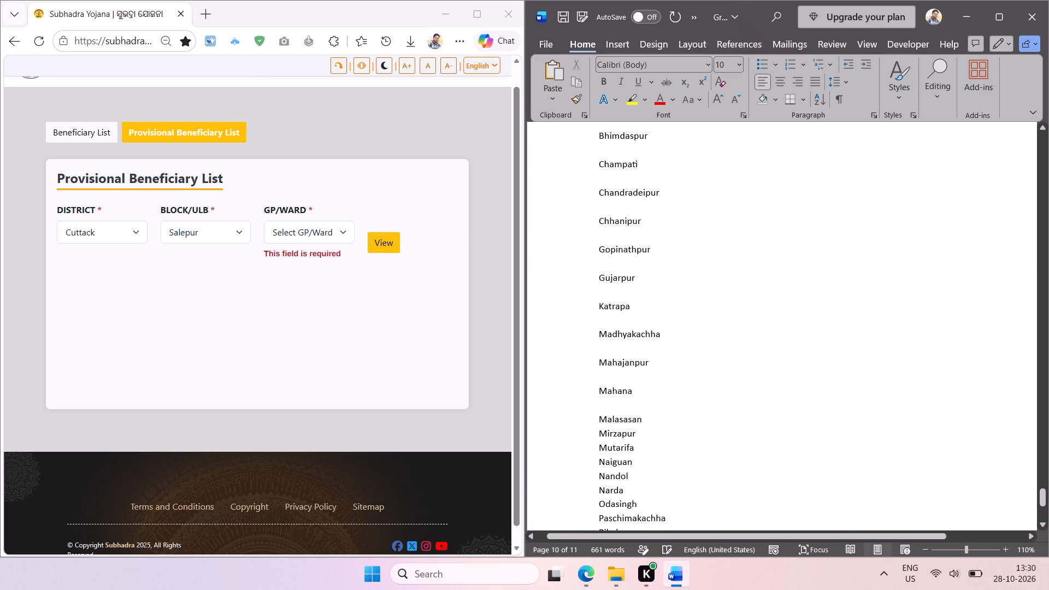
Delete the blank lines between Gujarpur and Malasasan in the Salepur list.
{"action": "scroll", "coordinate": [738, 314], "scroll_direction": "up", "scroll_amount": 1}
{"action": "scroll", "coordinate": [720, 324], "scroll_direction": "down", "scroll_amount": 3}
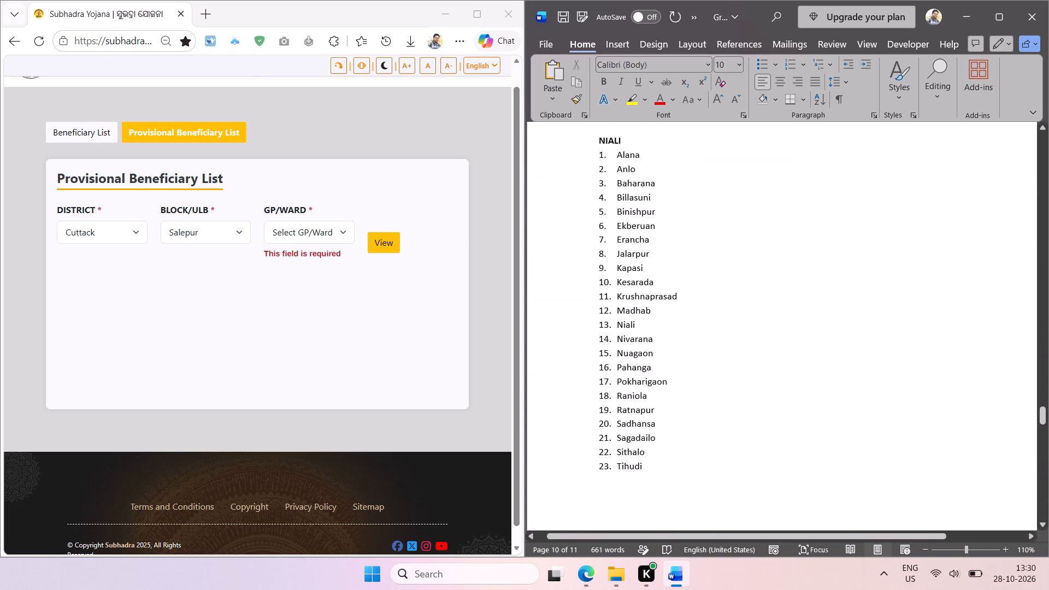
{"action": "scroll", "coordinate": [720, 324], "scroll_direction": "down", "scroll_amount": 7}
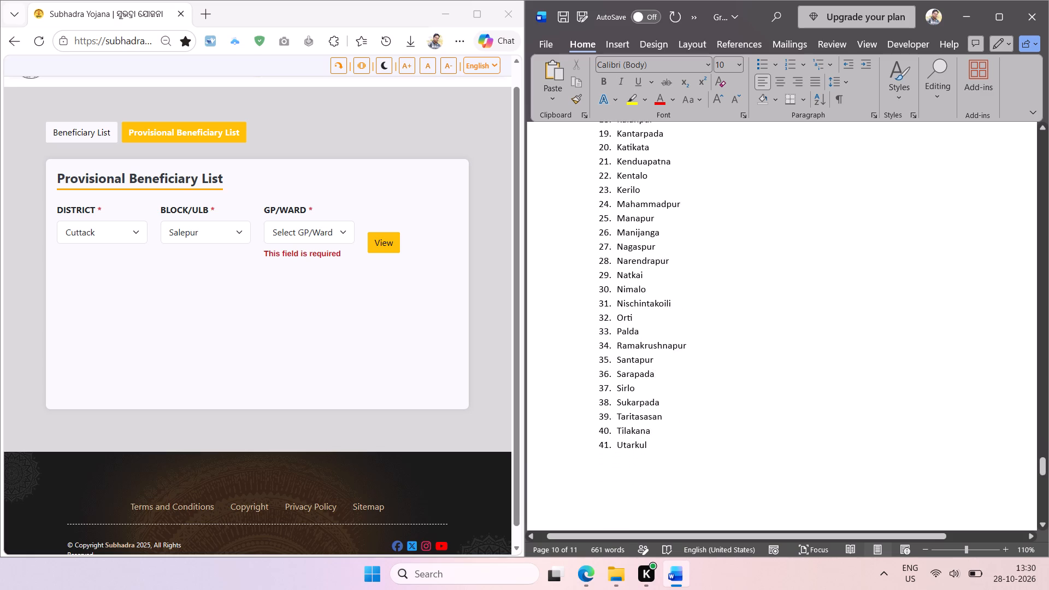
{"action": "scroll", "coordinate": [726, 327], "scroll_direction": "down", "scroll_amount": 3}
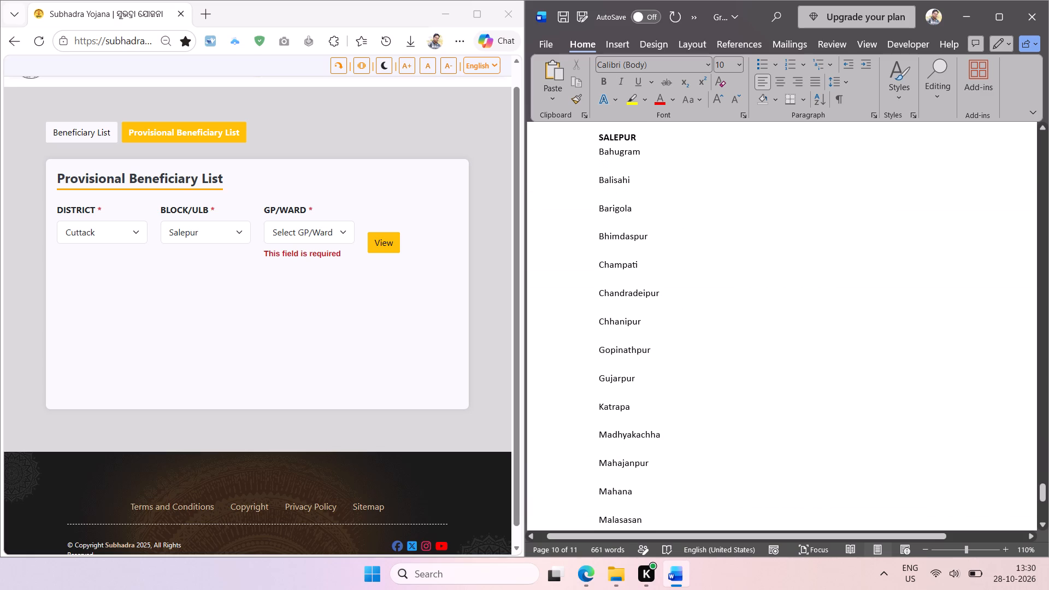
{"action": "scroll", "coordinate": [724, 328], "scroll_direction": "down", "scroll_amount": 1}
{"action": "left_click", "coordinate": [612, 501]}
{"action": "key", "text": "BackSpace"}
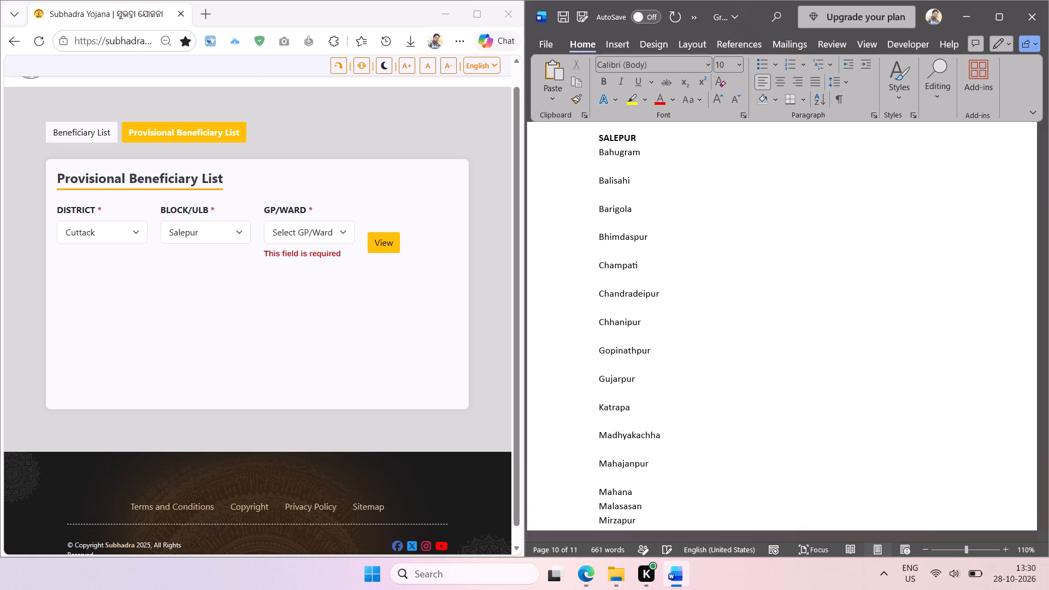
{"action": "key", "text": "Up"}
{"action": "key", "text": "BackSpace"}
{"action": "key", "text": "Up"}
{"action": "key", "text": "BackSpace"}
{"action": "key", "text": "Up"}
{"action": "key", "text": "BackSpace"}
{"action": "key", "text": "Up"}
{"action": "key", "text": "BackSpace"}
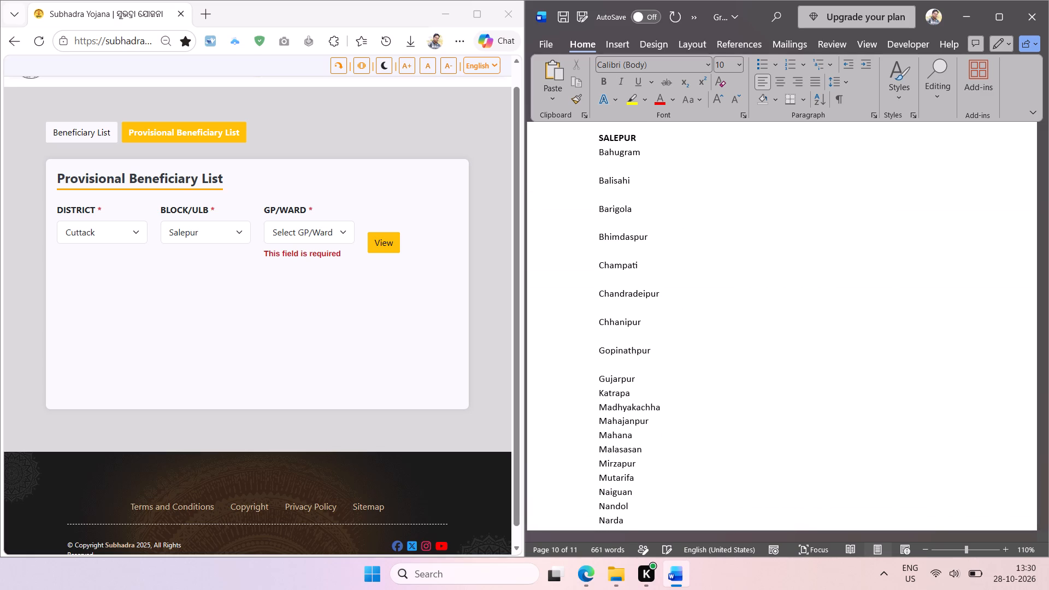
Delete the remaining blank lines between Bahugram and Gujarpur at the start of the Salepur list.
{"action": "key", "text": "Up"}
{"action": "key", "text": "BackSpace"}
{"action": "key", "text": "Up"}
{"action": "key", "text": "BackSpace"}
{"action": "key", "text": "Up"}
{"action": "key", "text": "BackSpace"}
{"action": "key", "text": "Up"}
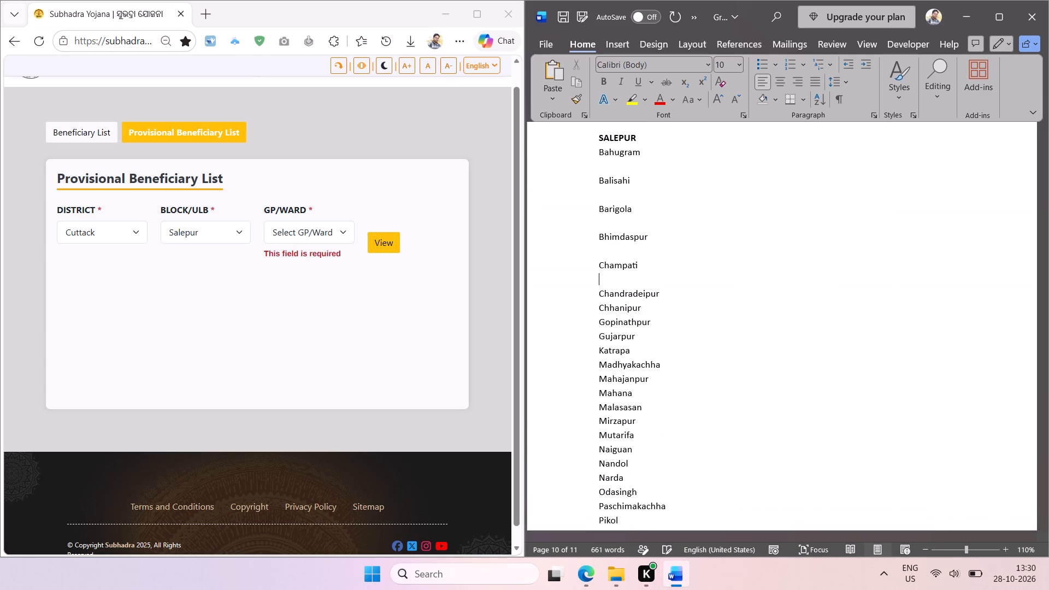
{"action": "key", "text": "BackSpace"}
{"action": "key", "text": "Up"}
{"action": "key", "text": "BackSpace"}
{"action": "key", "text": "Up"}
{"action": "key", "text": "BackSpace"}
{"action": "key", "text": "Up"}
{"action": "key", "text": "BackSpace"}
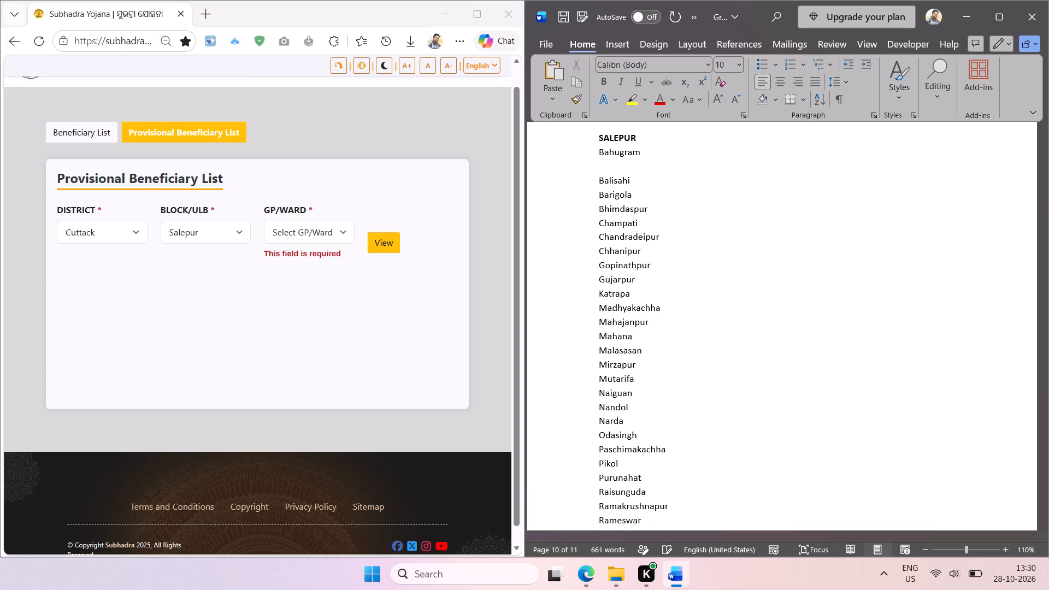
{"action": "key", "text": "Up"}
{"action": "key", "text": "BackSpace"}
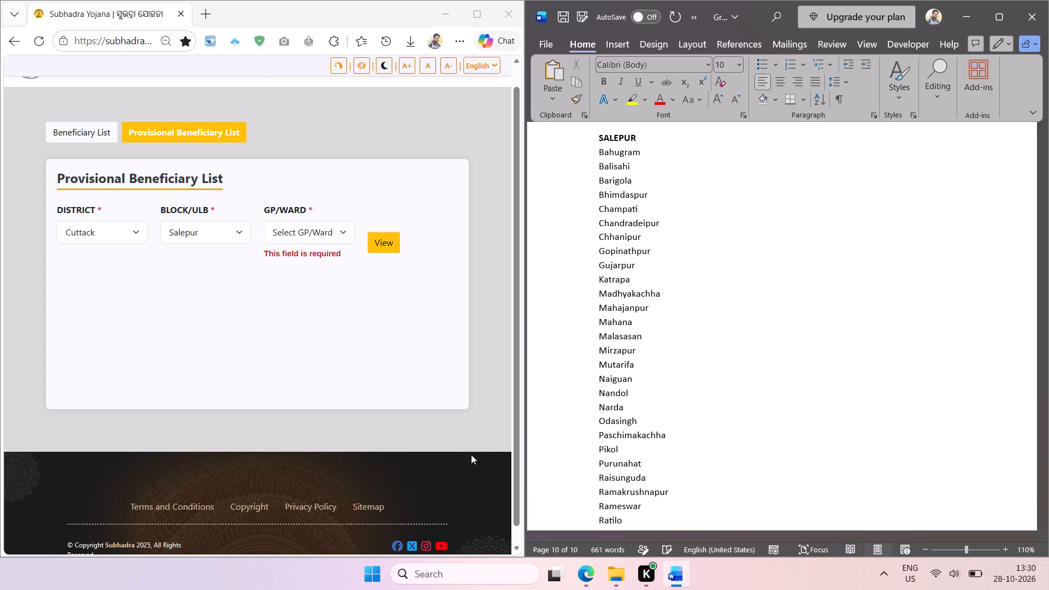
Select all the Salepur names from Bahugram to Trilochanpur and sort them alphabetically.
{"action": "left_click", "coordinate": [600, 151]}
{"action": "scroll", "coordinate": [712, 288], "scroll_direction": "down", "scroll_amount": 2}
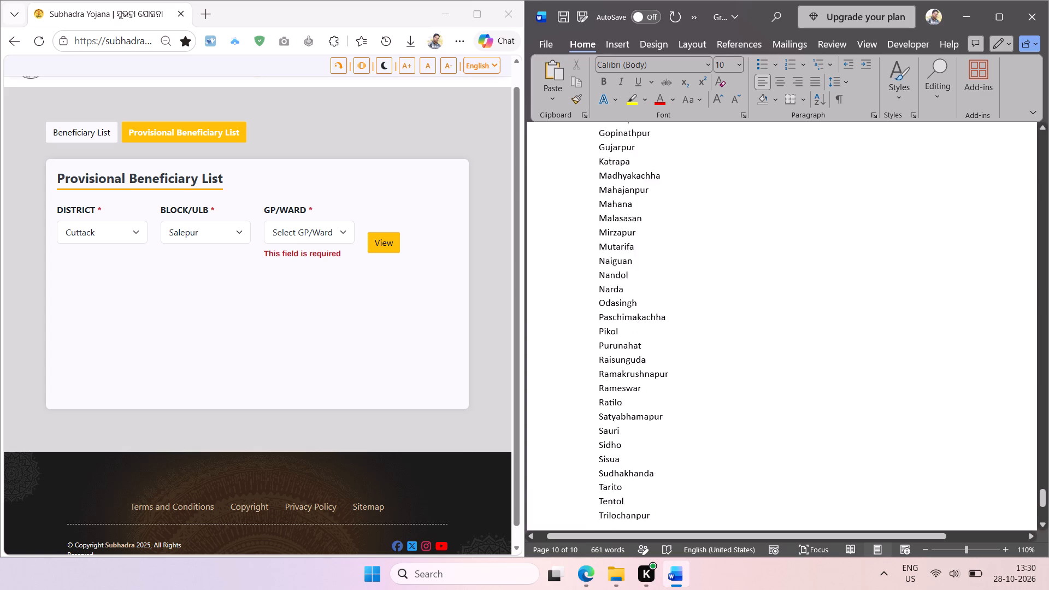
{"action": "scroll", "coordinate": [712, 288], "scroll_direction": "down", "scroll_amount": 2}
{"action": "left_click", "coordinate": [655, 369], "text": "shift"}
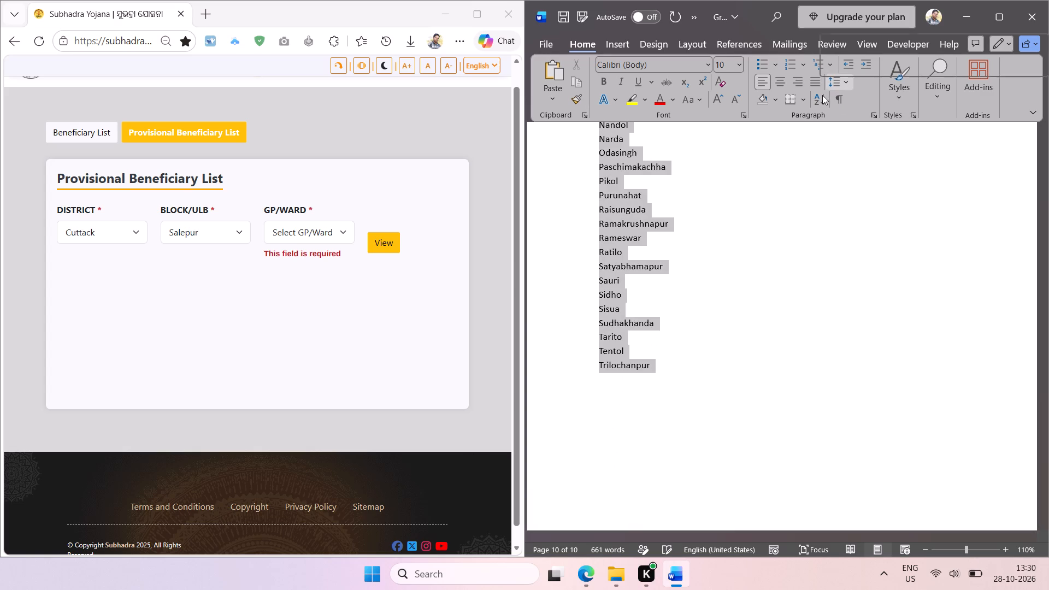
{"action": "left_click", "coordinate": [818, 99]}
{"action": "key", "text": "Return"}
Apply numbering to the selected Salepur names, decrease their indent and save the document.
{"action": "left_click", "coordinate": [792, 63]}
{"action": "left_click", "coordinate": [845, 68]}
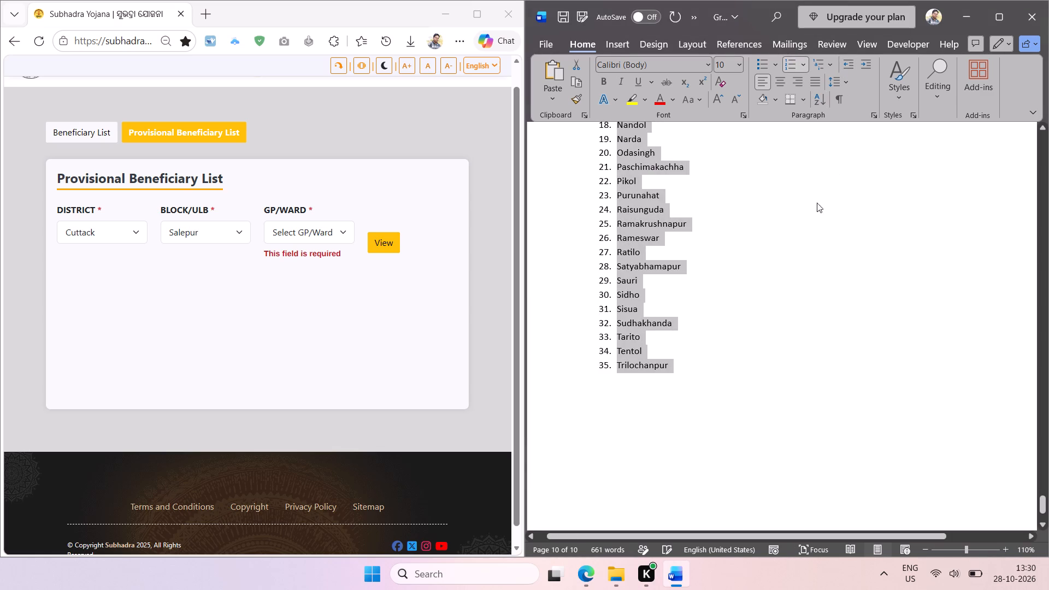
{"action": "left_click", "coordinate": [735, 267]}
{"action": "key", "text": "ctrl+s"}
Copy the SALEPUR heading, insert a page break below Trilochanpur, and paste the heading at the top of the new page.
{"action": "scroll", "coordinate": [667, 263], "scroll_direction": "up", "scroll_amount": 3}
{"action": "double_click", "coordinate": [624, 228]}
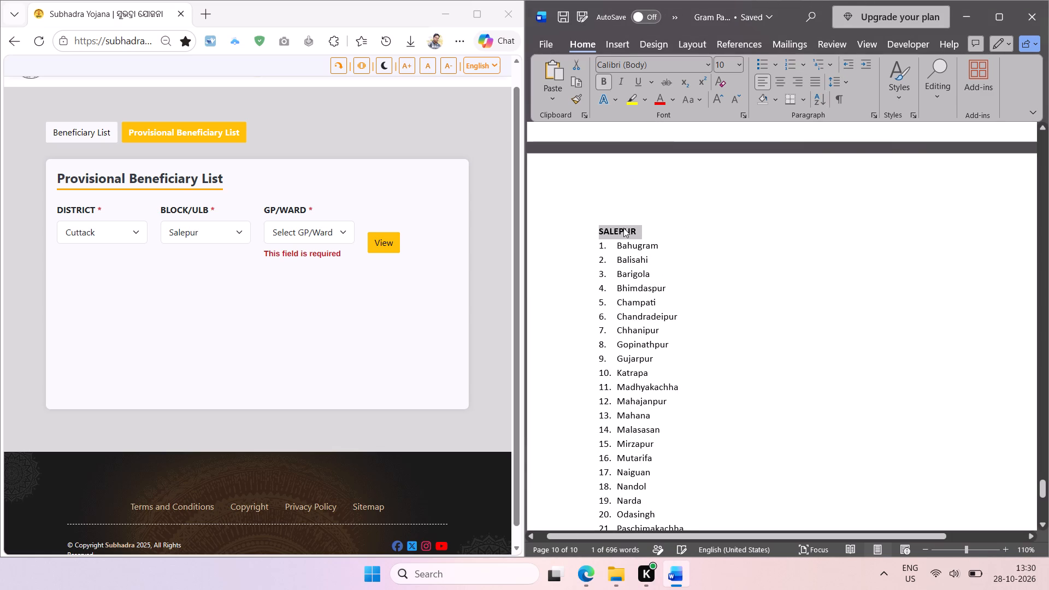
{"action": "key", "text": "ctrl+c"}
{"action": "left_click", "coordinate": [730, 446]}
{"action": "scroll", "coordinate": [711, 445], "scroll_direction": "down", "scroll_amount": 3}
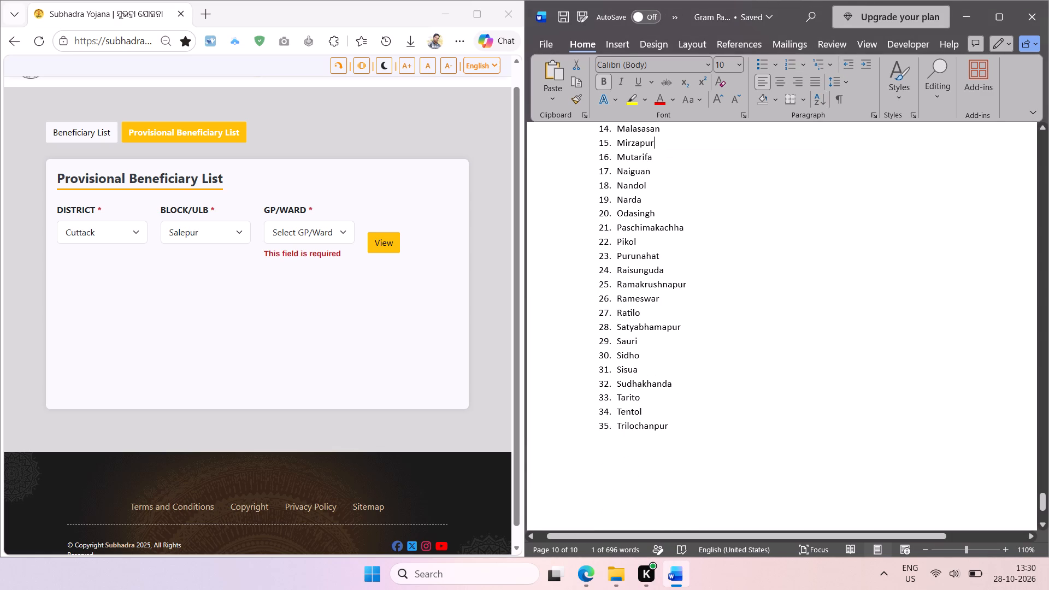
{"action": "left_click", "coordinate": [678, 432]}
{"action": "key", "text": "Return"}
{"action": "key", "text": "Return"}
{"action": "key", "text": "Return"}
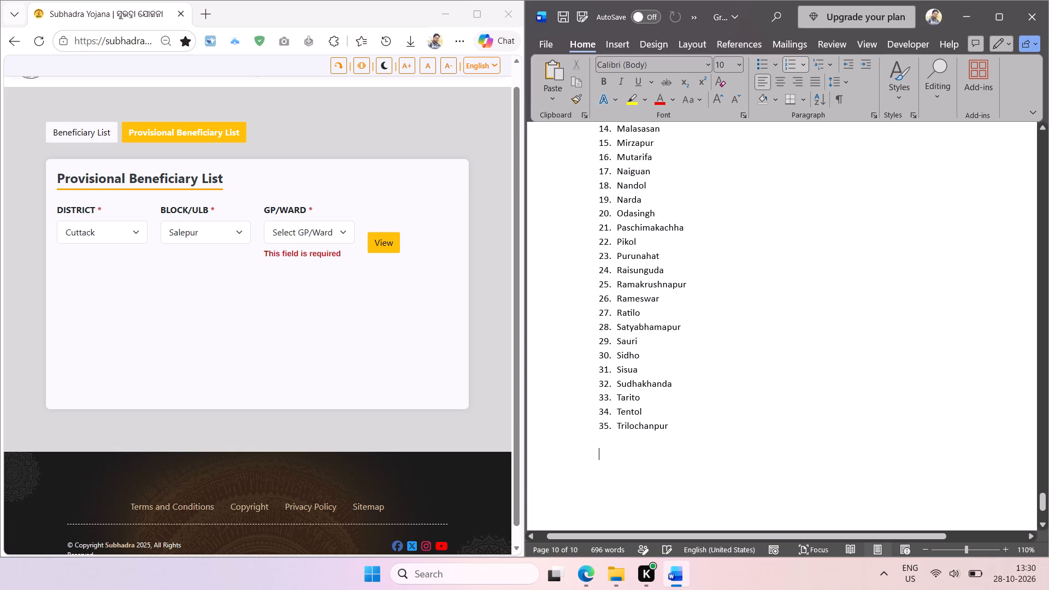
{"action": "key", "text": "ctrl+Return"}
{"action": "key", "text": "ctrl+v"}
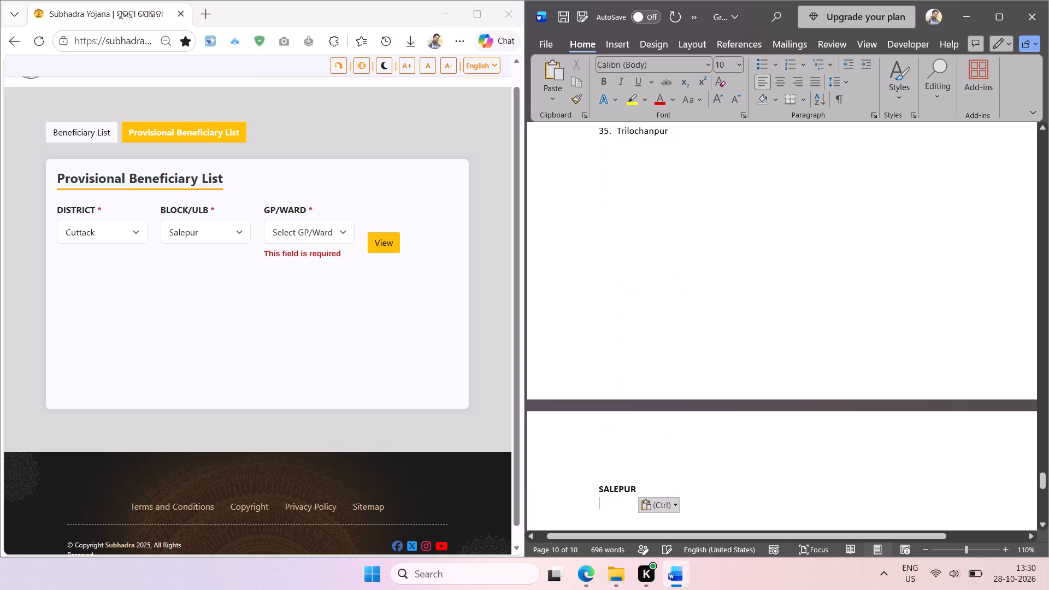
{"action": "scroll", "coordinate": [685, 434], "scroll_direction": "down", "scroll_amount": 4}
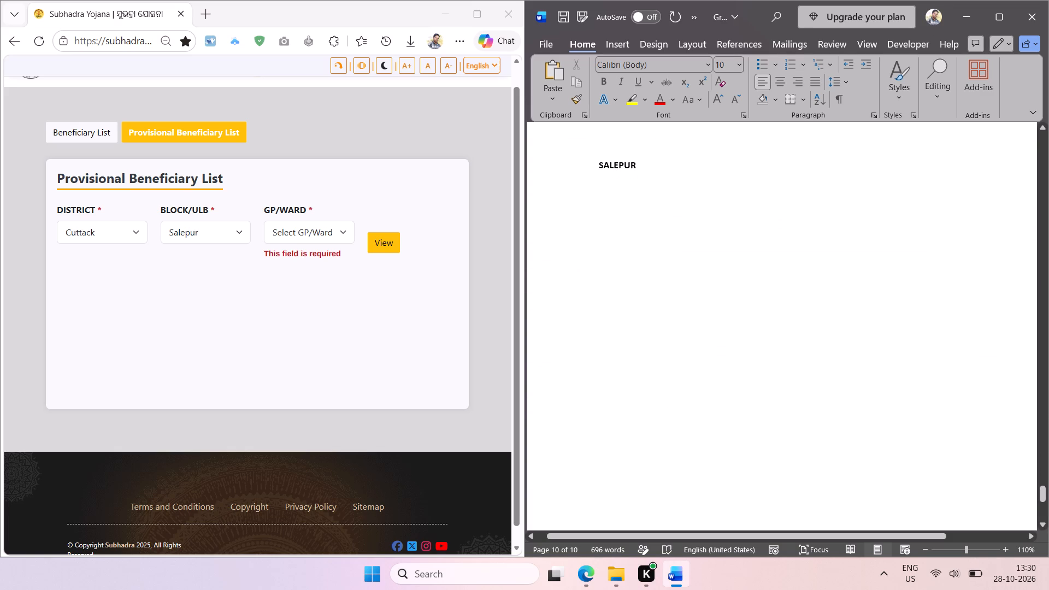
{"action": "scroll", "coordinate": [696, 429], "scroll_direction": "down", "scroll_amount": 1}
Set the website's Block/ULB to Tangi Choudwar for Cuttack district.
{"action": "left_click", "coordinate": [197, 234]}
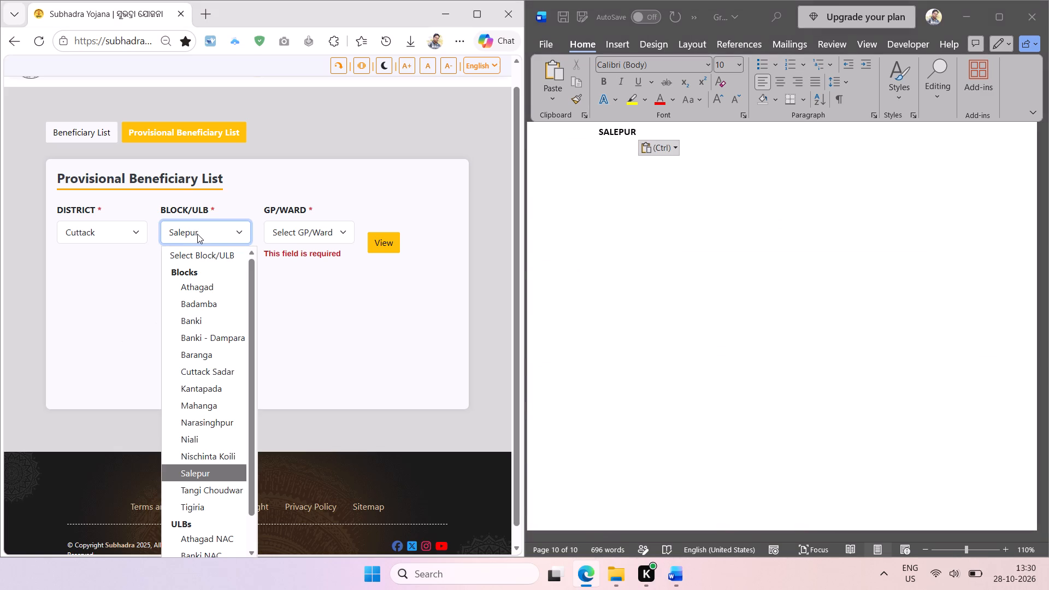
{"action": "left_click", "coordinate": [201, 492]}
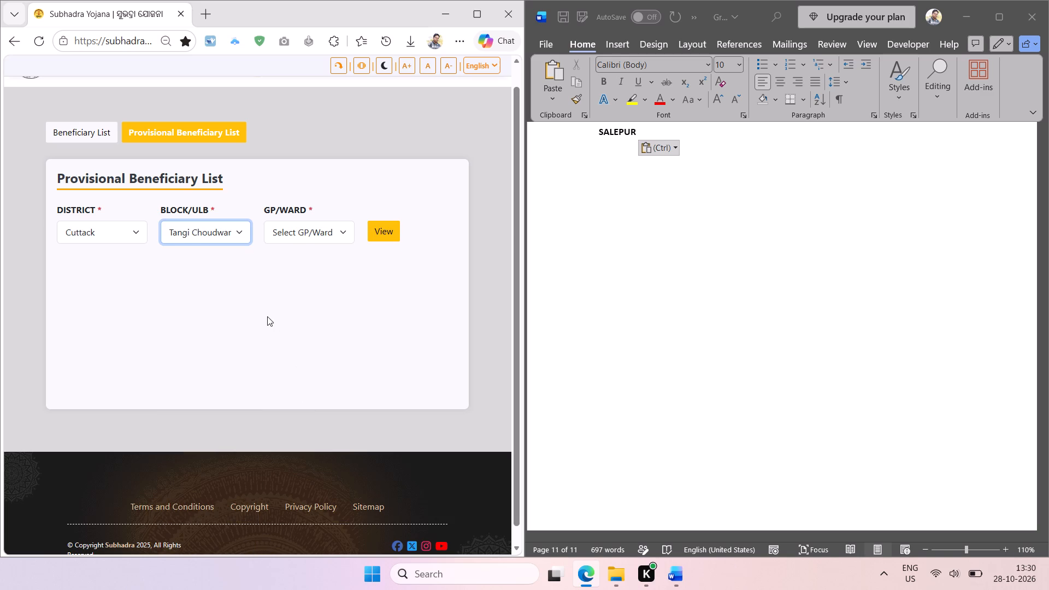
{"action": "left_click", "coordinate": [267, 316]}
Copy the Tangi Choudwar name from the website's Block/ULB list with the screen text extractor.
{"action": "left_click", "coordinate": [238, 226]}
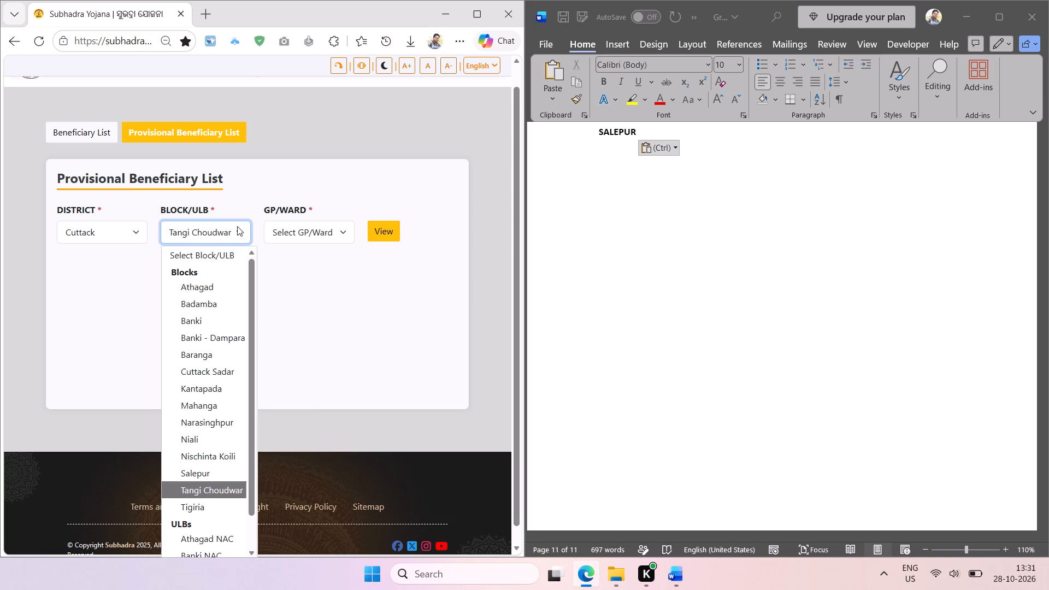
{"action": "key", "text": "shift+super+t"}
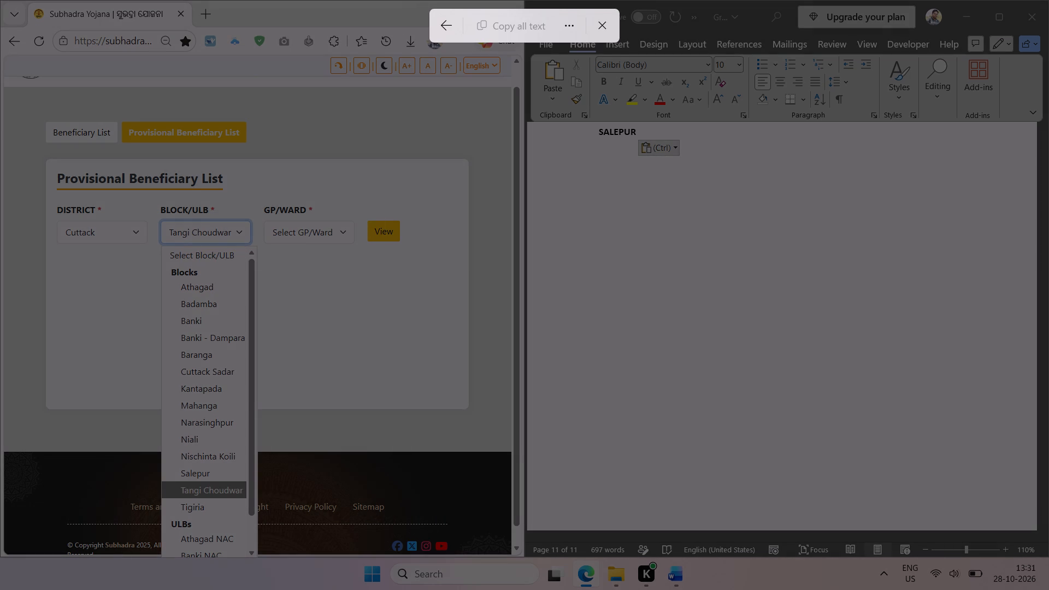
{"action": "left_click_drag", "start_coordinate": [170, 479], "coordinate": [280, 519]}
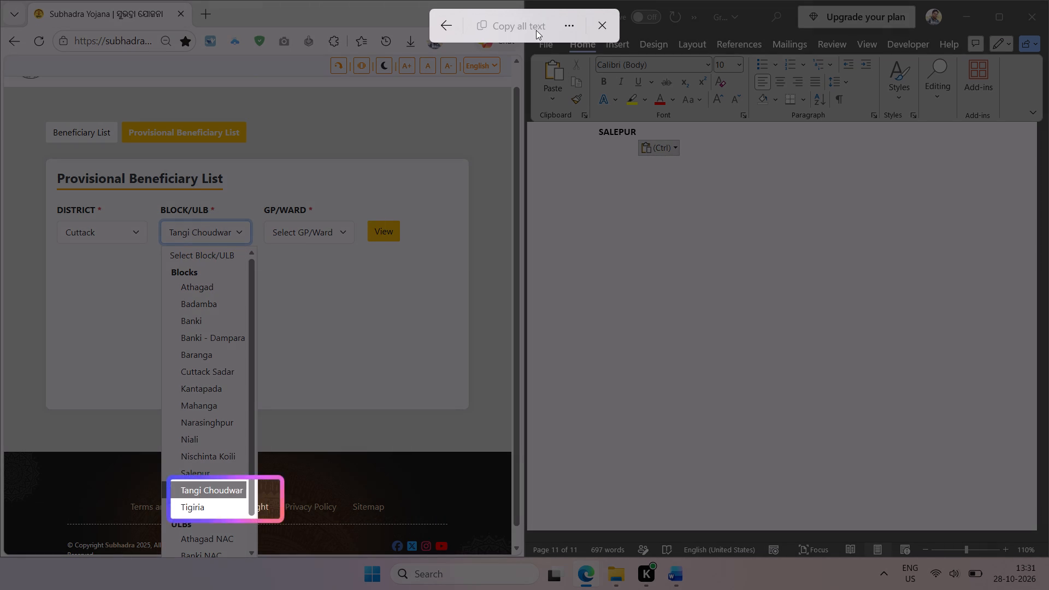
{"action": "left_click", "coordinate": [520, 25]}
Replace the pasted SALEPUR heading in Word with TANGI CHOUDWAR in uppercase, deleting the extra Tigiria and ght text.
{"action": "left_click", "coordinate": [620, 182]}
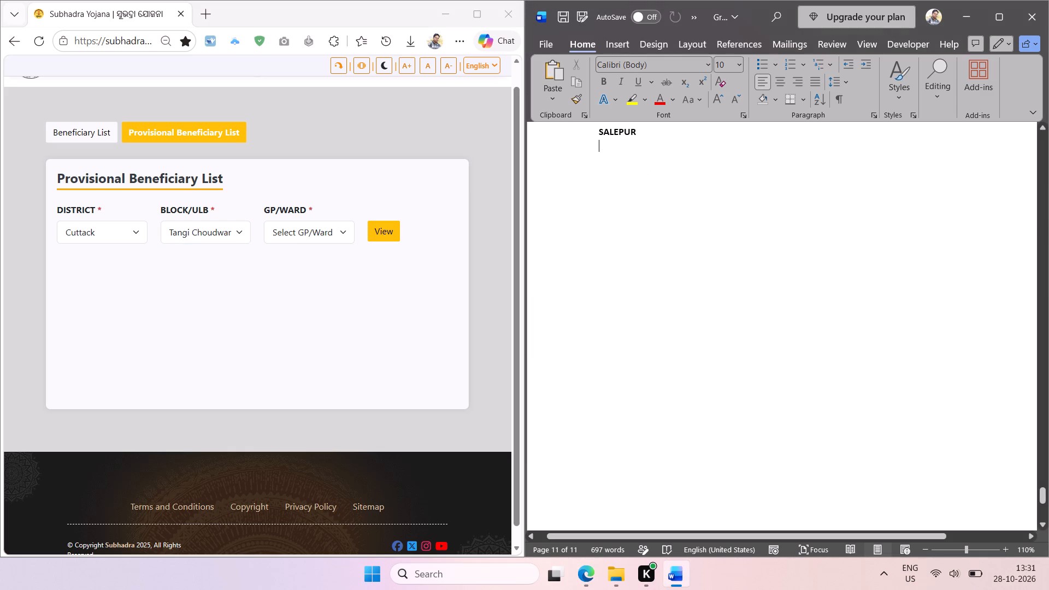
{"action": "double_click", "coordinate": [624, 133]}
{"action": "key", "text": "ctrl+v"}
{"action": "scroll", "coordinate": [663, 236], "scroll_direction": "up", "scroll_amount": 1}
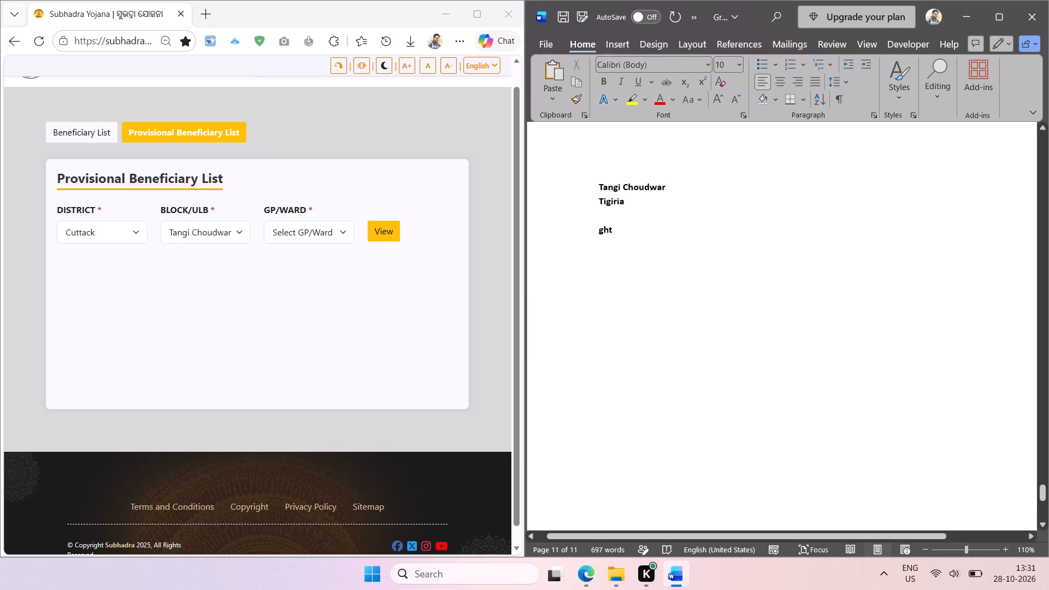
{"action": "left_click_drag", "start_coordinate": [626, 228], "coordinate": [596, 201]}
{"action": "key", "text": "BackSpace"}
{"action": "left_click_drag", "start_coordinate": [680, 191], "coordinate": [582, 184]}
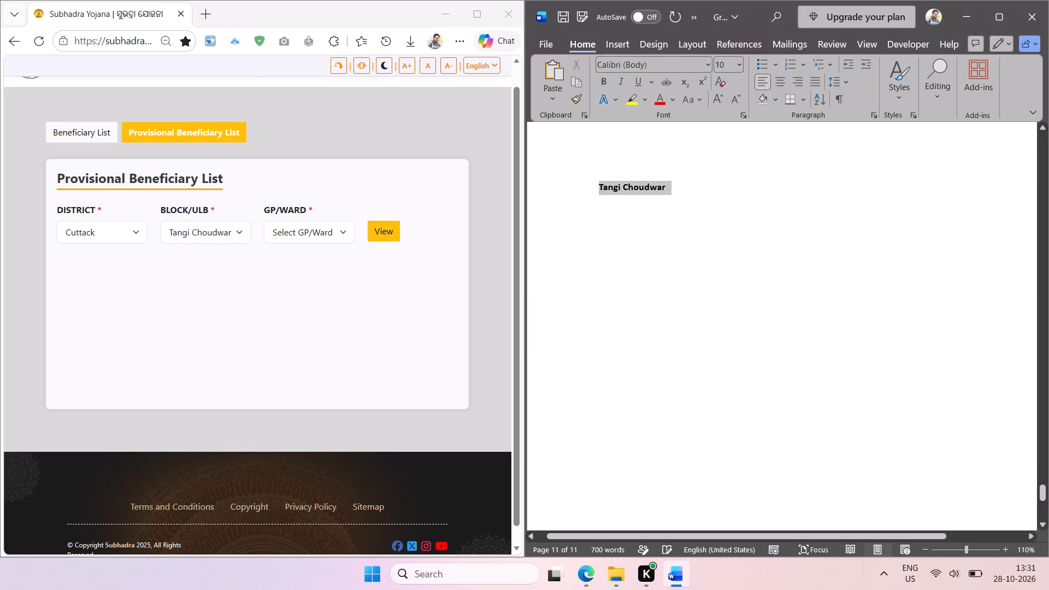
{"action": "left_click_drag", "start_coordinate": [582, 184], "coordinate": [578, 184]}
{"action": "key", "text": "shift+F3"}
{"action": "left_click", "coordinate": [626, 214]}
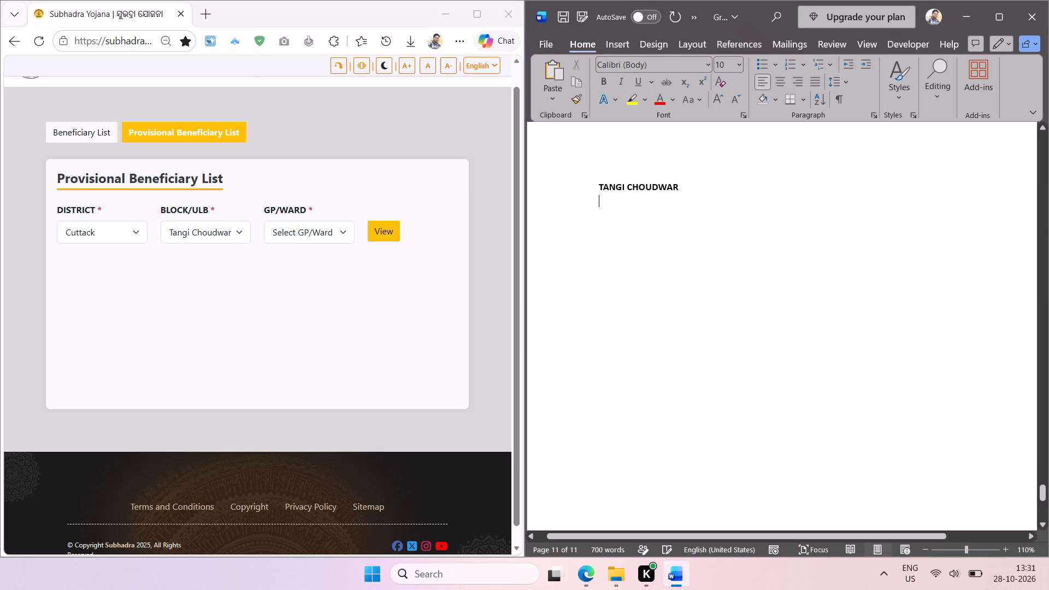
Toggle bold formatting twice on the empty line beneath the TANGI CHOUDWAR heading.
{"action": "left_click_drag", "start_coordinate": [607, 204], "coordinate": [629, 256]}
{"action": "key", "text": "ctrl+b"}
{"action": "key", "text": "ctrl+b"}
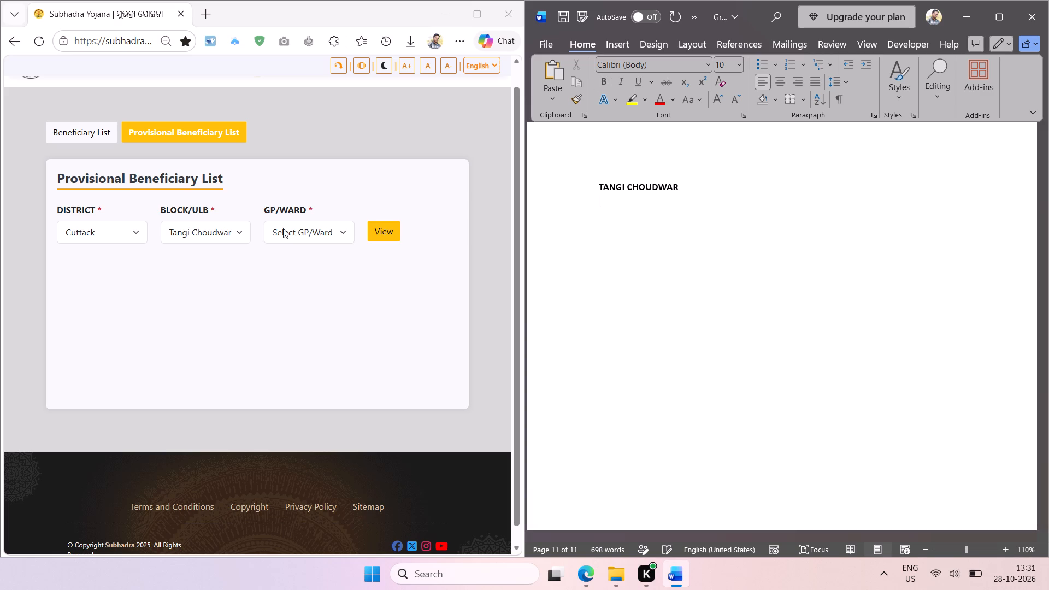
Choose Tangi Choudwar again as the BLOCK/ULB in the browser and save the Word document.
{"action": "left_click", "coordinate": [207, 229]}
{"action": "left_click", "coordinate": [226, 486]}
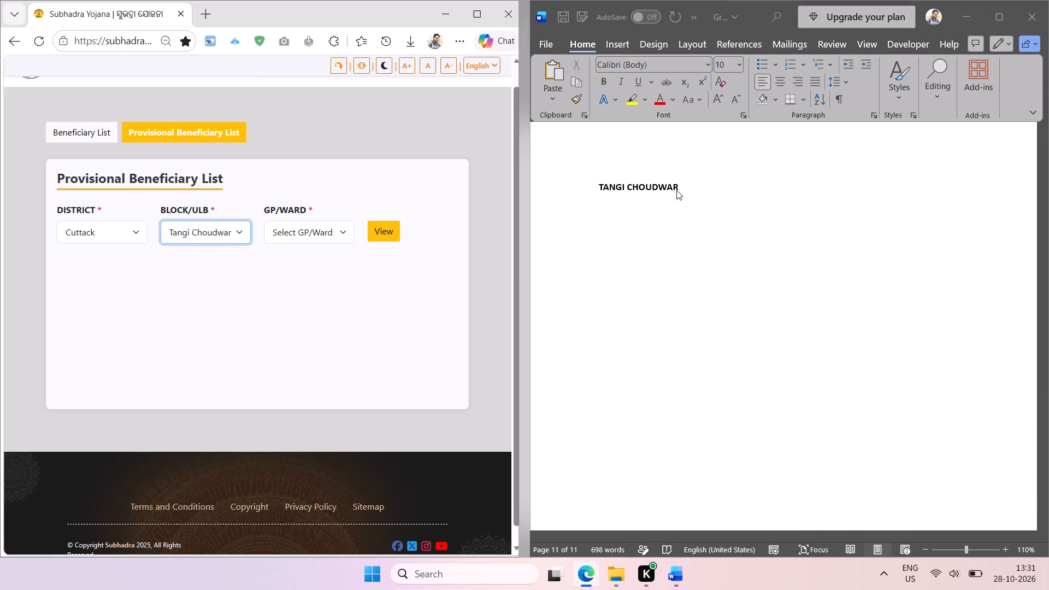
{"action": "left_click", "coordinate": [681, 185]}
{"action": "key", "text": "ctrl+s"}
Extract the GP/Ward names from Agrahat to Mangarajpur as text and paste them beneath the TANGI CHOUDWAR heading in Word.
{"action": "left_click", "coordinate": [338, 234]}
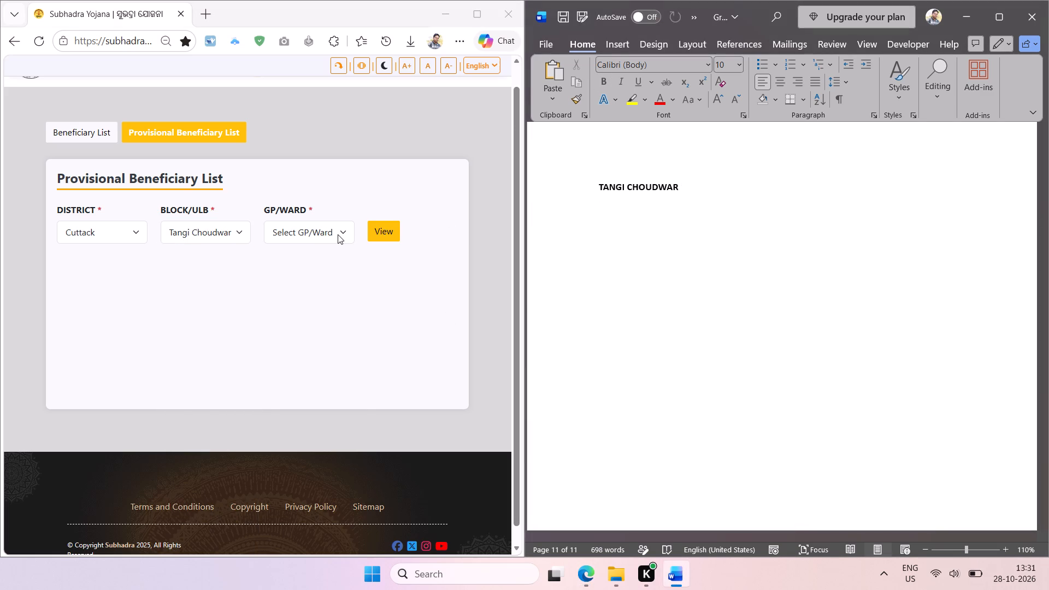
{"action": "key", "text": "shift+super+t"}
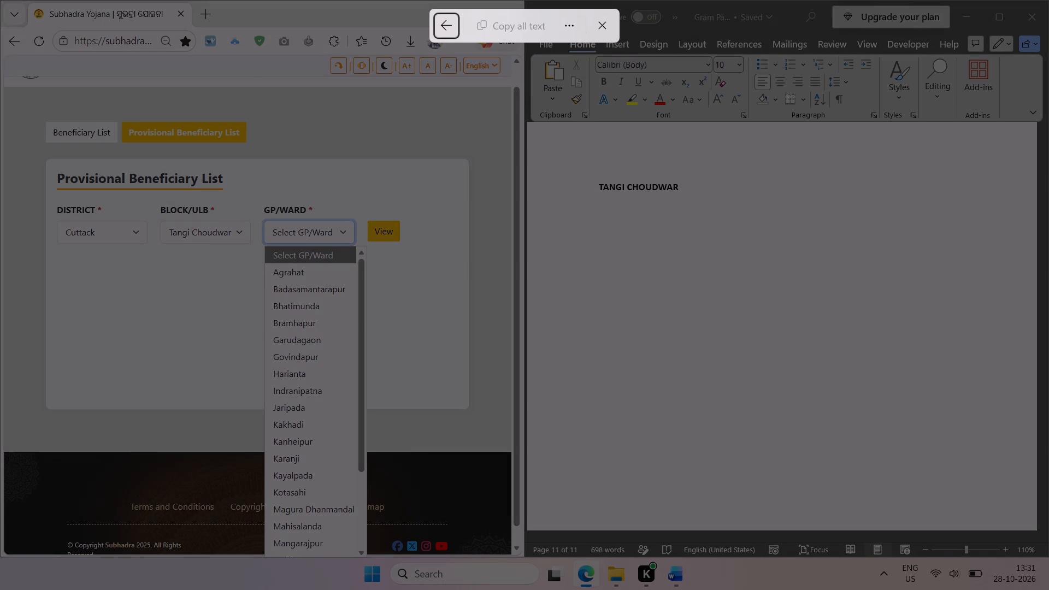
{"action": "left_click_drag", "start_coordinate": [266, 263], "coordinate": [340, 452]}
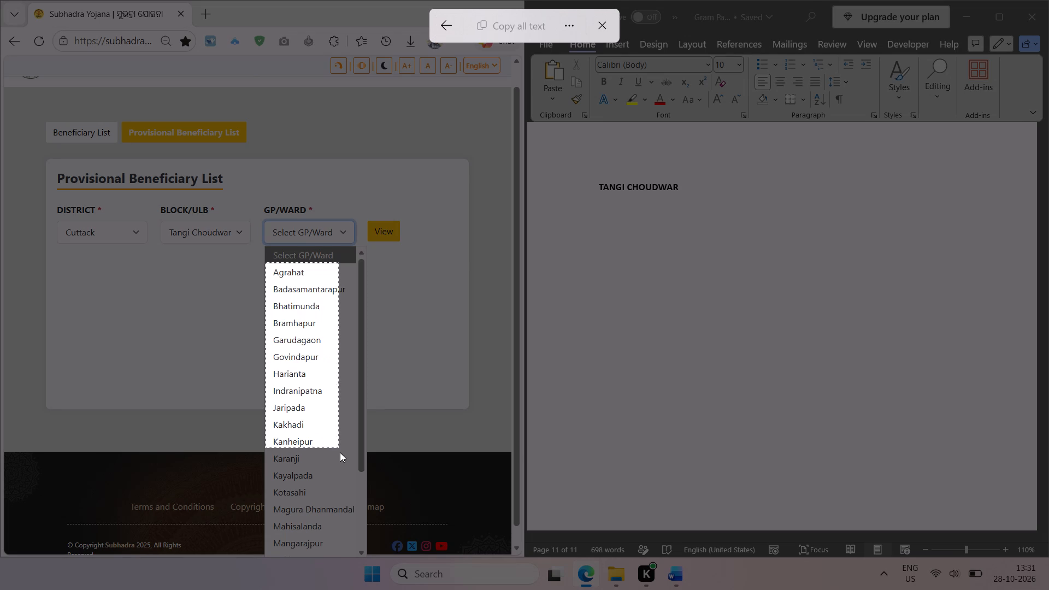
{"action": "left_click_drag", "start_coordinate": [340, 452], "coordinate": [362, 552]}
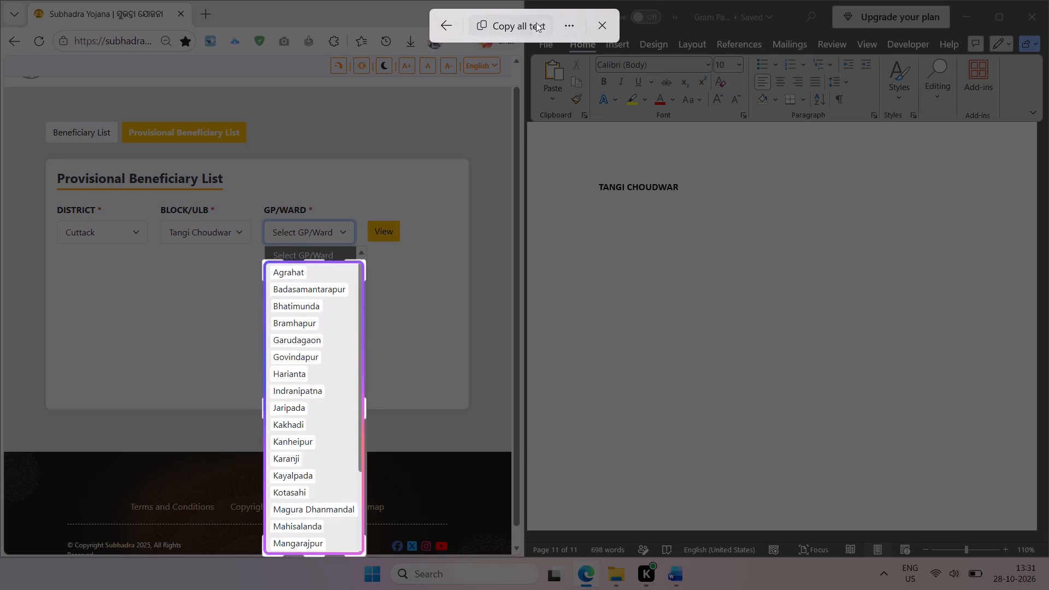
{"action": "left_click", "coordinate": [533, 24]}
{"action": "left_click", "coordinate": [626, 197]}
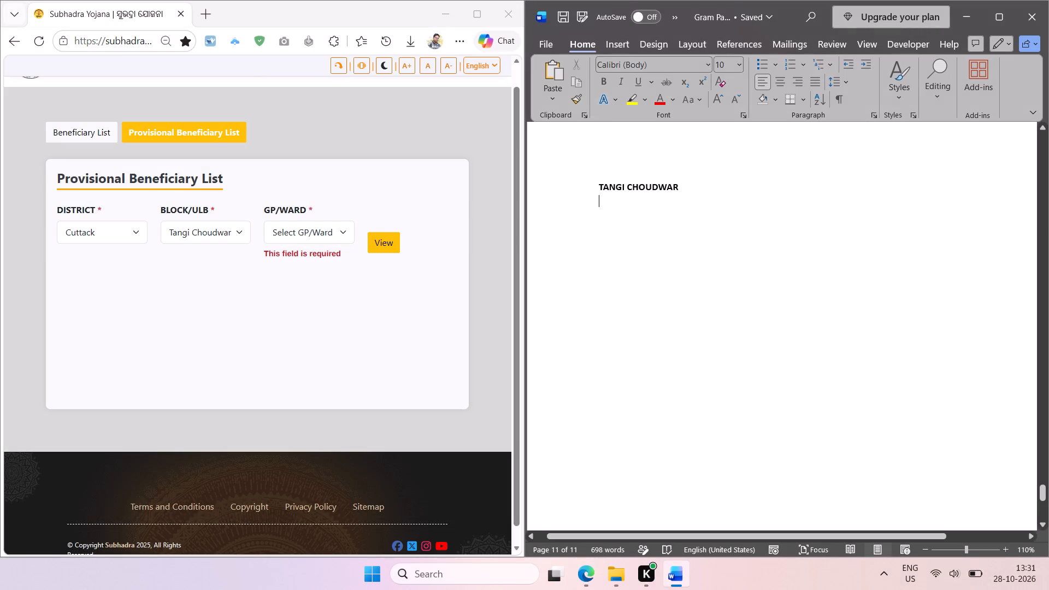
{"action": "key", "text": "ctrl+v"}
{"action": "key", "text": "Return"}
{"action": "key", "text": "Return"}
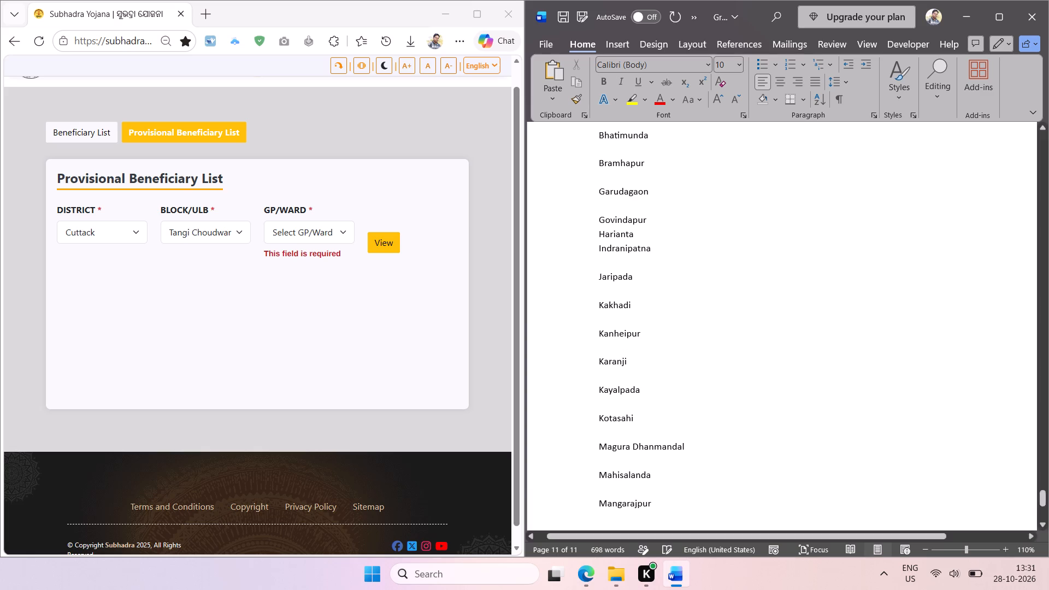
Extract the GP/Ward names from Mangarajpur to Banipada as text and paste them at the end of the list in Word.
{"action": "left_click", "coordinate": [334, 234]}
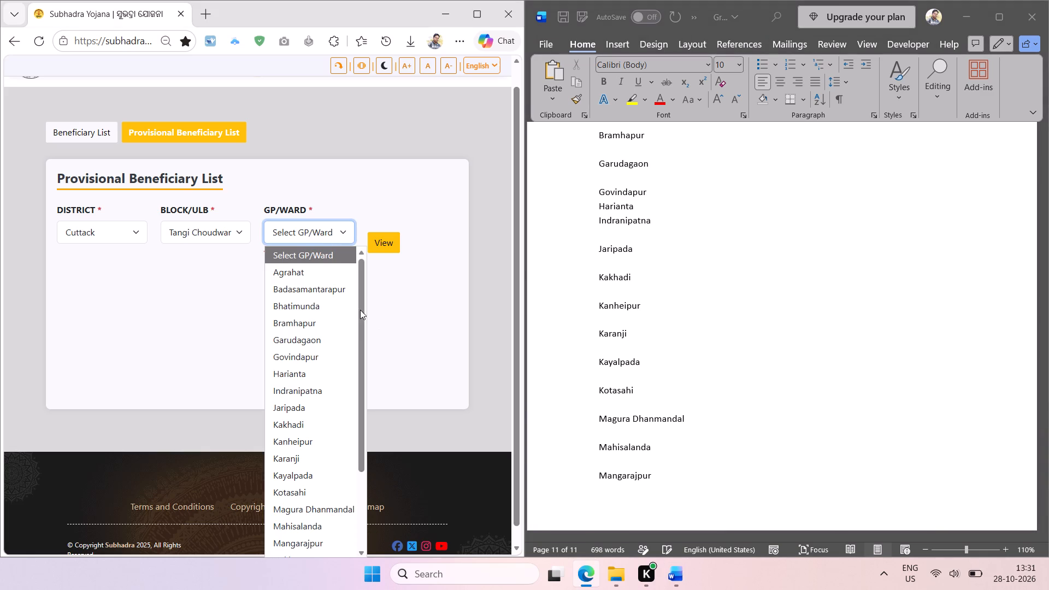
{"action": "left_click_drag", "start_coordinate": [361, 306], "coordinate": [376, 449]}
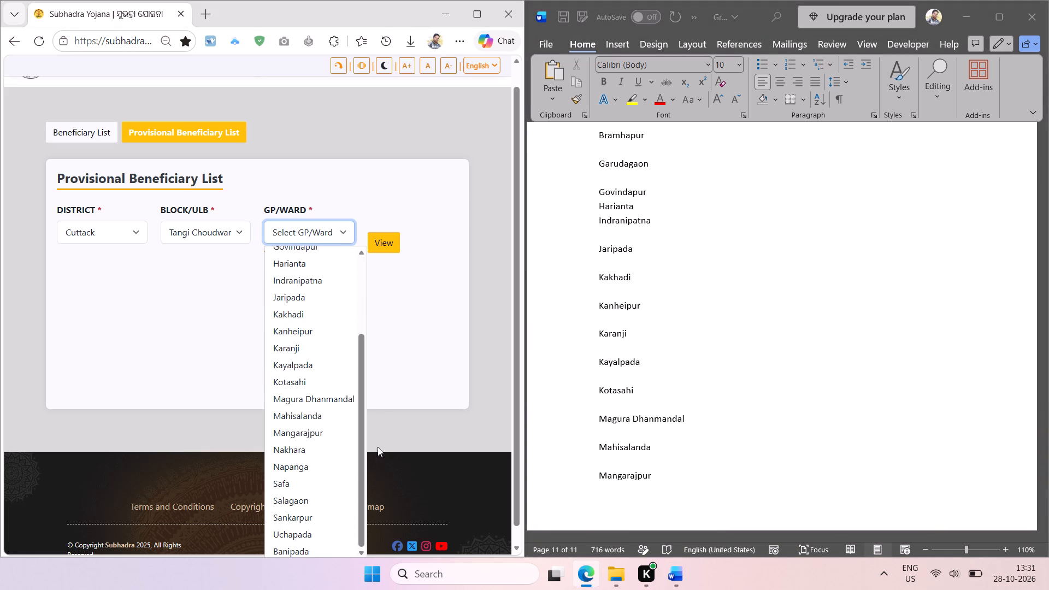
{"action": "key", "text": "shift+super+t"}
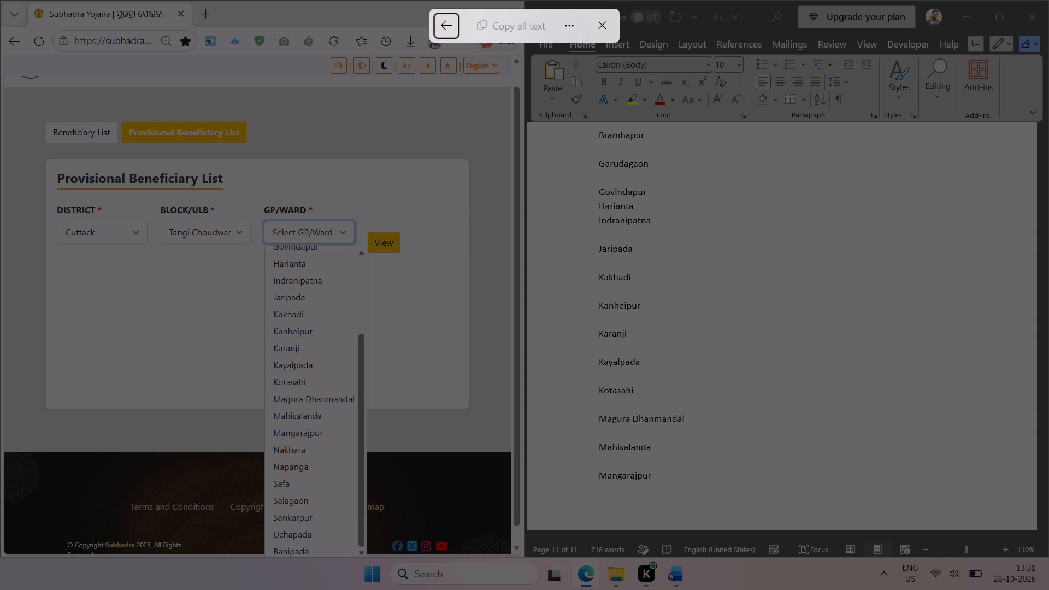
{"action": "left_click_drag", "start_coordinate": [264, 425], "coordinate": [292, 478]}
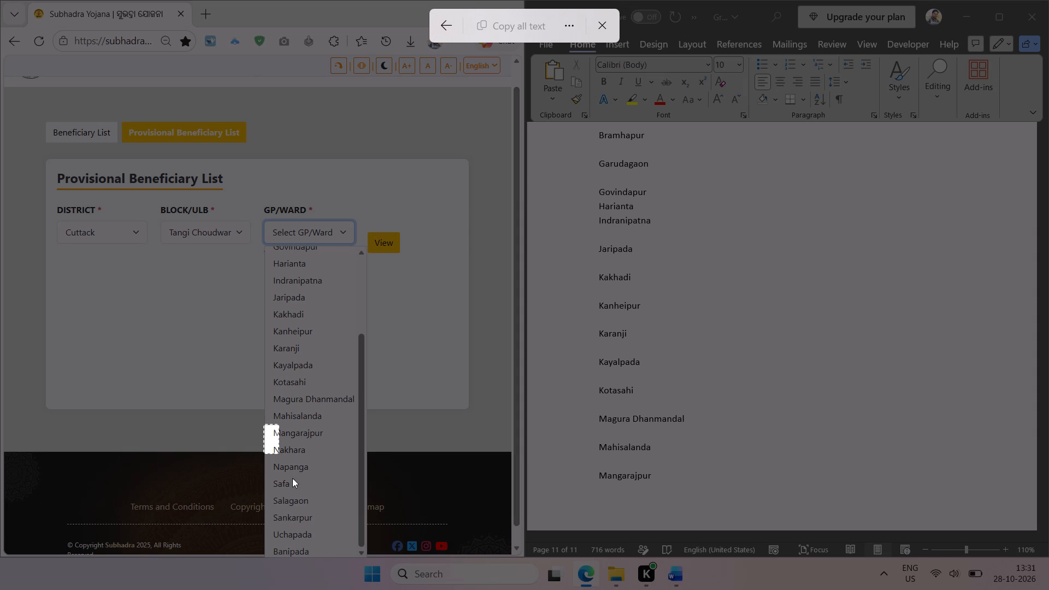
{"action": "left_click_drag", "start_coordinate": [292, 478], "coordinate": [344, 561]}
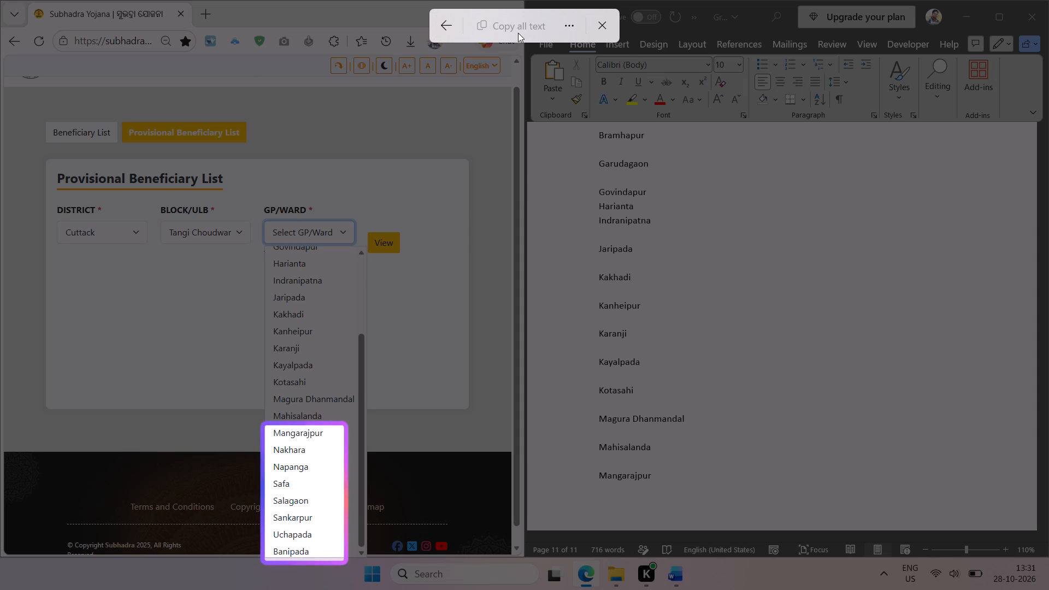
{"action": "left_click", "coordinate": [524, 30]}
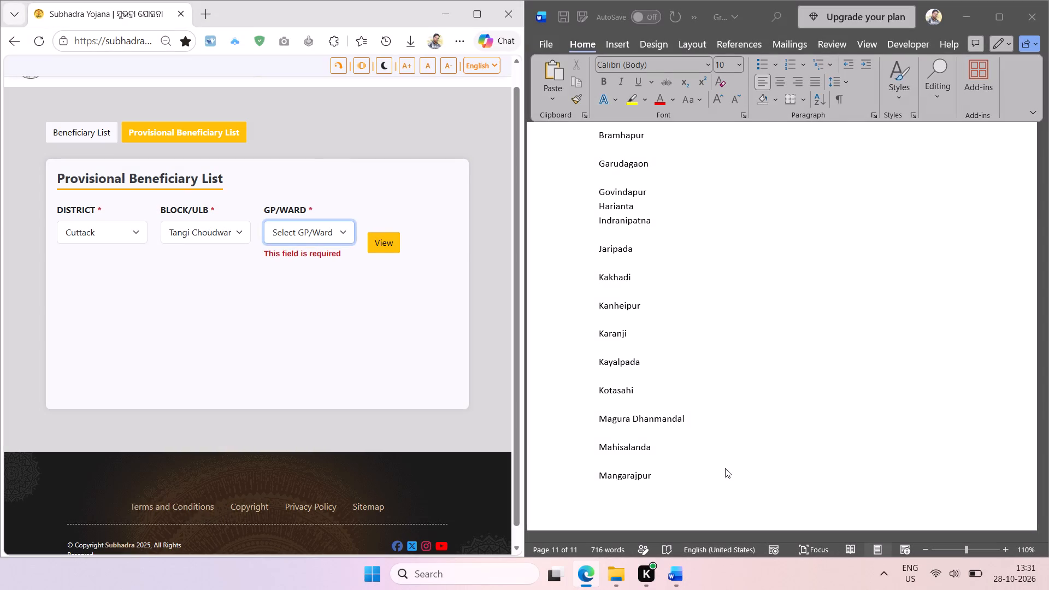
{"action": "left_click", "coordinate": [660, 494]}
{"action": "key", "text": "ctrl+v"}
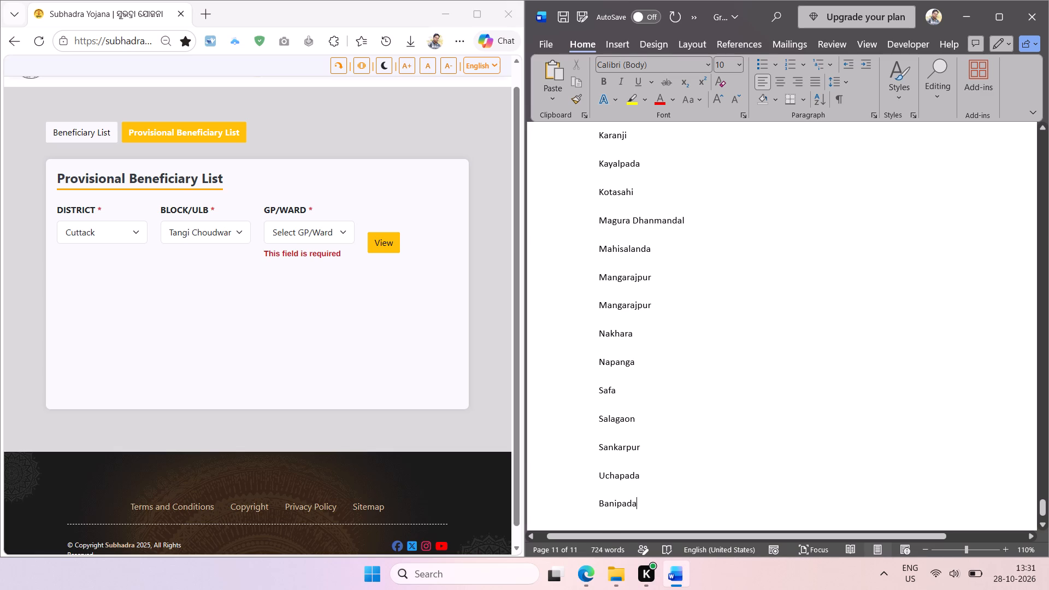
Delete the first of the two duplicate Mangarajpur entries.
{"action": "double_click", "coordinate": [635, 274]}
{"action": "key", "text": "BackSpace"}
Remove the blank lines between the names from Banipada back up to Mangarajpur.
{"action": "left_click", "coordinate": [620, 483]}
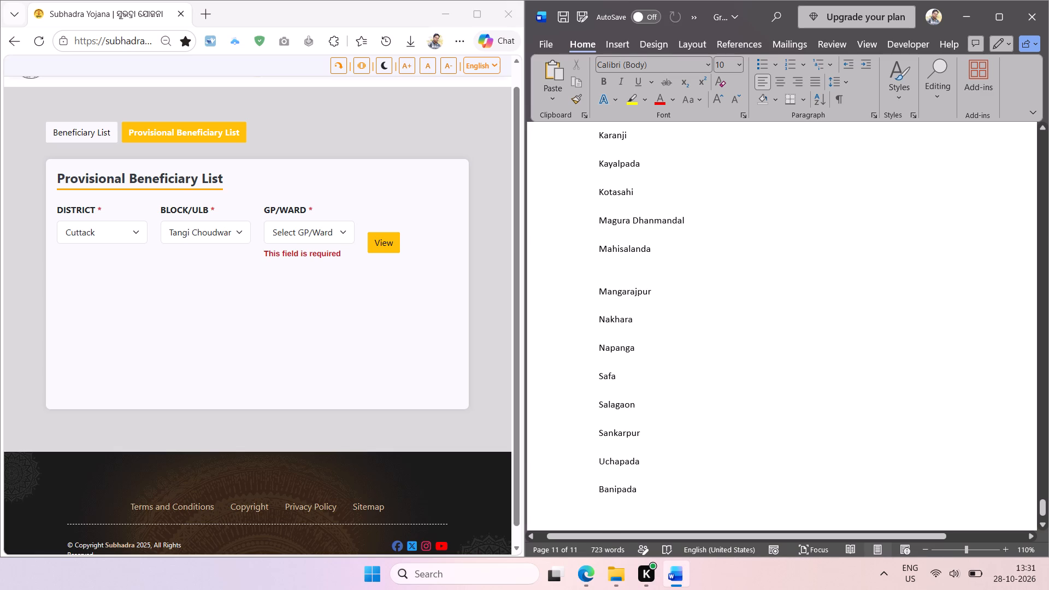
{"action": "key", "text": "Up"}
{"action": "key", "text": "BackSpace"}
{"action": "key", "text": "Up"}
{"action": "key", "text": "BackSpace"}
{"action": "key", "text": "Up"}
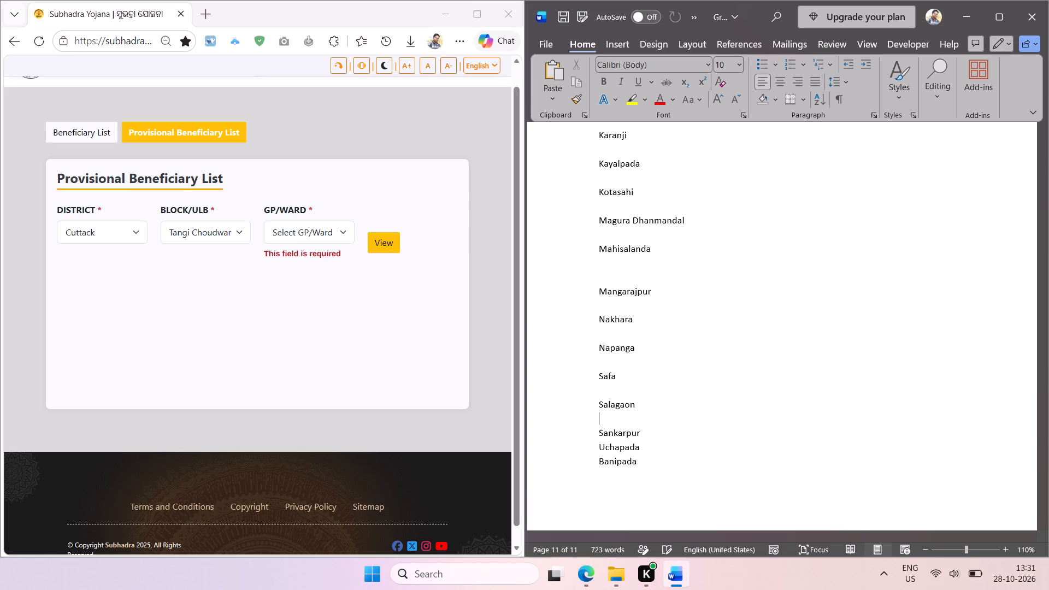
{"action": "key", "text": "BackSpace"}
{"action": "key", "text": "Up"}
{"action": "key", "text": "BackSpace"}
{"action": "key", "text": "Up"}
{"action": "key", "text": "BackSpace"}
{"action": "key", "text": "Up"}
{"action": "key", "text": "BackSpace"}
{"action": "key", "text": "Up"}
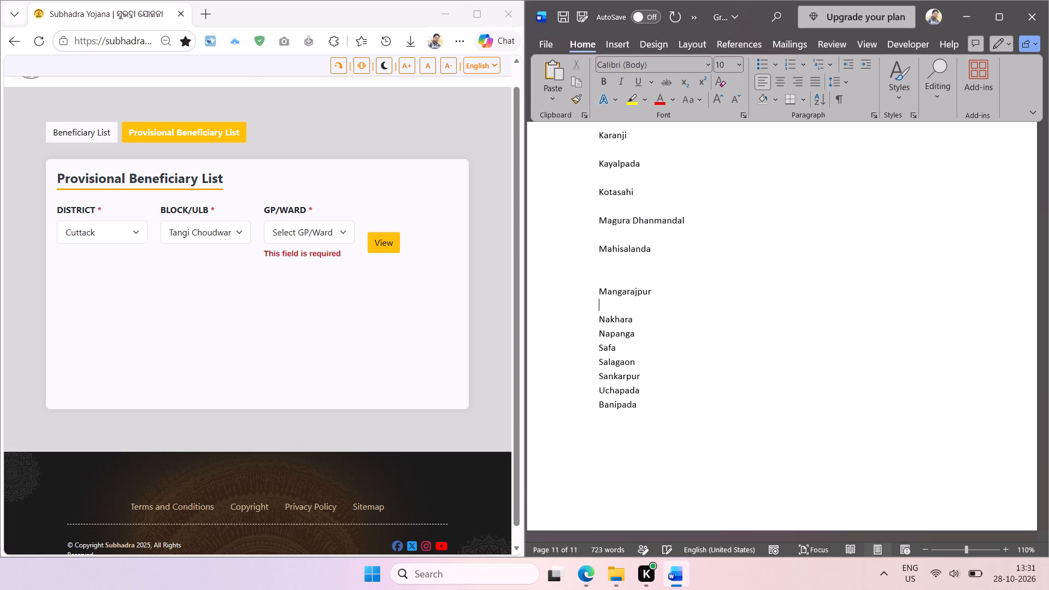
{"action": "key", "text": "BackSpace"}
Remove the blank lines between the names from Mangarajpur back up to Karanji.
{"action": "key", "text": "Up"}
{"action": "key", "text": "BackSpace"}
{"action": "key", "text": "BackSpace"}
{"action": "key", "text": "Up"}
{"action": "key", "text": "BackSpace"}
{"action": "key", "text": "Up"}
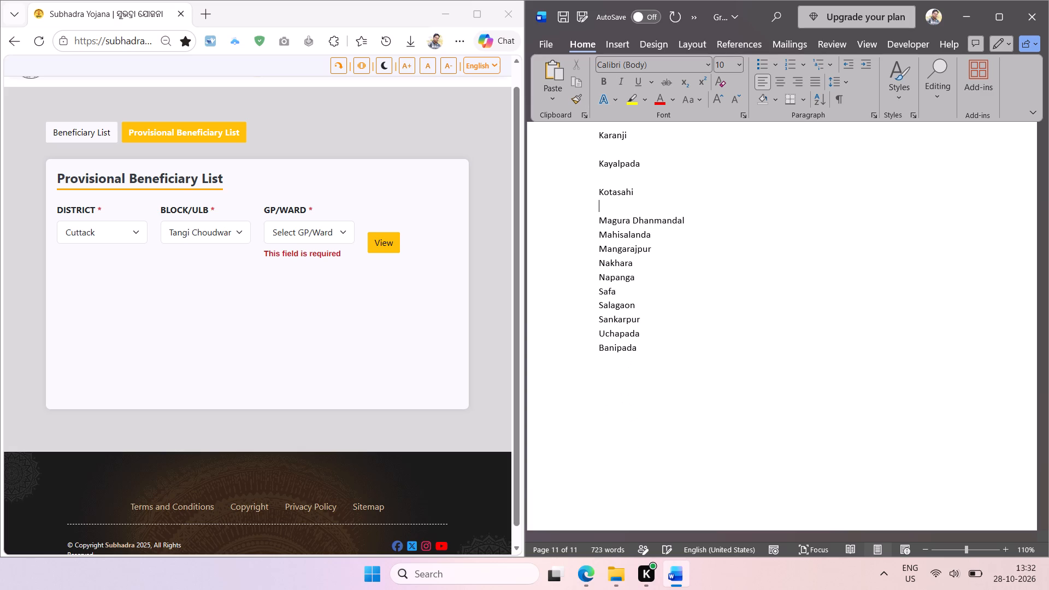
{"action": "key", "text": "BackSpace"}
{"action": "key", "text": "Up"}
{"action": "key", "text": "BackSpace"}
{"action": "key", "text": "Up"}
{"action": "key", "text": "BackSpace"}
Remove the blank lines between the names from Karanji back up to Indranipatna.
{"action": "scroll", "coordinate": [817, 491], "scroll_direction": "up", "scroll_amount": 1}
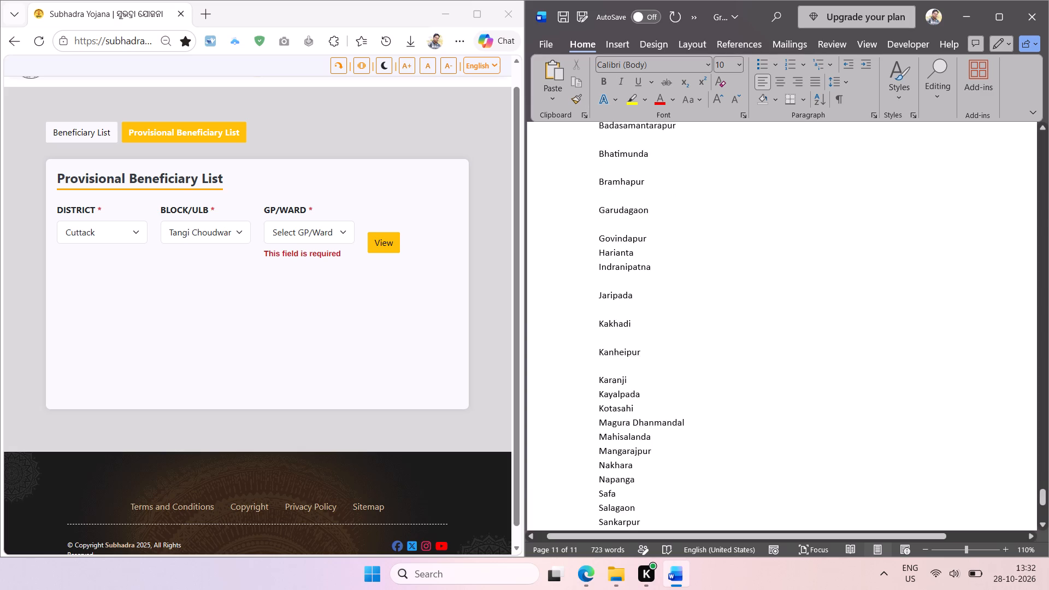
{"action": "scroll", "coordinate": [817, 491], "scroll_direction": "up", "scroll_amount": 2}
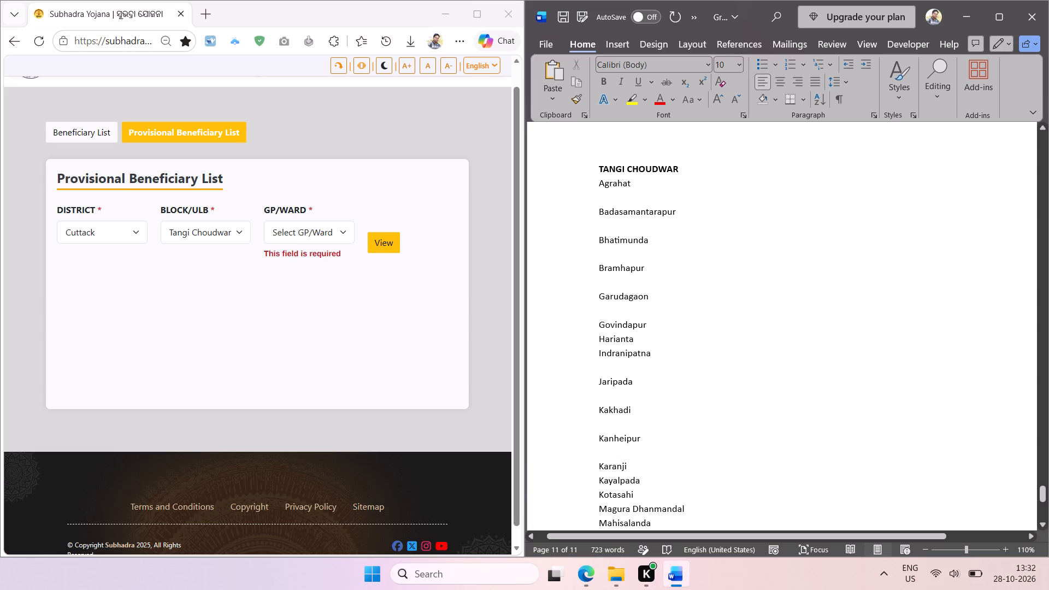
{"action": "key", "text": "Up"}
{"action": "key", "text": "BackSpace"}
{"action": "key", "text": "Up"}
{"action": "key", "text": "BackSpace"}
{"action": "key", "text": "Up"}
{"action": "key", "text": "BackSpace"}
{"action": "key", "text": "Up"}
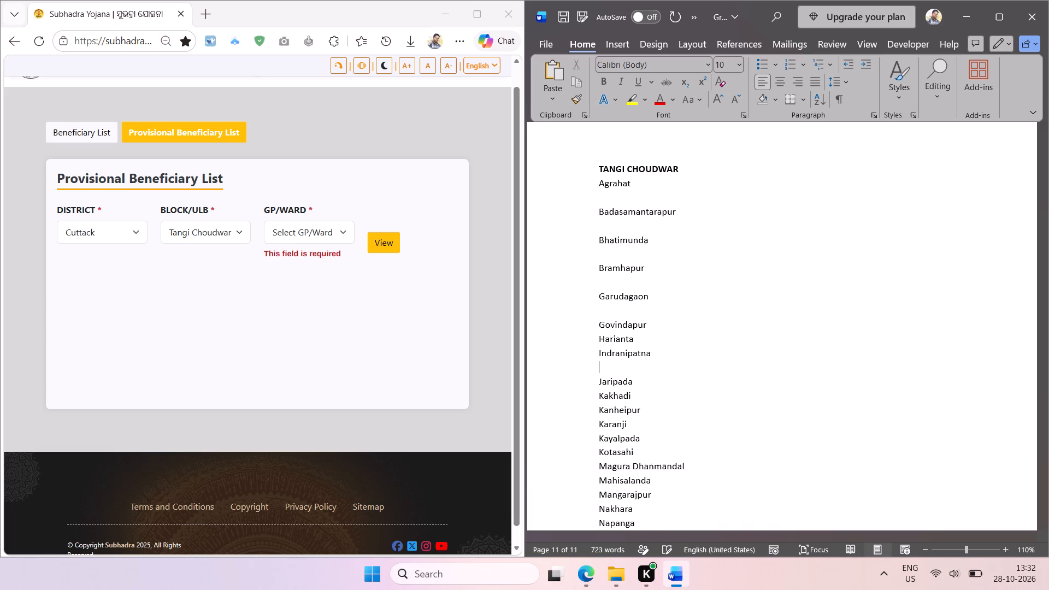
{"action": "key", "text": "BackSpace"}
Remove the blank lines between the names from Govindapur back up to Agrahat.
{"action": "key", "text": "Up"}
{"action": "key", "text": "Up"}
{"action": "key", "text": "Up"}
{"action": "key", "text": "BackSpace"}
{"action": "key", "text": "Up"}
{"action": "key", "text": "BackSpace"}
{"action": "key", "text": "Up"}
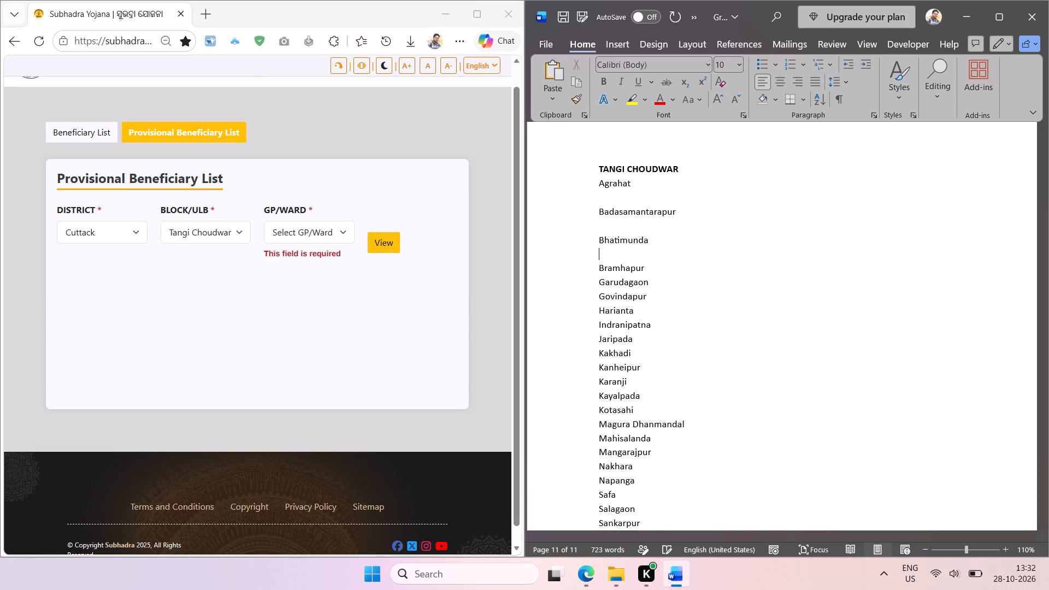
{"action": "key", "text": "BackSpace"}
{"action": "key", "text": "Up"}
{"action": "key", "text": "BackSpace"}
{"action": "key", "text": "Up"}
{"action": "key", "text": "BackSpace"}
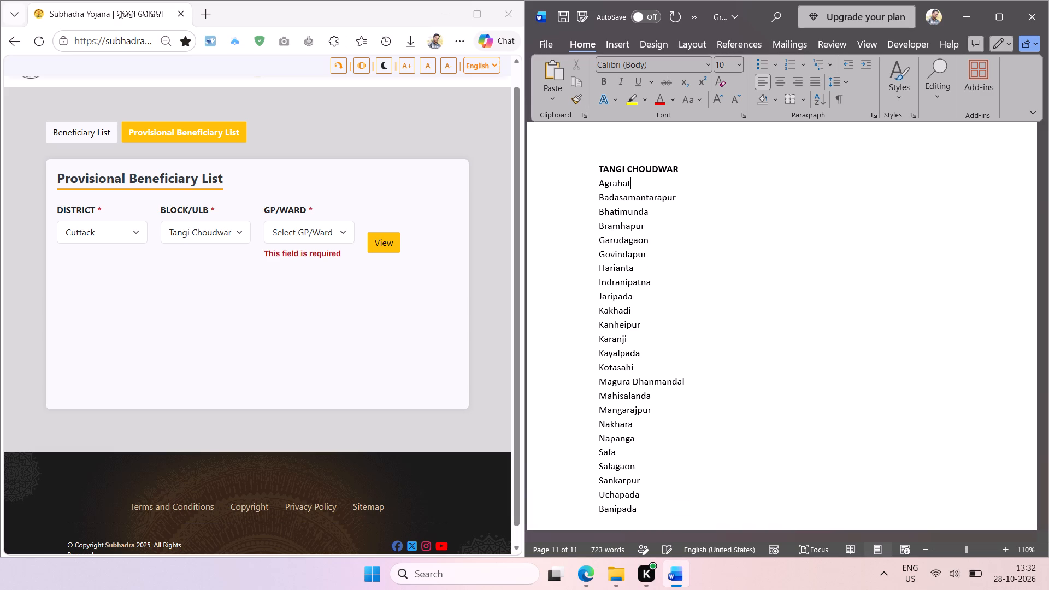
Sort all the names under the TANGI CHOUDWAR heading alphabetically, from Agrahat to Uchapada.
{"action": "left_click_drag", "start_coordinate": [643, 516], "coordinate": [620, 298]}
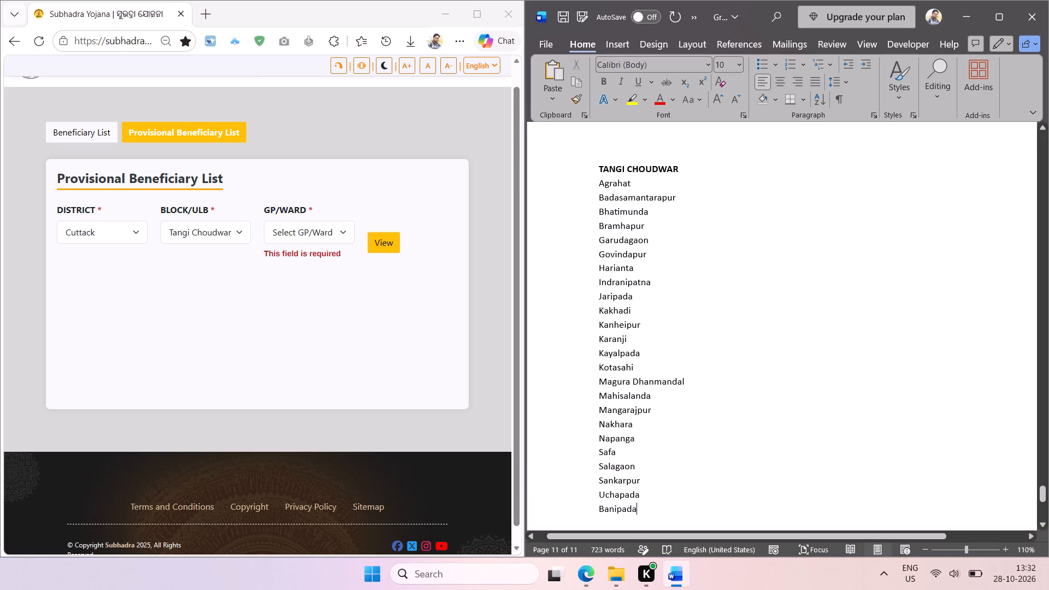
{"action": "left_click_drag", "start_coordinate": [620, 298], "coordinate": [603, 185]}
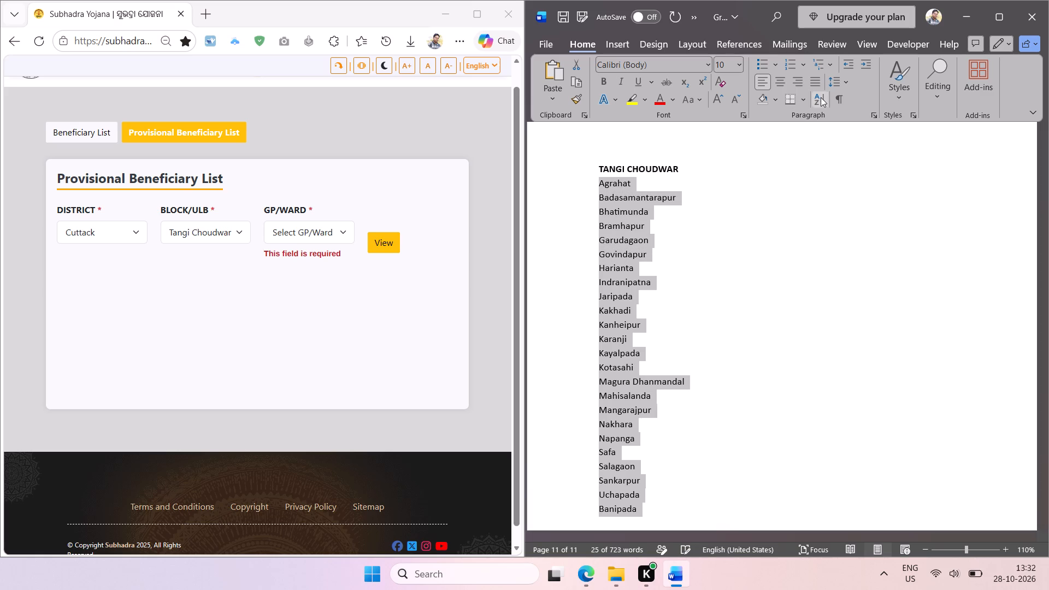
{"action": "left_click", "coordinate": [821, 97]}
{"action": "key", "text": "Return"}
Turn the sorted names into a numbered list aligned with the heading's left margin and save the document.
{"action": "left_click", "coordinate": [795, 70]}
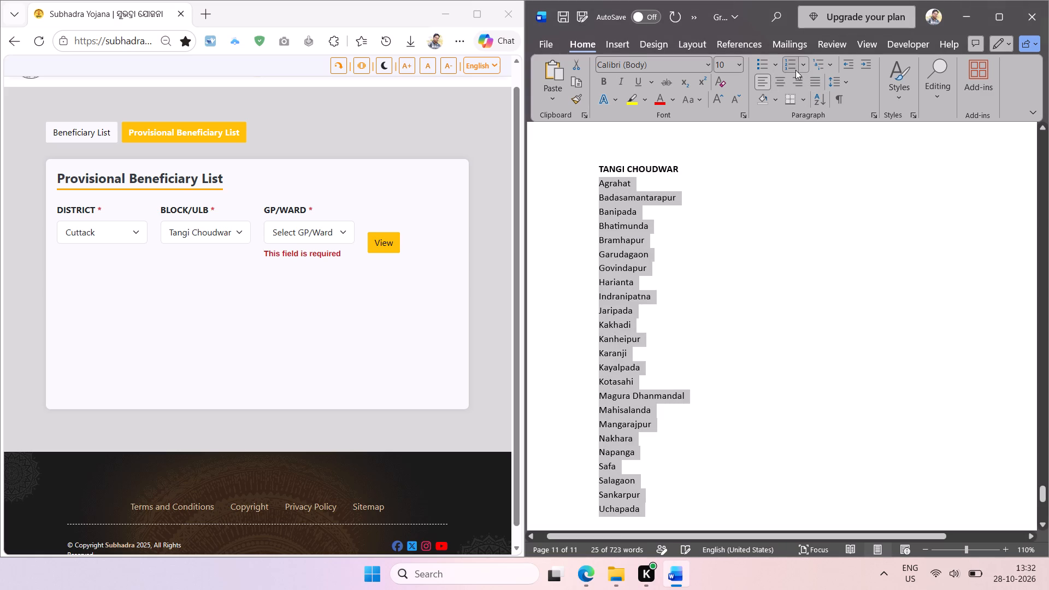
{"action": "double_click", "coordinate": [845, 72]}
{"action": "left_click", "coordinate": [765, 229]}
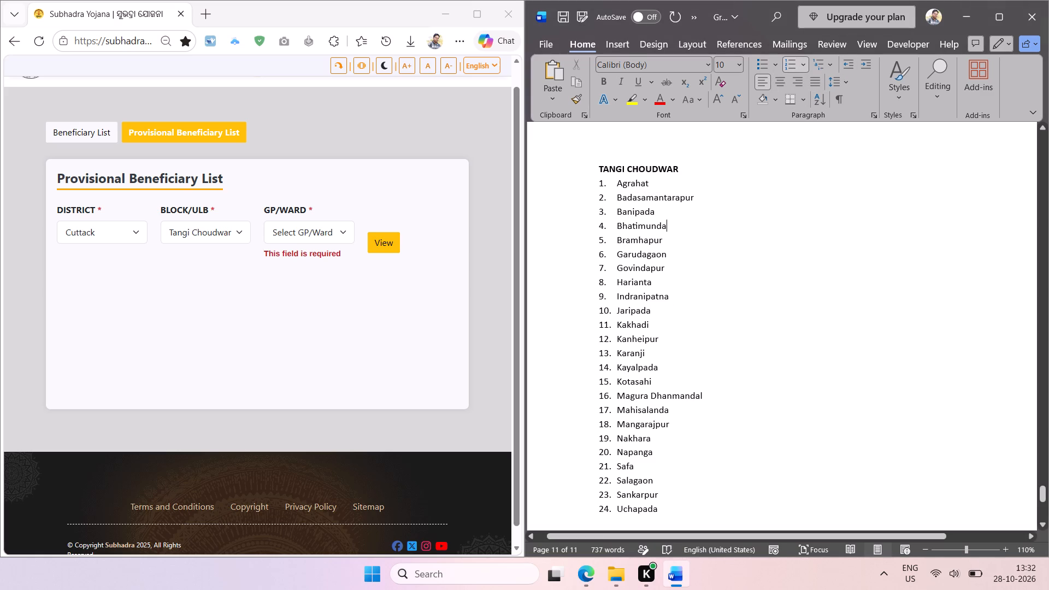
{"action": "key", "text": "ctrl+s"}
Copy the bold word TANGI from the heading and paste it below the numbered list as a new heading, leaving a blank line between.
{"action": "double_click", "coordinate": [610, 167]}
{"action": "key", "text": "ctrl+c"}
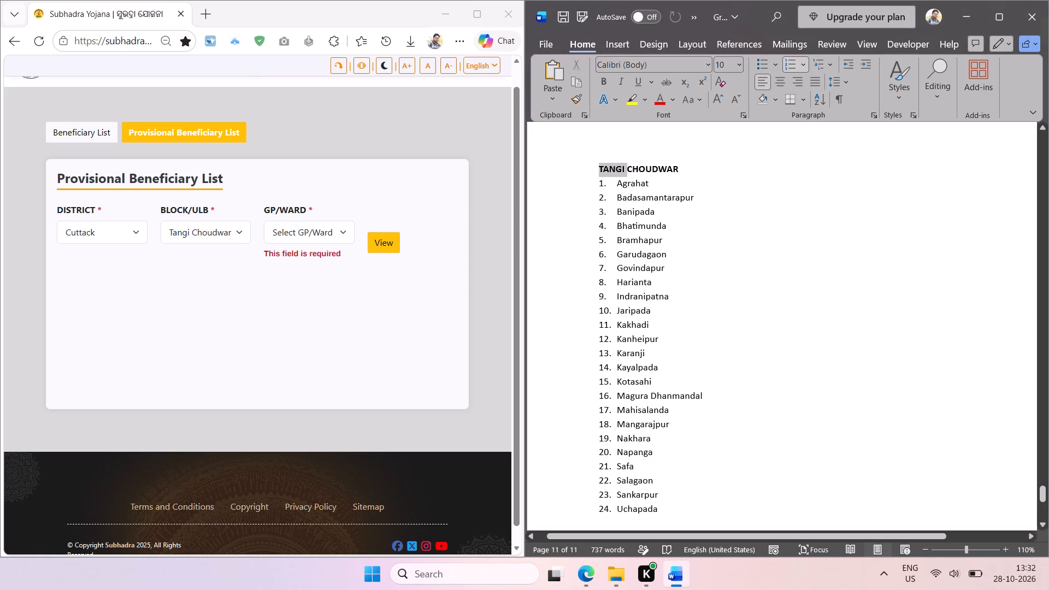
{"action": "left_click", "coordinate": [728, 339]}
{"action": "scroll", "coordinate": [682, 403], "scroll_direction": "down", "scroll_amount": 1}
{"action": "left_click", "coordinate": [666, 320]}
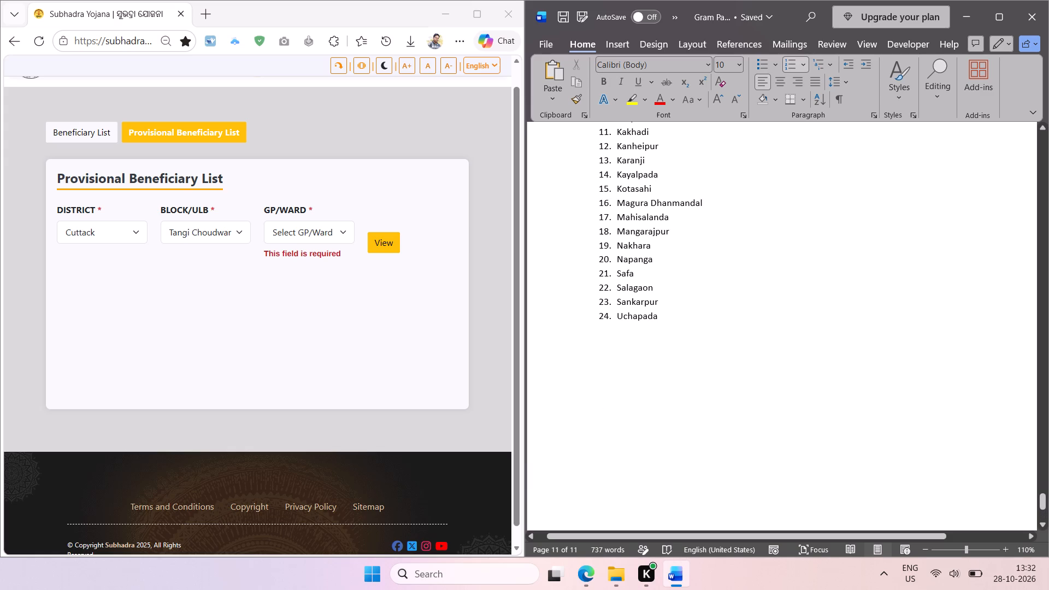
{"action": "key", "text": "Return"}
{"action": "key", "text": "Return"}
{"action": "key", "text": "Return"}
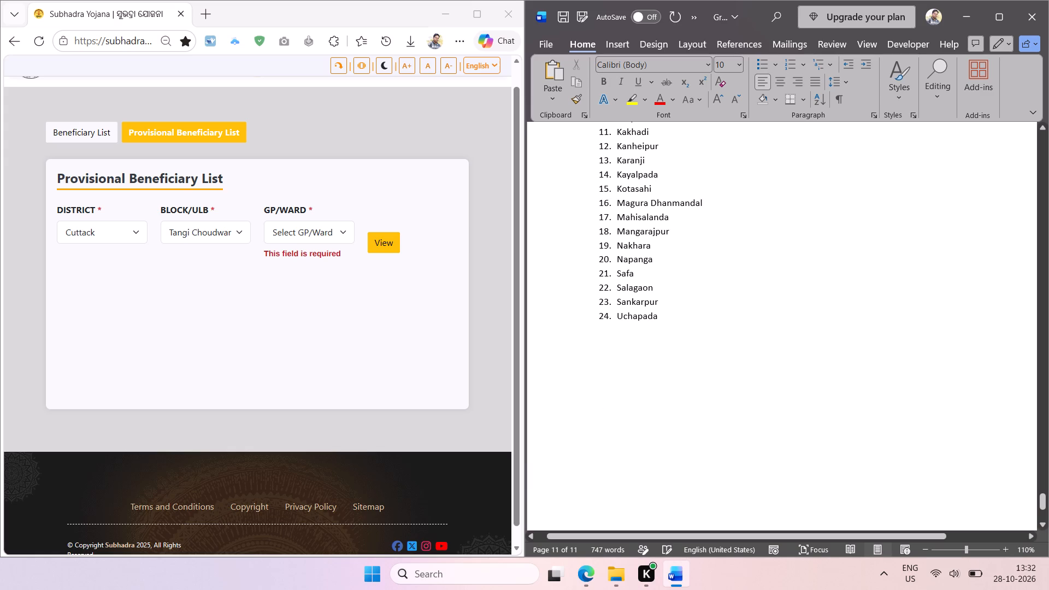
{"action": "key", "text": "ctrl+v"}
{"action": "scroll", "coordinate": [670, 347], "scroll_direction": "down", "scroll_amount": 2}
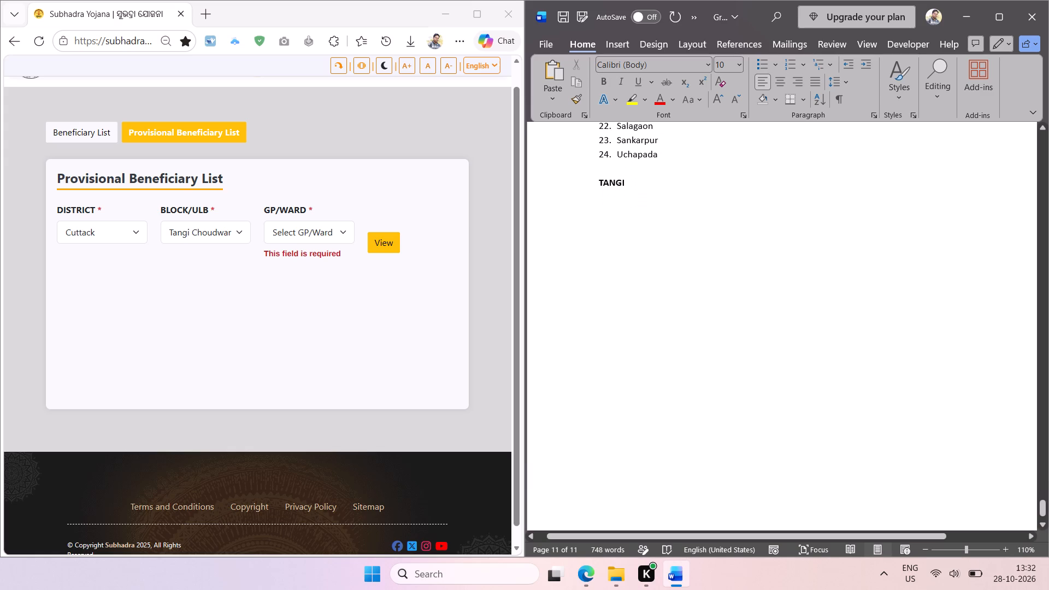
{"action": "scroll", "coordinate": [673, 314], "scroll_direction": "down", "scroll_amount": 2}
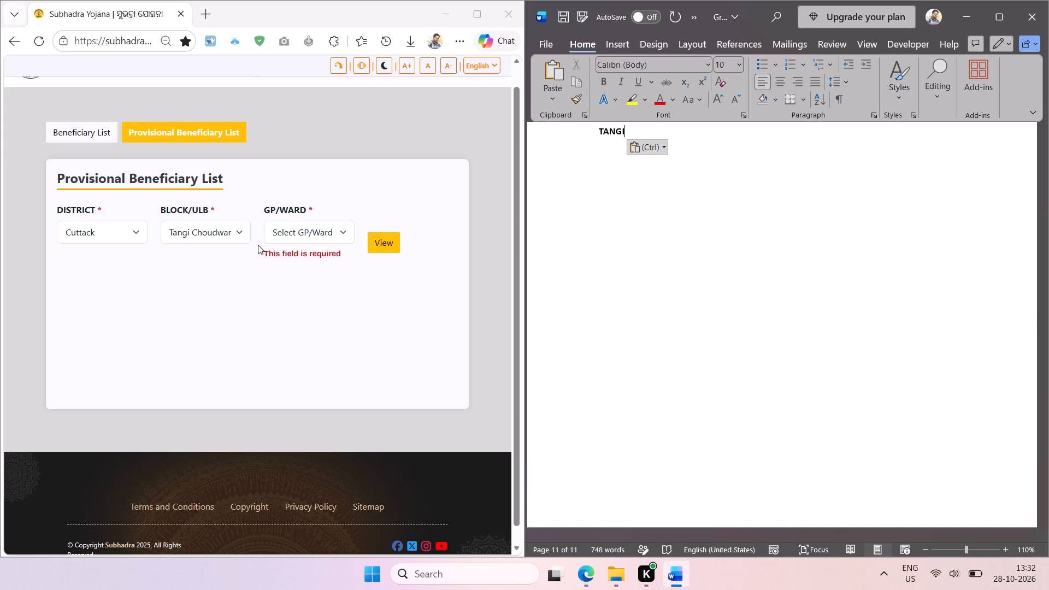
Choose the Tigiria block for Cuttack on the beneficiary list page and capture its name from the screen as text.
{"action": "left_click", "coordinate": [242, 235]}
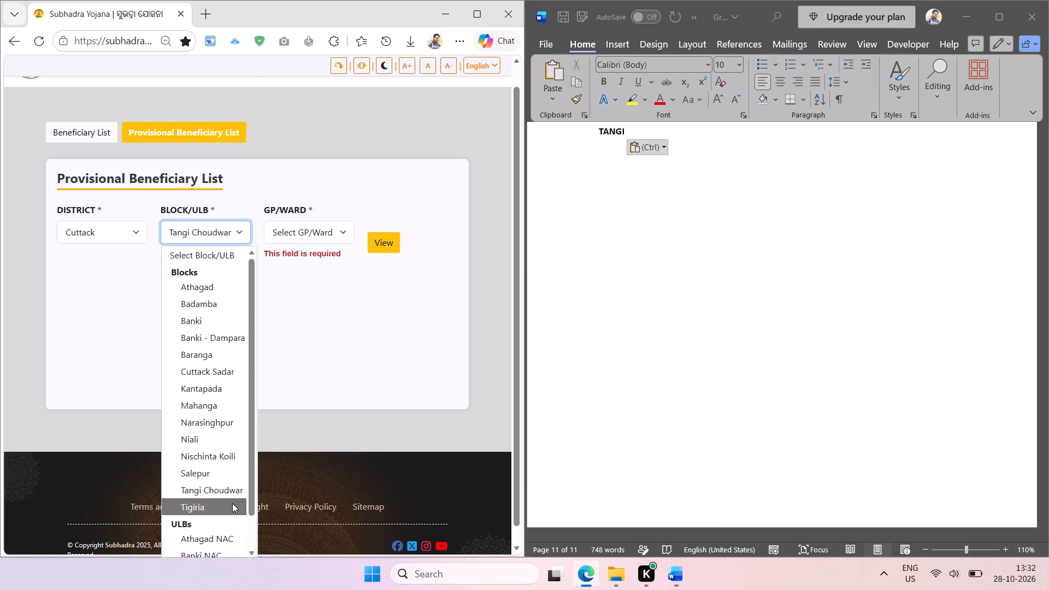
{"action": "left_click", "coordinate": [231, 503]}
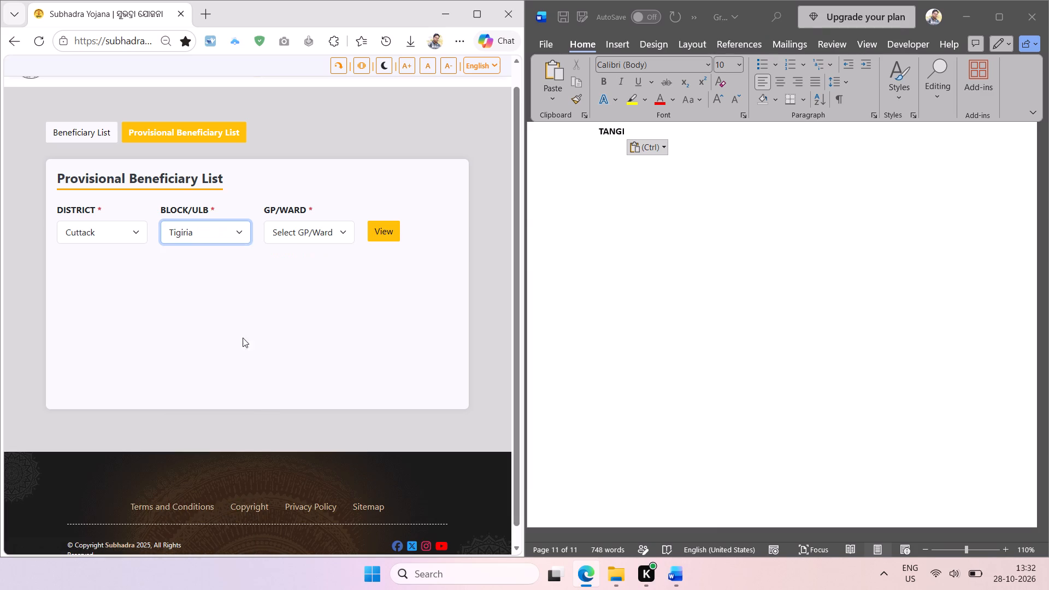
{"action": "left_click", "coordinate": [240, 323]}
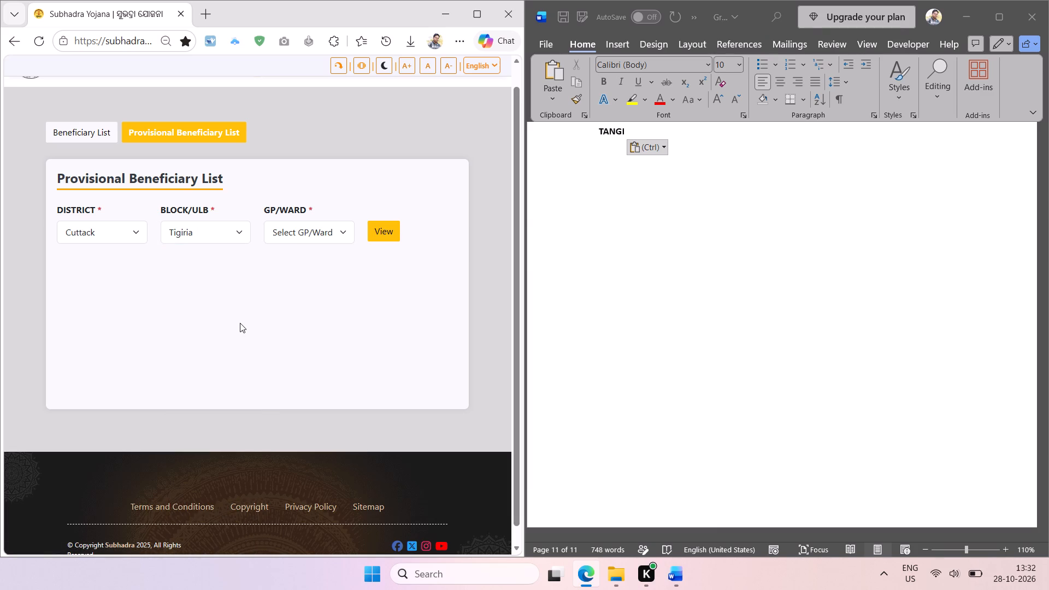
{"action": "key", "text": "shift+super+t"}
{"action": "left_click_drag", "start_coordinate": [164, 221], "coordinate": [229, 346]}
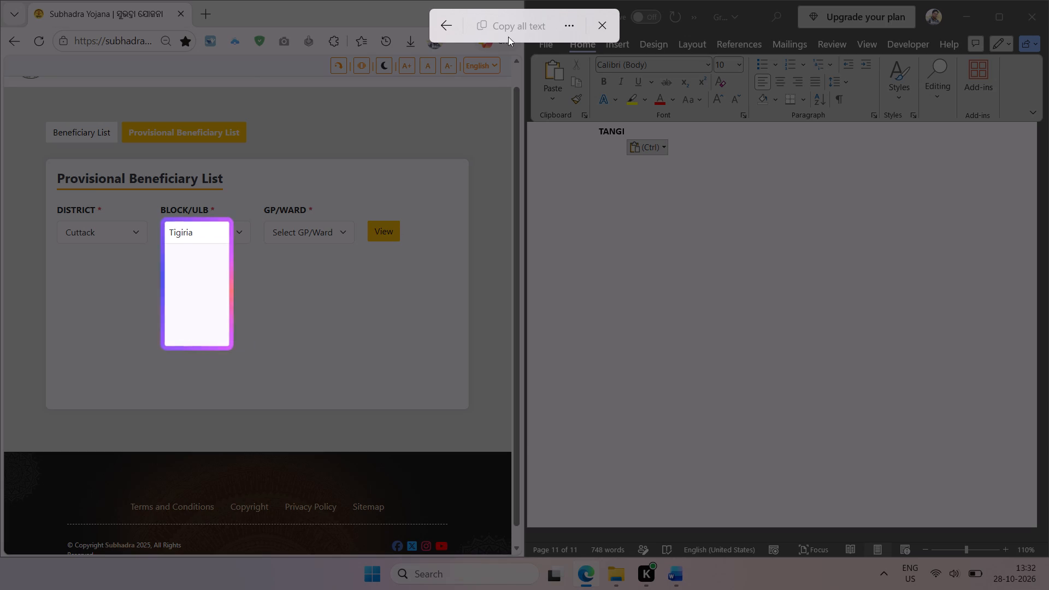
{"action": "left_click", "coordinate": [511, 29]}
Replace the last TANGI heading in the Word document with the copied name in capitals, TIGIRIA, and start a line below it.
{"action": "left_click", "coordinate": [627, 134]}
{"action": "double_click", "coordinate": [614, 130]}
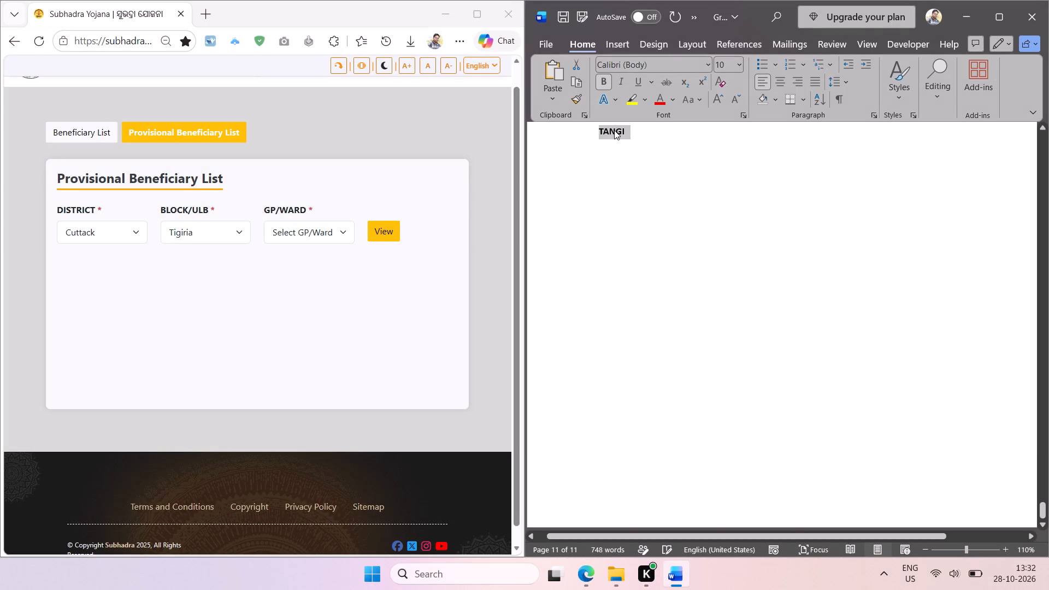
{"action": "key", "text": "ctrl+v"}
{"action": "key", "text": "shift+F3"}
{"action": "key", "text": "Return"}
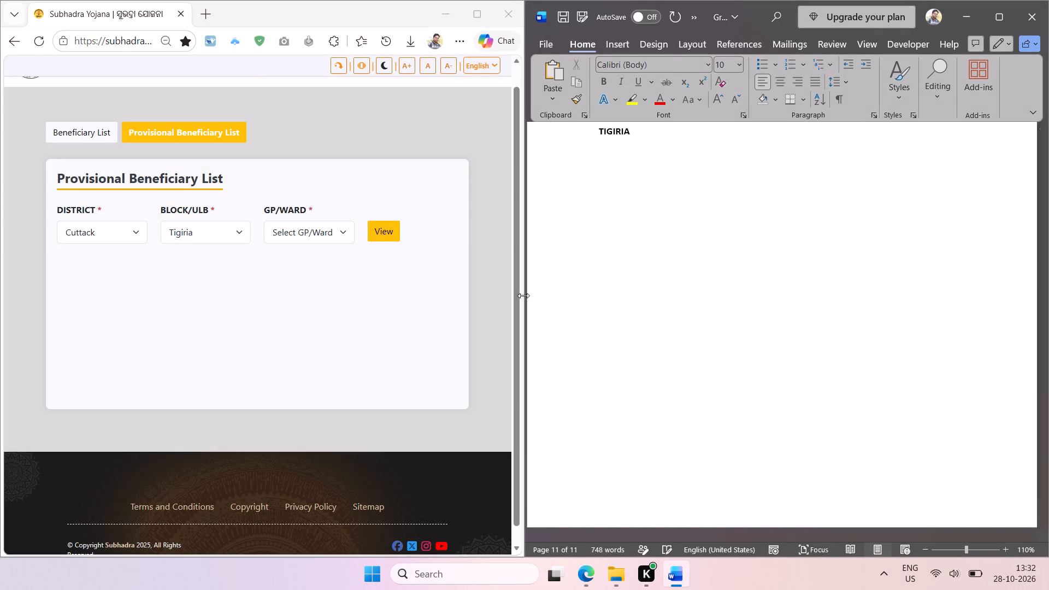
{"action": "left_click", "coordinate": [626, 239]}
Capture all Tigiria GP/Ward names from Achalakot to Sompada as text and paste them under the TIGIRIA heading.
{"action": "left_click", "coordinate": [341, 235]}
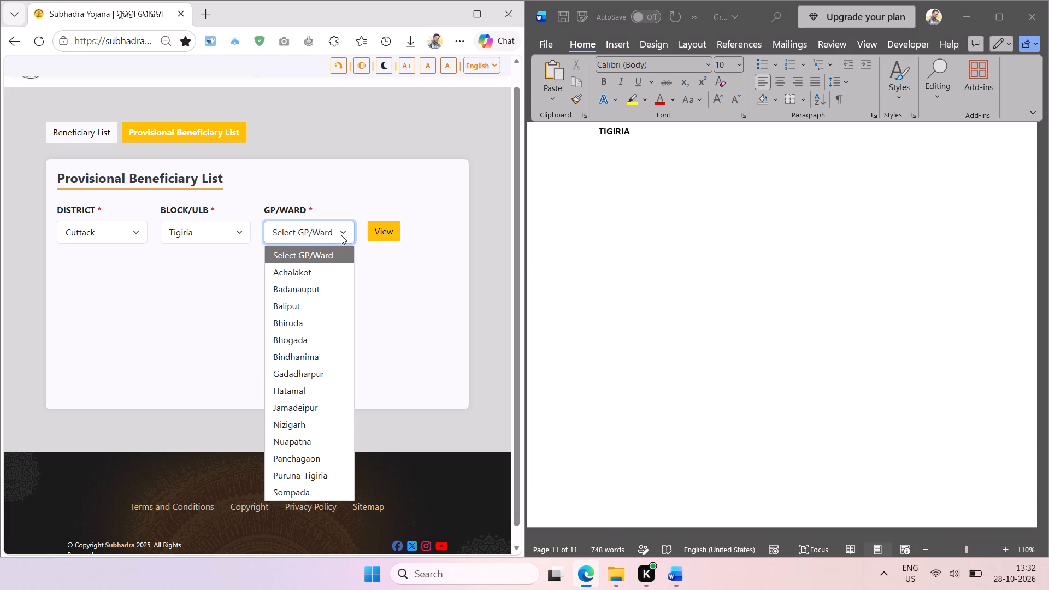
{"action": "key", "text": "shift+super+t"}
{"action": "left_click_drag", "start_coordinate": [268, 267], "coordinate": [267, 267]}
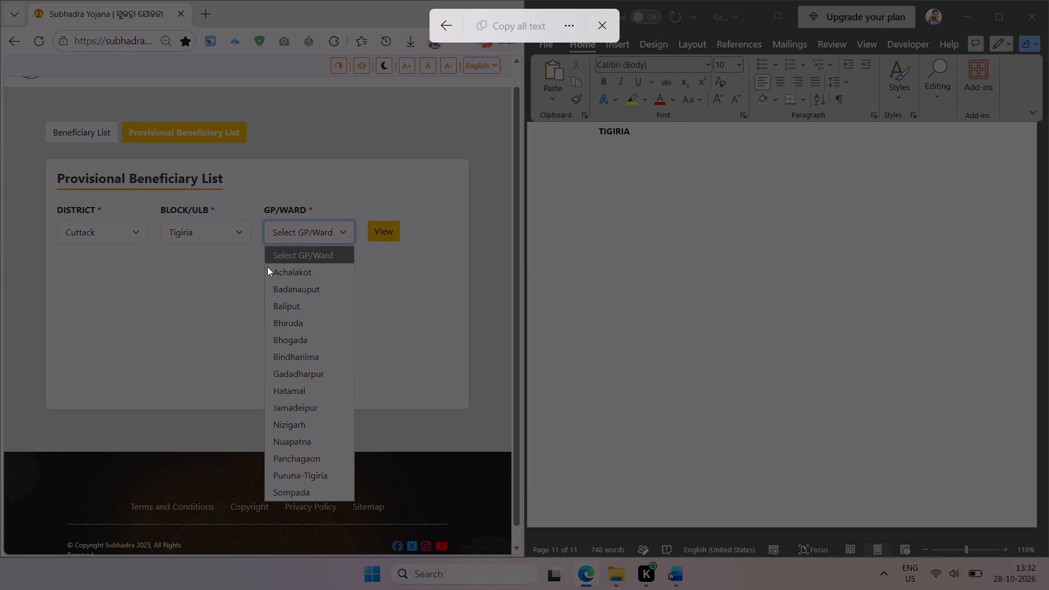
{"action": "left_click_drag", "start_coordinate": [267, 267], "coordinate": [341, 498]}
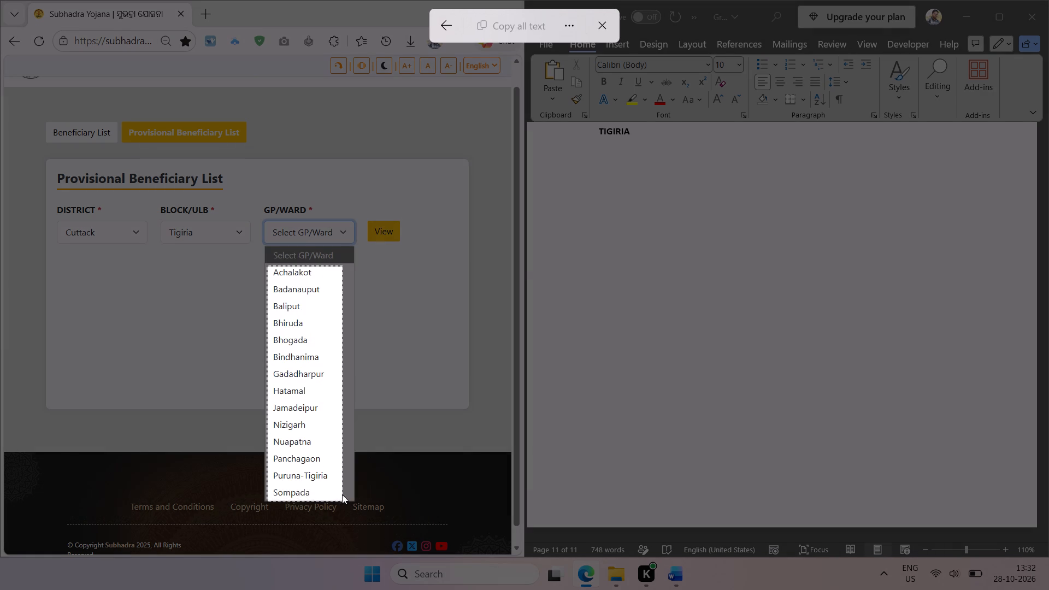
{"action": "left_click", "coordinate": [529, 19]}
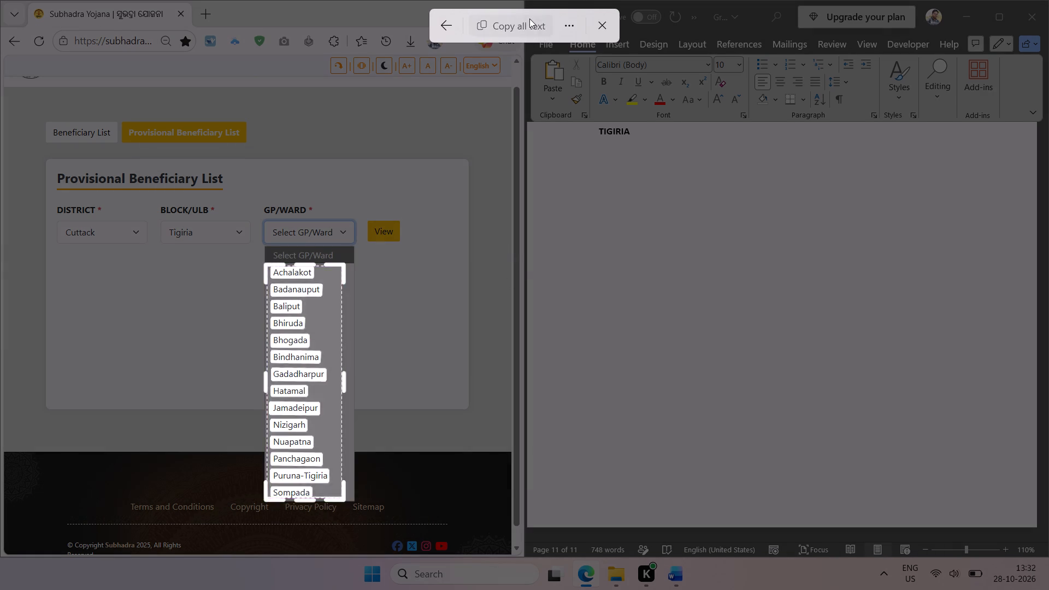
{"action": "left_click", "coordinate": [614, 148]}
{"action": "key", "text": "ctrl+v"}
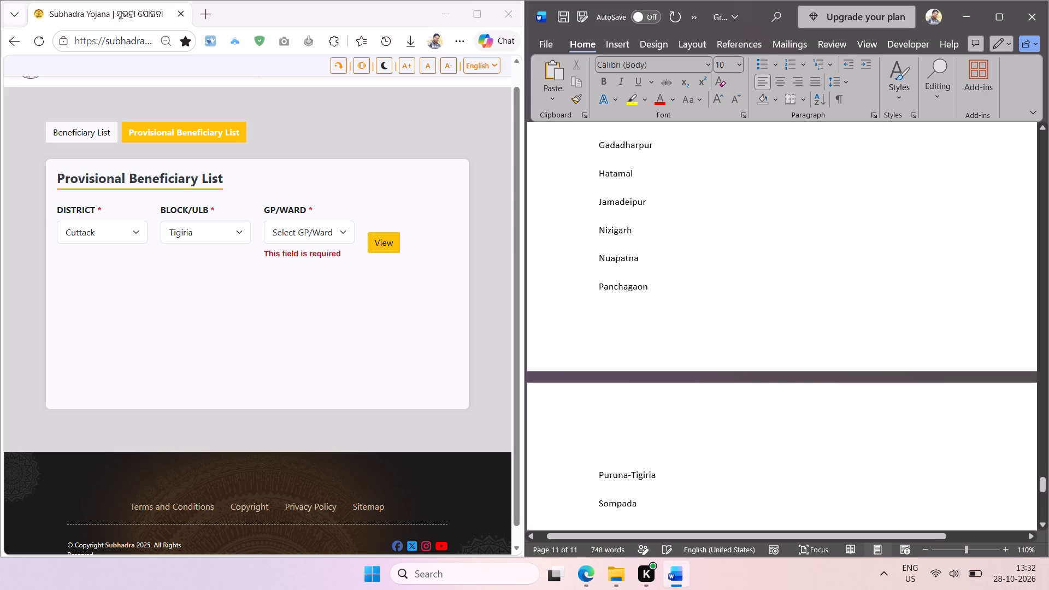
Remove the blank lines between the pasted names from Sompada back up to Bindhanima.
{"action": "key", "text": "Up"}
{"action": "key", "text": "BackSpace"}
{"action": "key", "text": "Up"}
{"action": "key", "text": "BackSpace"}
{"action": "key", "text": "Up"}
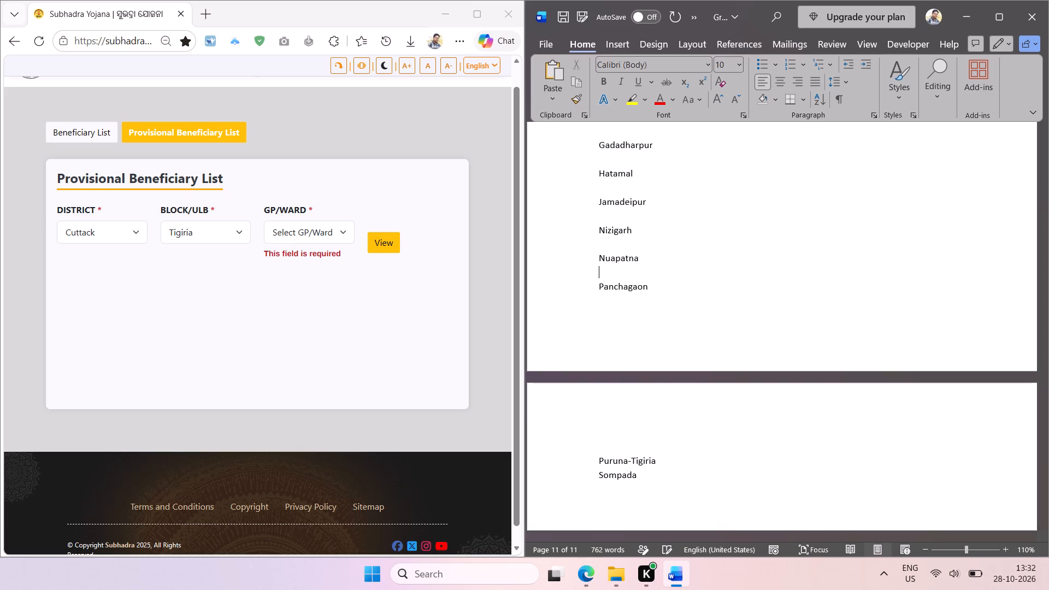
{"action": "key", "text": "BackSpace"}
{"action": "key", "text": "Up"}
{"action": "key", "text": "BackSpace"}
{"action": "key", "text": "Up"}
{"action": "key", "text": "BackSpace"}
{"action": "key", "text": "Up"}
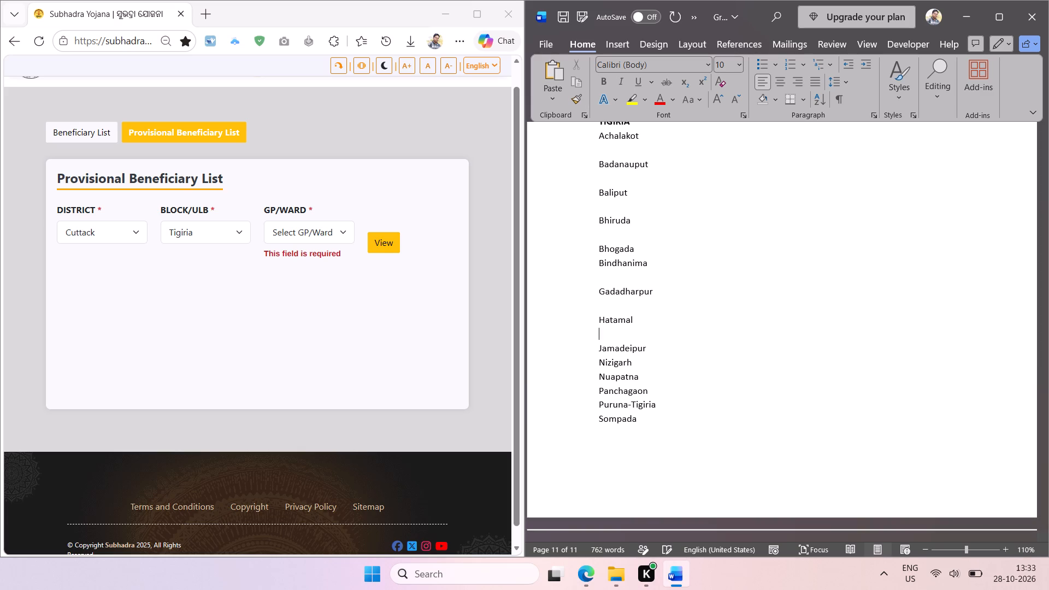
{"action": "key", "text": "BackSpace"}
{"action": "key", "text": "Up"}
{"action": "key", "text": "BackSpace"}
{"action": "key", "text": "Up"}
{"action": "key", "text": "BackSpace"}
Remove the remaining blank lines between the names from Bhogada back up to Achalakot.
{"action": "key", "text": "Up"}
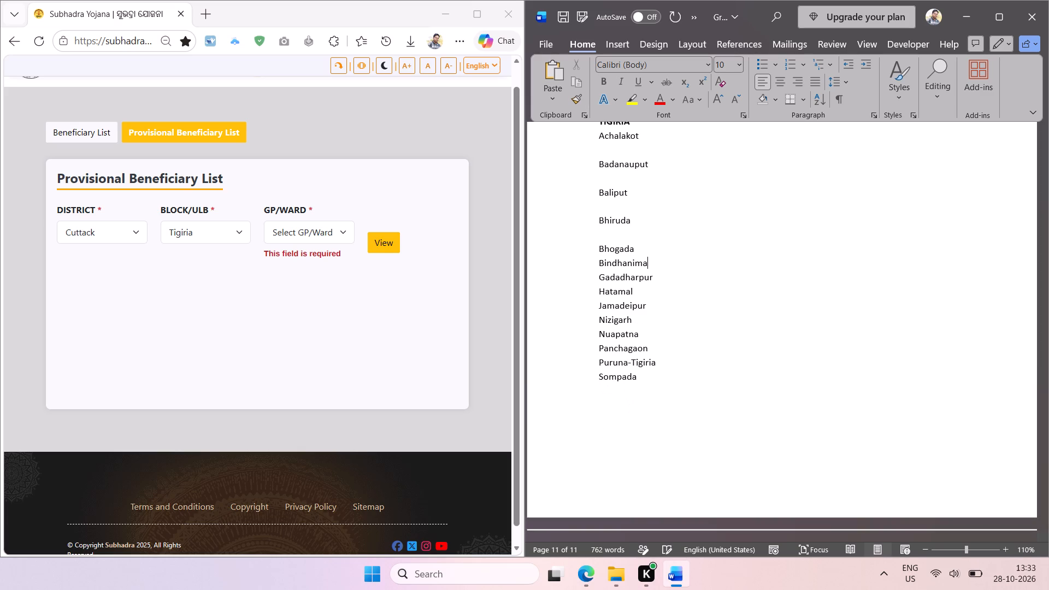
{"action": "scroll", "coordinate": [663, 505], "scroll_direction": "up", "scroll_amount": 1}
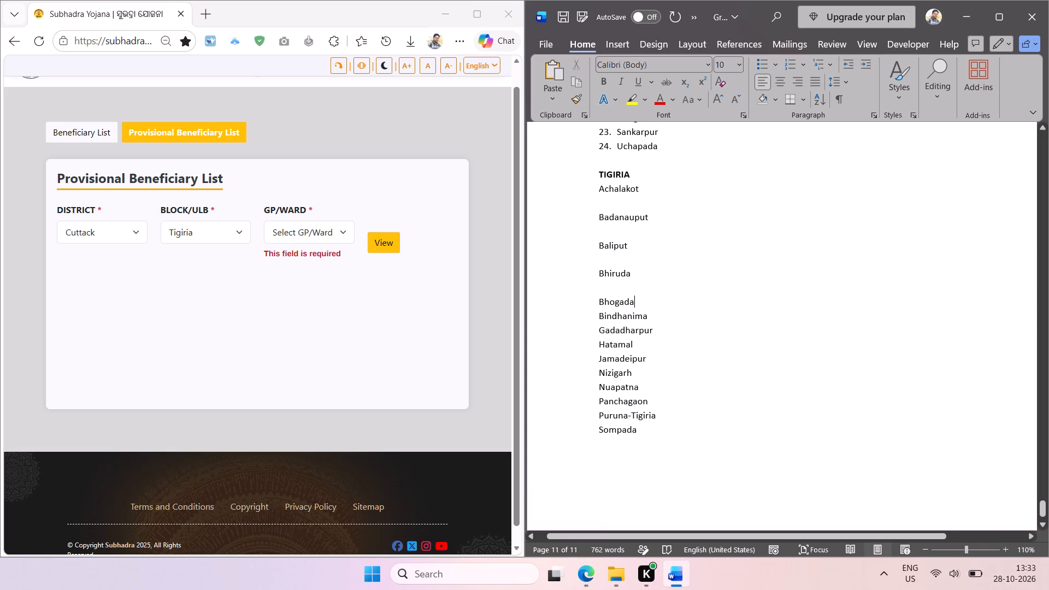
{"action": "key", "text": "Up"}
{"action": "key", "text": "BackSpace"}
{"action": "key", "text": "Up"}
{"action": "key", "text": "BackSpace"}
{"action": "key", "text": "Up"}
{"action": "key", "text": "BackSpace"}
{"action": "key", "text": "Up"}
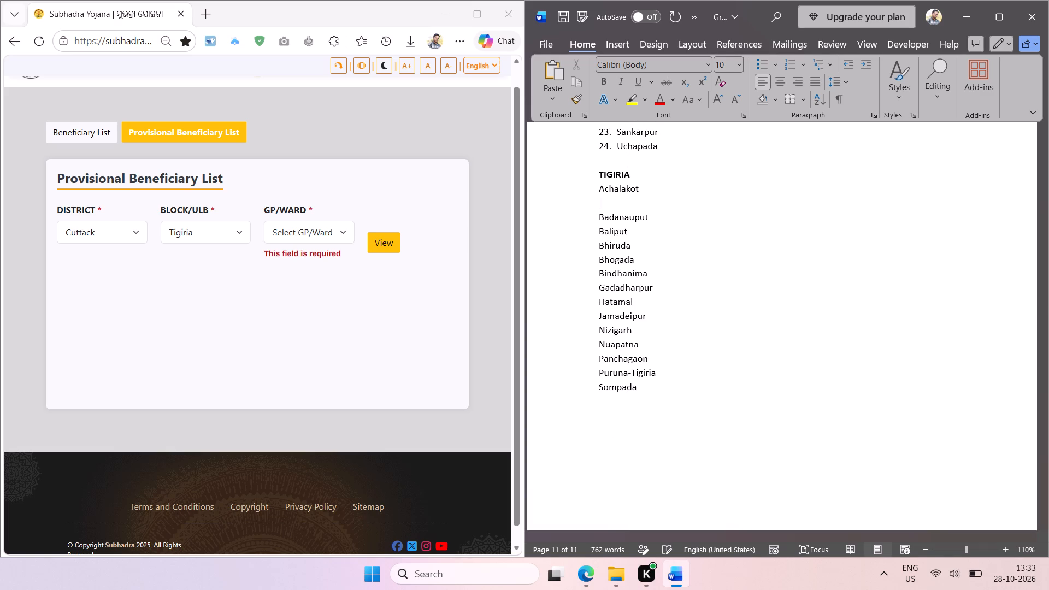
{"action": "key", "text": "BackSpace"}
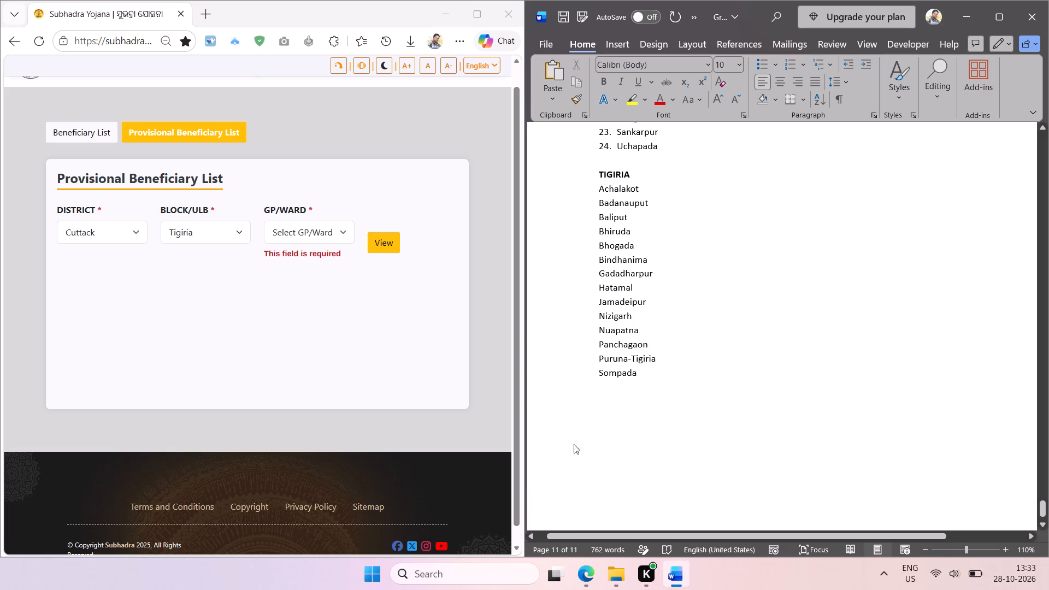
Sort all the names under the TIGIRIA heading alphabetically, from Achalakot to Sompada.
{"action": "left_click_drag", "start_coordinate": [651, 376], "coordinate": [574, 186]}
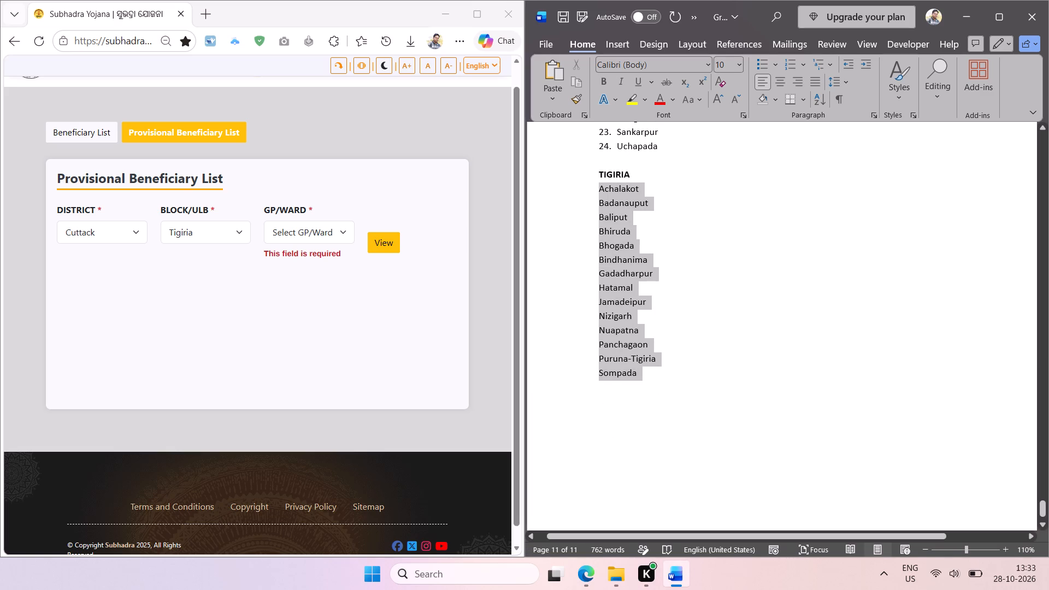
{"action": "left_click_drag", "start_coordinate": [574, 186], "coordinate": [573, 190]}
{"action": "left_click", "coordinate": [822, 99]}
{"action": "key", "text": "Return"}
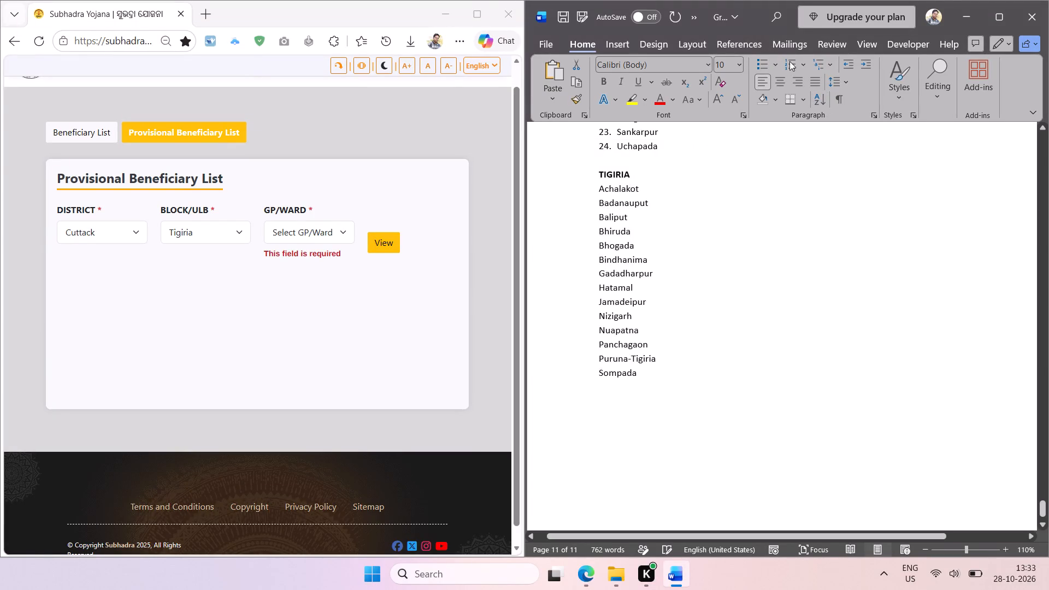
Turn the sorted Tigiria names into a numbered list aligned with the heading's left margin.
{"action": "left_click", "coordinate": [789, 61]}
{"action": "left_click", "coordinate": [851, 61]}
{"action": "left_click", "coordinate": [746, 249]}
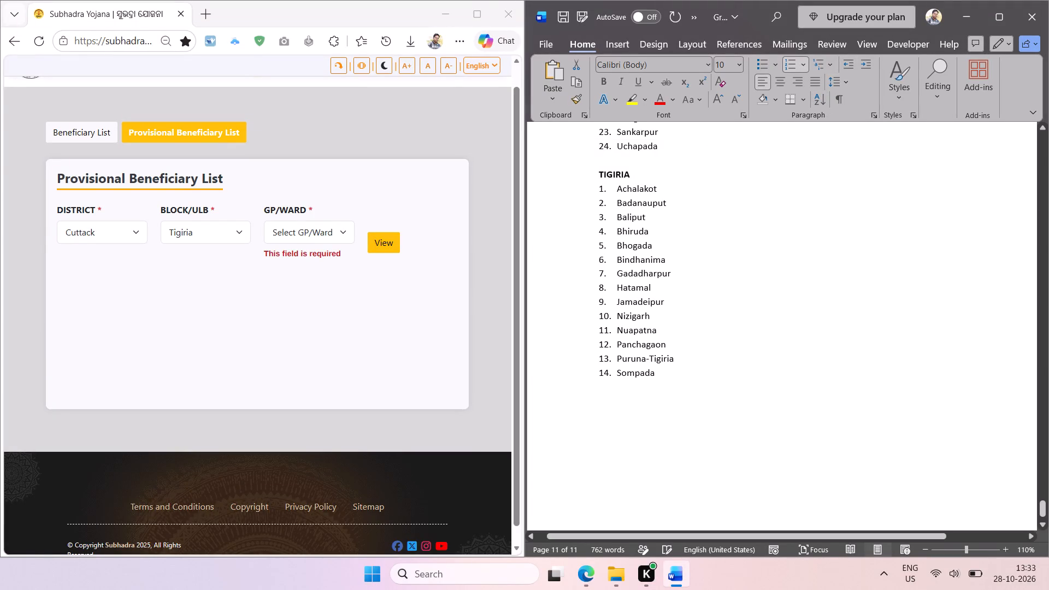
Save the Gram Panchayat document and close it.
{"action": "key", "text": "ctrl+s"}
{"action": "left_click", "coordinate": [712, 284]}
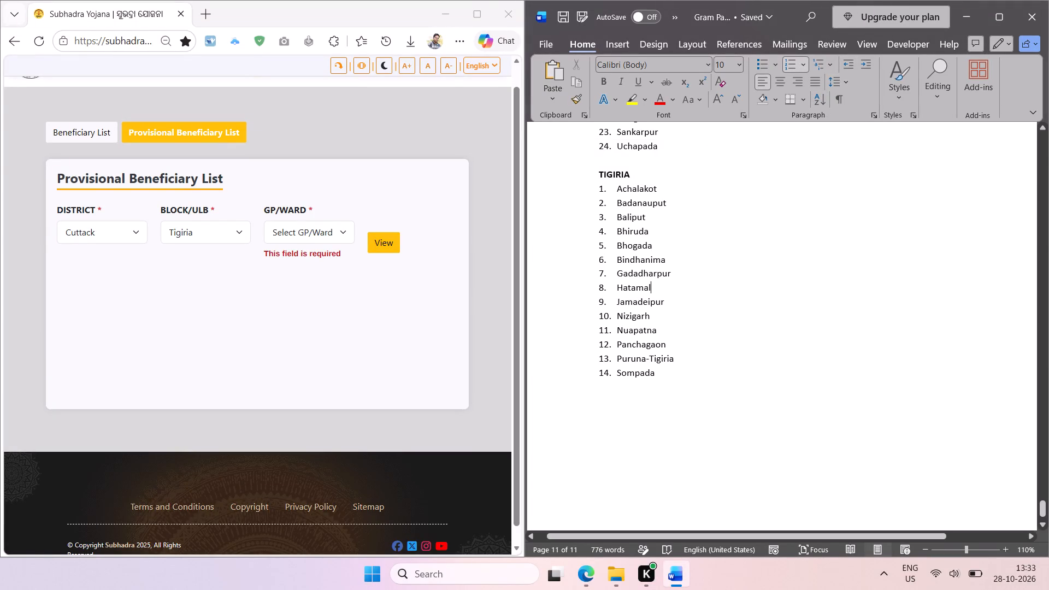
{"action": "left_click", "coordinate": [712, 284]}
{"action": "key", "text": "ctrl+s"}
{"action": "left_click", "coordinate": [1034, 18]}
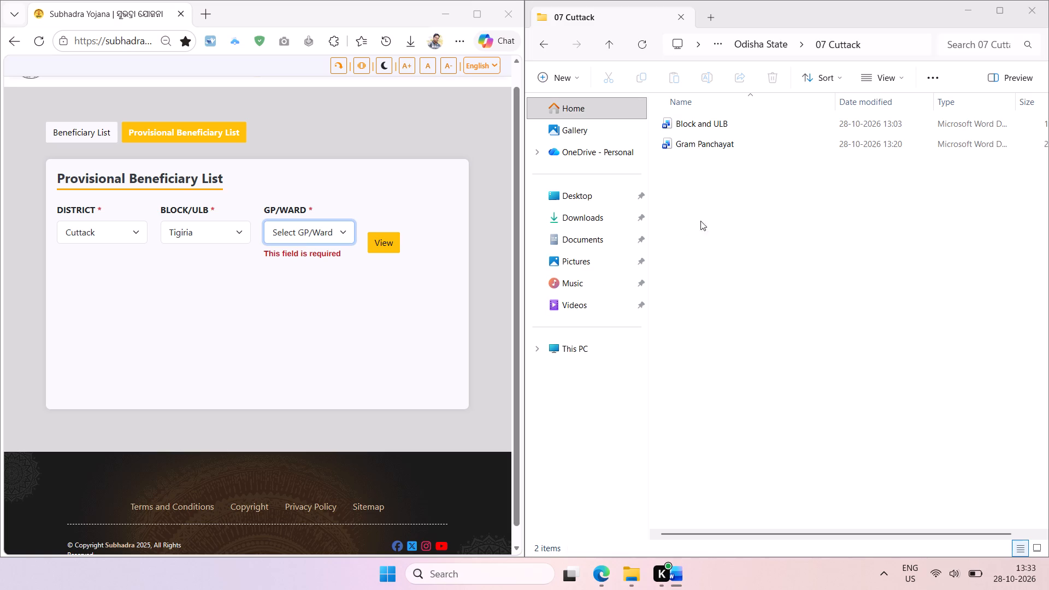
Go up to the Odisha State folder and make a copy of the 07 Cuttack folder there.
{"action": "left_click", "coordinate": [725, 200]}
{"action": "left_click", "coordinate": [725, 194]}
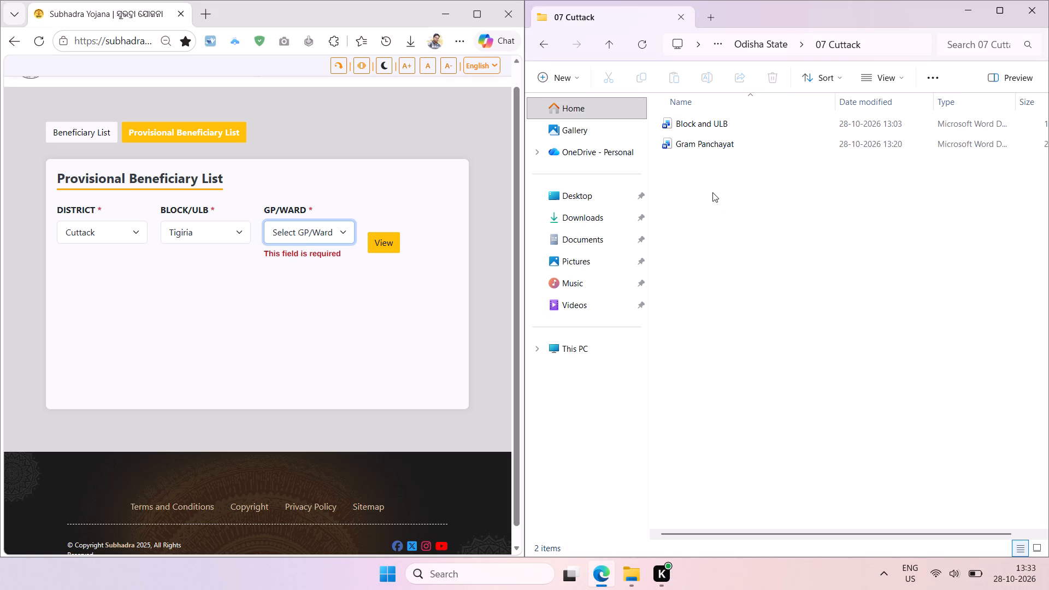
{"action": "left_click", "coordinate": [712, 192]}
{"action": "key", "text": "BackSpace"}
{"action": "left_click", "coordinate": [715, 323]}
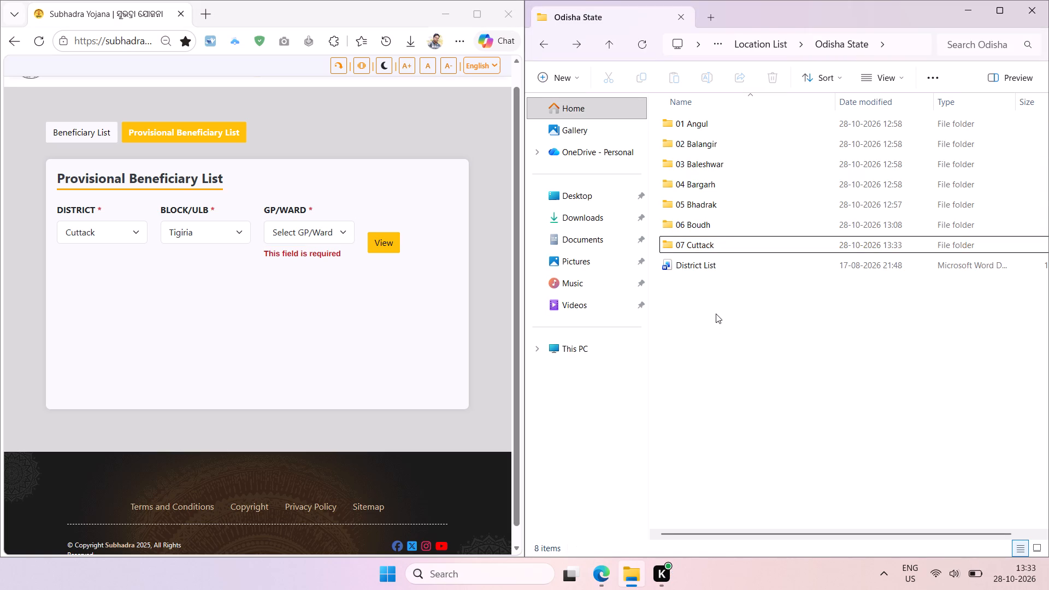
{"action": "left_click", "coordinate": [717, 243]}
{"action": "left_click", "coordinate": [642, 83]}
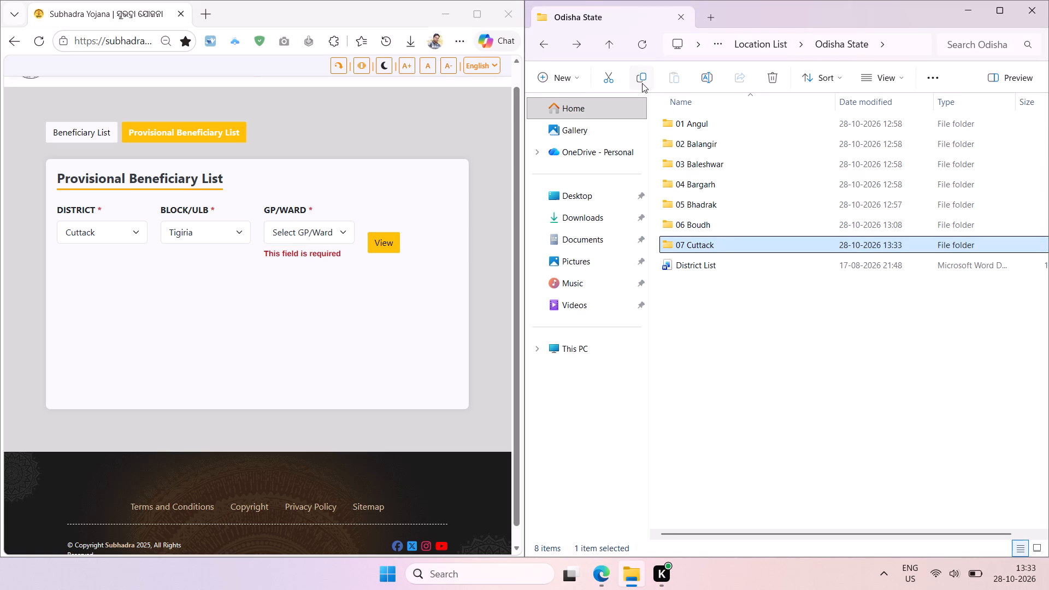
{"action": "left_click", "coordinate": [680, 82]}
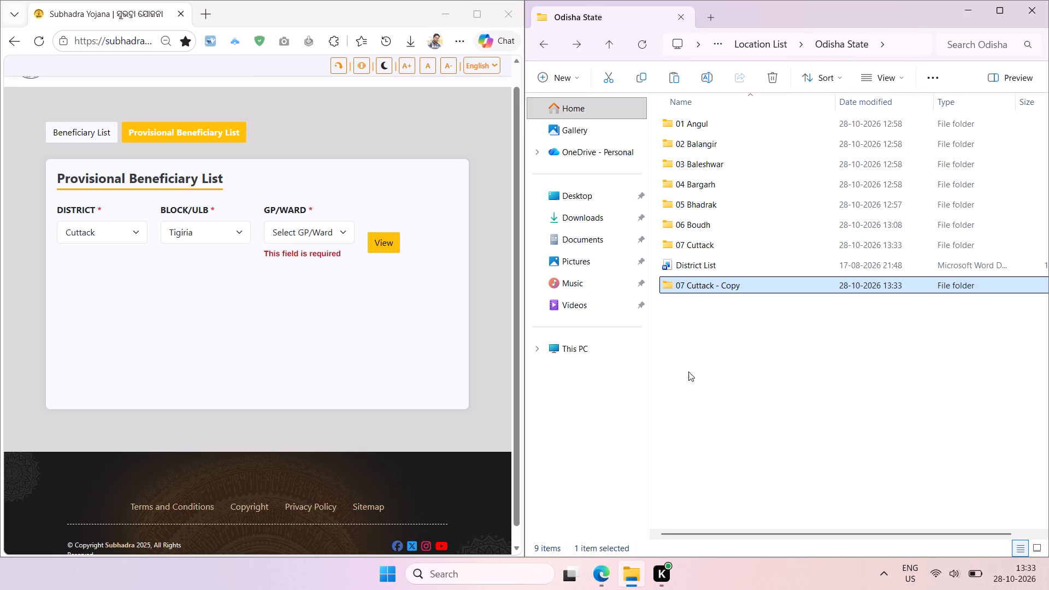
Select the Deogarh district on the beneficiary list page and capture its name from the screen as text.
{"action": "left_click", "coordinate": [118, 233]}
{"action": "left_click", "coordinate": [104, 395]}
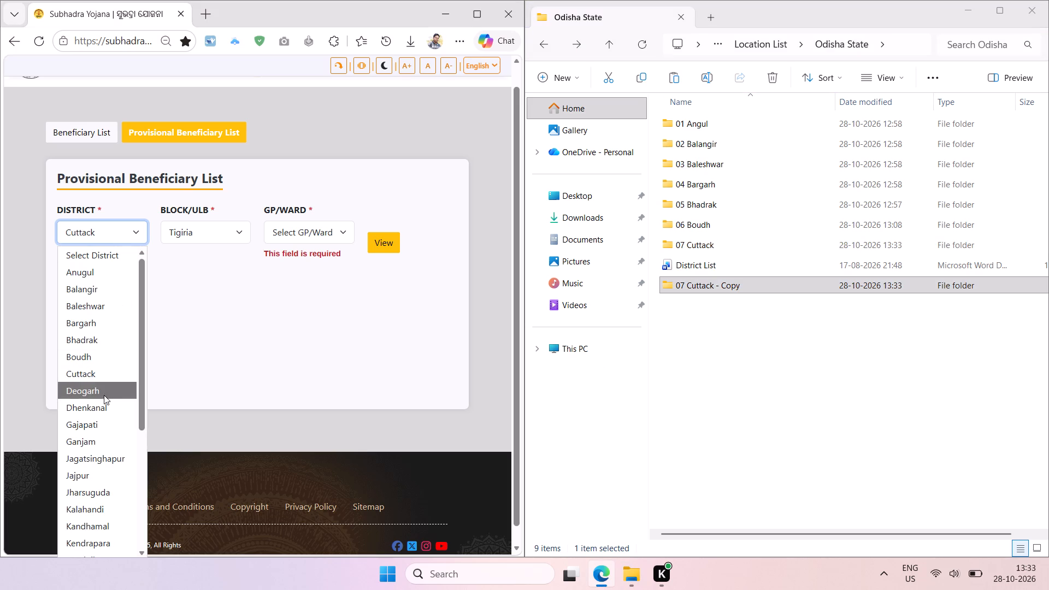
{"action": "left_click", "coordinate": [150, 330]}
{"action": "key", "text": "shift+super+t"}
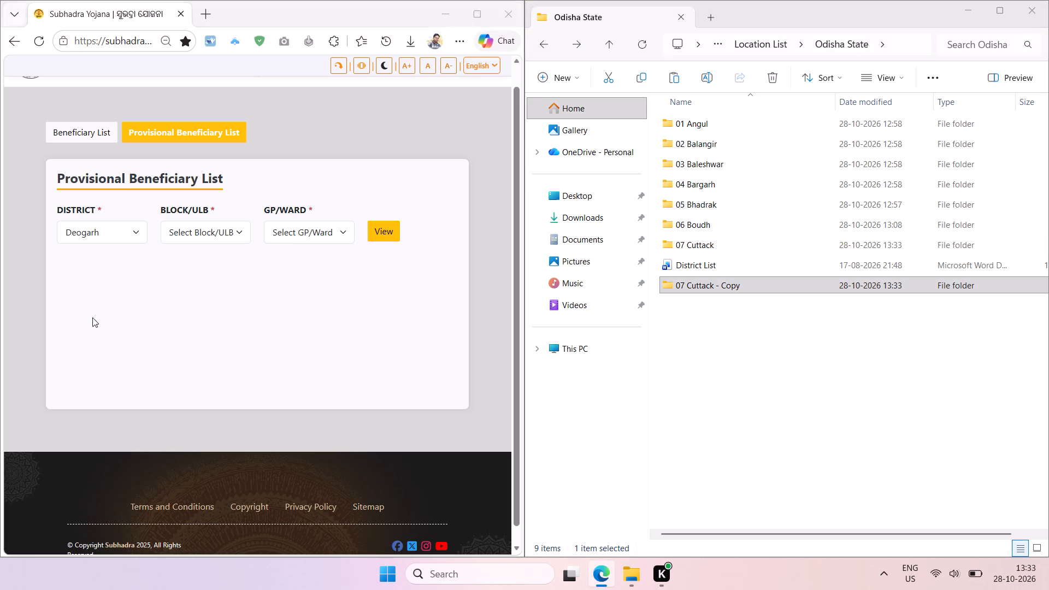
{"action": "left_click_drag", "start_coordinate": [63, 222], "coordinate": [107, 273]}
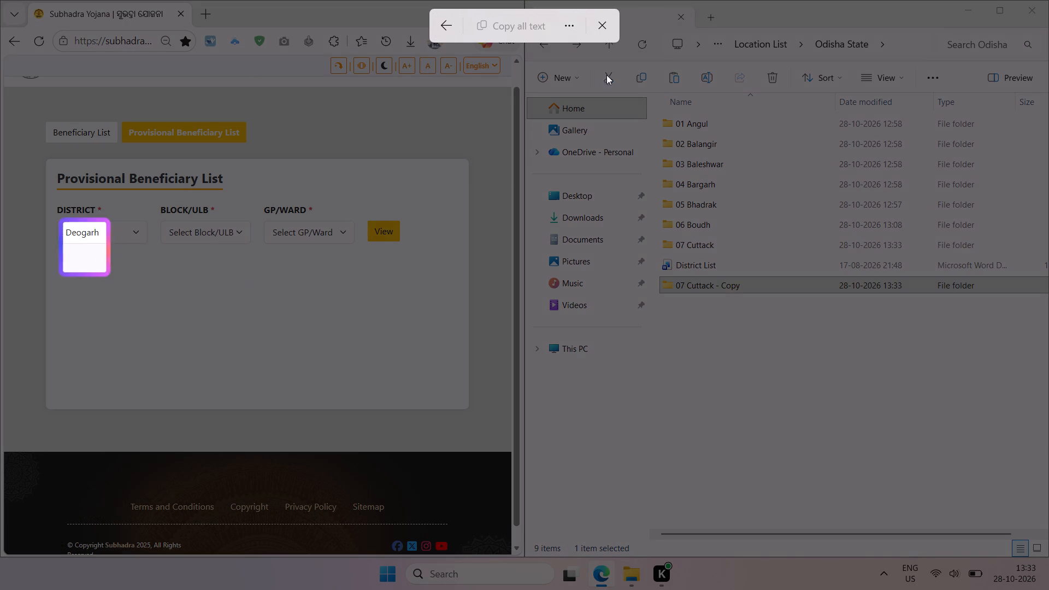
{"action": "left_click", "coordinate": [524, 26]}
Rename the duplicated Cuttack folder as 08 Deogarh, using the copied district name.
{"action": "left_click", "coordinate": [762, 328]}
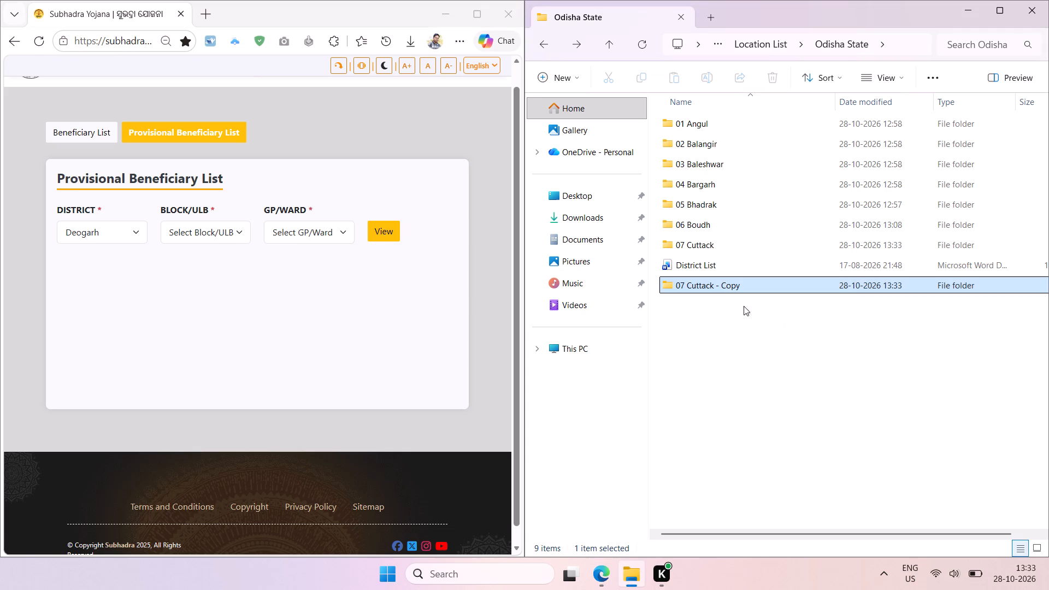
{"action": "left_click", "coordinate": [739, 290]}
{"action": "key", "text": "F2"}
{"action": "type", "text": "08"}
{"action": "key", "text": "space"}
{"action": "key", "text": "ctrl+v"}
{"action": "key", "text": "Return"}
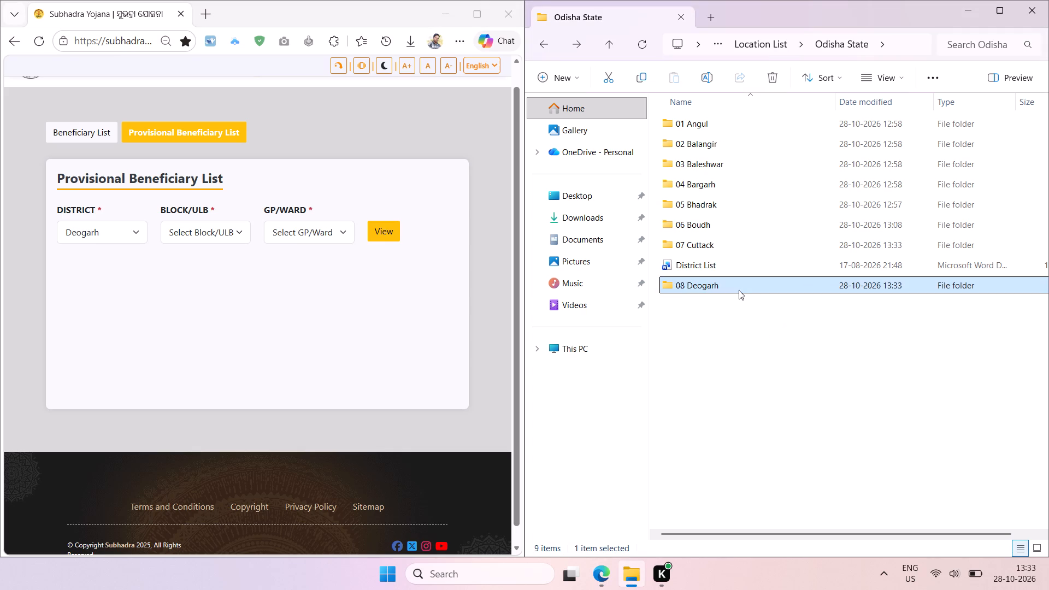
Open the Block and ULB document in the 08 Deogarh folder and replace the district name in its title with Deogarh.
{"action": "key", "text": "Return"}
{"action": "left_click", "coordinate": [760, 123]}
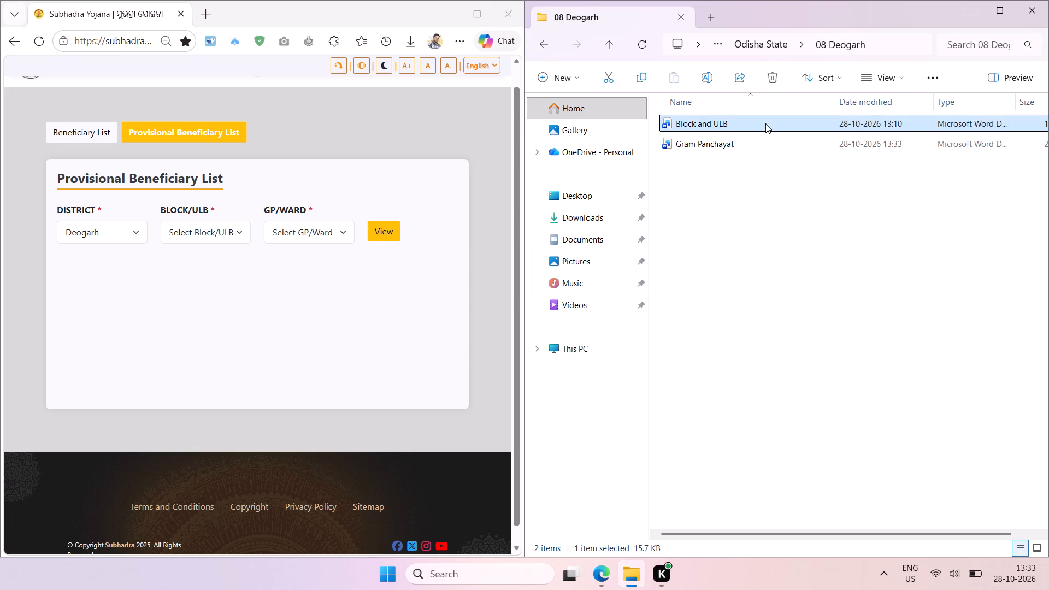
{"action": "double_click", "coordinate": [781, 123]}
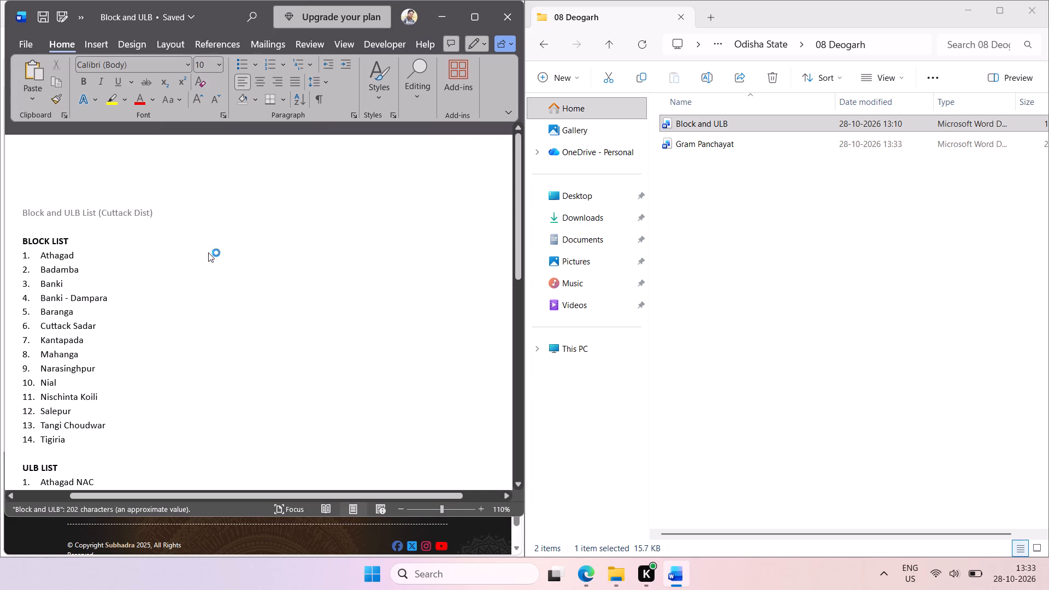
{"action": "double_click", "coordinate": [117, 213]}
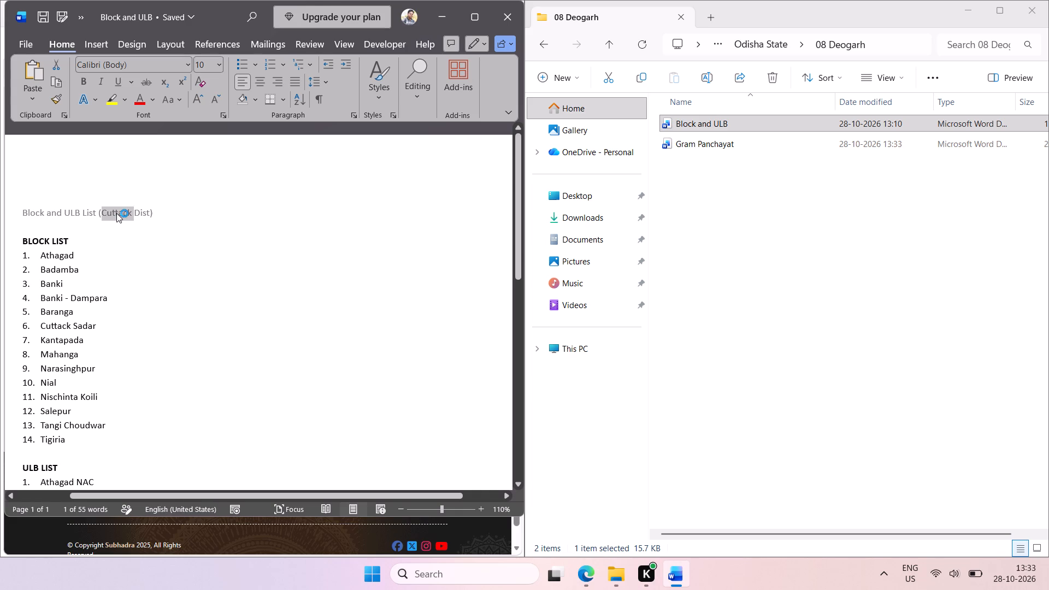
{"action": "key", "text": "ctrl+v"}
{"action": "key", "text": "space"}
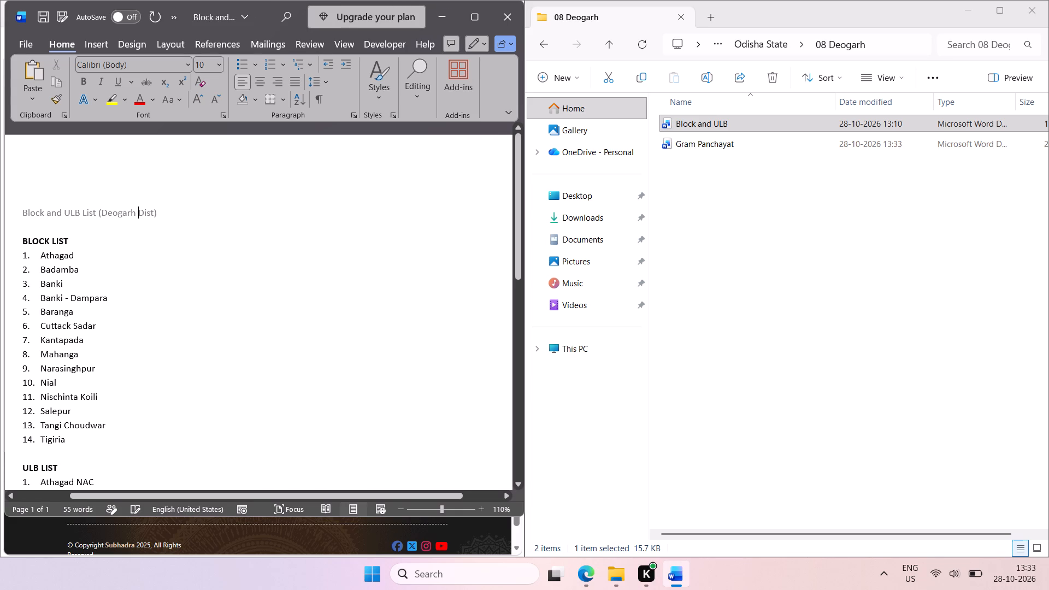
Clear the old Cuttack entries under BLOCK LIST and ULB LIST, keeping both headings, and save and close the document.
{"action": "left_click_drag", "start_coordinate": [85, 438], "coordinate": [0, 257]}
{"action": "key", "text": "BackSpace"}
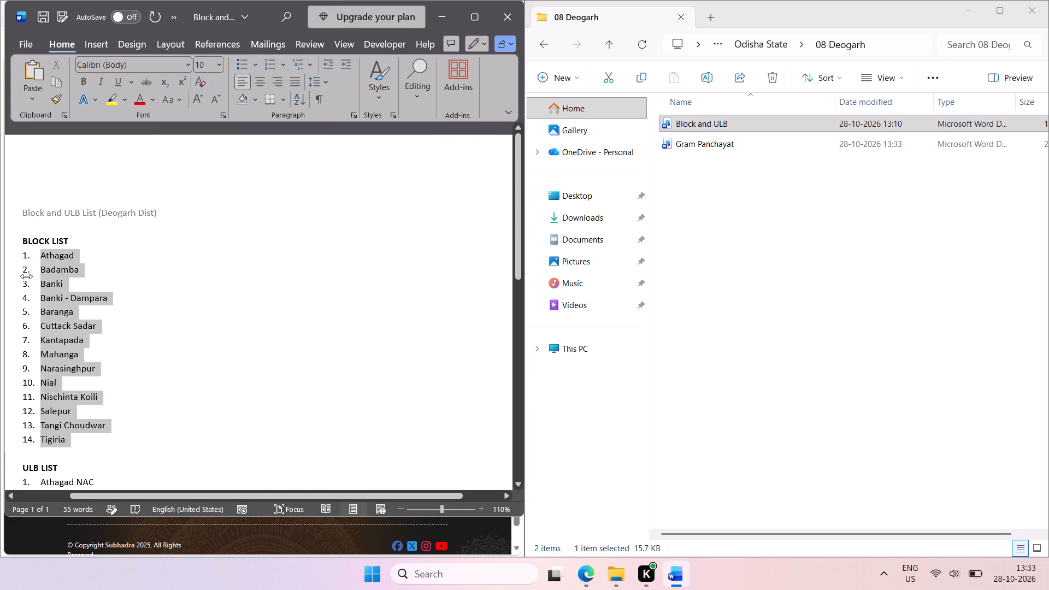
{"action": "key", "text": "Return"}
{"action": "key", "text": "Return"}
{"action": "left_click_drag", "start_coordinate": [85, 362], "coordinate": [32, 319]}
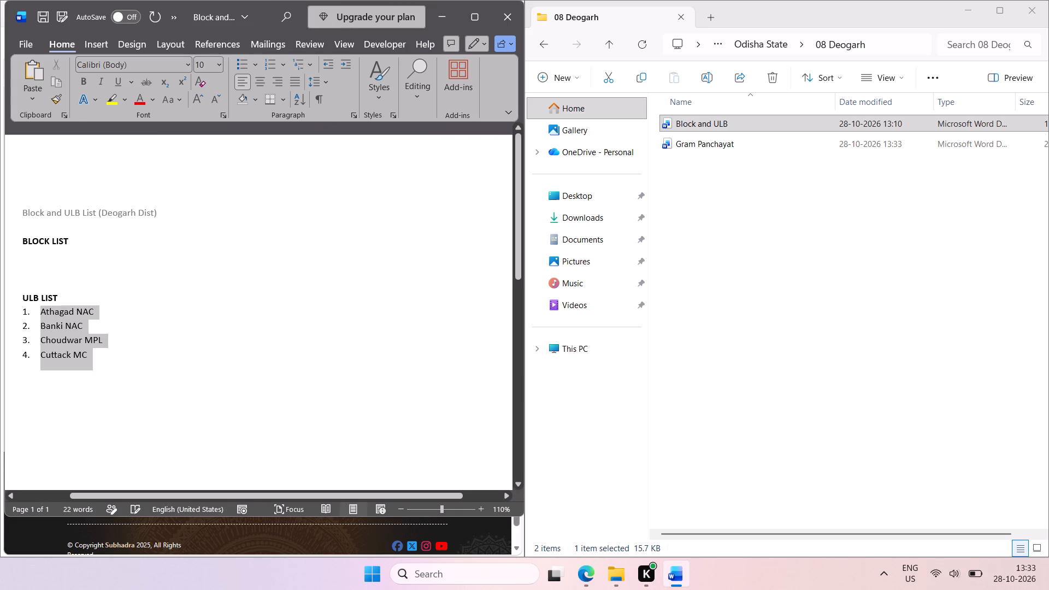
{"action": "left_click_drag", "start_coordinate": [32, 319], "coordinate": [31, 317]}
{"action": "key", "text": "BackSpace"}
{"action": "key", "text": "BackSpace"}
{"action": "key", "text": "BackSpace"}
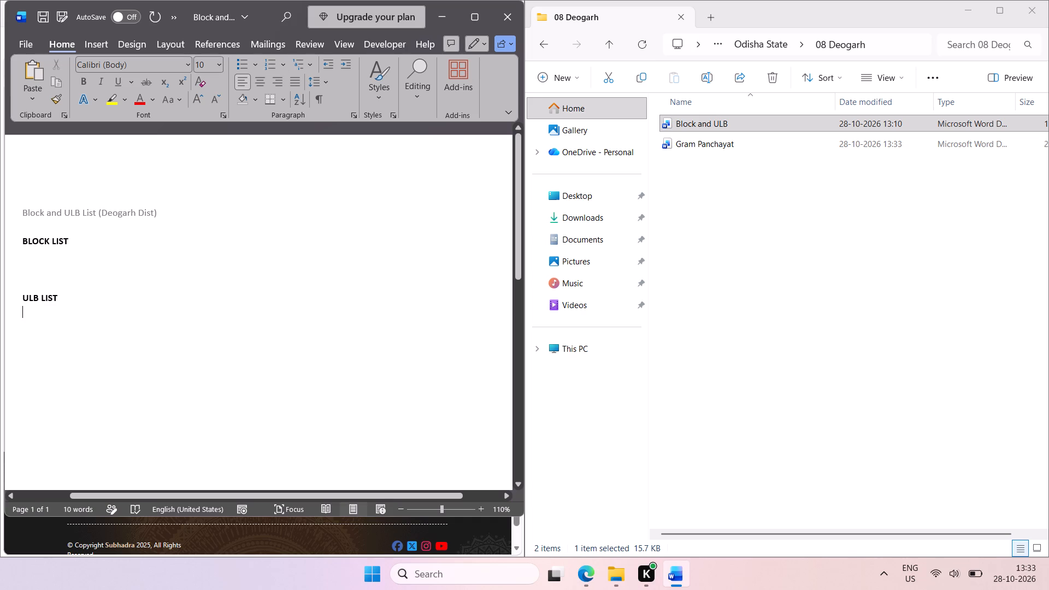
{"action": "key", "text": "ctrl+s"}
{"action": "left_click", "coordinate": [509, 25]}
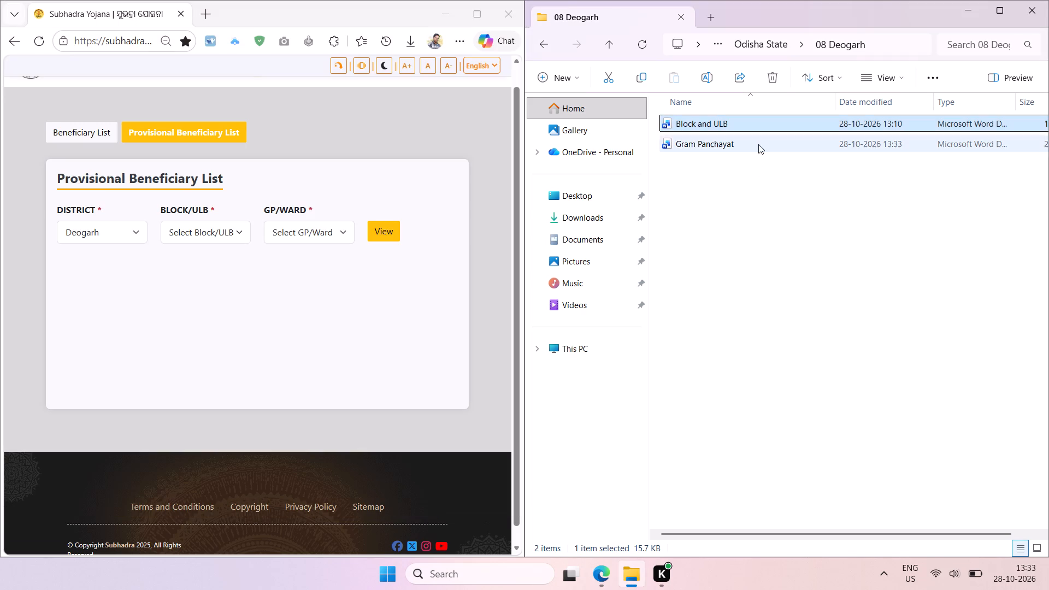
Open the Gram Panchayat document in the 08 Deogarh folder and replace the district name in its title with Deogarh.
{"action": "left_click", "coordinate": [758, 144]}
{"action": "double_click", "coordinate": [792, 147]}
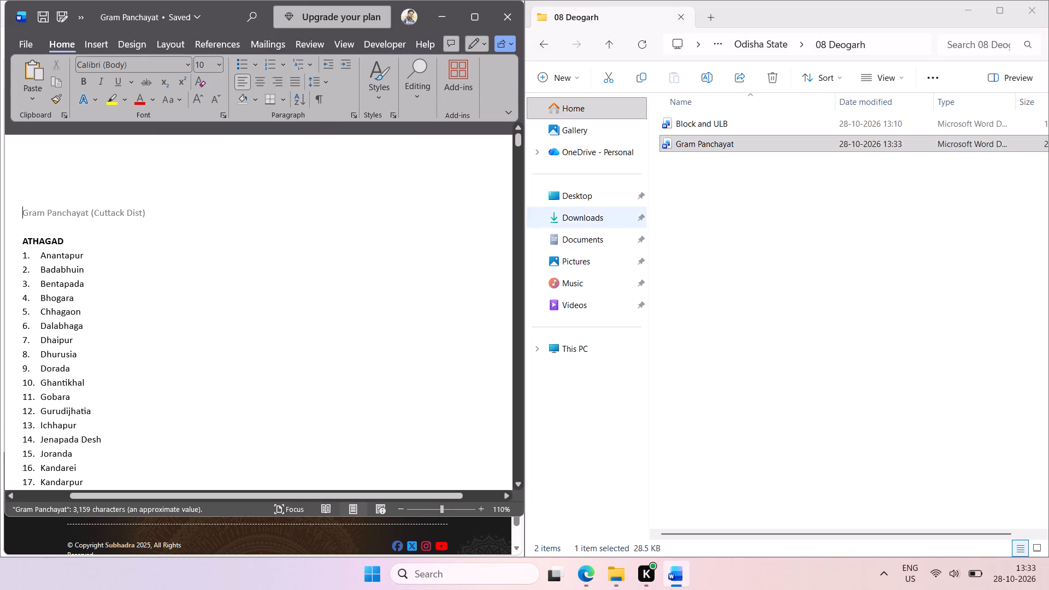
{"action": "double_click", "coordinate": [115, 206]}
{"action": "key", "text": "ctrl+v"}
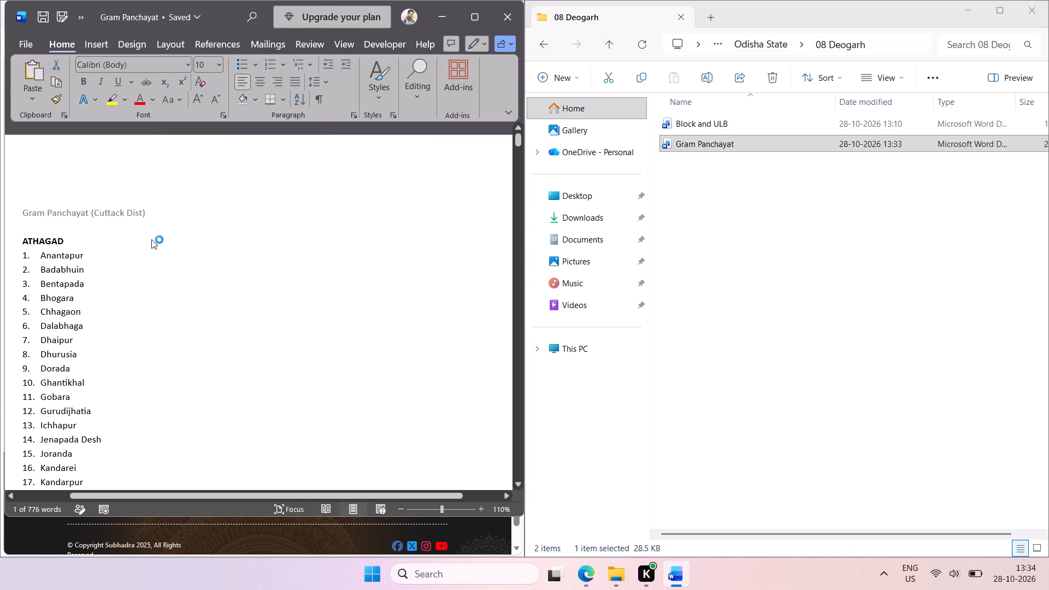
{"action": "key", "text": "space"}
Reduce the Gram Panchayat document to its title and one bold heading reading 000, and save and close it.
{"action": "left_click_drag", "start_coordinate": [70, 242], "coordinate": [25, 211]}
{"action": "key", "text": "ctrl+c"}
{"action": "key", "text": "ctrl+a"}
{"action": "key", "text": "ctrl+v"}
{"action": "double_click", "coordinate": [42, 236]}
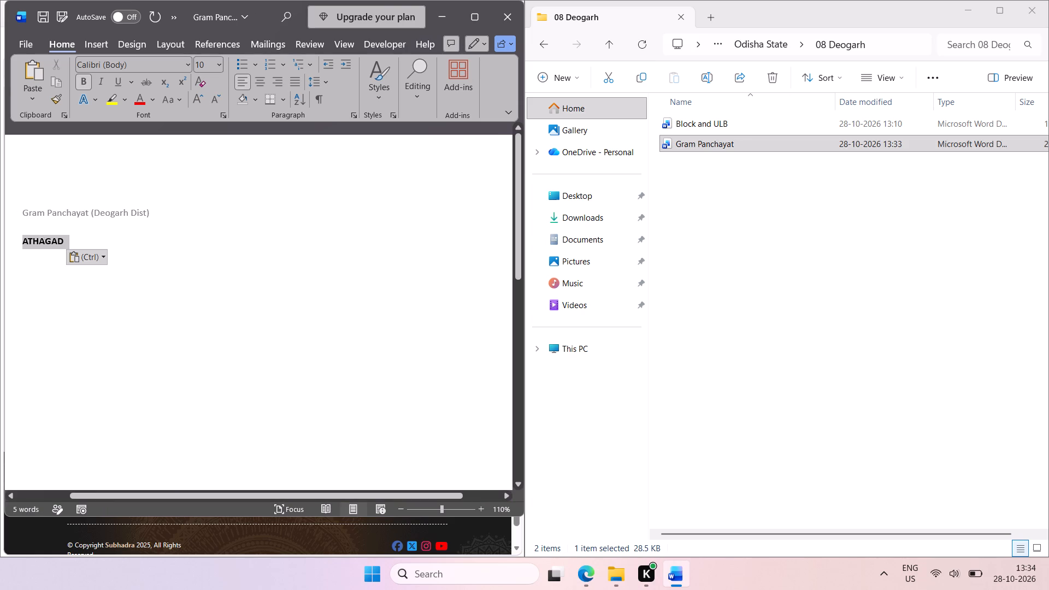
{"action": "type", "text": "000"}
{"action": "key", "text": "ctrl+s"}
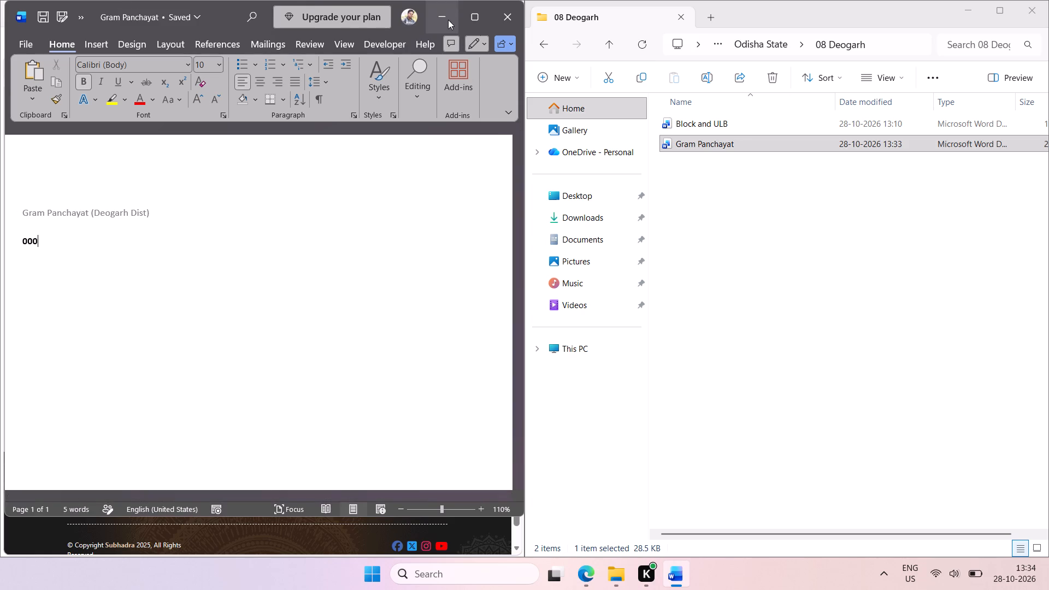
{"action": "left_click", "coordinate": [501, 24]}
Reopen the Block and ULB document from the 08 Deogarh folder and place it beside the beneficiary list page.
{"action": "left_click", "coordinate": [785, 201]}
{"action": "left_click", "coordinate": [756, 129]}
{"action": "double_click", "coordinate": [772, 127]}
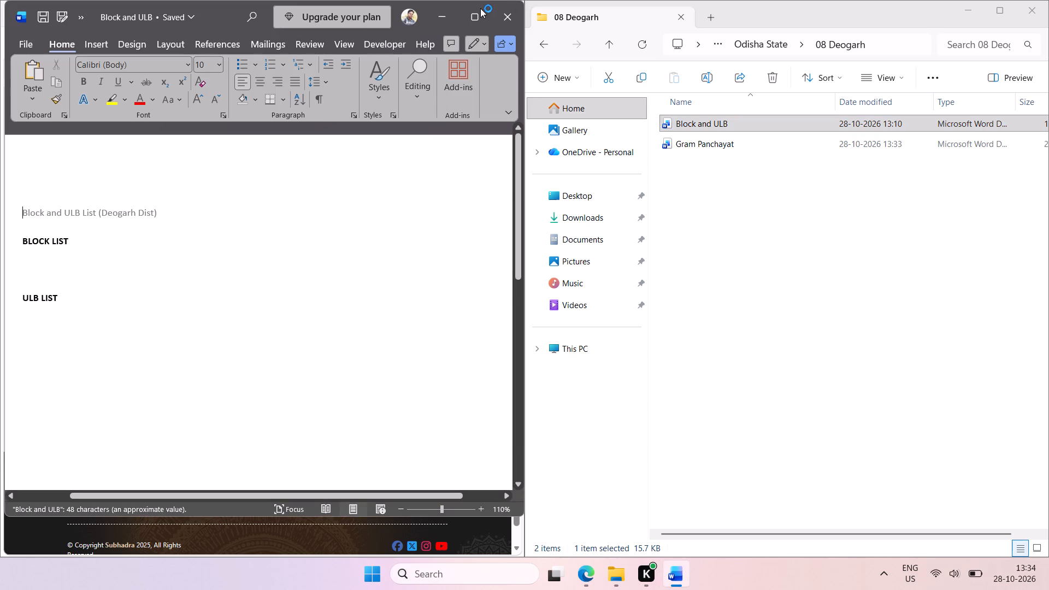
{"action": "left_click", "coordinate": [472, 108]}
{"action": "left_click", "coordinate": [343, 196]}
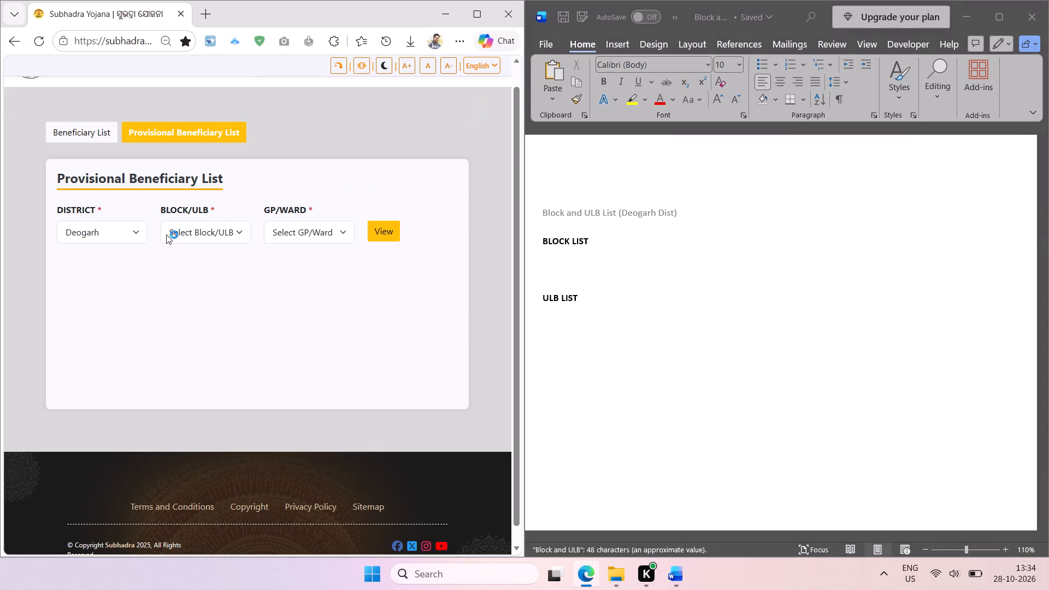
Capture the Deogarh block names Barkote, Reamal and Tileibani from the website as text and paste them under BLOCK LIST.
{"action": "left_click", "coordinate": [111, 239]}
{"action": "left_click", "coordinate": [96, 391]}
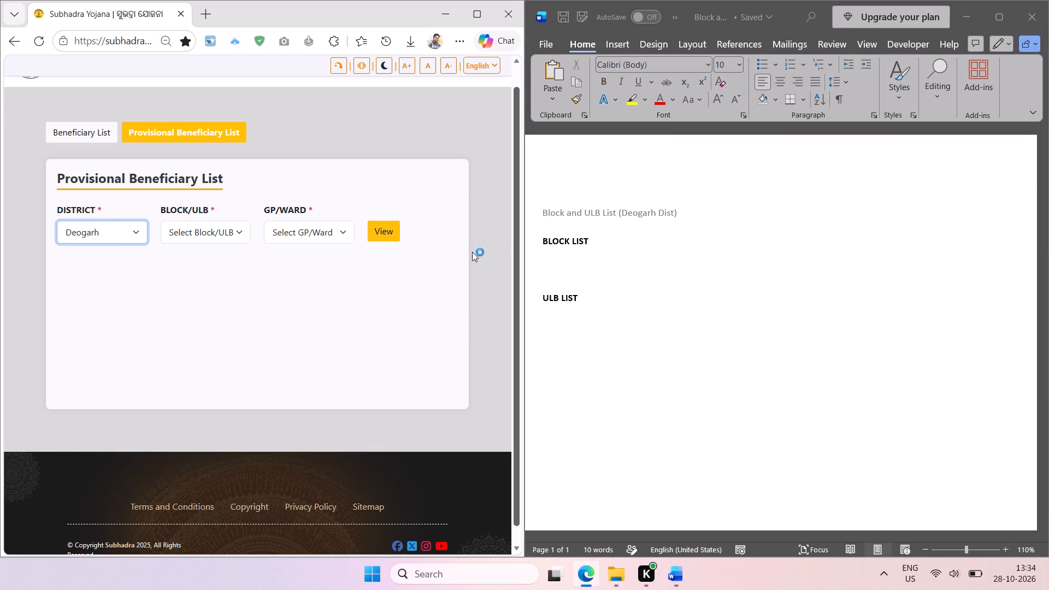
{"action": "left_click", "coordinate": [244, 235]}
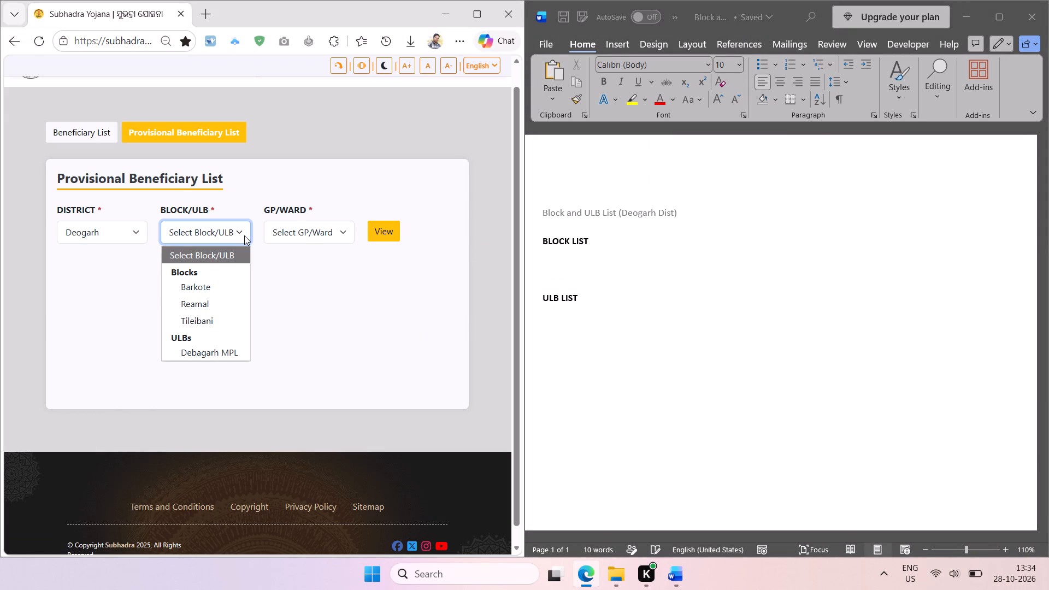
{"action": "key", "text": "shift+super+t"}
{"action": "left_click_drag", "start_coordinate": [164, 276], "coordinate": [237, 335]}
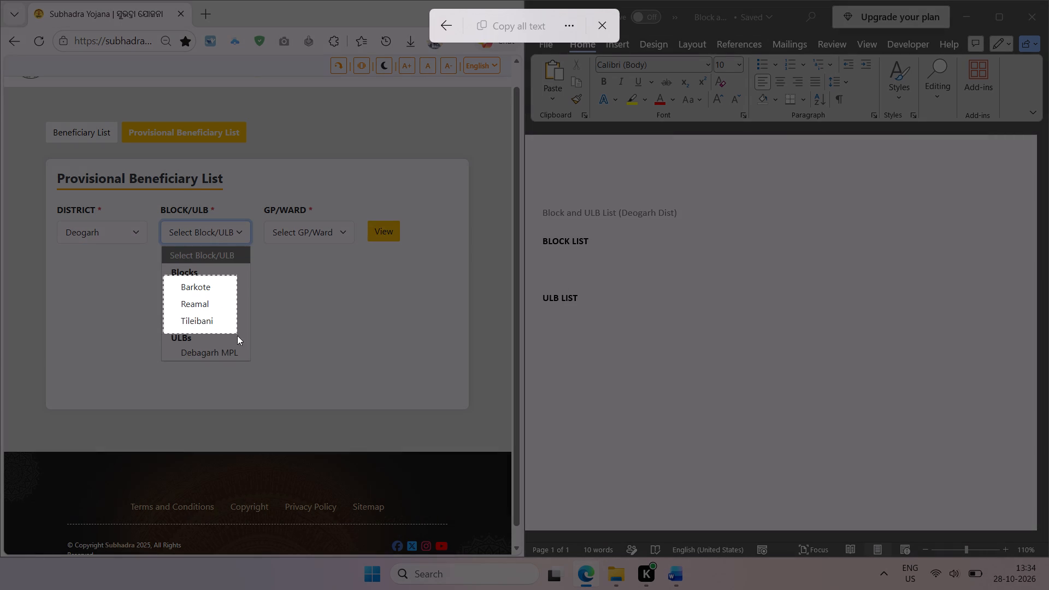
{"action": "left_click_drag", "start_coordinate": [237, 335], "coordinate": [241, 330]}
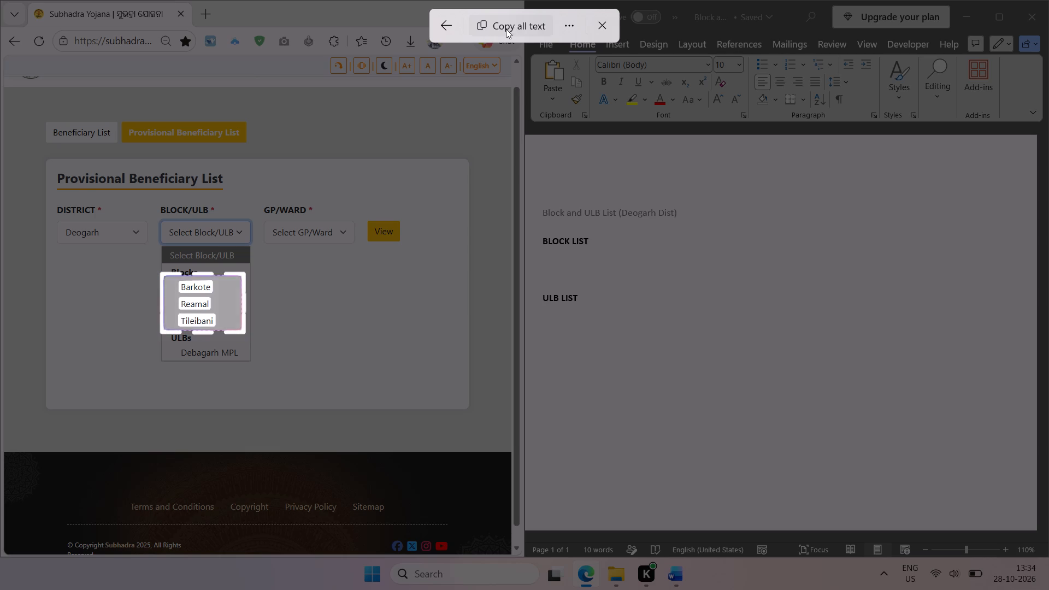
{"action": "left_click", "coordinate": [506, 27]}
{"action": "left_click", "coordinate": [576, 249]}
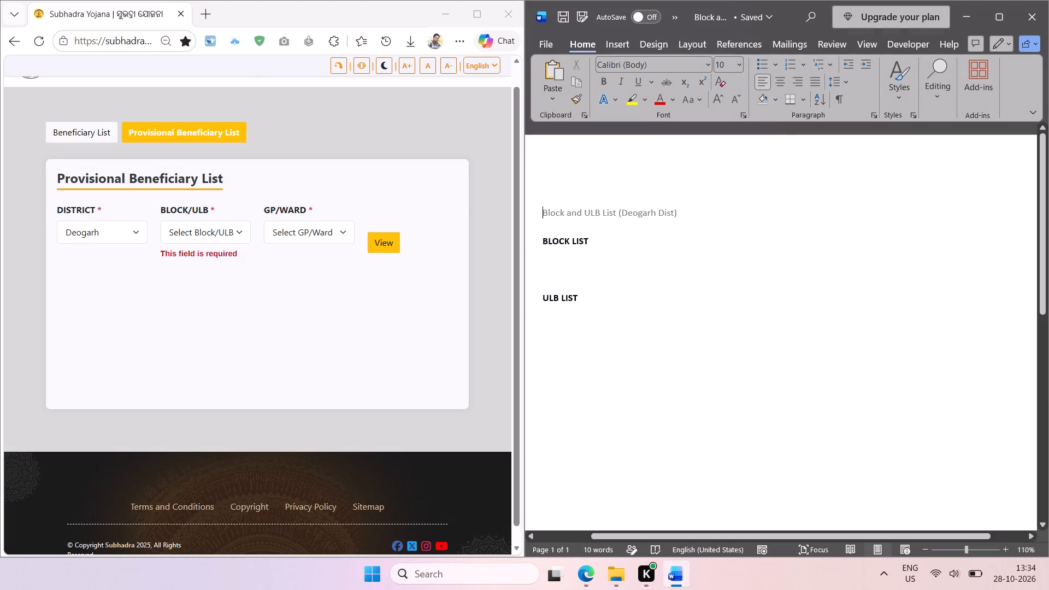
{"action": "left_click", "coordinate": [557, 260]}
{"action": "key", "text": "ctrl+v"}
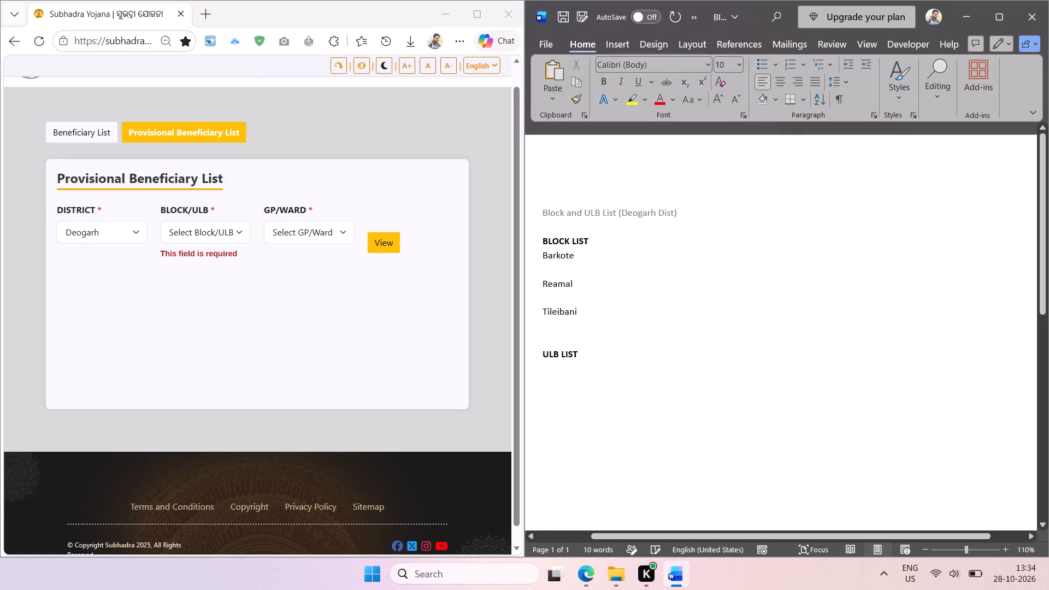
Capture the Deogarh ULB name Debagarh MPL from the website as text and paste it under ULB LIST.
{"action": "scroll", "coordinate": [577, 264], "scroll_direction": "right", "scroll_amount": 1}
{"action": "left_click", "coordinate": [241, 228]}
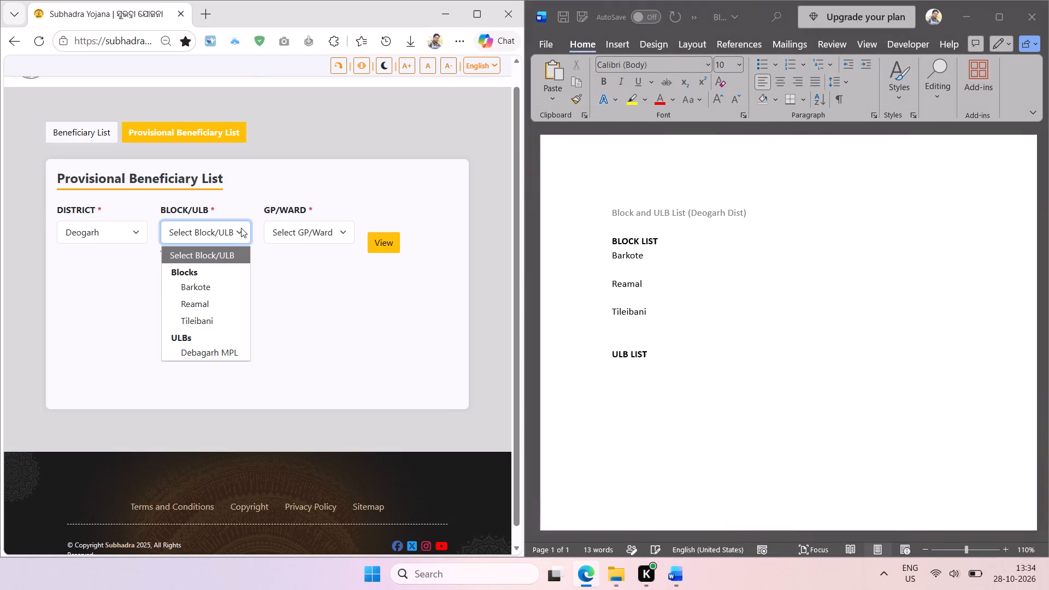
{"action": "key", "text": "shift+super+t"}
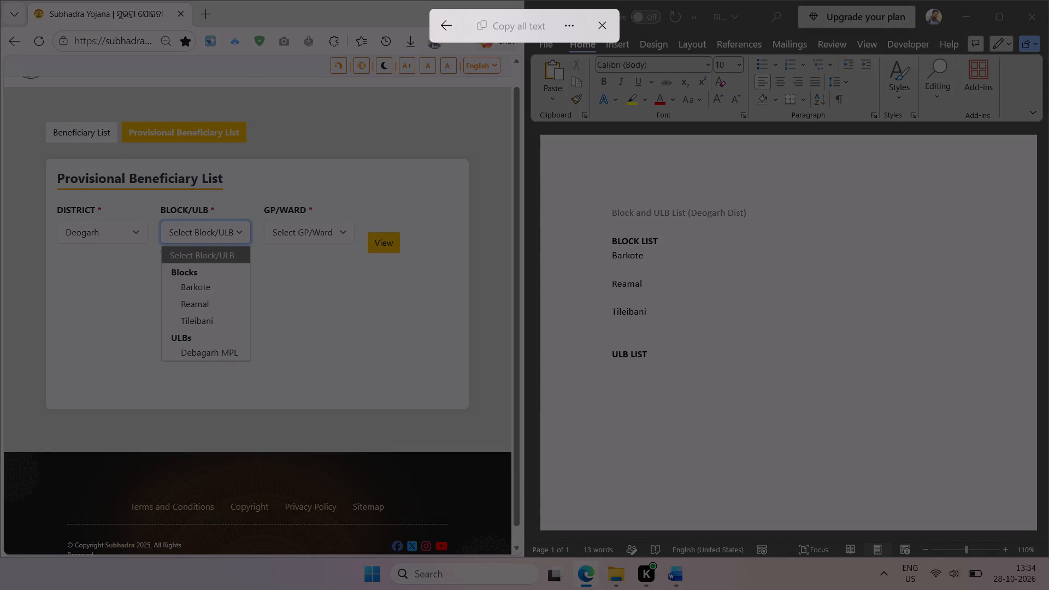
{"action": "left_click_drag", "start_coordinate": [173, 345], "coordinate": [256, 373]}
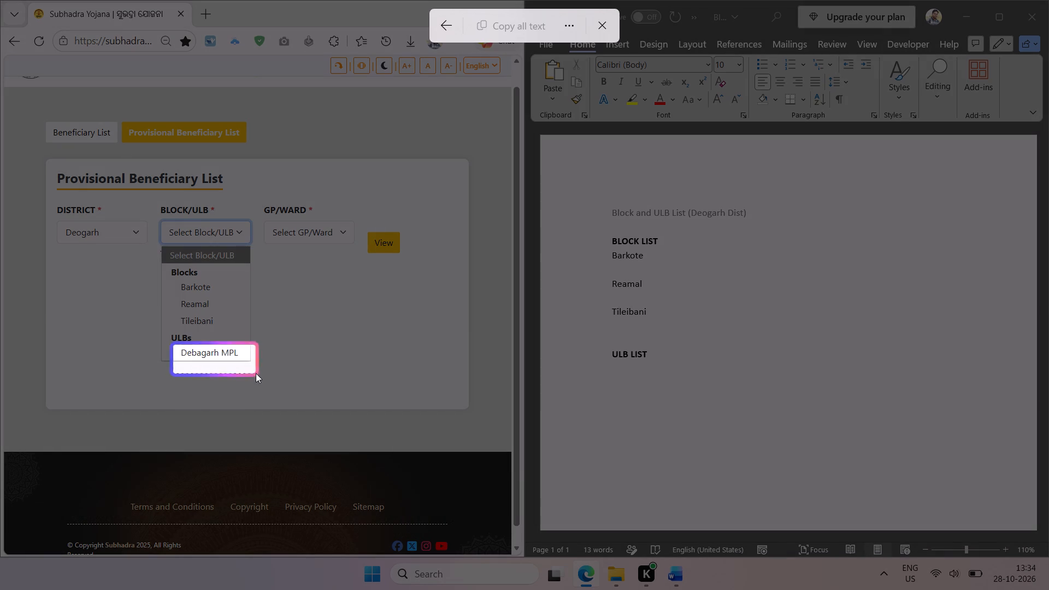
{"action": "left_click", "coordinate": [523, 31]}
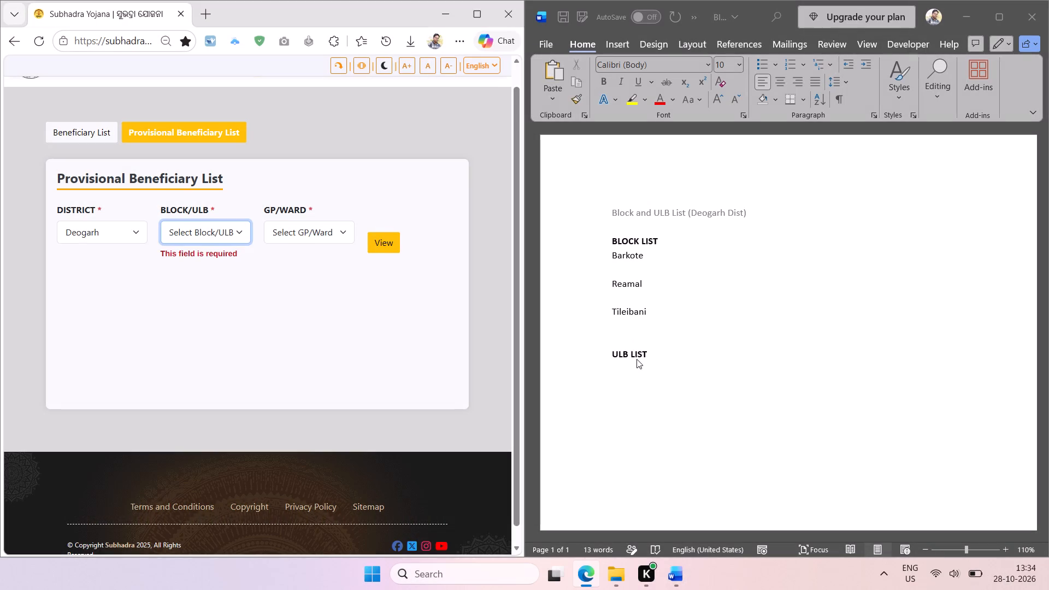
{"action": "left_click", "coordinate": [637, 359]}
{"action": "left_click", "coordinate": [631, 364]}
{"action": "key", "text": "ctrl+v"}
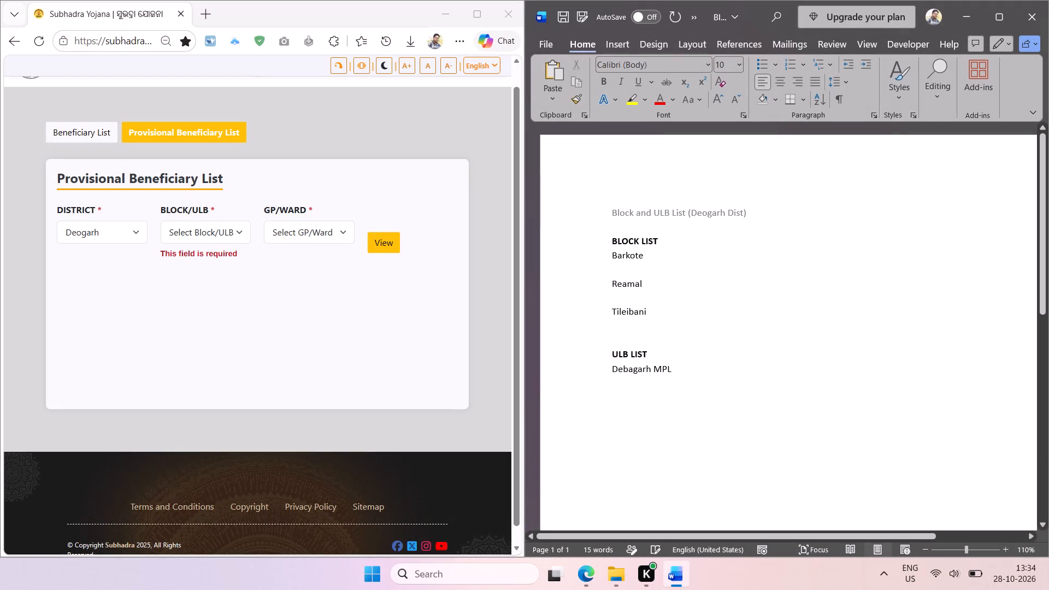
Remove the blank lines between the pasted block names and the extra one above ULB LIST.
{"action": "left_click", "coordinate": [621, 268]}
{"action": "key", "text": "BackSpace"}
{"action": "left_click", "coordinate": [623, 285]}
{"action": "key", "text": "BackSpace"}
{"action": "left_click", "coordinate": [633, 308]}
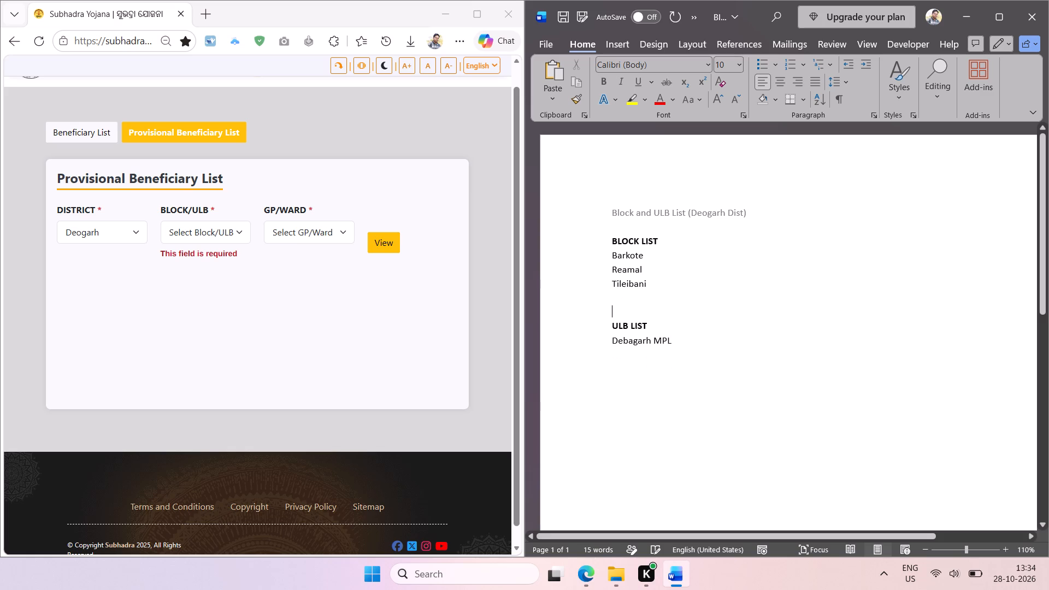
{"action": "key", "text": "BackSpace"}
Set the font size of the whole Block and ULB document to 10.
{"action": "key", "text": "ctrl+a"}
{"action": "left_click", "coordinate": [735, 63]}
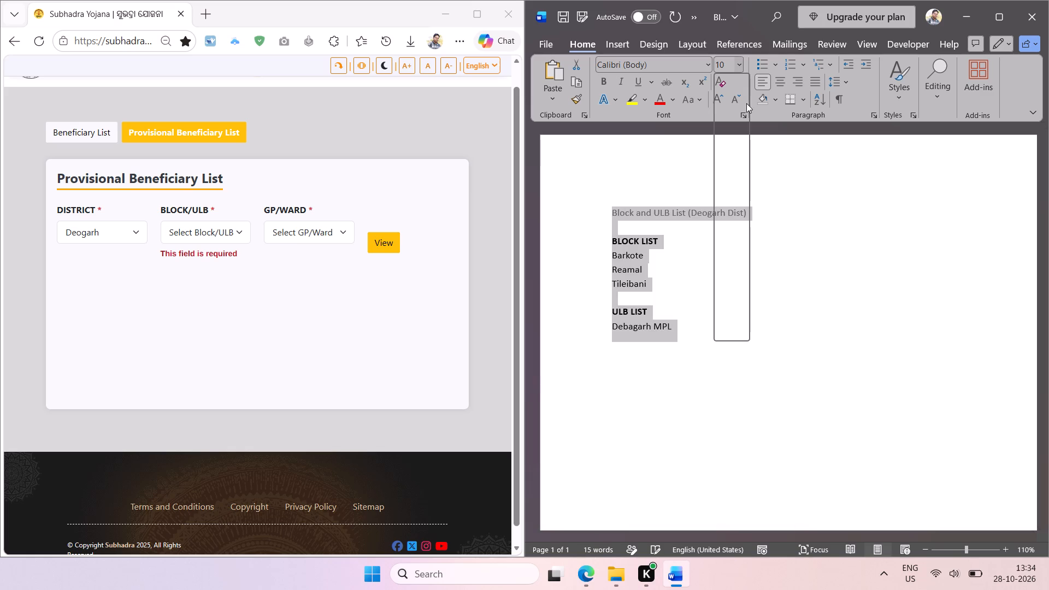
{"action": "left_click", "coordinate": [738, 118]}
{"action": "left_click", "coordinate": [726, 117]}
{"action": "left_click", "coordinate": [679, 286]}
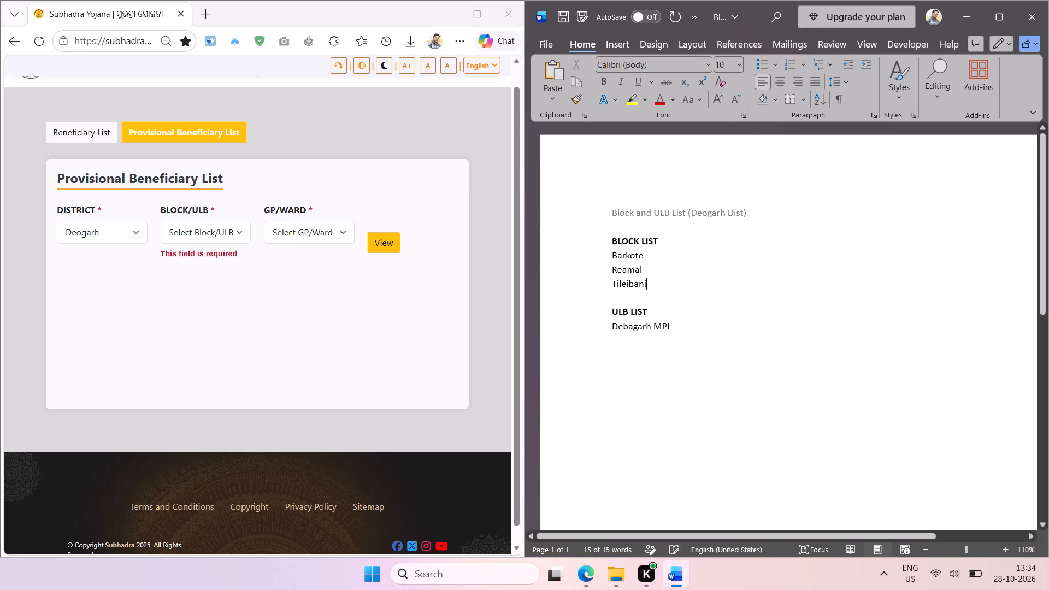
Sort the three block names alphabetically and turn them into a numbered list aligned with the heading.
{"action": "left_click_drag", "start_coordinate": [659, 284], "coordinate": [604, 257]}
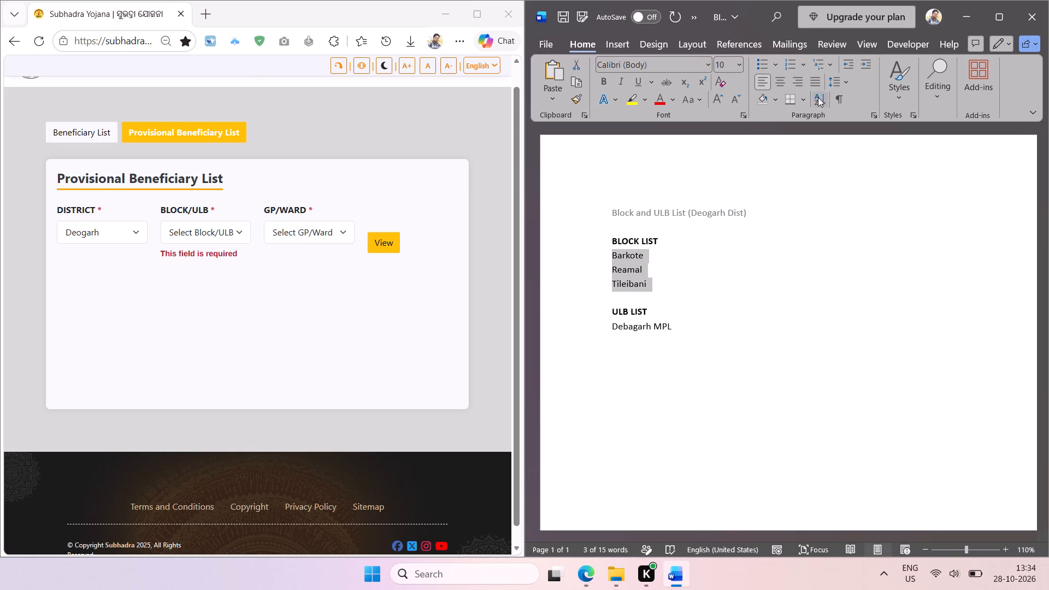
{"action": "left_click", "coordinate": [818, 97]}
{"action": "key", "text": "Return"}
{"action": "left_click", "coordinate": [789, 66]}
{"action": "left_click", "coordinate": [842, 63]}
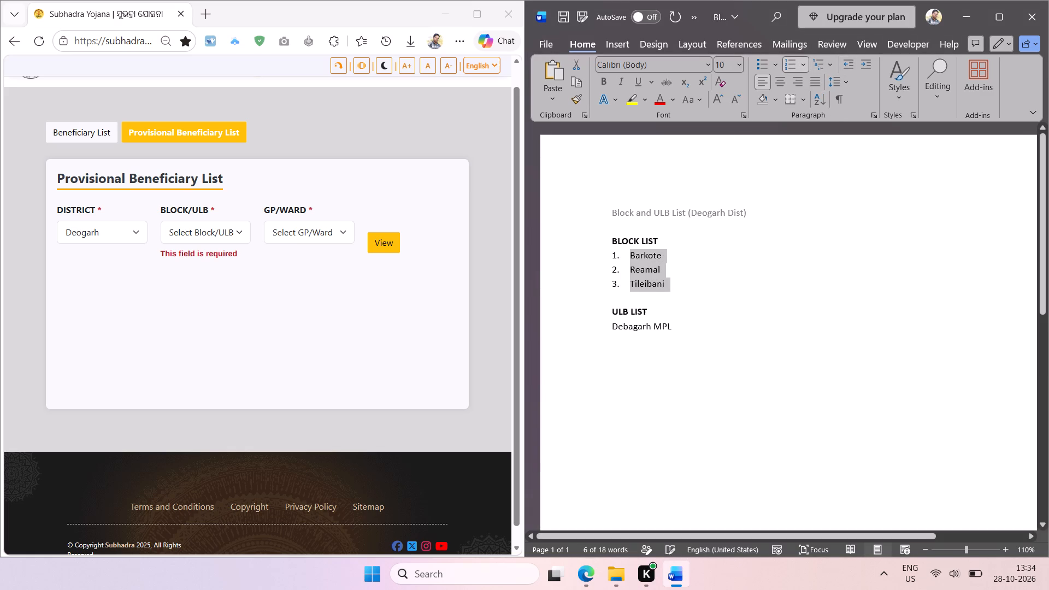
Number the Debagarh MPL entry under ULB LIST and reduce its indent to align with the heading.
{"action": "left_click", "coordinate": [773, 316]}
{"action": "left_click_drag", "start_coordinate": [686, 328], "coordinate": [602, 327]}
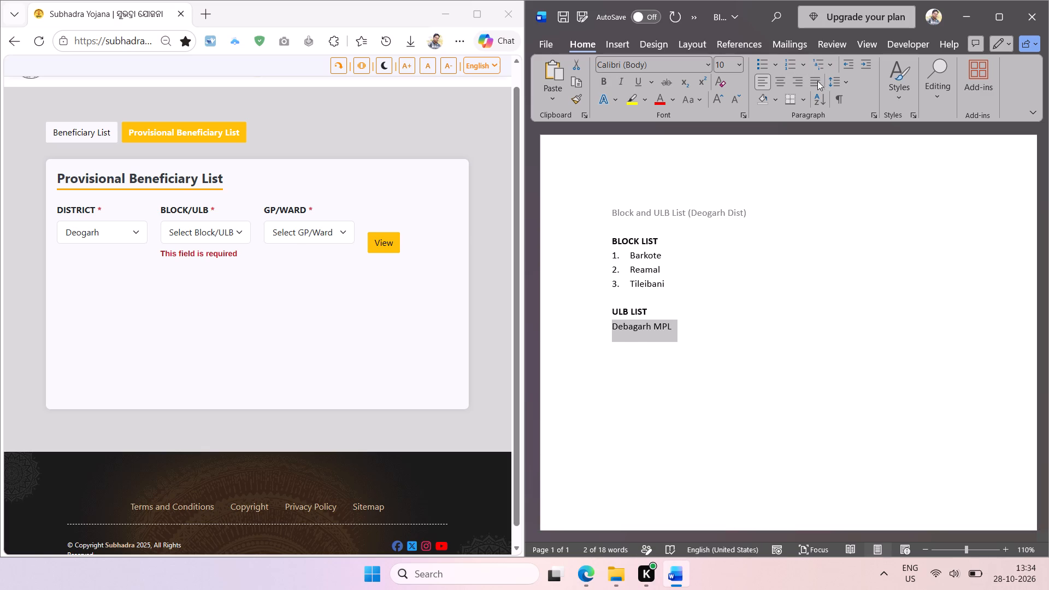
{"action": "left_click", "coordinate": [784, 66]}
{"action": "double_click", "coordinate": [842, 67]}
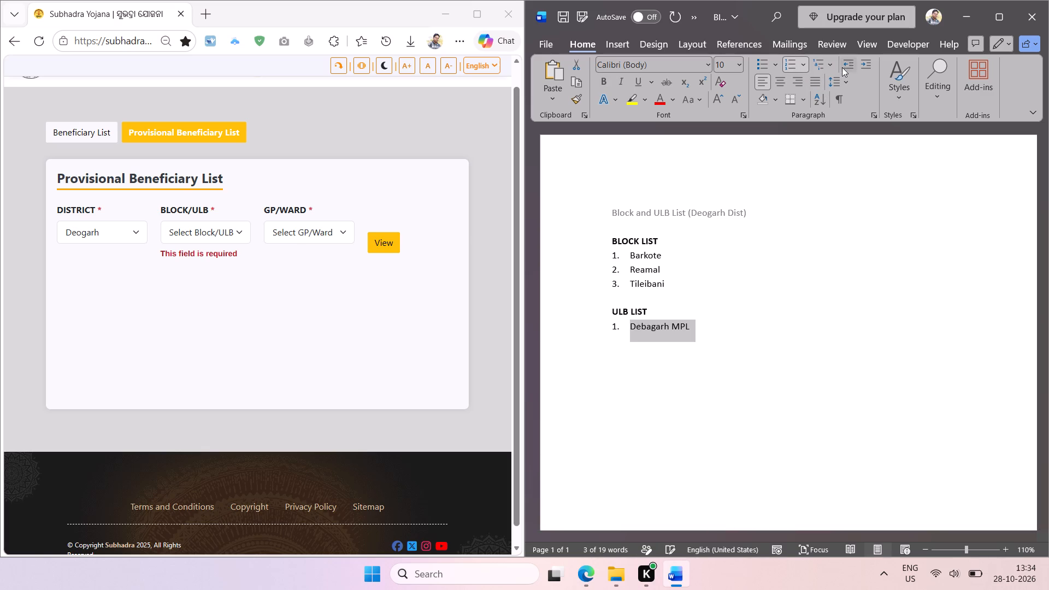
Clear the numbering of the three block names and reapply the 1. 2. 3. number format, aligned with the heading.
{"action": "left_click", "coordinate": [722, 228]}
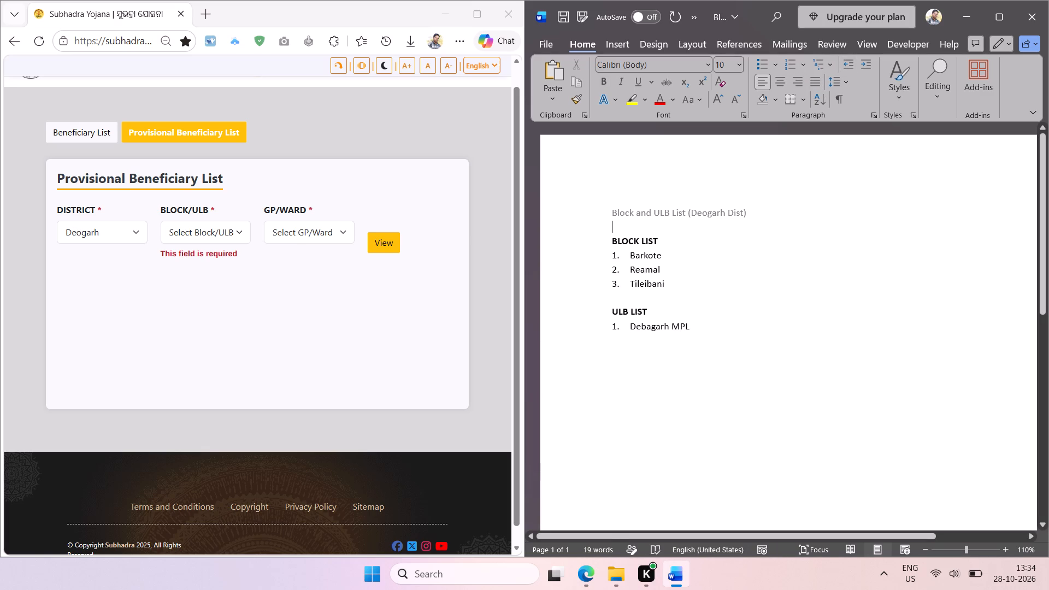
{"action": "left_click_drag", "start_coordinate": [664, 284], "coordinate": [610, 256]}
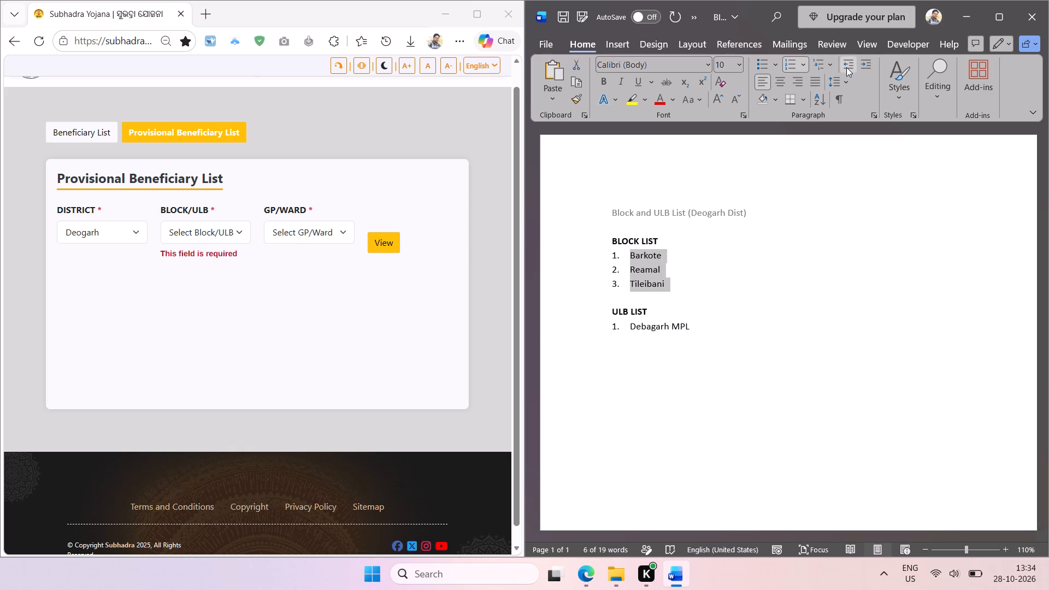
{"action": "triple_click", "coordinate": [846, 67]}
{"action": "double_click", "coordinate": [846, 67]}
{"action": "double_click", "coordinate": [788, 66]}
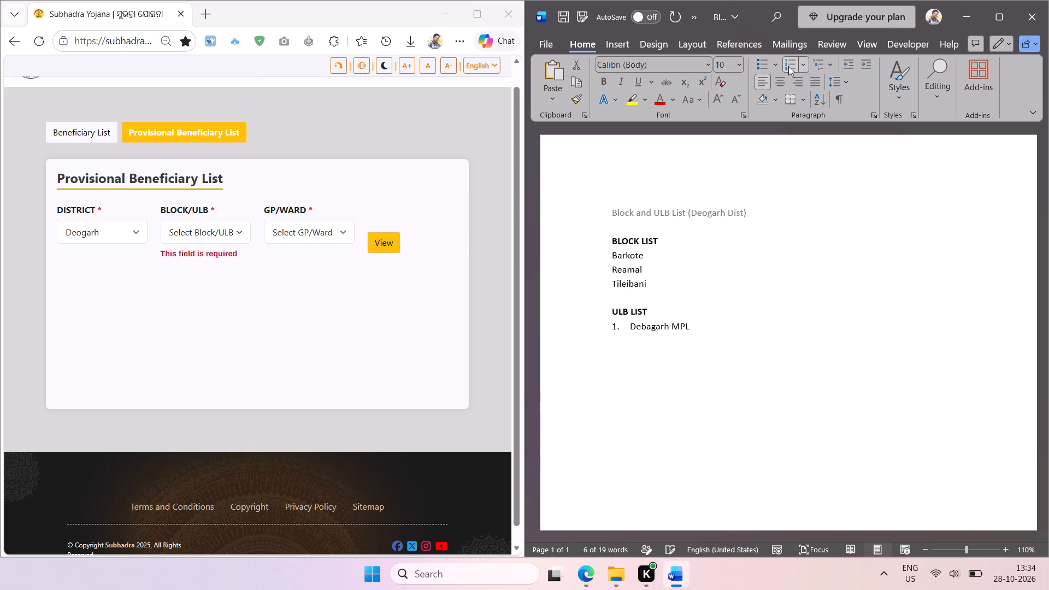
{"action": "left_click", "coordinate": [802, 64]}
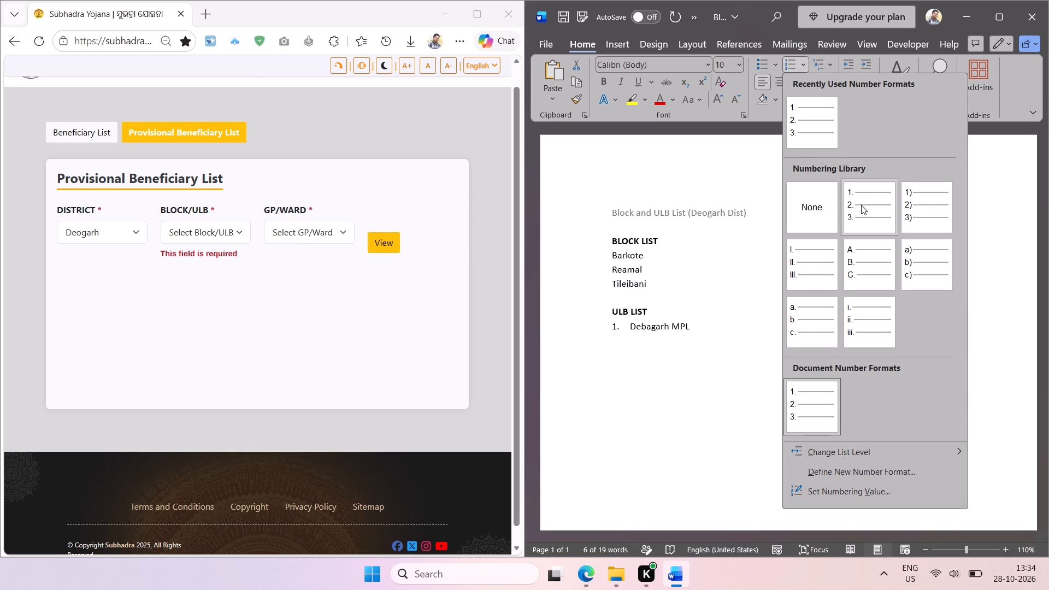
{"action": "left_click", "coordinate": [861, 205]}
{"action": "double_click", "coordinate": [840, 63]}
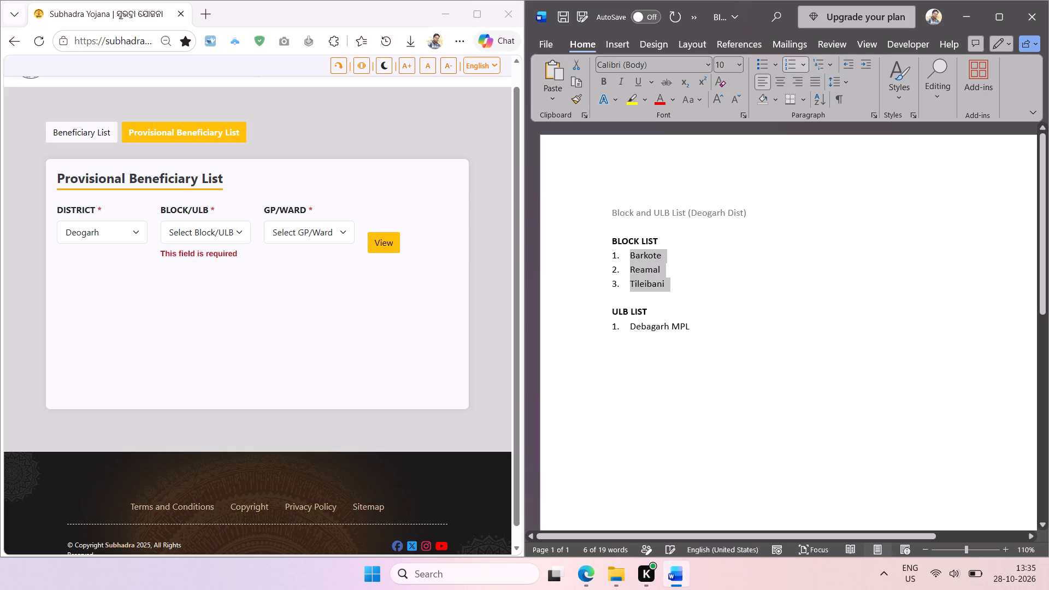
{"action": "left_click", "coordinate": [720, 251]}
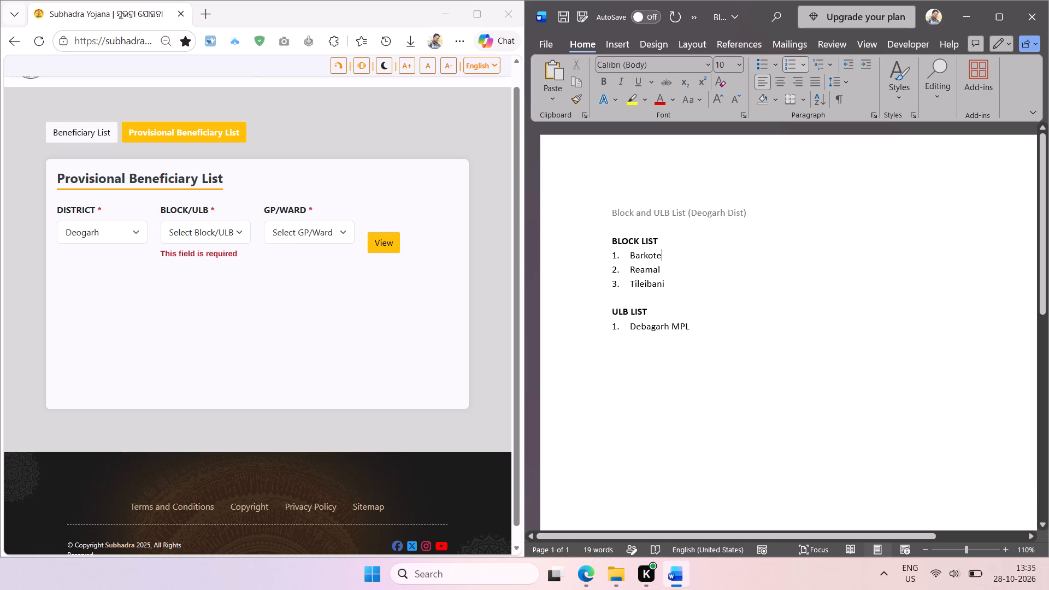
Save the Block and ULB document and close it.
{"action": "key", "text": "ctrl+s"}
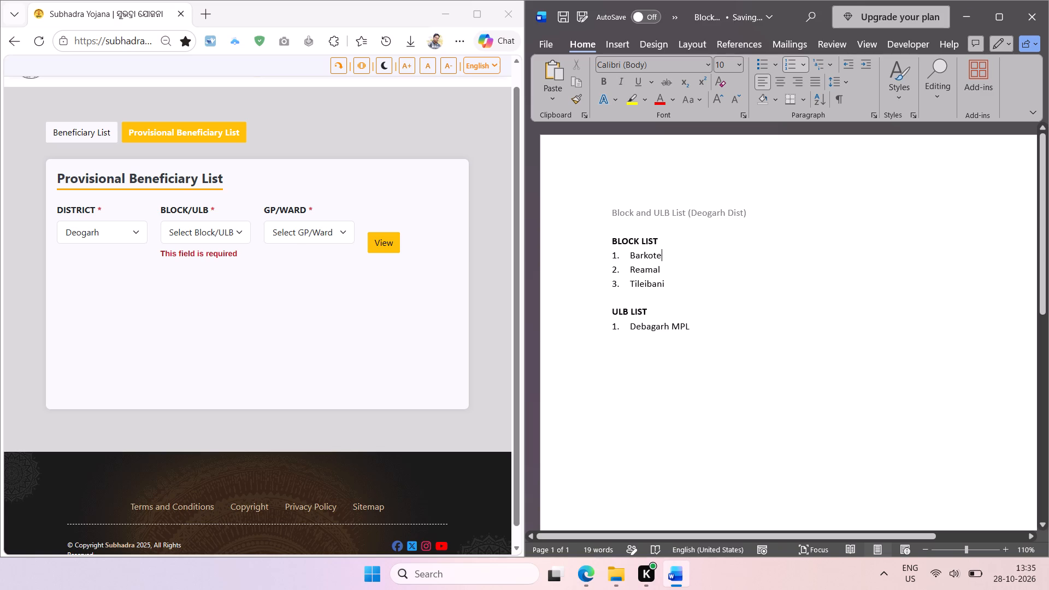
{"action": "left_click", "coordinate": [1030, 15]}
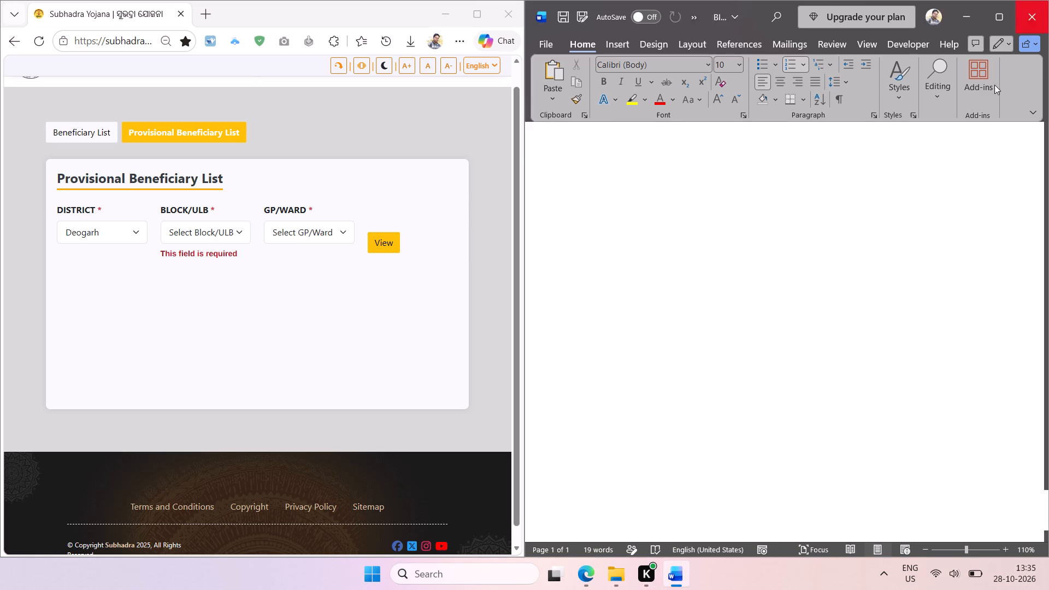
Open the Gram Panchayat document from the 08 Deogarh folder and place it beside the browser.
{"action": "left_click", "coordinate": [699, 151]}
{"action": "double_click", "coordinate": [763, 145]}
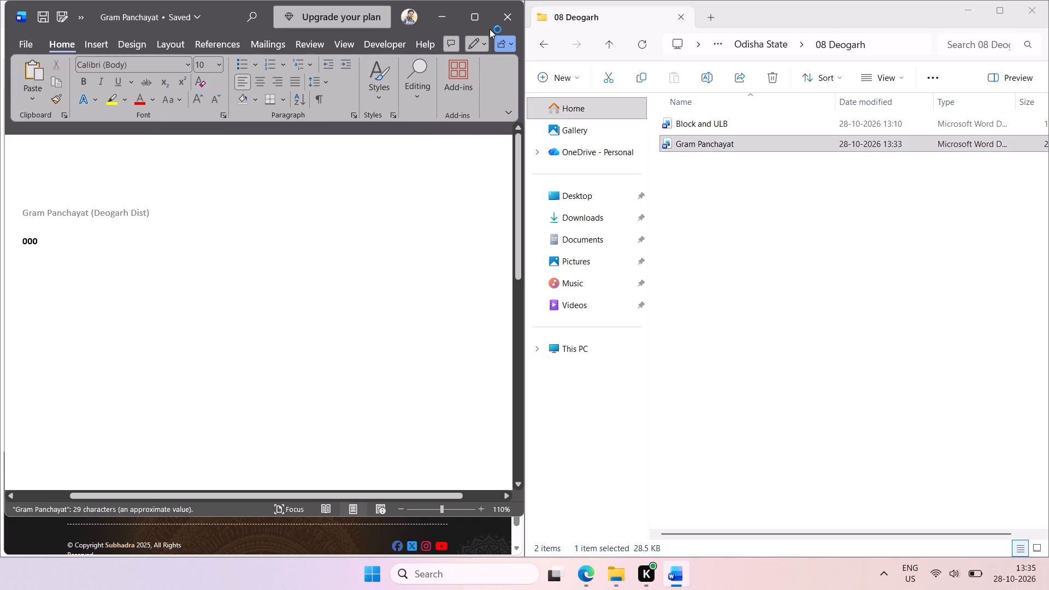
{"action": "left_click", "coordinate": [472, 105]}
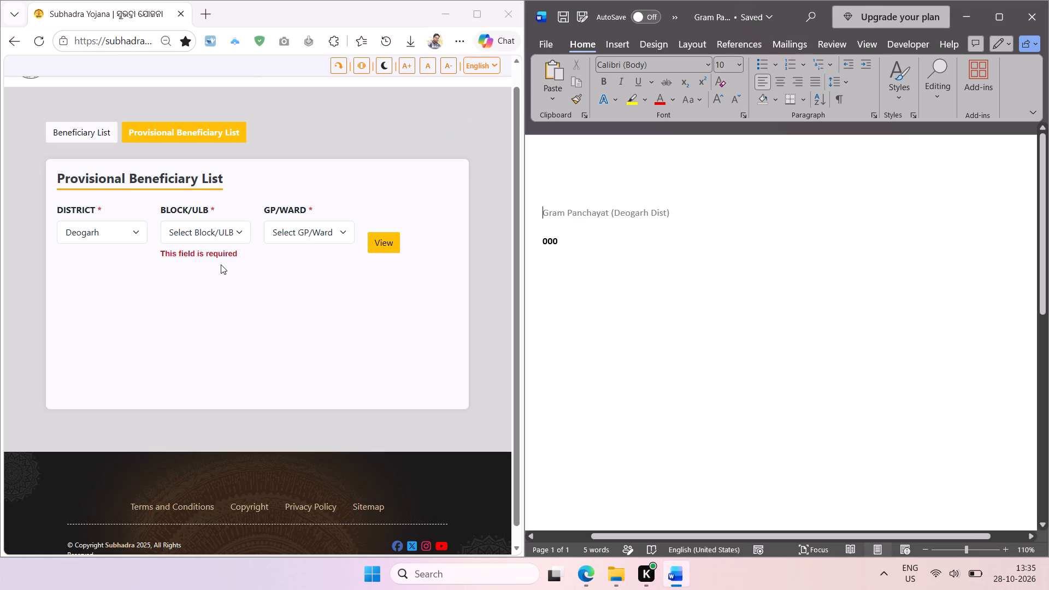
Choose the Barkote block on the website, extract its name from the screen and replace the 000 placeholder with it in uppercase.
{"action": "left_click", "coordinate": [221, 264]}
{"action": "left_click", "coordinate": [235, 231]}
{"action": "left_click", "coordinate": [208, 285]}
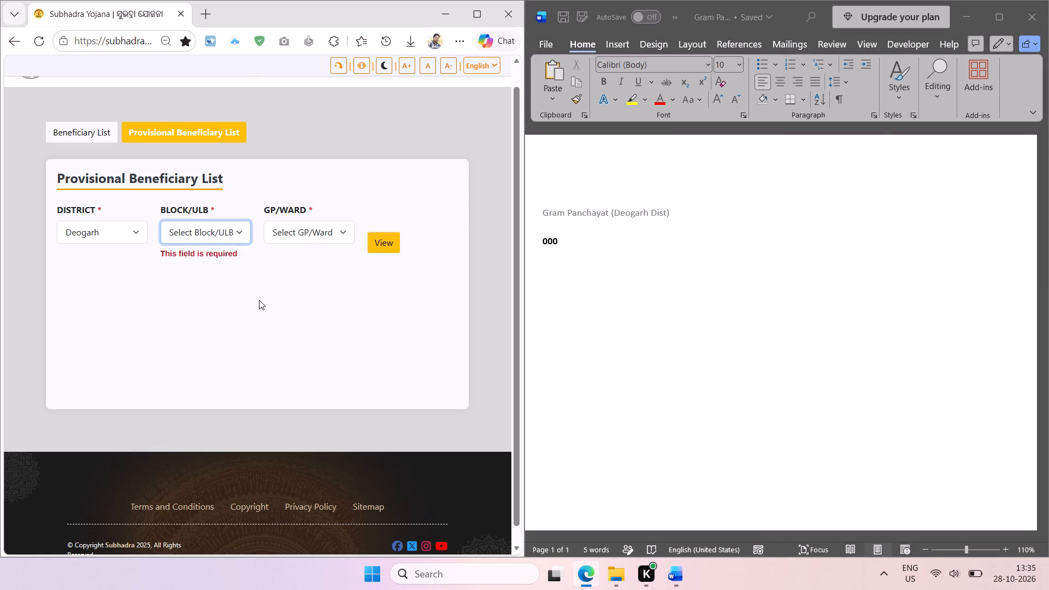
{"action": "left_click", "coordinate": [259, 300]}
{"action": "key", "text": "shift+super+t"}
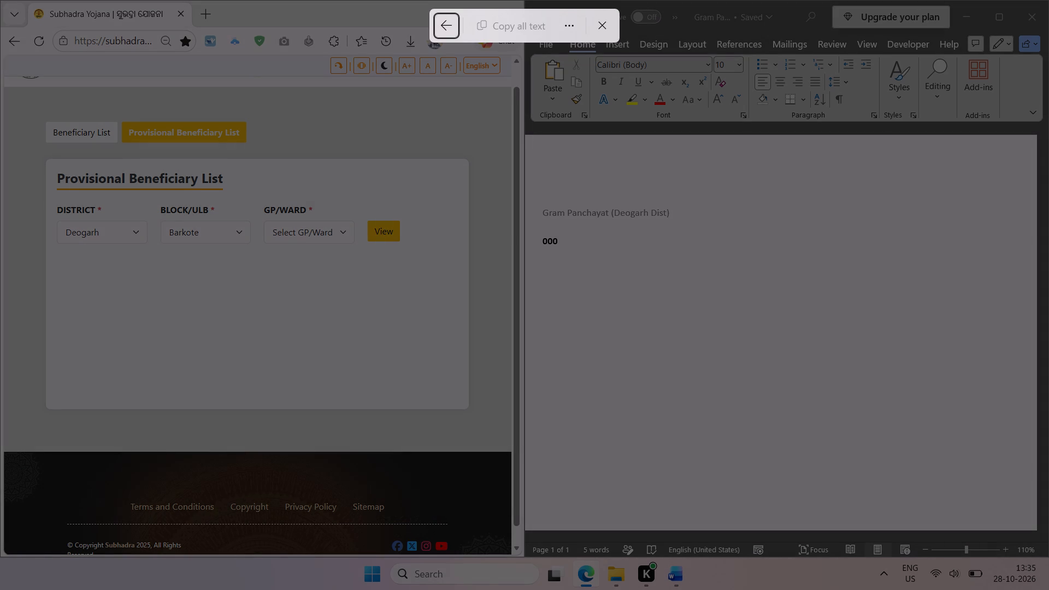
{"action": "left_click_drag", "start_coordinate": [165, 224], "coordinate": [225, 274]}
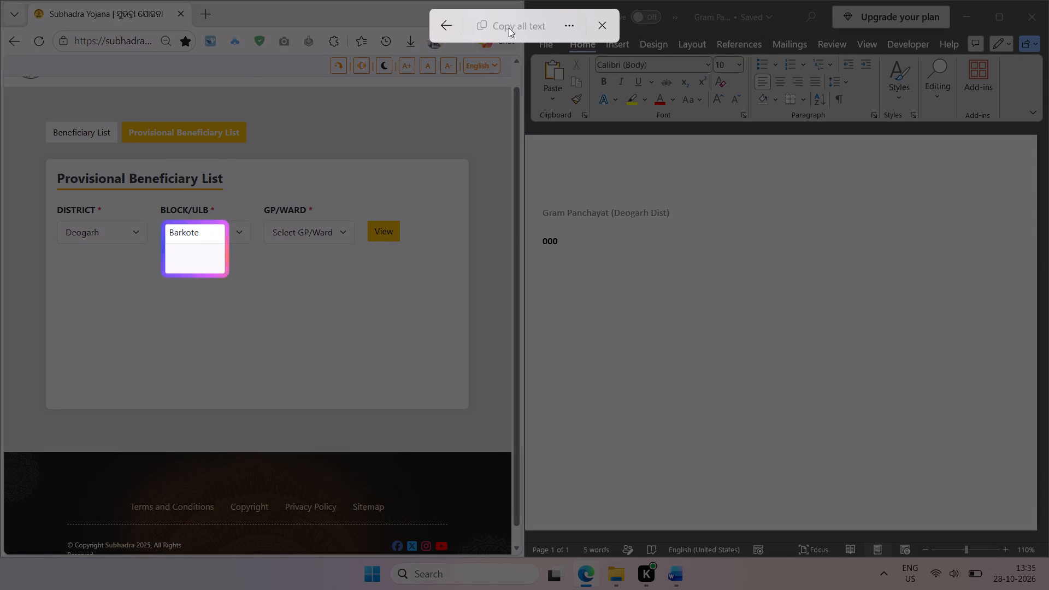
{"action": "left_click", "coordinate": [512, 24]}
{"action": "left_click", "coordinate": [564, 249]}
{"action": "double_click", "coordinate": [552, 242]}
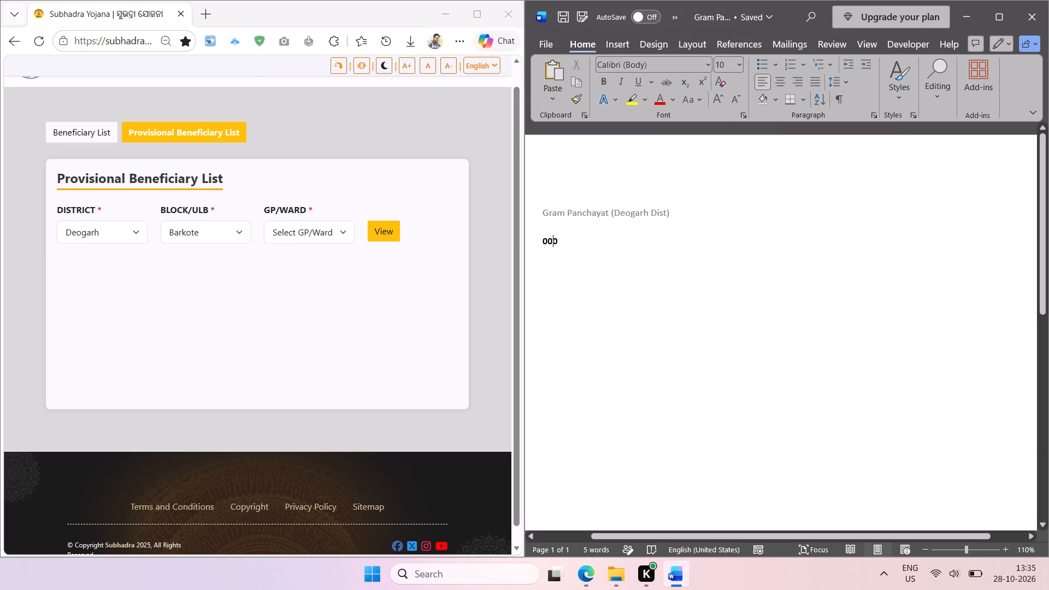
{"action": "key", "text": "ctrl+v"}
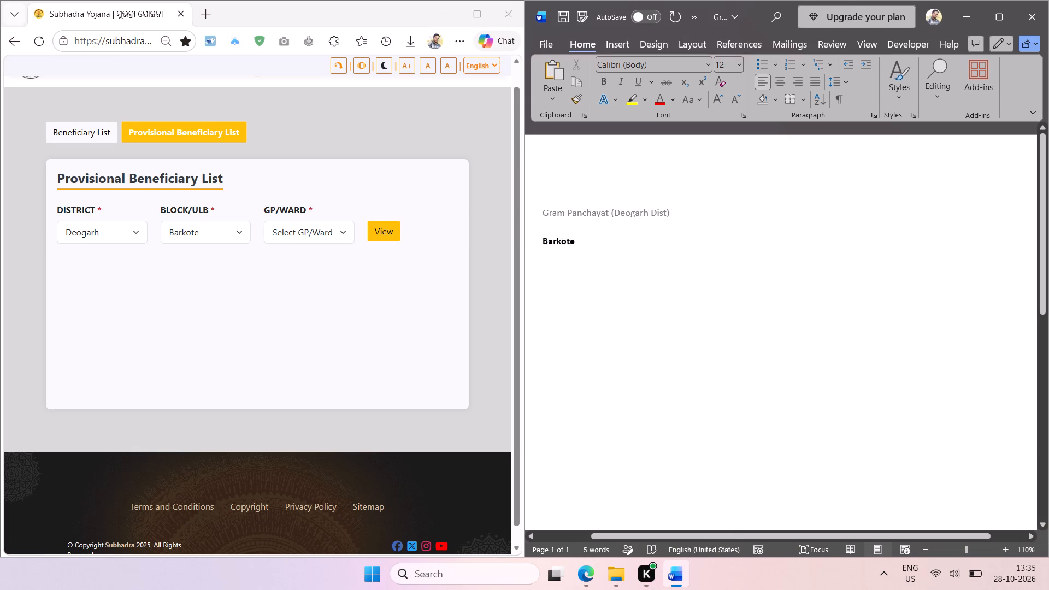
{"action": "key", "text": "shift+F3"}
{"action": "left_click", "coordinate": [638, 233]}
Extract the GP/Ward names Balam to Kaunsibahal from the website and paste them beneath the BARKOTE heading, leaving new lines after them.
{"action": "scroll", "coordinate": [638, 233], "scroll_direction": "down", "scroll_amount": 1}
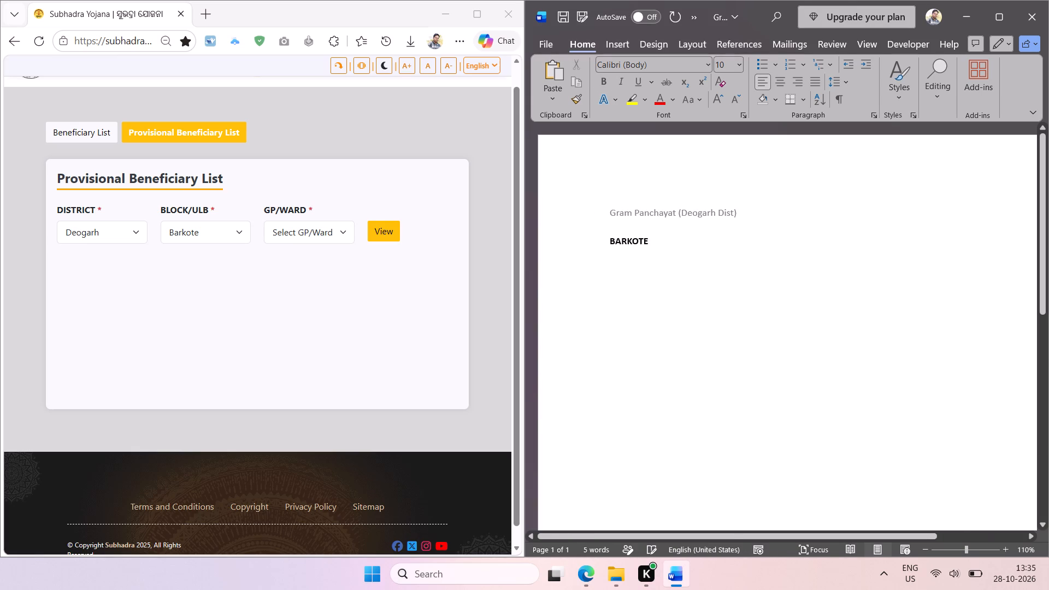
{"action": "scroll", "coordinate": [638, 233], "scroll_direction": "down", "scroll_amount": 1}
{"action": "left_click", "coordinate": [634, 133]}
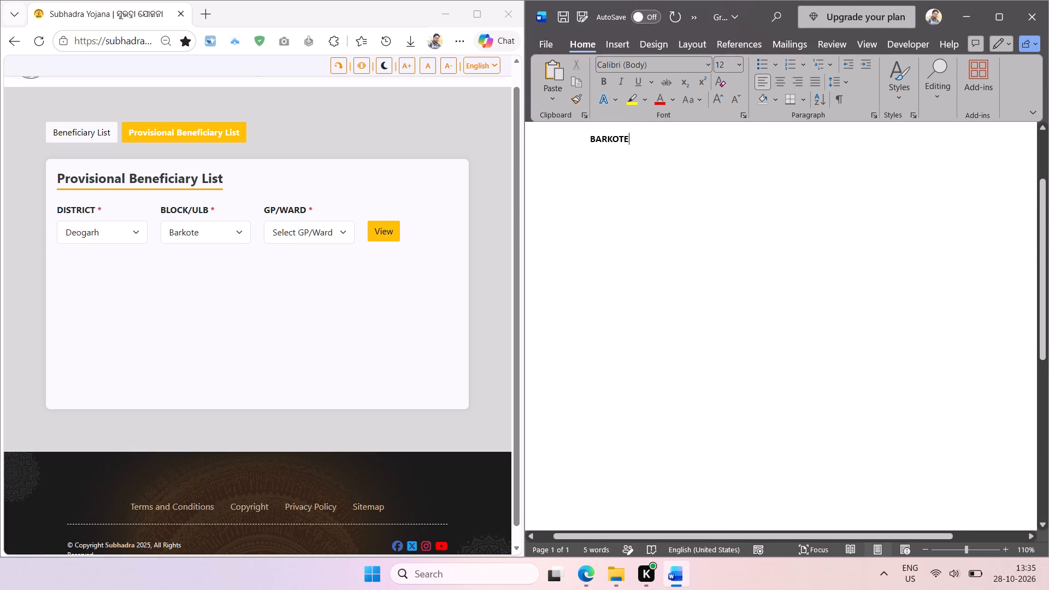
{"action": "key", "text": "Return"}
{"action": "left_click", "coordinate": [351, 229]}
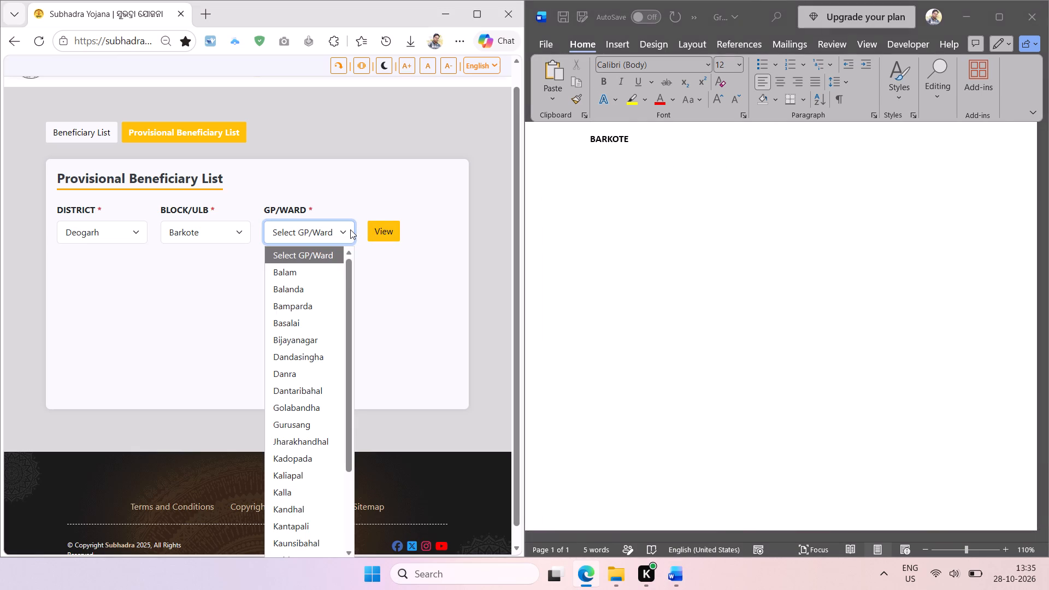
{"action": "key", "text": "shift+super+t"}
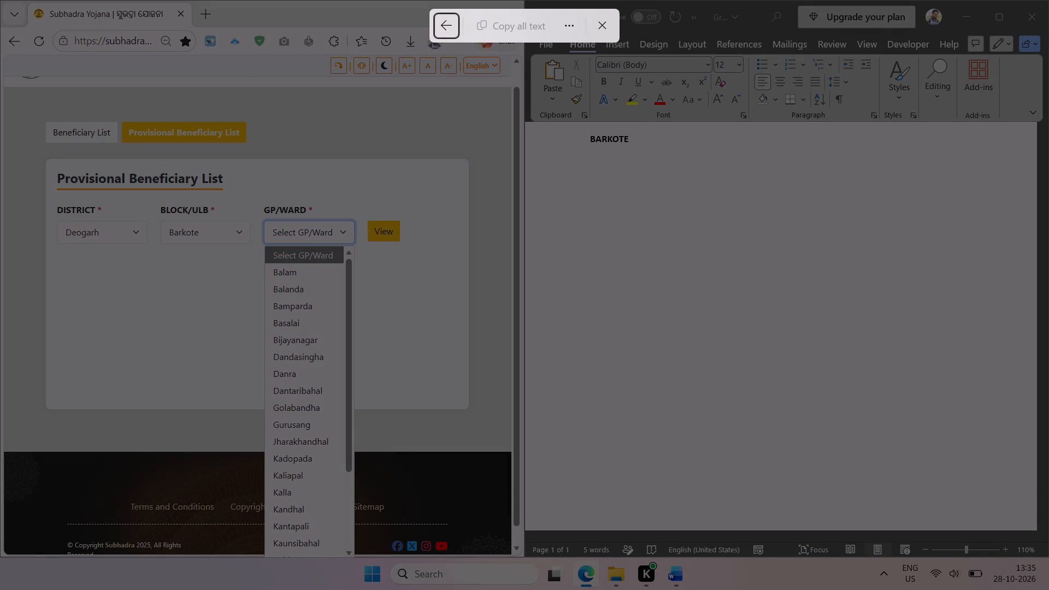
{"action": "left_click_drag", "start_coordinate": [268, 264], "coordinate": [337, 554]}
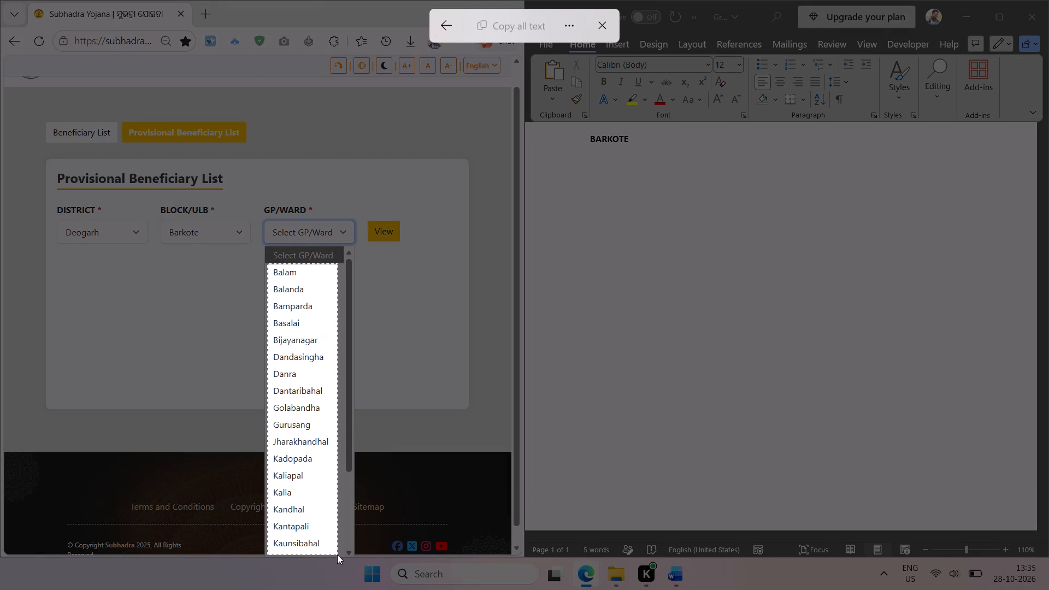
{"action": "left_click_drag", "start_coordinate": [337, 554], "coordinate": [337, 553]}
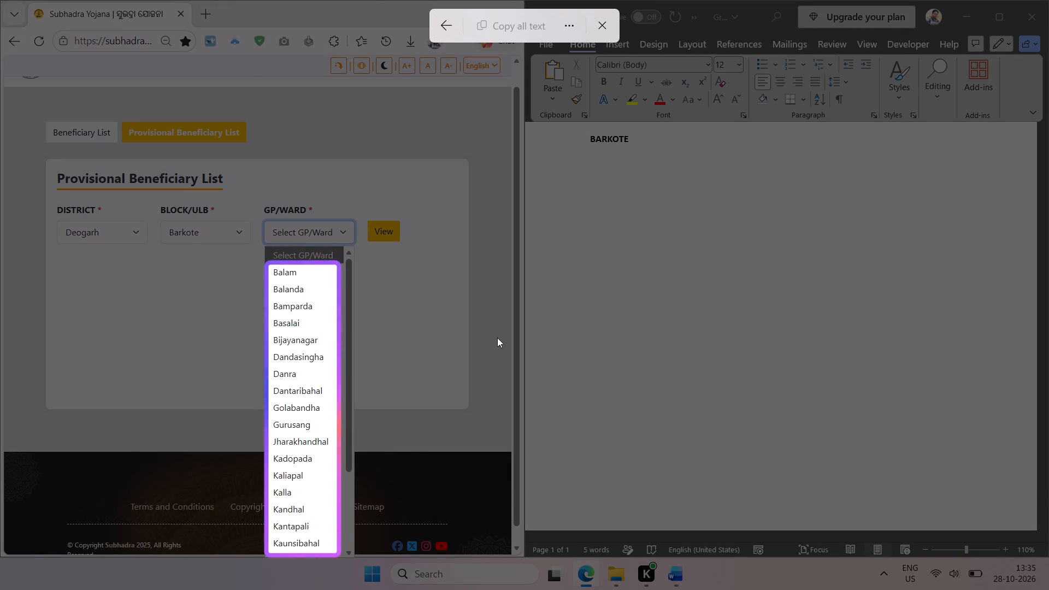
{"action": "left_click", "coordinate": [523, 30]}
{"action": "left_click", "coordinate": [590, 145]}
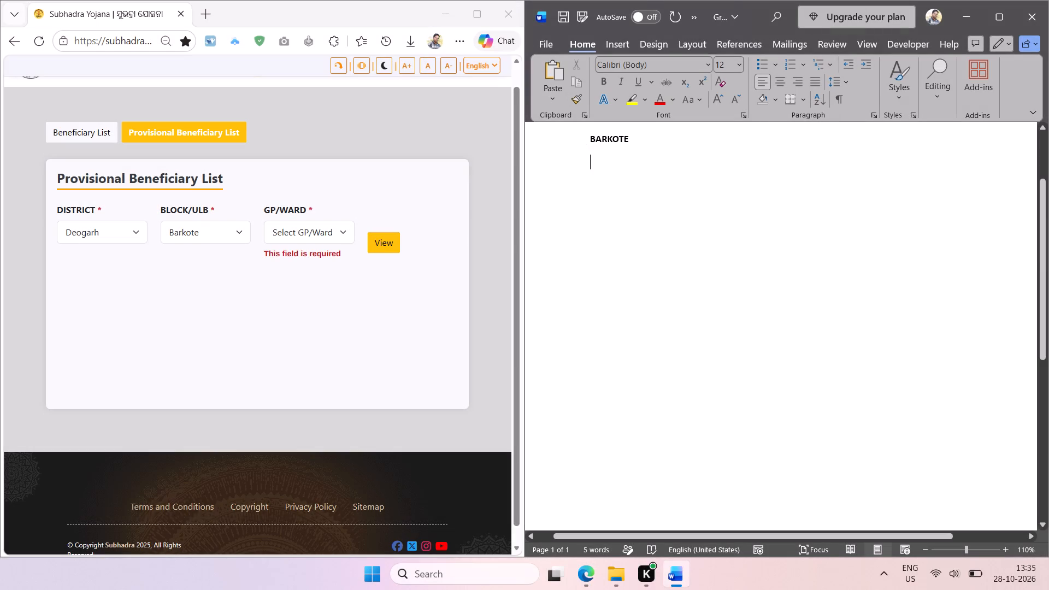
{"action": "key", "text": "ctrl+v"}
{"action": "key", "text": "Return"}
{"action": "key", "text": "Return"}
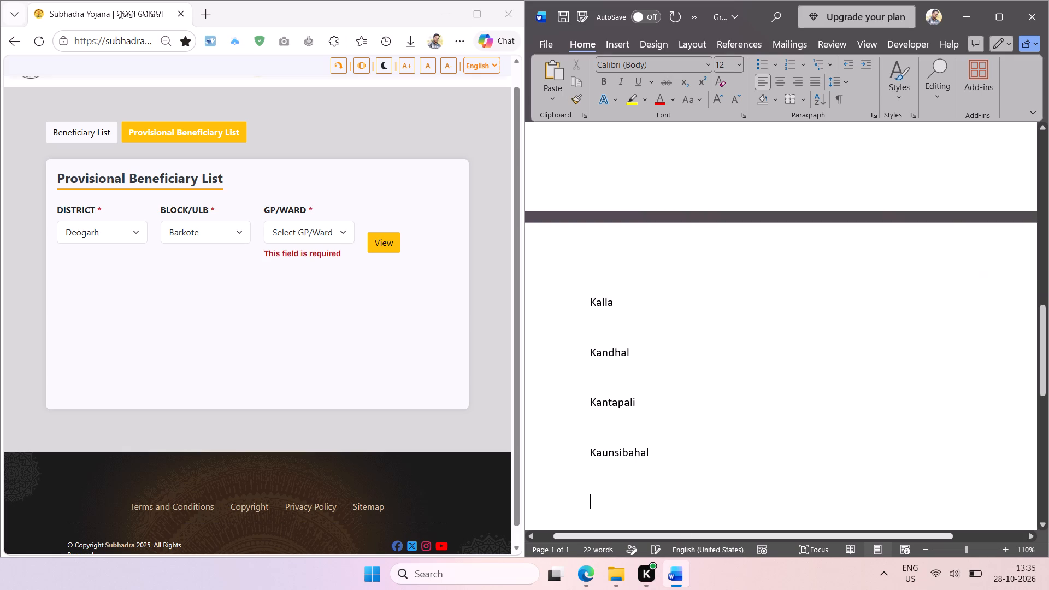
Extract the end of Barkote's GP/Ward list, Kaunsibahal to Singhsal, and paste it below the names already in the document.
{"action": "scroll", "coordinate": [675, 423], "scroll_direction": "down", "scroll_amount": 2}
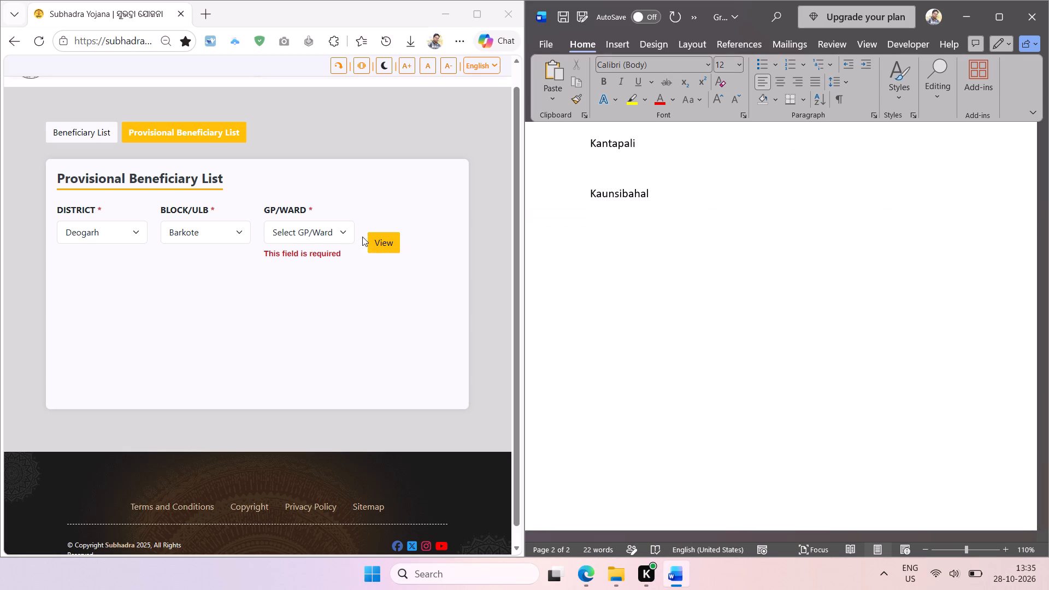
{"action": "left_click", "coordinate": [346, 234]}
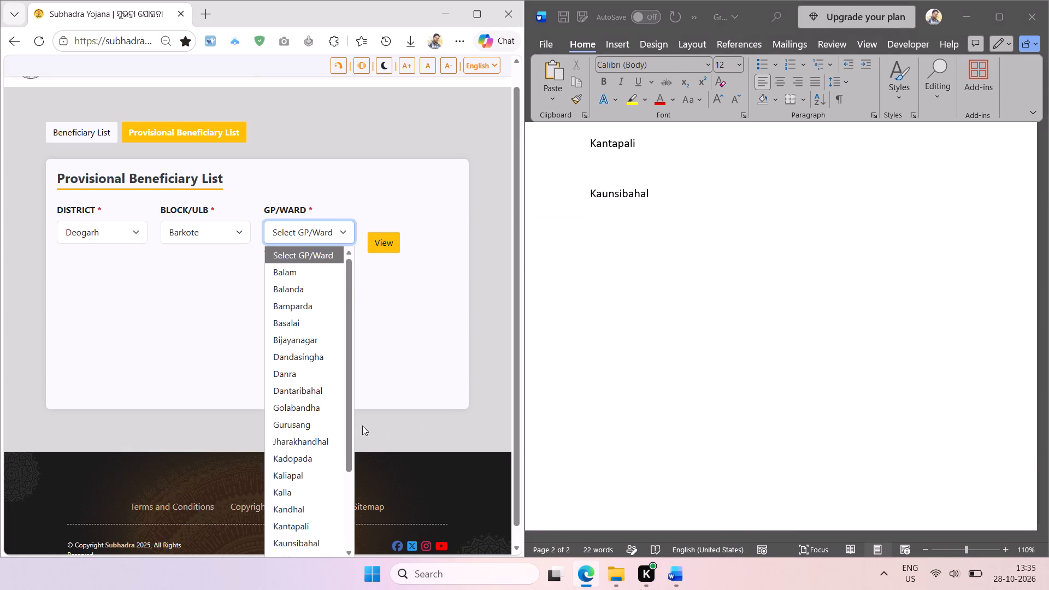
{"action": "left_click_drag", "start_coordinate": [348, 381], "coordinate": [355, 498]}
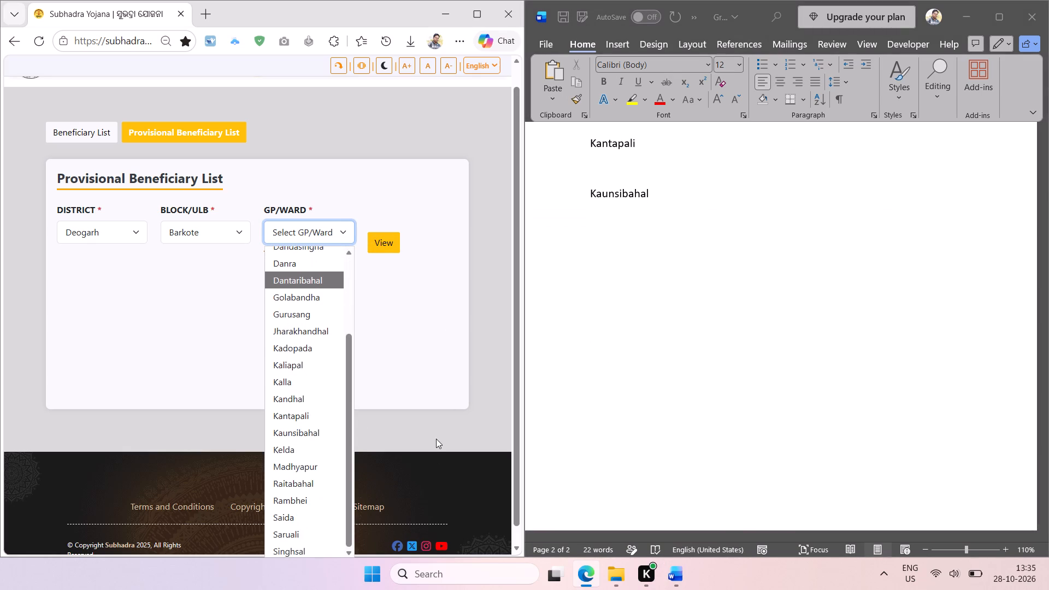
{"action": "key", "text": "shift+super+t"}
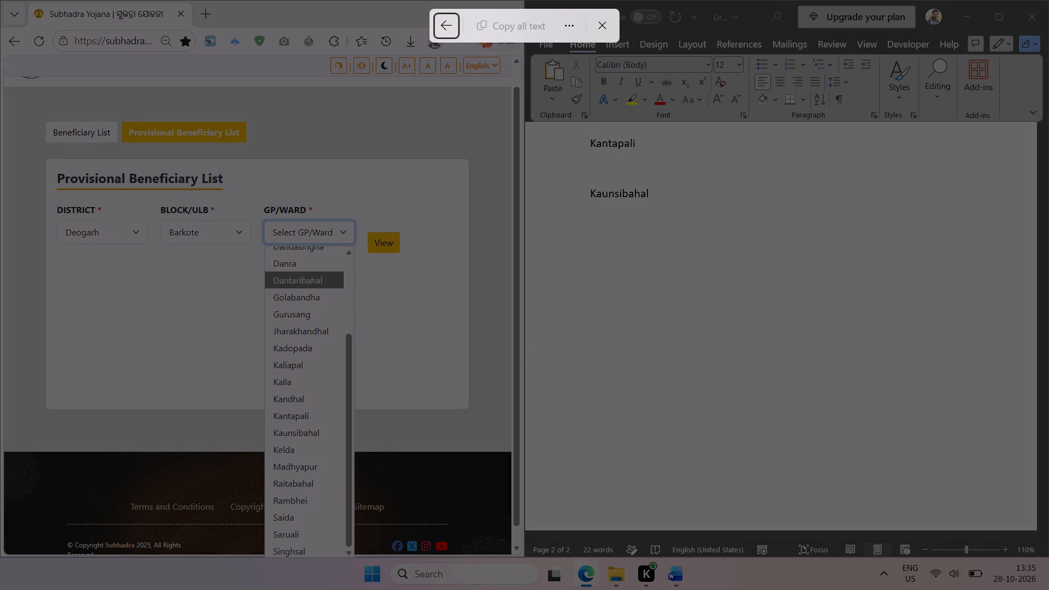
{"action": "left_click_drag", "start_coordinate": [268, 423], "coordinate": [370, 561]}
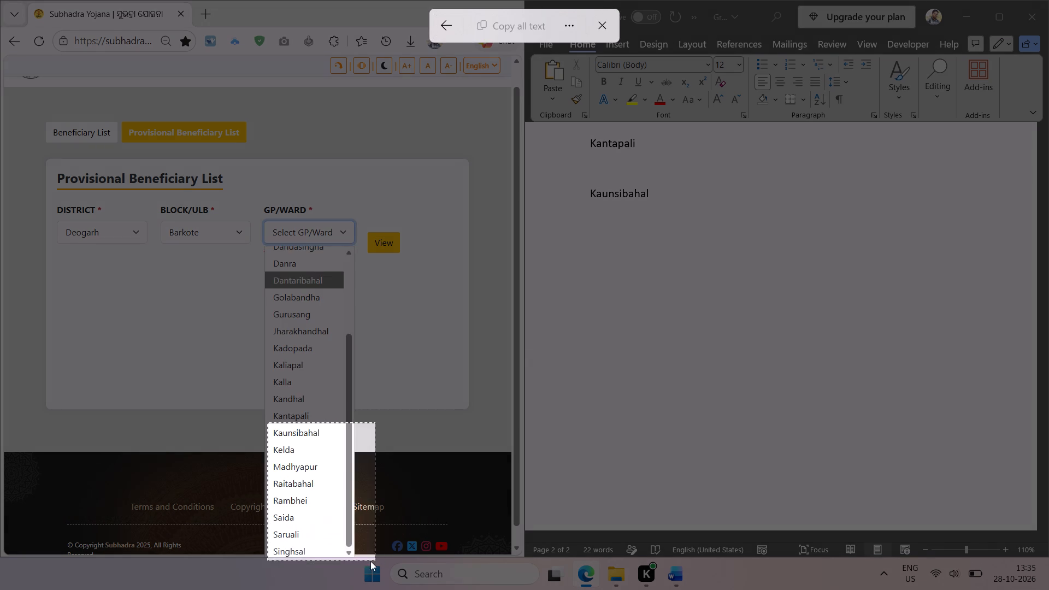
{"action": "left_click_drag", "start_coordinate": [370, 561], "coordinate": [341, 560]}
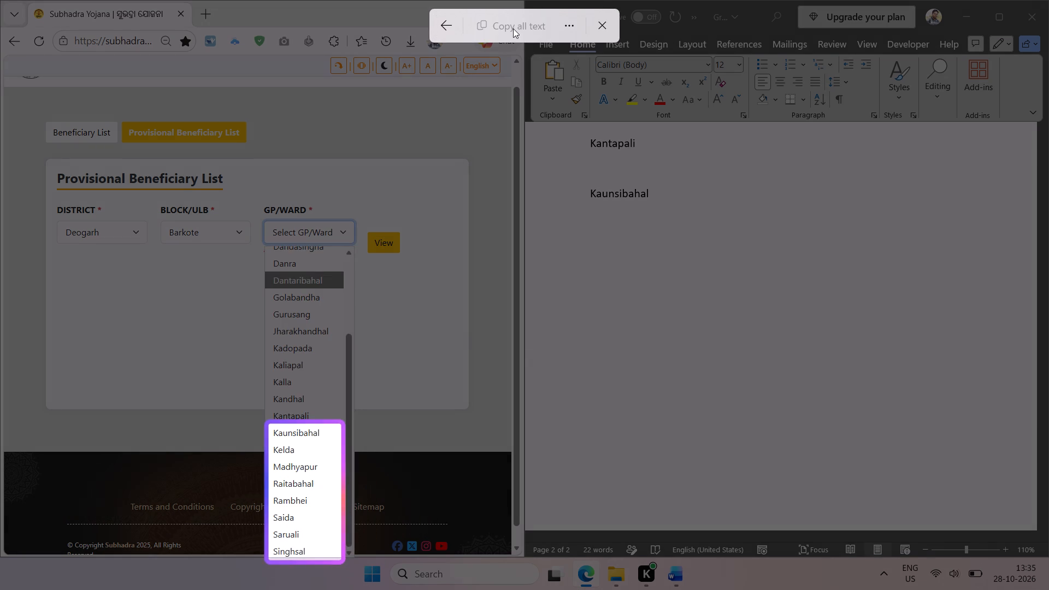
{"action": "left_click", "coordinate": [512, 20]}
{"action": "left_click", "coordinate": [586, 219]}
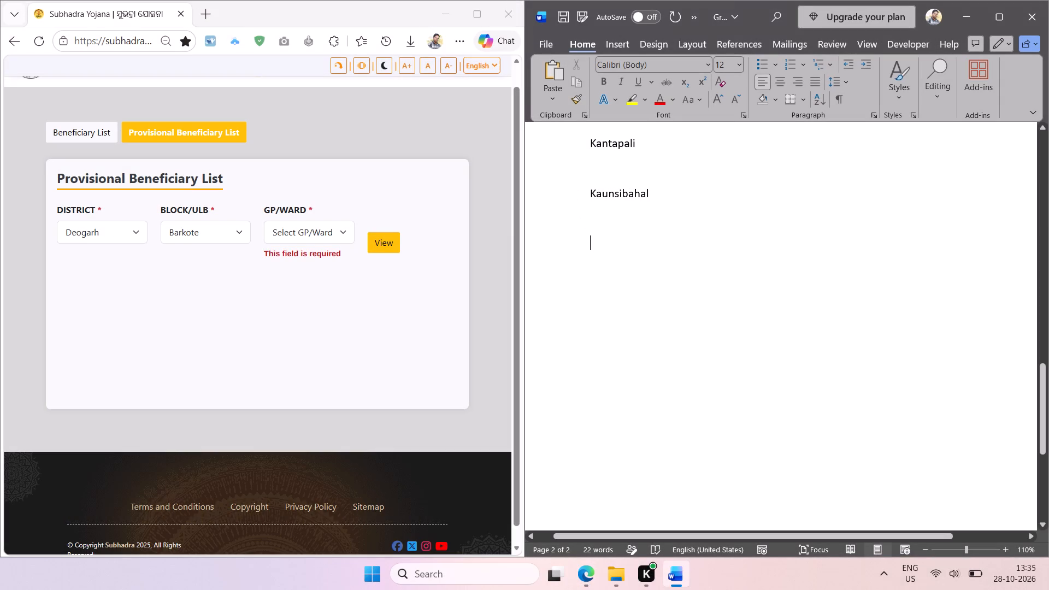
{"action": "key", "text": "ctrl+v"}
Delete the first of the two Kaunsibahal entries in the Barkote list.
{"action": "scroll", "coordinate": [639, 237], "scroll_direction": "up", "scroll_amount": 1}
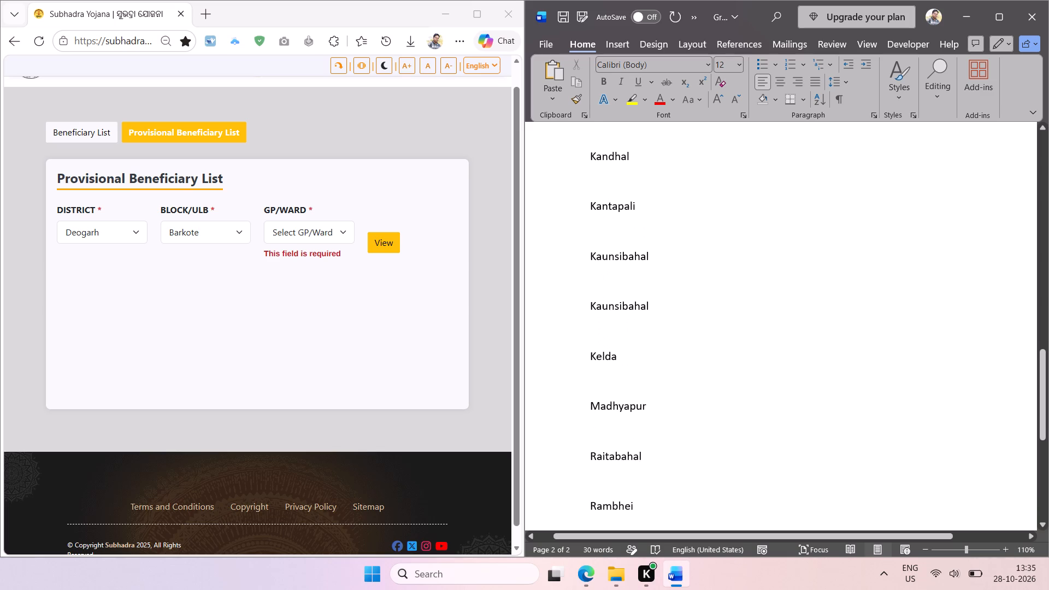
{"action": "scroll", "coordinate": [638, 240], "scroll_direction": "up", "scroll_amount": 2}
{"action": "double_click", "coordinate": [627, 279]}
{"action": "key", "text": "BackSpace"}
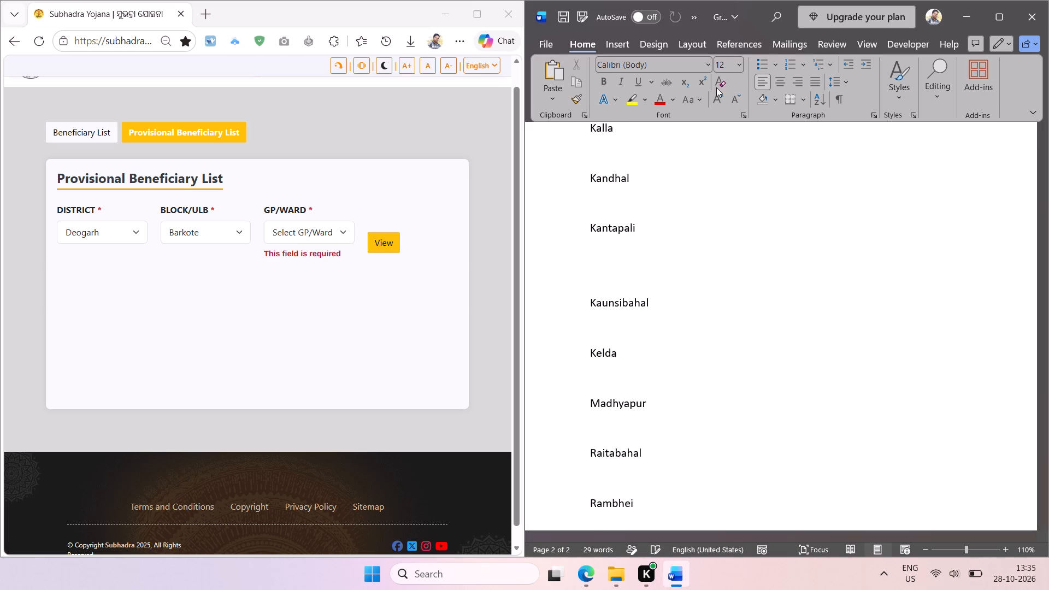
Set the font size of the whole Gram Panchayat document to 10.
{"action": "key", "text": "ctrl+a"}
{"action": "left_click", "coordinate": [738, 64]}
{"action": "left_click", "coordinate": [731, 121]}
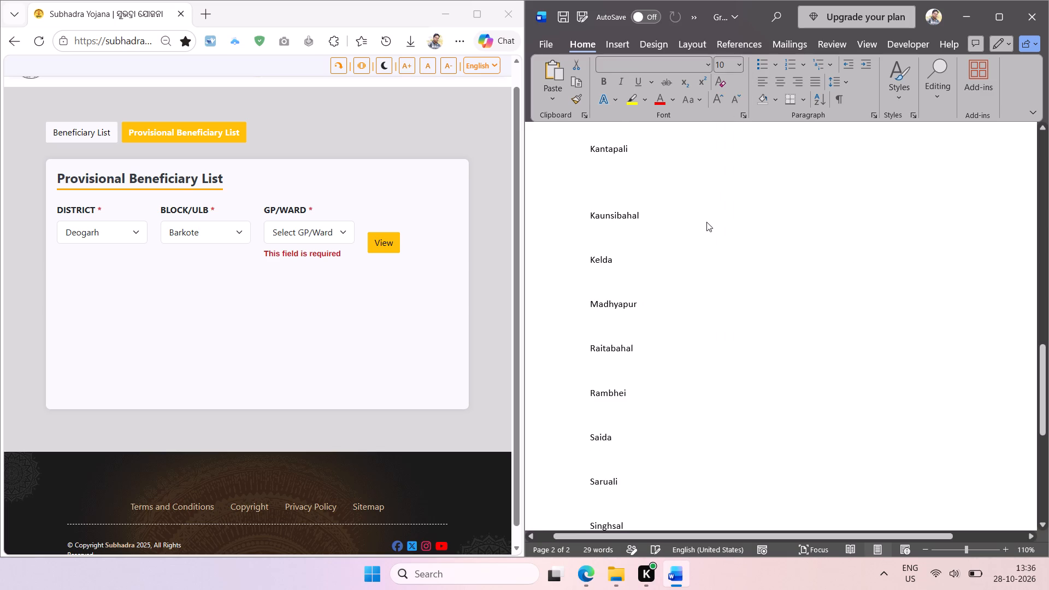
{"action": "left_click", "coordinate": [706, 222]}
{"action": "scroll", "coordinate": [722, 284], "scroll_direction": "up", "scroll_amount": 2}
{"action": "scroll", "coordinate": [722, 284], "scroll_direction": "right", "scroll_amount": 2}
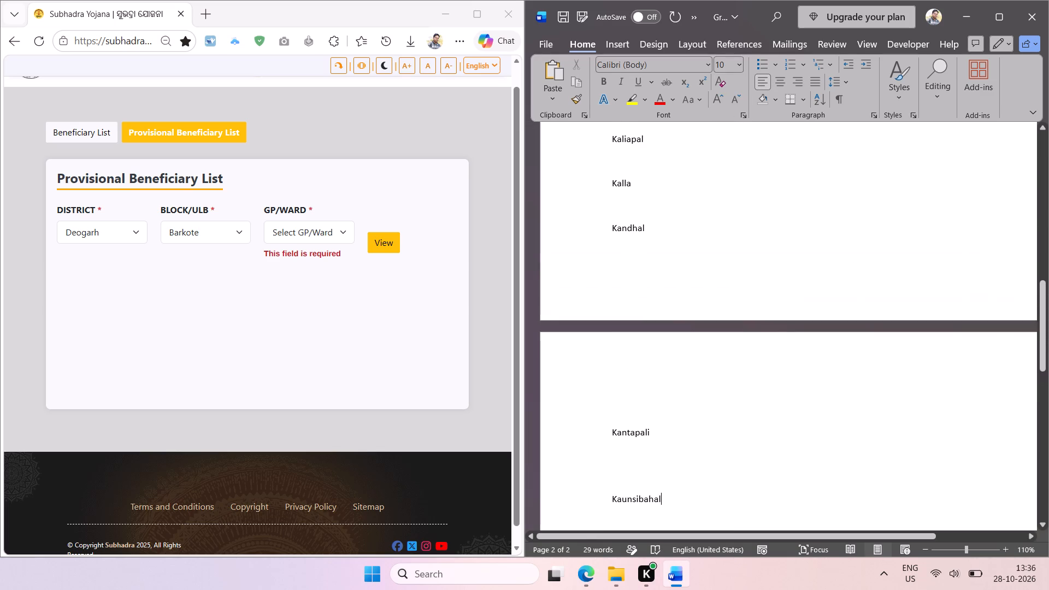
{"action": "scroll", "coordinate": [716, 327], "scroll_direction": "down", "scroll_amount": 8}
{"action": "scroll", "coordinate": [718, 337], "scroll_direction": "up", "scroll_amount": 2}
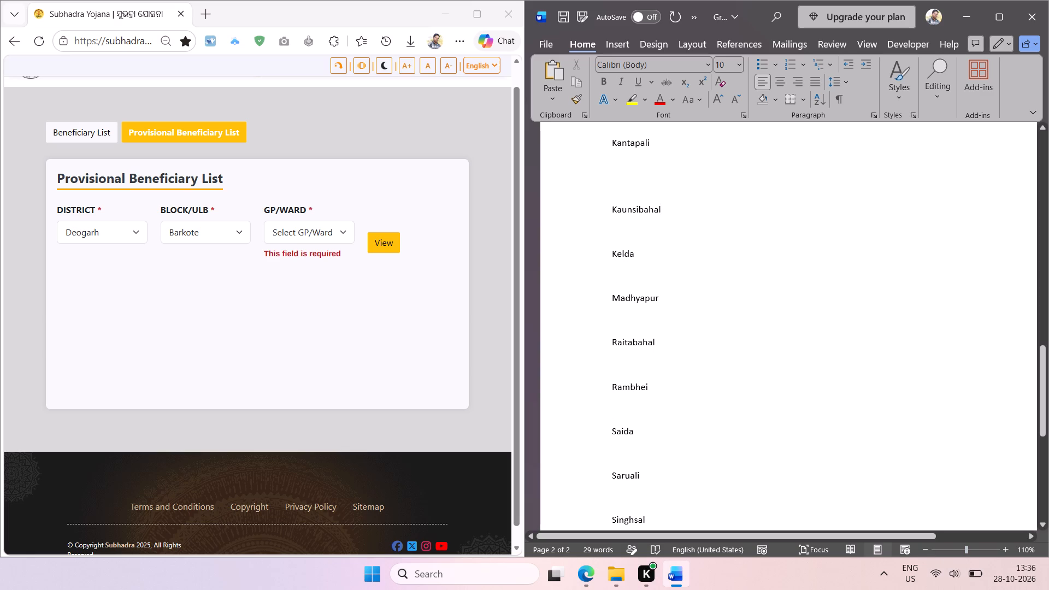
Remove the space after paragraphs throughout the whole Gram Panchayat document.
{"action": "left_click", "coordinate": [618, 486]}
{"action": "left_click", "coordinate": [628, 500]}
{"action": "key", "text": "ctrl+a"}
{"action": "left_click", "coordinate": [850, 84]}
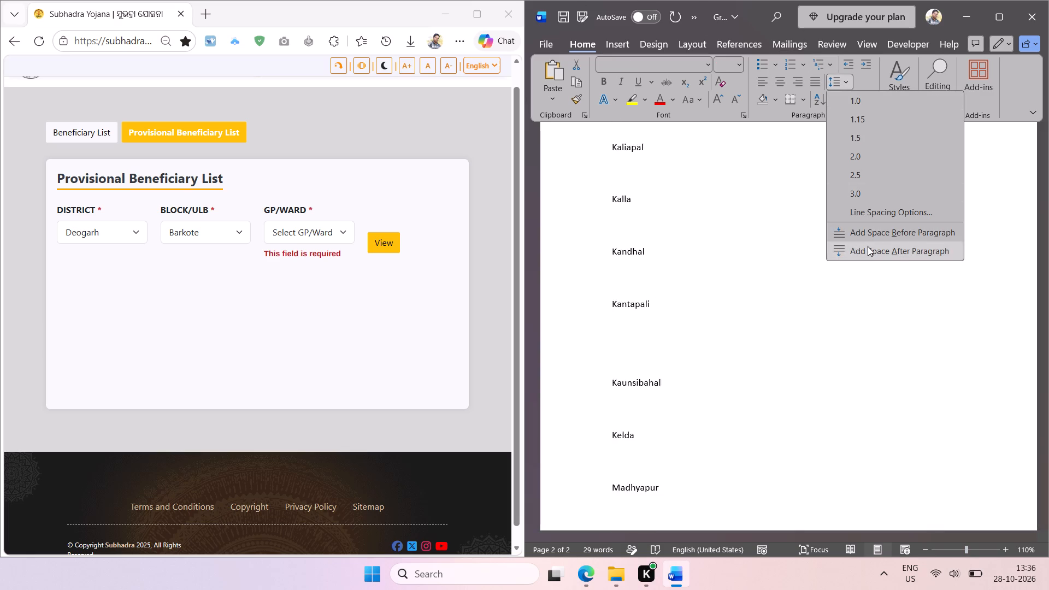
{"action": "left_click", "coordinate": [868, 247]}
{"action": "left_click", "coordinate": [845, 82]}
{"action": "left_click", "coordinate": [864, 245]}
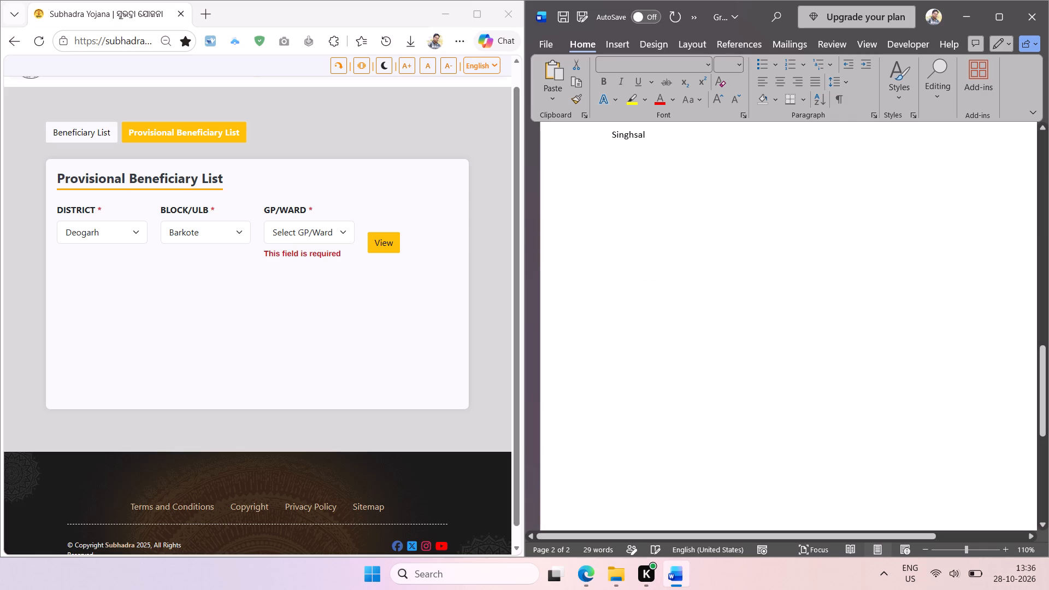
{"action": "left_click", "coordinate": [729, 321]}
Delete the blank lines between the names from Jharakhandhal to Kantapali in the Barkote list.
{"action": "scroll", "coordinate": [698, 297], "scroll_direction": "up", "scroll_amount": 4}
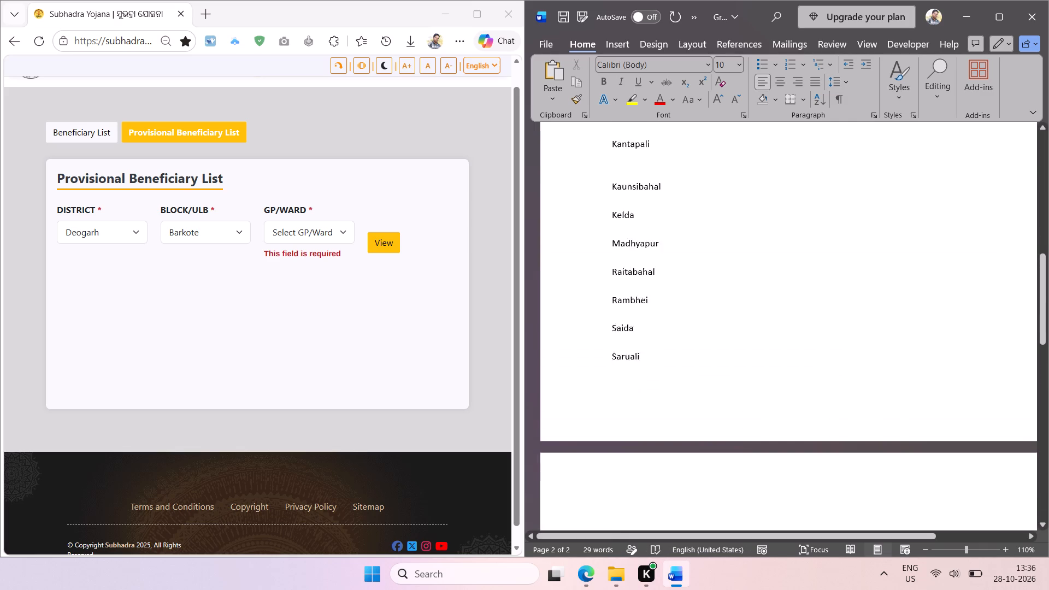
{"action": "scroll", "coordinate": [698, 297], "scroll_direction": "up", "scroll_amount": 2}
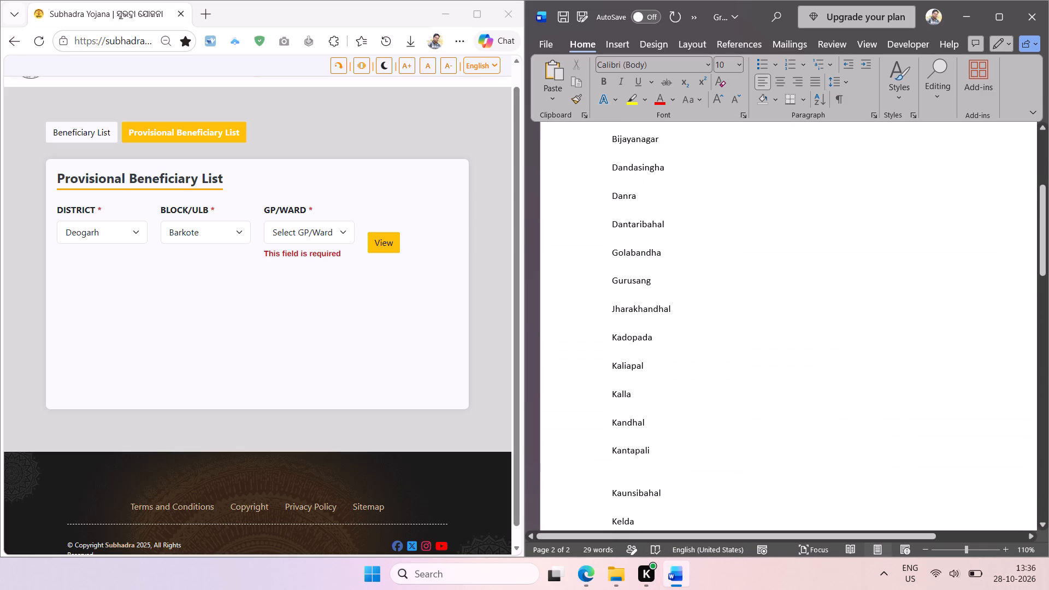
{"action": "scroll", "coordinate": [644, 452], "scroll_direction": "up", "scroll_amount": 1}
{"action": "left_click", "coordinate": [632, 505]}
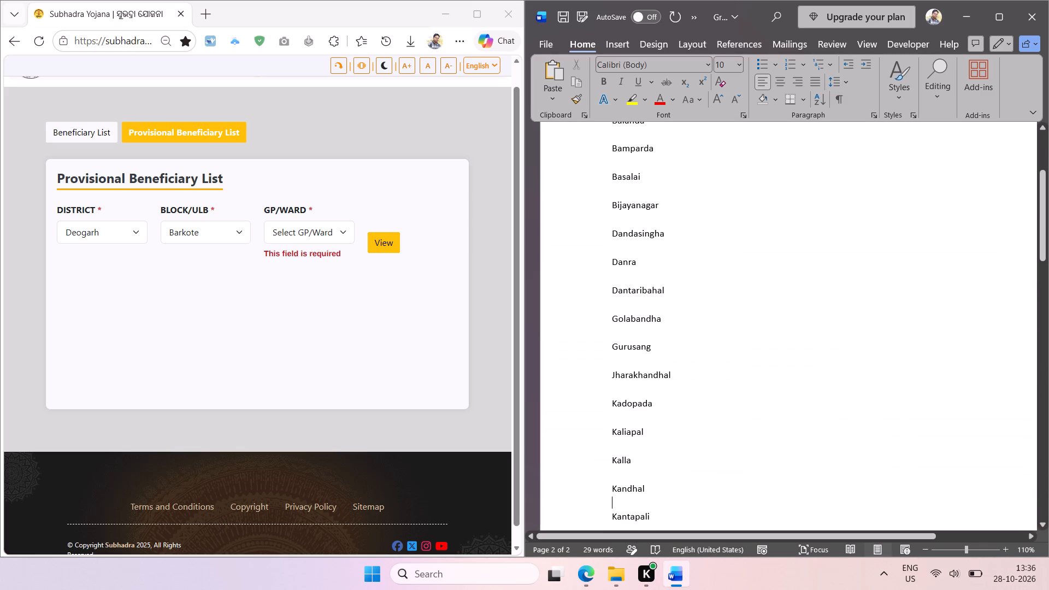
{"action": "key", "text": "BackSpace"}
{"action": "key", "text": "Up"}
{"action": "key", "text": "Up"}
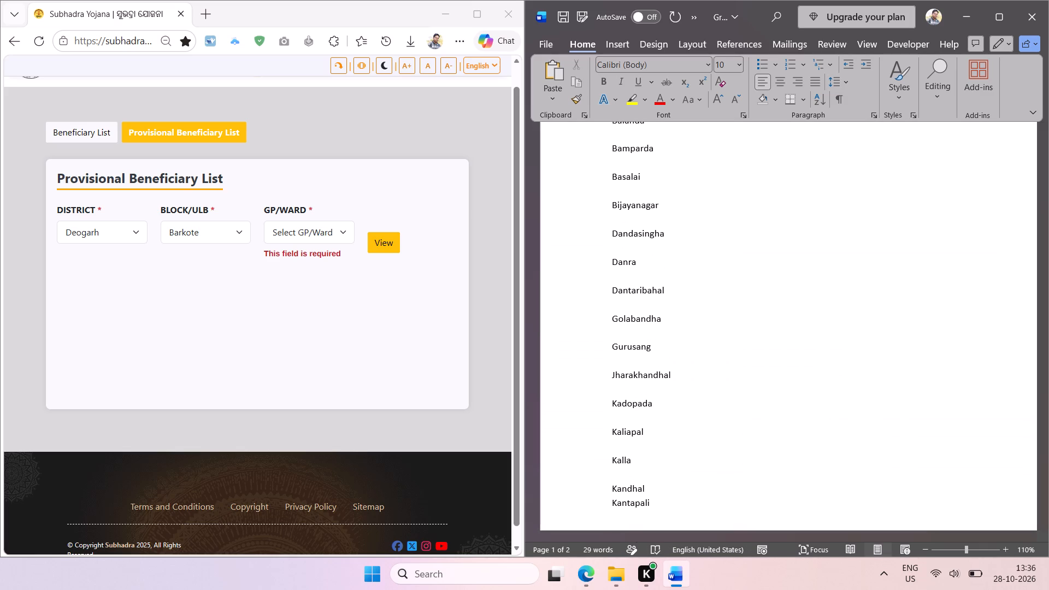
{"action": "key", "text": "Down"}
{"action": "key", "text": "BackSpace"}
{"action": "key", "text": "Up"}
{"action": "key", "text": "BackSpace"}
{"action": "key", "text": "Up"}
{"action": "key", "text": "BackSpace"}
{"action": "key", "text": "Up"}
{"action": "key", "text": "BackSpace"}
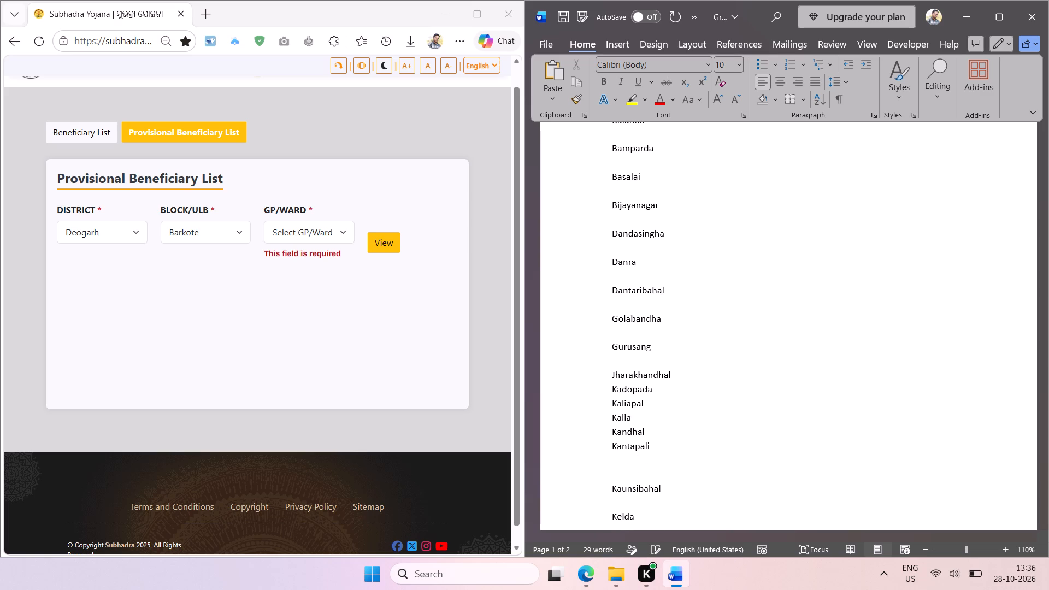
Delete the blank lines between the names from Basalai to Jharakhandhal in the Barkote list.
{"action": "key", "text": "Up"}
{"action": "key", "text": "BackSpace"}
{"action": "key", "text": "Up"}
{"action": "key", "text": "BackSpace"}
{"action": "key", "text": "Up"}
{"action": "key", "text": "BackSpace"}
{"action": "key", "text": "Up"}
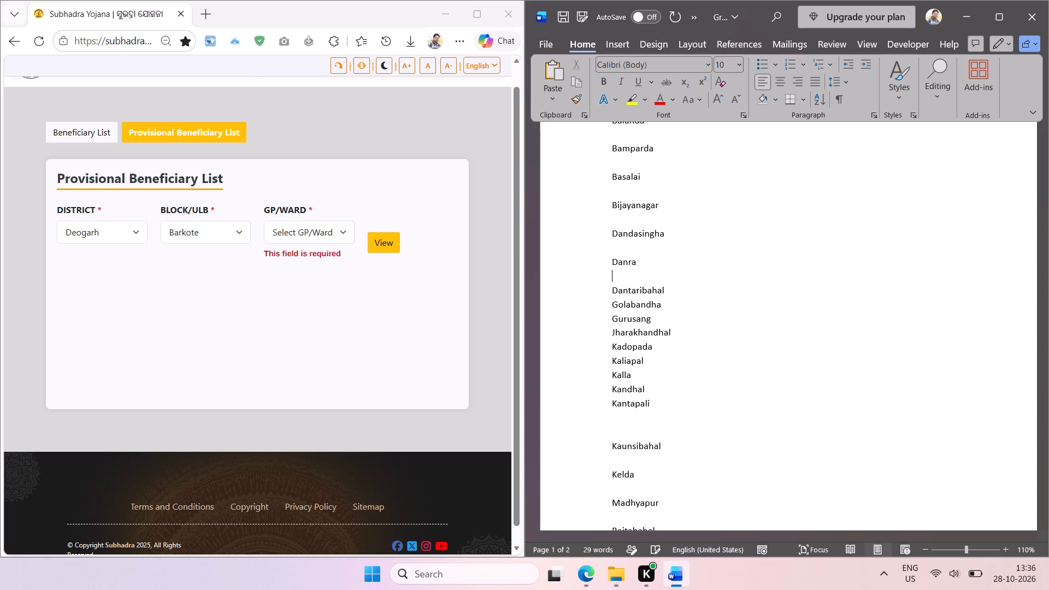
{"action": "key", "text": "BackSpace"}
{"action": "key", "text": "Up"}
{"action": "key", "text": "BackSpace"}
{"action": "key", "text": "Up"}
{"action": "key", "text": "BackSpace"}
{"action": "key", "text": "Up"}
{"action": "key", "text": "BackSpace"}
Delete the remaining blank lines between Balam and Basalai below the BARKOTE heading.
{"action": "key", "text": "Up"}
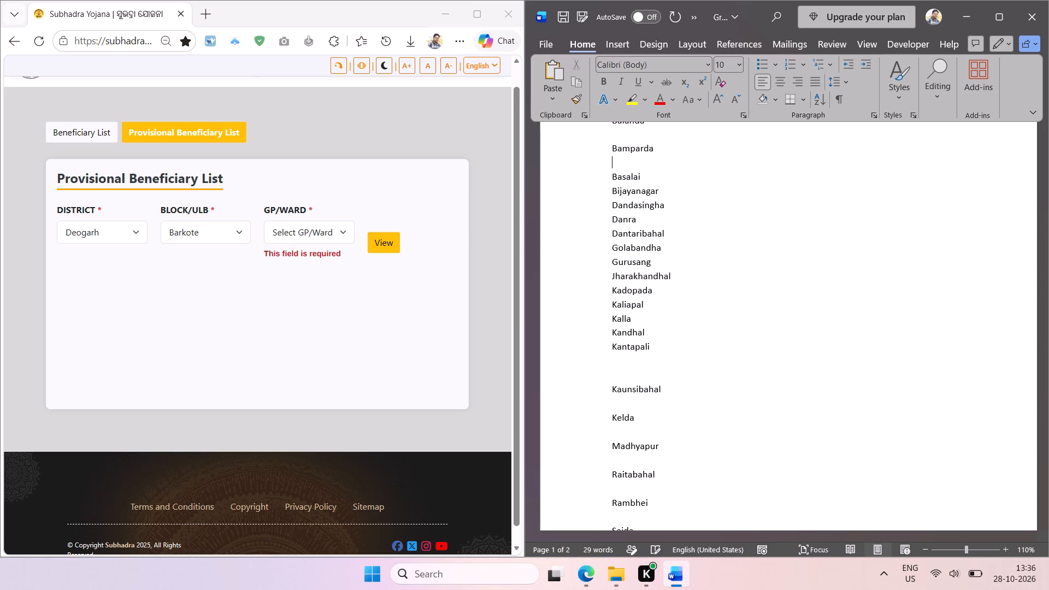
{"action": "key", "text": "BackSpace"}
{"action": "key", "text": "Up"}
{"action": "key", "text": "BackSpace"}
{"action": "scroll", "coordinate": [691, 501], "scroll_direction": "up", "scroll_amount": 1}
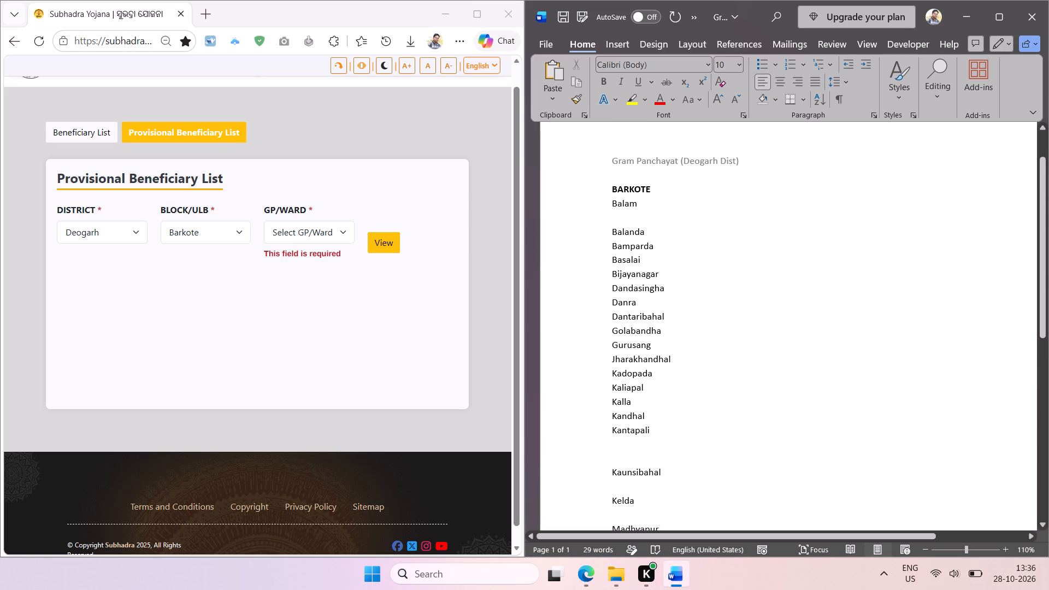
{"action": "scroll", "coordinate": [691, 501], "scroll_direction": "up", "scroll_amount": 1}
{"action": "key", "text": "Up"}
{"action": "key", "text": "BackSpace"}
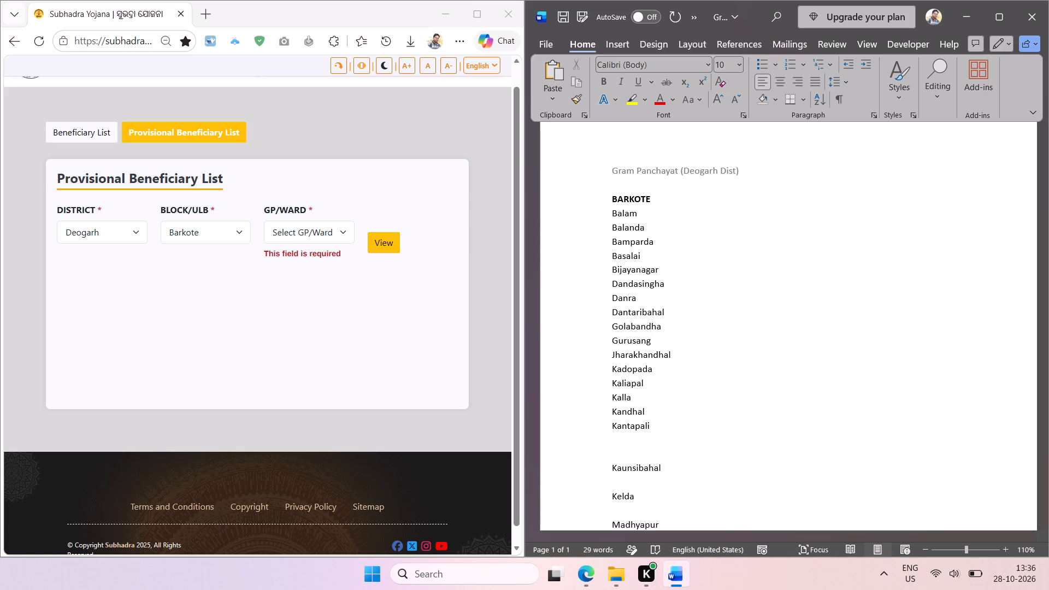
Delete the blank lines between the names from Kelda to Singhsal at the end of the Barkote list.
{"action": "scroll", "coordinate": [691, 501], "scroll_direction": "down", "scroll_amount": 3}
{"action": "left_click", "coordinate": [630, 421]}
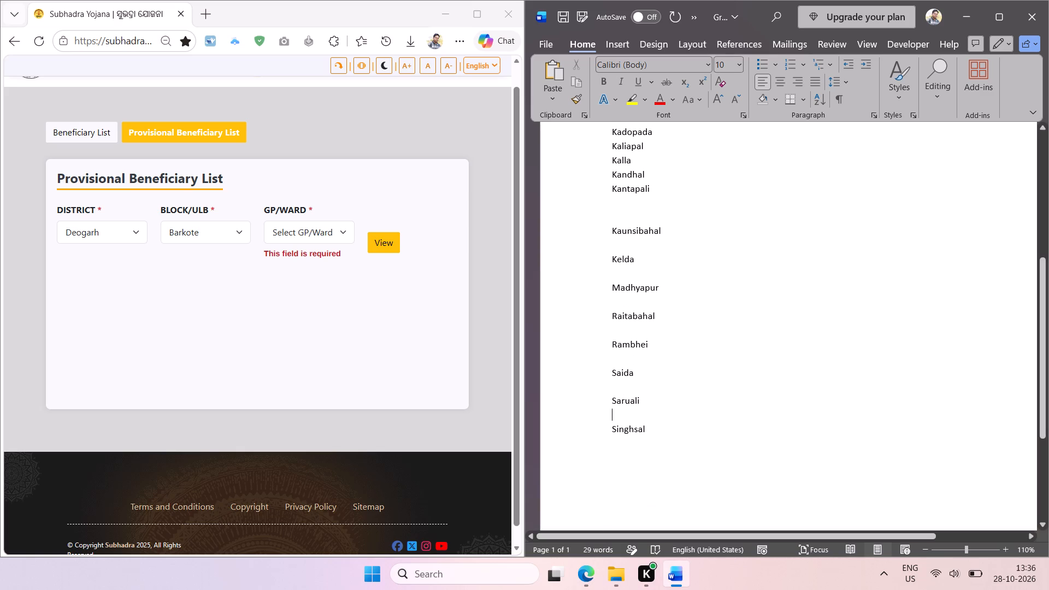
{"action": "key", "text": "BackSpace"}
{"action": "key", "text": "Up"}
{"action": "key", "text": "BackSpace"}
{"action": "key", "text": "Up"}
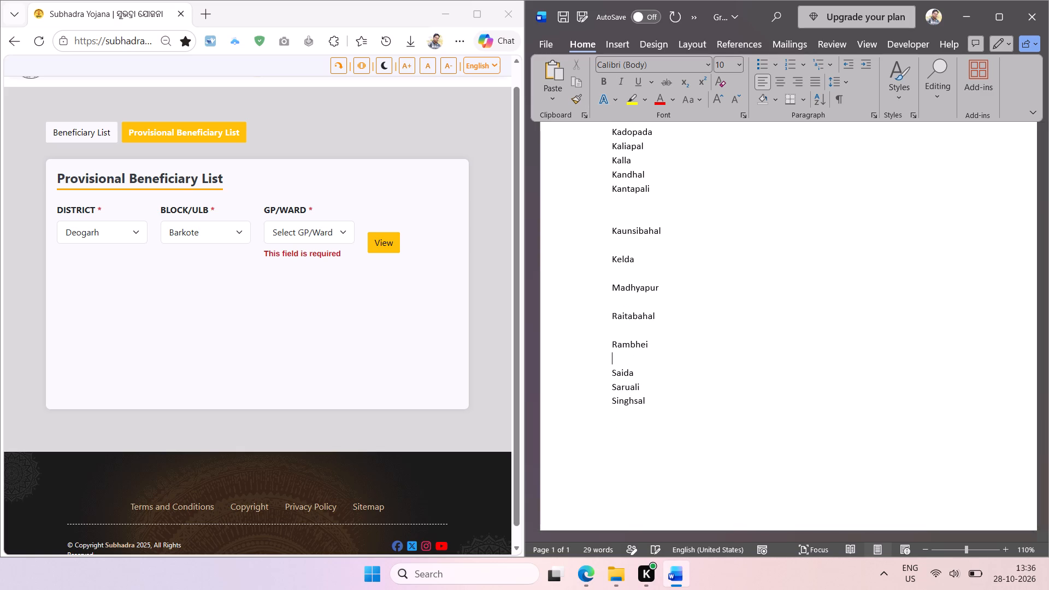
{"action": "key", "text": "BackSpace"}
{"action": "key", "text": "Up"}
{"action": "key", "text": "BackSpace"}
{"action": "key", "text": "Up"}
{"action": "key", "text": "BackSpace"}
{"action": "key", "text": "Up"}
{"action": "key", "text": "BackSpace"}
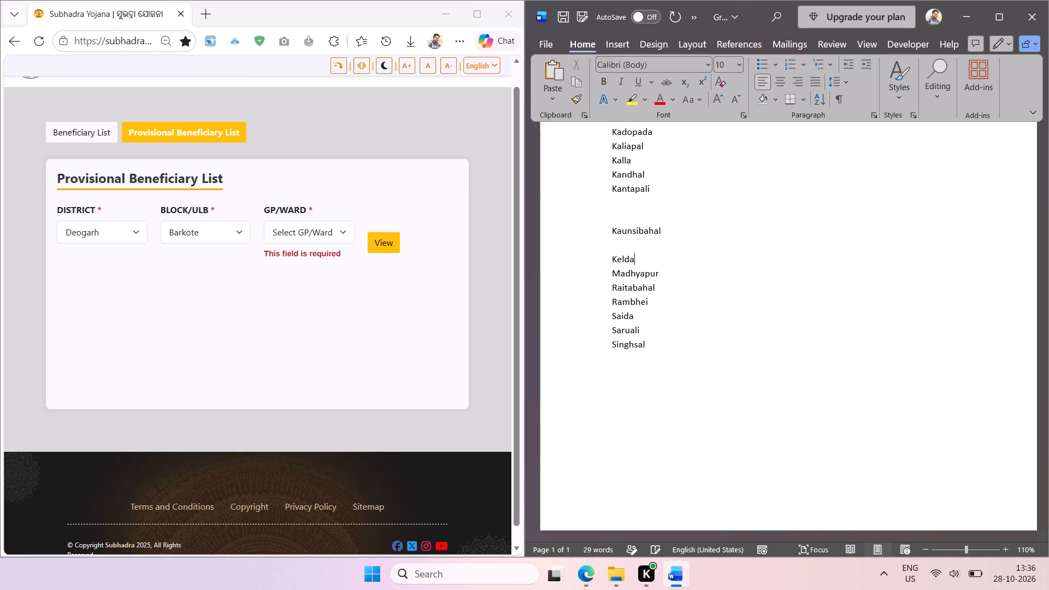
Delete the blank lines separating Kantapali, Kaunsibahal and Kelda.
{"action": "key", "text": "Up"}
{"action": "key", "text": "BackSpace"}
{"action": "key", "text": "Up"}
{"action": "key", "text": "BackSpace"}
{"action": "key", "text": "BackSpace"}
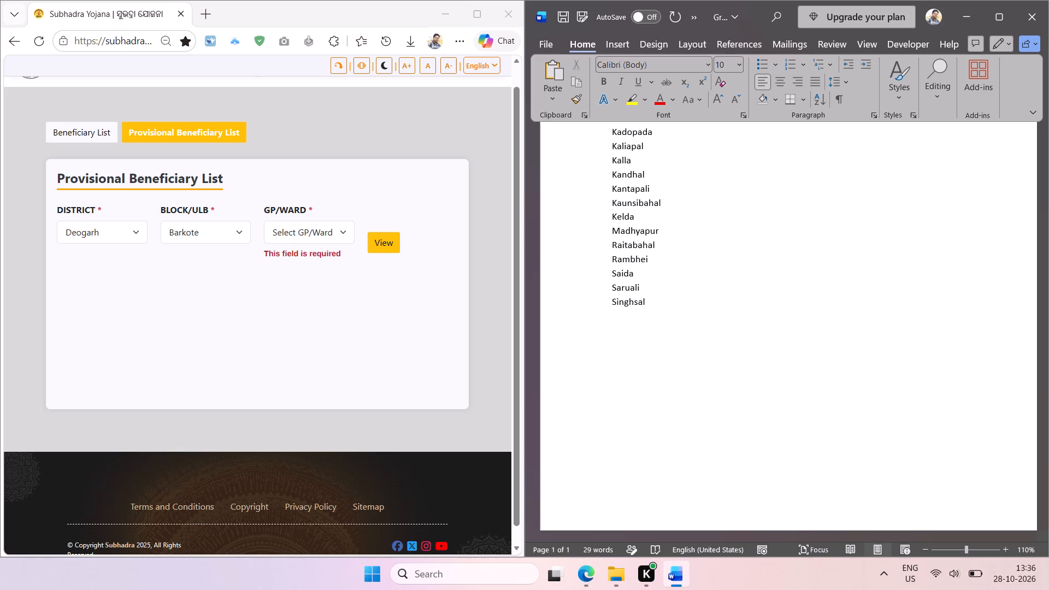
Check the end of Barkote's GP/Ward list on the website against the names in the document.
{"action": "left_click", "coordinate": [343, 233]}
{"action": "scroll", "coordinate": [313, 432], "scroll_direction": "down", "scroll_amount": 1}
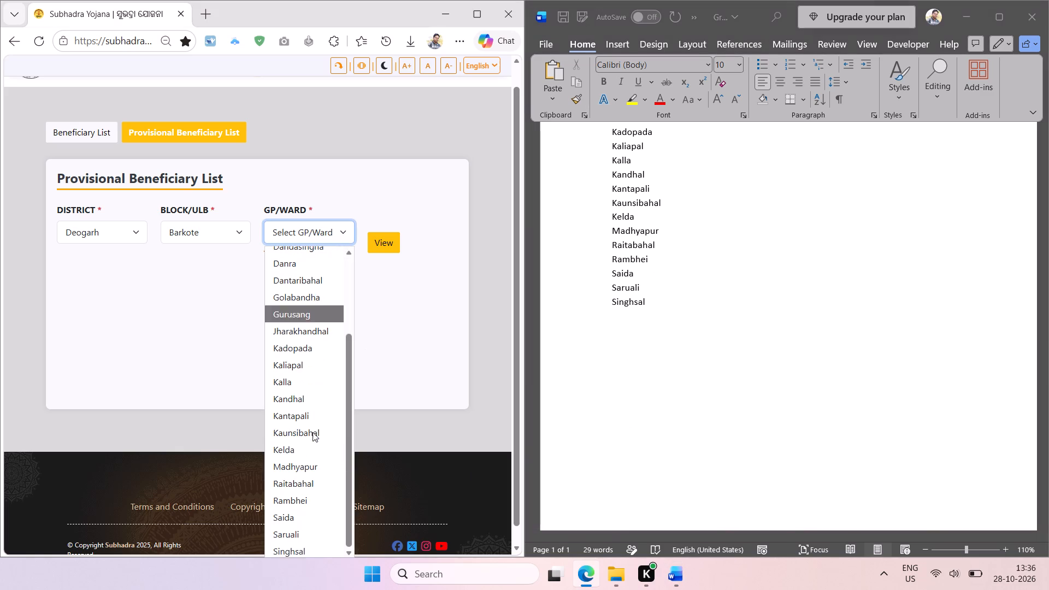
{"action": "scroll", "coordinate": [313, 432], "scroll_direction": "down", "scroll_amount": 2}
{"action": "left_click", "coordinate": [436, 377]}
Sort the Barkote names, Balam to Singhsal, alphabetically in the document.
{"action": "left_click", "coordinate": [710, 340]}
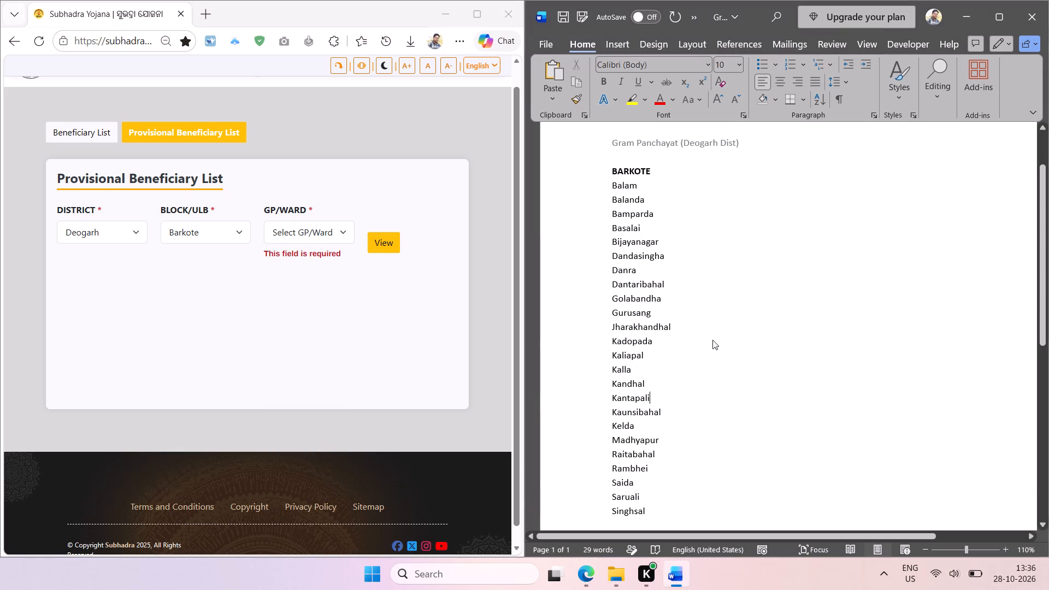
{"action": "left_click_drag", "start_coordinate": [648, 512], "coordinate": [623, 190]}
{"action": "left_click", "coordinate": [817, 102]}
{"action": "key", "text": "Return"}
Turn the sorted Barkote names into a numbered list aligned with the heading's margin and save the document.
{"action": "left_click", "coordinate": [791, 66]}
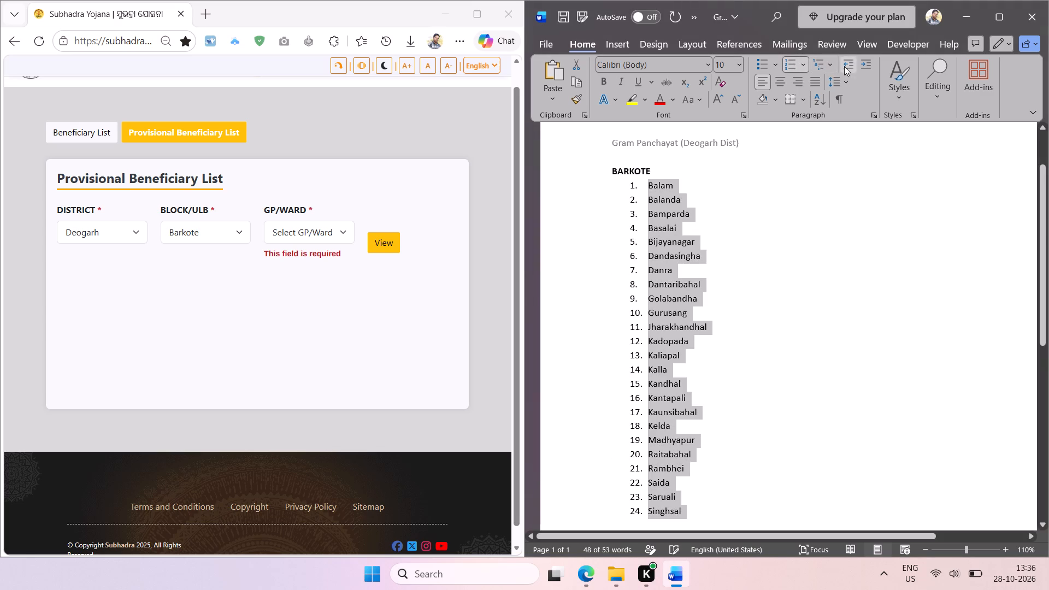
{"action": "double_click", "coordinate": [846, 65]}
{"action": "left_click", "coordinate": [733, 208]}
{"action": "key", "text": "ctrl+s"}
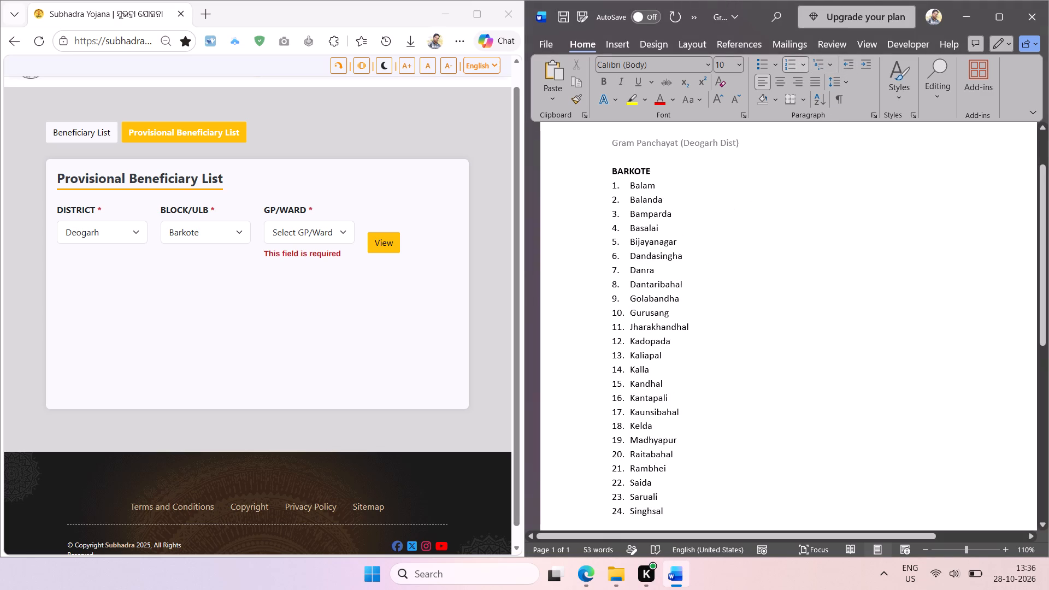
Copy the BARKOTE heading and paste it below Singhsal as an unnumbered line, separated by a blank line.
{"action": "double_click", "coordinate": [634, 170]}
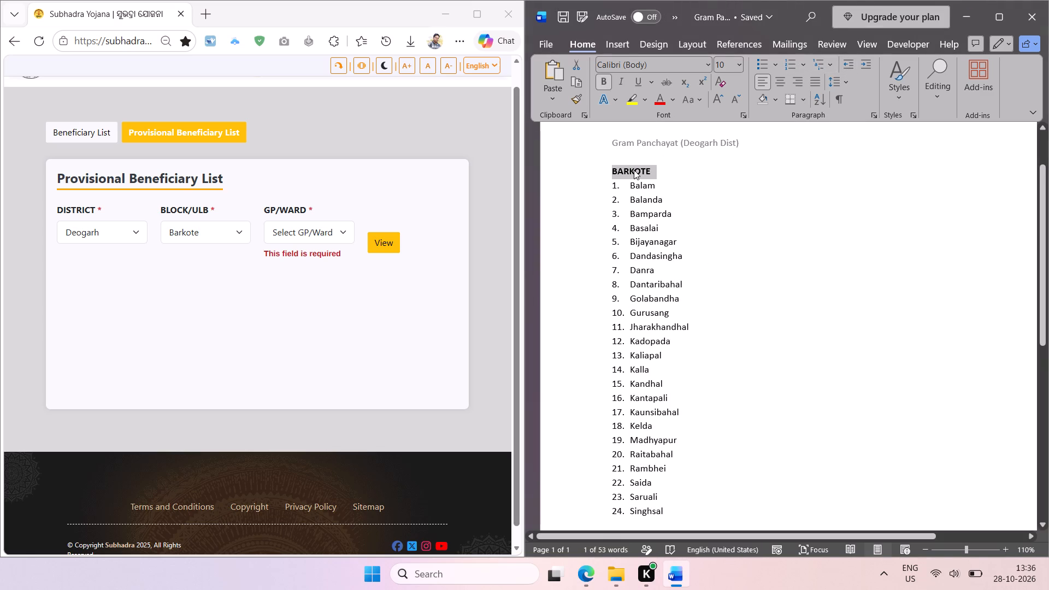
{"action": "key", "text": "ctrl+c"}
{"action": "left_click", "coordinate": [716, 319]}
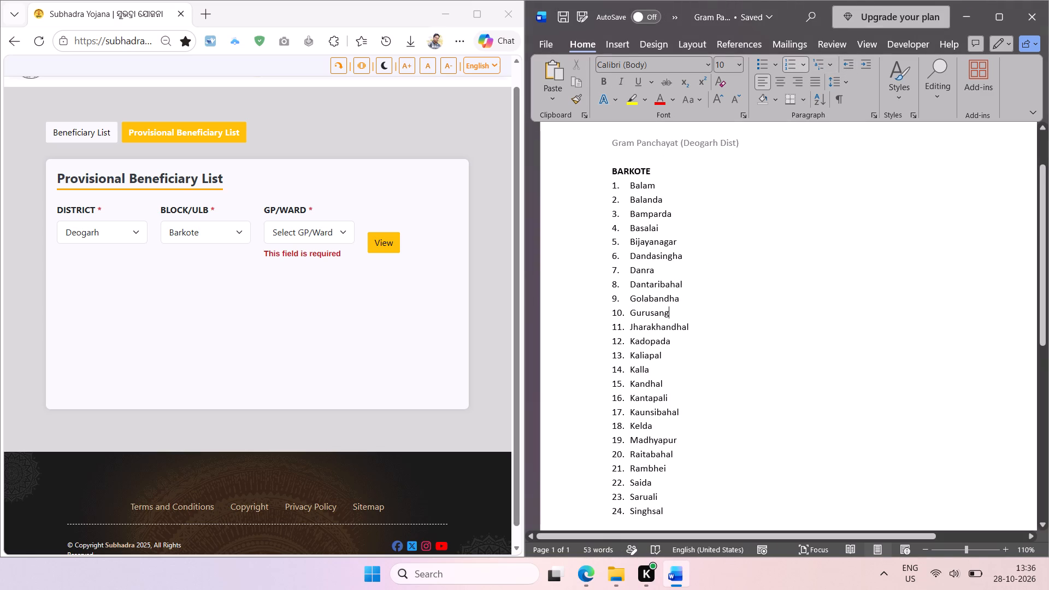
{"action": "scroll", "coordinate": [716, 319], "scroll_direction": "down", "scroll_amount": 3}
{"action": "left_click", "coordinate": [669, 273]}
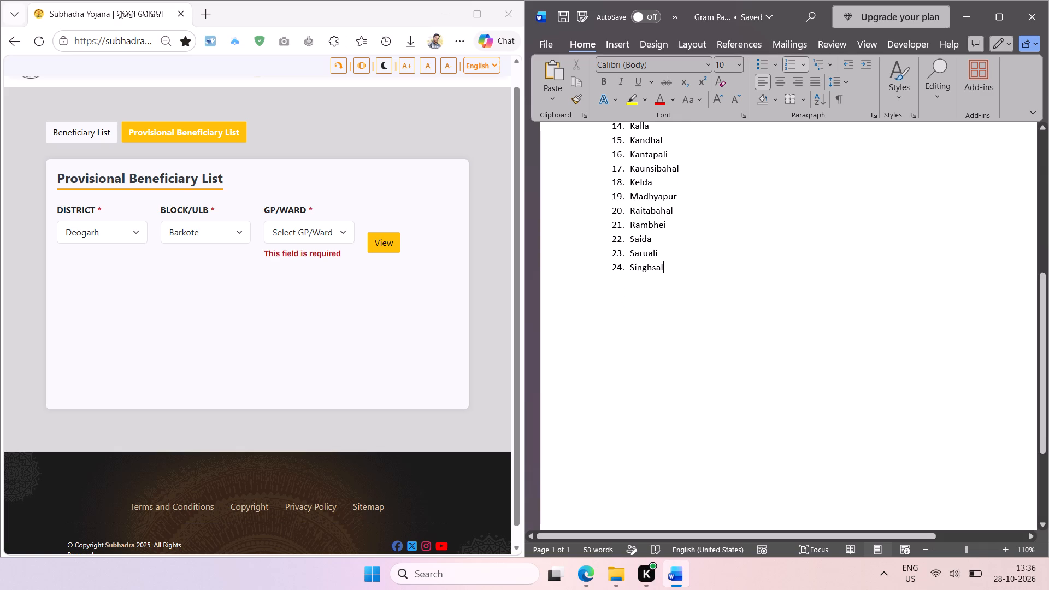
{"action": "key", "text": "Return"}
{"action": "key", "text": "Return"}
{"action": "key", "text": "Return"}
{"action": "key", "text": "ctrl+v"}
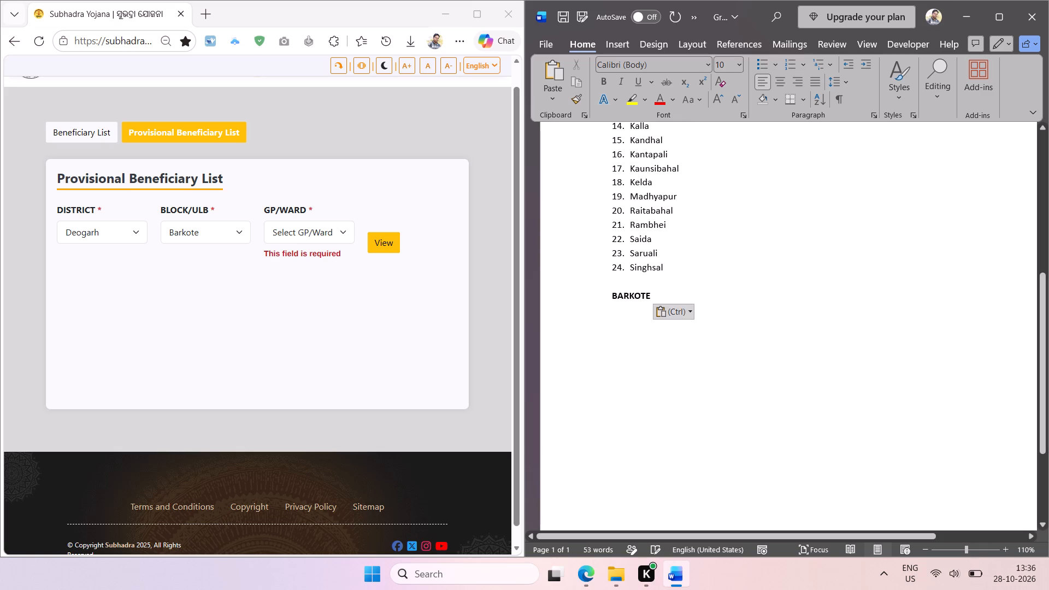
Choose Reamal as the Block/ULB for Deogarh in the website's provisional beneficiary form.
{"action": "scroll", "coordinate": [676, 290], "scroll_direction": "down", "scroll_amount": 1}
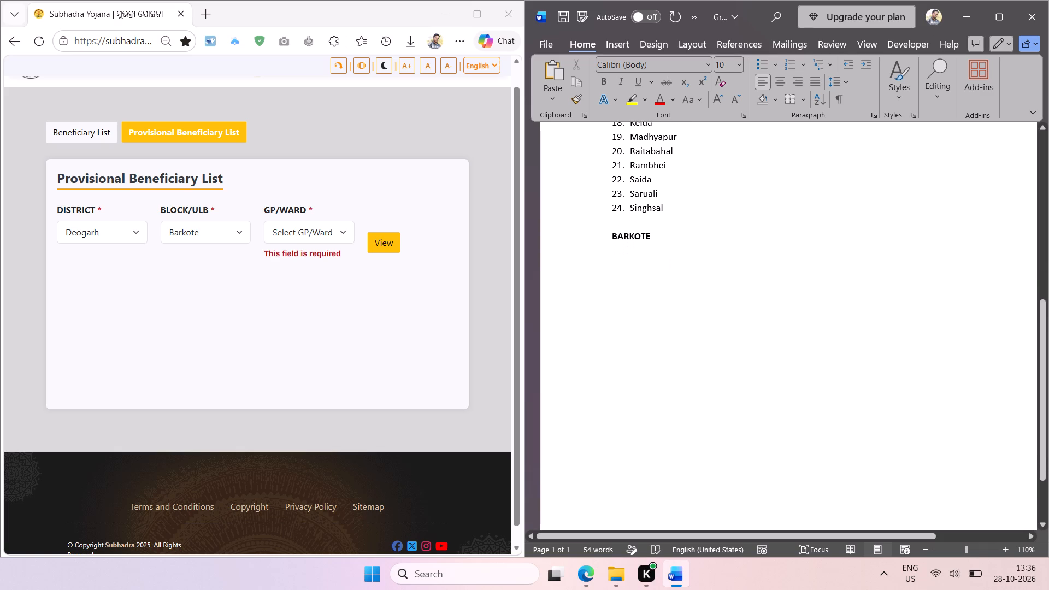
{"action": "scroll", "coordinate": [676, 290], "scroll_direction": "down", "scroll_amount": 1}
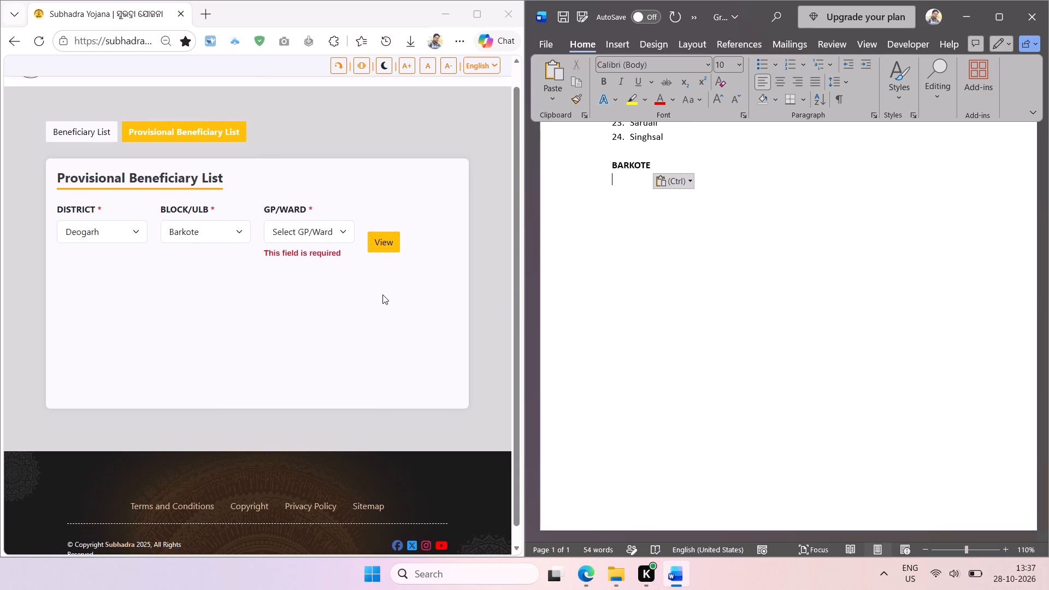
{"action": "scroll", "coordinate": [382, 294], "scroll_direction": "down", "scroll_amount": 1}
{"action": "left_click", "coordinate": [224, 230]}
{"action": "left_click", "coordinate": [220, 312]}
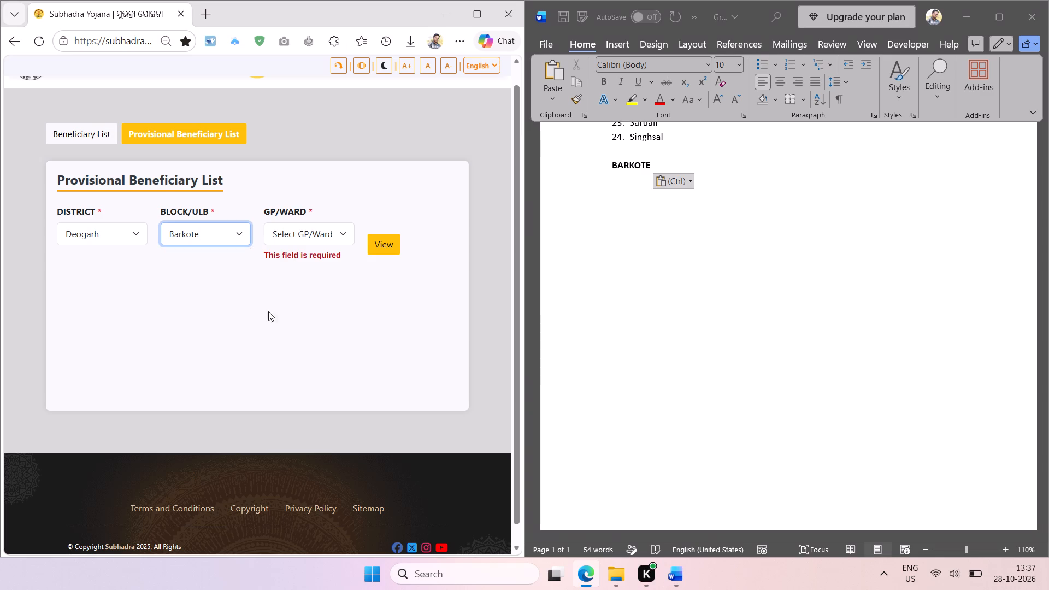
{"action": "left_click", "coordinate": [285, 328]}
Extract the block name Reamal from the website, paste it over the second BARKOTE heading in uppercase, and start a new line.
{"action": "key", "text": "shift+super+t"}
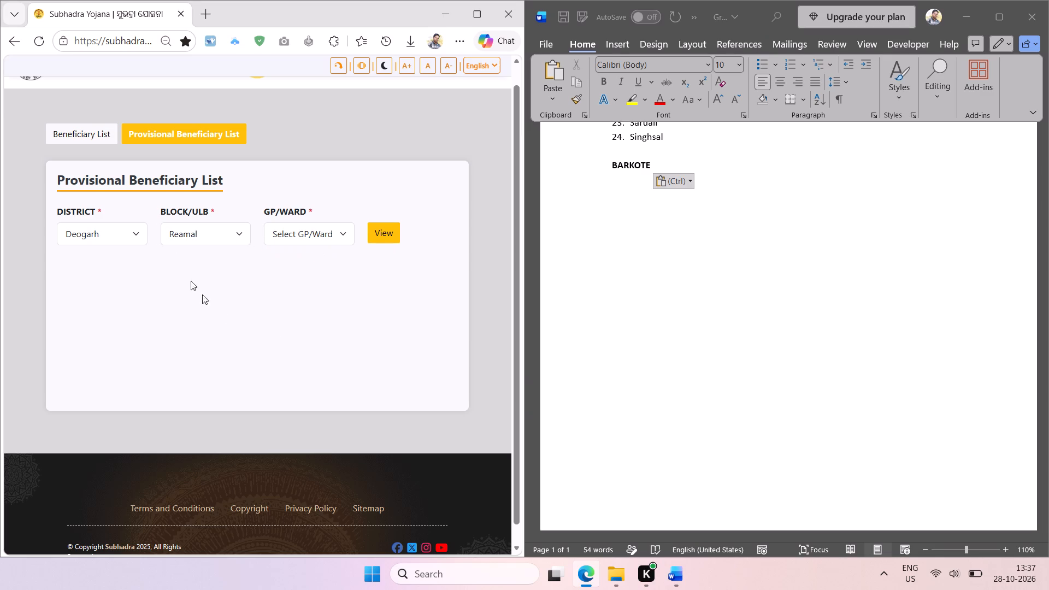
{"action": "left_click_drag", "start_coordinate": [163, 222], "coordinate": [212, 283]}
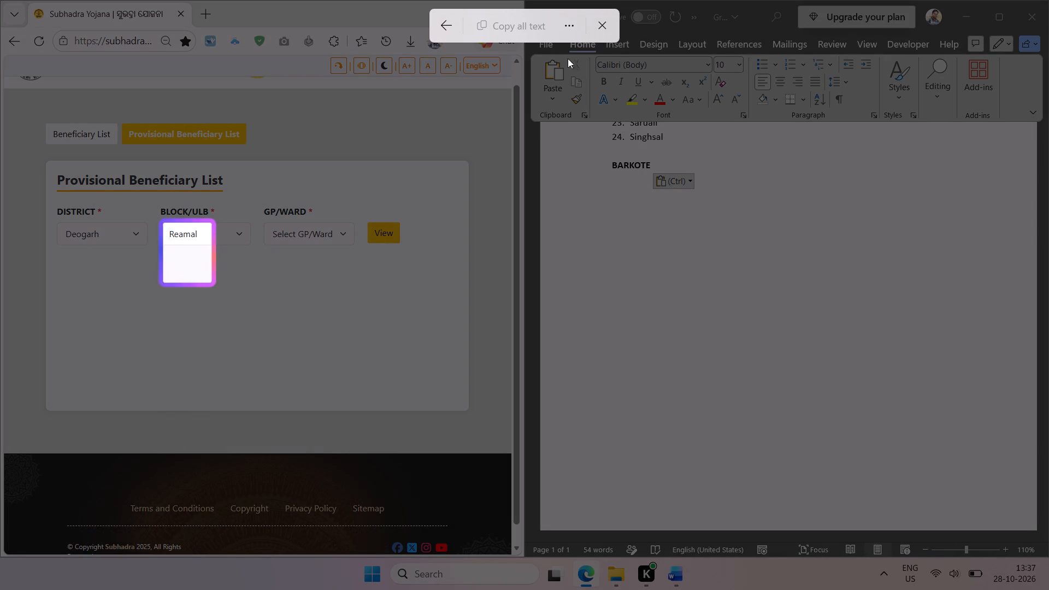
{"action": "left_click", "coordinate": [525, 26]}
{"action": "left_click", "coordinate": [652, 166]}
{"action": "double_click", "coordinate": [636, 163]}
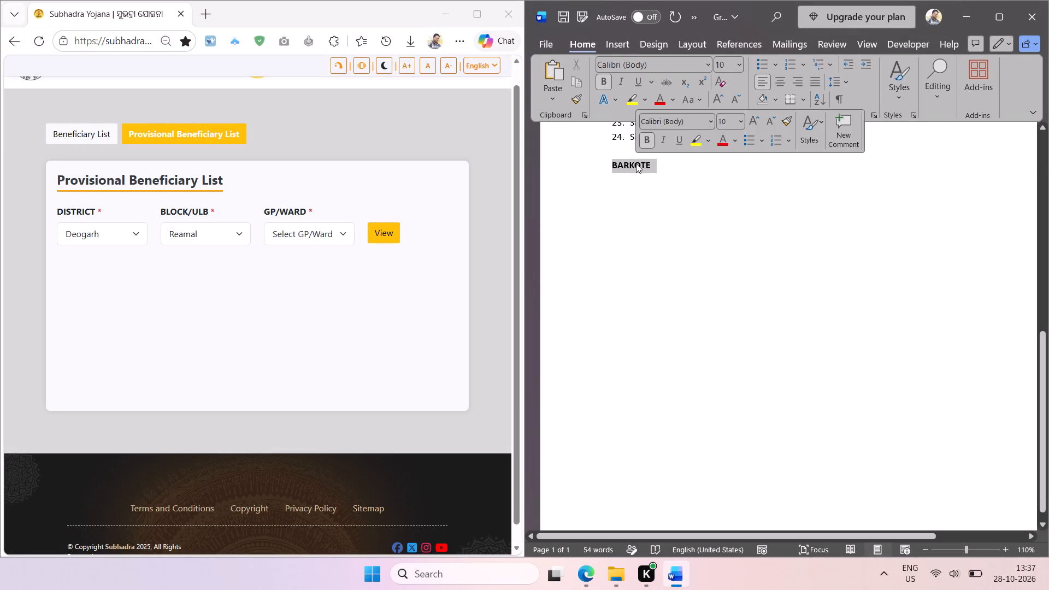
{"action": "key", "text": "ctrl+v"}
{"action": "key", "text": "shift+F3"}
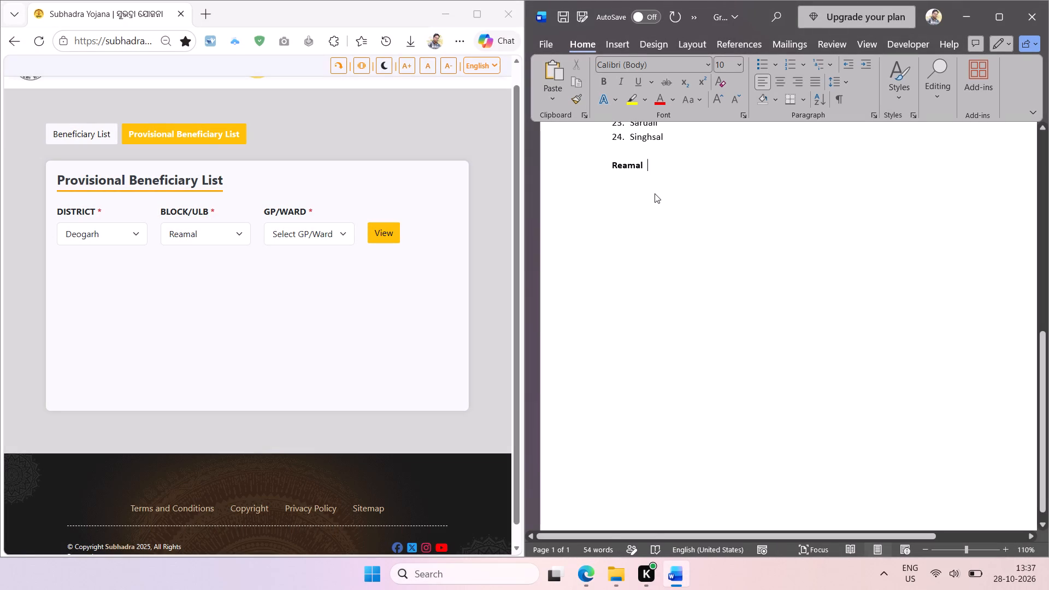
{"action": "key", "text": "Return"}
Extract the Reamal GP/Ward names from Adas to Palsama from the website and paste them below the REAMAL heading.
{"action": "left_click", "coordinate": [345, 240]}
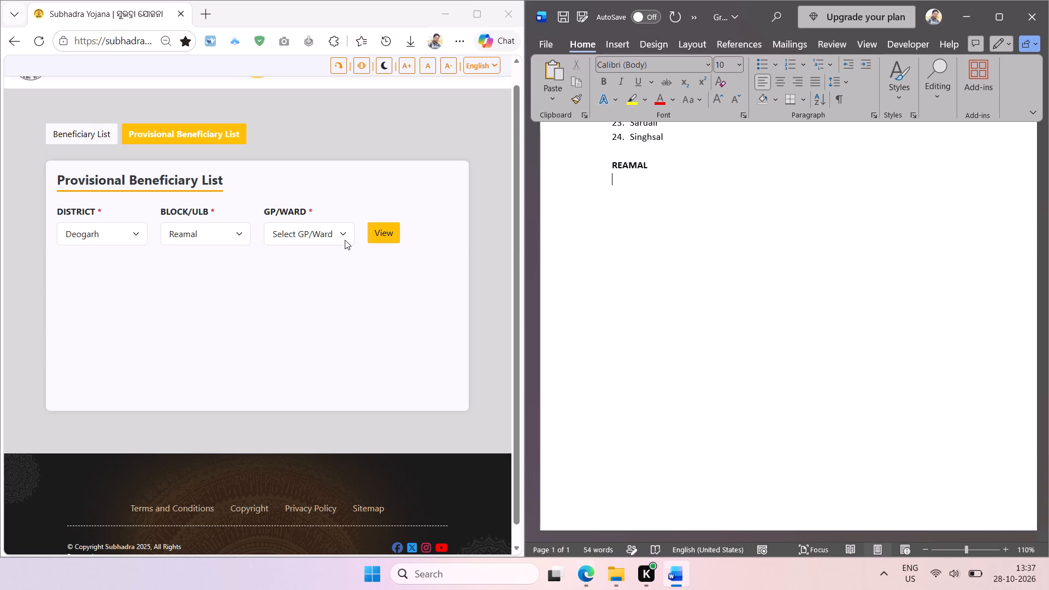
{"action": "key", "text": "shift+super+t"}
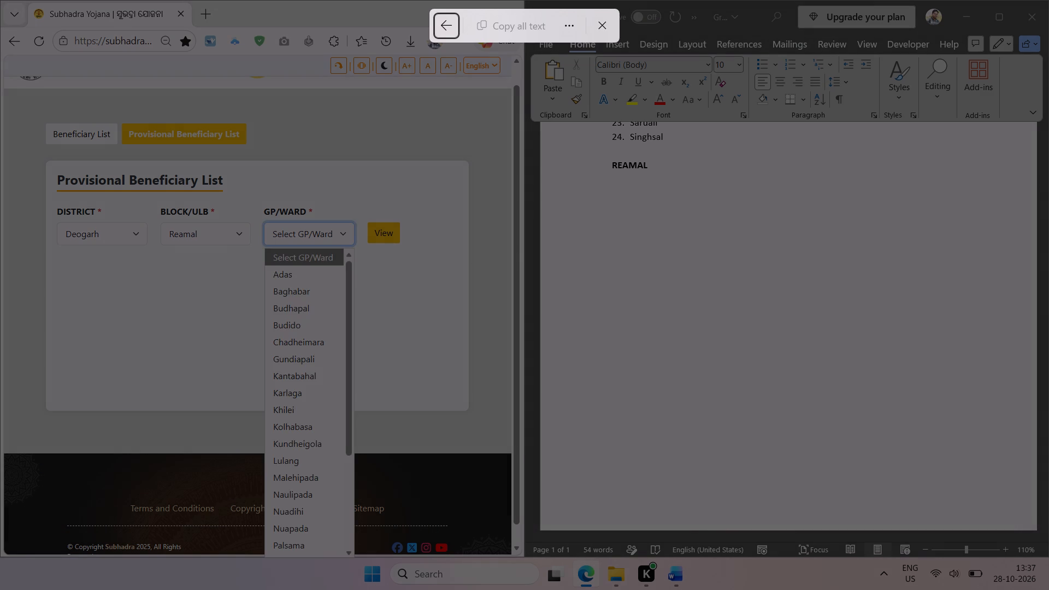
{"action": "left_click_drag", "start_coordinate": [268, 267], "coordinate": [320, 565]}
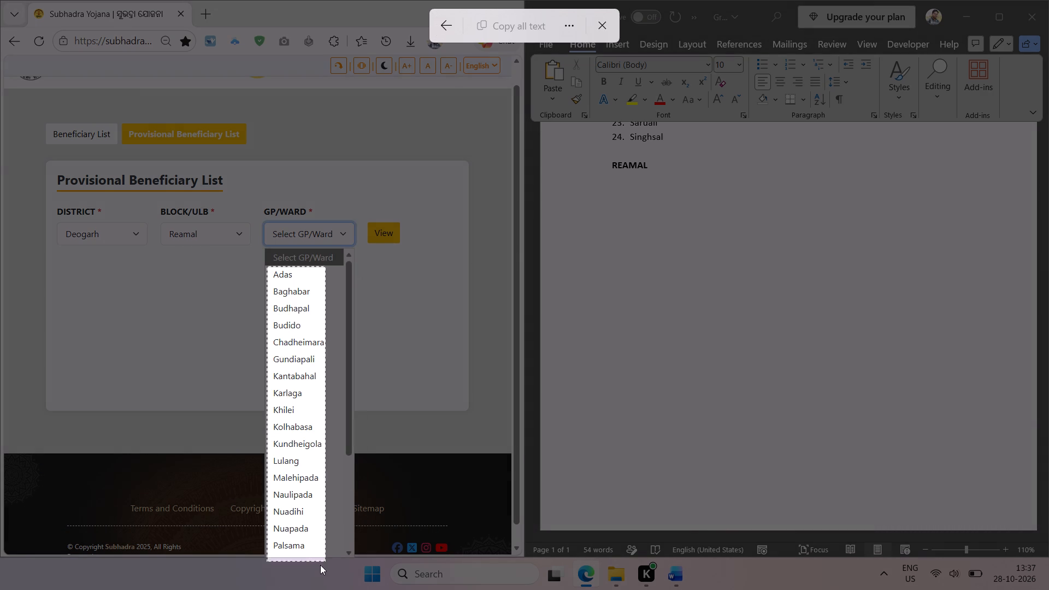
{"action": "left_click_drag", "start_coordinate": [320, 565], "coordinate": [340, 554]}
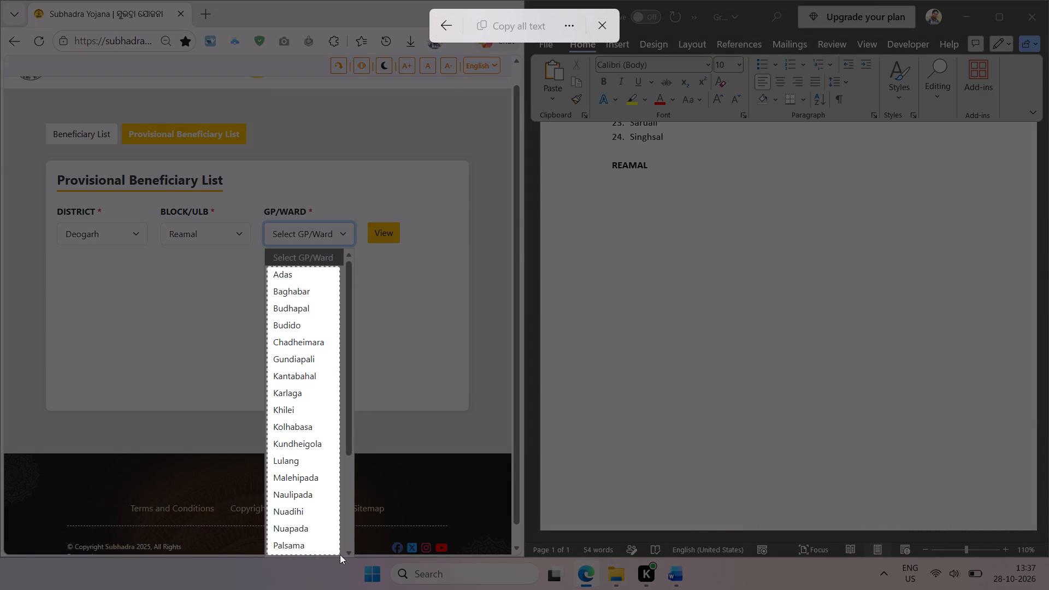
{"action": "left_click_drag", "start_coordinate": [340, 554], "coordinate": [339, 554]}
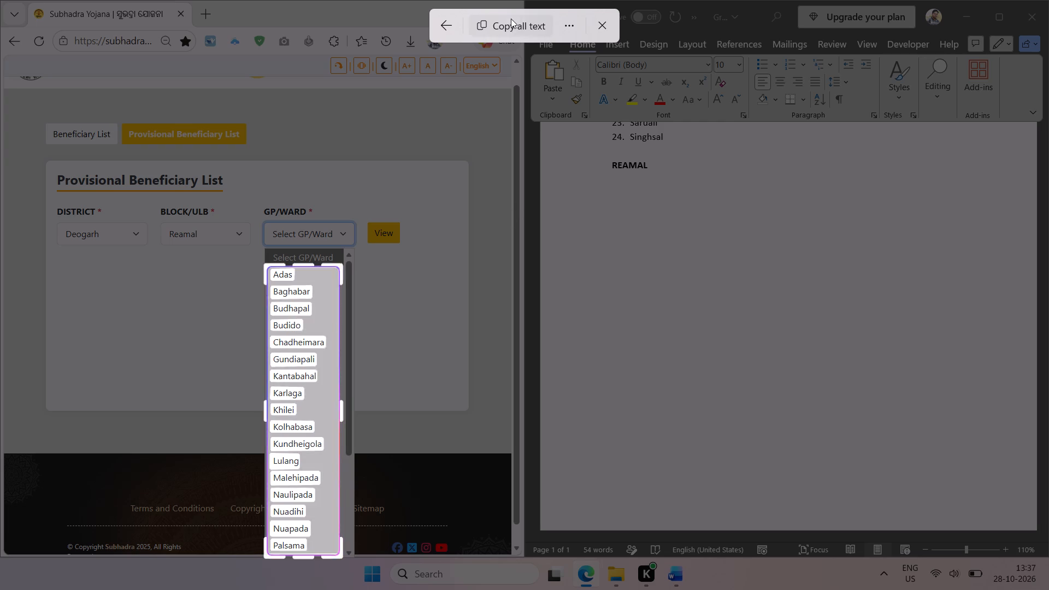
{"action": "left_click", "coordinate": [510, 17]}
{"action": "left_click", "coordinate": [627, 187]}
{"action": "key", "text": "ctrl+v"}
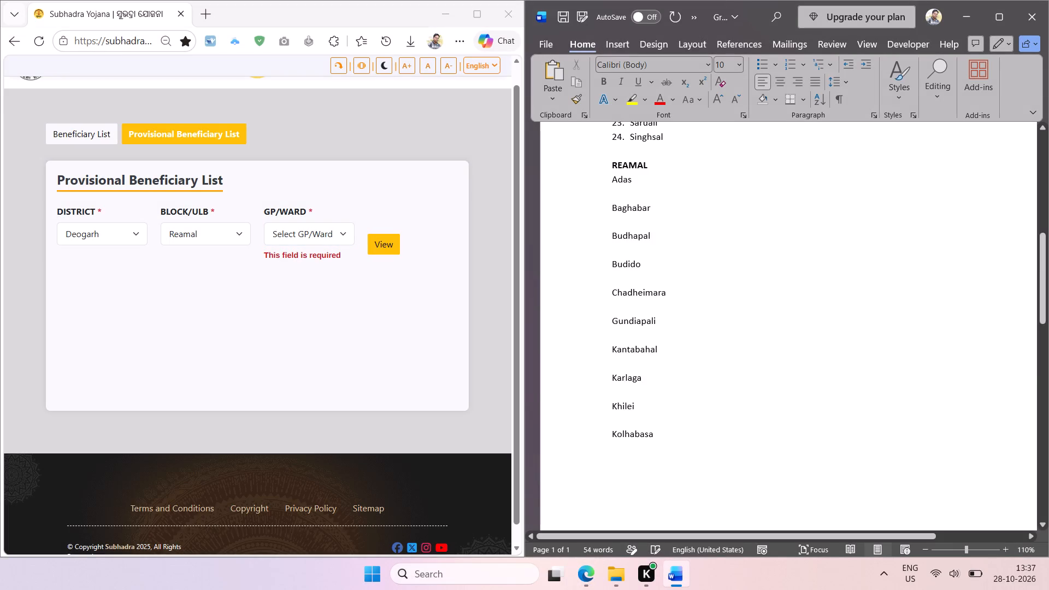
Extract the rest of Reamal's GP/Ward names, Palsama to Utunia, from the website and paste them below the first batch.
{"action": "left_click", "coordinate": [657, 511]}
{"action": "key", "text": "Return"}
{"action": "key", "text": "Return"}
{"action": "scroll", "coordinate": [691, 430], "scroll_direction": "down", "scroll_amount": 1}
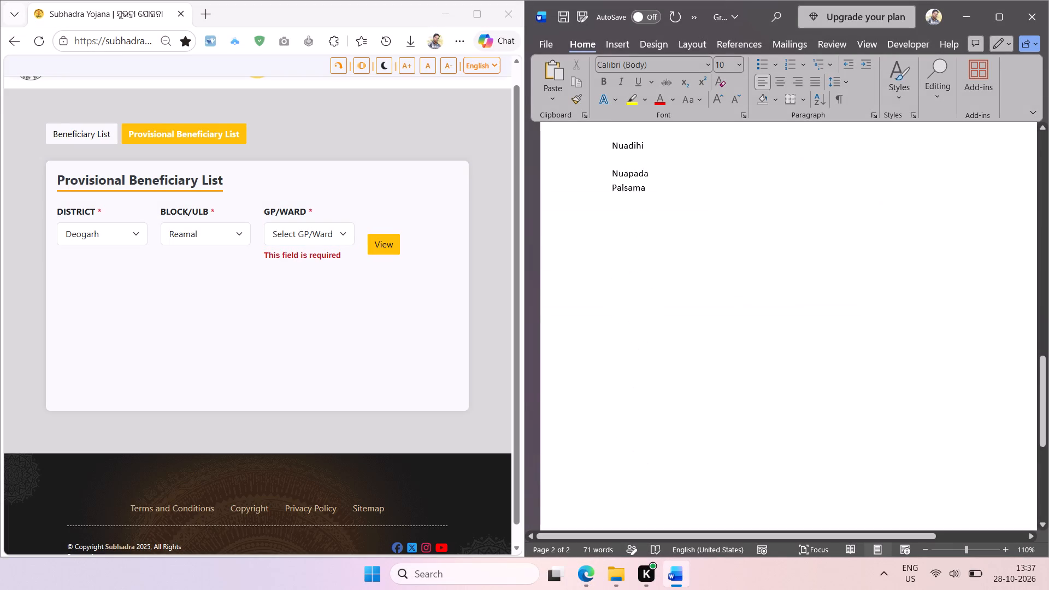
{"action": "scroll", "coordinate": [691, 430], "scroll_direction": "down", "scroll_amount": 1}
{"action": "left_click", "coordinate": [349, 227]}
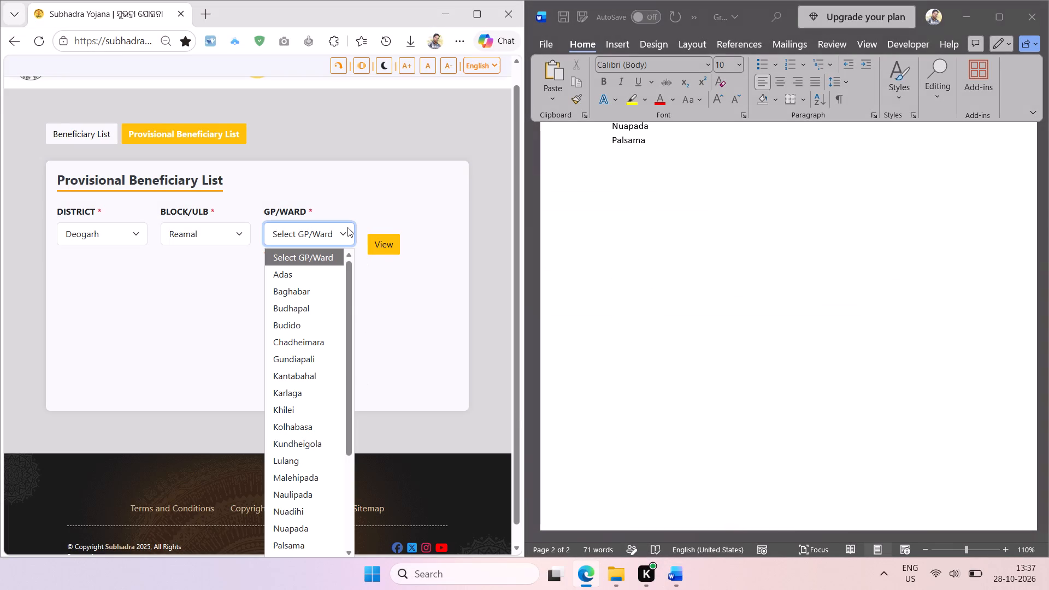
{"action": "left_click_drag", "start_coordinate": [349, 297], "coordinate": [360, 471]}
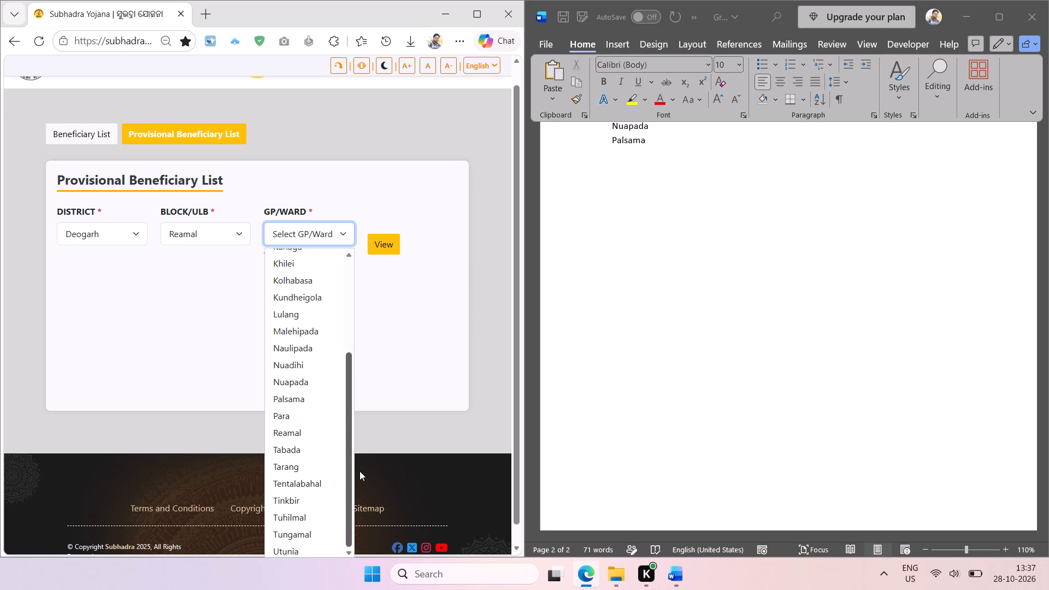
{"action": "left_click_drag", "start_coordinate": [360, 471], "coordinate": [360, 475]}
{"action": "left_click_drag", "start_coordinate": [352, 376], "coordinate": [362, 564]}
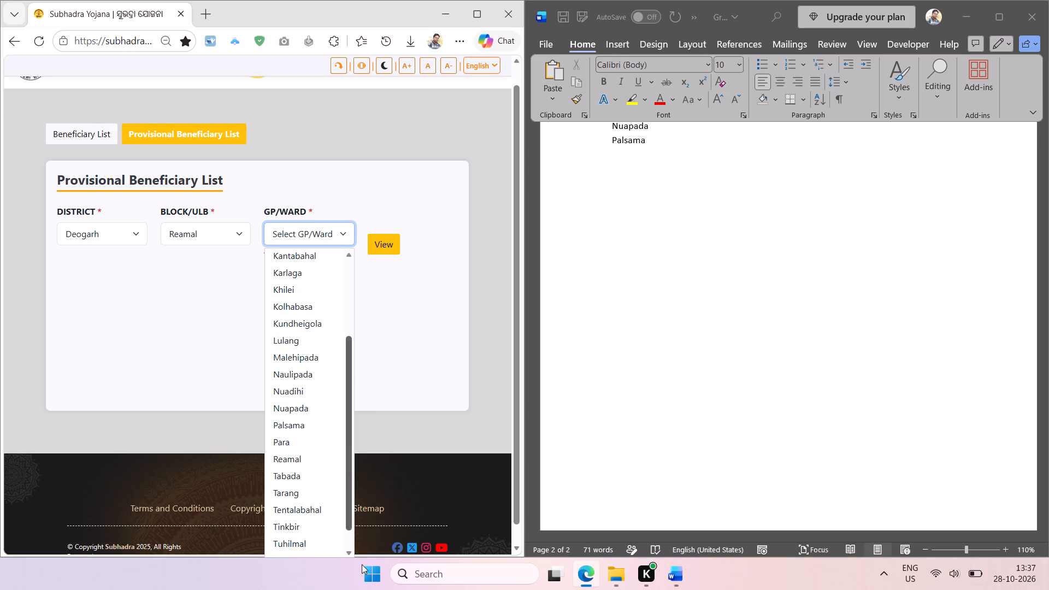
{"action": "left_click_drag", "start_coordinate": [362, 564], "coordinate": [362, 565]}
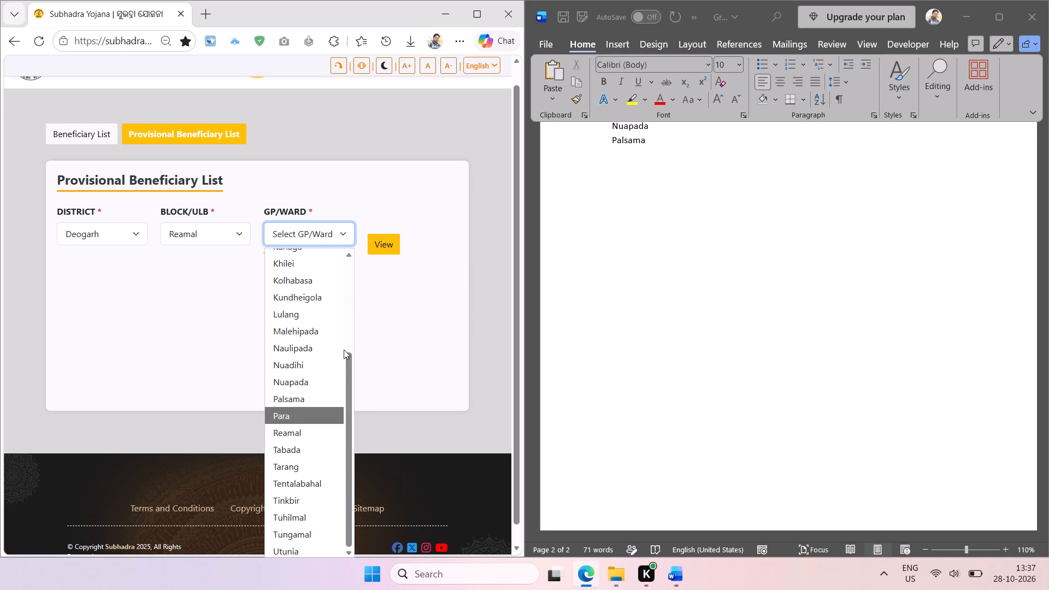
{"action": "key", "text": "shift+super+t"}
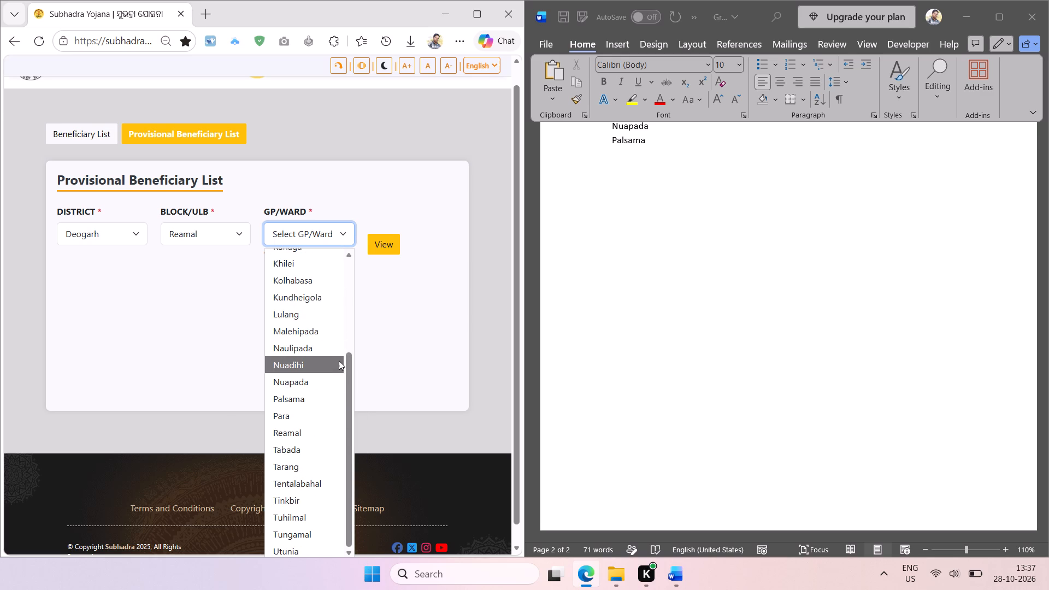
{"action": "left_click_drag", "start_coordinate": [269, 391], "coordinate": [361, 536]}
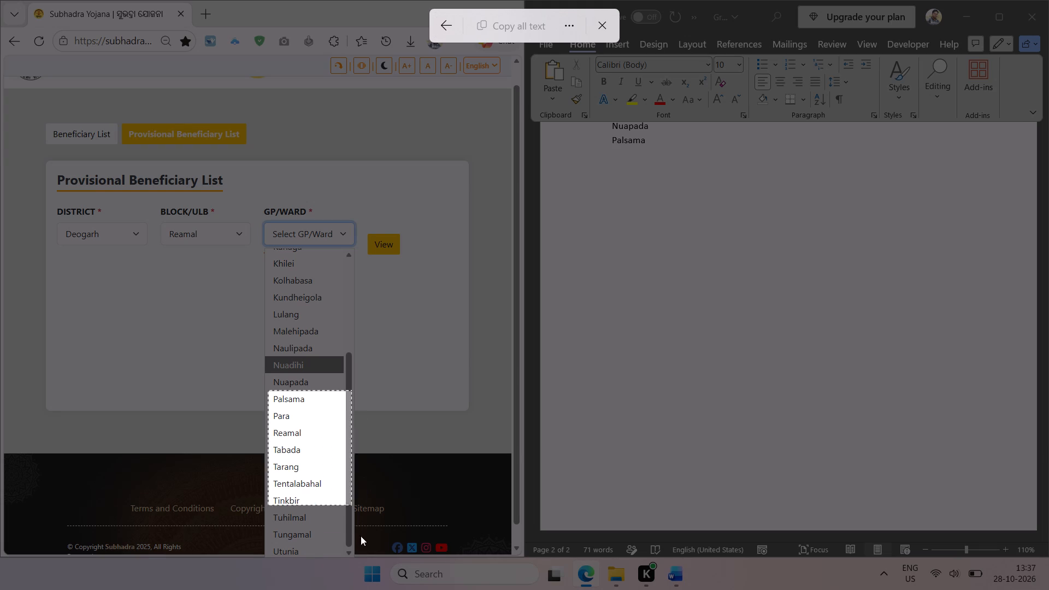
{"action": "left_click_drag", "start_coordinate": [361, 536], "coordinate": [342, 563]}
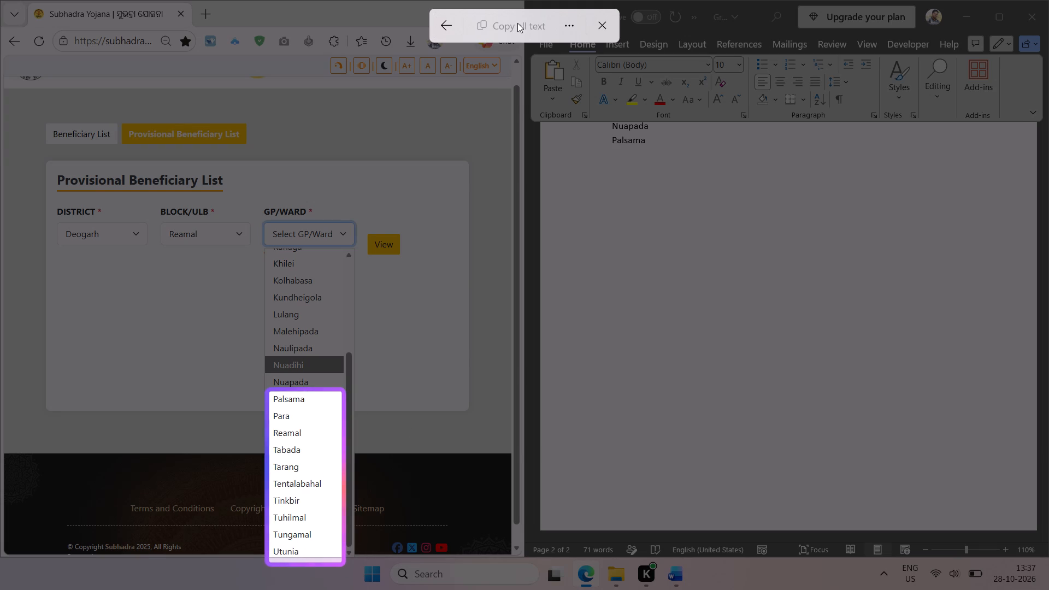
{"action": "left_click", "coordinate": [517, 23]}
{"action": "left_click", "coordinate": [621, 149]}
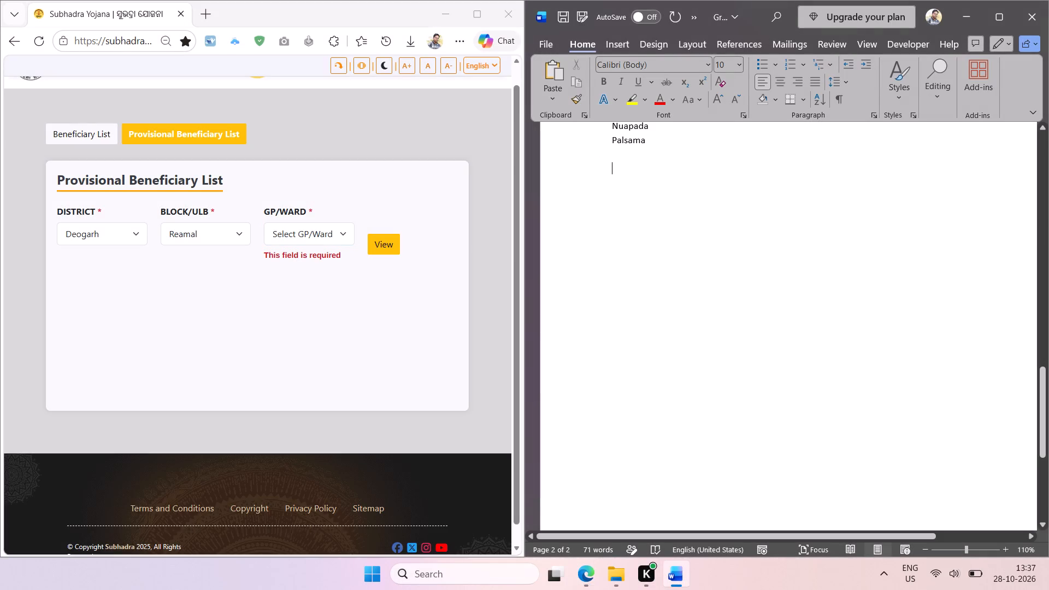
{"action": "key", "text": "ctrl+v"}
Delete the duplicate Palsama entry where the two pasted batches meet.
{"action": "double_click", "coordinate": [629, 141]}
{"action": "key", "text": "BackSpace"}
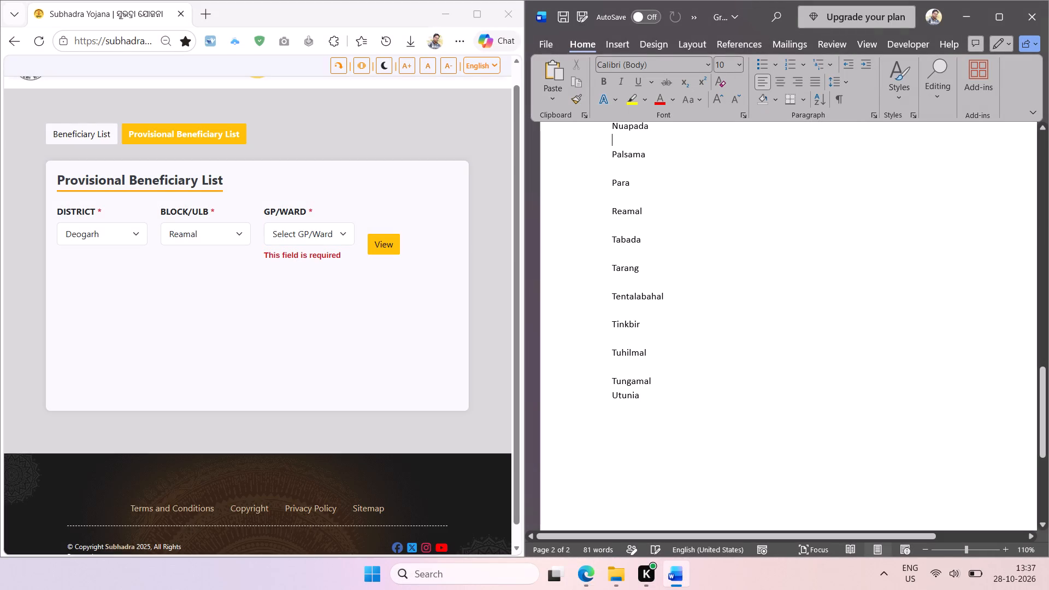
Remove the blank lines between the Reamal names from Tungamal up to Naulipada.
{"action": "scroll", "coordinate": [681, 291], "scroll_direction": "up", "scroll_amount": 1}
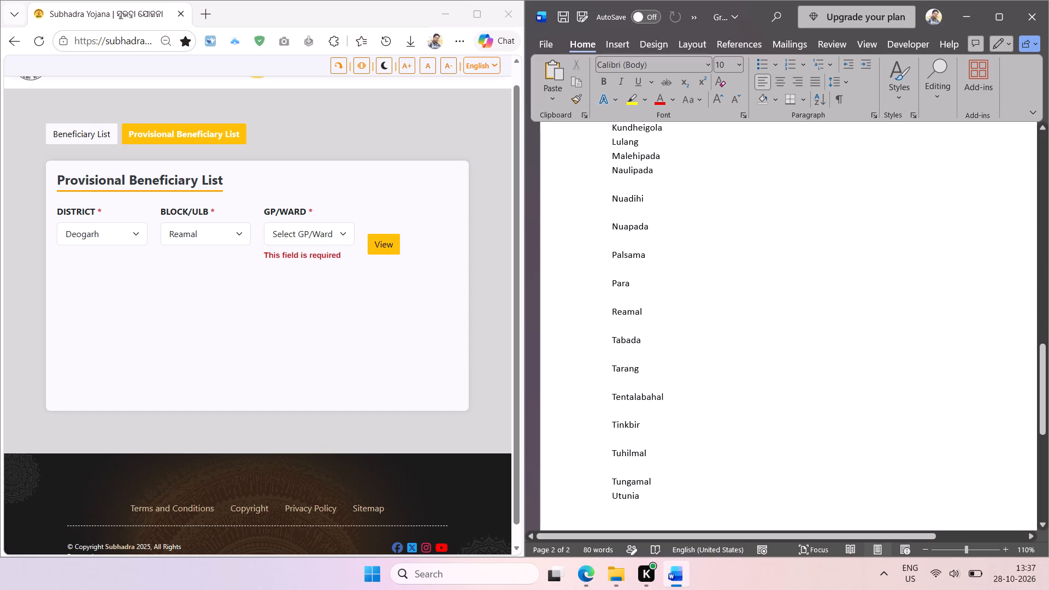
{"action": "scroll", "coordinate": [680, 315], "scroll_direction": "up", "scroll_amount": 1}
{"action": "left_click", "coordinate": [631, 464]}
{"action": "key", "text": "BackSpace"}
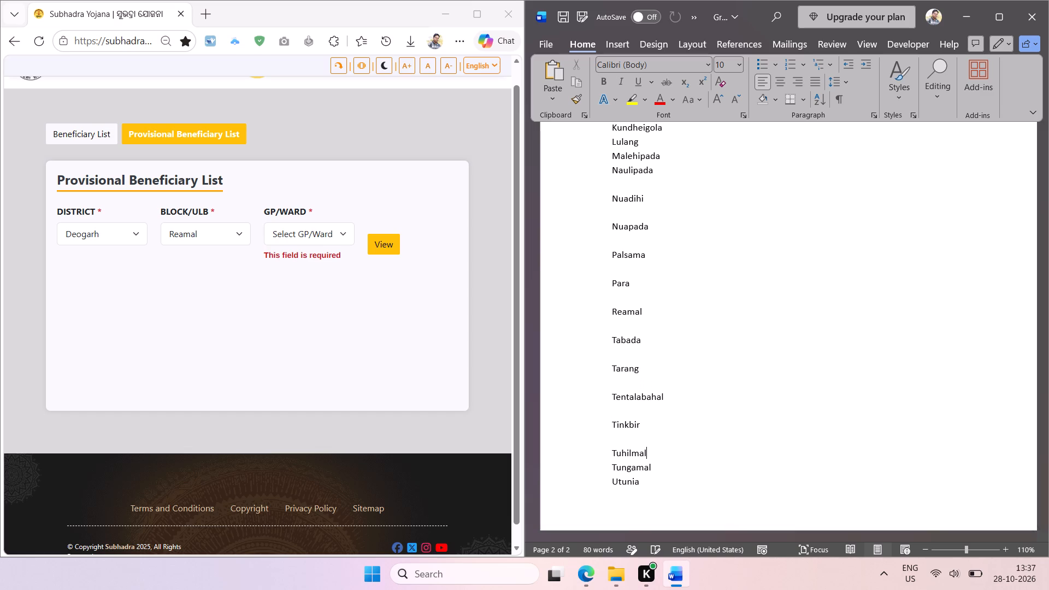
{"action": "key", "text": "Up"}
{"action": "key", "text": "BackSpace"}
{"action": "key", "text": "Up"}
{"action": "key", "text": "BackSpace"}
{"action": "key", "text": "Up"}
{"action": "key", "text": "BackSpace"}
{"action": "key", "text": "Up"}
{"action": "key", "text": "BackSpace"}
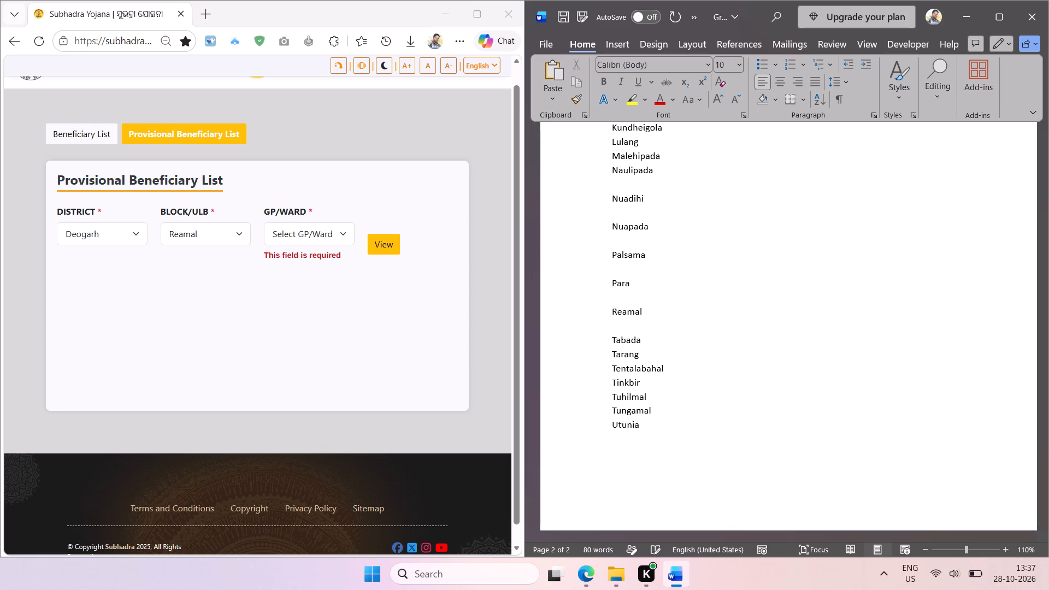
{"action": "key", "text": "Up"}
{"action": "key", "text": "BackSpace"}
{"action": "key", "text": "Up"}
{"action": "key", "text": "BackSpace"}
{"action": "key", "text": "Up"}
{"action": "key", "text": "BackSpace"}
{"action": "key", "text": "Up"}
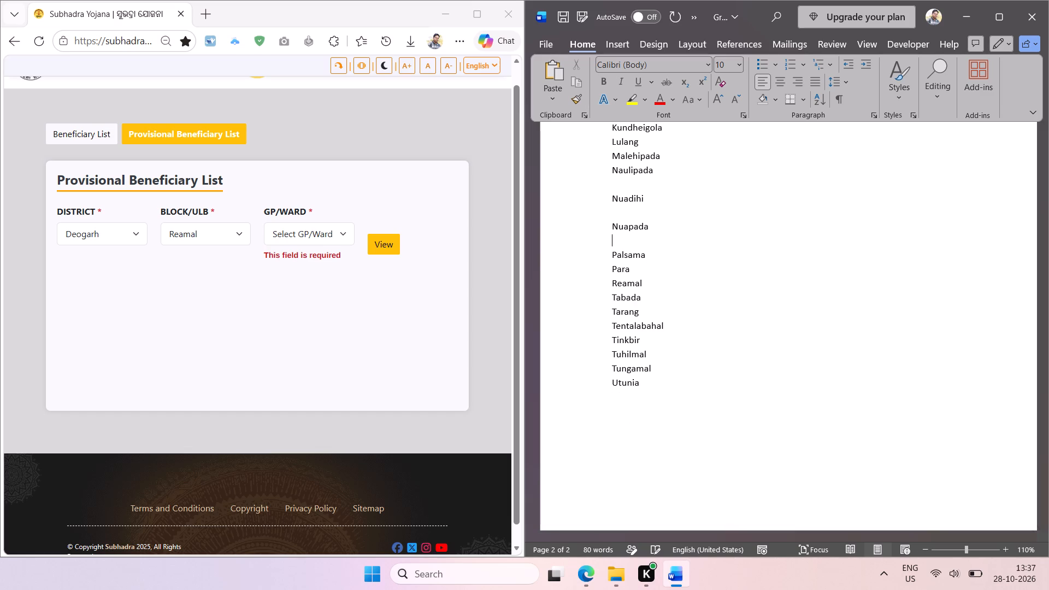
{"action": "key", "text": "BackSpace"}
{"action": "key", "text": "Up"}
{"action": "key", "text": "BackSpace"}
{"action": "key", "text": "Up"}
{"action": "key", "text": "BackSpace"}
Remove the blank lines between the Reamal names from Kolhabasa up to Adas.
{"action": "scroll", "coordinate": [631, 464], "scroll_direction": "up", "scroll_amount": 1}
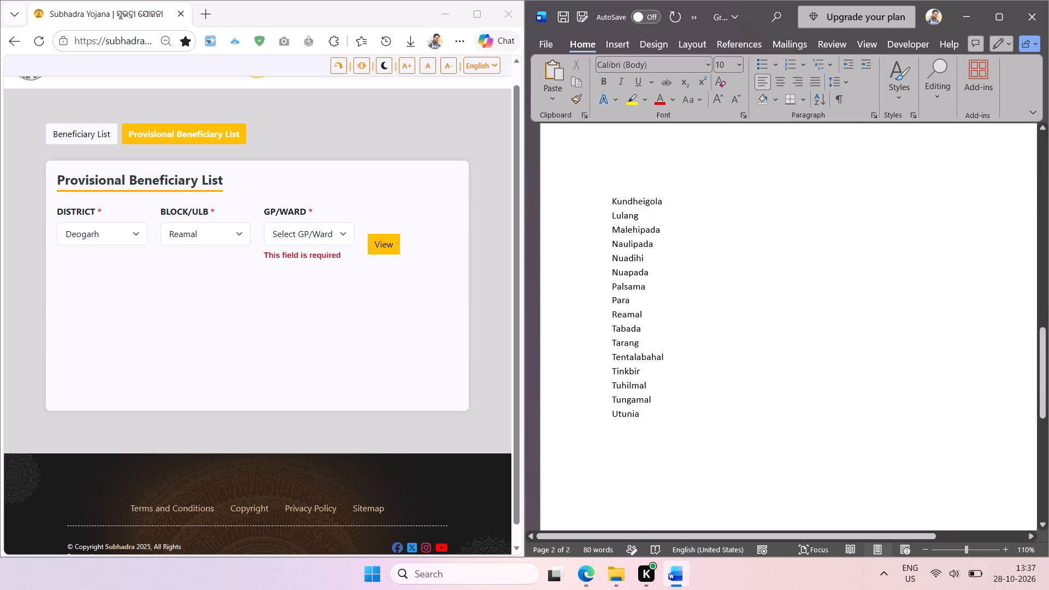
{"action": "scroll", "coordinate": [631, 464], "scroll_direction": "up", "scroll_amount": 4}
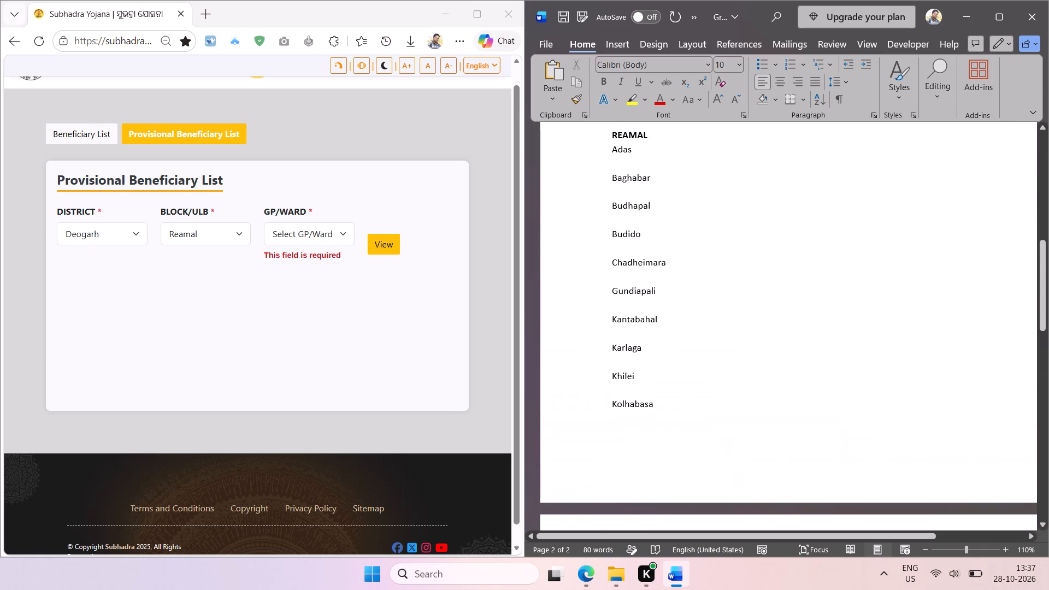
{"action": "scroll", "coordinate": [631, 464], "scroll_direction": "up", "scroll_amount": 1}
{"action": "left_click", "coordinate": [620, 406]}
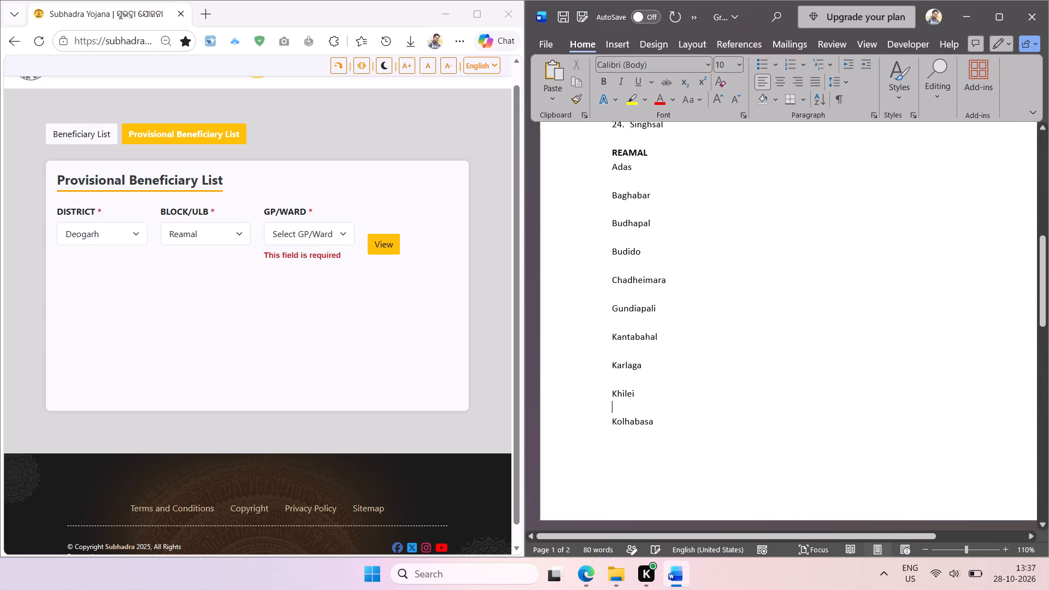
{"action": "key", "text": "BackSpace"}
{"action": "key", "text": "Up"}
{"action": "key", "text": "BackSpace"}
{"action": "key", "text": "Up"}
{"action": "key", "text": "BackSpace"}
{"action": "key", "text": "Up"}
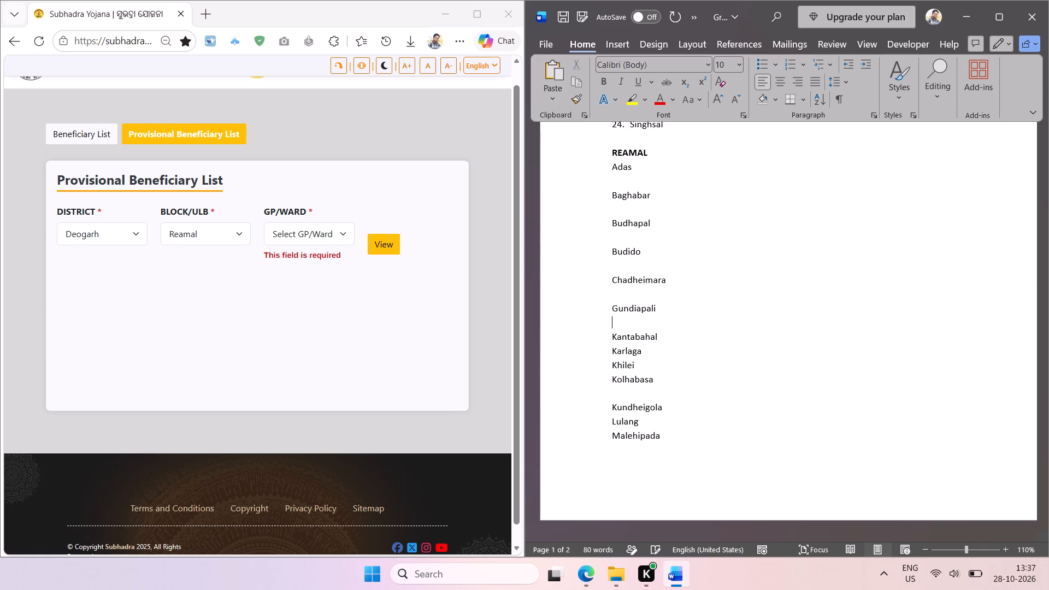
{"action": "key", "text": "BackSpace"}
{"action": "key", "text": "Up"}
{"action": "key", "text": "BackSpace"}
{"action": "key", "text": "Up"}
{"action": "key", "text": "BackSpace"}
{"action": "key", "text": "Up"}
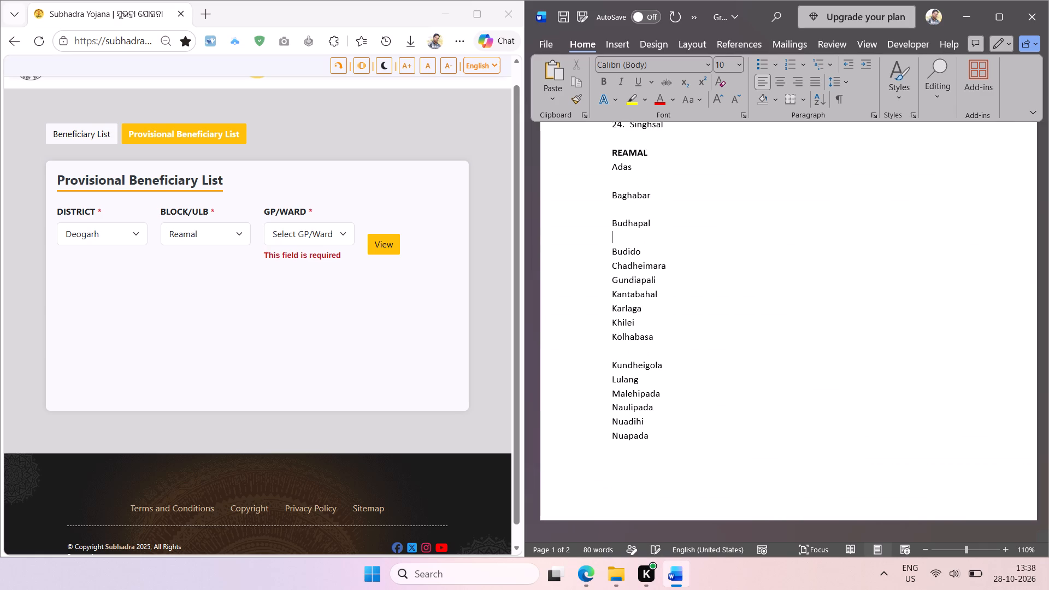
{"action": "key", "text": "BackSpace"}
{"action": "key", "text": "Up"}
{"action": "key", "text": "BackSpace"}
{"action": "key", "text": "Up"}
{"action": "key", "text": "BackSpace"}
Remove the remaining blank line between Kolhabasa and Kundheigola.
{"action": "key", "text": "Down"}
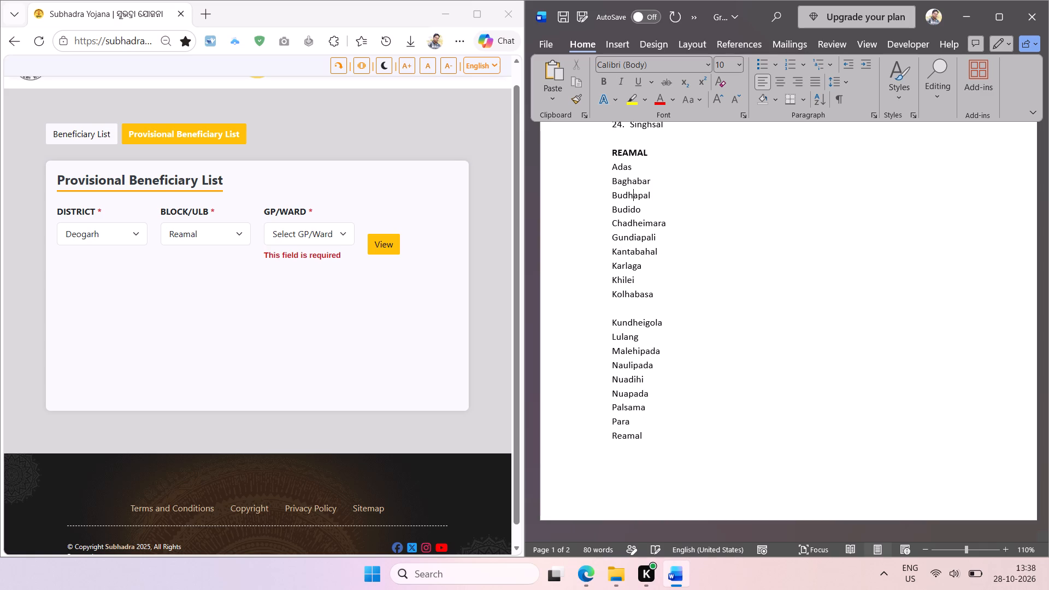
{"action": "key", "text": "Down"}
{"action": "key", "text": "Down"}
{"action": "key", "text": "Down"}
{"action": "key", "text": "Down"}
{"action": "key", "text": "Down"}
{"action": "key", "text": "Down"}
{"action": "key", "text": "Down"}
{"action": "key", "text": "Down"}
{"action": "key", "text": "Down"}
{"action": "key", "text": "BackSpace"}
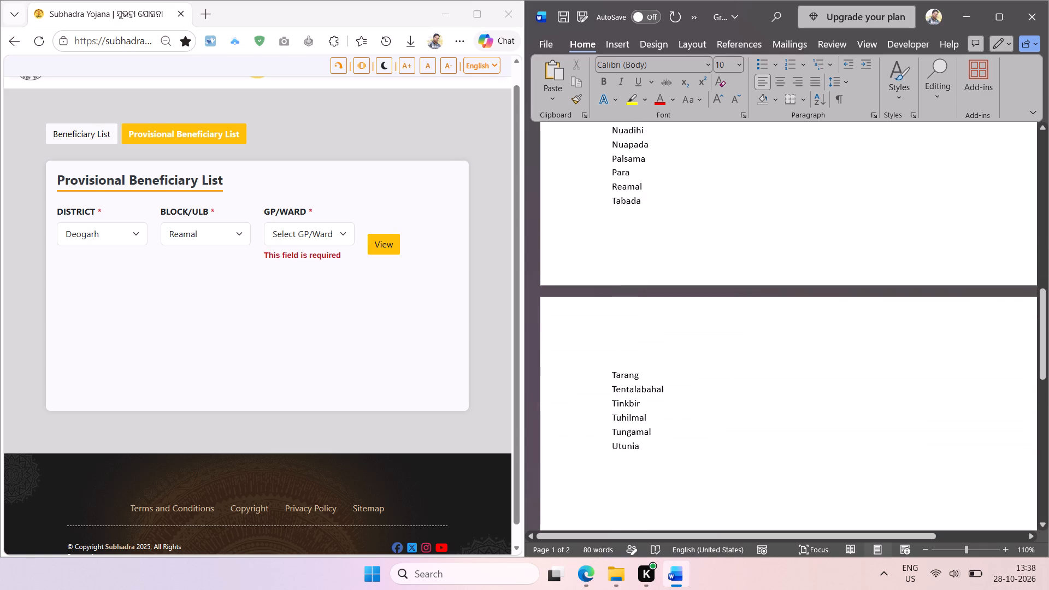
Insert a page break before the REAMAL heading so that its list starts on a new page.
{"action": "left_click", "coordinate": [612, 161]}
{"action": "key", "text": "ctrl+Return"}
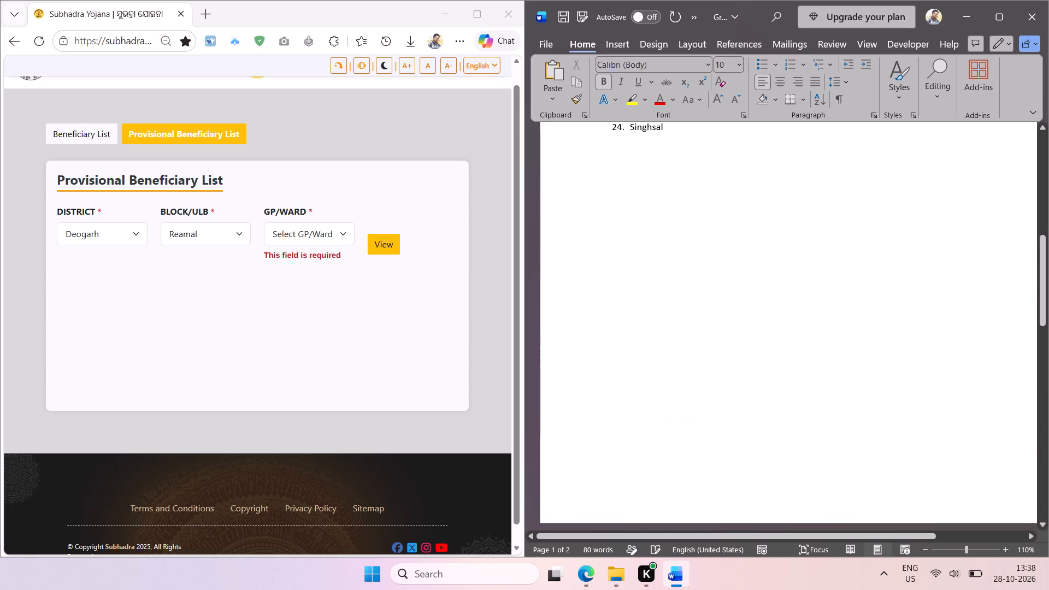
Sort the Reamal names from Adas to Utunia alphabetically, leaving out the heading.
{"action": "scroll", "coordinate": [612, 161], "scroll_direction": "down", "scroll_amount": 3}
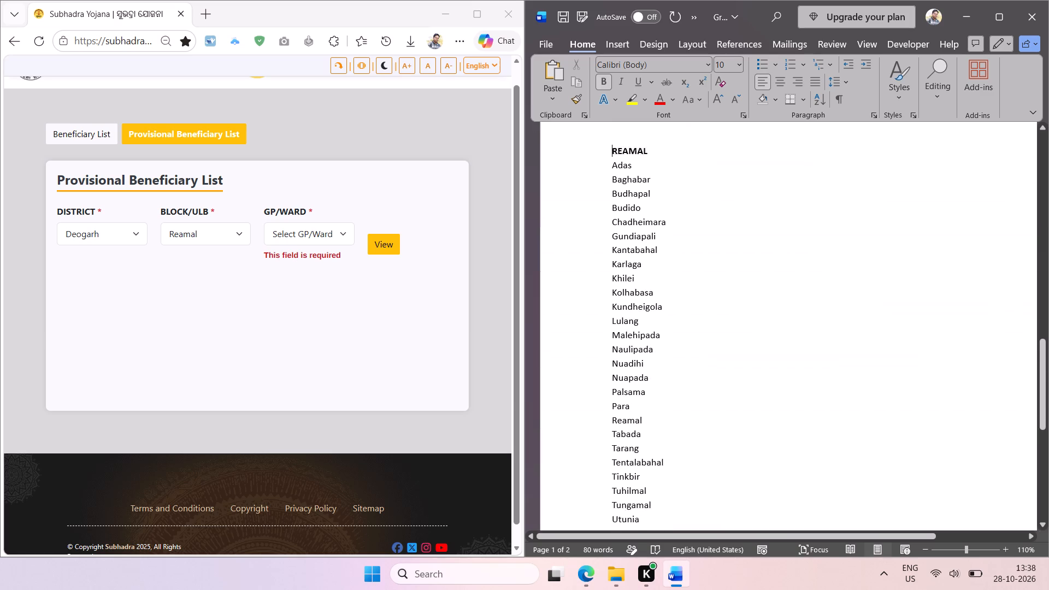
{"action": "scroll", "coordinate": [674, 322], "scroll_direction": "down", "scroll_amount": 1}
{"action": "left_click_drag", "start_coordinate": [641, 504], "coordinate": [616, 147]}
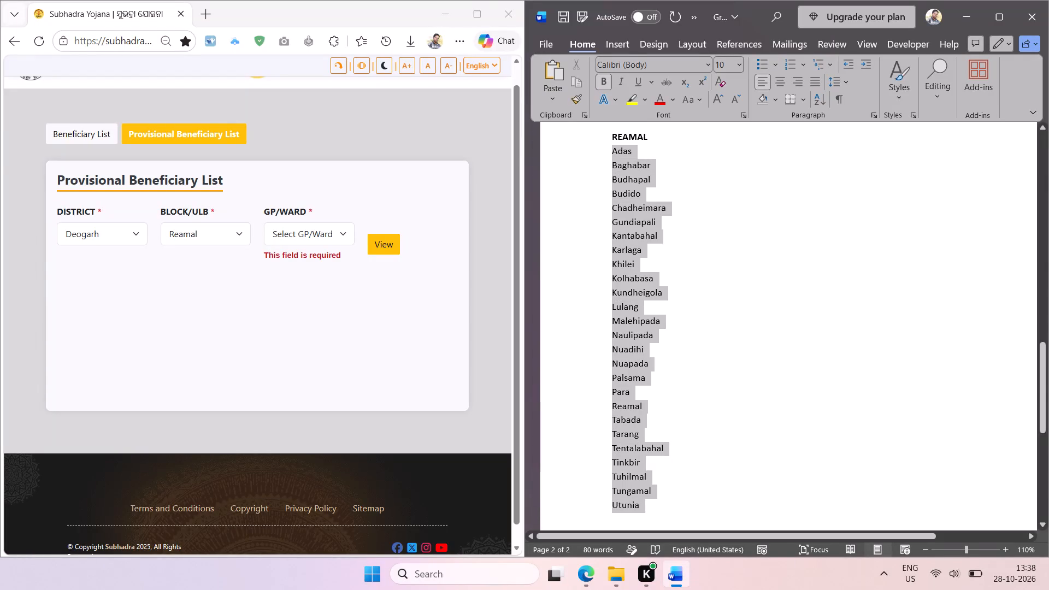
{"action": "left_click_drag", "start_coordinate": [616, 147], "coordinate": [616, 148]}
{"action": "left_click", "coordinate": [821, 99]}
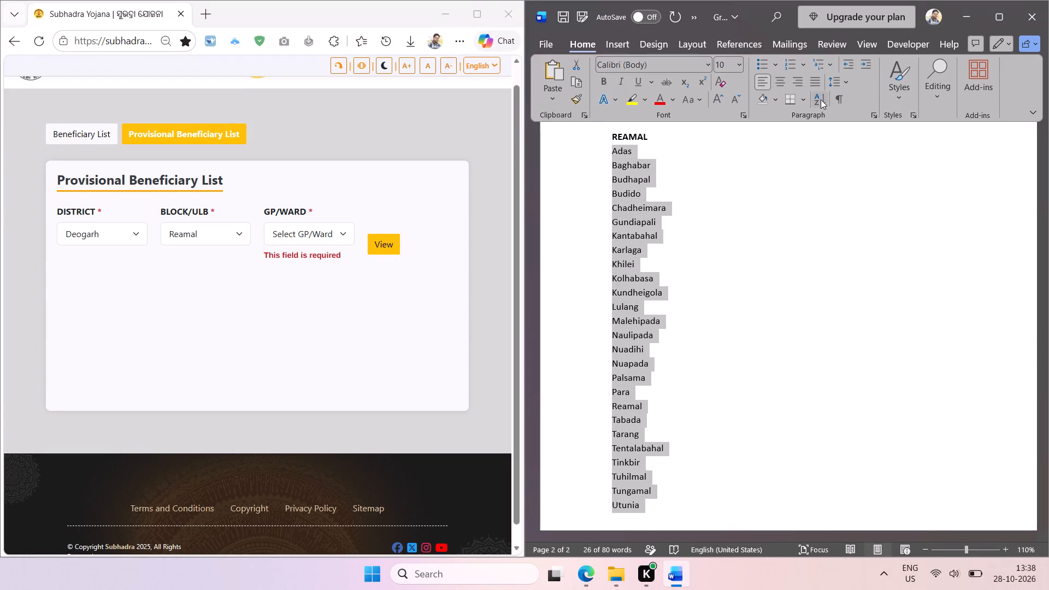
{"action": "key", "text": "Return"}
Turn the sorted Reamal names into a numbered list aligned with the heading's margin.
{"action": "left_click", "coordinate": [789, 60]}
{"action": "double_click", "coordinate": [845, 64]}
{"action": "left_click", "coordinate": [719, 182]}
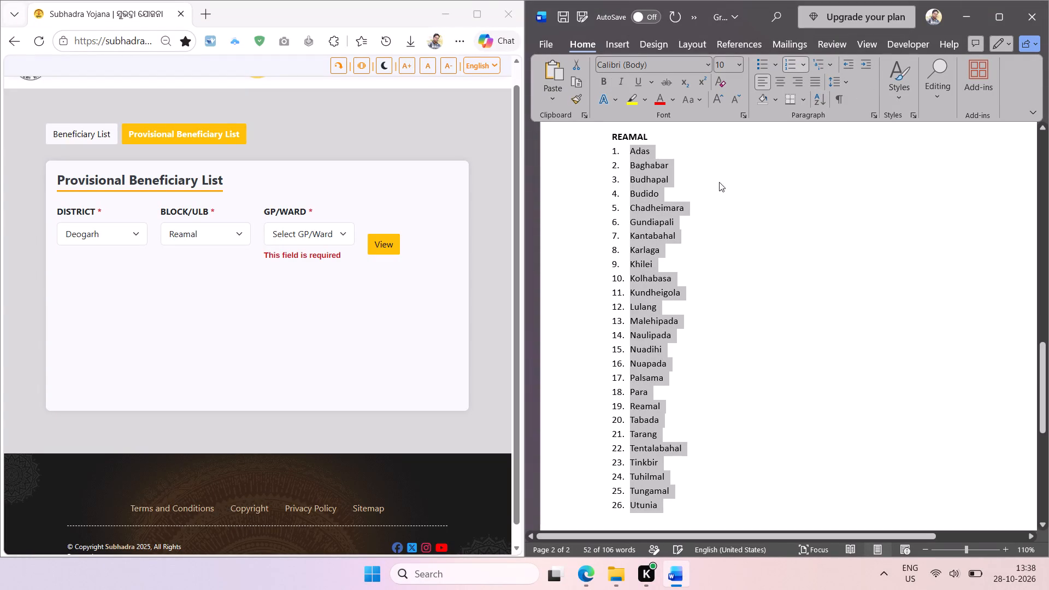
Copy the REAMAL heading to below the numbered list, leaving one blank line after Utunia.
{"action": "double_click", "coordinate": [630, 136]}
{"action": "key", "text": "ctrl+c"}
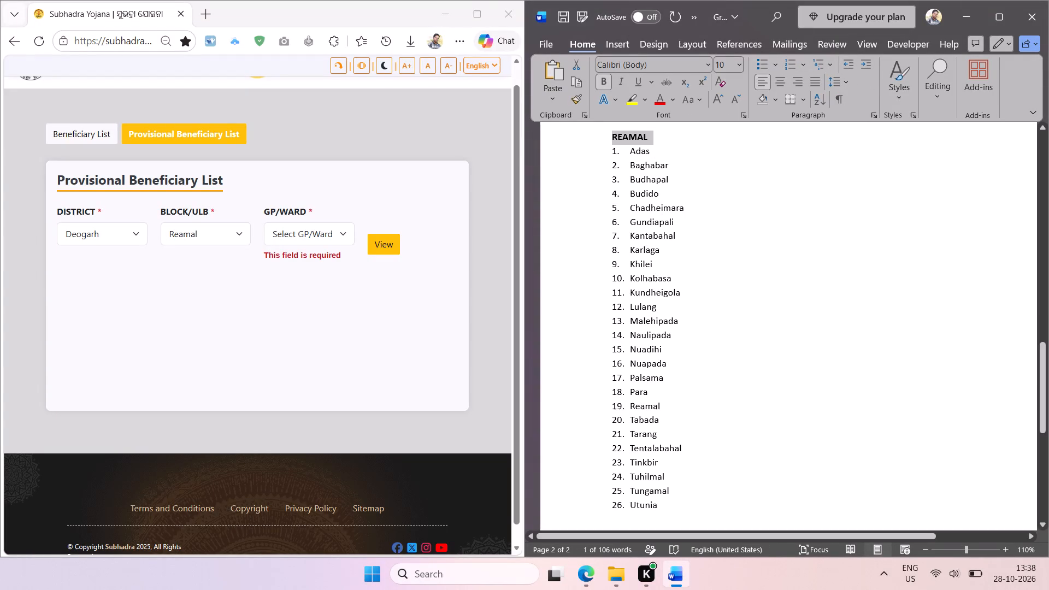
{"action": "scroll", "coordinate": [675, 433], "scroll_direction": "down", "scroll_amount": 2}
{"action": "left_click", "coordinate": [670, 221]}
{"action": "key", "text": "Return"}
{"action": "key", "text": "Return"}
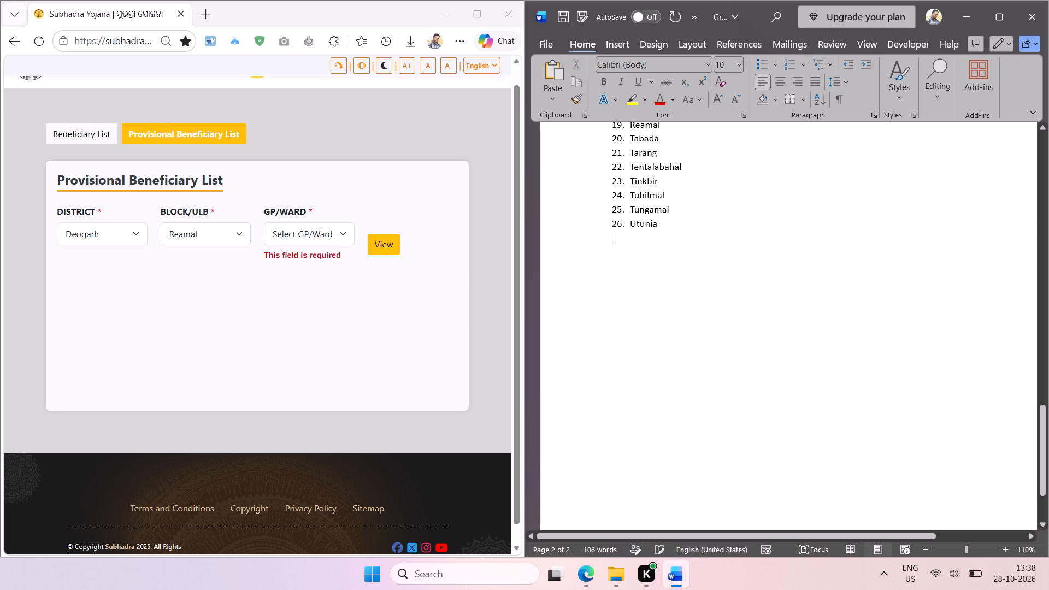
{"action": "key", "text": "Return"}
{"action": "key", "text": "ctrl+v"}
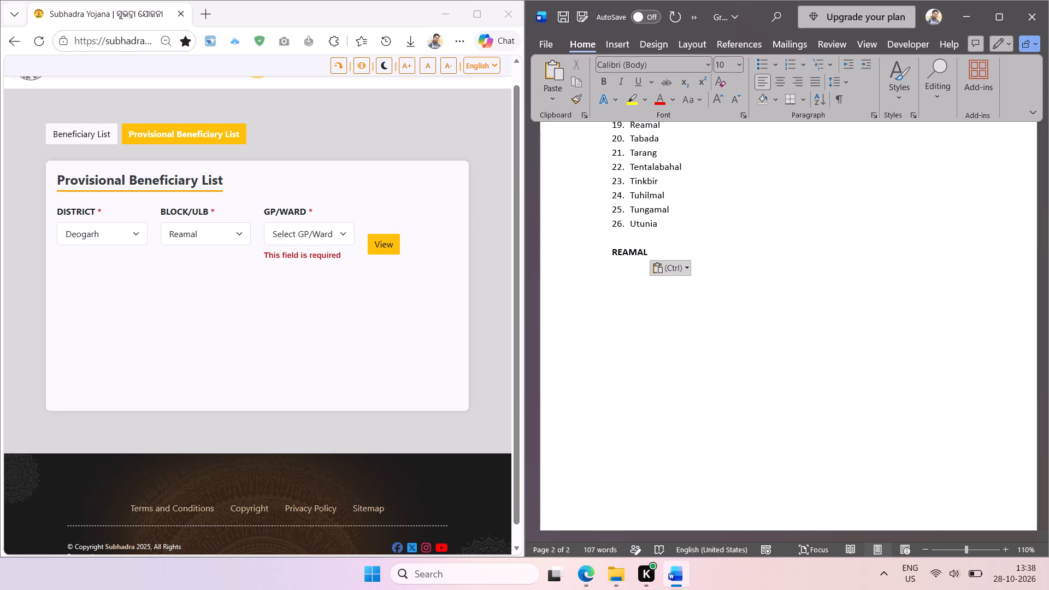
{"action": "scroll", "coordinate": [674, 255], "scroll_direction": "down", "scroll_amount": 1}
Select the Tileibani block for Deogarh district on the Provisional Beneficiary List page.
{"action": "left_click", "coordinate": [208, 235]}
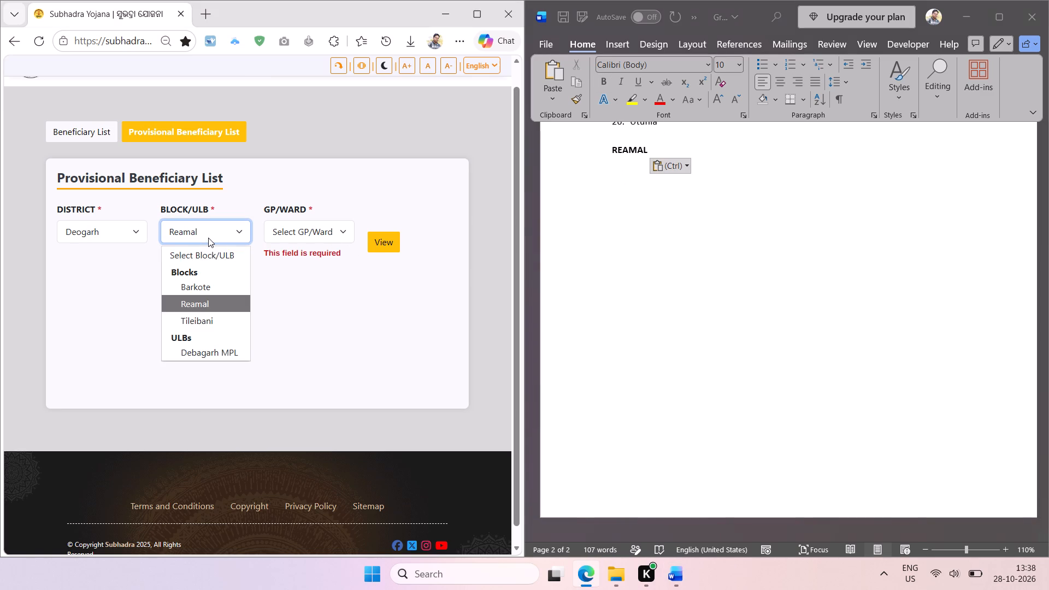
{"action": "left_click", "coordinate": [199, 322]}
{"action": "left_click", "coordinate": [231, 290]}
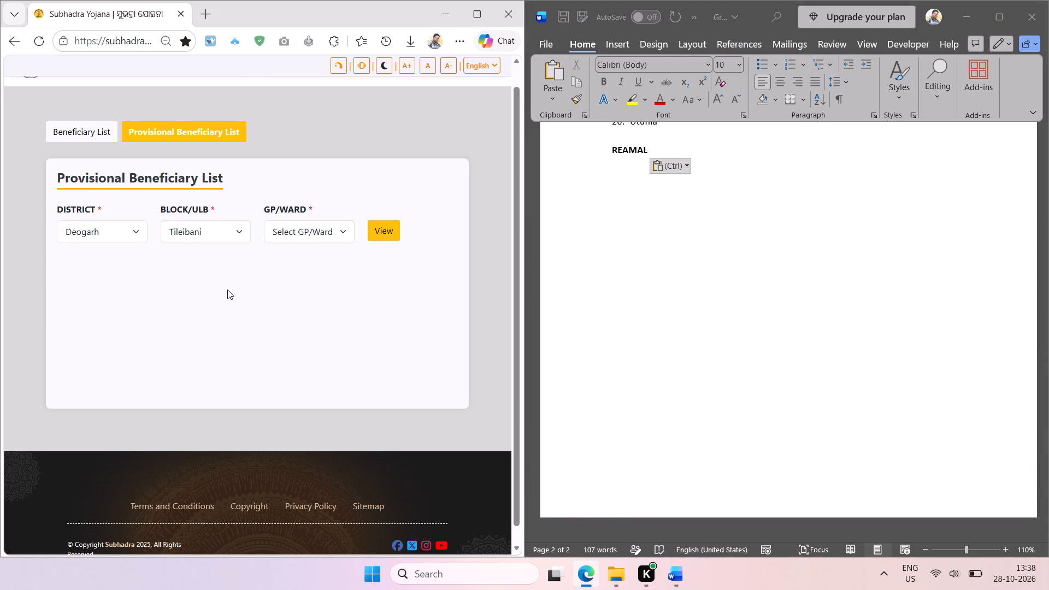
Replace the copied REAMAL heading with the Tileibani name extracted from the web page, make it uppercase, and save the document.
{"action": "key", "text": "shift+super+t"}
{"action": "left_click_drag", "start_coordinate": [165, 222], "coordinate": [178, 234]}
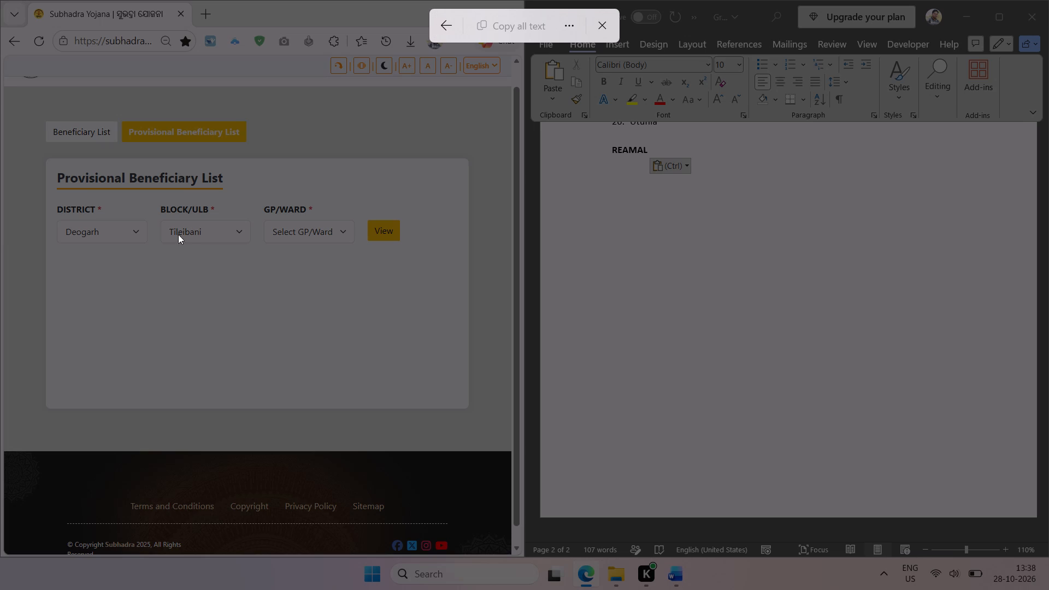
{"action": "left_click_drag", "start_coordinate": [178, 234], "coordinate": [215, 280]}
{"action": "left_click", "coordinate": [529, 28]}
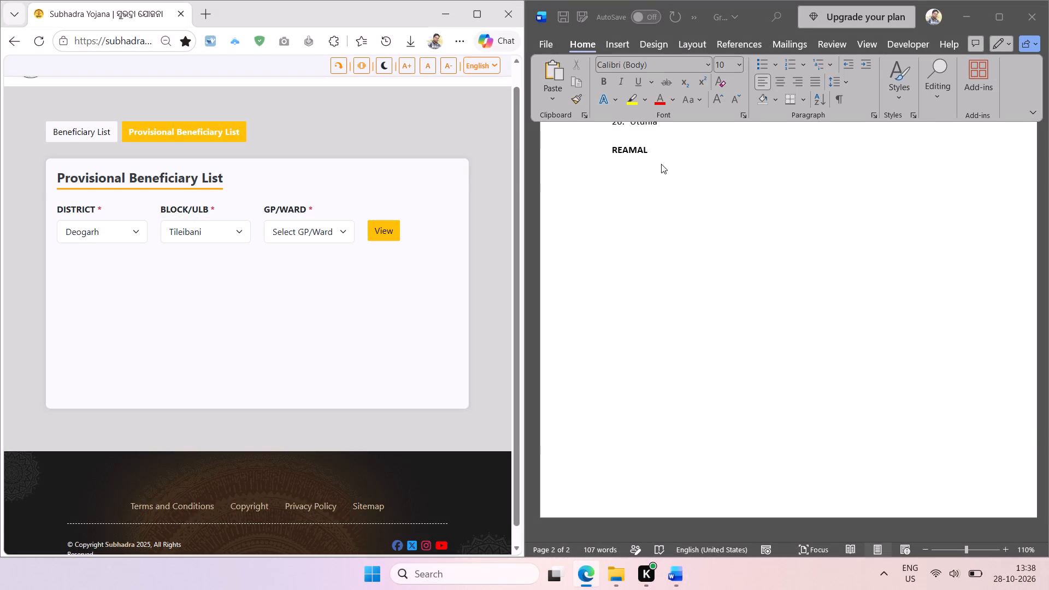
{"action": "left_click", "coordinate": [658, 170]}
{"action": "double_click", "coordinate": [633, 152]}
{"action": "key", "text": "ctrl+v"}
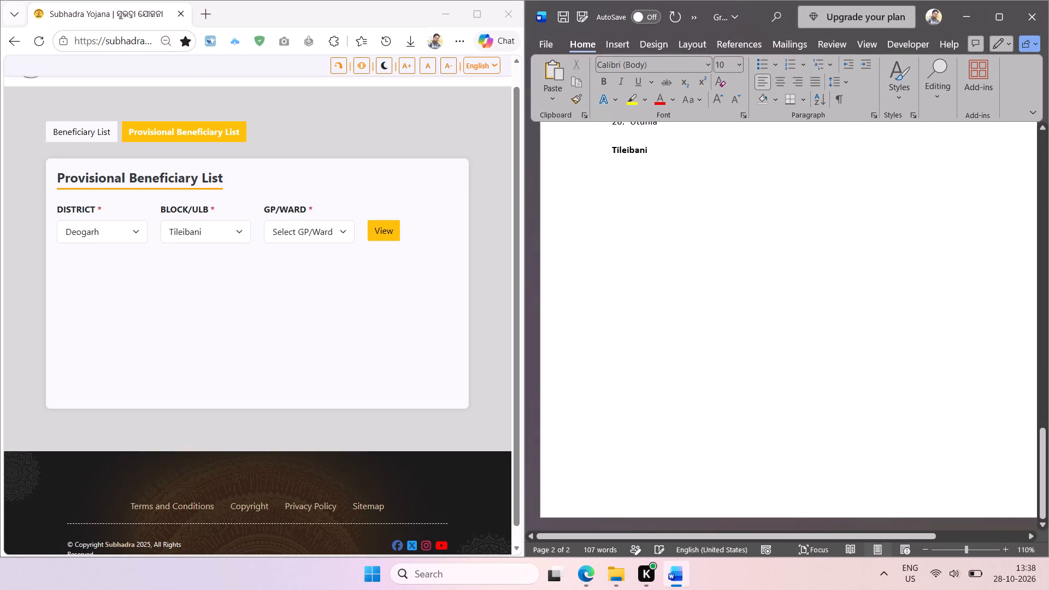
{"action": "key", "text": "shift+F3"}
{"action": "left_click", "coordinate": [644, 173]}
{"action": "key", "text": "ctrl+s"}
Extract the Tileibani GP/Ward names from Badchhapal to Suguda off the screen and paste them under the TILEIBANI heading.
{"action": "left_click", "coordinate": [663, 146]}
{"action": "key", "text": "Return"}
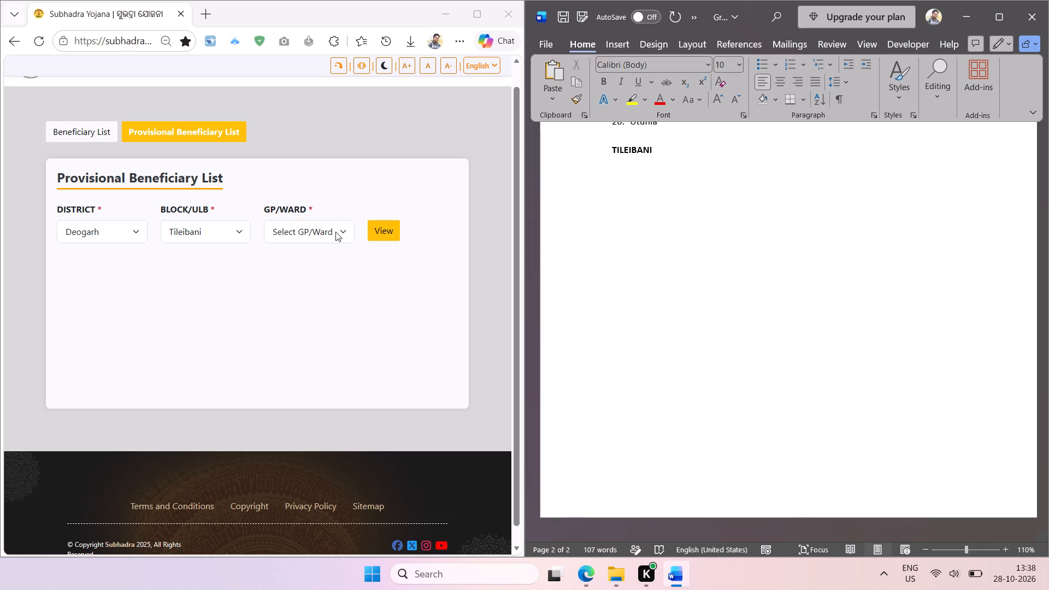
{"action": "left_click", "coordinate": [335, 233]}
{"action": "key", "text": "shift+super+t"}
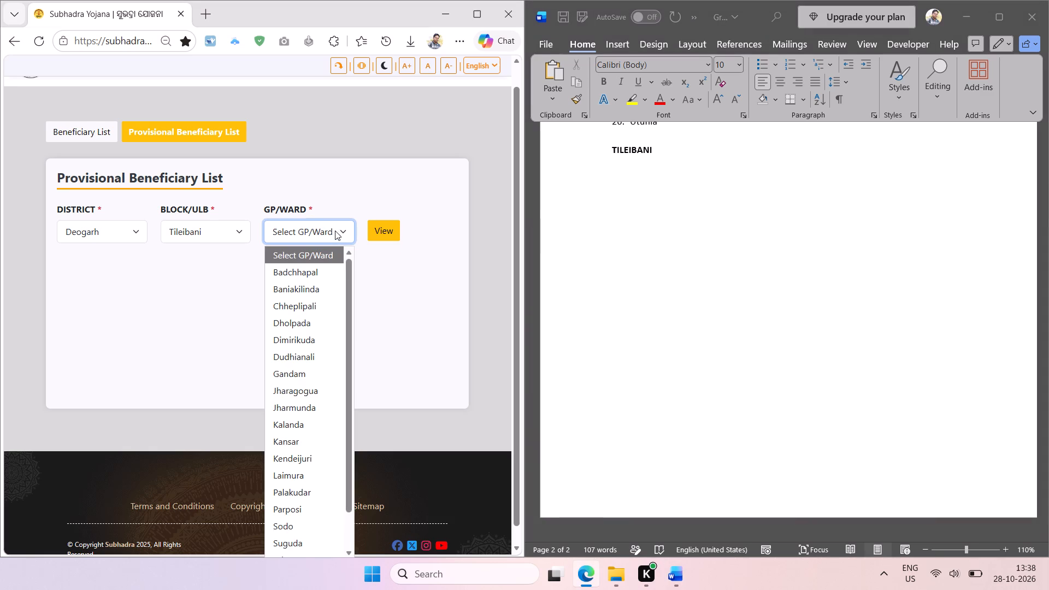
{"action": "left_click_drag", "start_coordinate": [266, 264], "coordinate": [335, 545]}
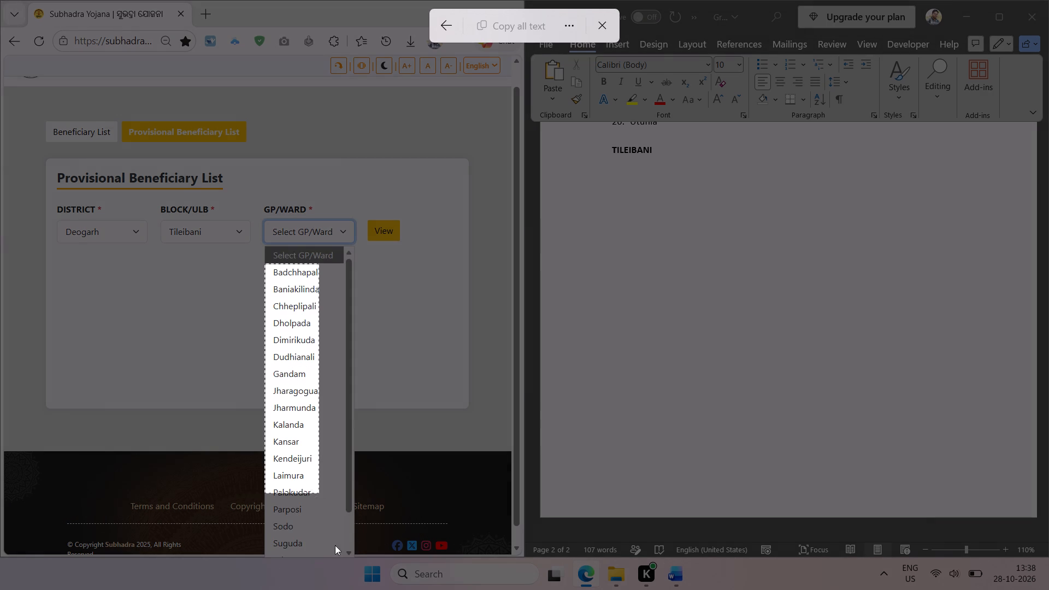
{"action": "left_click_drag", "start_coordinate": [335, 545], "coordinate": [344, 556]}
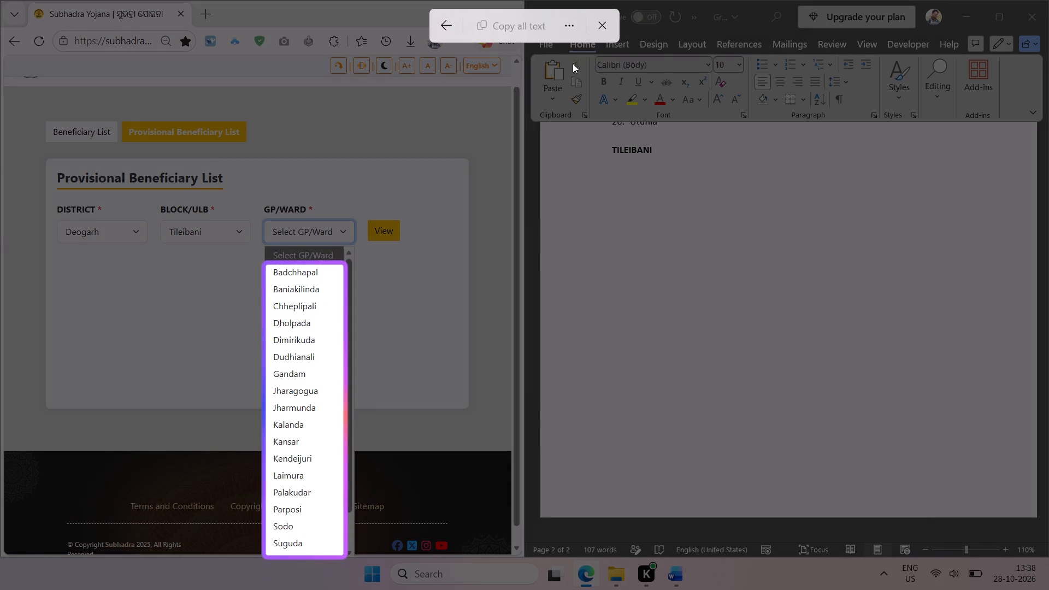
{"action": "left_click", "coordinate": [528, 22]}
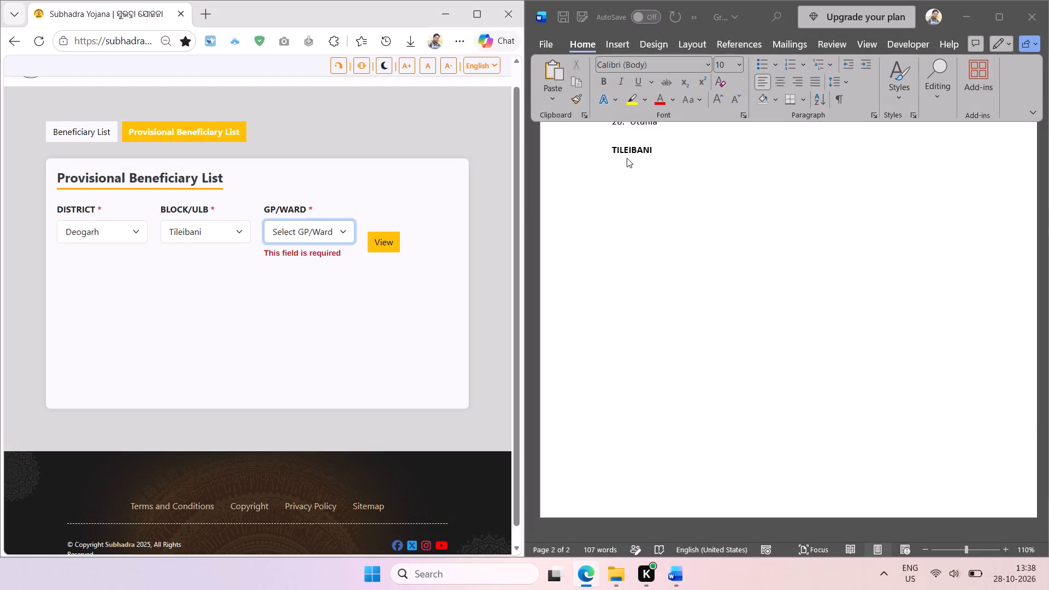
{"action": "left_click", "coordinate": [627, 158]}
{"action": "key", "text": "ctrl+v"}
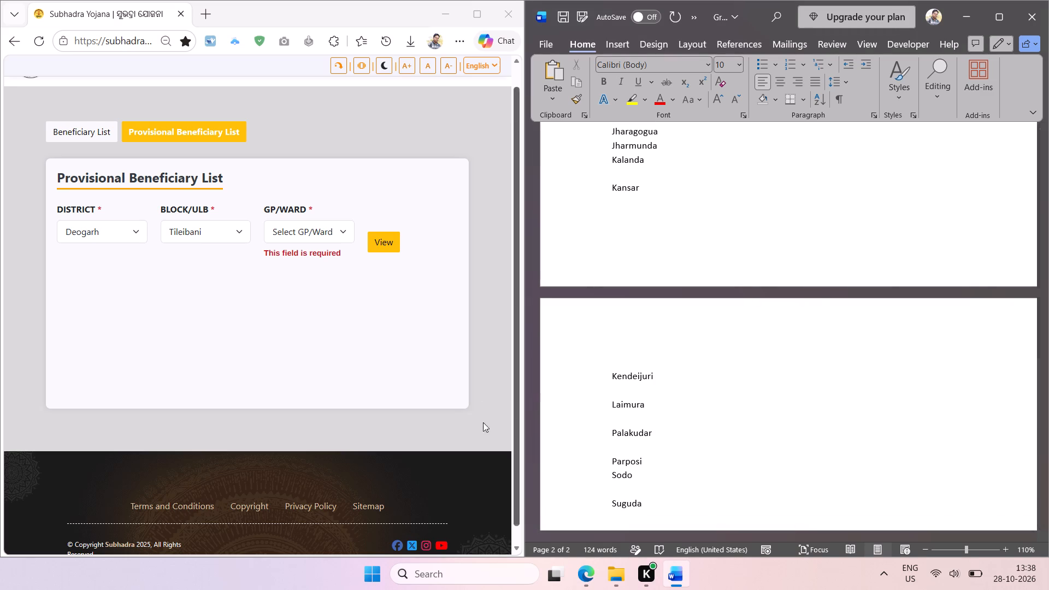
Add the remaining names through Tileibani from the end of the GP/Ward list below Suguda, removing the duplicate Suguda.
{"action": "key", "text": "Return"}
{"action": "key", "text": "Return"}
{"action": "scroll", "coordinate": [697, 450], "scroll_direction": "down", "scroll_amount": 2}
{"action": "left_click", "coordinate": [338, 244]}
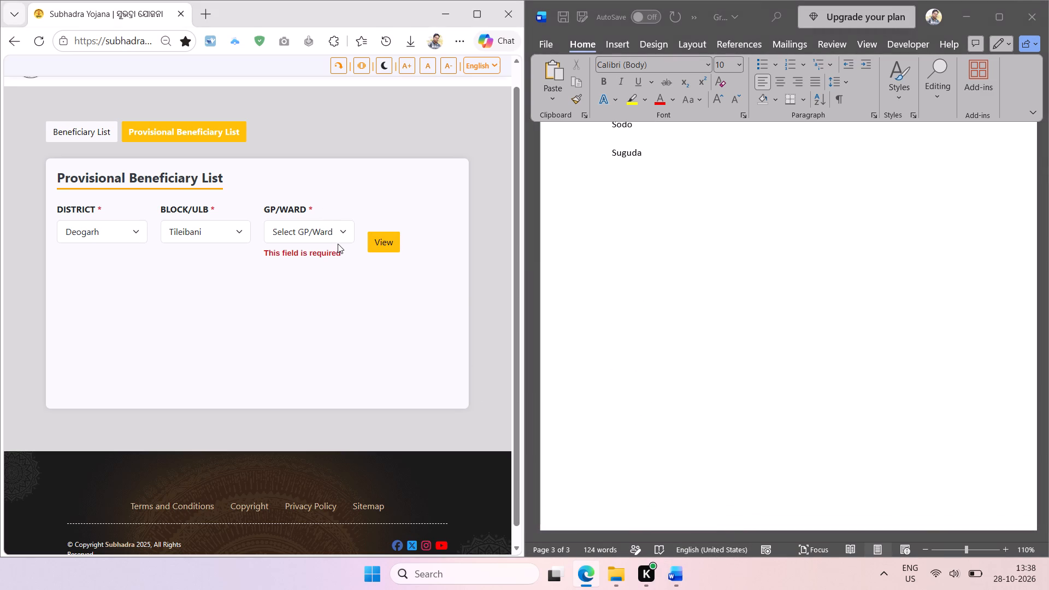
{"action": "left_click", "coordinate": [337, 241]}
{"action": "left_click_drag", "start_coordinate": [350, 294], "coordinate": [357, 414]}
{"action": "key", "text": "shift+super+t"}
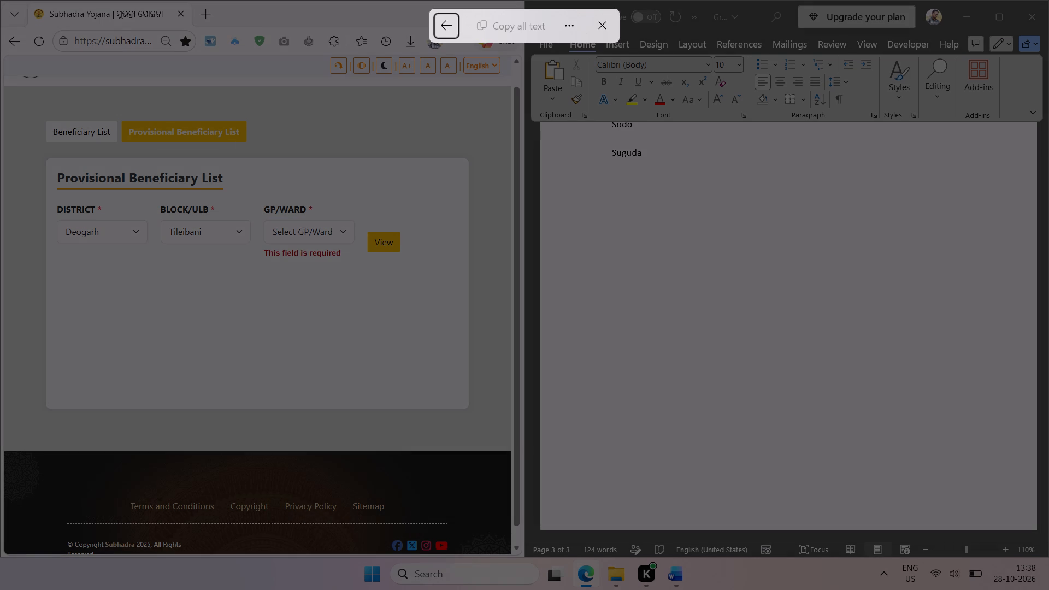
{"action": "left_click_drag", "start_coordinate": [266, 492], "coordinate": [331, 575]}
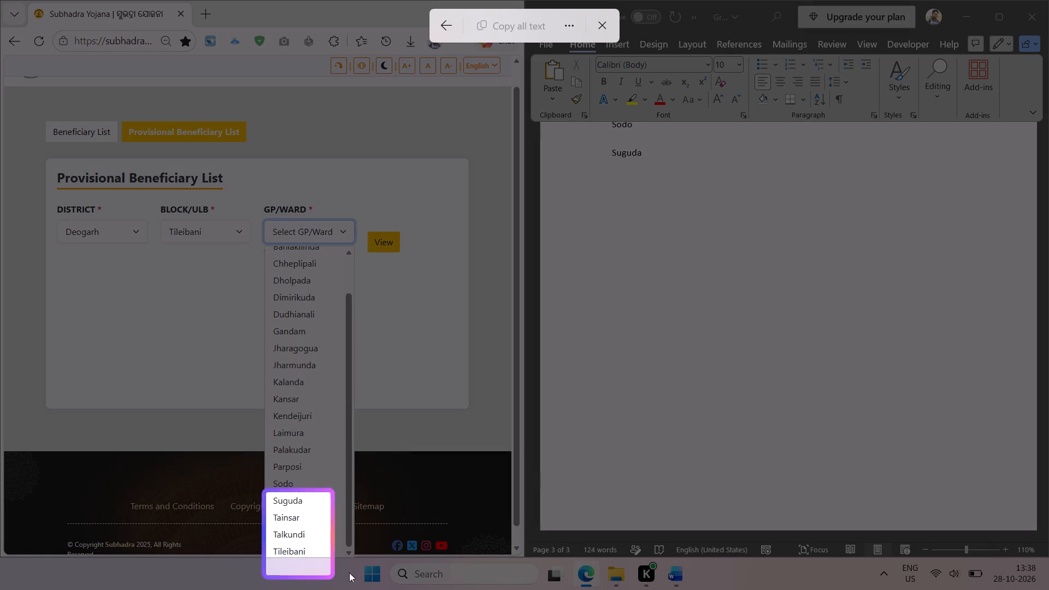
{"action": "left_click", "coordinate": [521, 26]}
{"action": "left_click", "coordinate": [645, 168]}
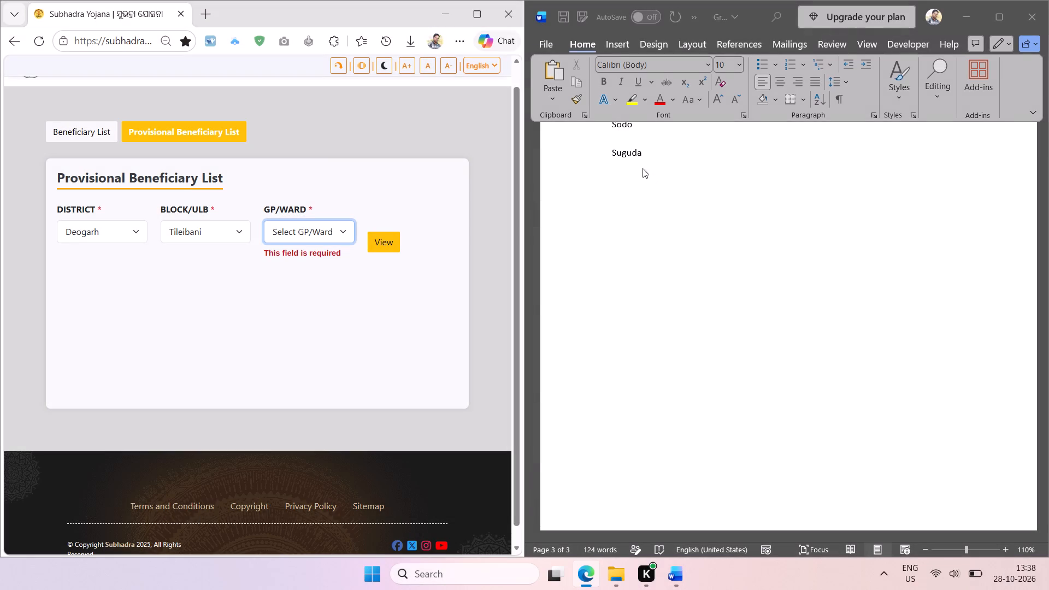
{"action": "key", "text": "ctrl+v"}
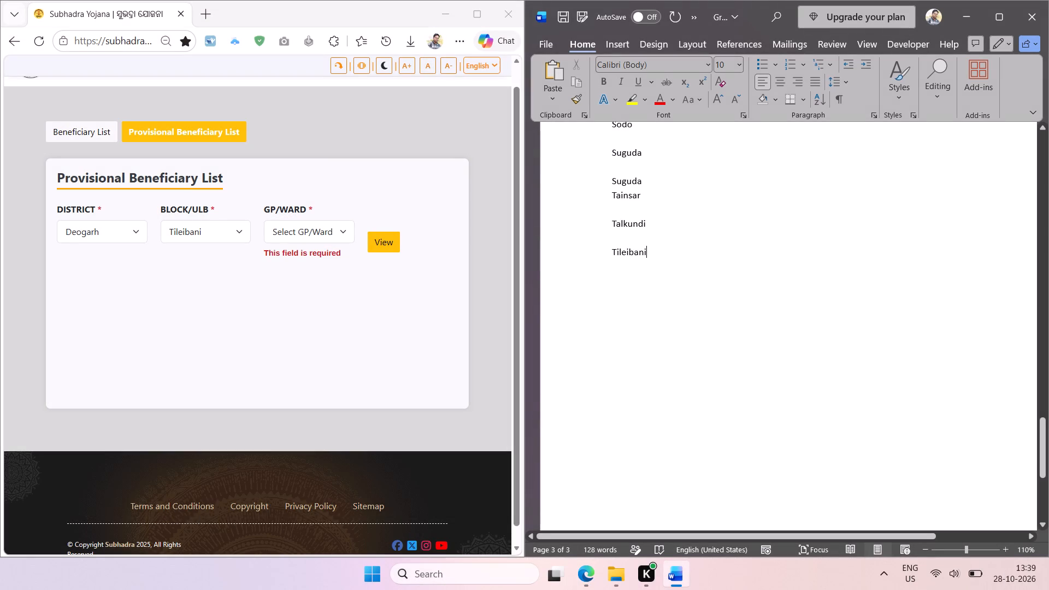
{"action": "double_click", "coordinate": [626, 176]}
{"action": "key", "text": "BackSpace"}
Remove the blank lines between the names from Kendeijuri to Tileibani.
{"action": "scroll", "coordinate": [712, 262], "scroll_direction": "up", "scroll_amount": 2}
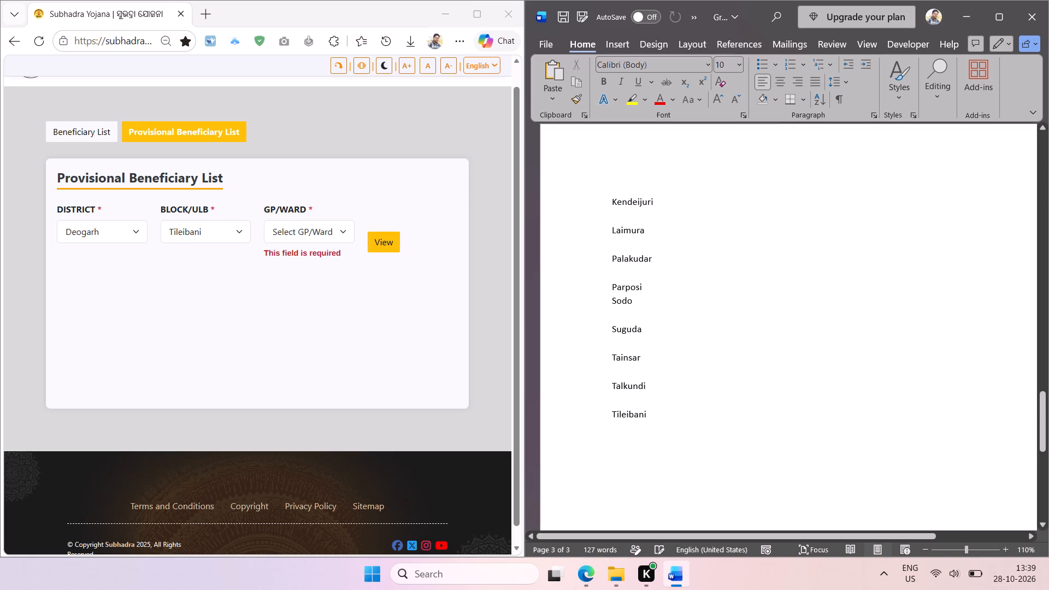
{"action": "scroll", "coordinate": [722, 277], "scroll_direction": "up", "scroll_amount": 1}
{"action": "left_click", "coordinate": [624, 410]}
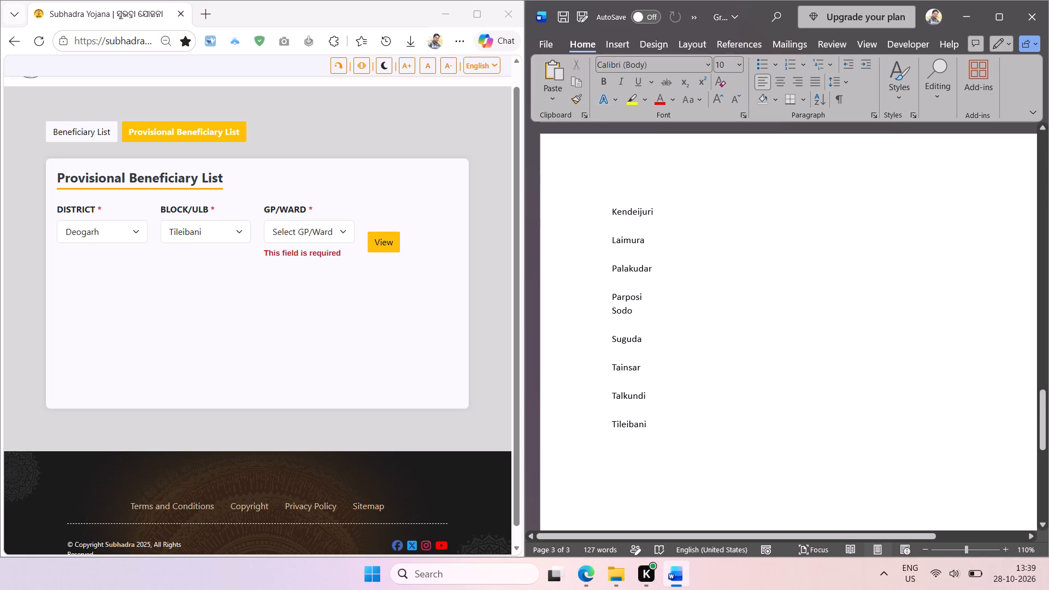
{"action": "key", "text": "BackSpace"}
{"action": "key", "text": "Up"}
{"action": "key", "text": "BackSpace"}
{"action": "key", "text": "Up"}
{"action": "key", "text": "BackSpace"}
{"action": "key", "text": "Up"}
{"action": "key", "text": "BackSpace"}
{"action": "key", "text": "Up"}
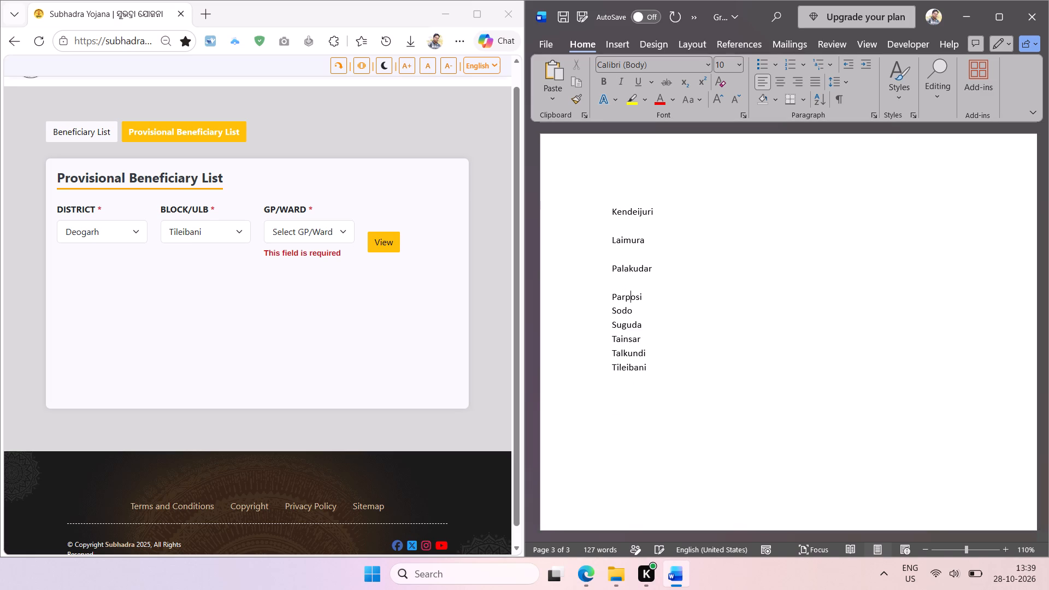
{"action": "key", "text": "Up"}
{"action": "key", "text": "BackSpace"}
{"action": "key", "text": "Up"}
{"action": "key", "text": "BackSpace"}
{"action": "key", "text": "Up"}
{"action": "key", "text": "BackSpace"}
{"action": "scroll", "coordinate": [679, 411], "scroll_direction": "up", "scroll_amount": 1}
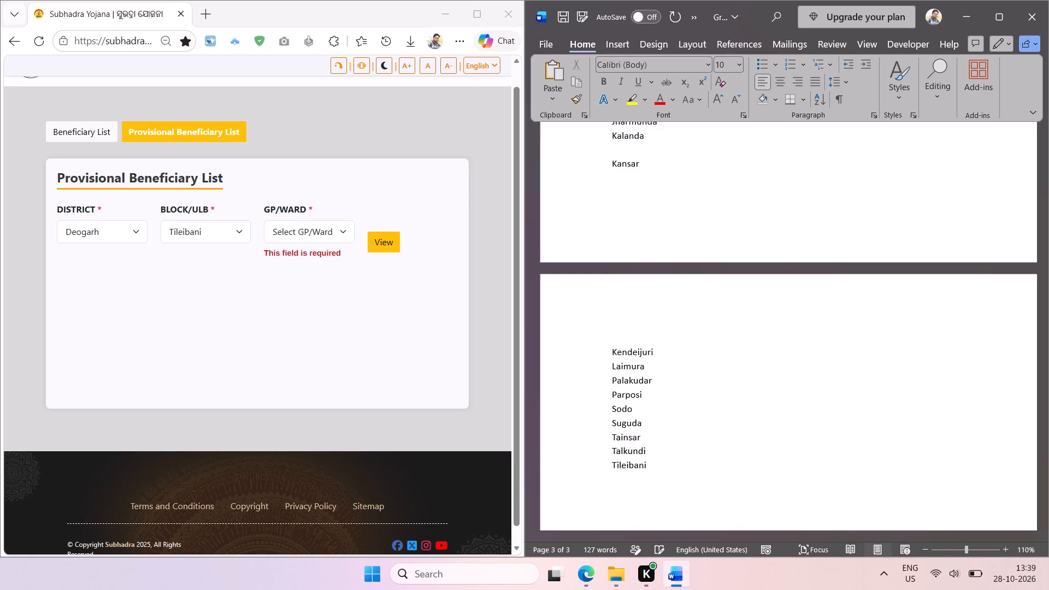
Remove the blank lines between the names from Badchhapal to Kansar under the TILEIBANI heading.
{"action": "scroll", "coordinate": [679, 411], "scroll_direction": "up", "scroll_amount": 3}
{"action": "left_click", "coordinate": [632, 476]}
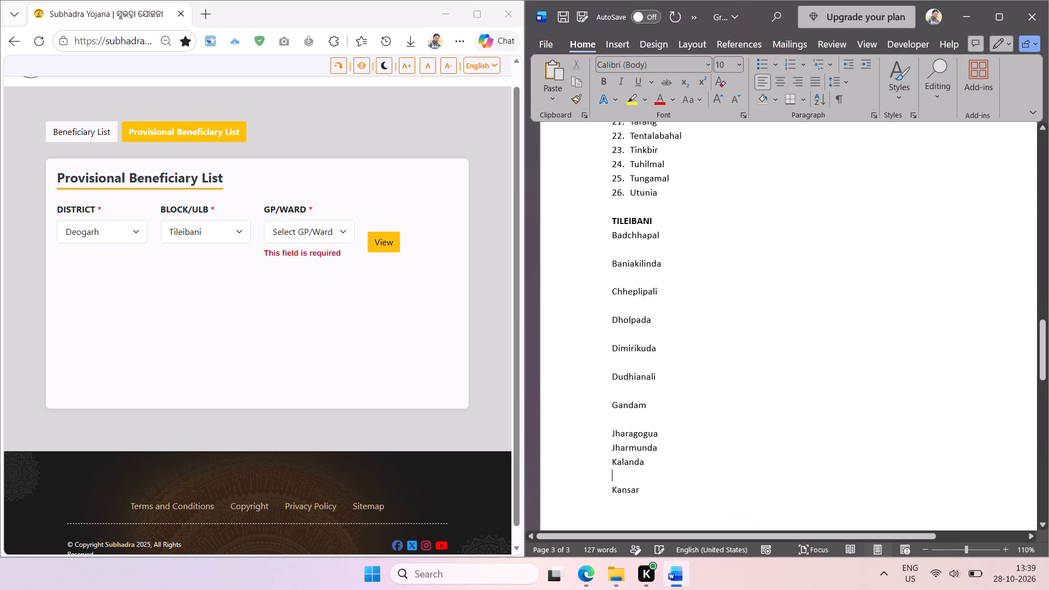
{"action": "key", "text": "BackSpace"}
{"action": "key", "text": "Up"}
{"action": "key", "text": "Up"}
{"action": "key", "text": "Up"}
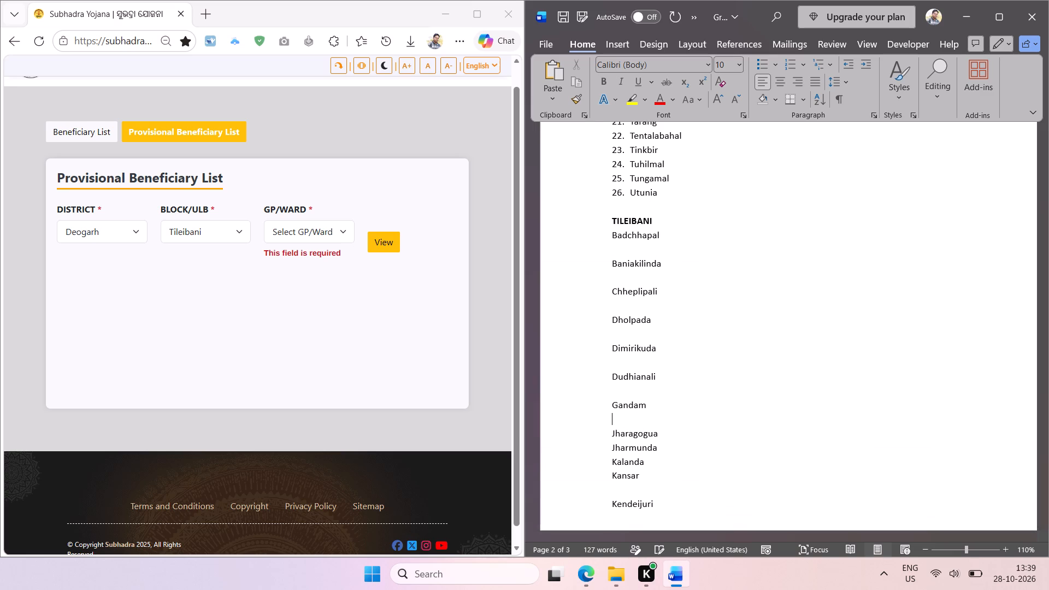
{"action": "key", "text": "BackSpace"}
{"action": "key", "text": "Up"}
{"action": "key", "text": "BackSpace"}
{"action": "key", "text": "Up"}
{"action": "key", "text": "BackSpace"}
{"action": "key", "text": "Up"}
{"action": "key", "text": "BackSpace"}
{"action": "key", "text": "Up"}
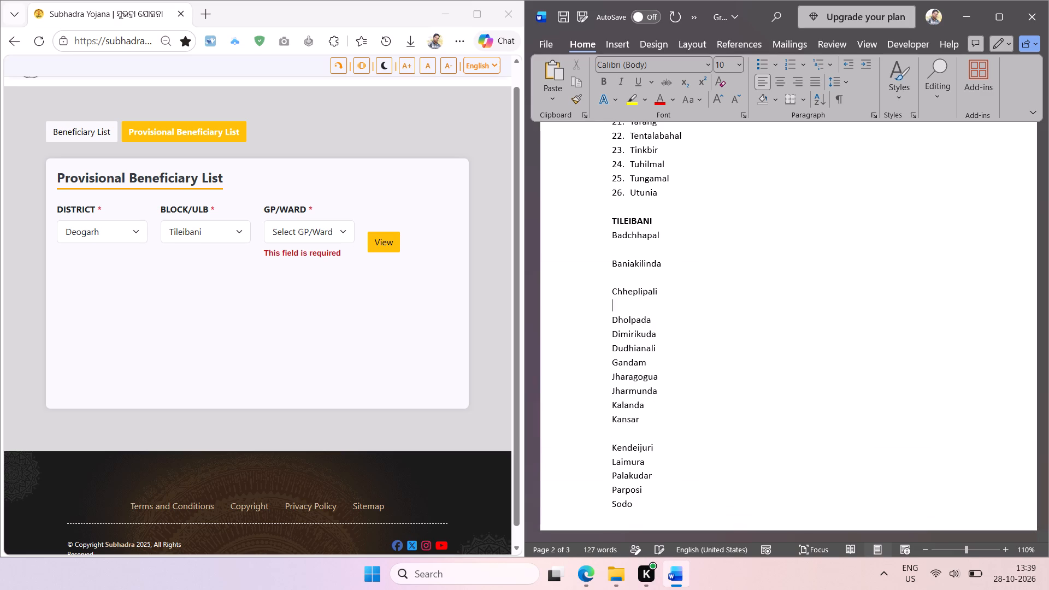
{"action": "key", "text": "BackSpace"}
{"action": "key", "text": "Up"}
{"action": "key", "text": "BackSpace"}
{"action": "key", "text": "Up"}
{"action": "key", "text": "BackSpace"}
Remove the remaining blank line between Kansar and Kendeijuri.
{"action": "key", "text": "Down"}
{"action": "key", "text": "Down"}
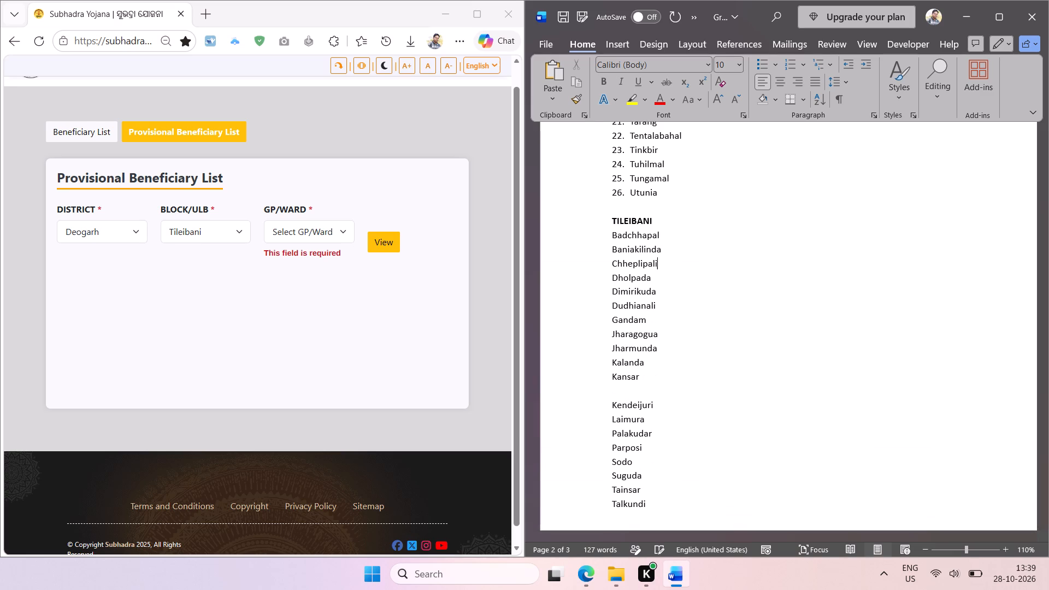
{"action": "key", "text": "Down"}
{"action": "key", "text": "Down"}
{"action": "key", "text": "Down"}
{"action": "key", "text": "Down"}
{"action": "key", "text": "Down"}
{"action": "key", "text": "Down"}
{"action": "key", "text": "Down"}
{"action": "key", "text": "Down"}
{"action": "key", "text": "Down"}
{"action": "key", "text": "BackSpace"}
Sort the Tileibani names from Badchhapal to Tileibani alphabetically, leaving out the heading.
{"action": "scroll", "coordinate": [756, 371], "scroll_direction": "down", "scroll_amount": 1}
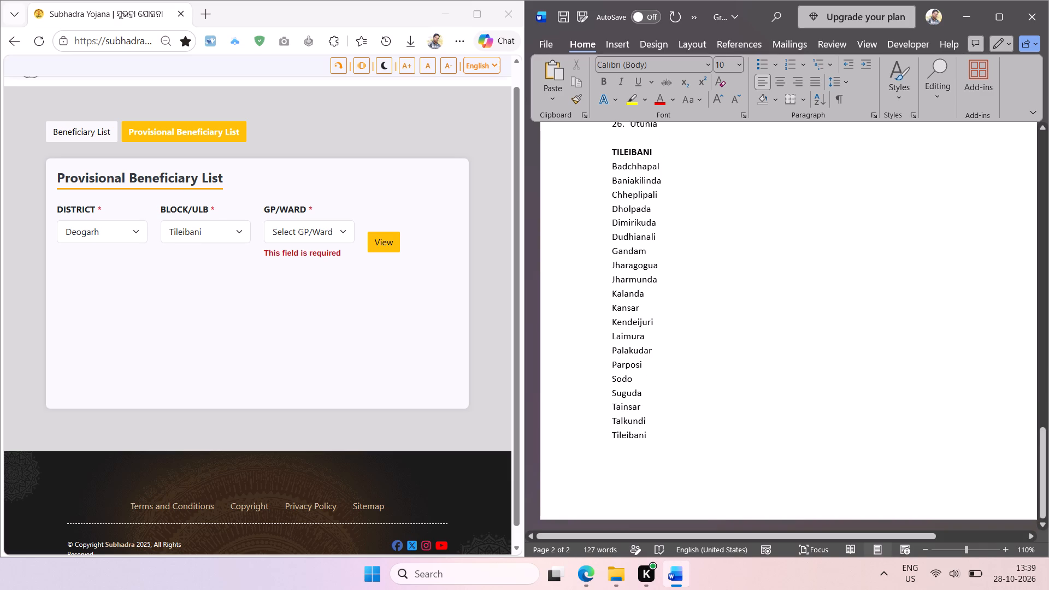
{"action": "scroll", "coordinate": [720, 399], "scroll_direction": "down", "scroll_amount": 2}
{"action": "scroll", "coordinate": [656, 452], "scroll_direction": "up", "scroll_amount": 1}
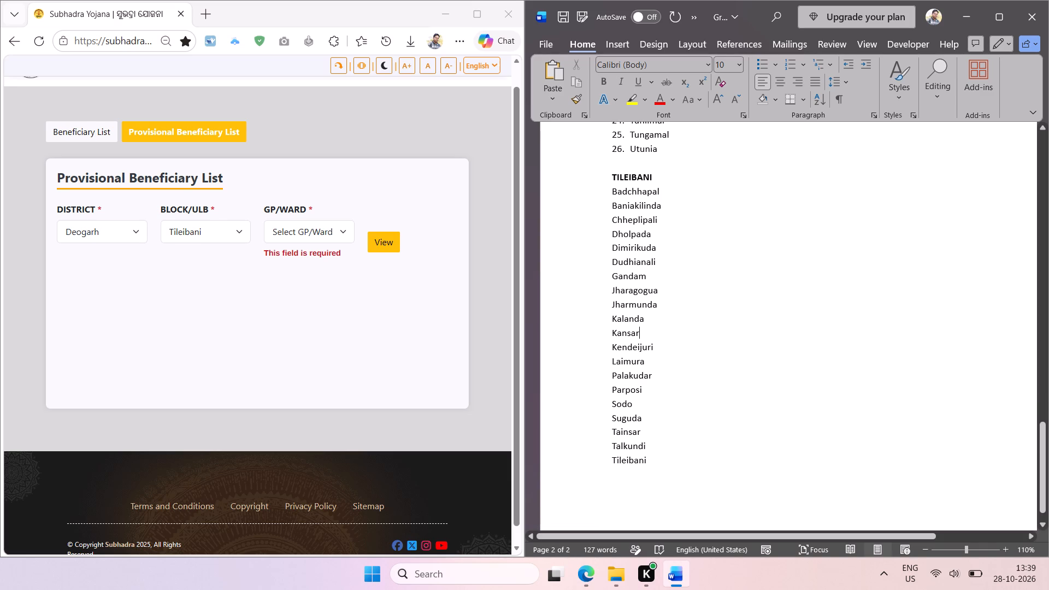
{"action": "scroll", "coordinate": [654, 470], "scroll_direction": "up", "scroll_amount": 1}
{"action": "left_click_drag", "start_coordinate": [652, 470], "coordinate": [600, 196]}
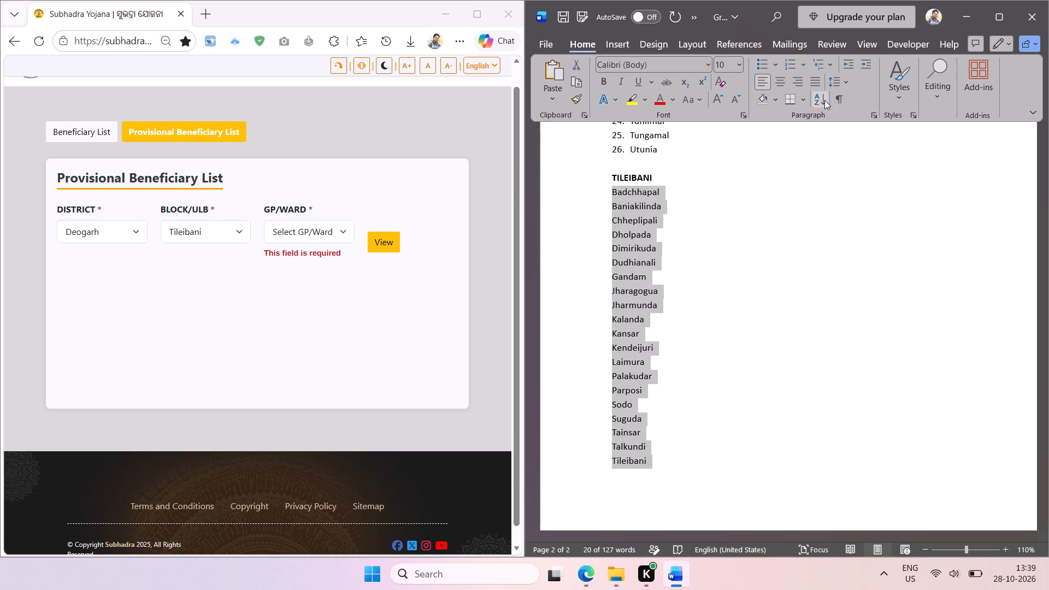
{"action": "left_click", "coordinate": [824, 100]}
{"action": "key", "text": "Return"}
Turn the sorted Tileibani names into a numbered list aligned with the heading's margin and save the document.
{"action": "left_click", "coordinate": [782, 62]}
{"action": "left_click", "coordinate": [844, 68]}
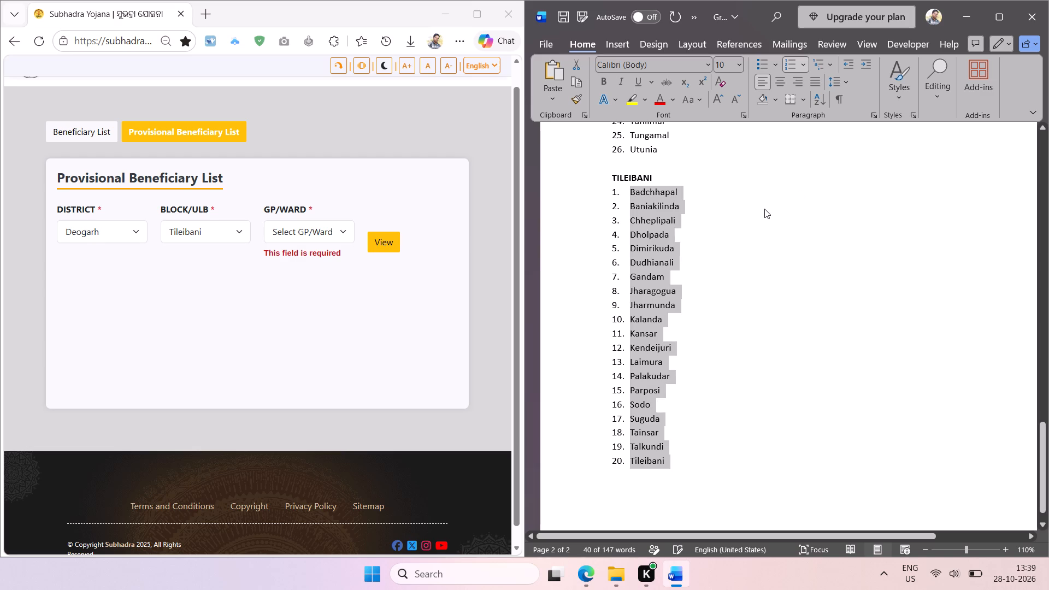
{"action": "left_click", "coordinate": [763, 209]}
{"action": "key", "text": "ctrl+s"}
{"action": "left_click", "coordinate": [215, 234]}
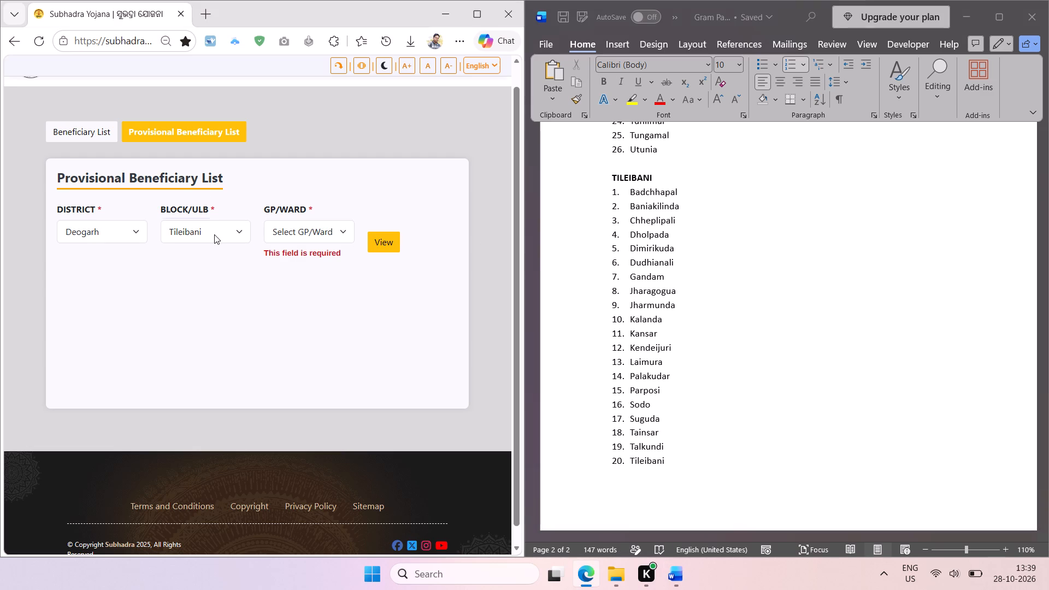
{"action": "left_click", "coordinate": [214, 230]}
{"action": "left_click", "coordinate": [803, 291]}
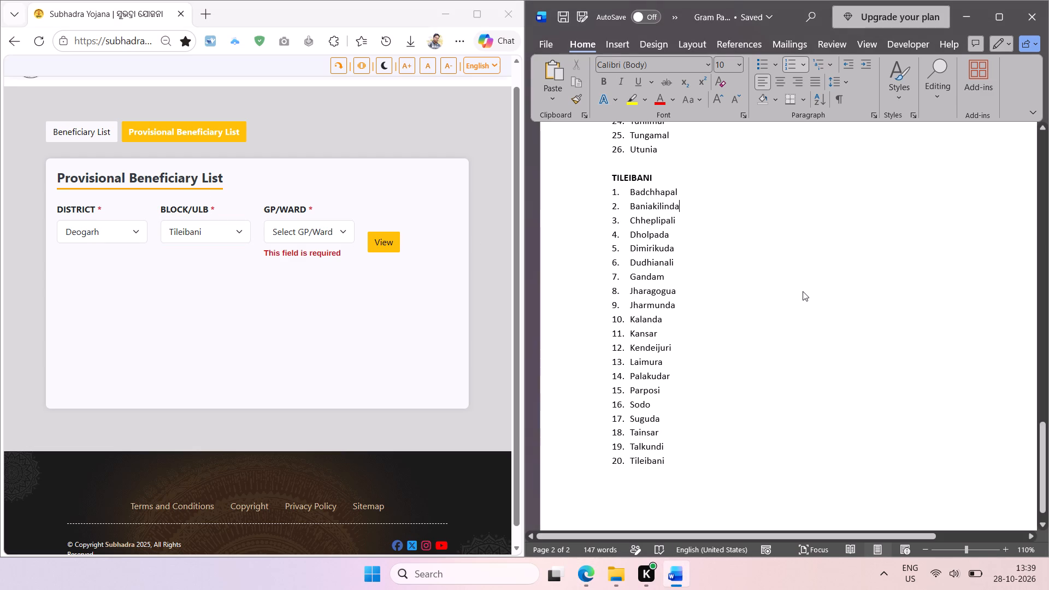
Save and close Deogarh's Gram Panchayat document.
{"action": "key", "text": "ctrl+s"}
{"action": "left_click", "coordinate": [1035, 8]}
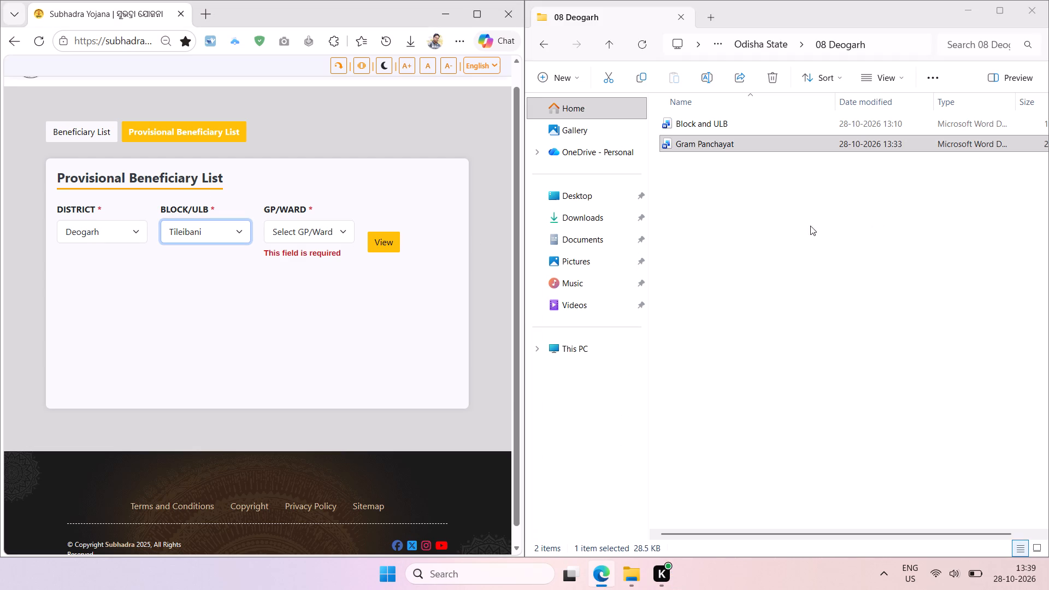
{"action": "left_click", "coordinate": [785, 224]}
{"action": "left_click", "coordinate": [785, 224]}
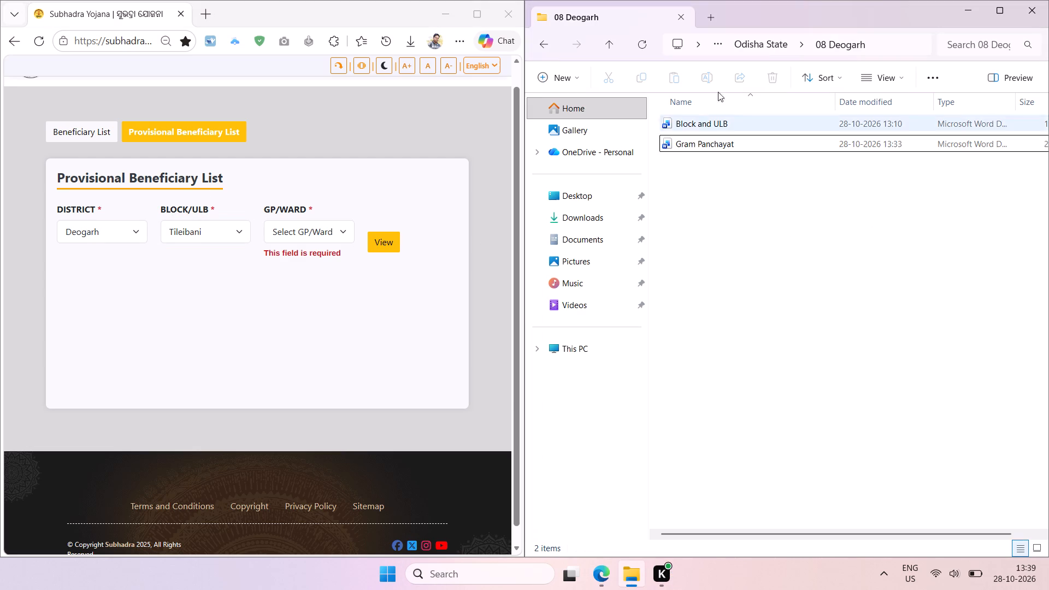
Duplicate the 08 Deogarh folder within the Odisha State folder.
{"action": "left_click", "coordinate": [640, 48]}
{"action": "left_click", "coordinate": [725, 243]}
{"action": "key", "text": "BackSpace"}
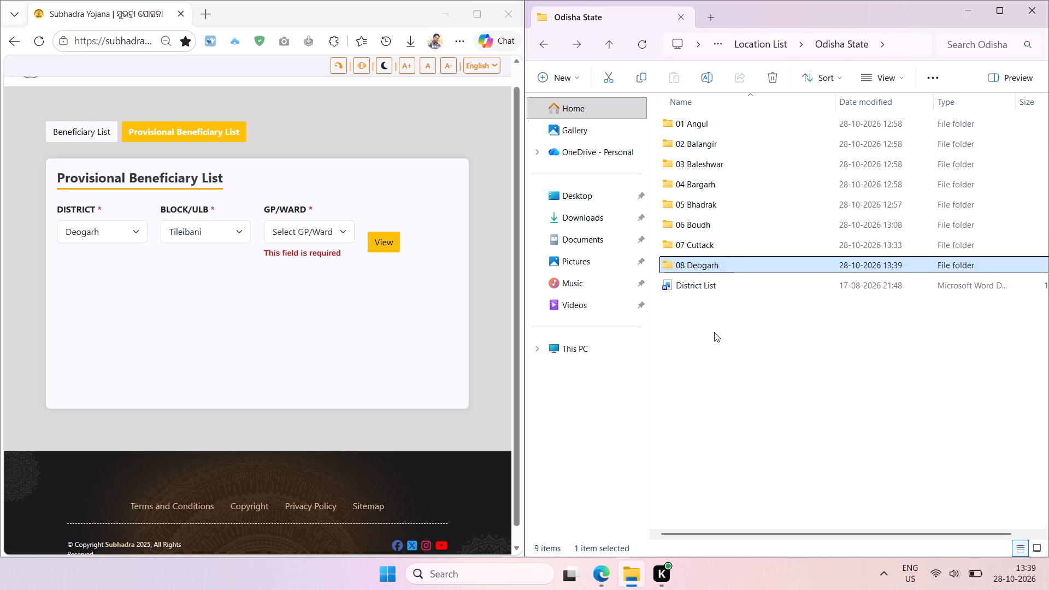
{"action": "left_click", "coordinate": [713, 333]}
{"action": "left_click", "coordinate": [715, 270]}
{"action": "left_click", "coordinate": [631, 78]}
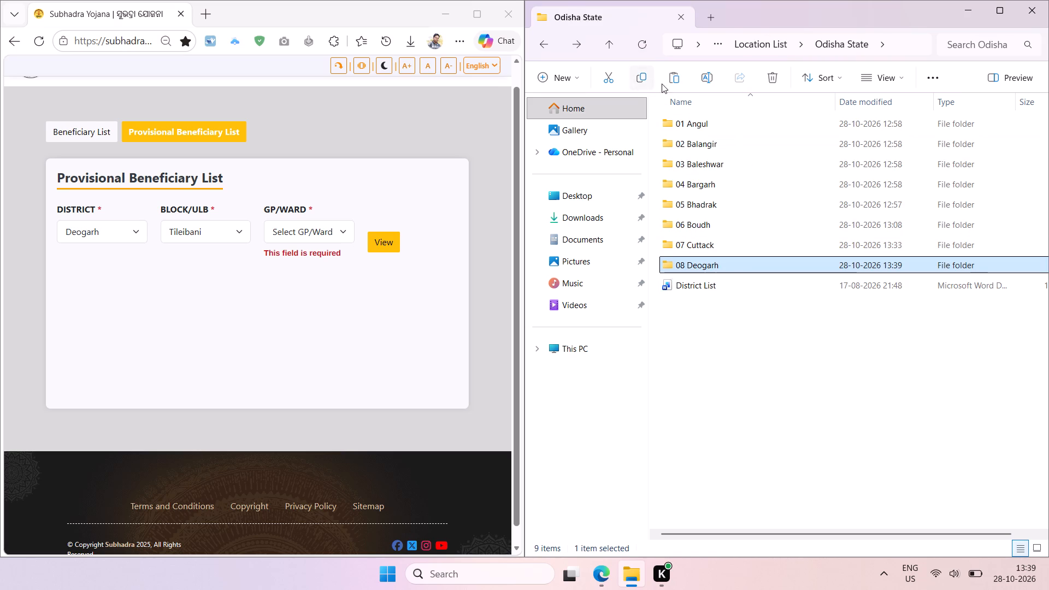
{"action": "left_click", "coordinate": [674, 82]}
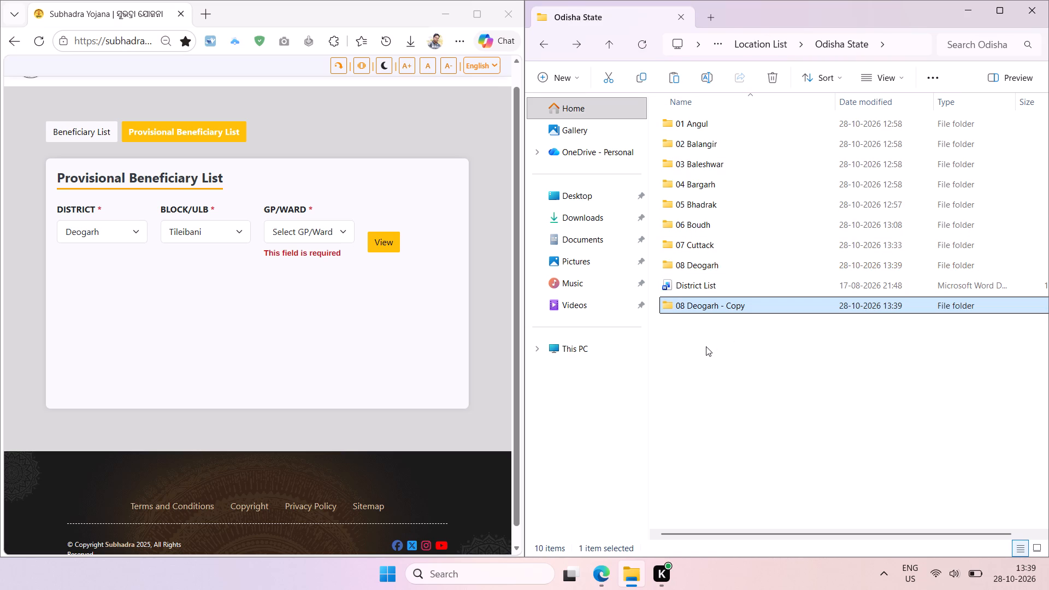
Set the district to Dhenkanal on the Provisional Beneficiary List page and copy its name with screen text capture.
{"action": "left_click", "coordinate": [109, 226]}
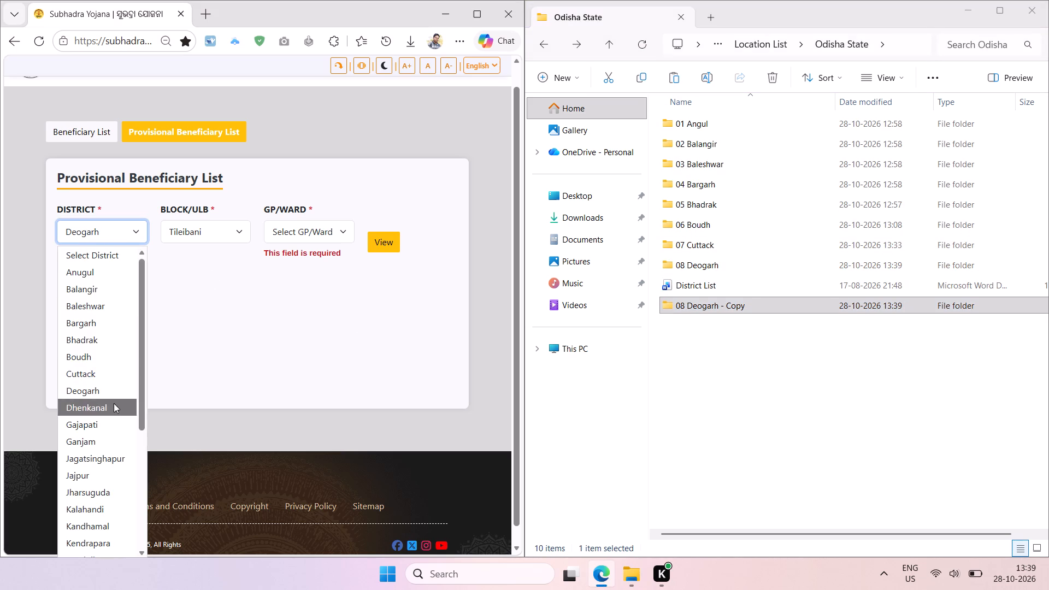
{"action": "left_click", "coordinate": [112, 406]}
{"action": "left_click", "coordinate": [138, 297]}
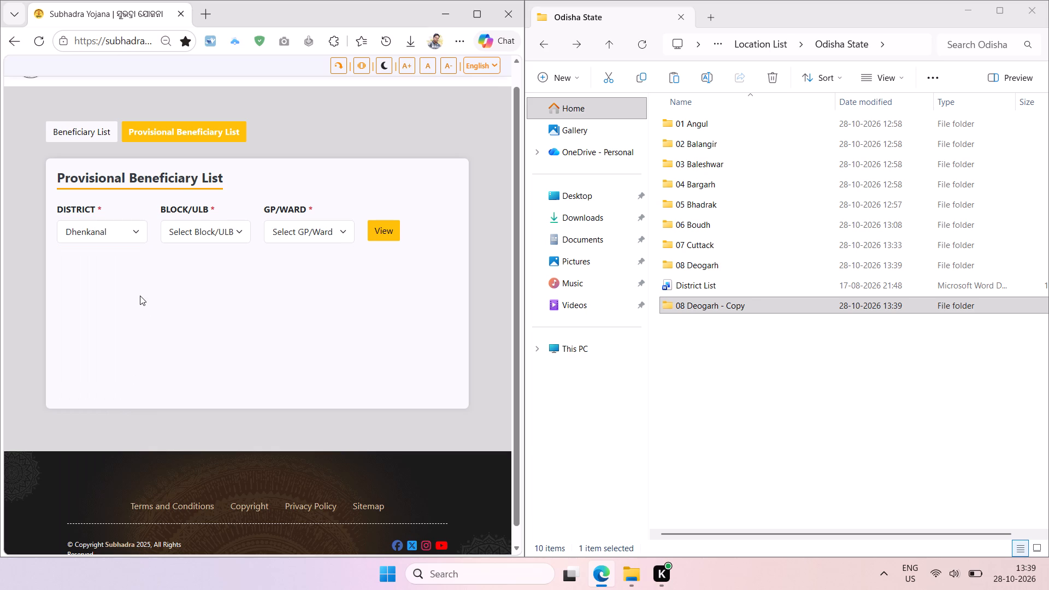
{"action": "key", "text": "shift+super+t"}
{"action": "left_click_drag", "start_coordinate": [61, 220], "coordinate": [119, 290]}
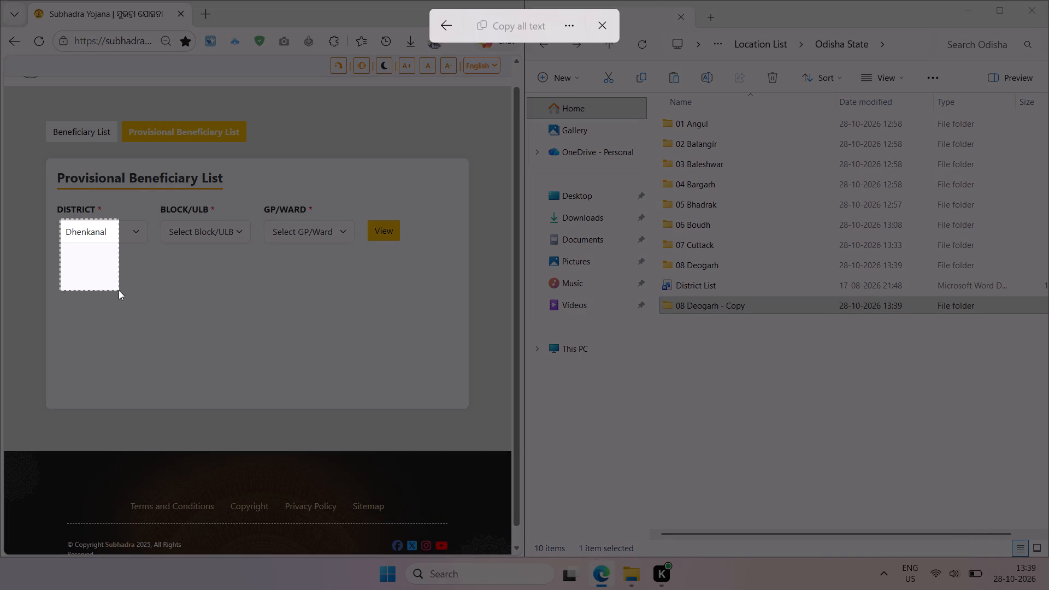
{"action": "left_click_drag", "start_coordinate": [119, 290], "coordinate": [120, 290]}
{"action": "left_click", "coordinate": [512, 24]}
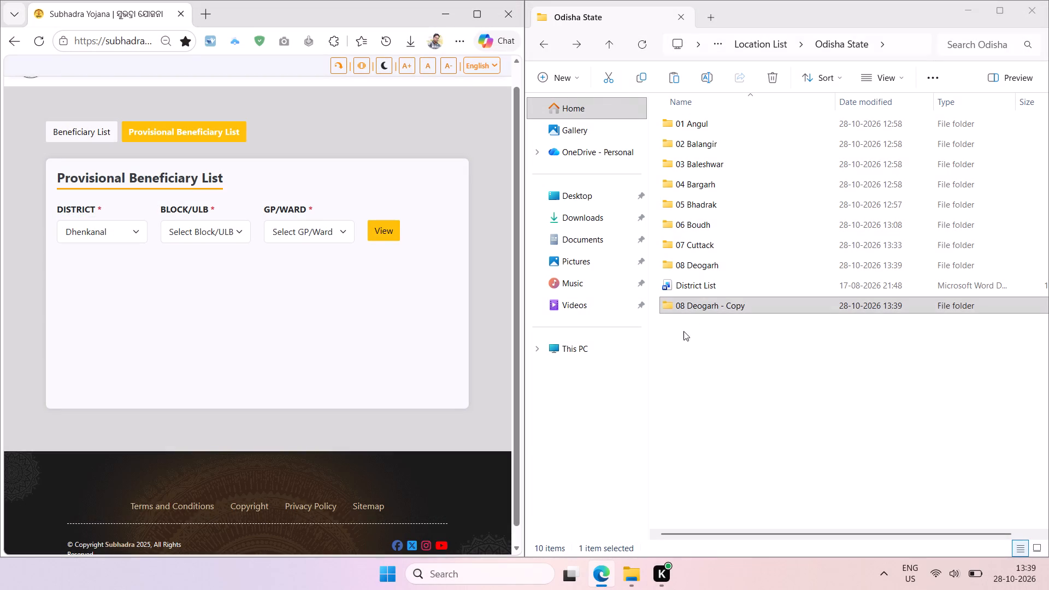
Rename the copied Deogarh folder as 09 Dhenkanal.
{"action": "left_click", "coordinate": [697, 308]}
{"action": "key", "text": "F2"}
{"action": "type", "text": "09"}
{"action": "key", "text": "space"}
{"action": "key", "text": "ctrl+v"}
{"action": "key", "text": "Return"}
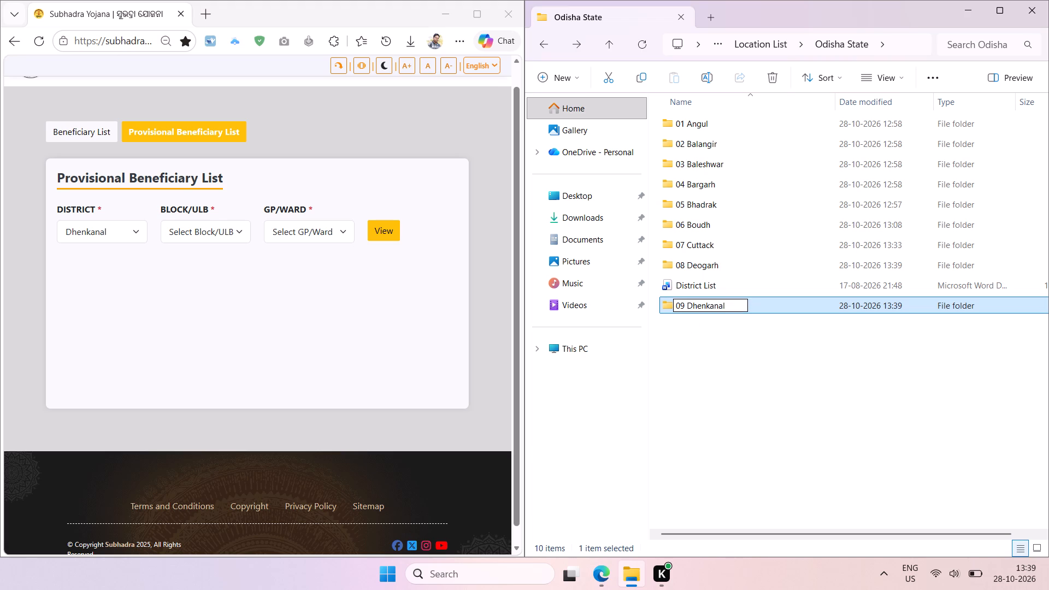
Open the Block and ULB document in the 09 Dhenkanal folder and change the title's district to Dhenkanal.
{"action": "key", "text": "Return"}
{"action": "left_click", "coordinate": [733, 125]}
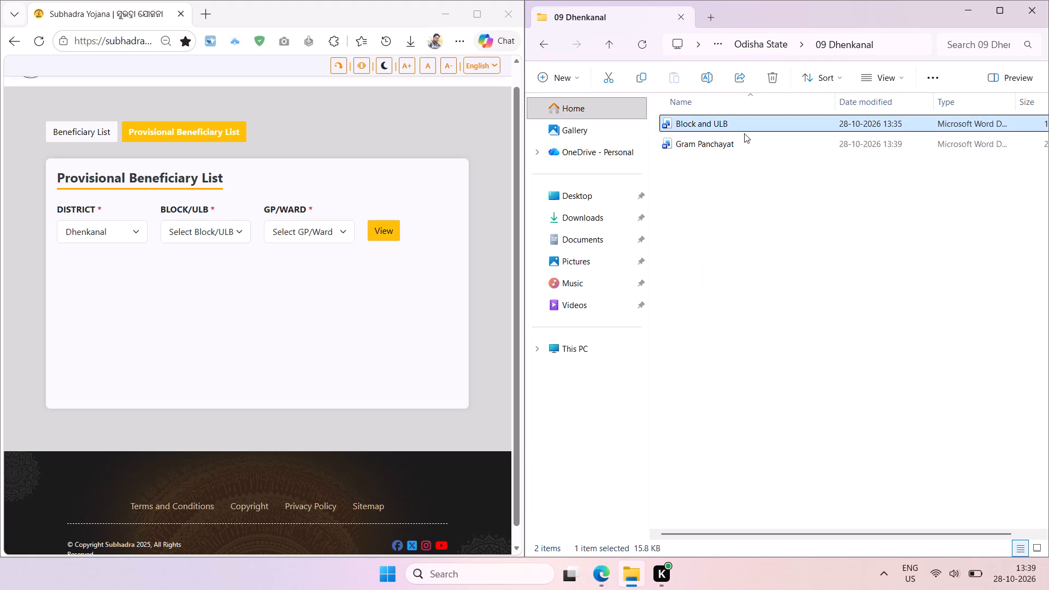
{"action": "double_click", "coordinate": [783, 127]}
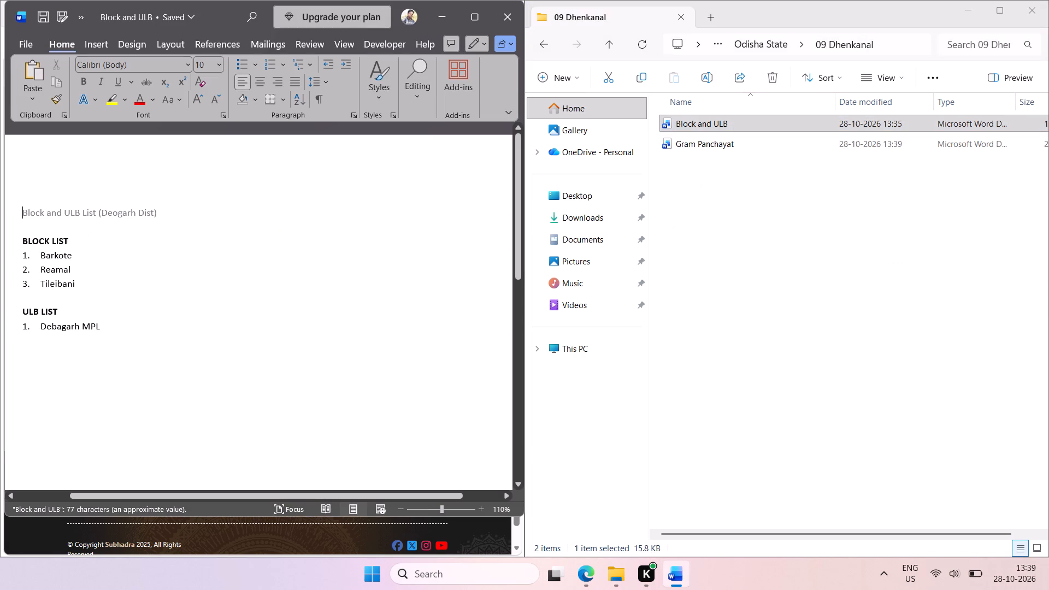
{"action": "double_click", "coordinate": [111, 211]}
{"action": "key", "text": "ctrl+v"}
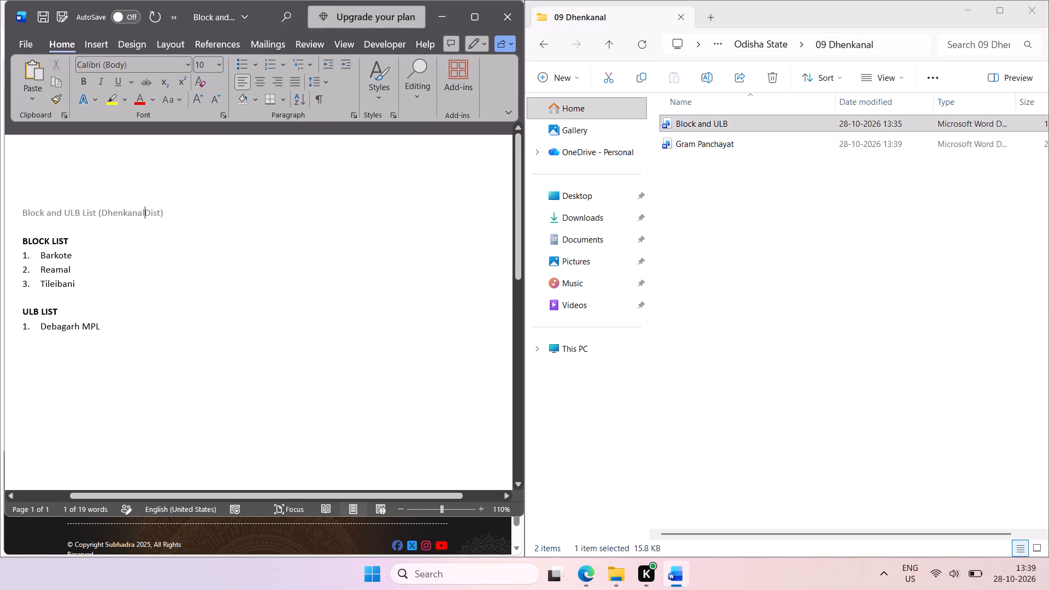
{"action": "key", "text": "space"}
Delete the Barkote, Reamal and Tileibani entries under BLOCK LIST, leaving an empty line for new names.
{"action": "left_click_drag", "start_coordinate": [79, 288], "coordinate": [3, 258]}
{"action": "key", "text": "BackSpace"}
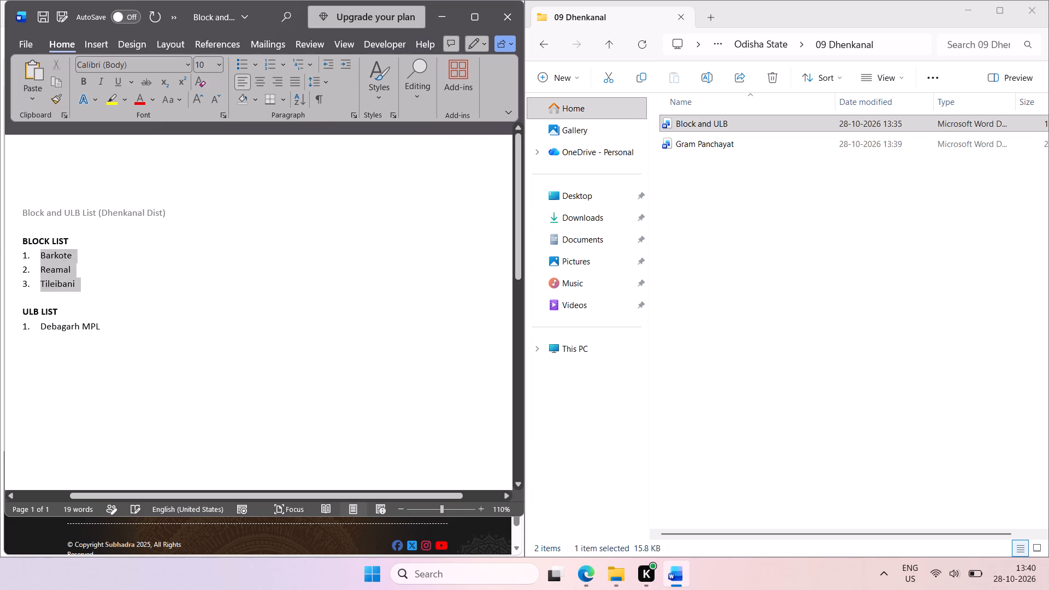
{"action": "key", "text": "Return"}
Replace the Debagarh MPL entry under ULB LIST with an empty unnumbered line, and save and close the document.
{"action": "left_click_drag", "start_coordinate": [106, 304], "coordinate": [105, 304]}
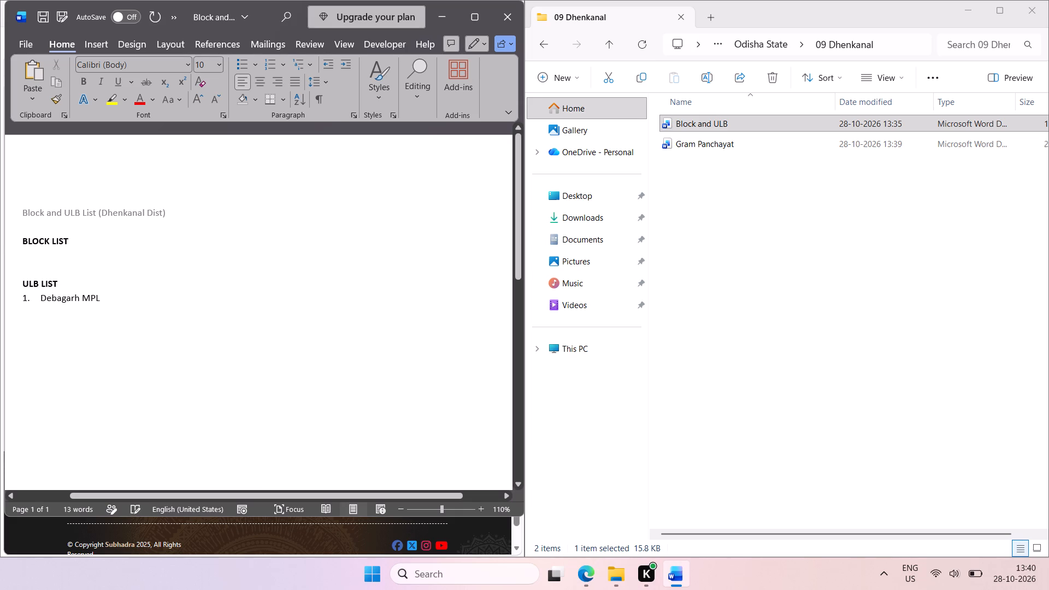
{"action": "left_click_drag", "start_coordinate": [105, 304], "coordinate": [15, 301]}
{"action": "key", "text": "BackSpace"}
{"action": "key", "text": "BackSpace"}
{"action": "key", "text": "Return"}
{"action": "key", "text": "Return"}
{"action": "key", "text": "BackSpace"}
{"action": "key", "text": "BackSpace"}
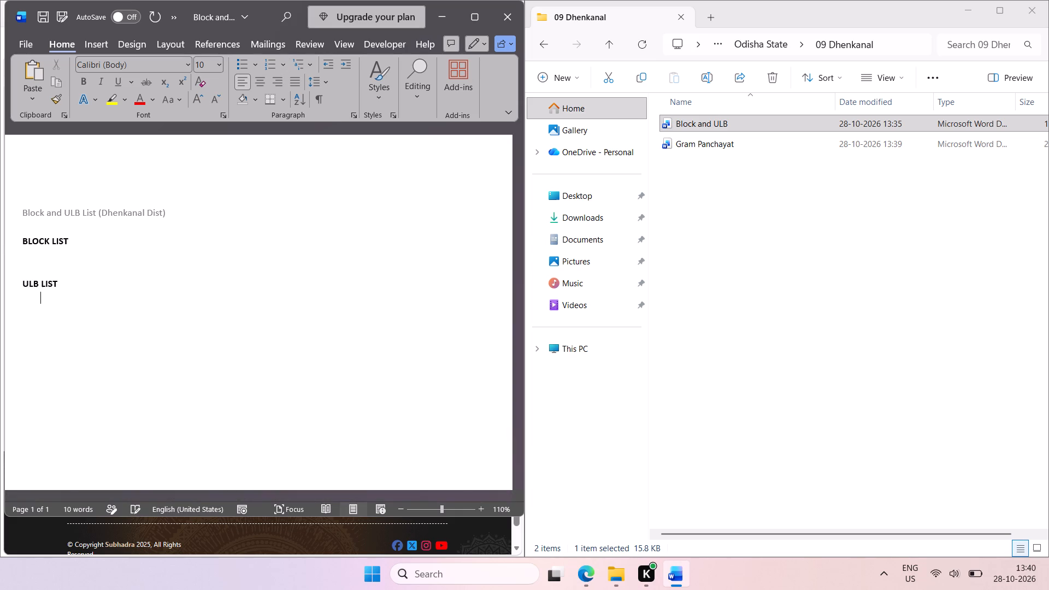
{"action": "key", "text": "BackSpace"}
{"action": "key", "text": "ctrl+s"}
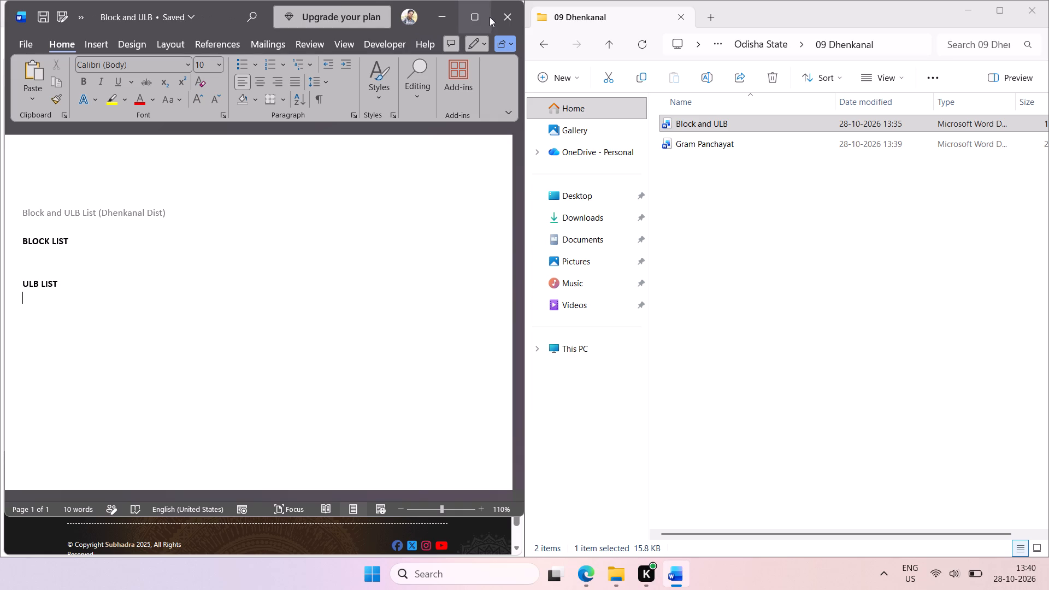
{"action": "left_click", "coordinate": [498, 17]}
Open the Gram Panchayat document in the 09 Dhenkanal folder and change the title's district to Dhenkanal.
{"action": "left_click", "coordinate": [734, 155]}
{"action": "left_click", "coordinate": [747, 149]}
{"action": "double_click", "coordinate": [801, 147]}
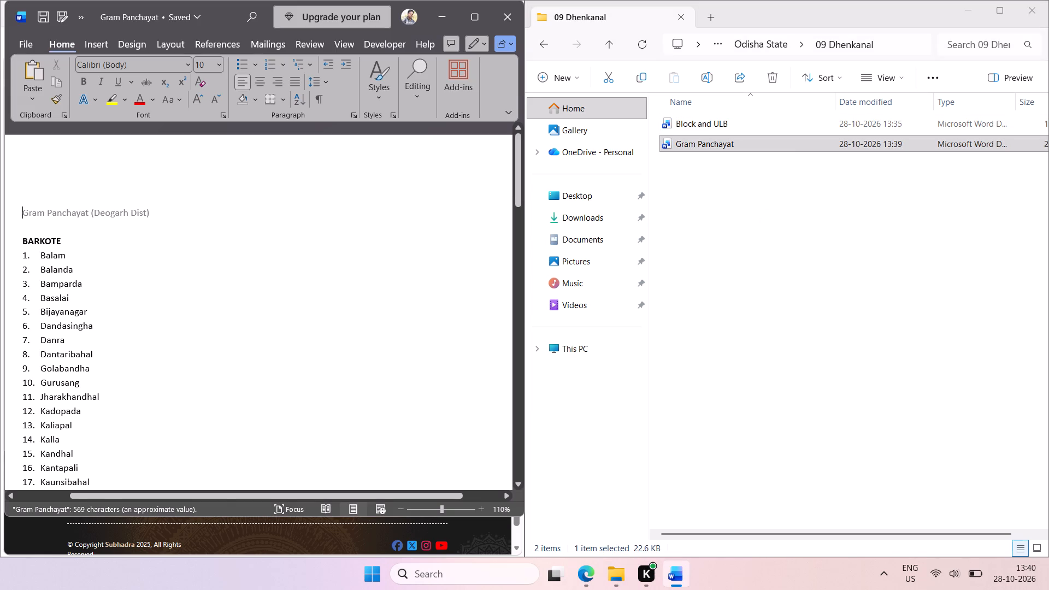
{"action": "double_click", "coordinate": [107, 215]}
{"action": "key", "text": "ctrl+v"}
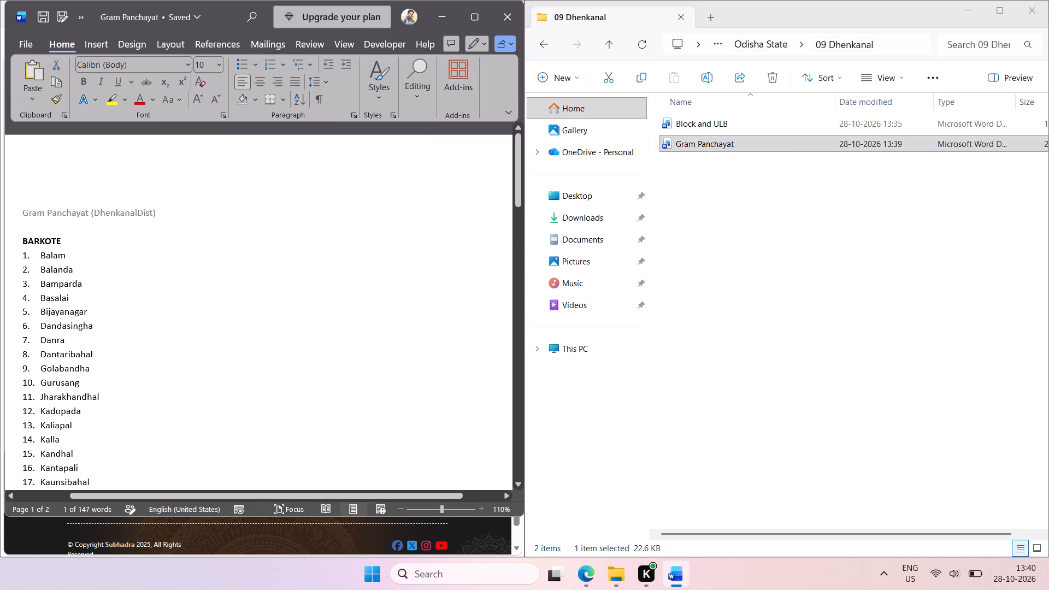
{"action": "key", "text": "space"}
Reduce the Gram Panchayat document to its title and first heading, replace BARKOTE with the placeholder 000, and save and close it.
{"action": "left_click_drag", "start_coordinate": [59, 240], "coordinate": [57, 240]}
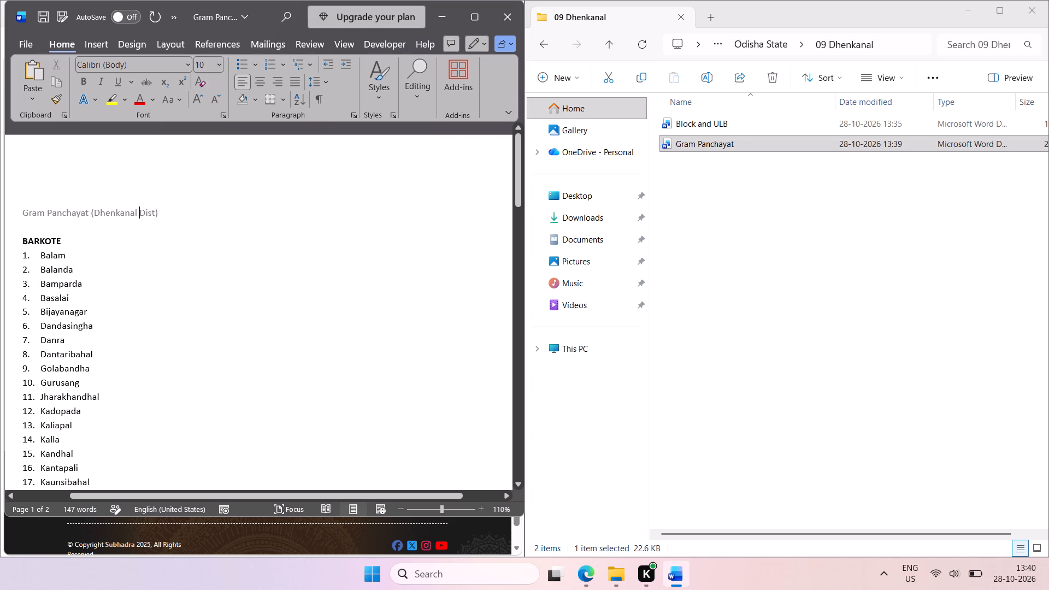
{"action": "left_click_drag", "start_coordinate": [57, 240], "coordinate": [8, 210]}
{"action": "key", "text": "ctrl+c"}
{"action": "key", "text": "ctrl+a"}
{"action": "key", "text": "ctrl+v"}
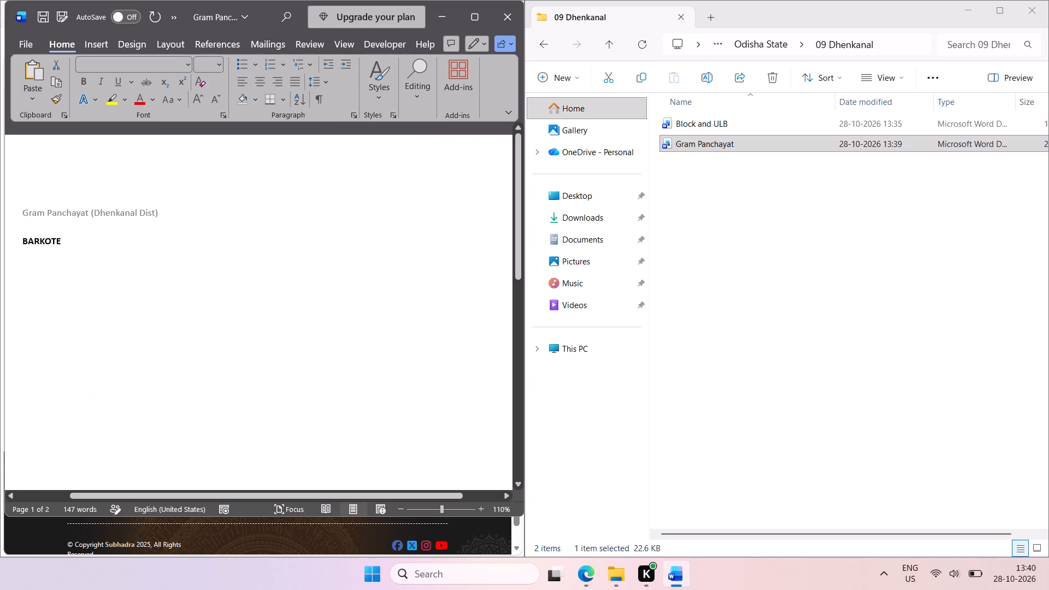
{"action": "double_click", "coordinate": [38, 241]}
{"action": "type", "text": "000"}
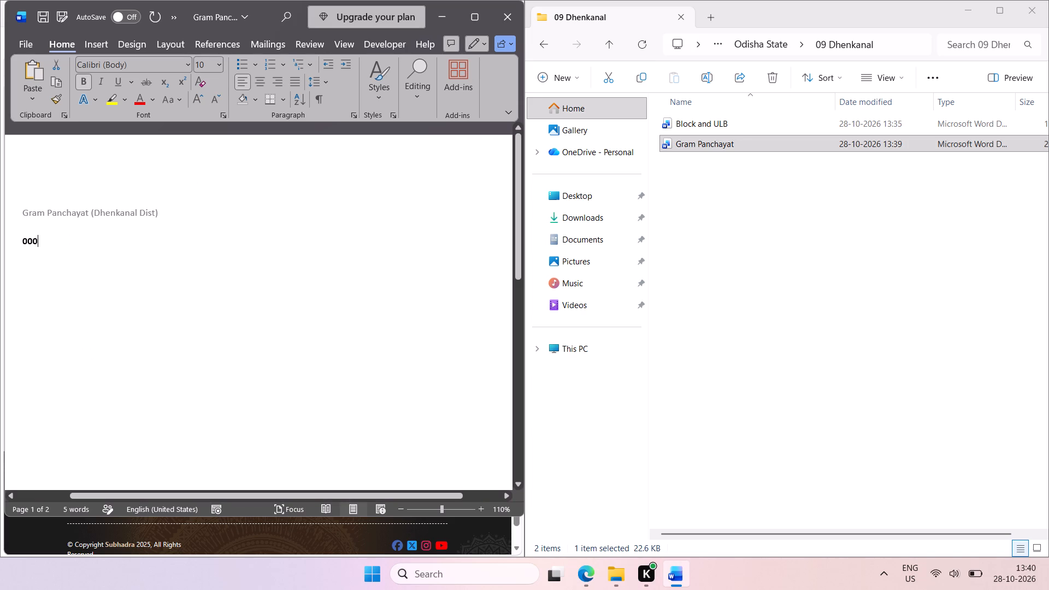
{"action": "key", "text": "ctrl+s"}
{"action": "left_click", "coordinate": [505, 25]}
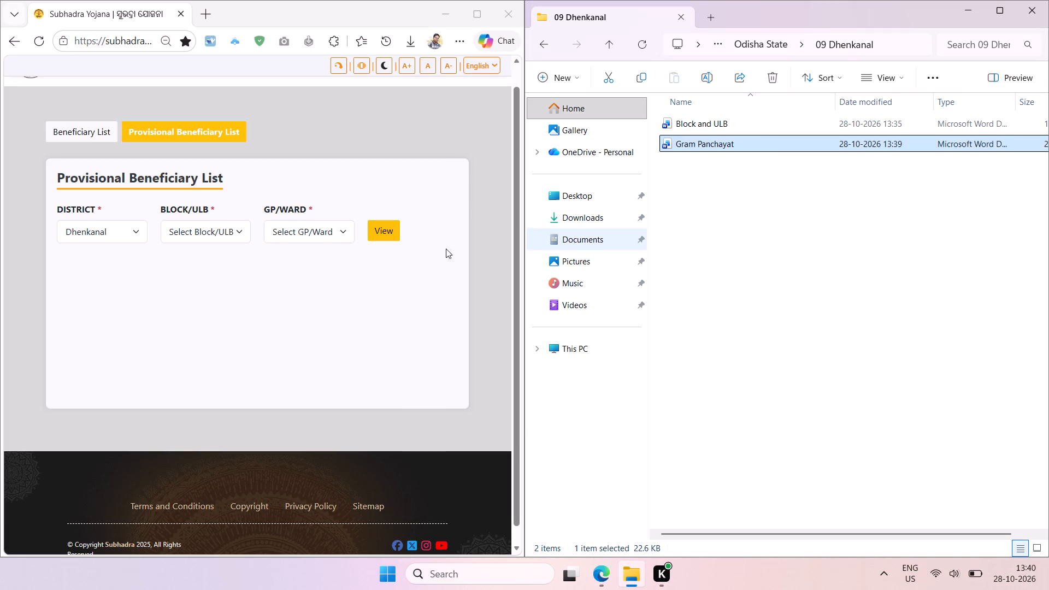
Reopen Dhenkanal's Block and ULB document and arrange its window side by side with the website.
{"action": "left_click", "coordinate": [755, 129]}
{"action": "left_click", "coordinate": [744, 212]}
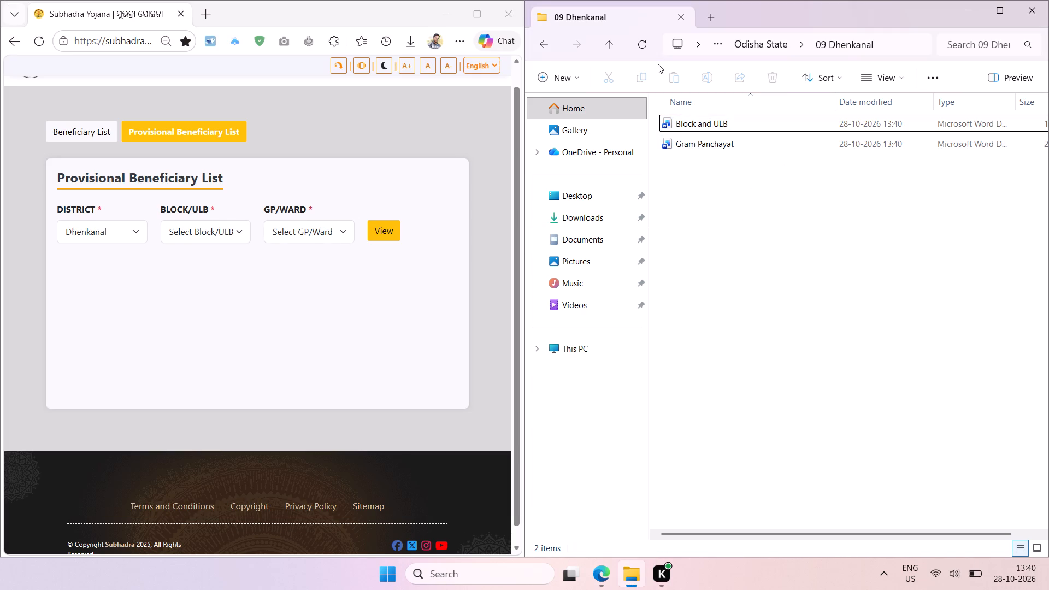
{"action": "left_click", "coordinate": [646, 49]}
{"action": "left_click", "coordinate": [774, 216]}
{"action": "left_click", "coordinate": [777, 129]}
{"action": "double_click", "coordinate": [833, 126]}
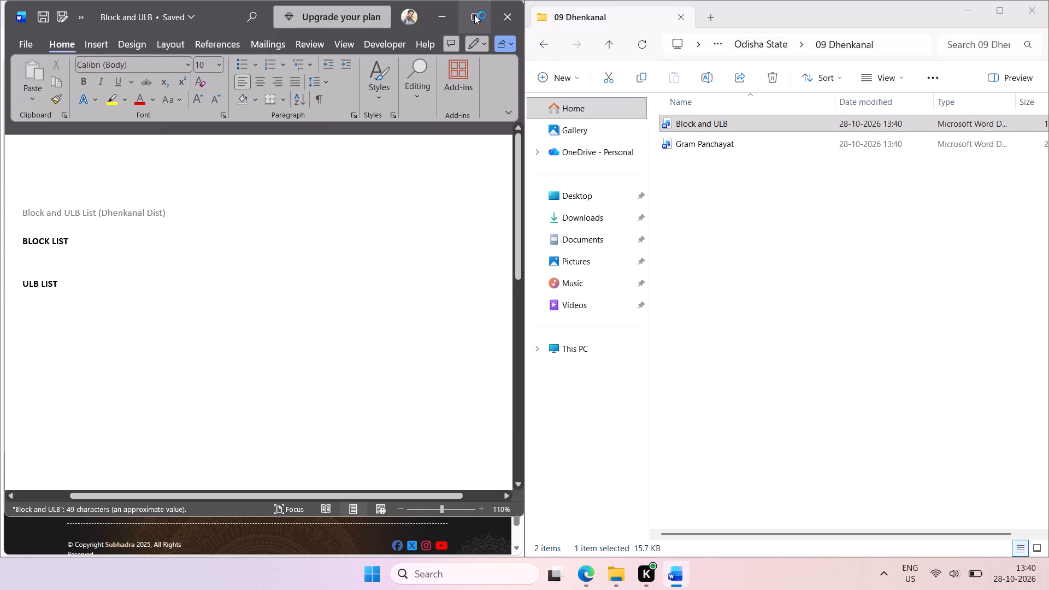
{"action": "left_click", "coordinate": [465, 98]}
{"action": "left_click", "coordinate": [382, 178]}
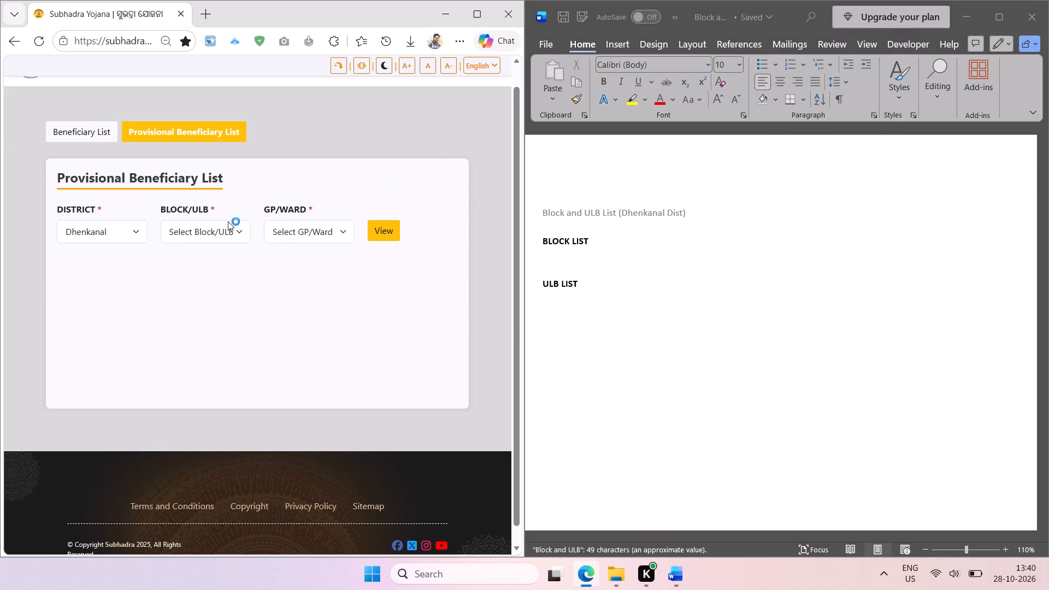
Copy the Dhenkanal block names from Bhuban to Parjang with screen text capture and paste them under BLOCK LIST.
{"action": "left_click", "coordinate": [109, 239]}
{"action": "left_click", "coordinate": [97, 403]}
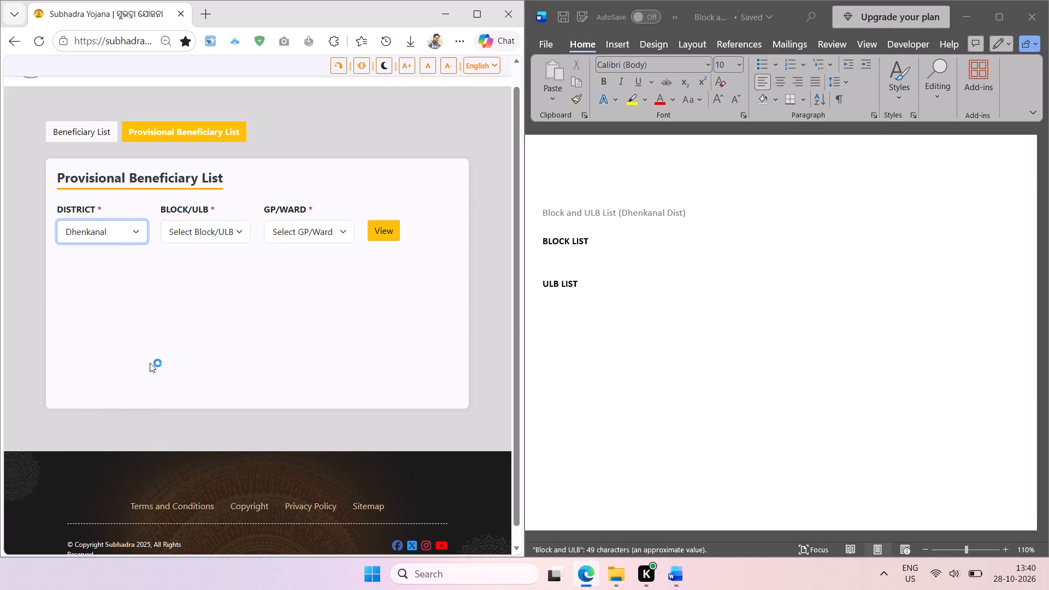
{"action": "left_click", "coordinate": [107, 233]}
{"action": "left_click", "coordinate": [122, 411]}
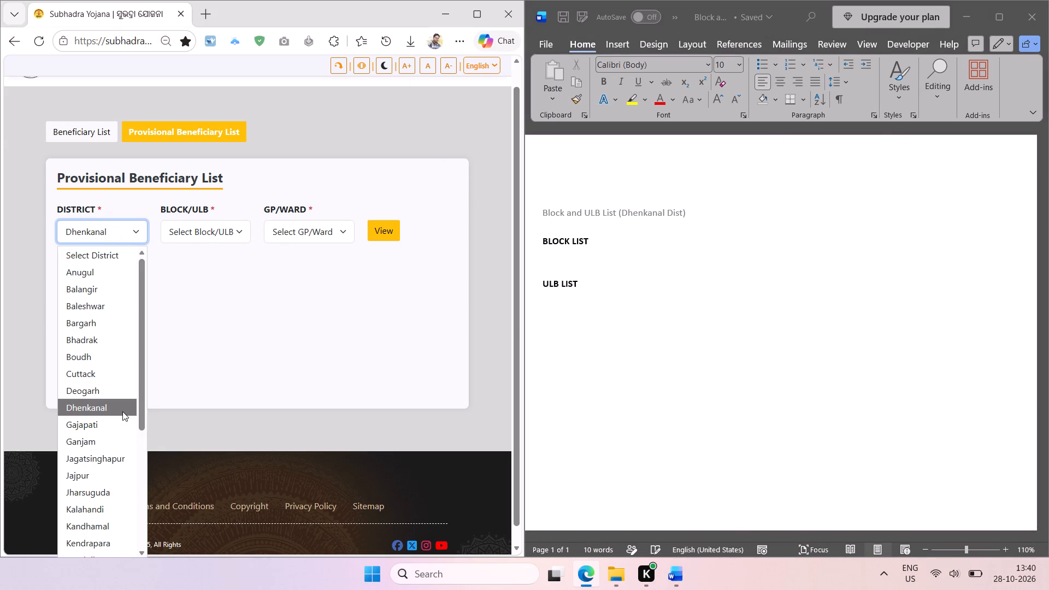
{"action": "left_click", "coordinate": [208, 227]}
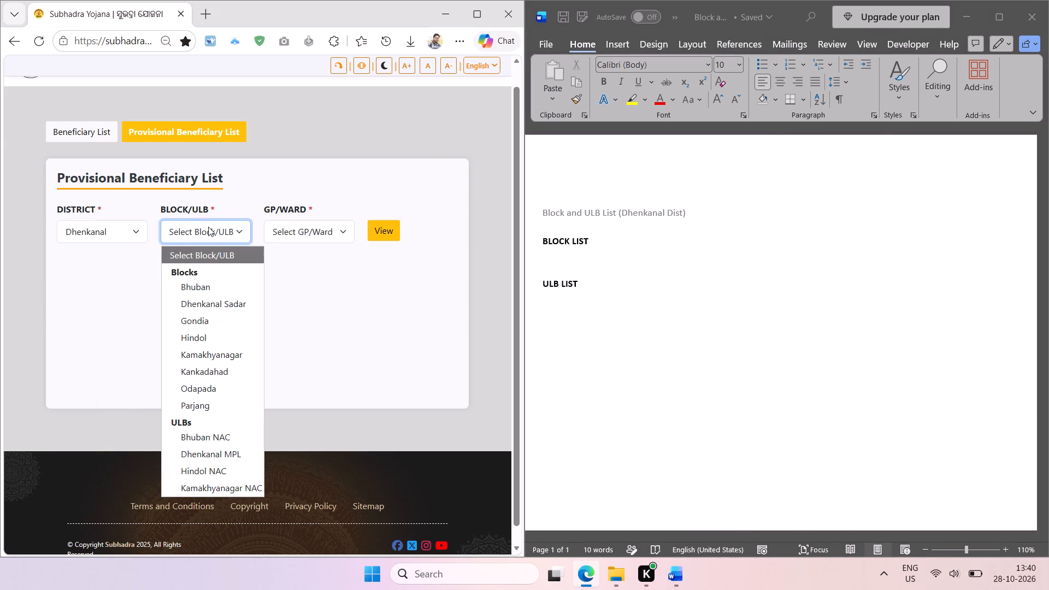
{"action": "key", "text": "shift+super+t"}
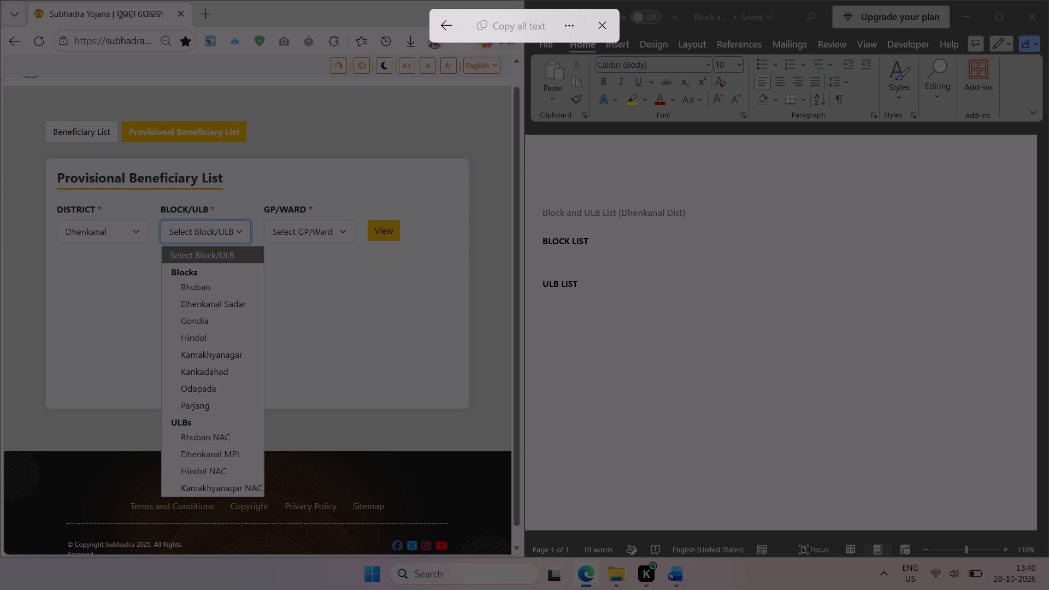
{"action": "left_click_drag", "start_coordinate": [168, 278], "coordinate": [261, 414]}
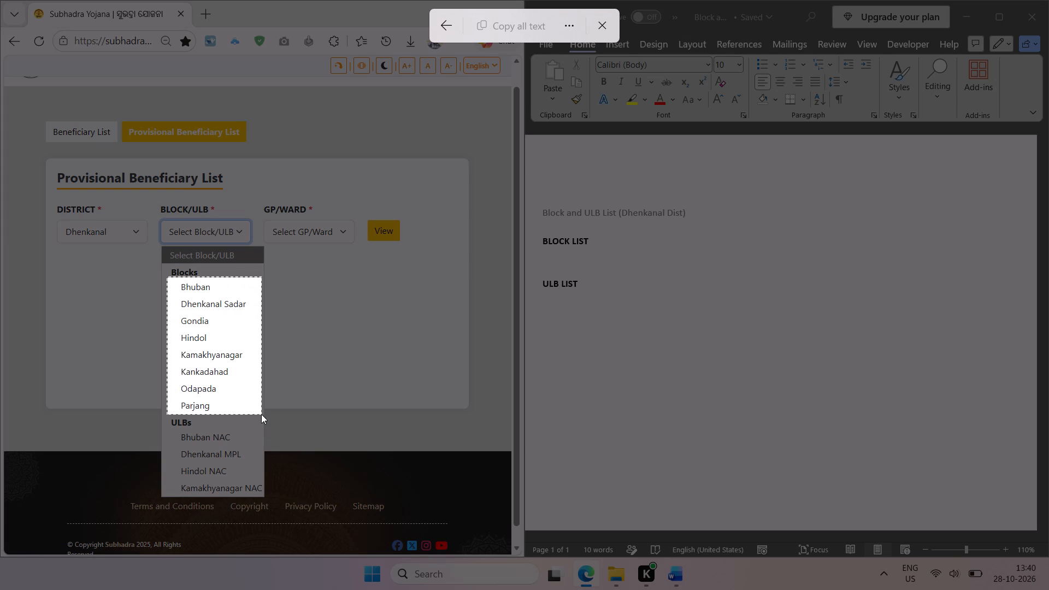
{"action": "left_click_drag", "start_coordinate": [261, 414], "coordinate": [258, 415]}
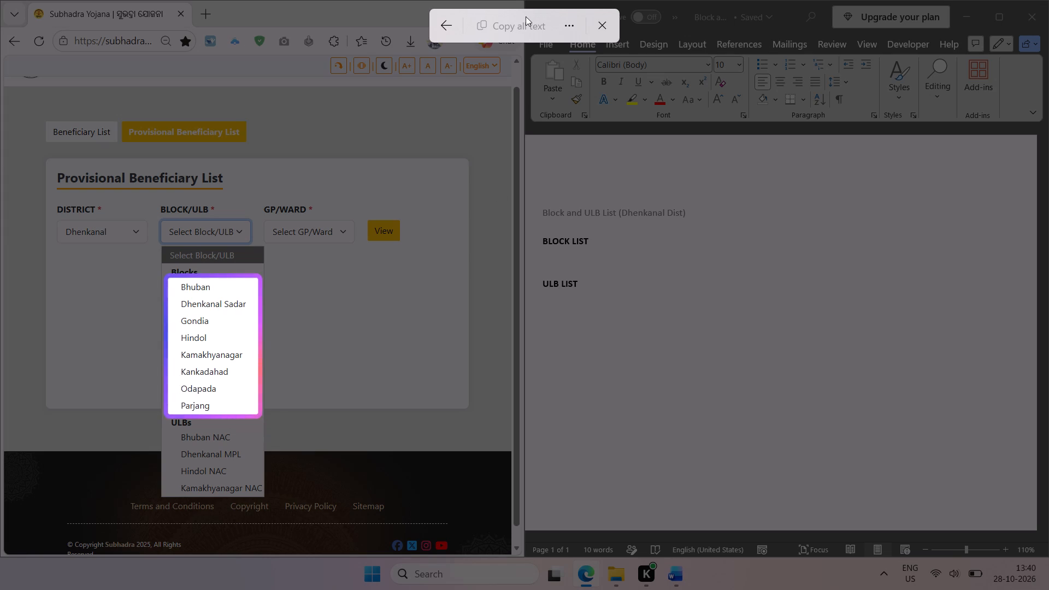
{"action": "left_click", "coordinate": [522, 21]}
{"action": "left_click", "coordinate": [593, 241]}
{"action": "left_click", "coordinate": [542, 253]}
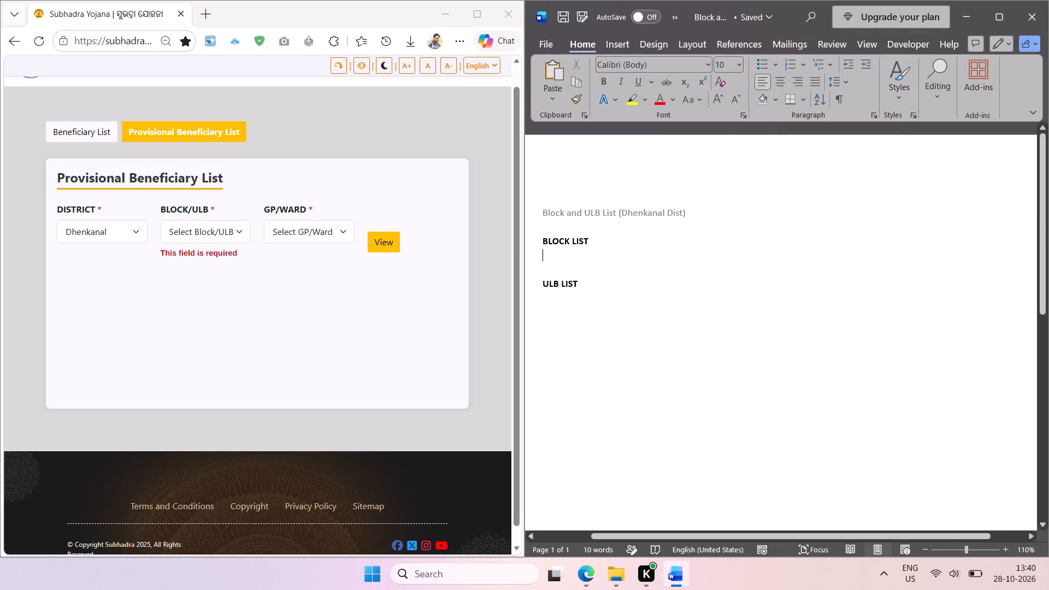
{"action": "key", "text": "ctrl+v"}
{"action": "scroll", "coordinate": [568, 259], "scroll_direction": "right", "scroll_amount": 1}
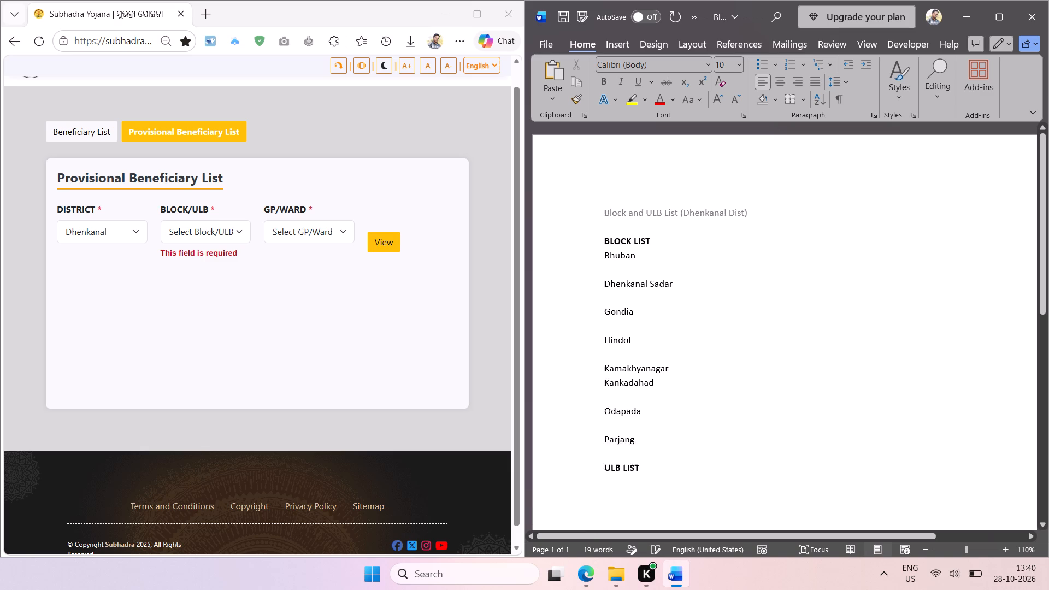
Remove the blank lines between the block names from Bhuban to Parjang under BLOCK LIST.
{"action": "scroll", "coordinate": [568, 259], "scroll_direction": "right", "scroll_amount": 1}
{"action": "left_click", "coordinate": [633, 430]}
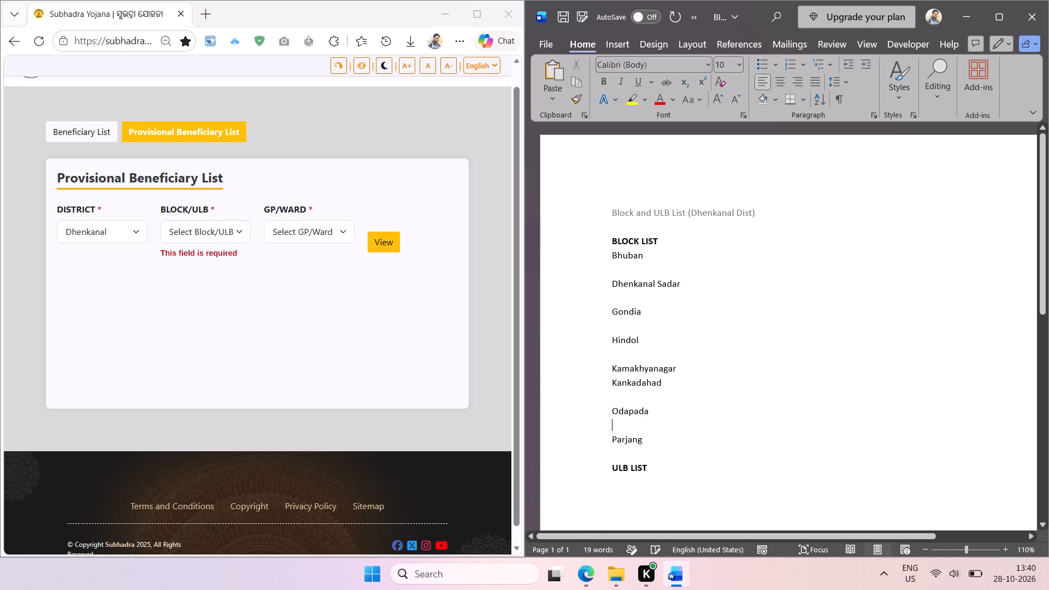
{"action": "key", "text": "BackSpace"}
{"action": "left_click", "coordinate": [633, 397]}
{"action": "key", "text": "BackSpace"}
{"action": "left_click", "coordinate": [650, 347]}
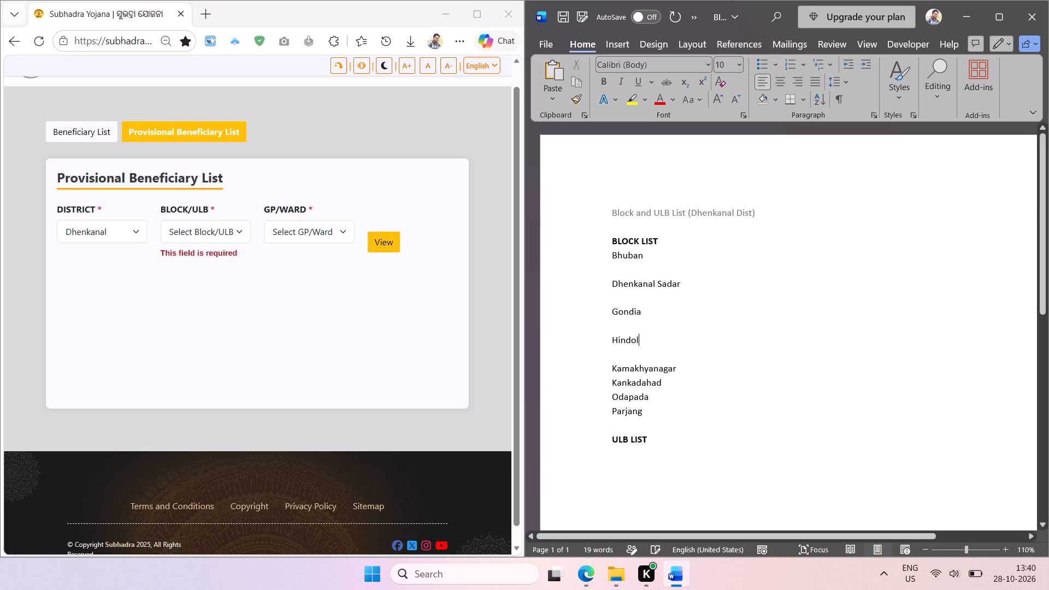
{"action": "key", "text": "Down"}
{"action": "key", "text": "BackSpace"}
{"action": "key", "text": "Up"}
{"action": "key", "text": "BackSpace"}
{"action": "key", "text": "Up"}
{"action": "key", "text": "BackSpace"}
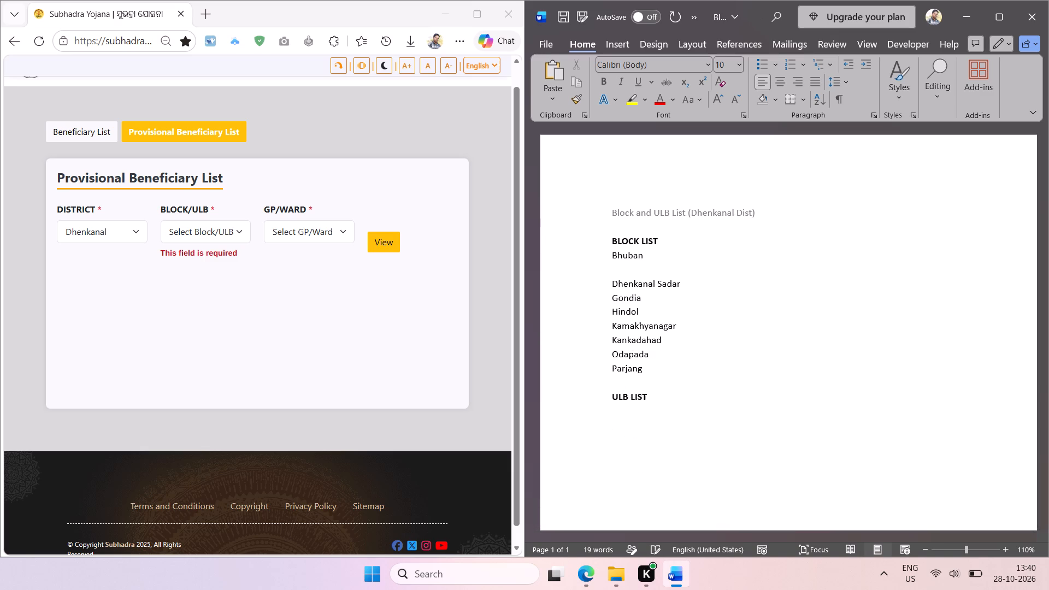
{"action": "key", "text": "Up"}
{"action": "key", "text": "BackSpace"}
Set the whole document's font size to 10 and remove the space after its paragraphs.
{"action": "key", "text": "ctrl+a"}
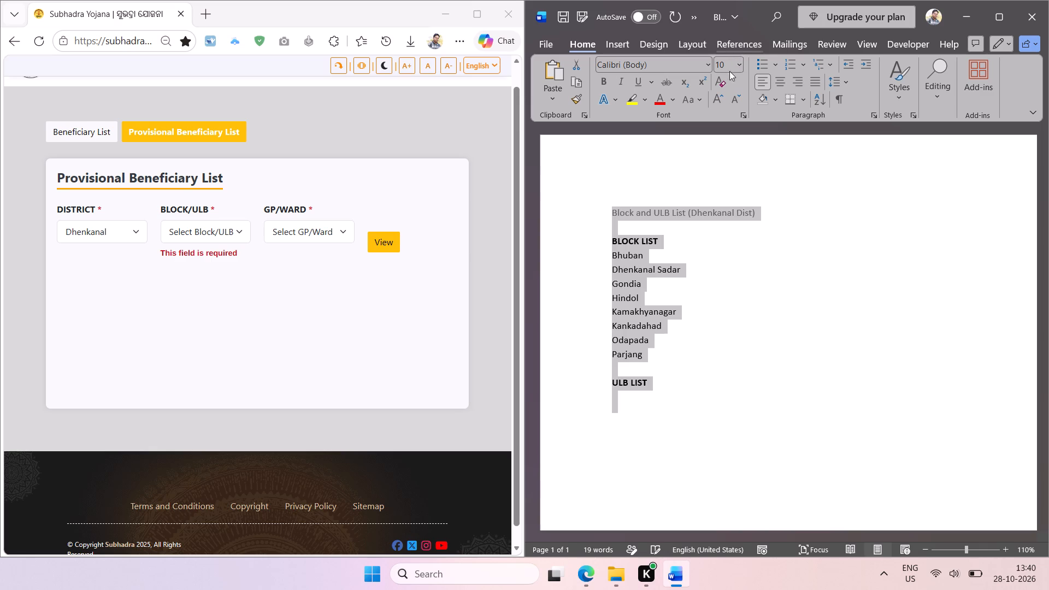
{"action": "left_click", "coordinate": [739, 63]}
{"action": "left_click", "coordinate": [732, 119]}
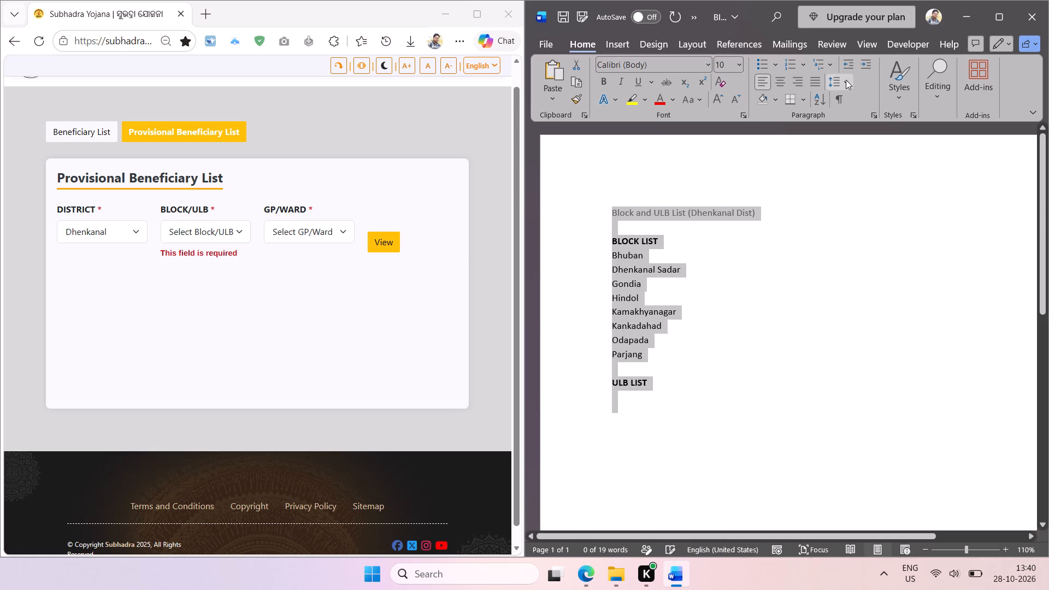
{"action": "left_click", "coordinate": [846, 80]}
{"action": "left_click", "coordinate": [858, 250]}
{"action": "left_click", "coordinate": [846, 81]}
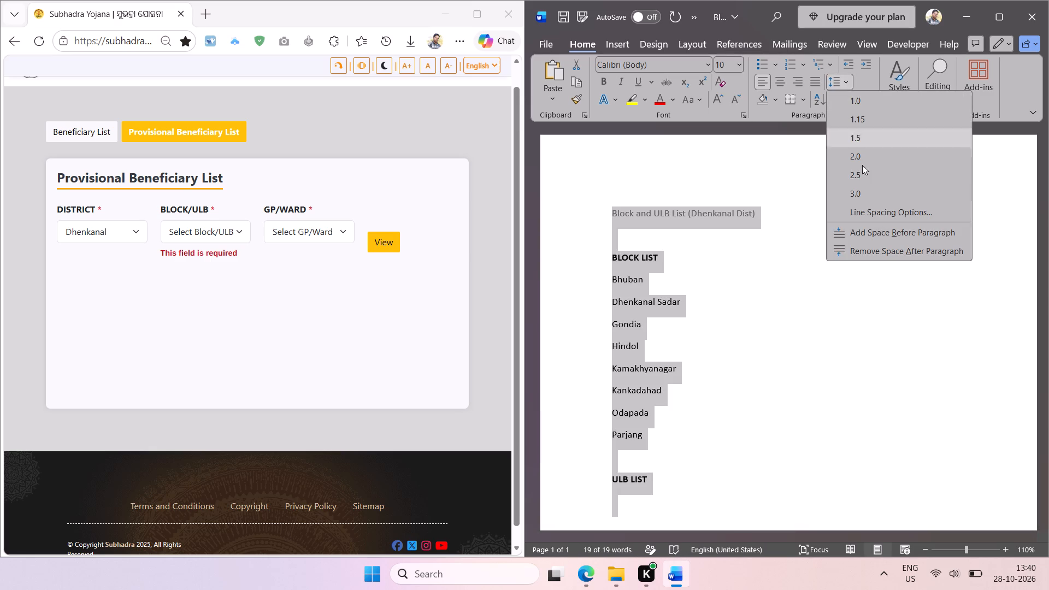
{"action": "left_click", "coordinate": [865, 245]}
{"action": "left_click", "coordinate": [726, 339]}
Sort the block names from Bhuban to Parjang alphabetically and number them, flush with the left margin.
{"action": "left_click_drag", "start_coordinate": [647, 360], "coordinate": [611, 270]}
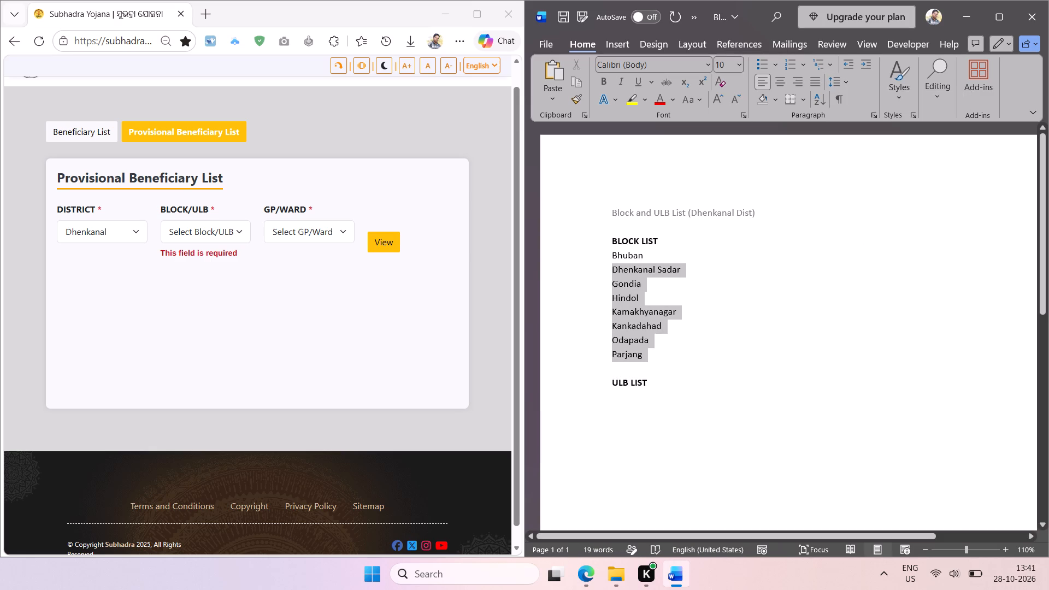
{"action": "left_click_drag", "start_coordinate": [611, 270], "coordinate": [609, 258]}
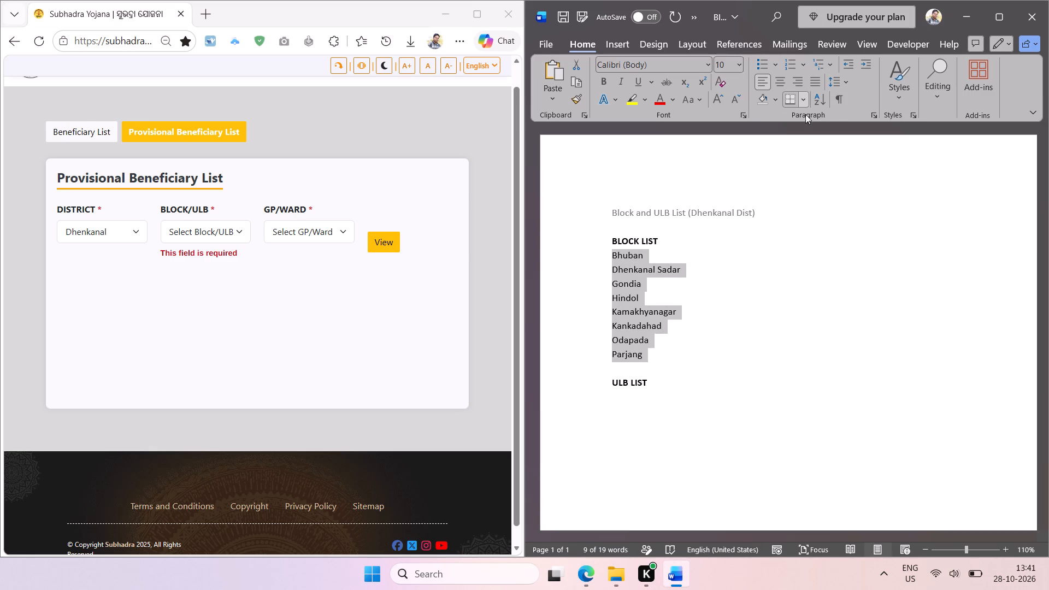
{"action": "left_click", "coordinate": [821, 103]}
{"action": "key", "text": "Return"}
{"action": "left_click", "coordinate": [790, 65]}
{"action": "double_click", "coordinate": [848, 66]}
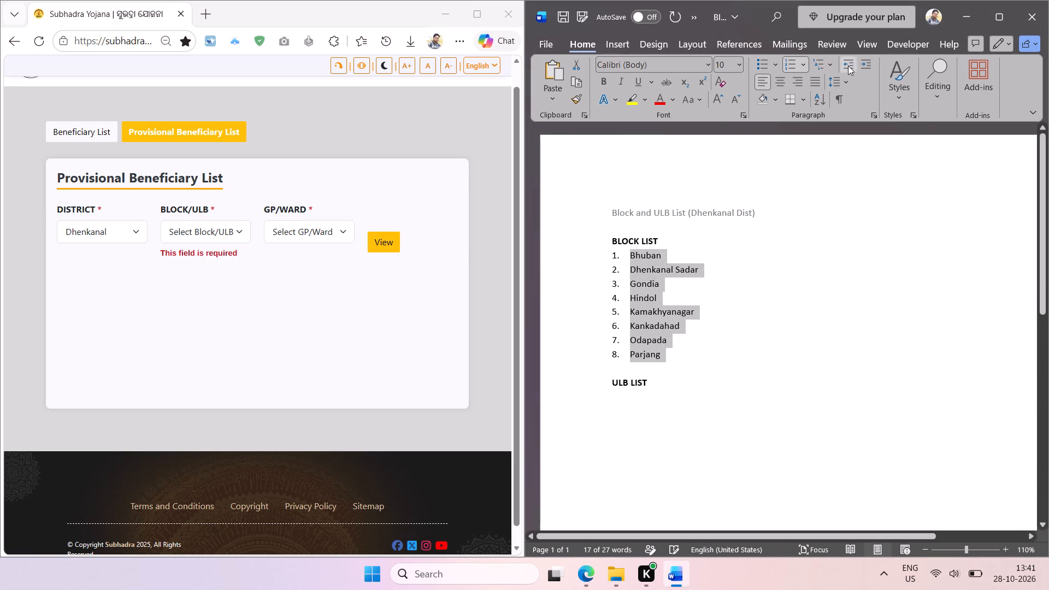
{"action": "left_click", "coordinate": [736, 257]}
Copy Dhenkanal's ULB names from Bhuban NAC to Kamakhyanagar NAC with screen text capture and paste them unbolded under ULB LIST.
{"action": "left_click", "coordinate": [237, 236]}
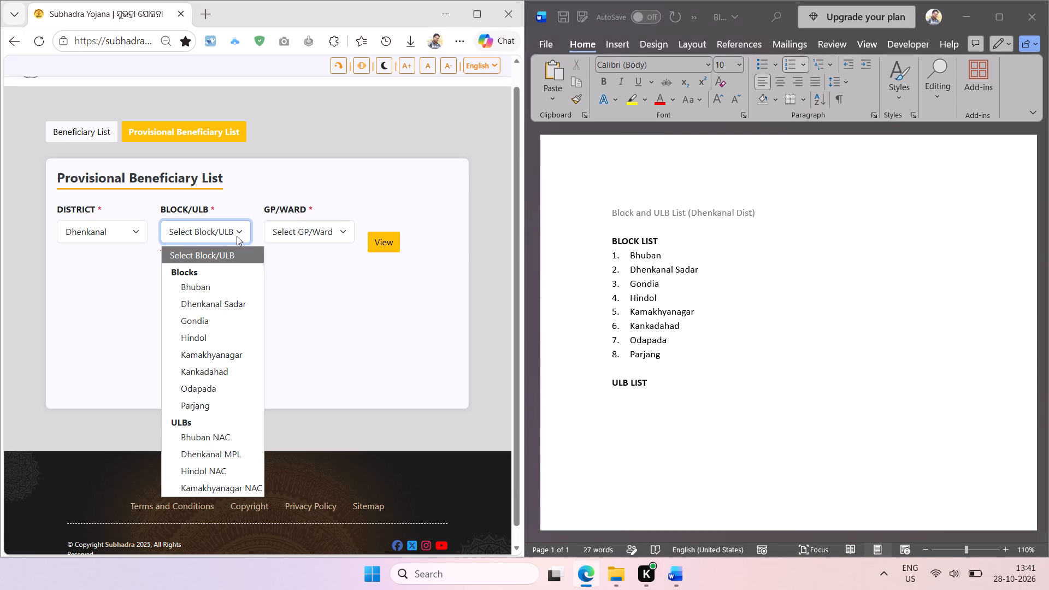
{"action": "key", "text": "shift+super+t"}
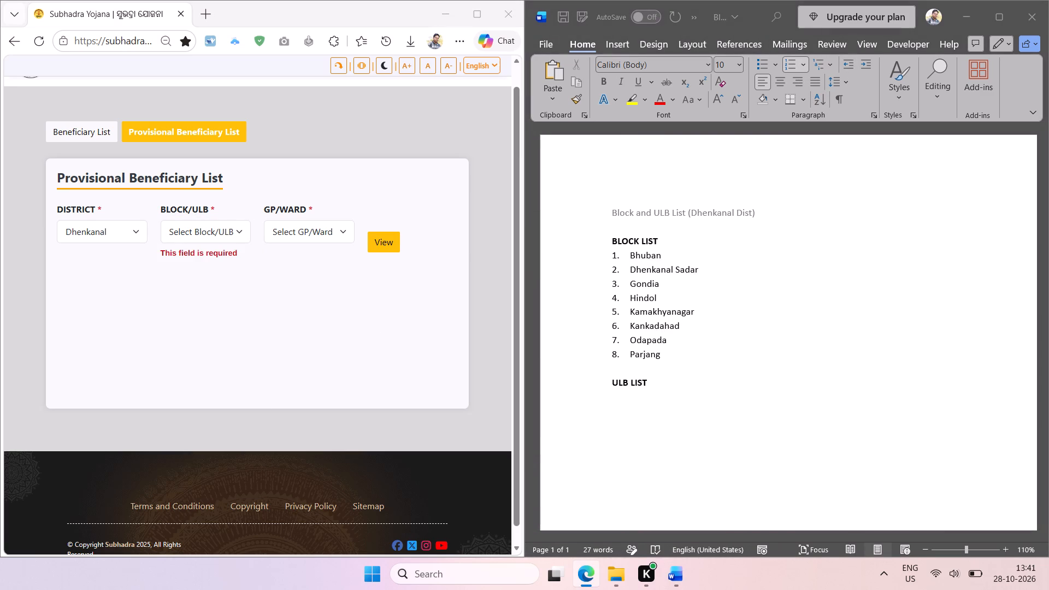
{"action": "left_click_drag", "start_coordinate": [172, 429], "coordinate": [268, 499]}
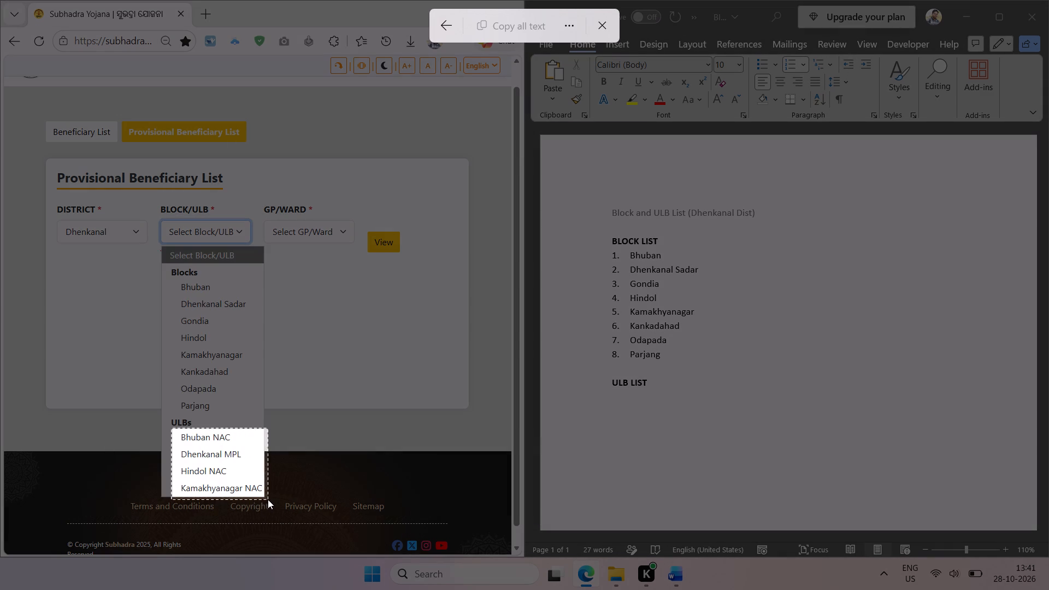
{"action": "left_click_drag", "start_coordinate": [268, 499], "coordinate": [263, 497]}
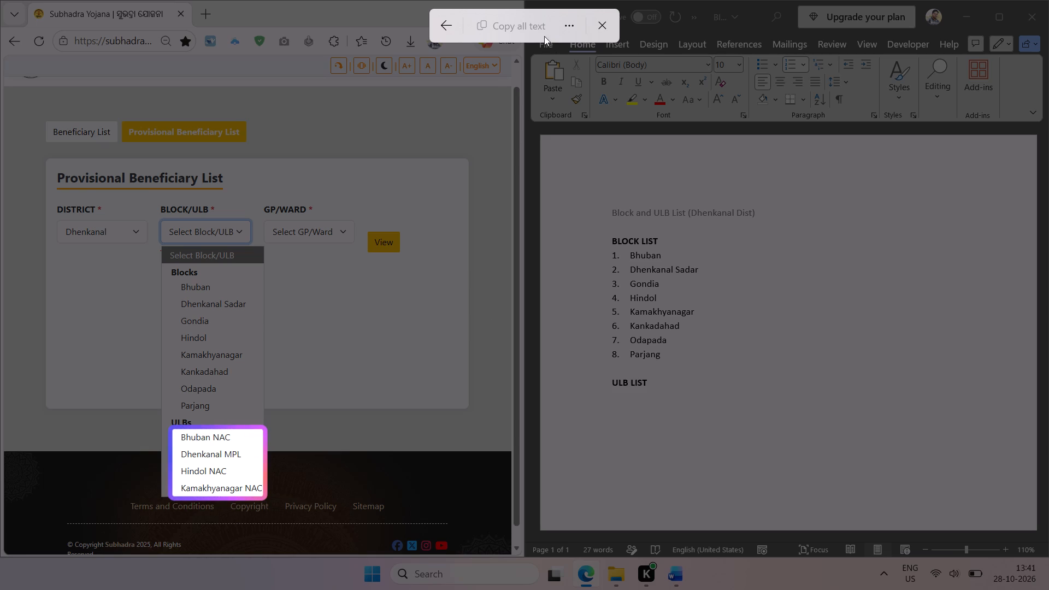
{"action": "left_click", "coordinate": [520, 23]}
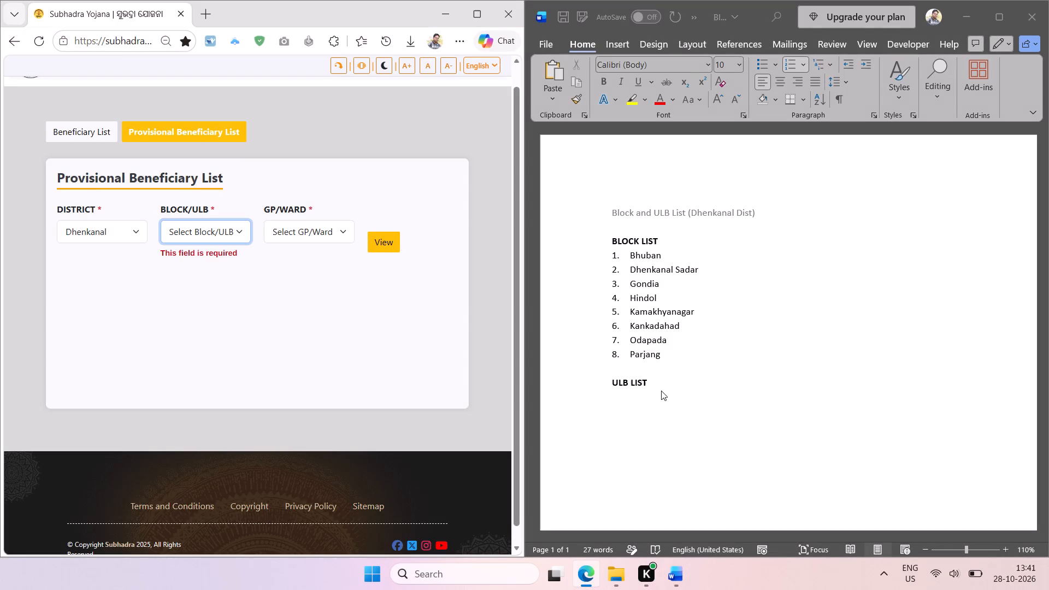
{"action": "left_click", "coordinate": [661, 391]}
{"action": "left_click", "coordinate": [656, 383]}
{"action": "key", "text": "Return"}
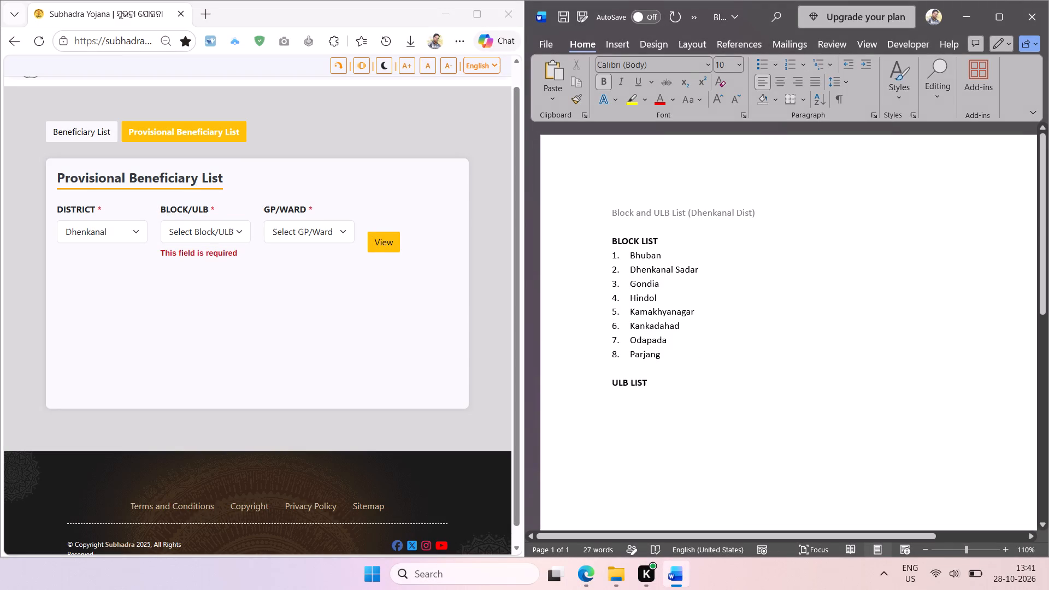
{"action": "key", "text": "ctrl+v"}
{"action": "scroll", "coordinate": [693, 407], "scroll_direction": "down", "scroll_amount": 1}
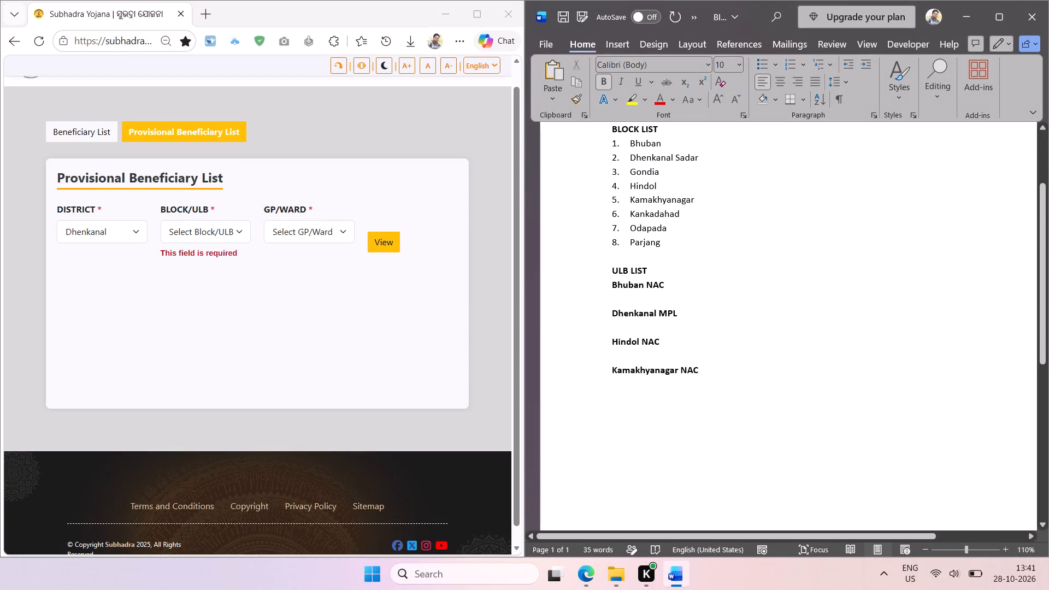
{"action": "key", "text": "ctrl+z"}
{"action": "key", "text": "ctrl+b"}
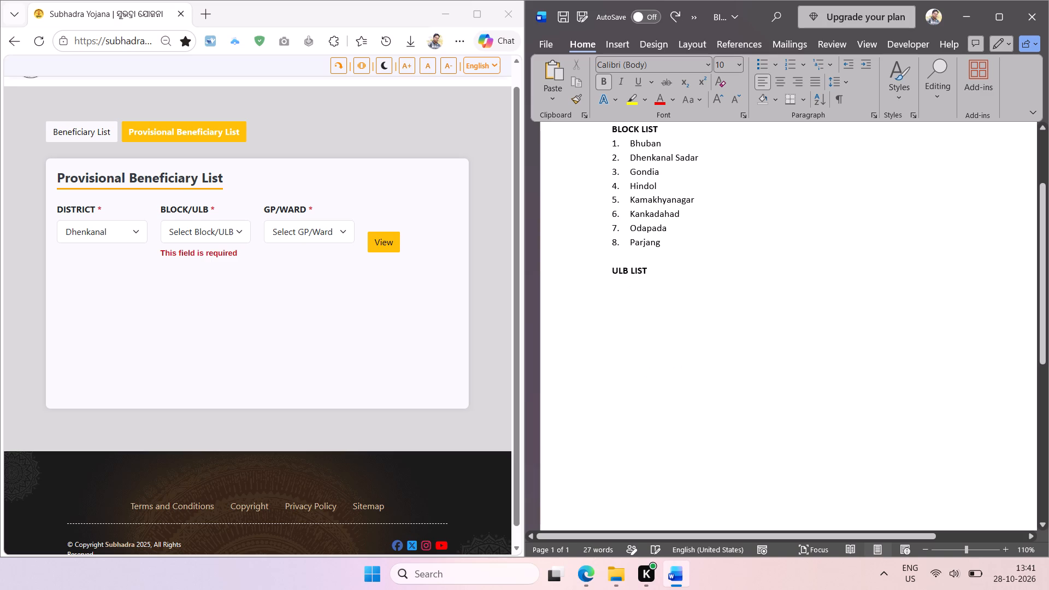
{"action": "key", "text": "ctrl+v"}
Remove the blank lines between the four ULB names under ULB LIST.
{"action": "left_click_drag", "start_coordinate": [699, 367], "coordinate": [689, 363]}
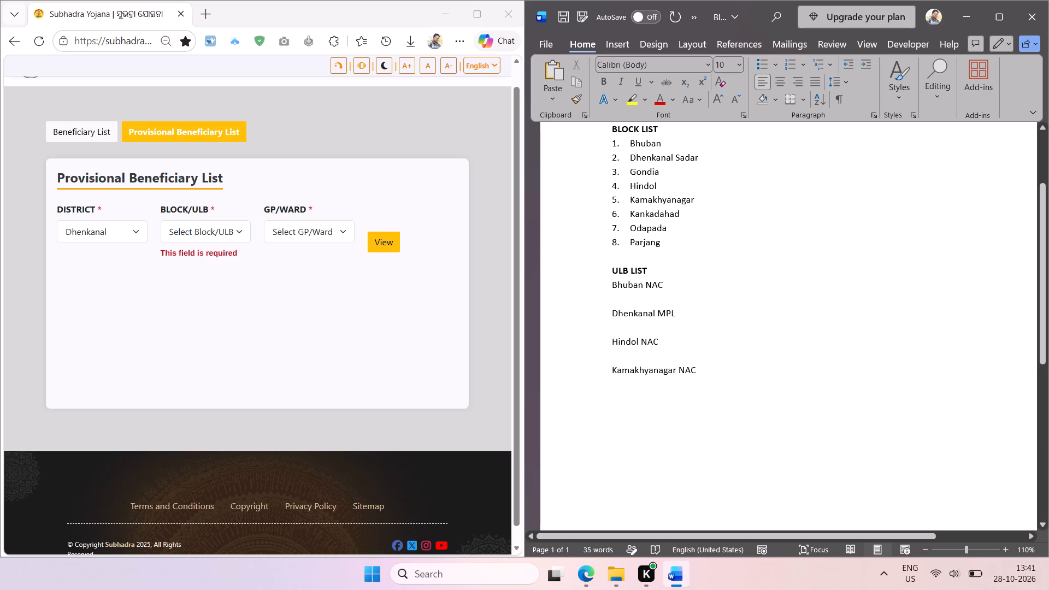
{"action": "left_click_drag", "start_coordinate": [689, 363], "coordinate": [606, 291]}
{"action": "left_click", "coordinate": [757, 329]}
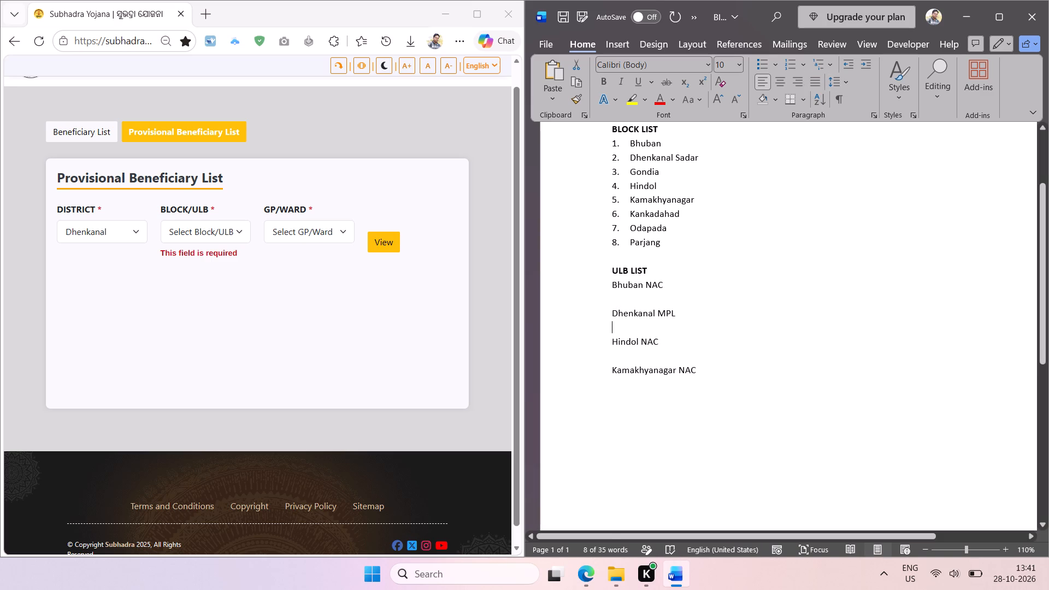
{"action": "left_click", "coordinate": [621, 359]}
{"action": "key", "text": "BackSpace"}
{"action": "left_click", "coordinate": [623, 331]}
{"action": "key", "text": "BackSpace"}
{"action": "left_click", "coordinate": [630, 300]}
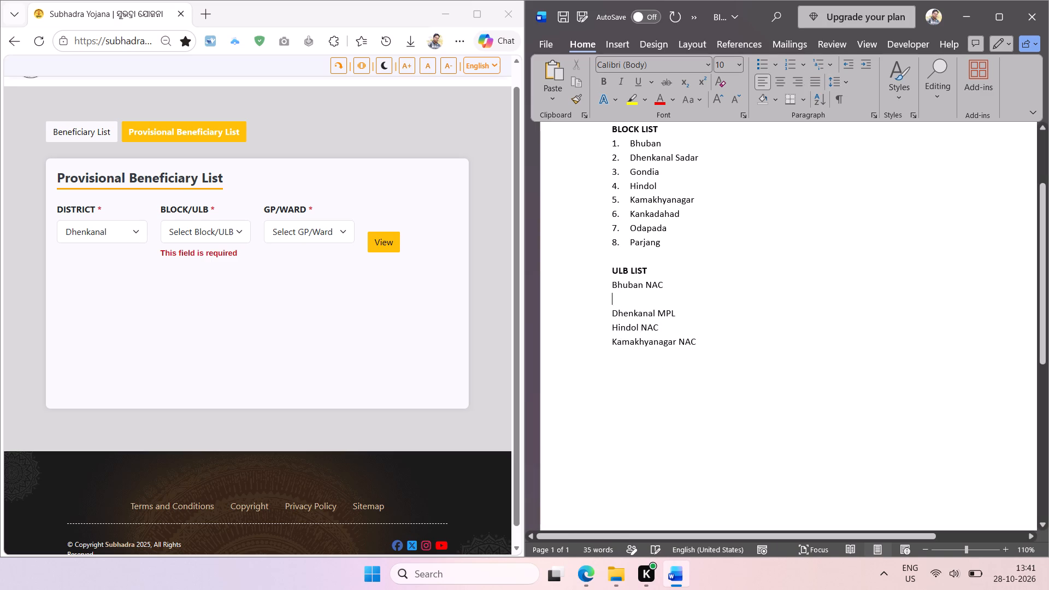
{"action": "key", "text": "BackSpace"}
Sort the ULB names alphabetically, number them flush with the left margin, and save the document.
{"action": "left_click_drag", "start_coordinate": [708, 339], "coordinate": [618, 289]}
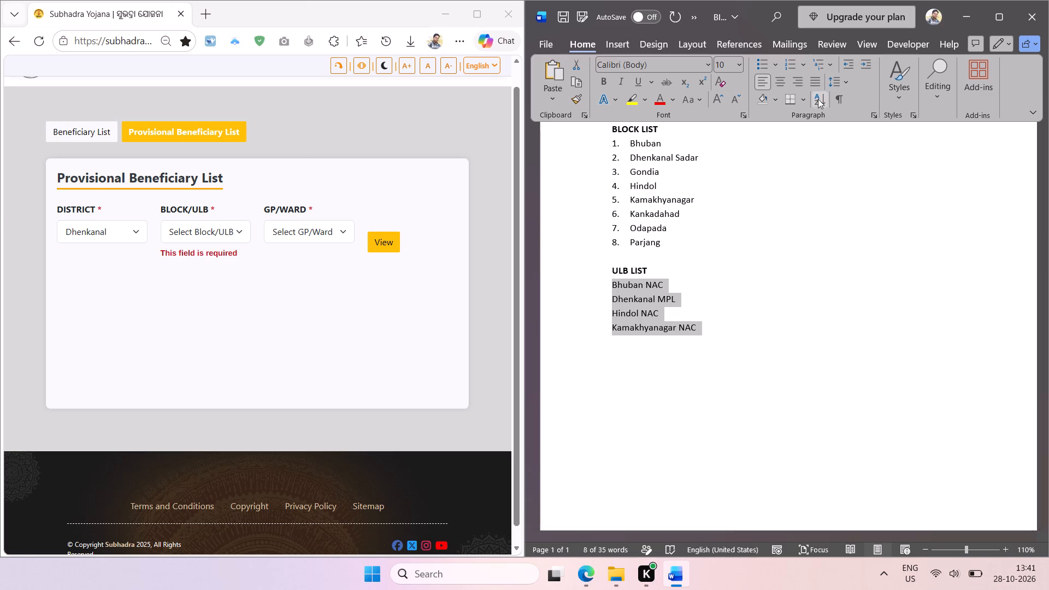
{"action": "left_click", "coordinate": [818, 99]}
{"action": "key", "text": "Return"}
{"action": "left_click", "coordinate": [797, 69]}
{"action": "double_click", "coordinate": [846, 65]}
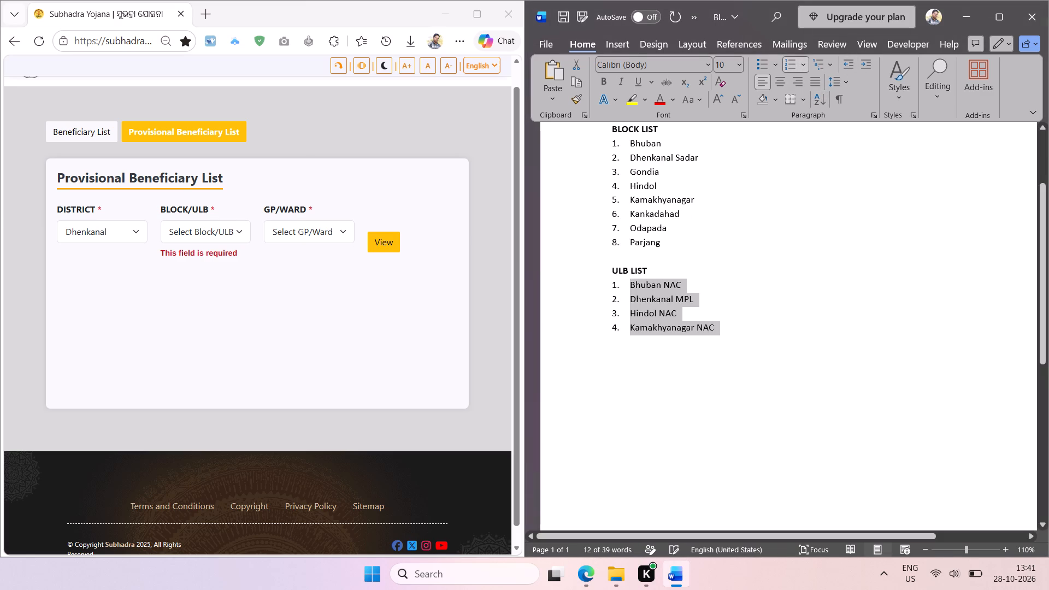
{"action": "left_click", "coordinate": [739, 244]}
{"action": "key", "text": "ctrl+s"}
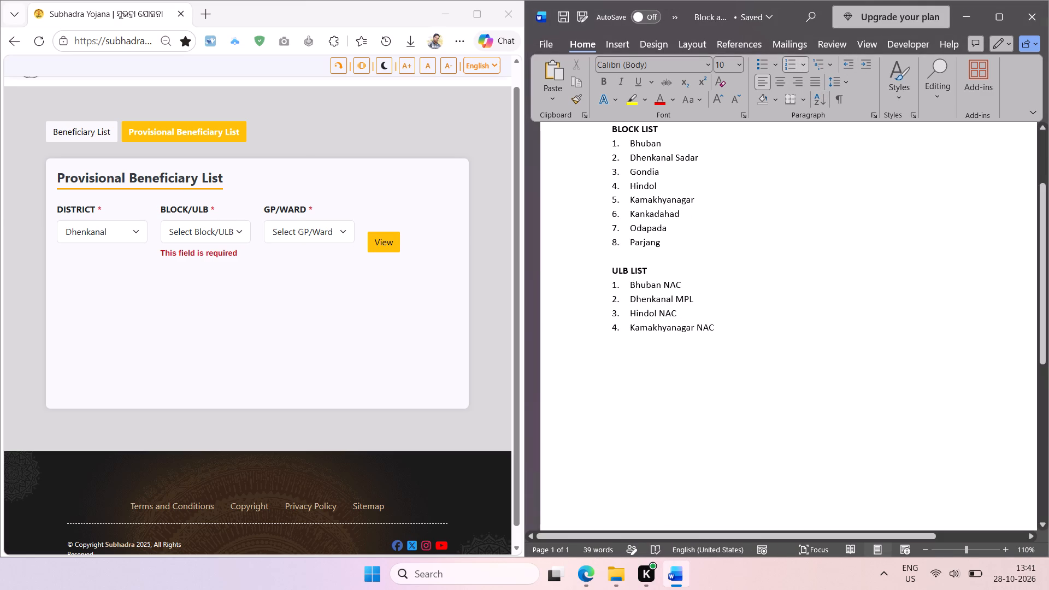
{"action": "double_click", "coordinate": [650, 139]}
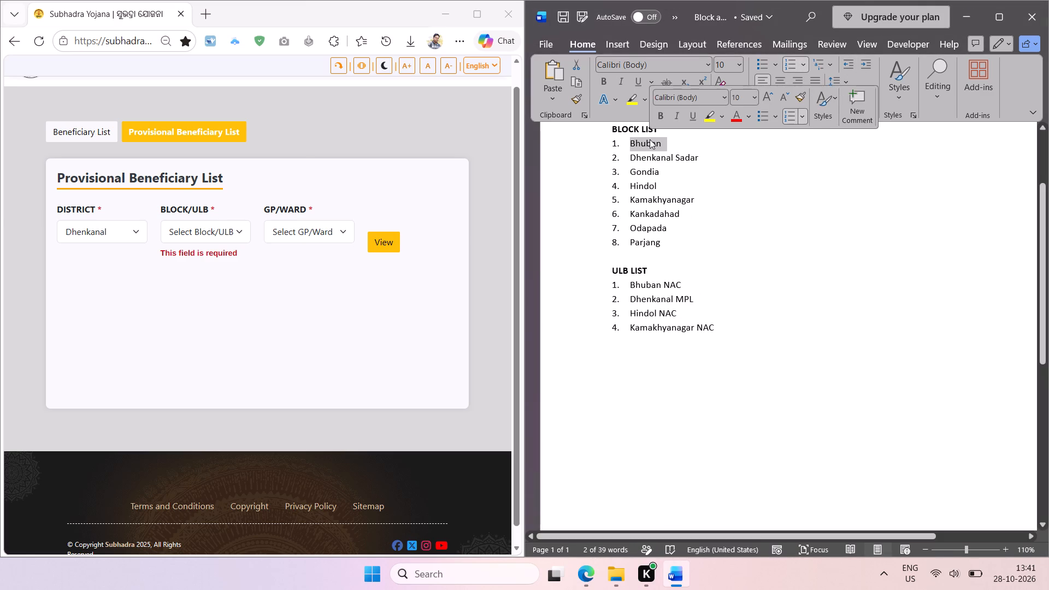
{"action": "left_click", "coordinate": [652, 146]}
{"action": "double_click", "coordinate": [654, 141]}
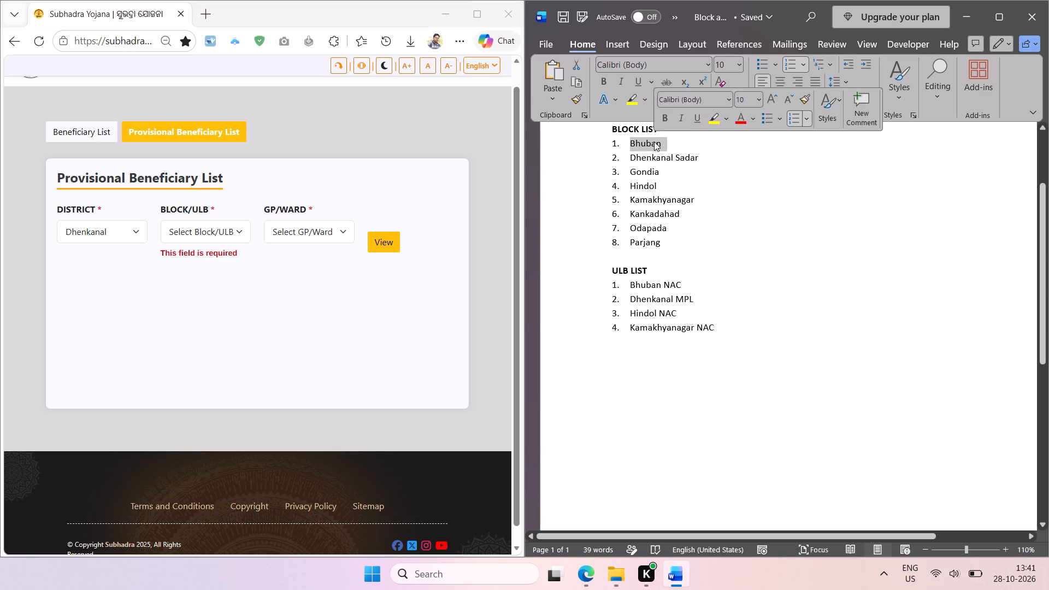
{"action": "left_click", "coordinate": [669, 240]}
Choose Bhuban as the Block/ULB for Dhenkanal on the Provisional Beneficiary List page.
{"action": "left_click", "coordinate": [220, 231]}
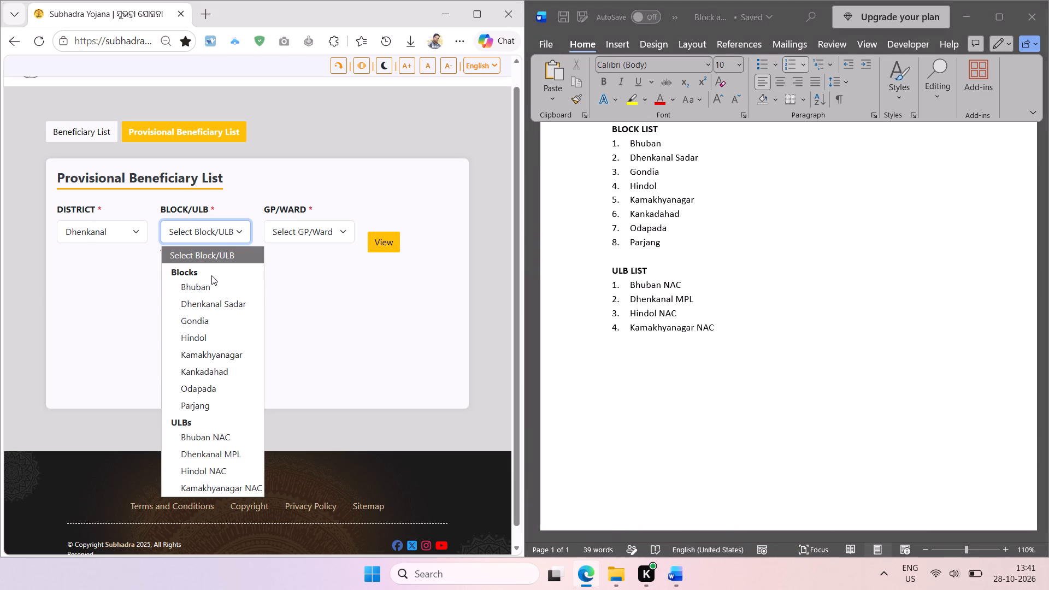
{"action": "left_click", "coordinate": [209, 285]}
{"action": "left_click", "coordinate": [266, 284]}
Save and close the Block and ULB document.
{"action": "left_click", "coordinate": [801, 232]}
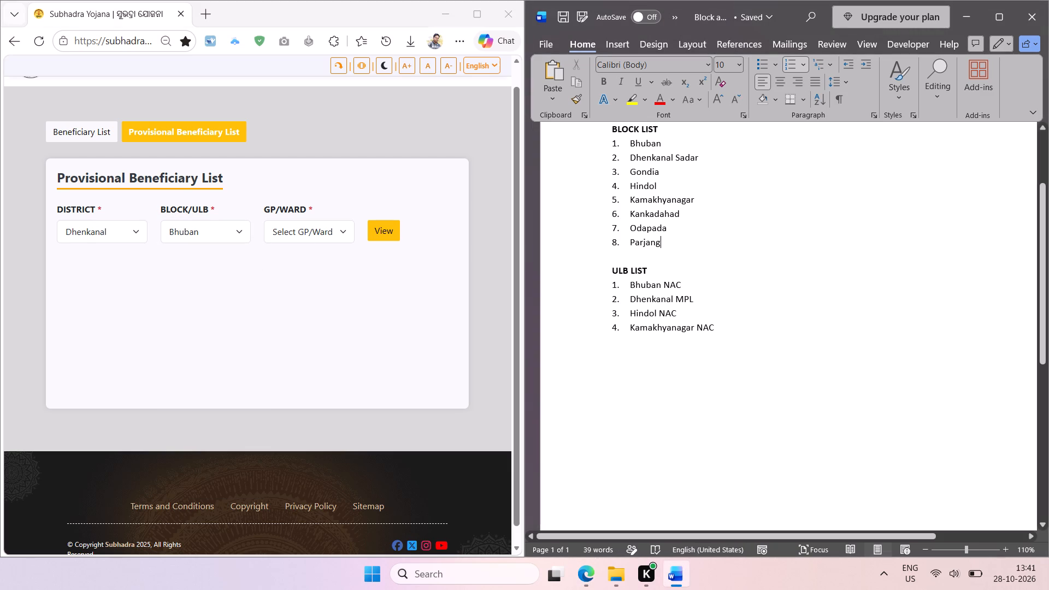
{"action": "key", "text": "ctrl+s"}
{"action": "left_click", "coordinate": [1036, 16]}
Open the Gram Panchayat document from the 09 Dhenkanal folder and place its window beside the website.
{"action": "left_click", "coordinate": [729, 144]}
{"action": "double_click", "coordinate": [780, 148]}
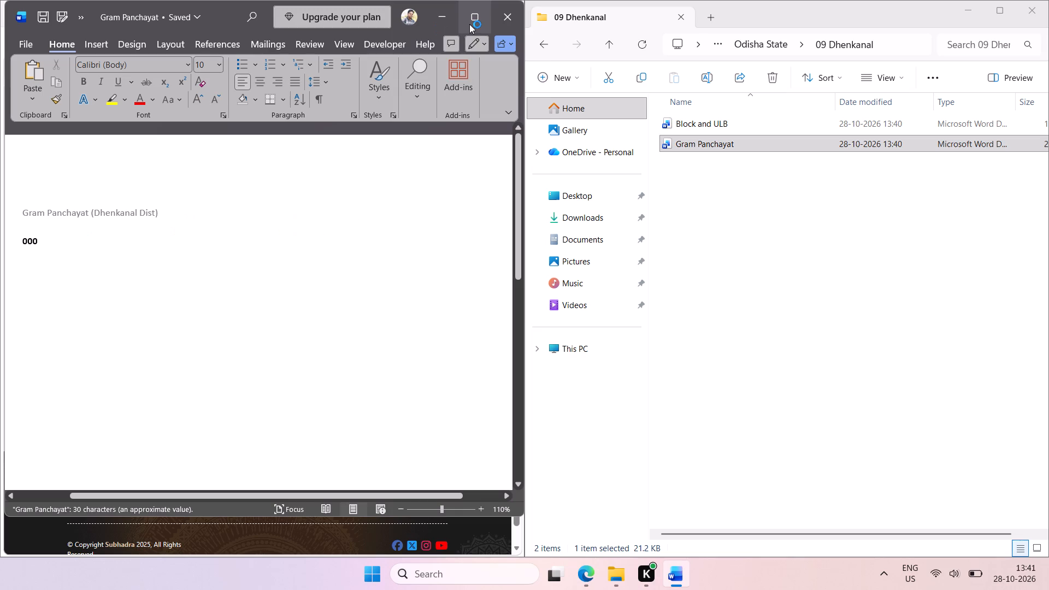
{"action": "left_click", "coordinate": [452, 120]}
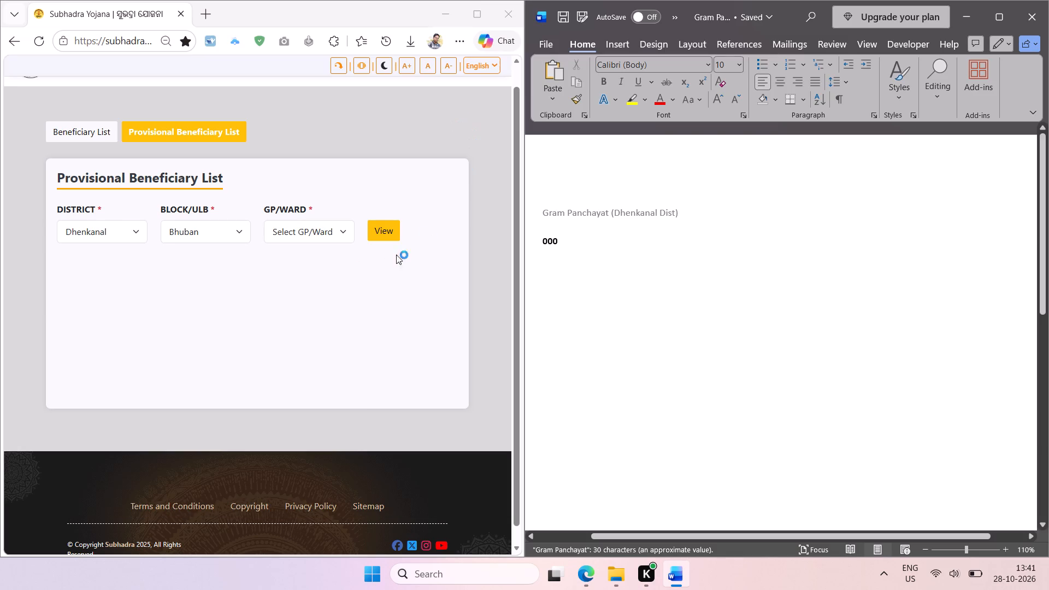
Capture the block name Bhuban from the website and replace the 000 placeholder heading with it in uppercase.
{"action": "left_click", "coordinate": [213, 298]}
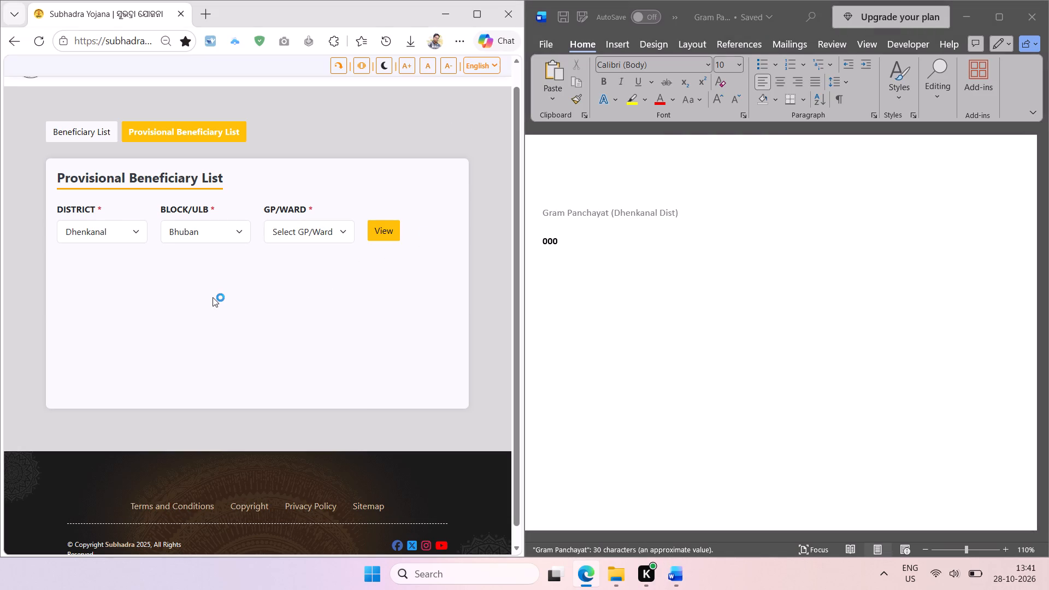
{"action": "key", "text": "shift+super+t"}
{"action": "left_click_drag", "start_coordinate": [164, 221], "coordinate": [216, 257]}
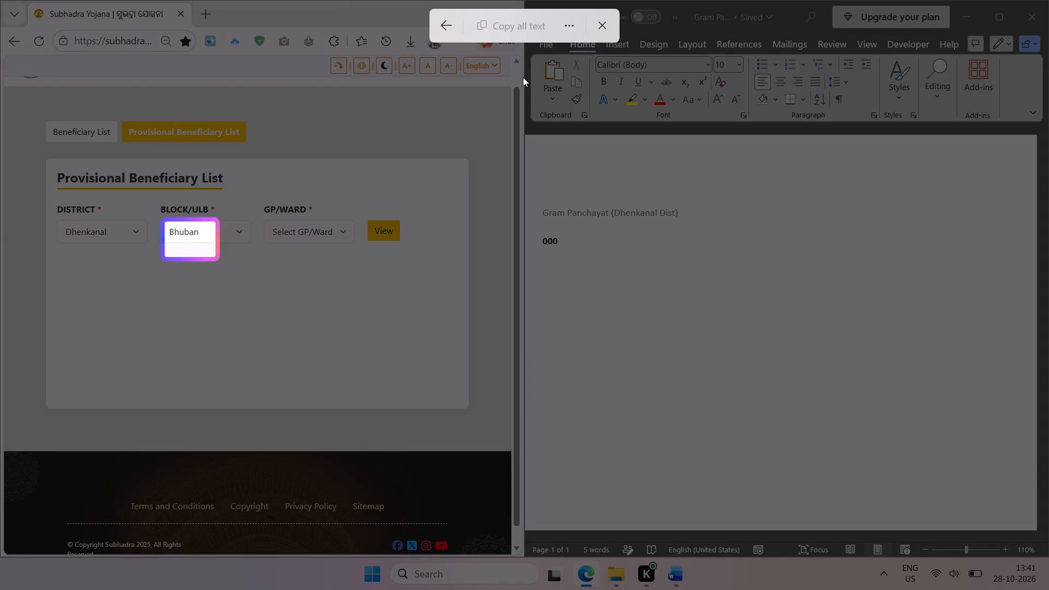
{"action": "left_click", "coordinate": [517, 24]}
{"action": "left_click", "coordinate": [633, 258]}
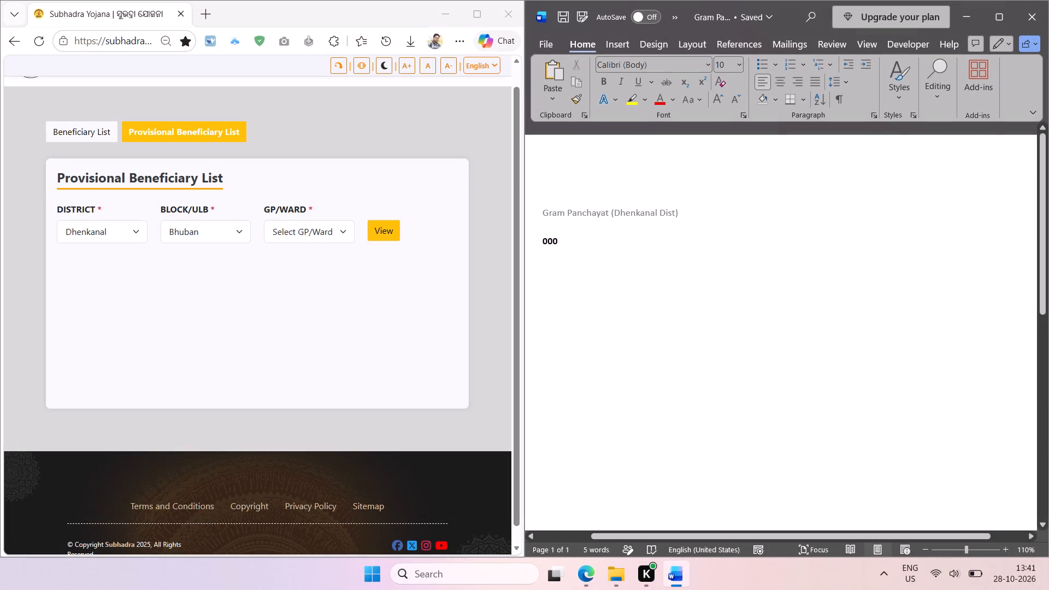
{"action": "double_click", "coordinate": [552, 240]}
{"action": "key", "text": "ctrl+v"}
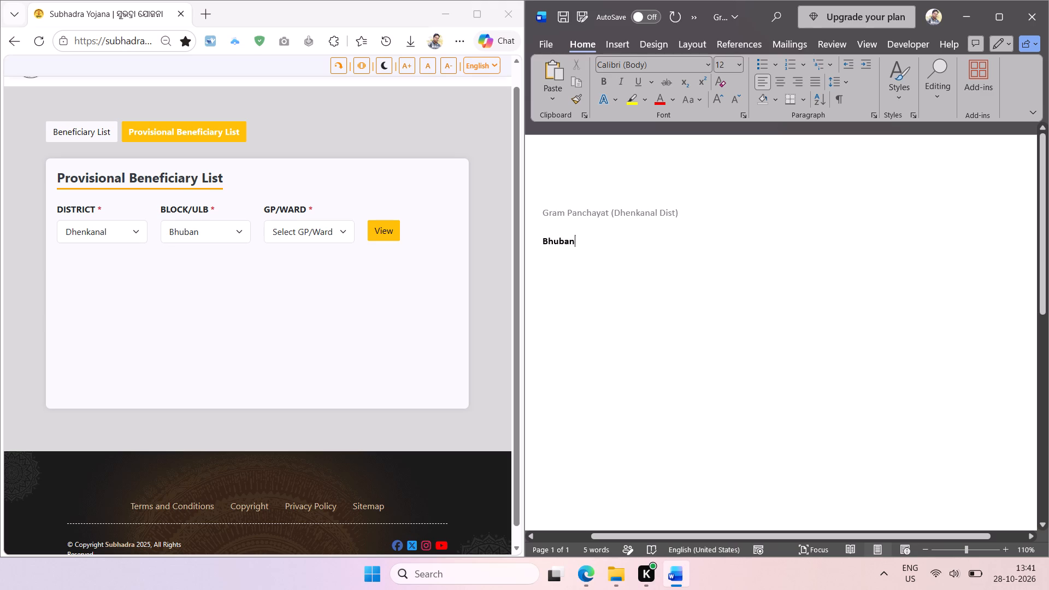
{"action": "key", "text": "shift+F3"}
{"action": "left_click", "coordinate": [605, 243]}
Capture the Bhuban GP/Ward names from Arakhapal to Odisha from the website and paste them under the BHUBAN heading.
{"action": "scroll", "coordinate": [604, 246], "scroll_direction": "down", "scroll_amount": 1}
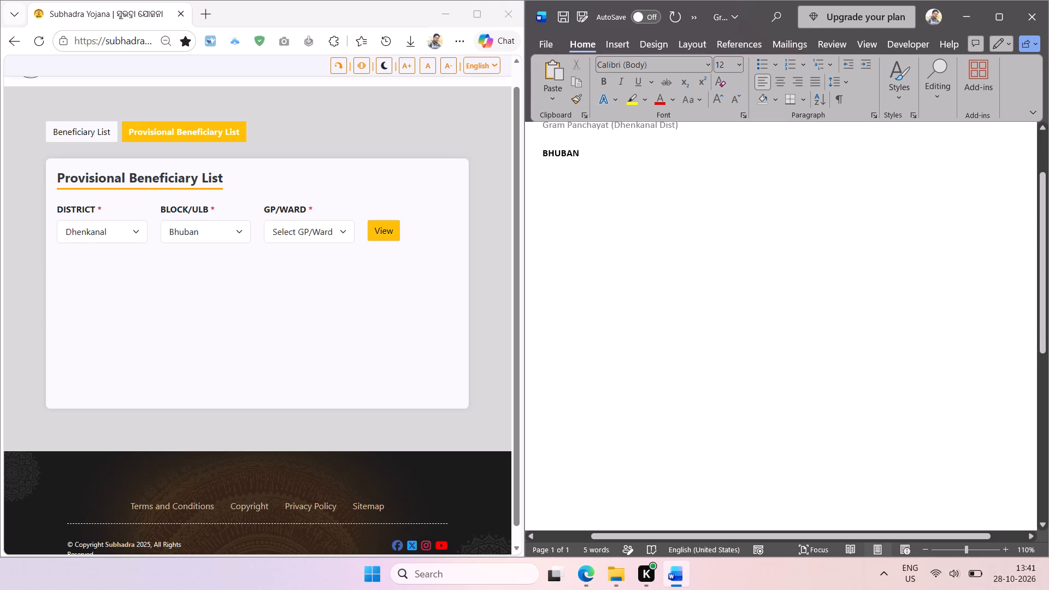
{"action": "scroll", "coordinate": [587, 207], "scroll_direction": "down", "scroll_amount": 1}
{"action": "key", "text": "Return"}
{"action": "scroll", "coordinate": [606, 206], "scroll_direction": "right", "scroll_amount": 1}
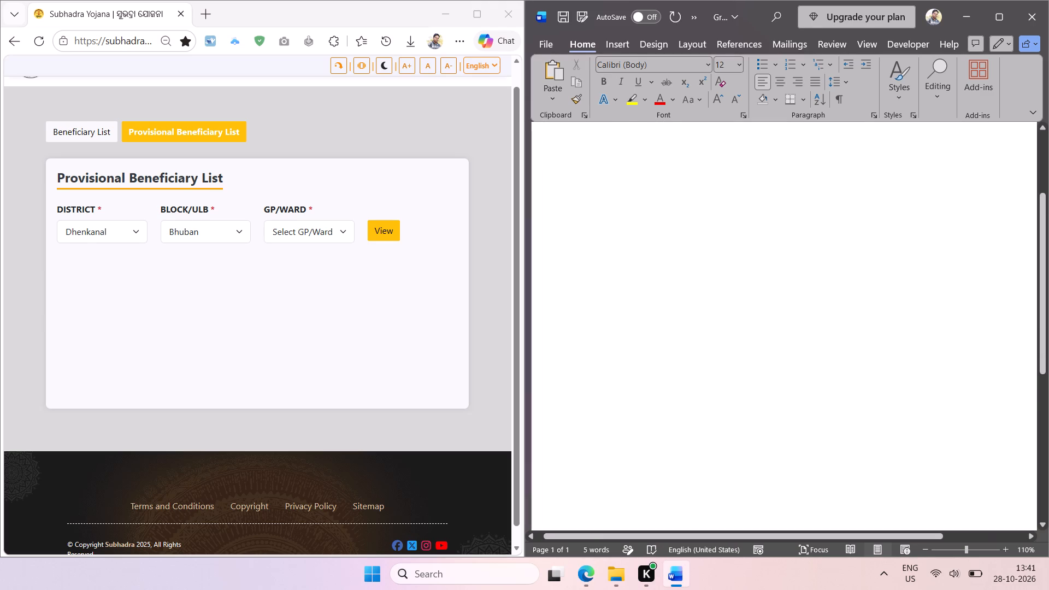
{"action": "scroll", "coordinate": [606, 208], "scroll_direction": "right", "scroll_amount": 1}
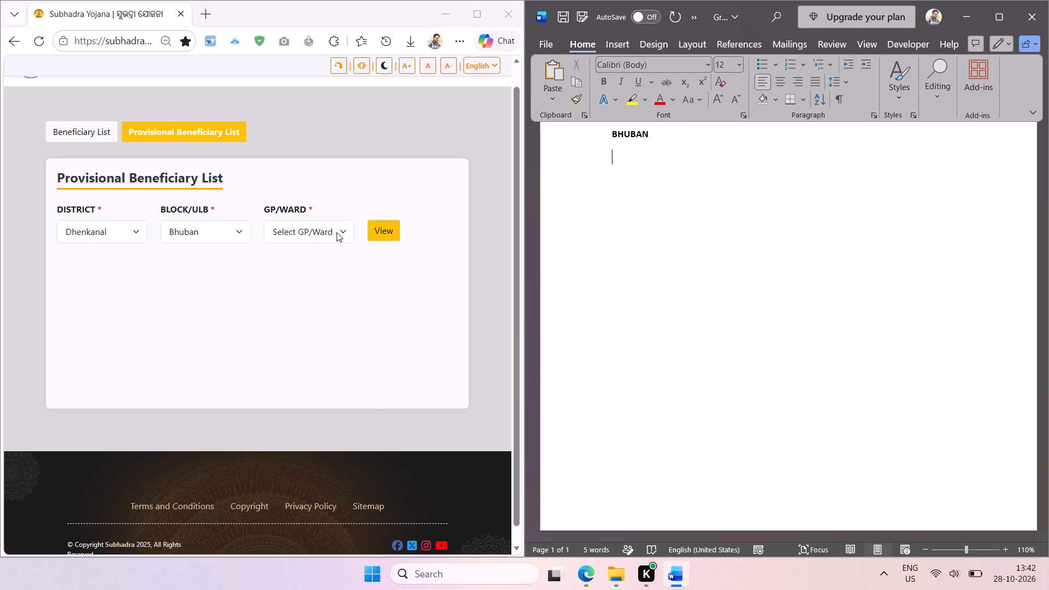
{"action": "left_click", "coordinate": [337, 232]}
{"action": "key", "text": "shift+super+t"}
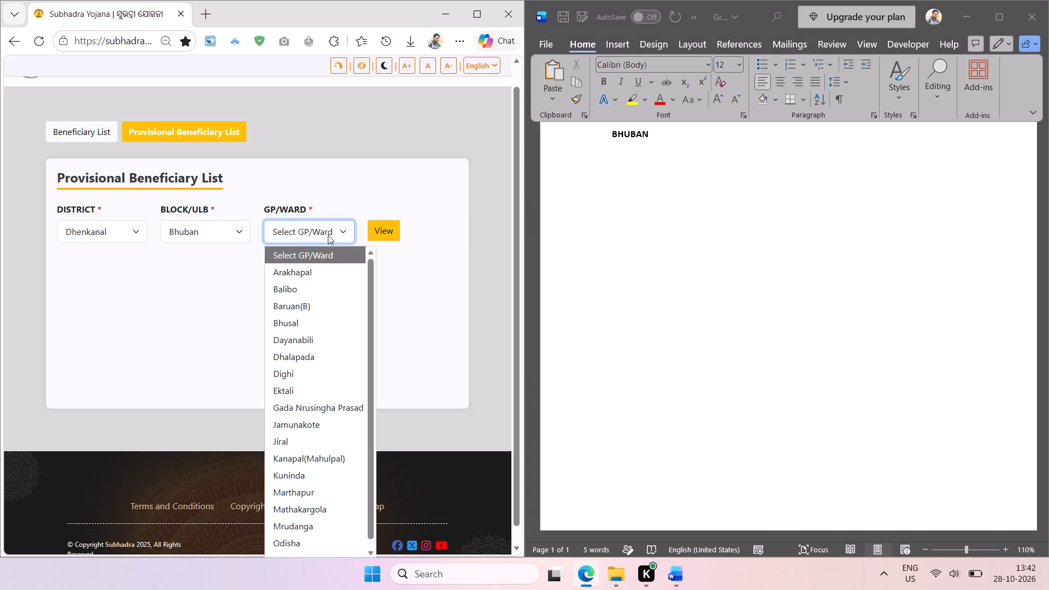
{"action": "left_click_drag", "start_coordinate": [268, 265], "coordinate": [350, 422]}
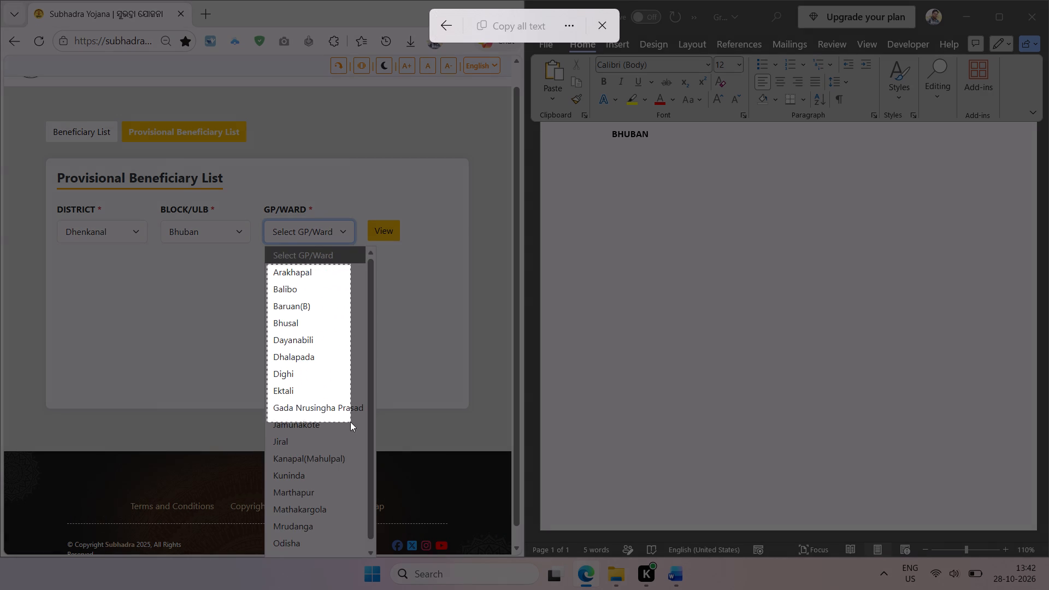
{"action": "left_click_drag", "start_coordinate": [350, 422], "coordinate": [345, 553]}
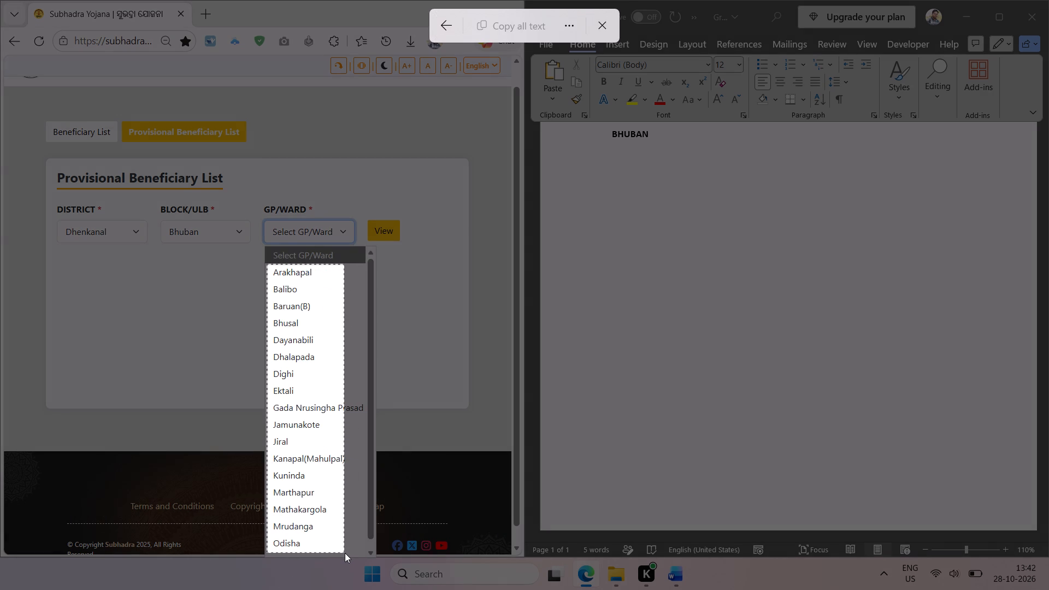
{"action": "left_click_drag", "start_coordinate": [345, 553], "coordinate": [367, 553]}
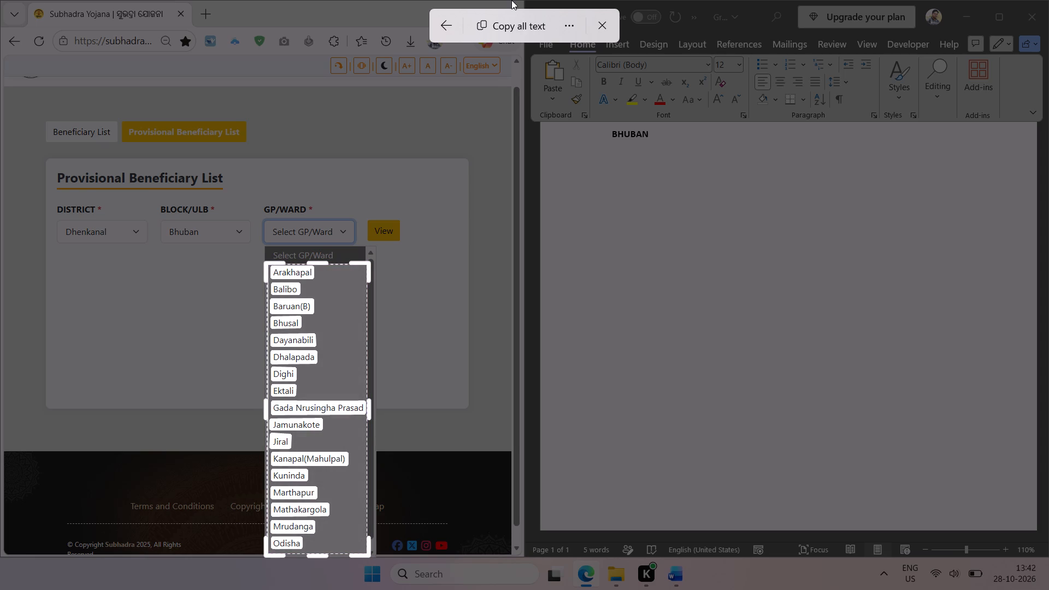
{"action": "left_click", "coordinate": [507, 23]}
{"action": "left_click", "coordinate": [623, 144]}
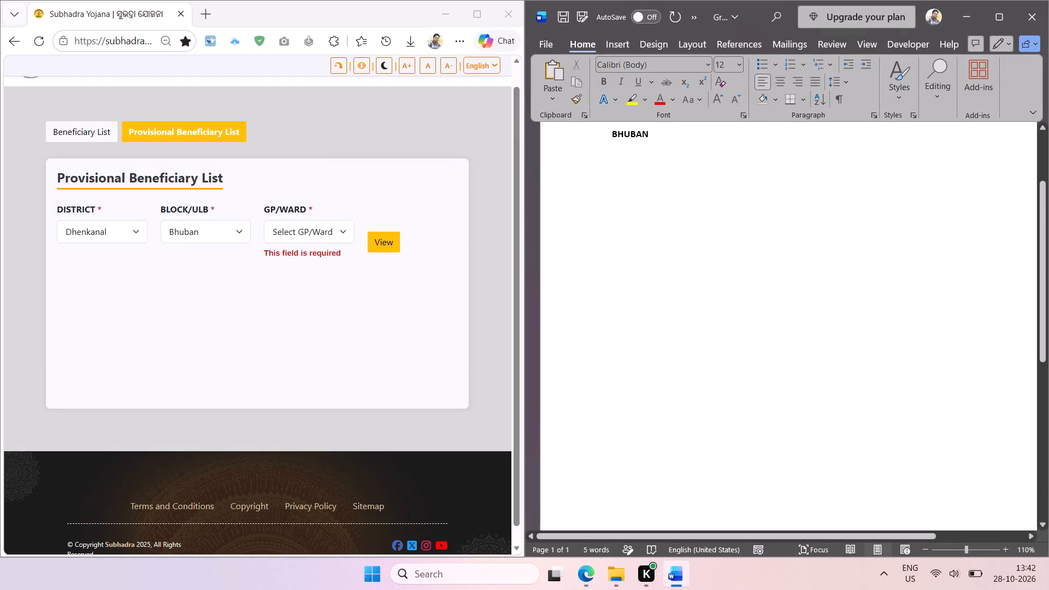
{"action": "key", "text": "ctrl+v"}
{"action": "left_click", "coordinate": [666, 501]}
Capture the last GP/Ward name, Sura Pratap Pur, from the website and add it on a new line after Odisha.
{"action": "key", "text": "Return"}
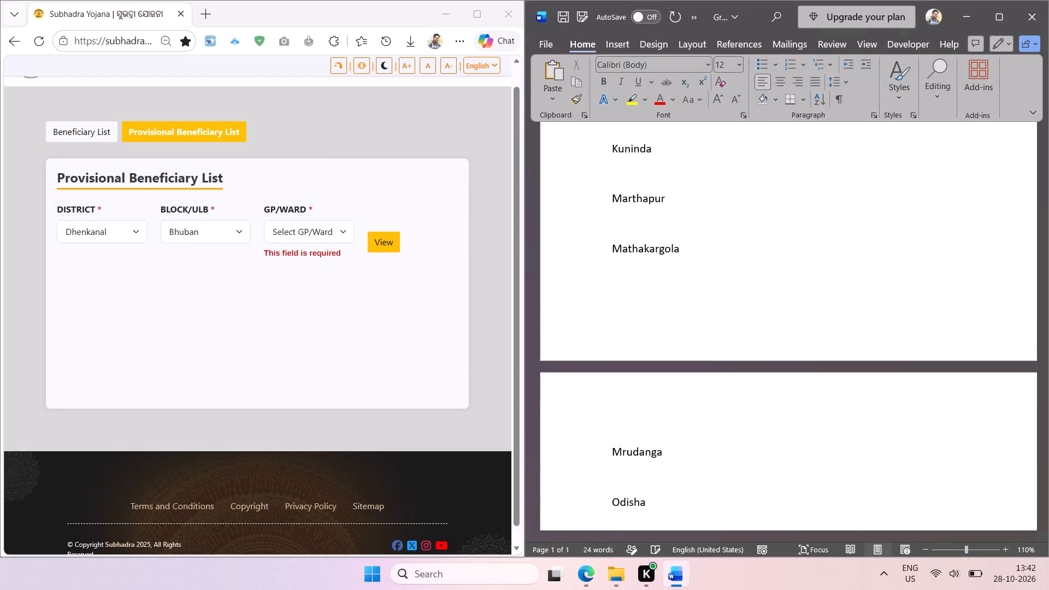
{"action": "key", "text": "Return"}
{"action": "scroll", "coordinate": [698, 414], "scroll_direction": "down", "scroll_amount": 3}
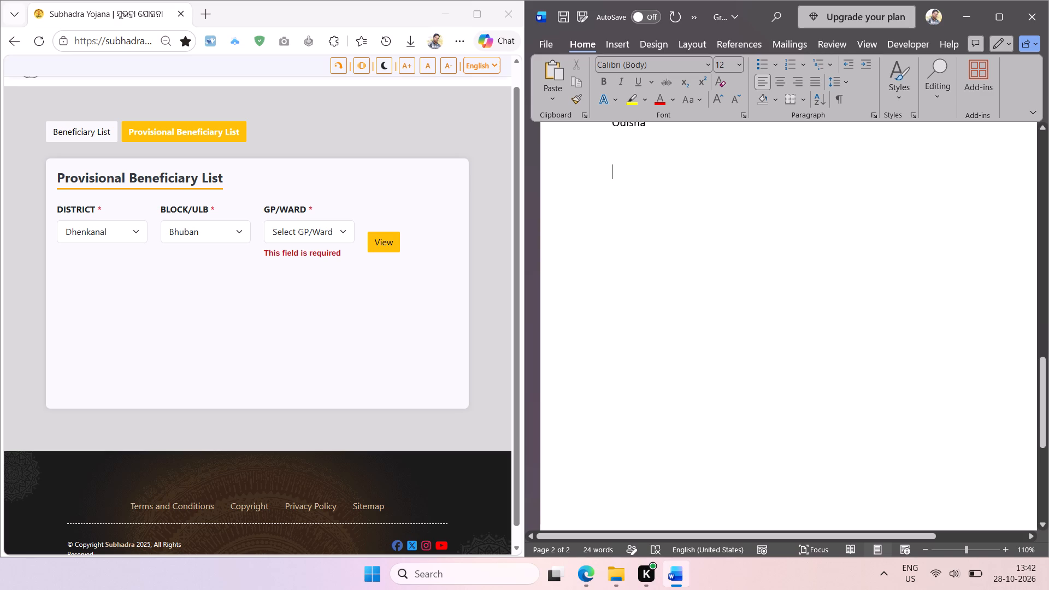
{"action": "left_click", "coordinate": [347, 232]}
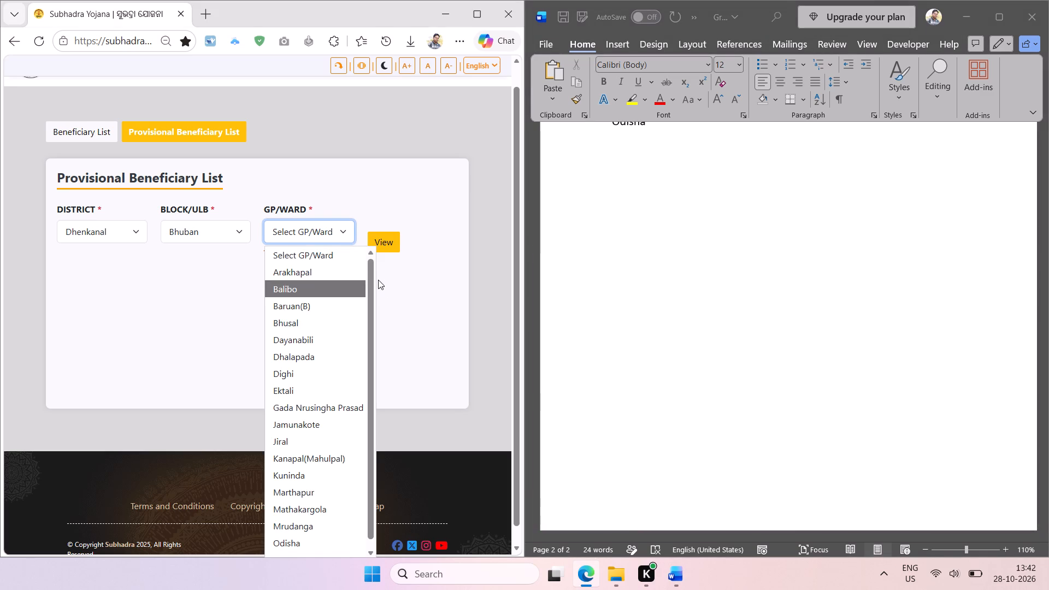
{"action": "left_click_drag", "start_coordinate": [375, 279], "coordinate": [390, 403]}
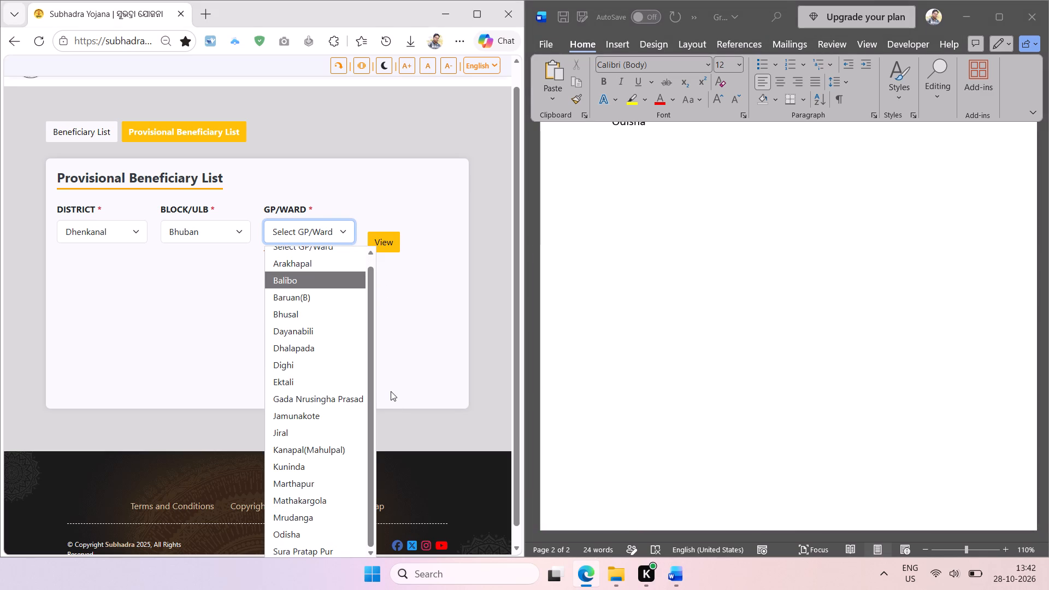
{"action": "key", "text": "shift+super+t"}
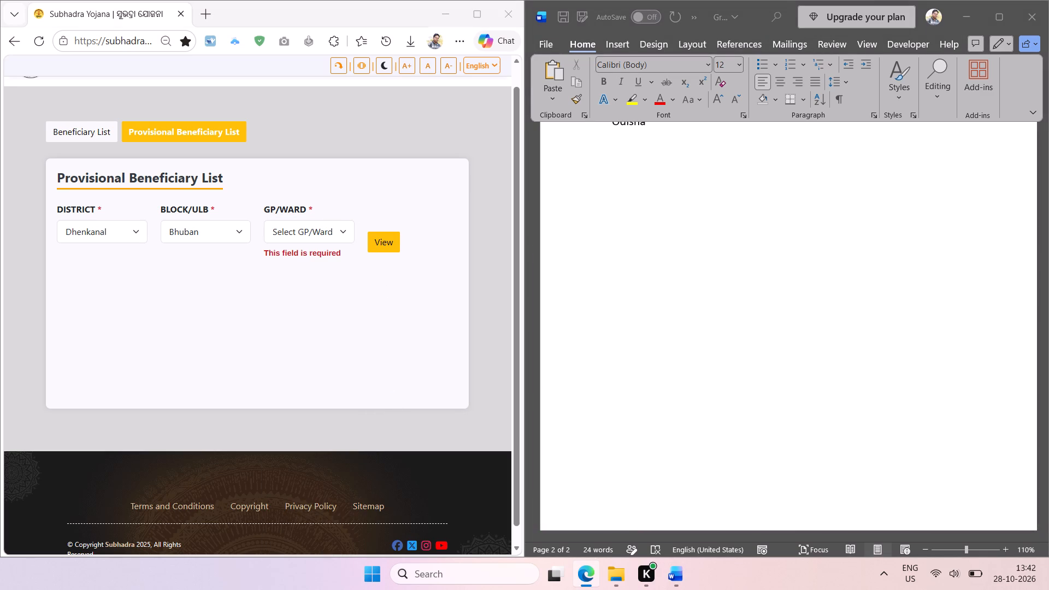
{"action": "left_click_drag", "start_coordinate": [268, 542], "coordinate": [349, 569]}
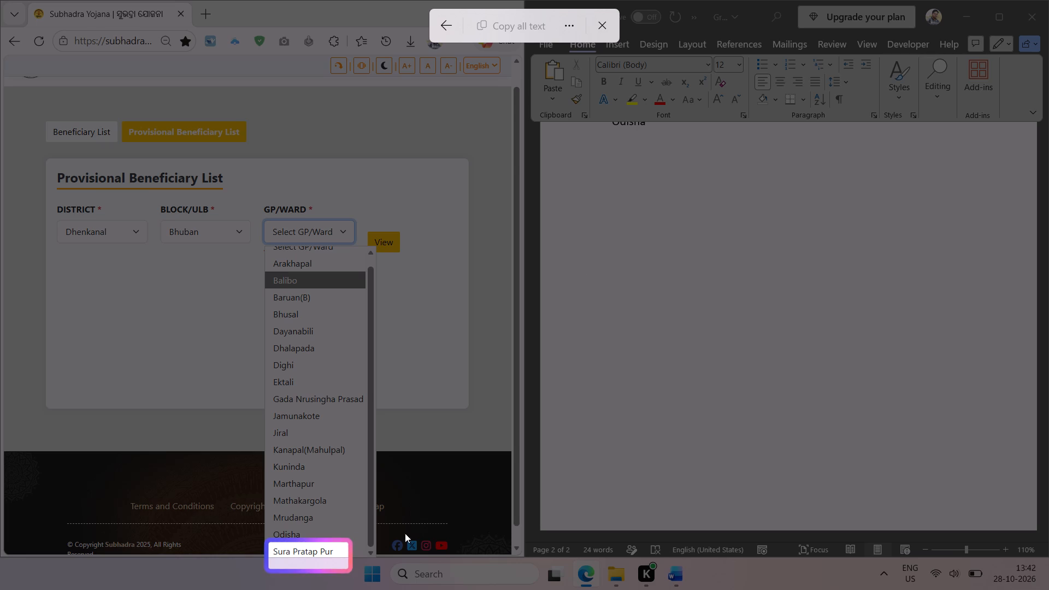
{"action": "left_click", "coordinate": [531, 23]}
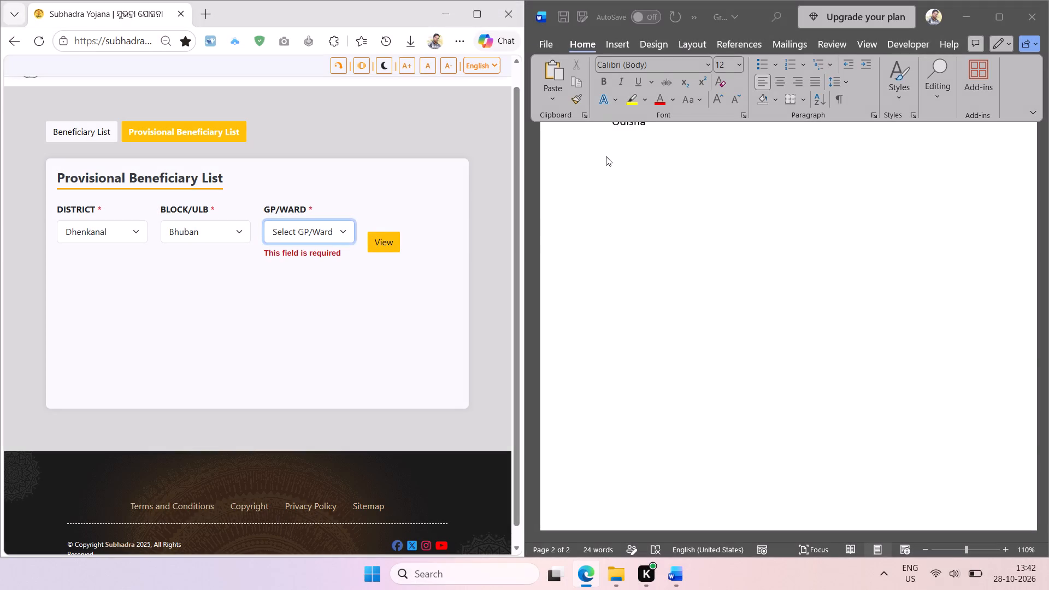
{"action": "left_click", "coordinate": [606, 156]}
{"action": "key", "text": "ctrl+v"}
Set all text in the document to font size 10 and remove the space after paragraphs.
{"action": "scroll", "coordinate": [697, 275], "scroll_direction": "up", "scroll_amount": 1}
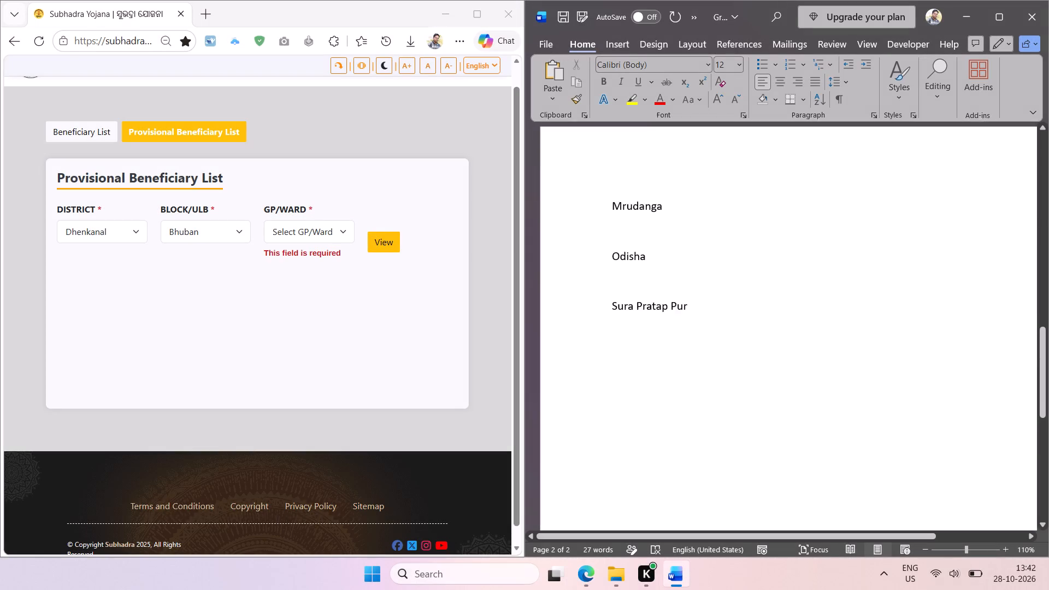
{"action": "scroll", "coordinate": [697, 275], "scroll_direction": "up", "scroll_amount": 5}
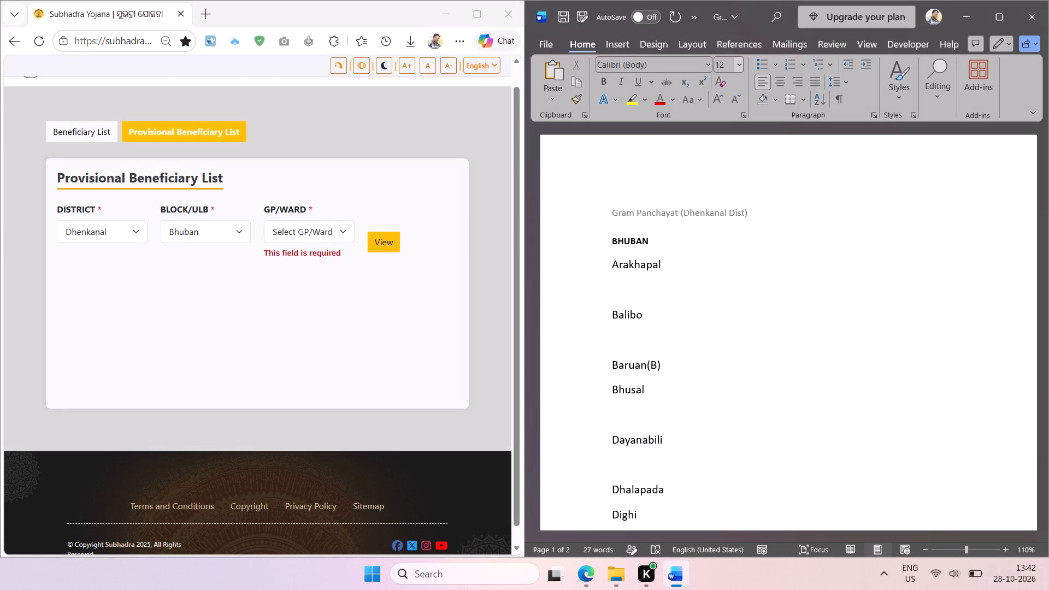
{"action": "key", "text": "ctrl+a"}
{"action": "left_click", "coordinate": [739, 63]}
{"action": "left_click", "coordinate": [734, 114]}
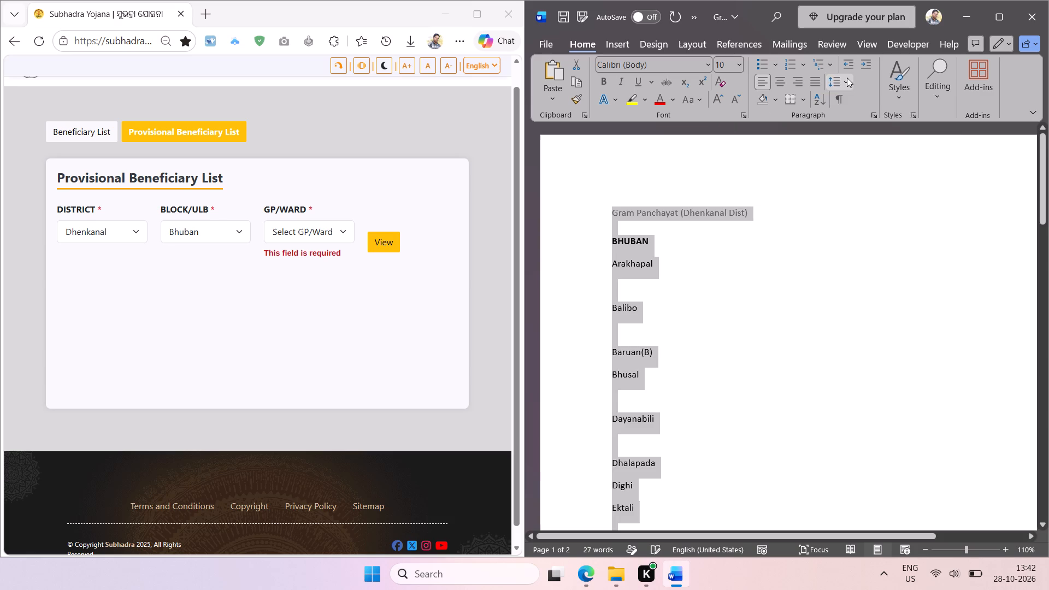
{"action": "left_click_drag", "start_coordinate": [847, 78], "coordinate": [850, 83]}
{"action": "left_click", "coordinate": [869, 252]}
{"action": "left_click", "coordinate": [850, 76]}
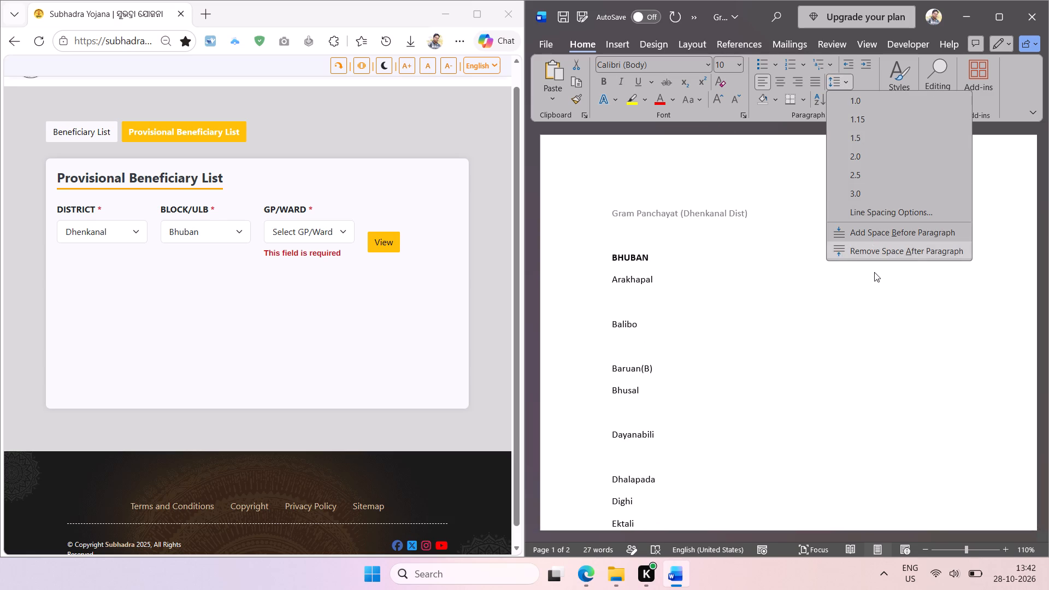
{"action": "left_click", "coordinate": [874, 256]}
{"action": "left_click", "coordinate": [768, 347]}
Delete the blank lines between the names from Kanapal(Mahulpal) to Mrudanga.
{"action": "scroll", "coordinate": [712, 375], "scroll_direction": "down", "scroll_amount": 1}
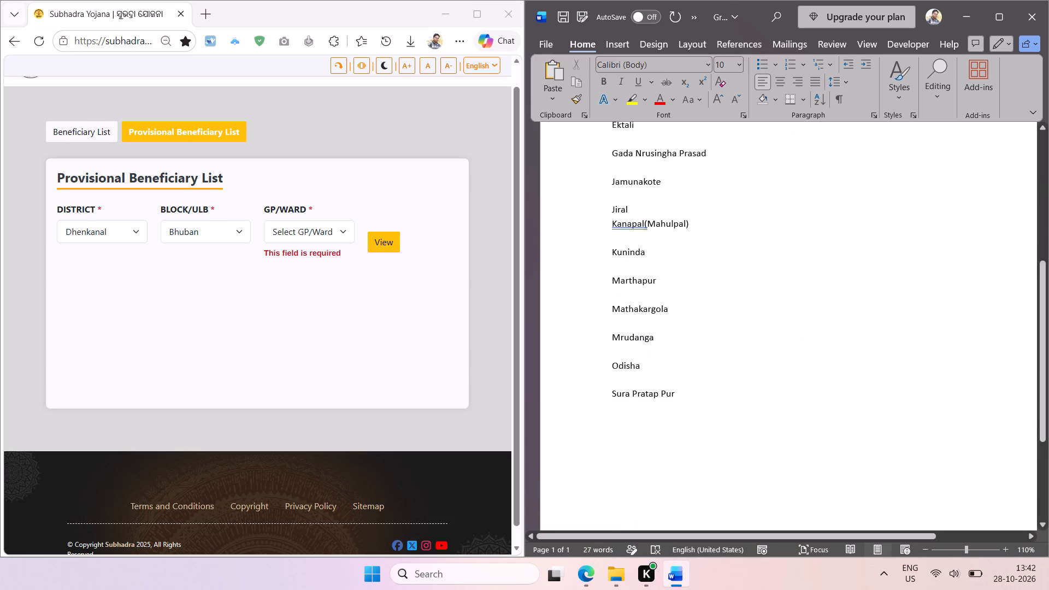
{"action": "scroll", "coordinate": [710, 374], "scroll_direction": "down", "scroll_amount": 1}
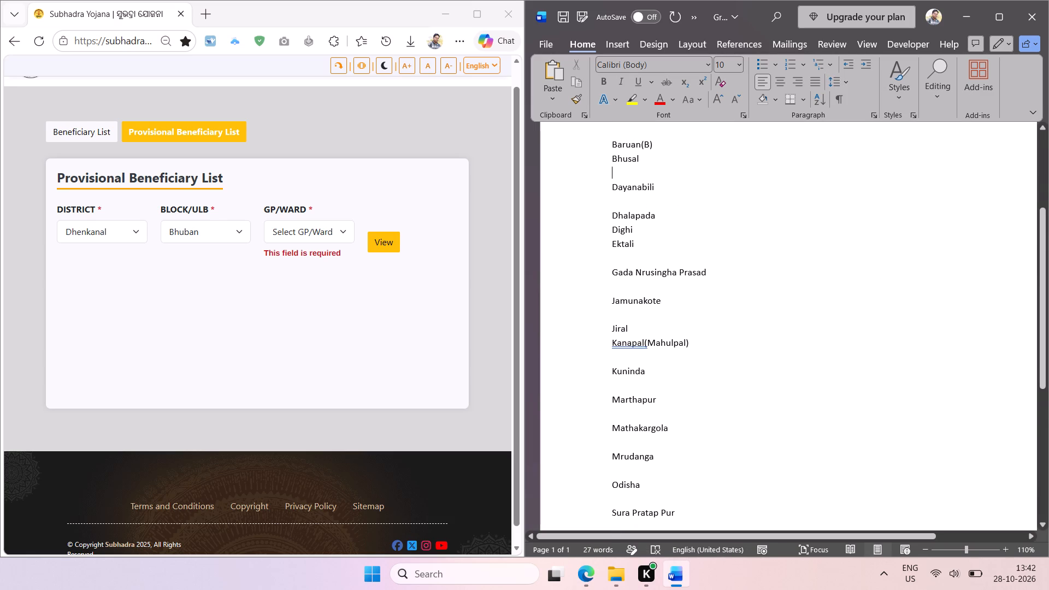
{"action": "scroll", "coordinate": [710, 374], "scroll_direction": "down", "scroll_amount": 1}
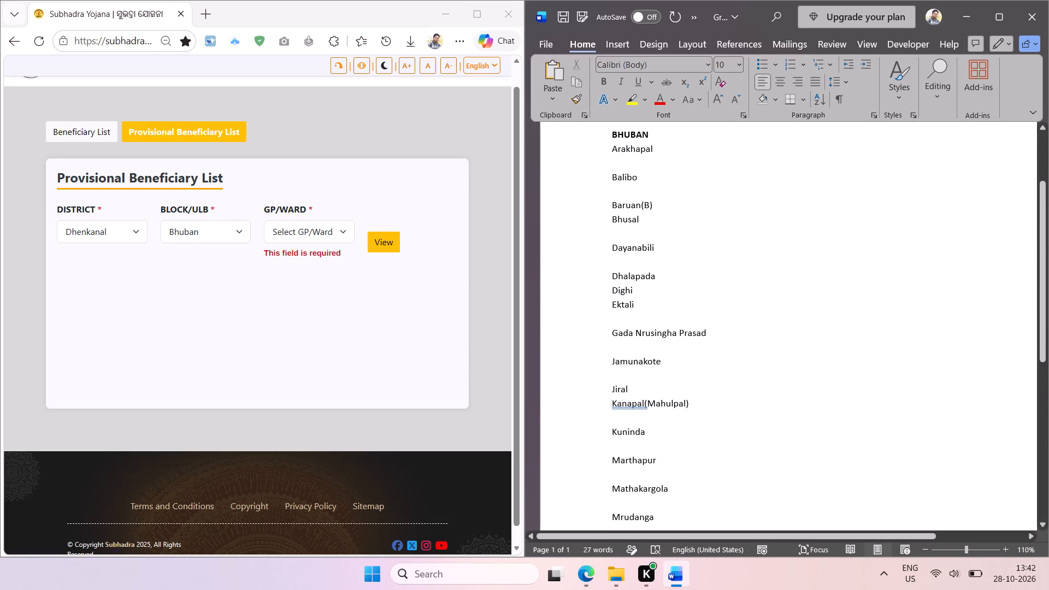
{"action": "scroll", "coordinate": [710, 375], "scroll_direction": "down", "scroll_amount": 1}
{"action": "left_click", "coordinate": [631, 504]}
{"action": "key", "text": "BackSpace"}
{"action": "key", "text": "Up"}
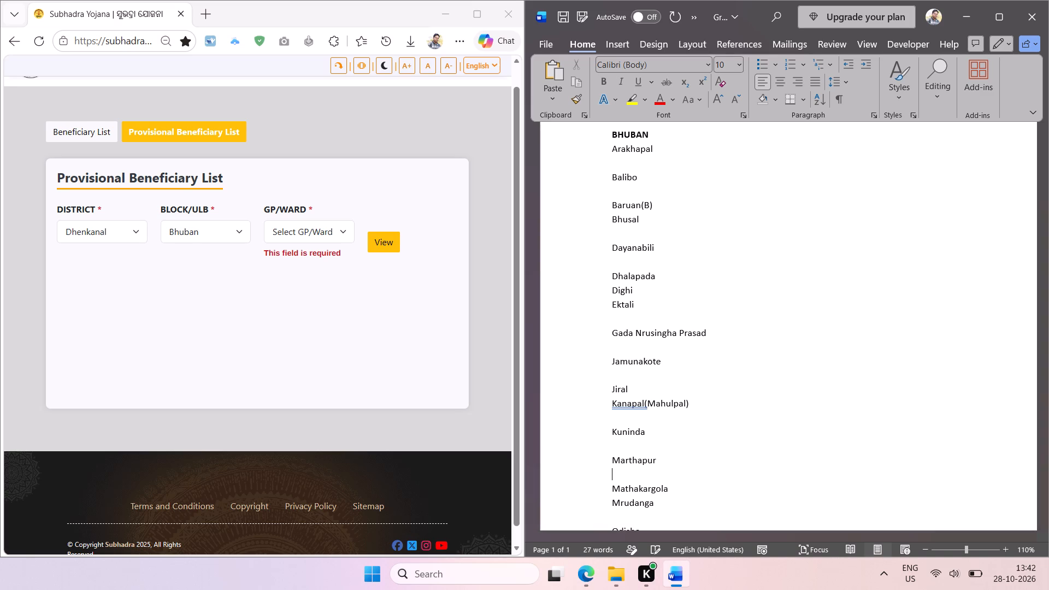
{"action": "key", "text": "BackSpace"}
{"action": "key", "text": "Up"}
{"action": "key", "text": "BackSpace"}
{"action": "key", "text": "Up"}
{"action": "key", "text": "BackSpace"}
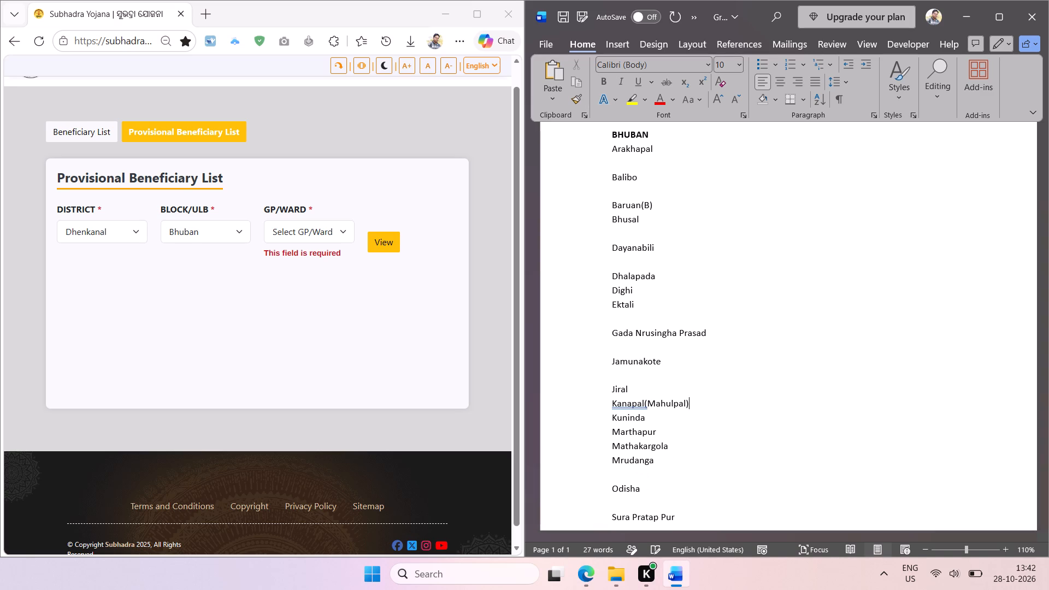
Insert a space before the bracket in Kanapal(Mahulpal).
{"action": "key", "text": "Left"}
{"action": "key", "text": "Left"}
{"action": "key", "text": "Left"}
{"action": "key", "text": "Left"}
{"action": "key", "text": "Left"}
{"action": "key", "text": "Left"}
{"action": "key", "text": "Left"}
{"action": "key", "text": "Left"}
{"action": "key", "text": "Left"}
{"action": "key", "text": "Left"}
{"action": "key", "text": "space"}
Delete the blank lines between the names from Bhusal to Jiral.
{"action": "key", "text": "Up"}
{"action": "key", "text": "Up"}
{"action": "key", "text": "BackSpace"}
{"action": "key", "text": "Up"}
{"action": "key", "text": "BackSpace"}
{"action": "key", "text": "Up"}
{"action": "key", "text": "BackSpace"}
{"action": "key", "text": "Up"}
{"action": "key", "text": "Up"}
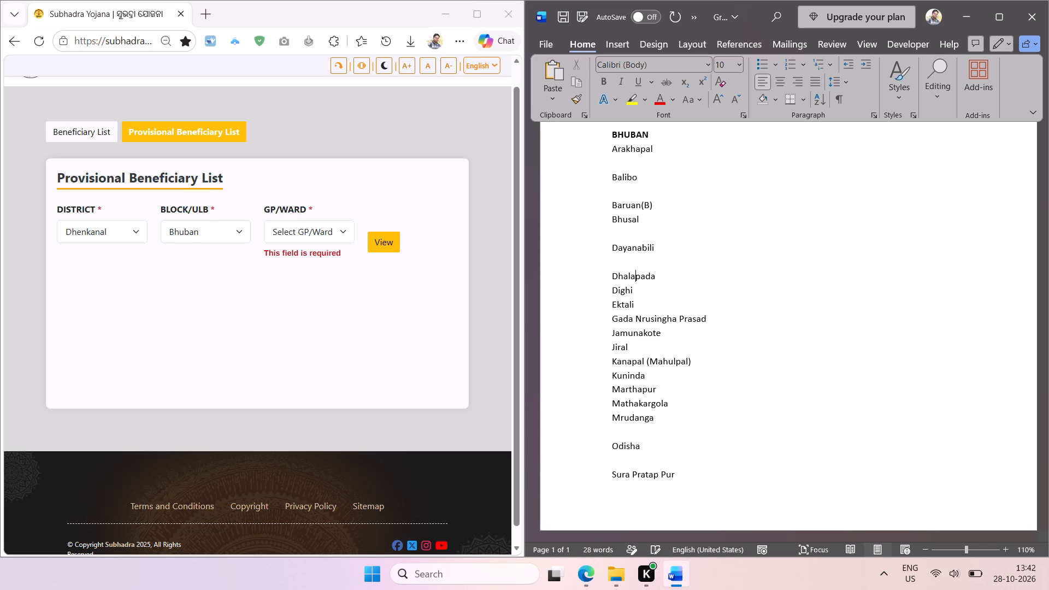
{"action": "key", "text": "Up"}
{"action": "key", "text": "BackSpace"}
{"action": "key", "text": "Up"}
{"action": "key", "text": "BackSpace"}
Insert a space before the bracket in Baruan(B).
{"action": "key", "text": "Up"}
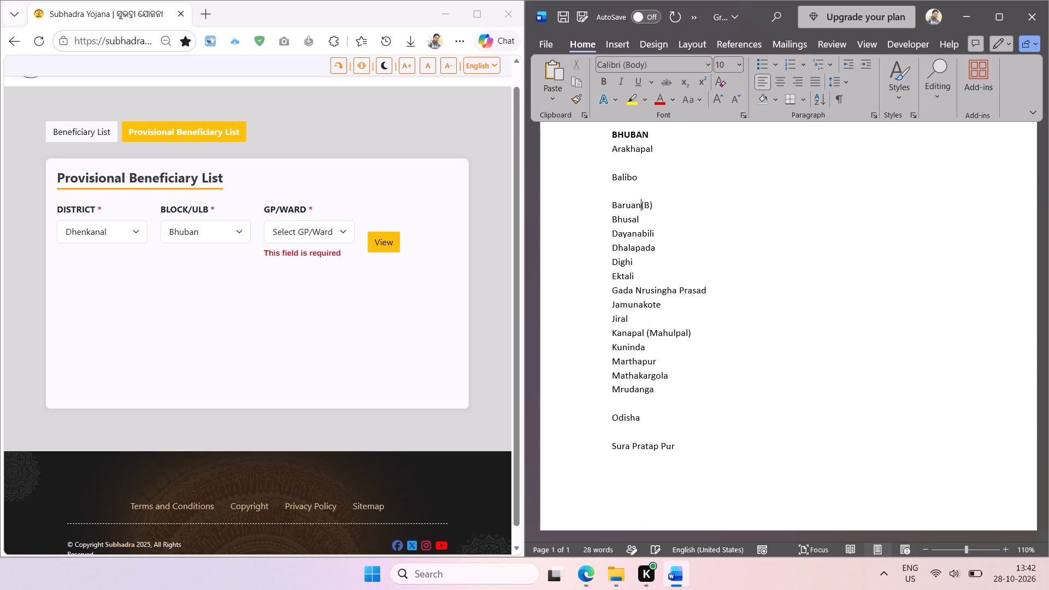
{"action": "key", "text": "space"}
Delete the remaining blank lines between Arakhapal and Baruan (B) and those above and below Odisha.
{"action": "key", "text": "Up"}
{"action": "key", "text": "BackSpace"}
{"action": "key", "text": "Up"}
{"action": "key", "text": "BackSpace"}
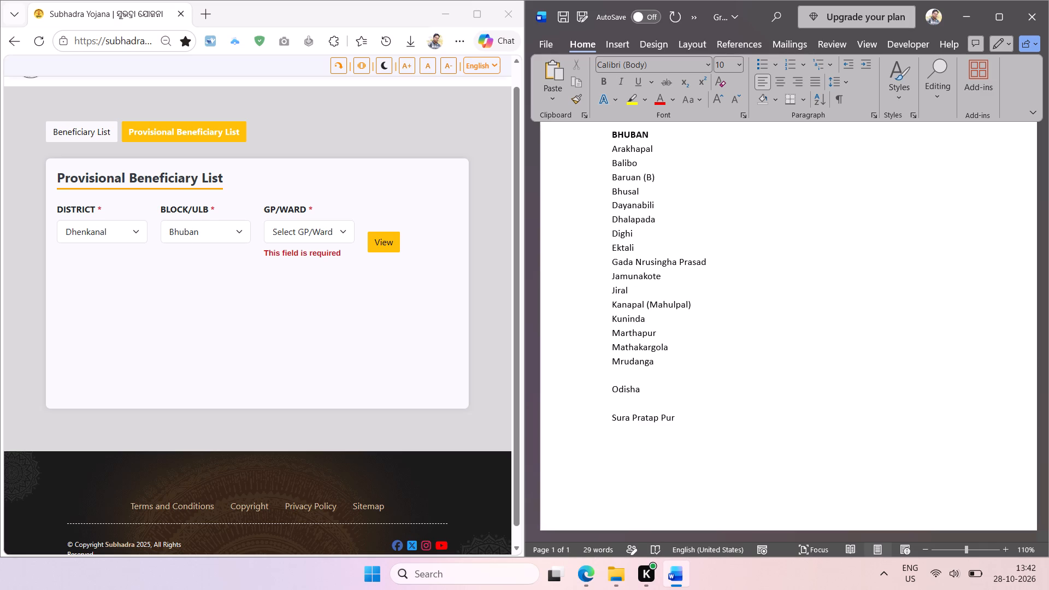
{"action": "left_click", "coordinate": [621, 404]}
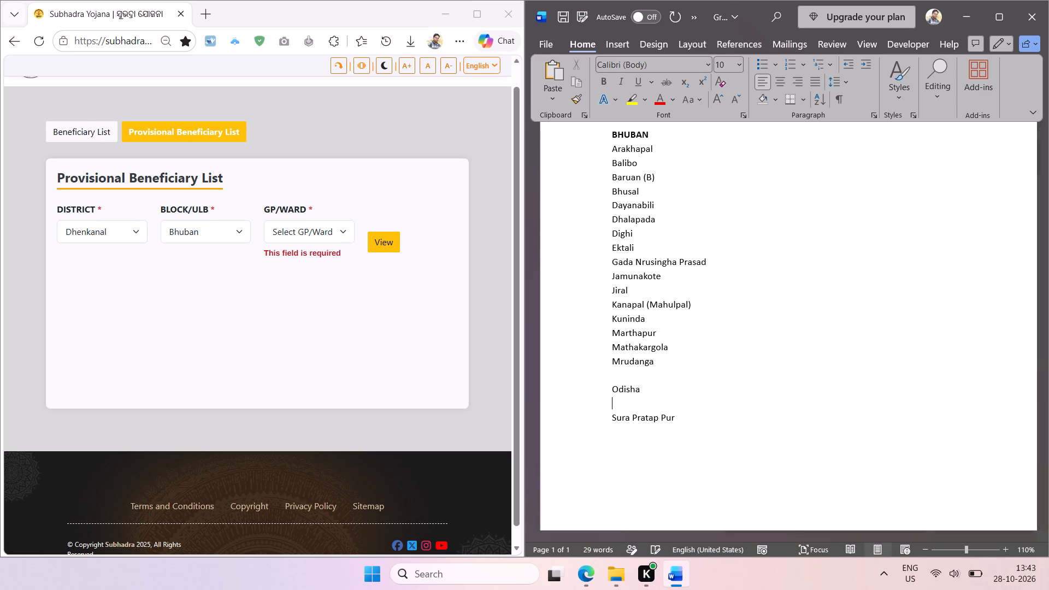
{"action": "key", "text": "BackSpace"}
{"action": "left_click", "coordinate": [621, 376]}
{"action": "key", "text": "BackSpace"}
Sort the Bhuban names from Arakhapal to Sura Pratap Pur alphabetically.
{"action": "left_click_drag", "start_coordinate": [675, 390], "coordinate": [608, 145]}
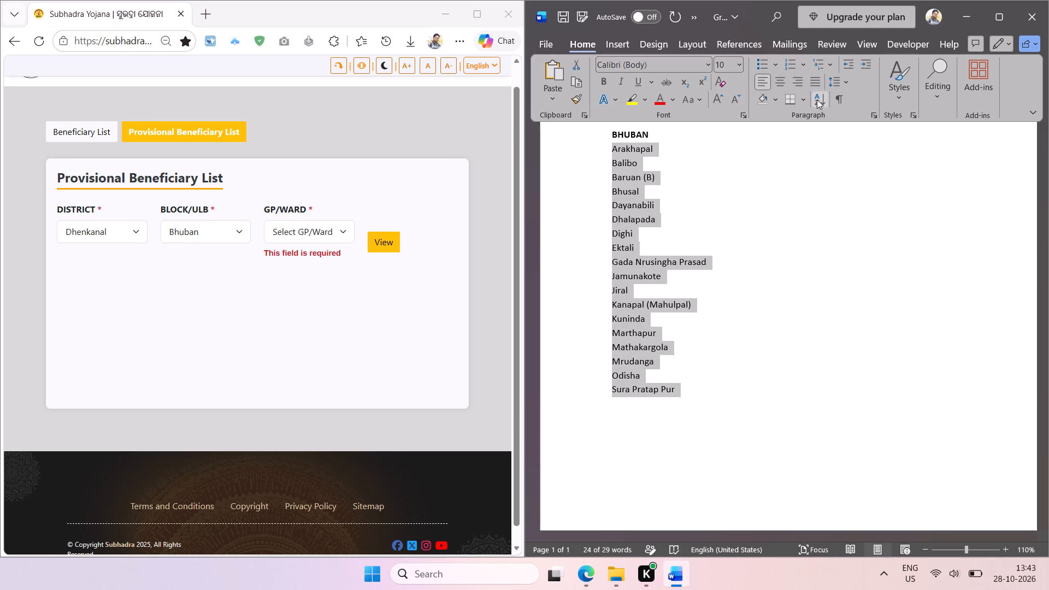
{"action": "left_click", "coordinate": [817, 99]}
{"action": "key", "text": "Return"}
Turn the sorted Bhuban names into a numbered list and reduce its indent to line up with the heading.
{"action": "left_click", "coordinate": [796, 66]}
{"action": "double_click", "coordinate": [846, 62]}
{"action": "left_click", "coordinate": [749, 181]}
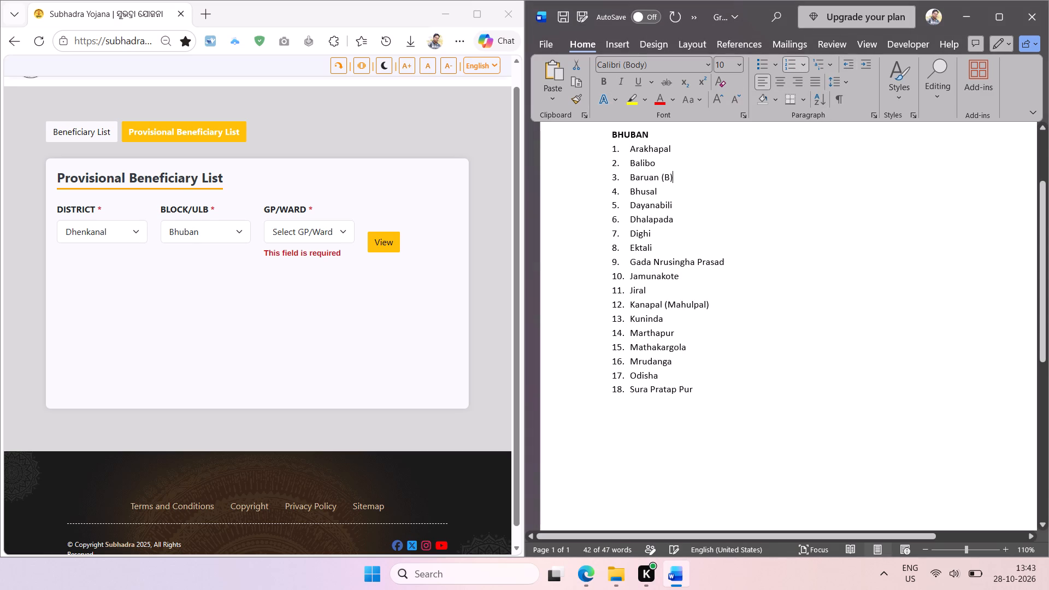
Copy the BHUBAN heading below the numbered list, leaving one blank line, as the base for the following block.
{"action": "double_click", "coordinate": [638, 129]}
{"action": "key", "text": "ctrl+c"}
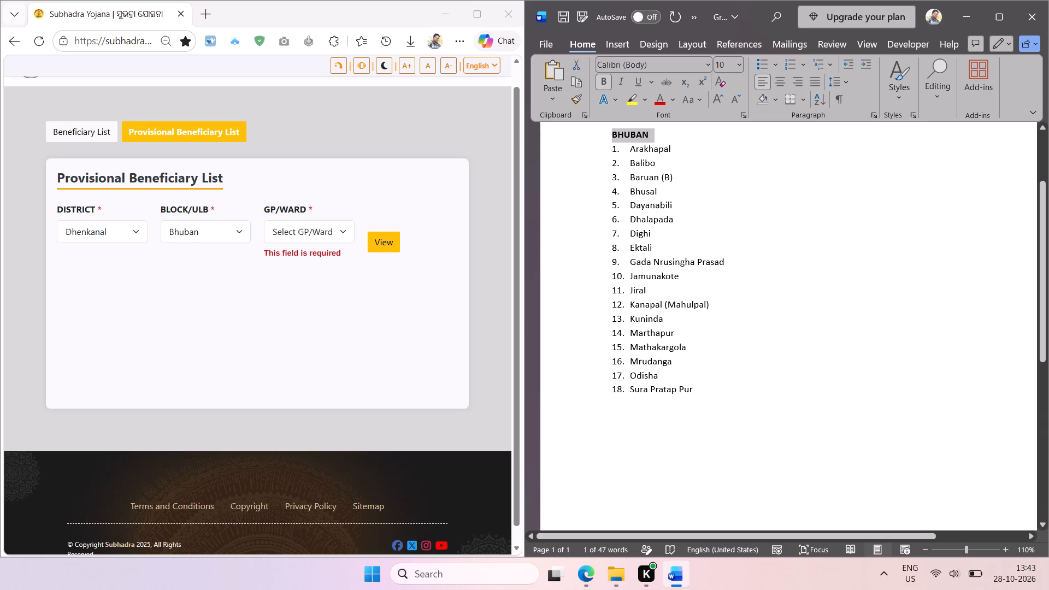
{"action": "left_click", "coordinate": [724, 397]}
{"action": "key", "text": "Return"}
{"action": "key", "text": "Return"}
{"action": "key", "text": "Return"}
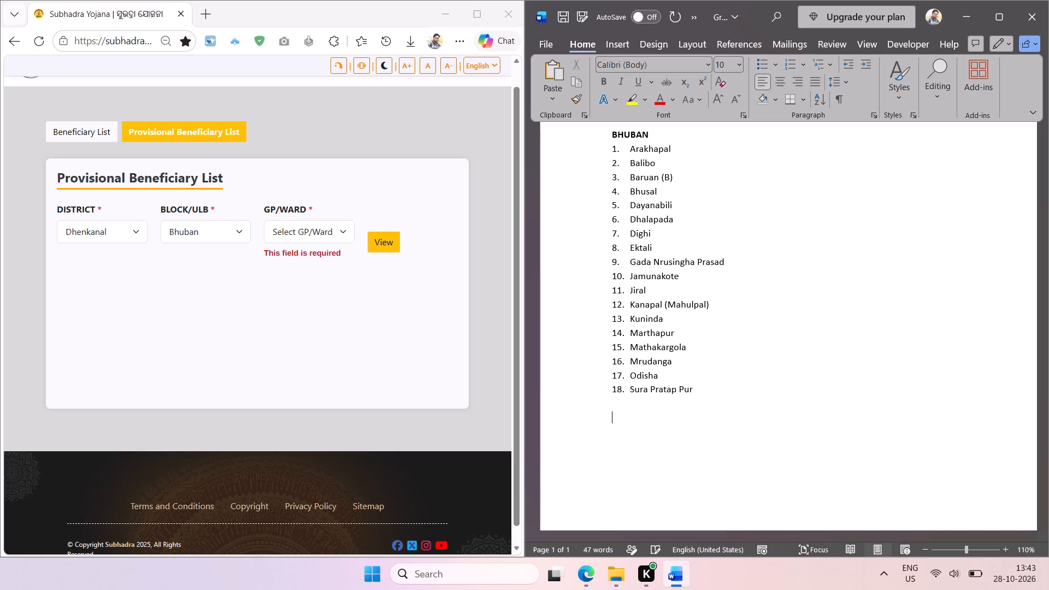
{"action": "key", "text": "ctrl+v"}
{"action": "scroll", "coordinate": [723, 394], "scroll_direction": "down", "scroll_amount": 1}
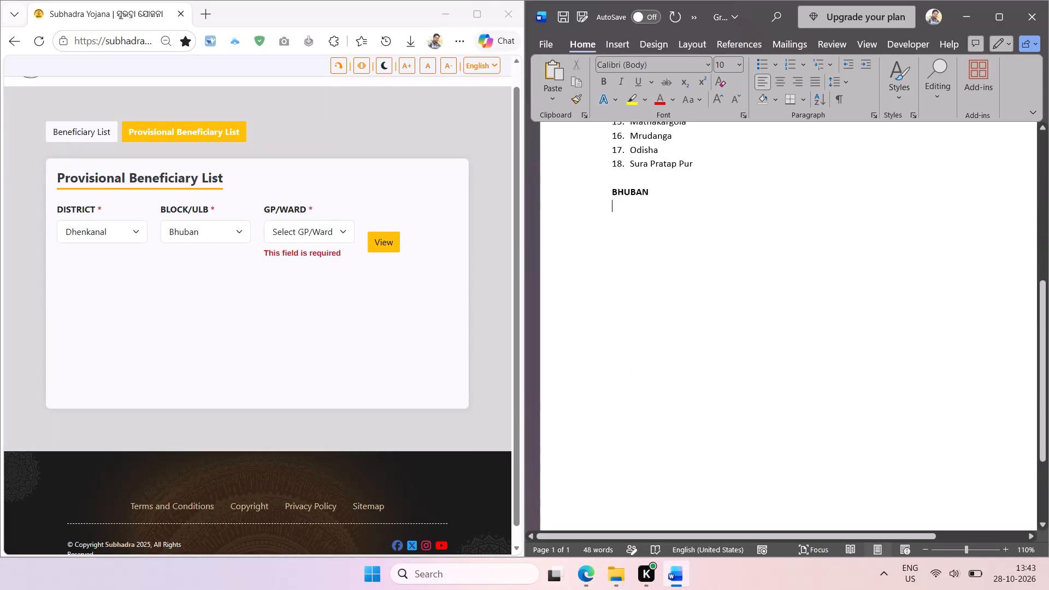
Choose Dhenkanal Sadar as the block for Dhenkanal district on the Provisional Beneficiary List page.
{"action": "scroll", "coordinate": [723, 394], "scroll_direction": "down", "scroll_amount": 2}
{"action": "left_click", "coordinate": [210, 238]}
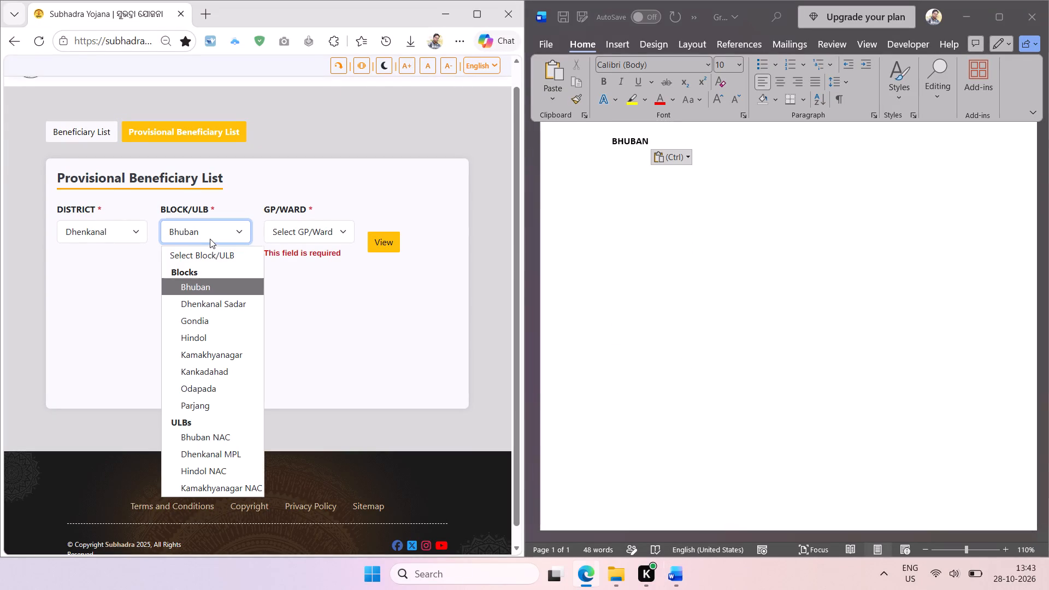
{"action": "left_click", "coordinate": [214, 297]}
{"action": "left_click", "coordinate": [255, 308]}
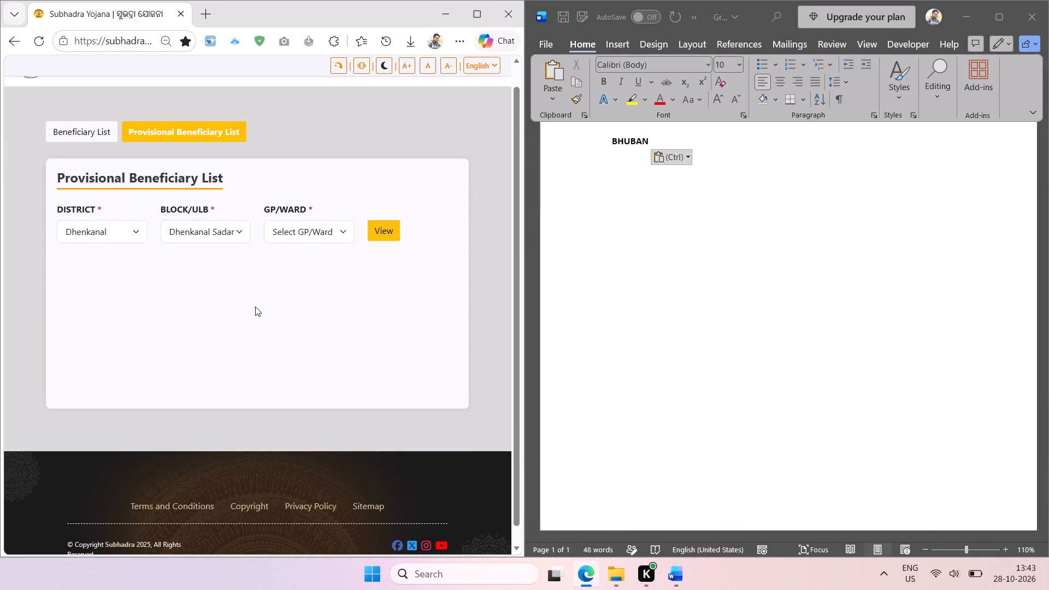
Capture the block name Dhenkanal Sadar as text from the web page and replace the copied BHUBAN heading with it.
{"action": "key", "text": "shift+super+t"}
{"action": "left_click_drag", "start_coordinate": [164, 223], "coordinate": [246, 298]}
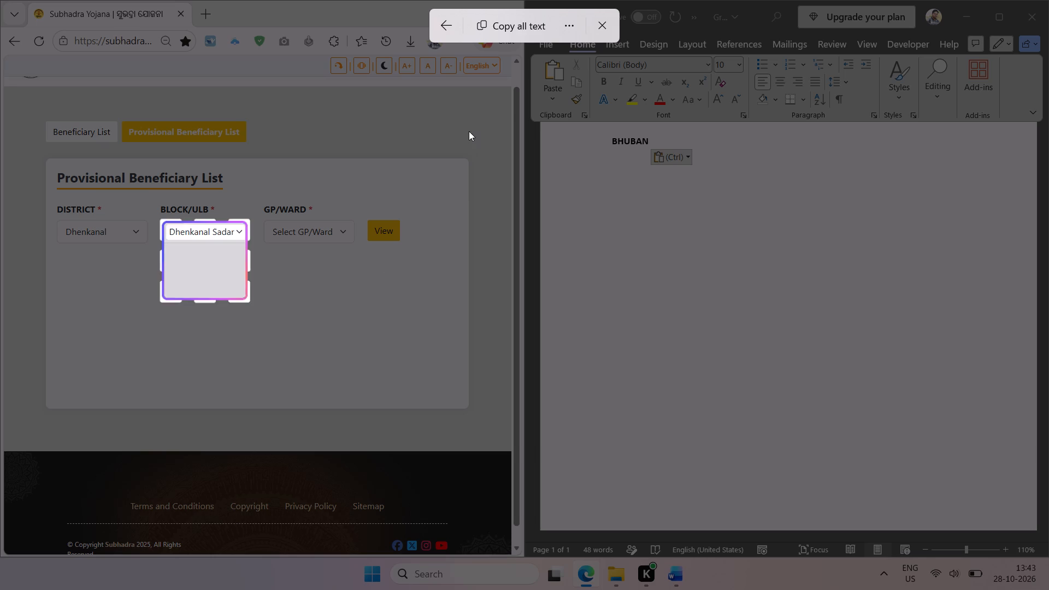
{"action": "left_click", "coordinate": [533, 28]}
{"action": "left_click", "coordinate": [646, 144]}
{"action": "double_click", "coordinate": [632, 141]}
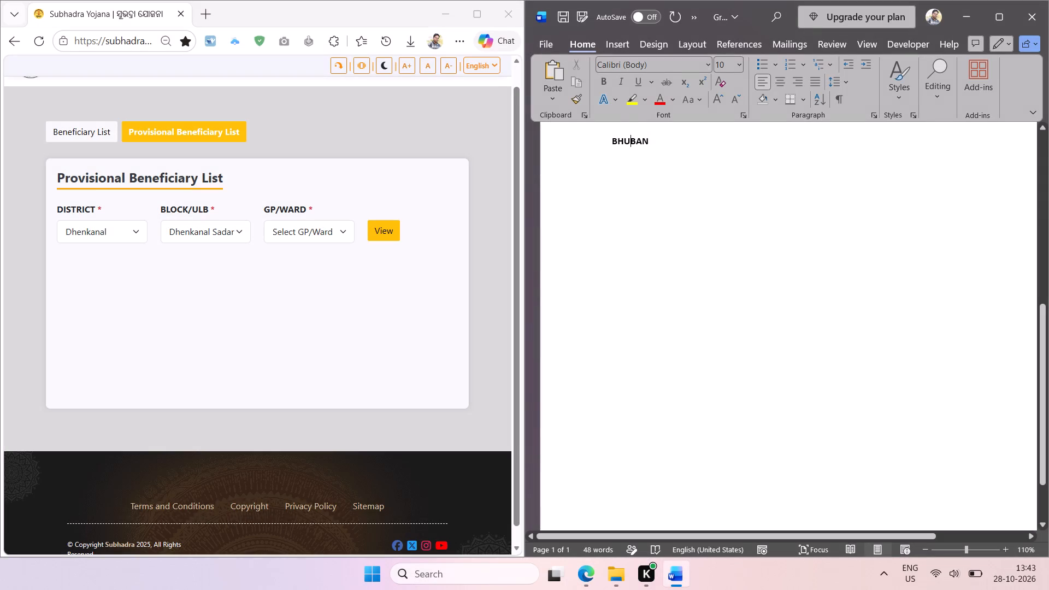
{"action": "key", "text": "ctrl+v"}
{"action": "key", "text": "BackSpace"}
{"action": "key", "text": "BackSpace"}
Convert the Dhenkanal Sadar heading to uppercase and add a new line below it.
{"action": "left_click_drag", "start_coordinate": [685, 135], "coordinate": [610, 146]}
{"action": "key", "text": "shift+F3"}
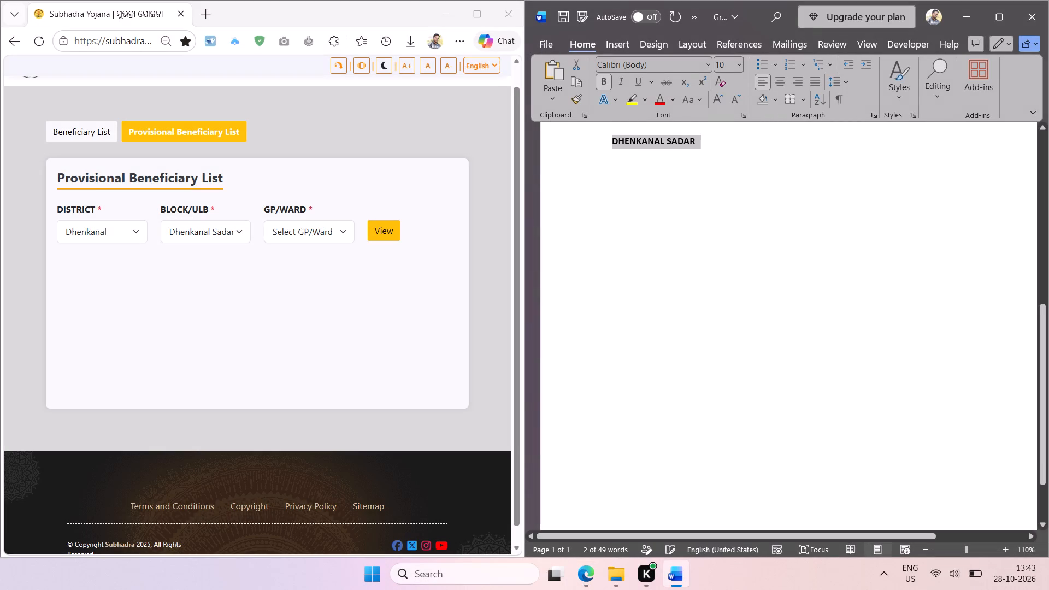
{"action": "left_click", "coordinate": [682, 155]}
{"action": "left_click", "coordinate": [701, 143]}
{"action": "key", "text": "Return"}
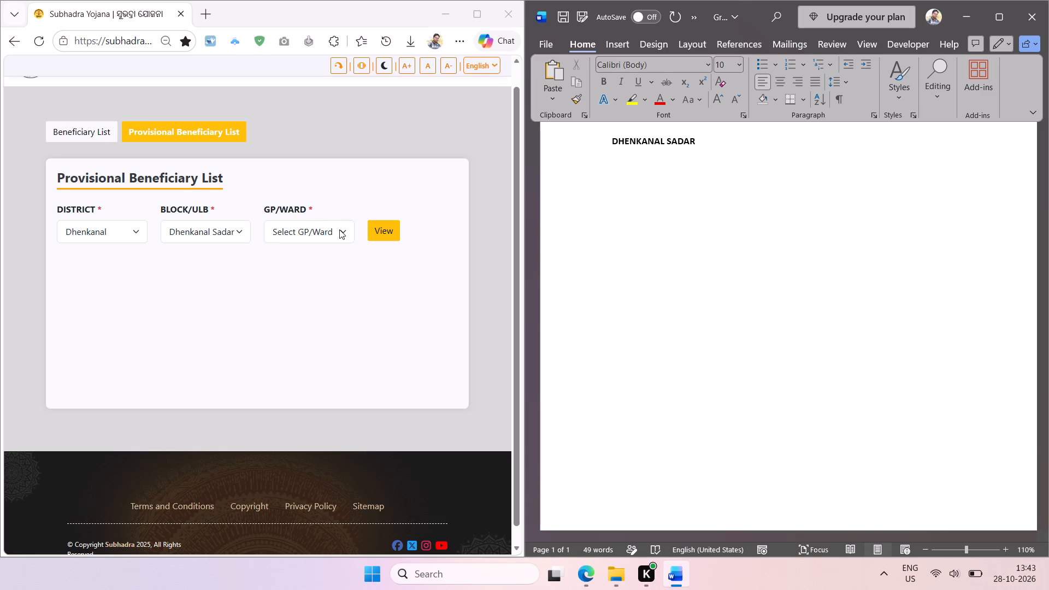
Extract the GP/Ward names from Baladibandha to Madhusahupatna as text and paste them under the DHENKANAL SADAR heading.
{"action": "left_click", "coordinate": [339, 232]}
{"action": "key", "text": "shift+super+t"}
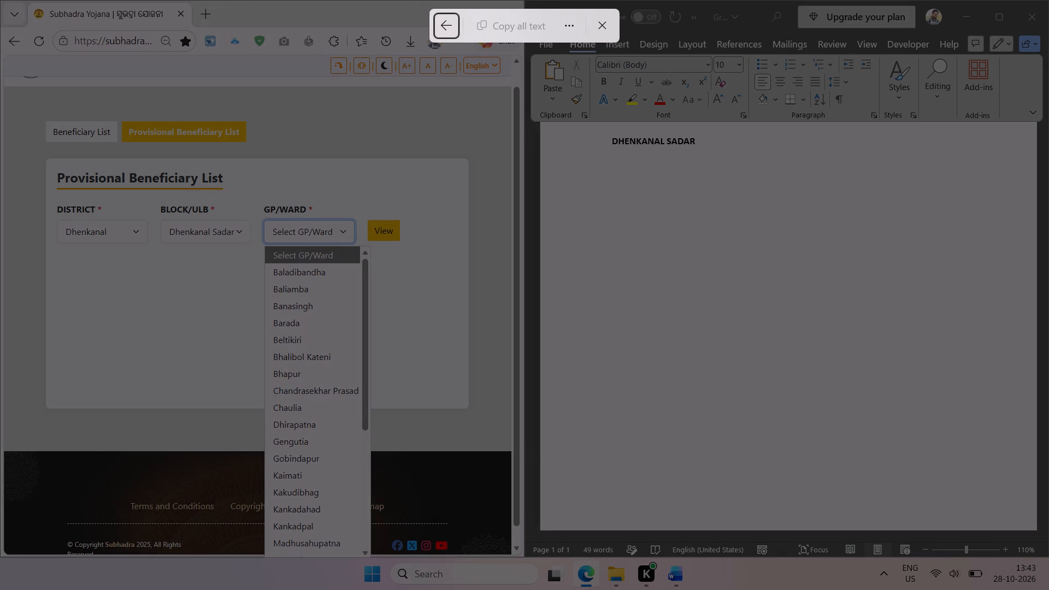
{"action": "left_click_drag", "start_coordinate": [266, 267], "coordinate": [268, 269]}
{"action": "left_click_drag", "start_coordinate": [268, 269], "coordinate": [361, 551]}
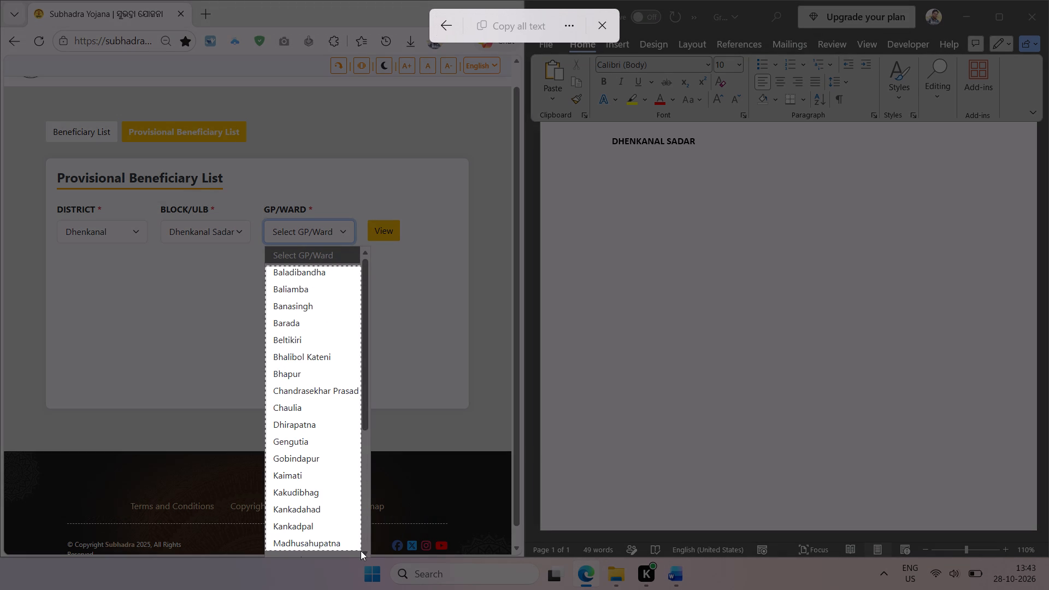
{"action": "left_click_drag", "start_coordinate": [361, 551], "coordinate": [361, 551]}
{"action": "left_click_drag", "start_coordinate": [361, 551], "coordinate": [362, 551]}
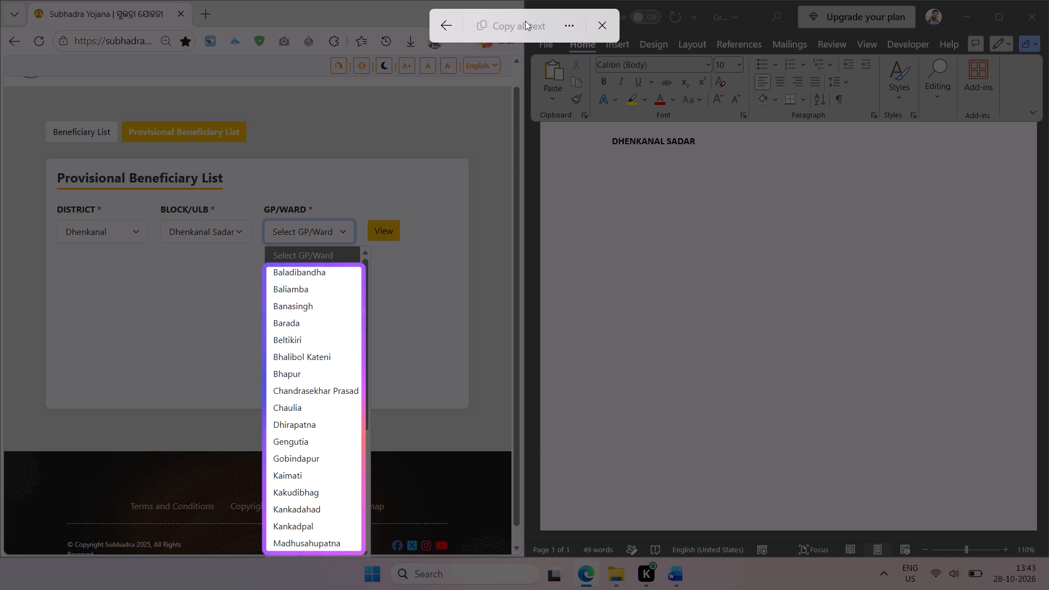
{"action": "left_click", "coordinate": [525, 21]}
{"action": "left_click", "coordinate": [629, 155]}
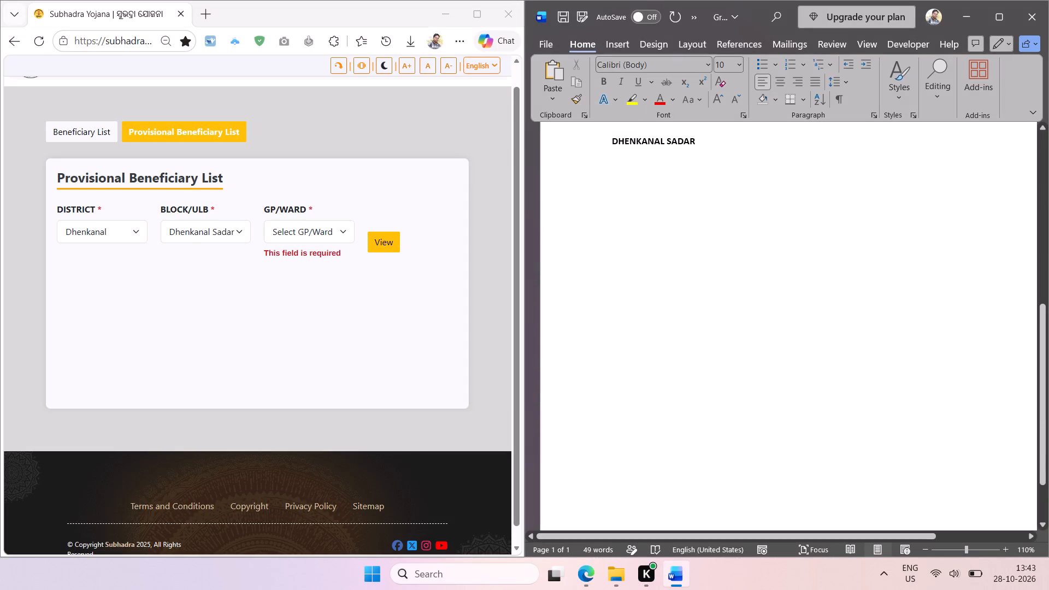
{"action": "key", "text": "ctrl+v"}
Extract the remaining GP/Ward names from Madhusahupatna to Tarabha as text and paste them below the first batch, after a blank line.
{"action": "left_click", "coordinate": [691, 504]}
{"action": "key", "text": "Return"}
{"action": "key", "text": "Return"}
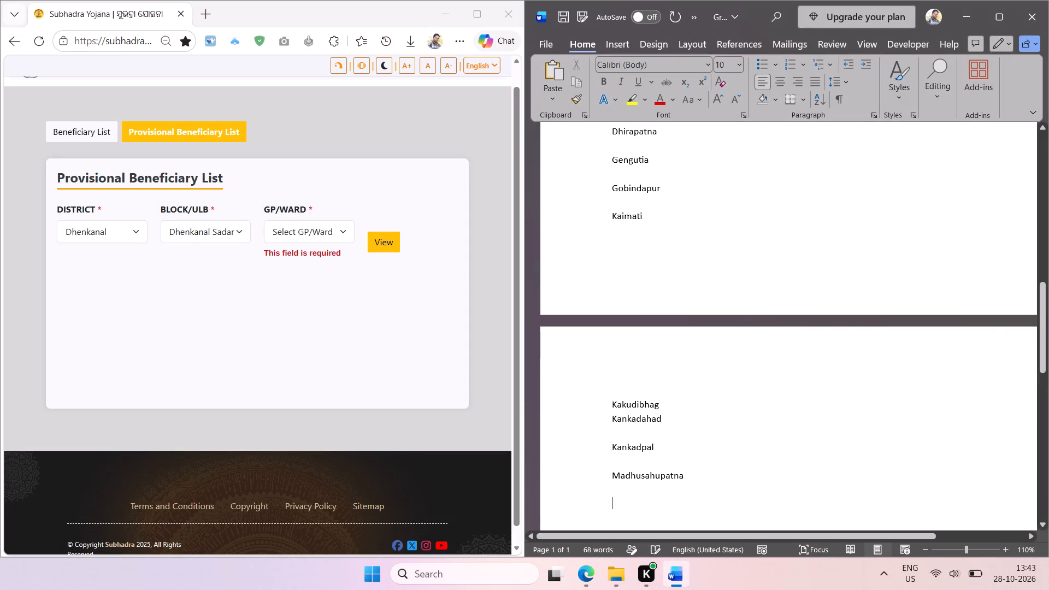
{"action": "scroll", "coordinate": [625, 423], "scroll_direction": "down", "scroll_amount": 1}
{"action": "left_click", "coordinate": [342, 213]}
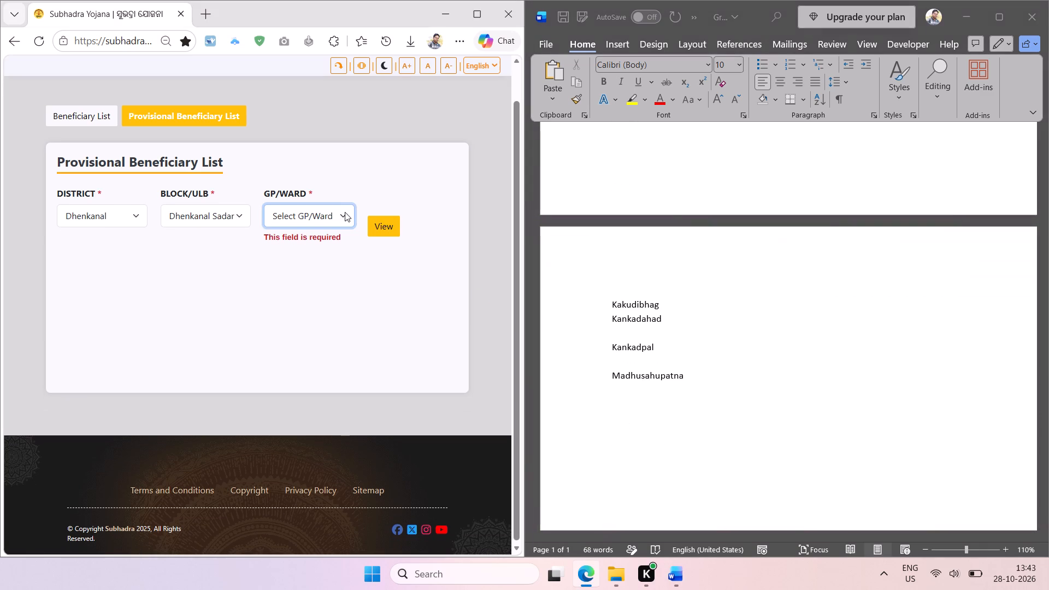
{"action": "left_click", "coordinate": [346, 209]}
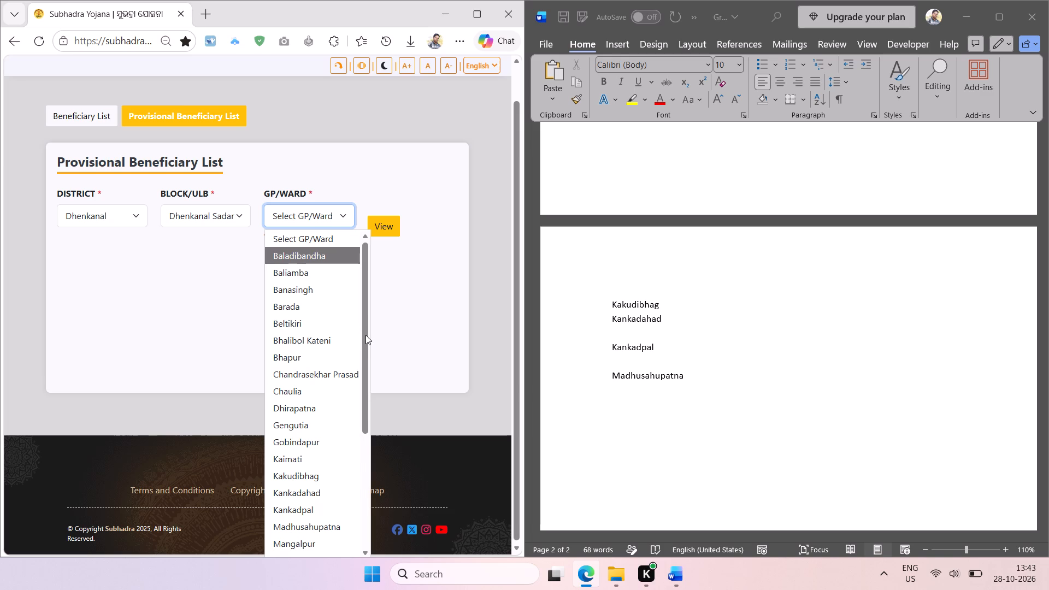
{"action": "left_click_drag", "start_coordinate": [365, 293], "coordinate": [377, 351]}
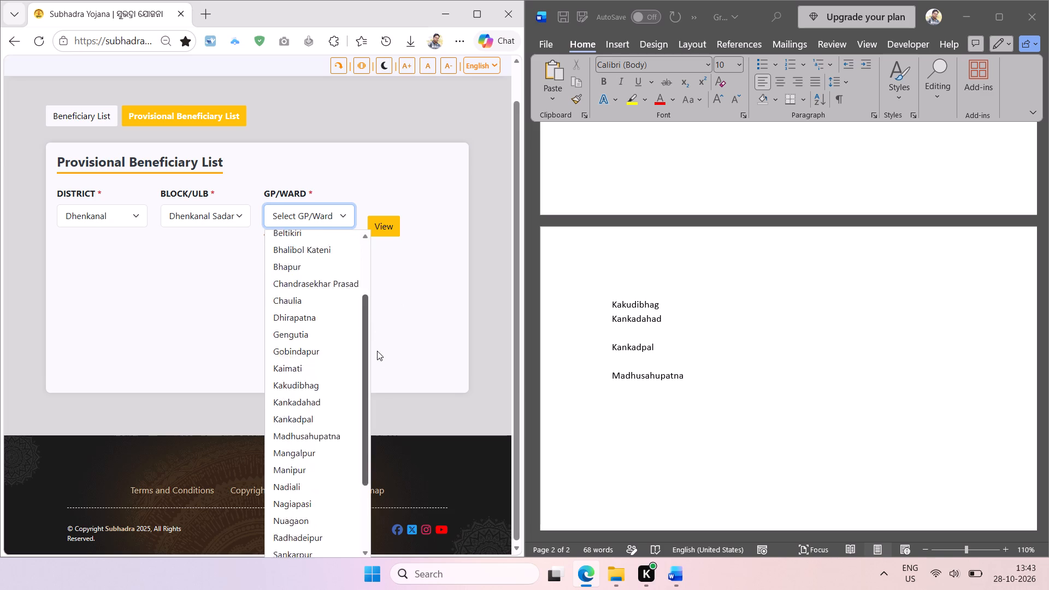
{"action": "left_click_drag", "start_coordinate": [377, 351], "coordinate": [376, 281]}
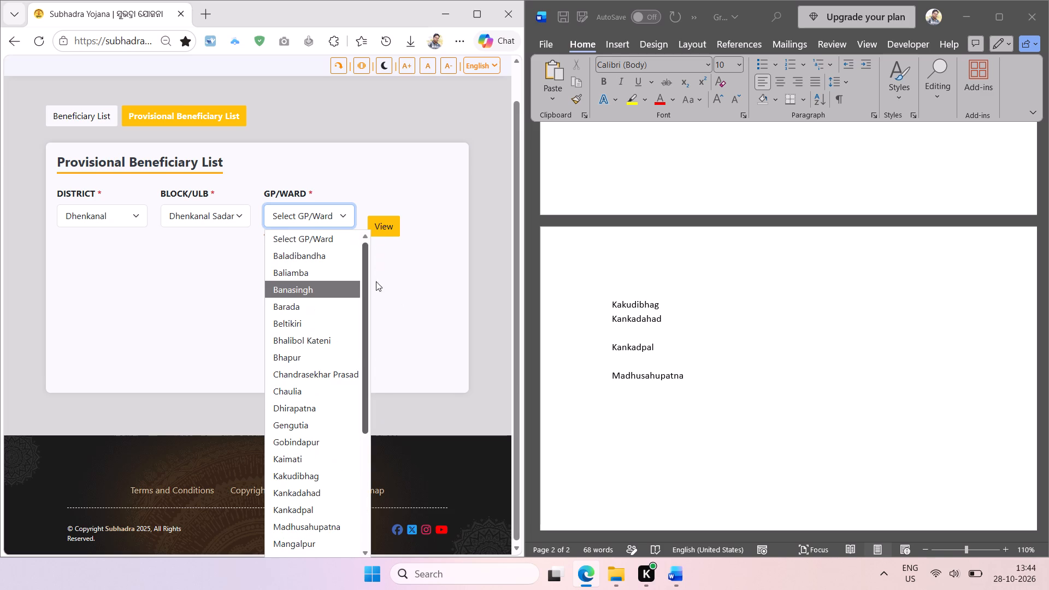
{"action": "left_click_drag", "start_coordinate": [376, 281], "coordinate": [375, 333]}
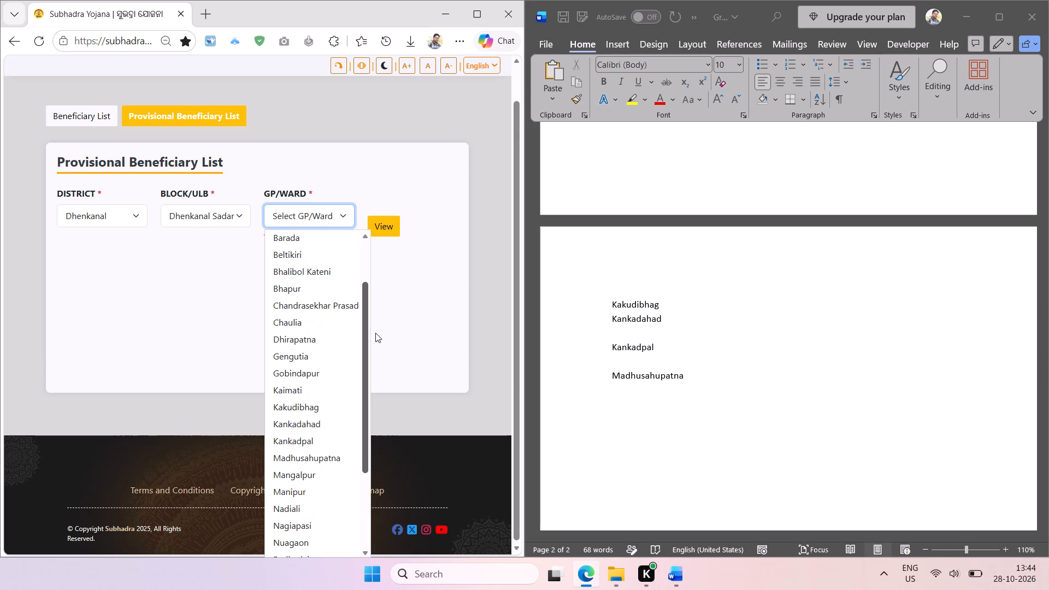
{"action": "left_click_drag", "start_coordinate": [375, 333], "coordinate": [377, 429]}
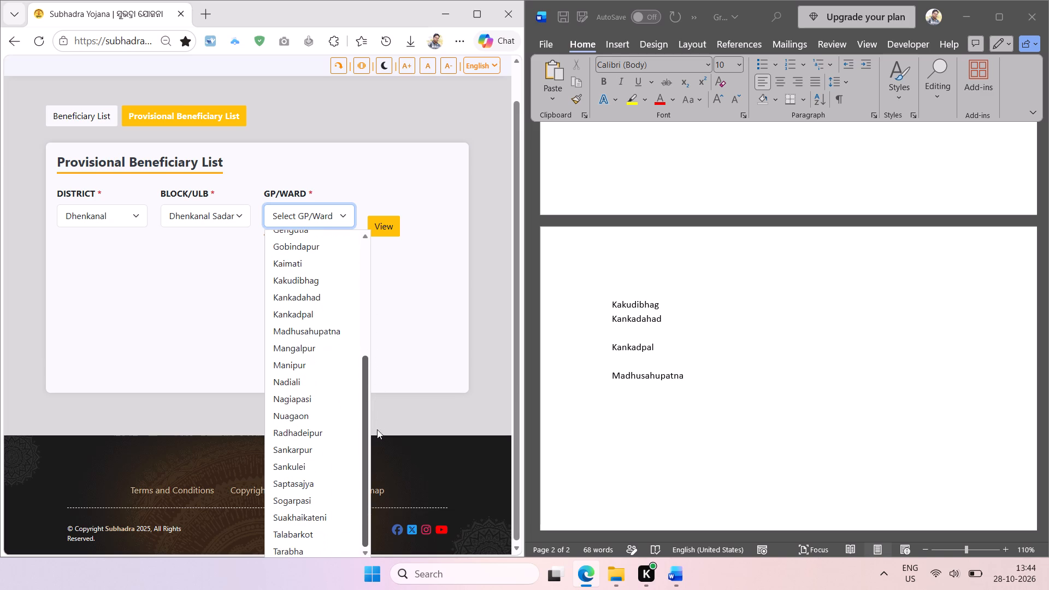
{"action": "left_click_drag", "start_coordinate": [377, 429], "coordinate": [379, 441]}
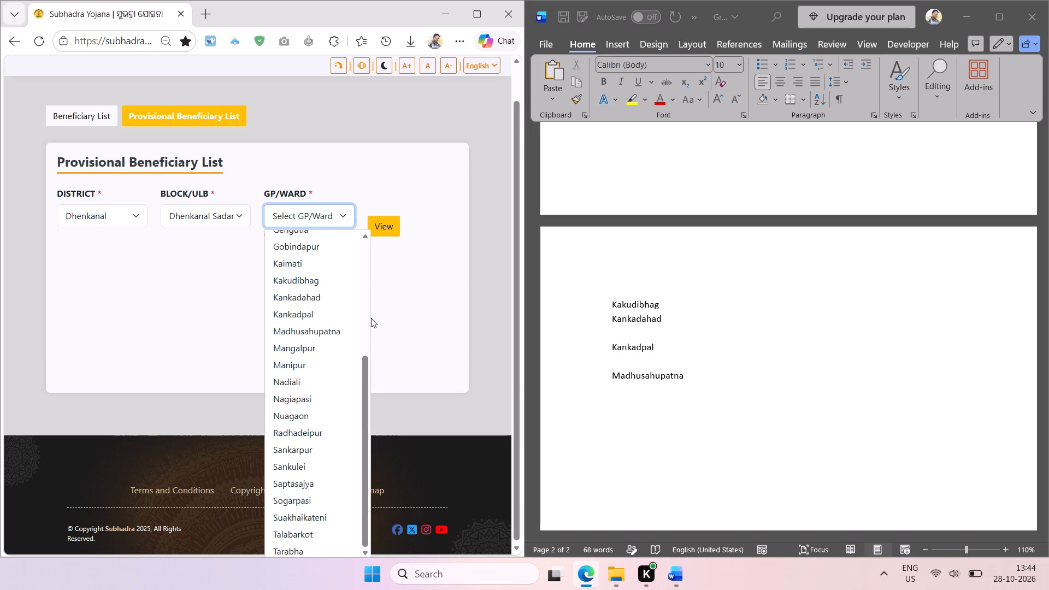
{"action": "key", "text": "shift+super+t"}
{"action": "left_click_drag", "start_coordinate": [267, 324], "coordinate": [361, 496]}
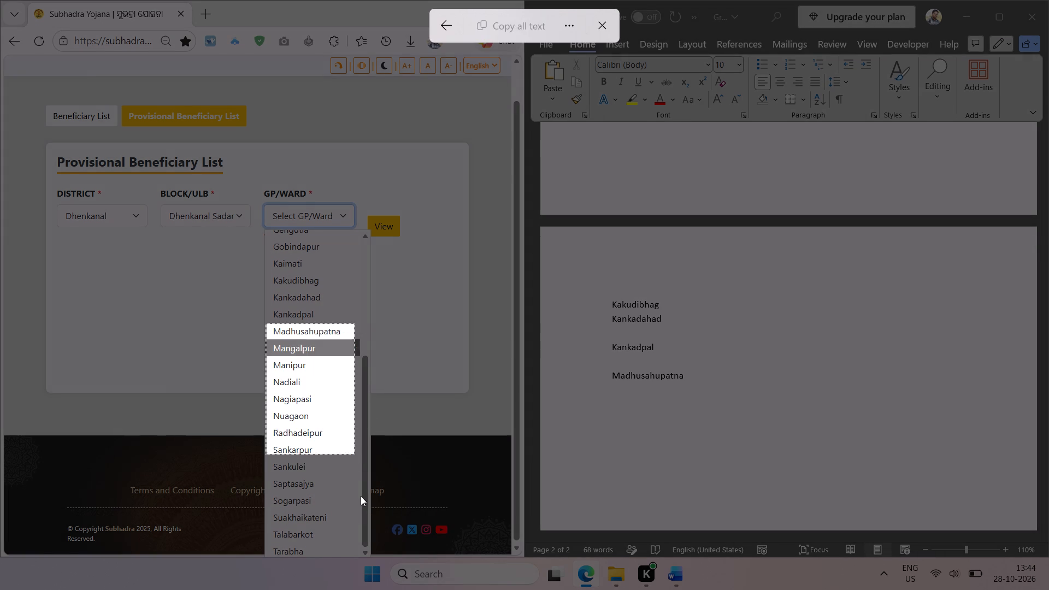
{"action": "left_click_drag", "start_coordinate": [361, 496], "coordinate": [351, 558]}
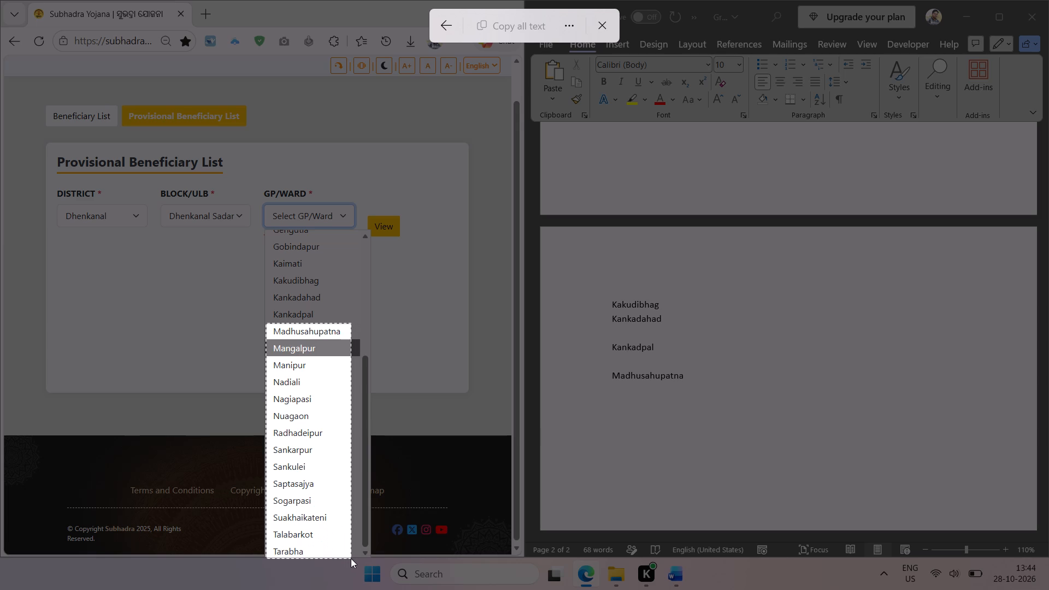
{"action": "left_click_drag", "start_coordinate": [351, 558], "coordinate": [351, 559]}
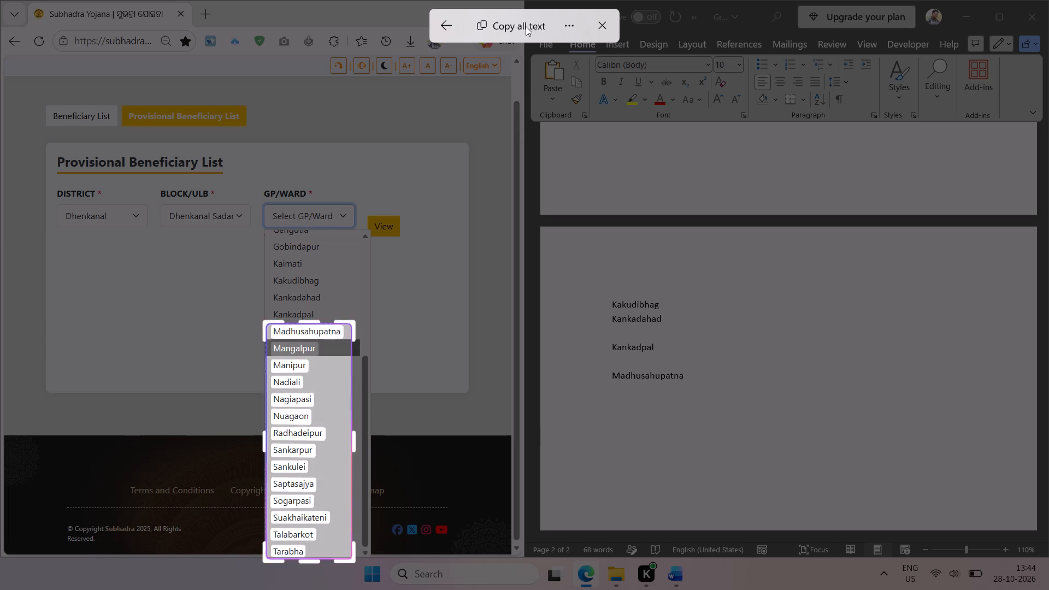
{"action": "left_click", "coordinate": [526, 26]}
{"action": "left_click", "coordinate": [628, 385]}
{"action": "key", "text": "ctrl+v"}
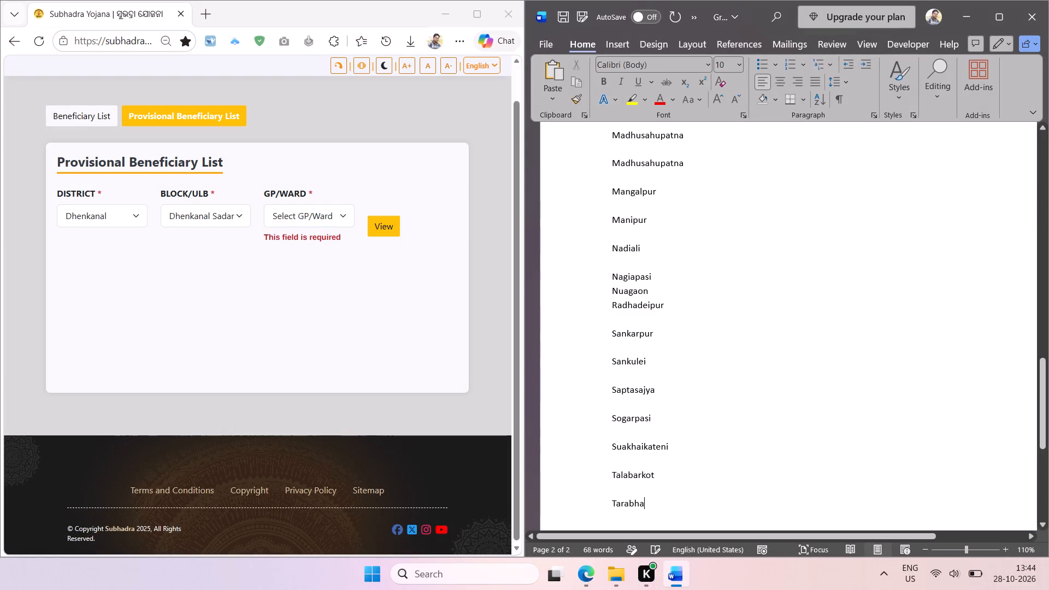
Delete the duplicate Madhusahupatna entry from the Dhenkanal Sadar names.
{"action": "double_click", "coordinate": [664, 169]}
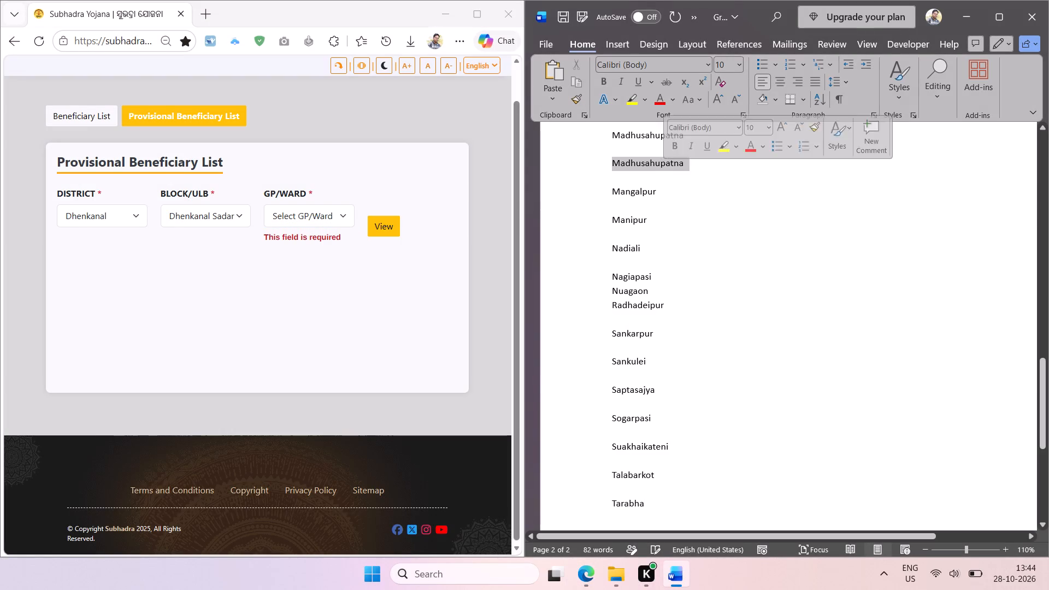
{"action": "key", "text": "BackSpace"}
Delete the blank lines between the names from Radhadeipur to Tarabha.
{"action": "left_click", "coordinate": [634, 472]}
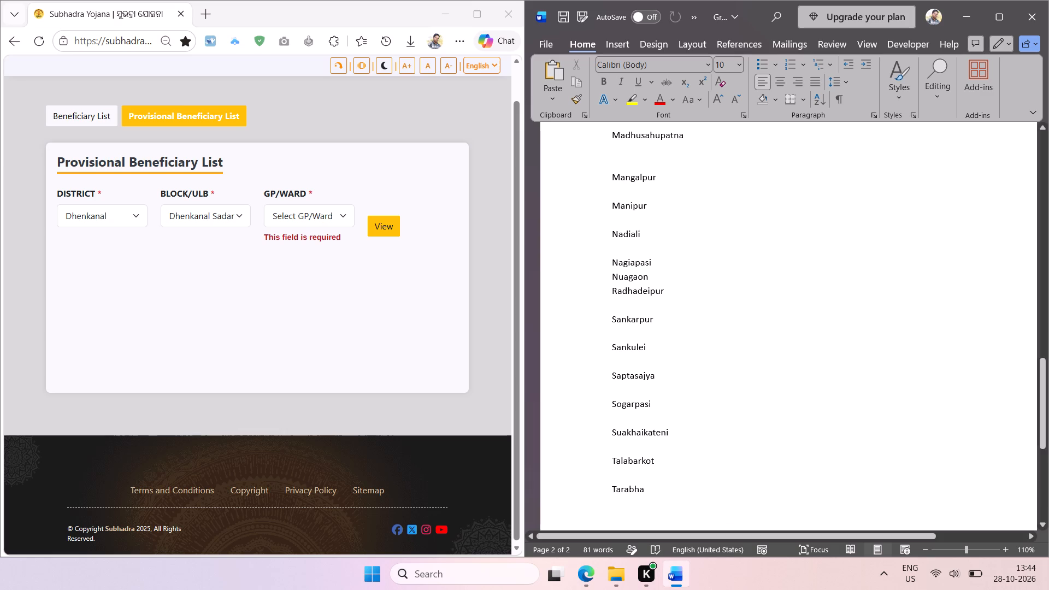
{"action": "key", "text": "BackSpace"}
{"action": "key", "text": "Up"}
{"action": "key", "text": "BackSpace"}
{"action": "key", "text": "Up"}
{"action": "key", "text": "BackSpace"}
{"action": "key", "text": "Up"}
{"action": "key", "text": "BackSpace"}
{"action": "key", "text": "Up"}
{"action": "key", "text": "BackSpace"}
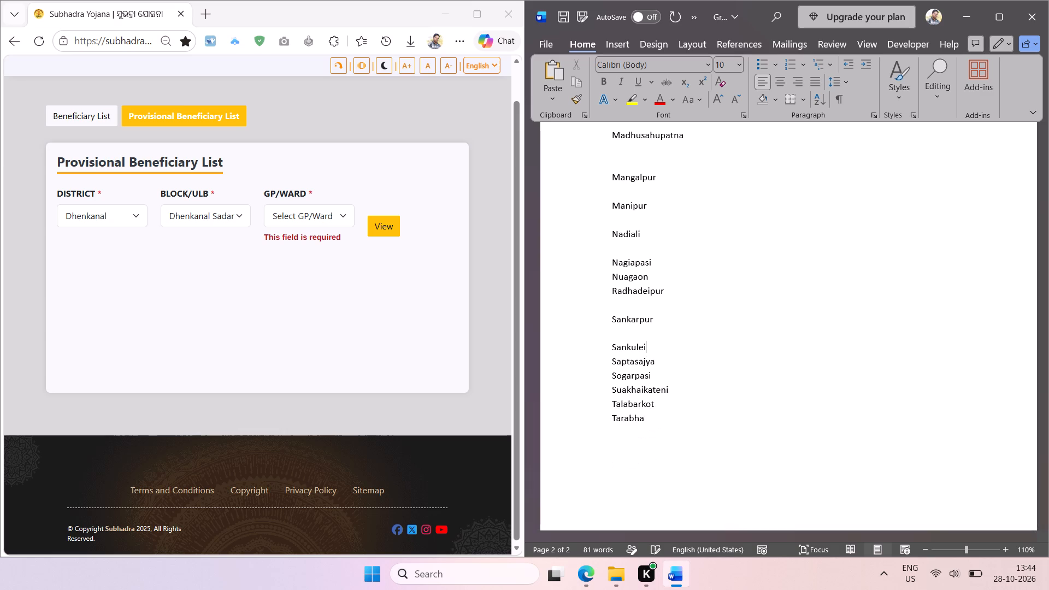
{"action": "key", "text": "Up"}
{"action": "key", "text": "BackSpace"}
{"action": "key", "text": "Up"}
{"action": "key", "text": "BackSpace"}
Delete the blank lines between the names from Kankadahad to Nagiapasi.
{"action": "key", "text": "Up"}
{"action": "key", "text": "Up"}
{"action": "key", "text": "Up"}
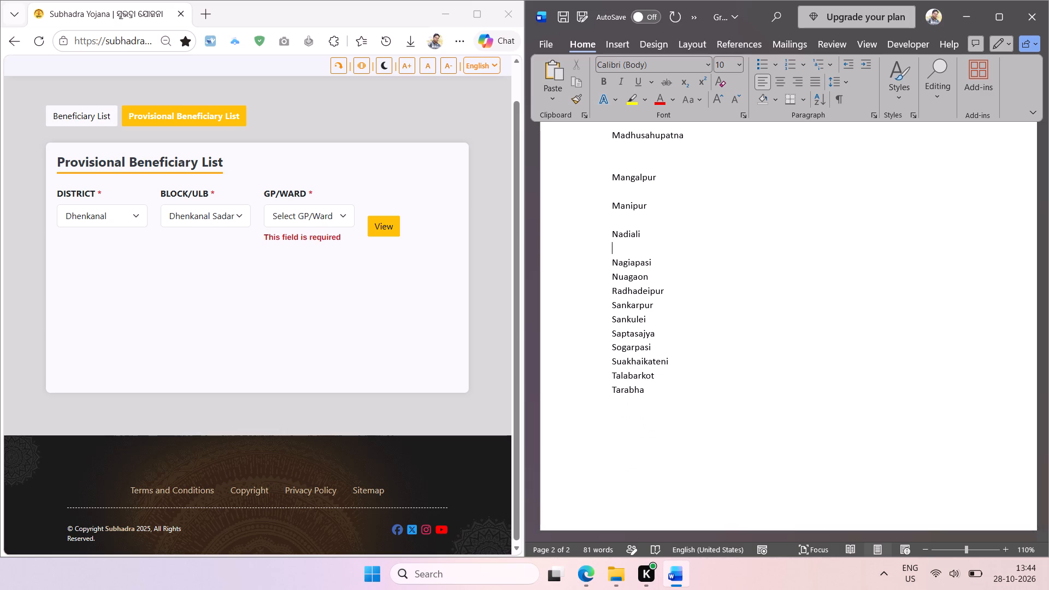
{"action": "key", "text": "BackSpace"}
{"action": "key", "text": "Up"}
{"action": "key", "text": "BackSpace"}
{"action": "key", "text": "Up"}
{"action": "key", "text": "BackSpace"}
{"action": "key", "text": "Up"}
{"action": "key", "text": "BackSpace"}
{"action": "key", "text": "BackSpace"}
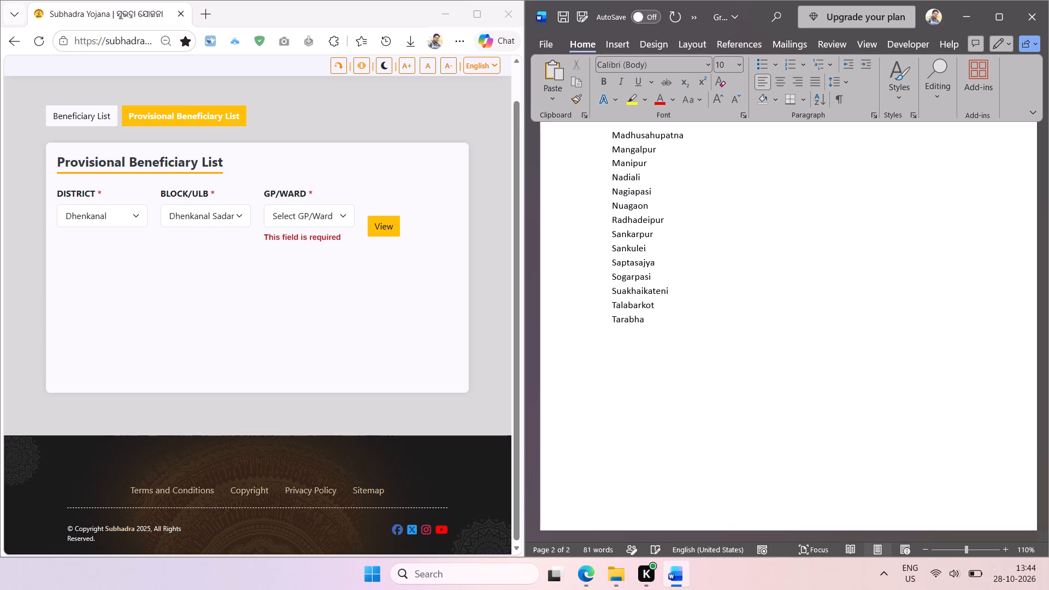
{"action": "key", "text": "Up"}
{"action": "key", "text": "BackSpace"}
{"action": "scroll", "coordinate": [634, 472], "scroll_direction": "up", "scroll_amount": 2}
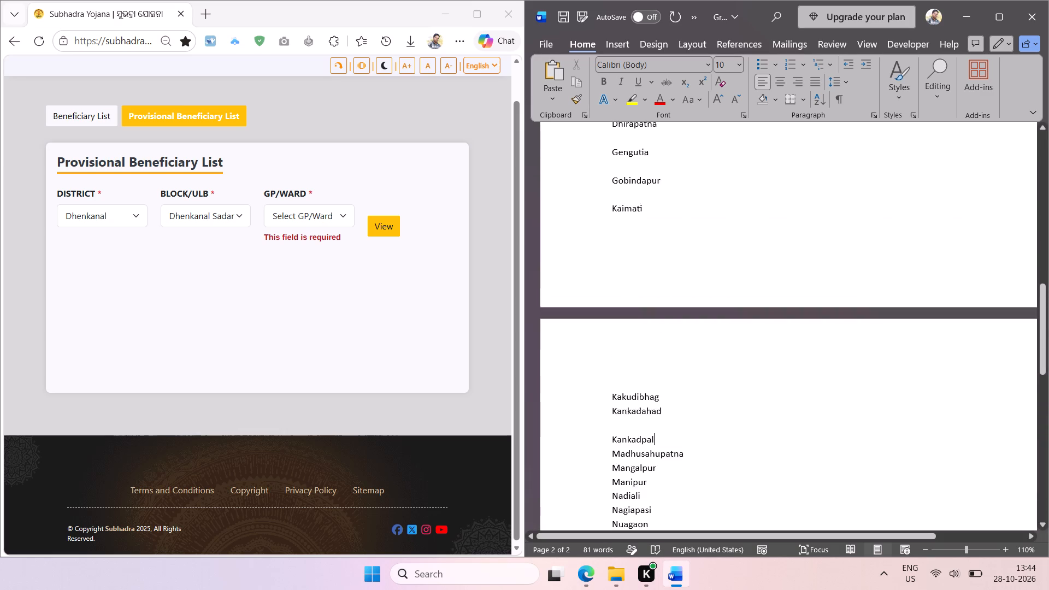
{"action": "scroll", "coordinate": [634, 472], "scroll_direction": "up", "scroll_amount": 1}
{"action": "key", "text": "Up"}
{"action": "key", "text": "BackSpace"}
Delete the blank lines between the Dhenkanal Sadar names from Bhalibol Kateni to Kaimati.
{"action": "scroll", "coordinate": [634, 472], "scroll_direction": "up", "scroll_amount": 1}
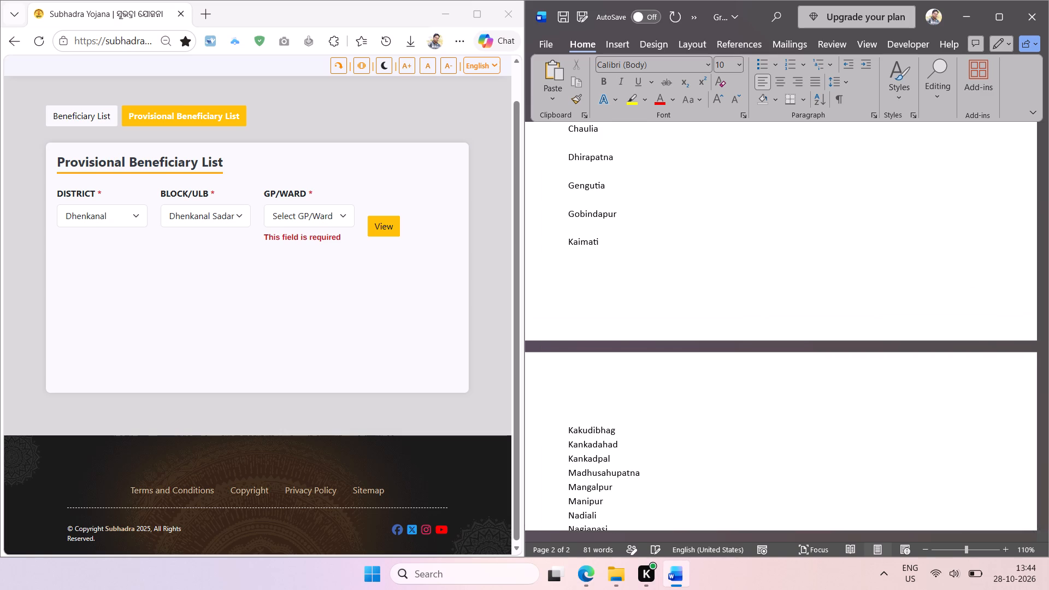
{"action": "scroll", "coordinate": [634, 472], "scroll_direction": "up", "scroll_amount": 4}
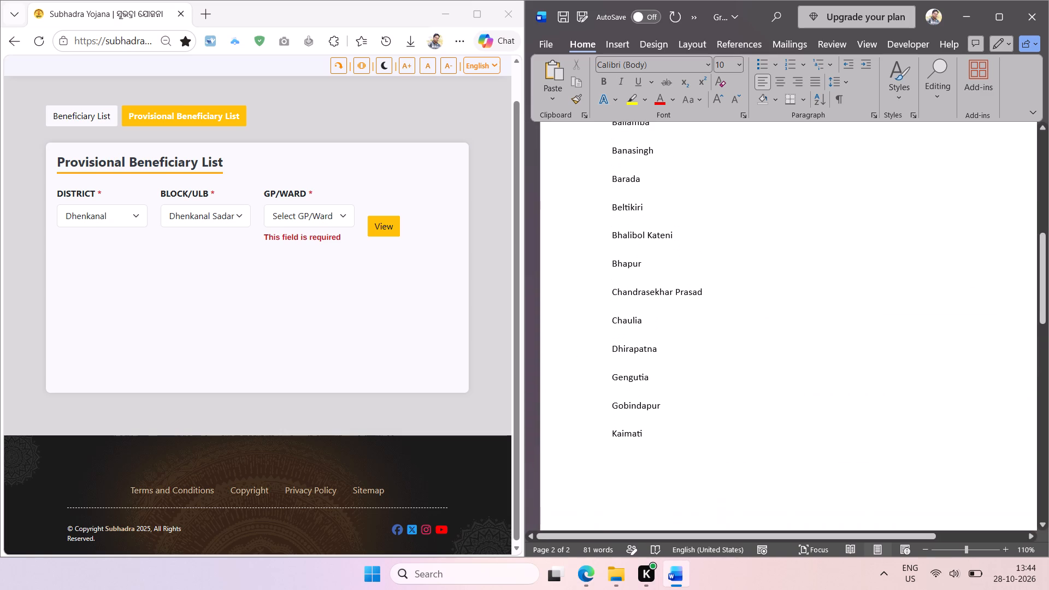
{"action": "left_click", "coordinate": [626, 414]}
{"action": "scroll", "coordinate": [693, 421], "scroll_direction": "up", "scroll_amount": 2}
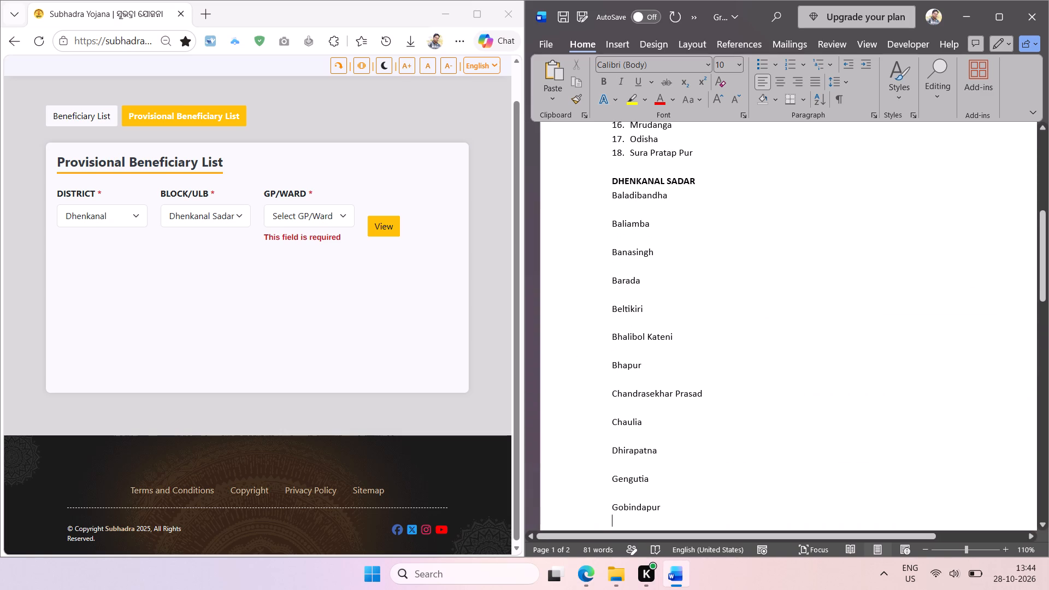
{"action": "key", "text": "BackSpace"}
{"action": "key", "text": "Up"}
{"action": "key", "text": "BackSpace"}
{"action": "key", "text": "Up"}
{"action": "key", "text": "BackSpace"}
{"action": "key", "text": "Up"}
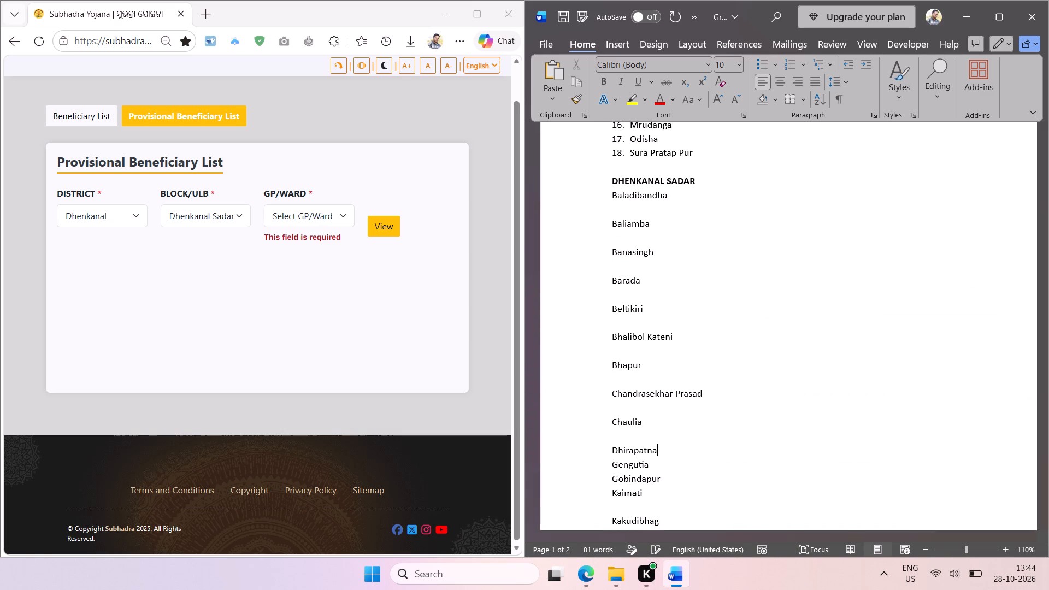
{"action": "key", "text": "BackSpace"}
{"action": "key", "text": "Up"}
{"action": "key", "text": "BackSpace"}
{"action": "key", "text": "Up"}
{"action": "key", "text": "BackSpace"}
{"action": "key", "text": "Up"}
{"action": "key", "text": "BackSpace"}
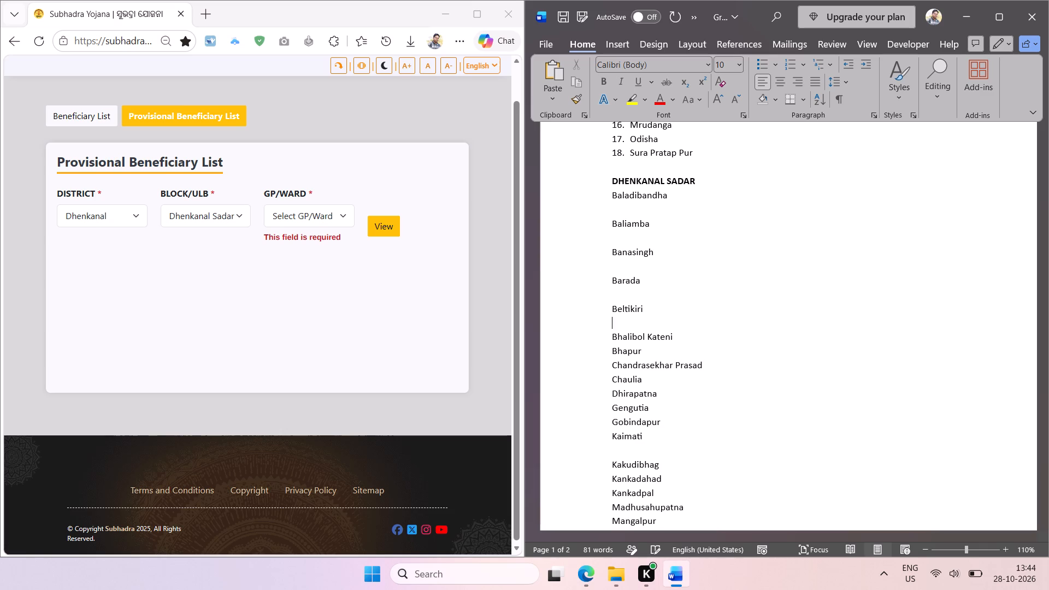
Delete the blank lines between the Dhenkanal Sadar names from Baladibandha to Bhalibol Kateni.
{"action": "key", "text": "Up"}
{"action": "key", "text": "BackSpace"}
{"action": "key", "text": "Up"}
{"action": "key", "text": "BackSpace"}
{"action": "key", "text": "Up"}
{"action": "key", "text": "BackSpace"}
{"action": "key", "text": "Up"}
{"action": "key", "text": "BackSpace"}
{"action": "key", "text": "Up"}
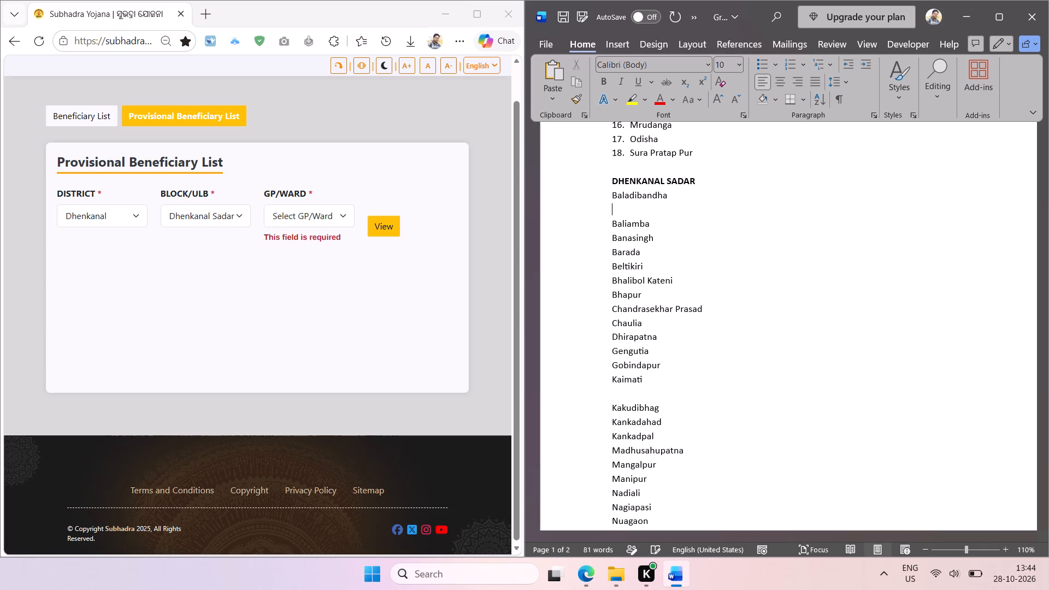
{"action": "key", "text": "BackSpace"}
{"action": "key", "text": "Up"}
{"action": "key", "text": "Up"}
{"action": "key", "text": "Down"}
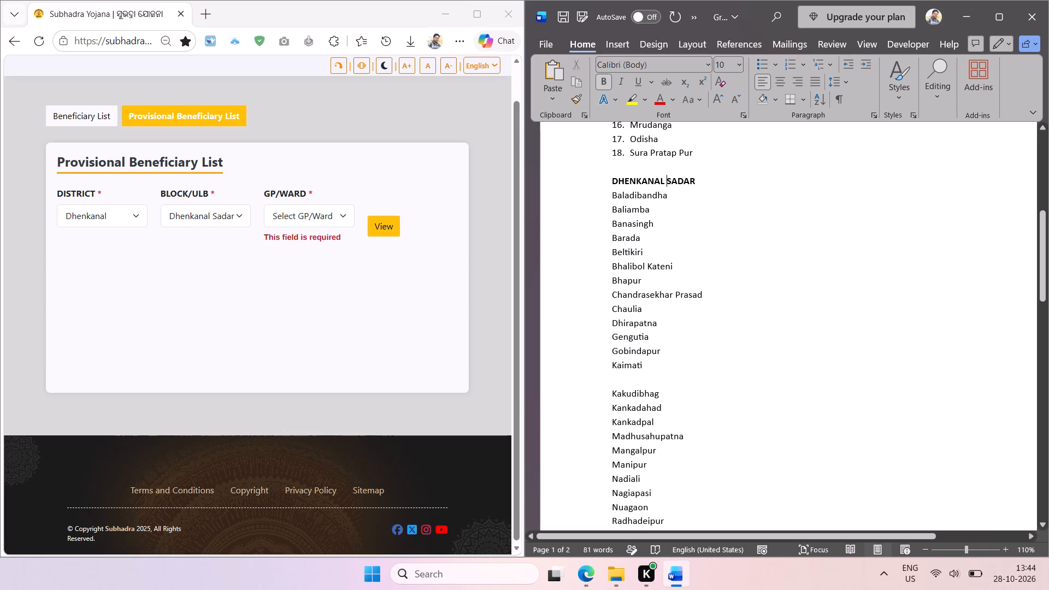
Insert a page break before the DHENKANAL SADAR heading.
{"action": "left_click", "coordinate": [611, 179]}
{"action": "key", "text": "ctrl+Return"}
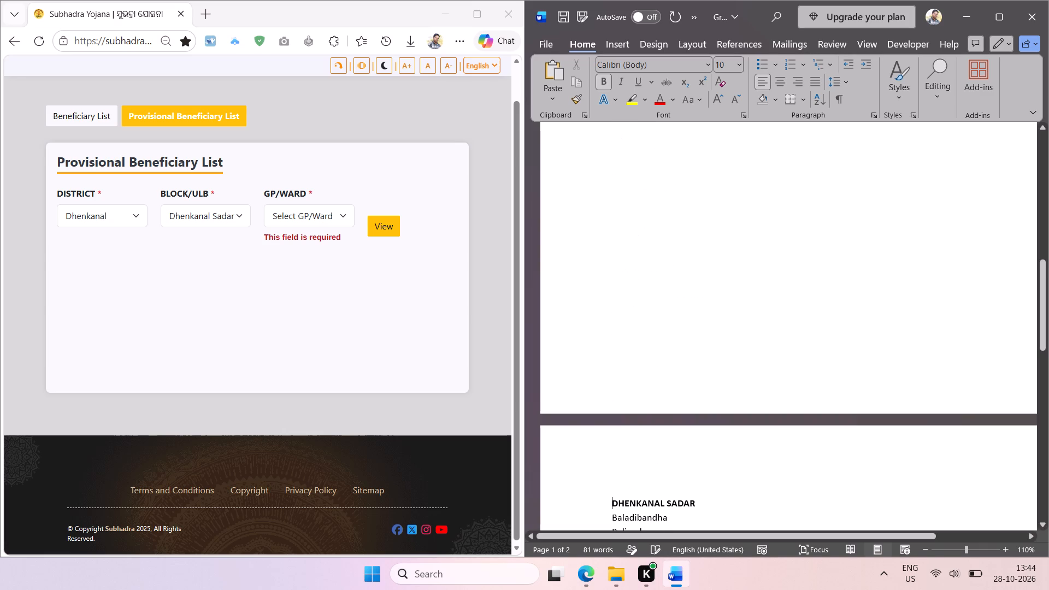
Delete the blank line between Kaimati and Kakudibhag.
{"action": "scroll", "coordinate": [632, 187], "scroll_direction": "down", "scroll_amount": 3}
{"action": "left_click", "coordinate": [637, 317]}
{"action": "key", "text": "BackSpace"}
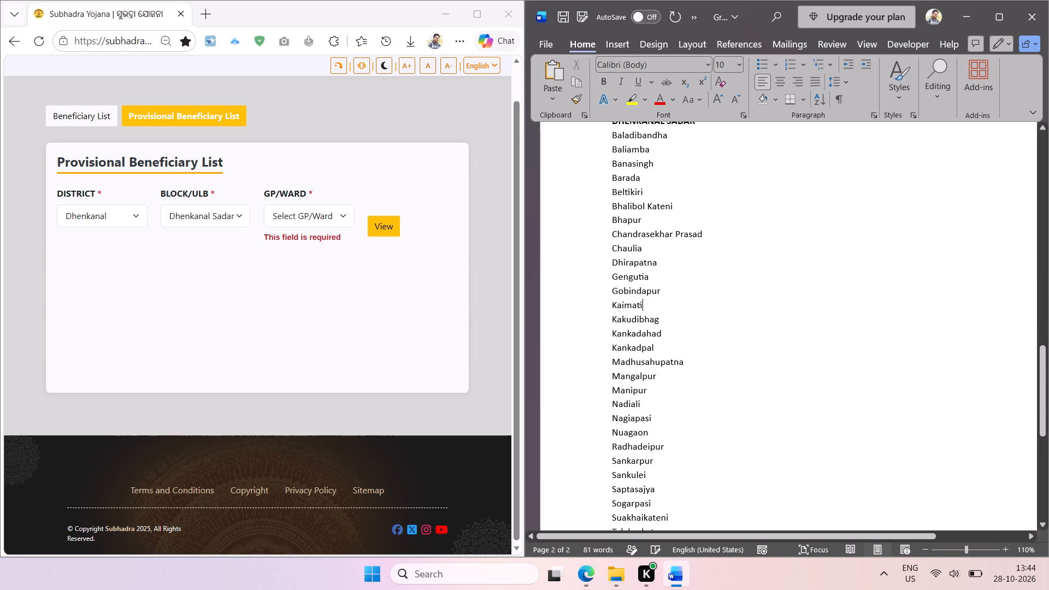
Sort the Dhenkanal Sadar names from Baladibandha to Tarabha as text paragraphs in ascending order.
{"action": "left_click", "coordinate": [612, 136]}
{"action": "scroll", "coordinate": [704, 295], "scroll_direction": "down", "scroll_amount": 1}
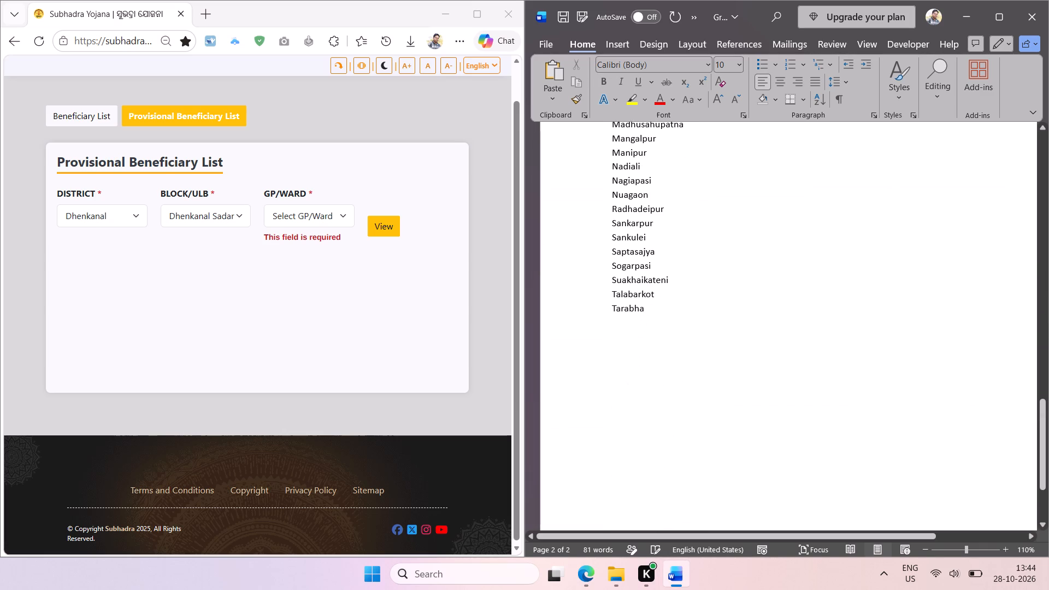
{"action": "scroll", "coordinate": [699, 331], "scroll_direction": "down", "scroll_amount": 1}
{"action": "left_click", "coordinate": [645, 309], "text": "shift"}
{"action": "left_click", "coordinate": [818, 101]}
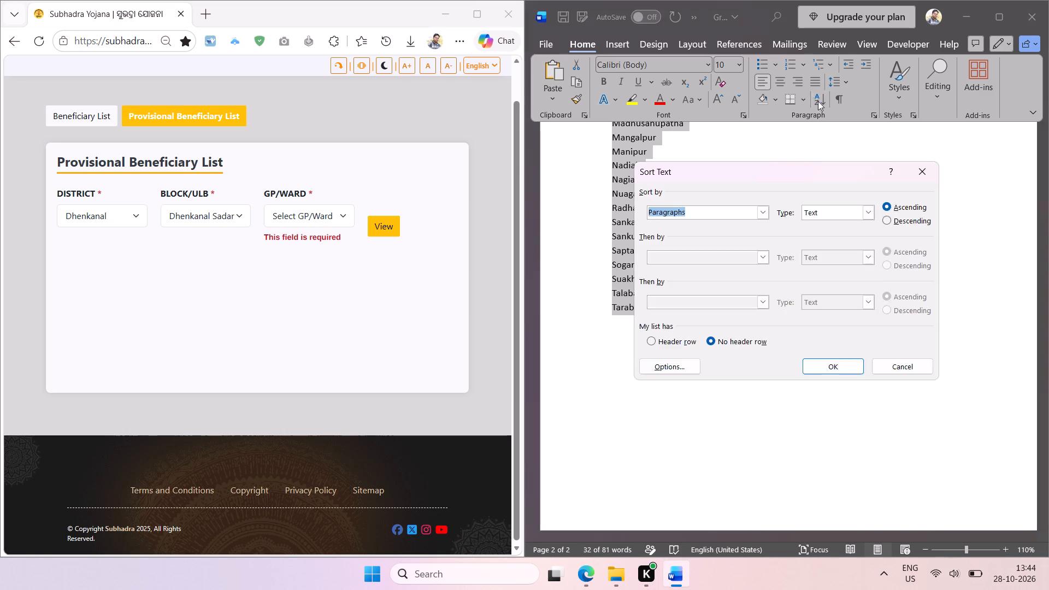
{"action": "key", "text": "Return"}
Apply numbering to the Dhenkanal Sadar names and decrease the list's indent.
{"action": "left_click", "coordinate": [791, 64]}
{"action": "double_click", "coordinate": [844, 64]}
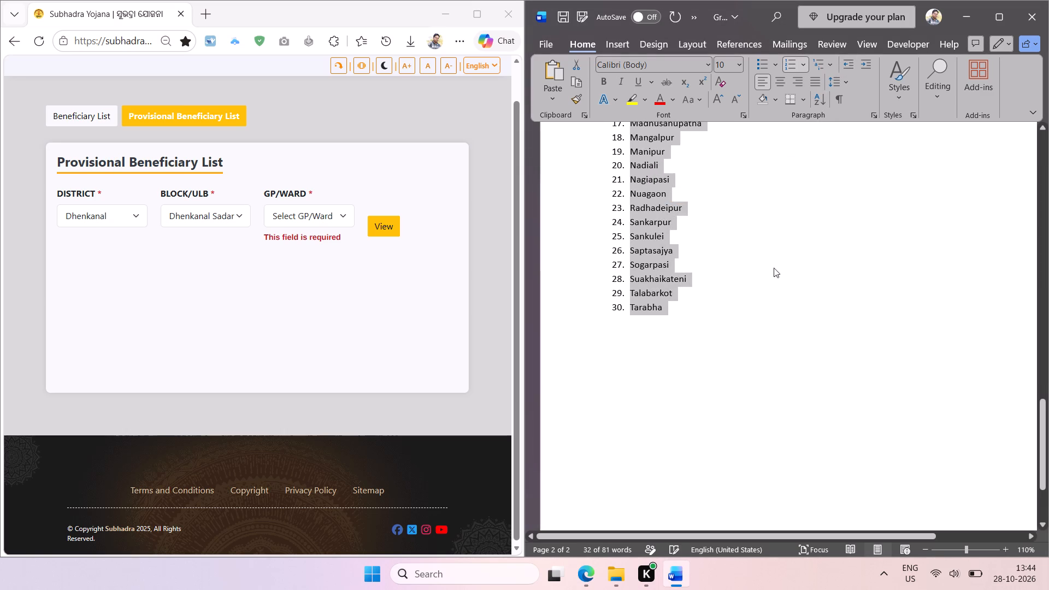
{"action": "left_click", "coordinate": [736, 298]}
Copy the word DHENKANAL from the DHENKANAL SADAR heading and paste it below Tarabha, after a blank line.
{"action": "scroll", "coordinate": [727, 290], "scroll_direction": "up", "scroll_amount": 1}
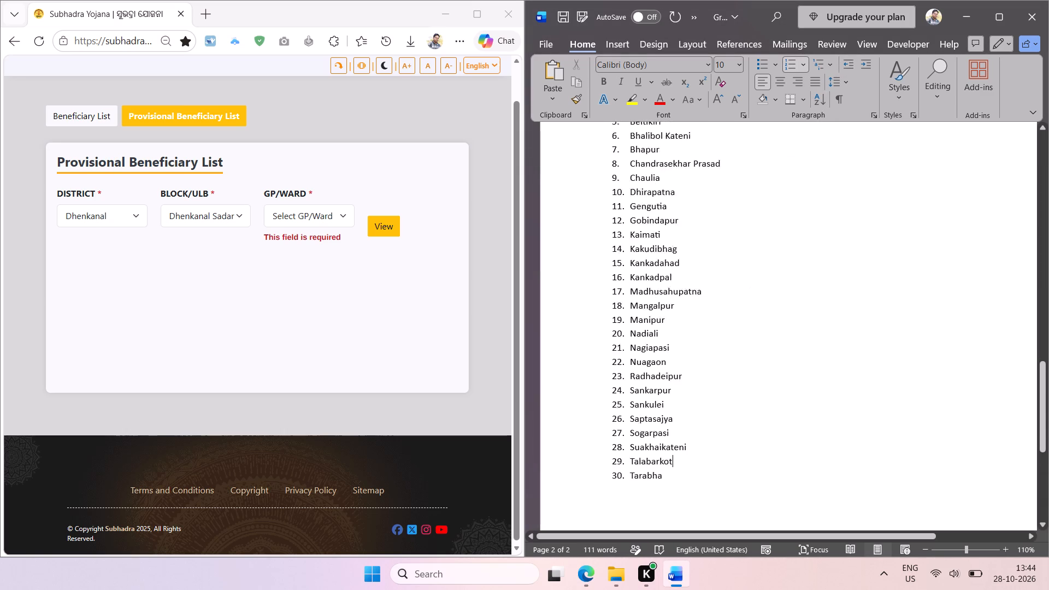
{"action": "scroll", "coordinate": [727, 290], "scroll_direction": "up", "scroll_amount": 2}
{"action": "double_click", "coordinate": [644, 183]}
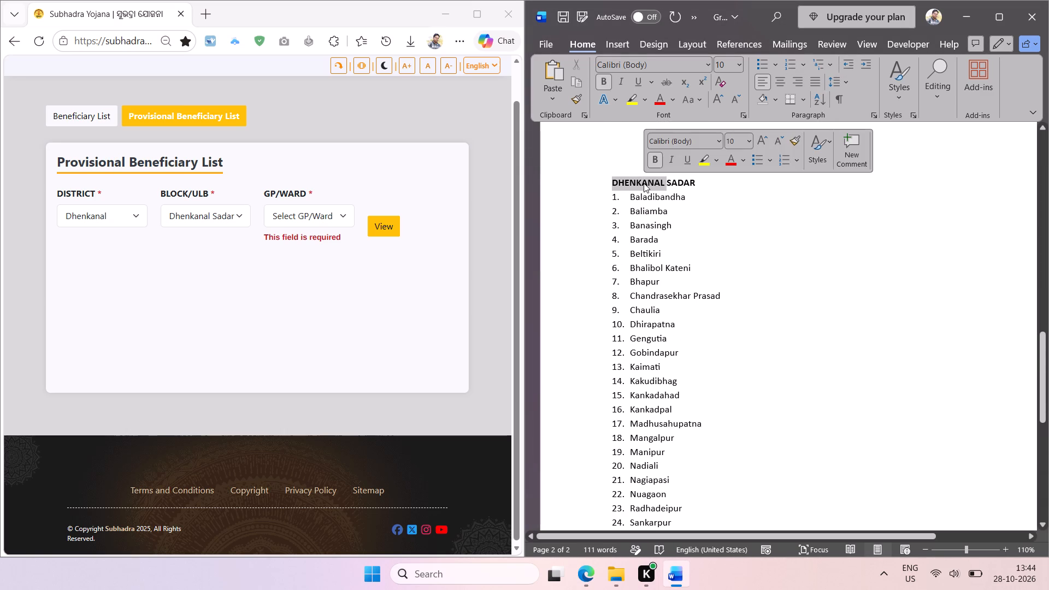
{"action": "key", "text": "ctrl+c"}
{"action": "left_click", "coordinate": [709, 331]}
{"action": "scroll", "coordinate": [711, 334], "scroll_direction": "down", "scroll_amount": 2}
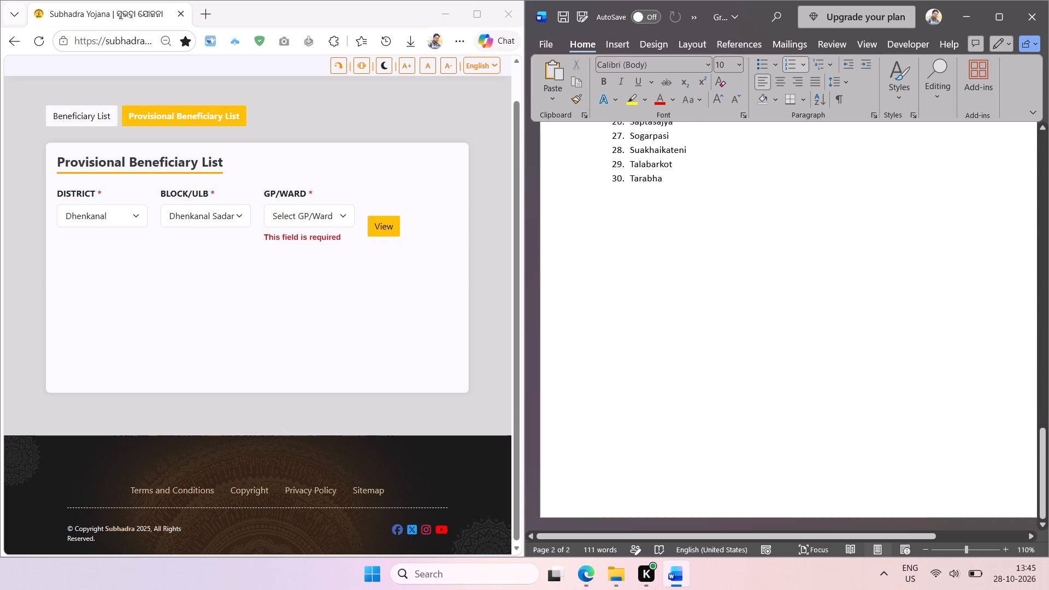
{"action": "scroll", "coordinate": [697, 308], "scroll_direction": "down", "scroll_amount": 1}
{"action": "left_click", "coordinate": [676, 169]}
{"action": "key", "text": "Return"}
{"action": "key", "text": "Return"}
{"action": "key", "text": "Return"}
{"action": "key", "text": "ctrl+v"}
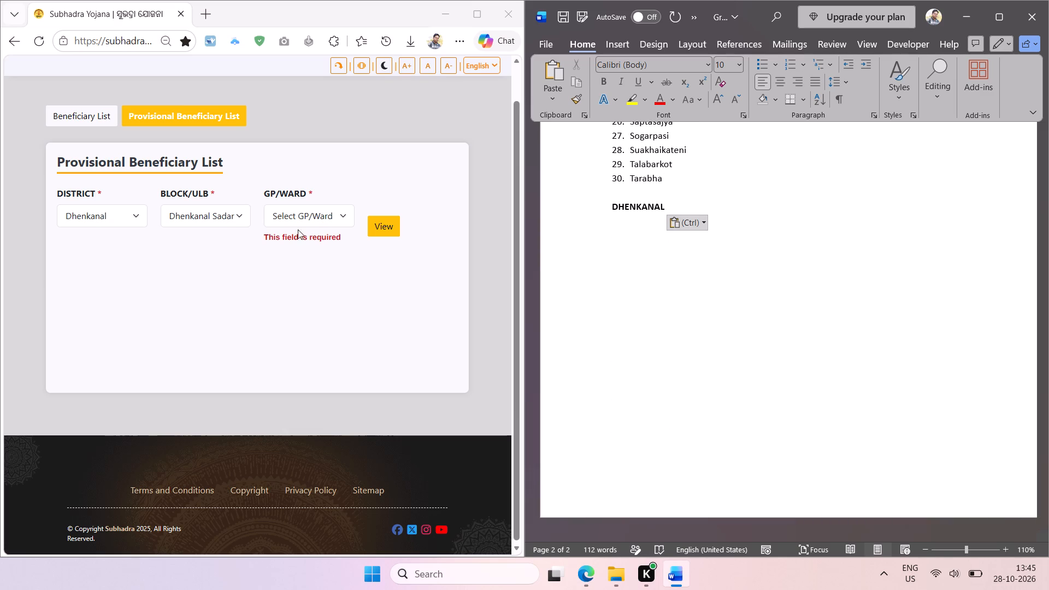
Set the website's Block/ULB to Gondia.
{"action": "left_click", "coordinate": [234, 217]}
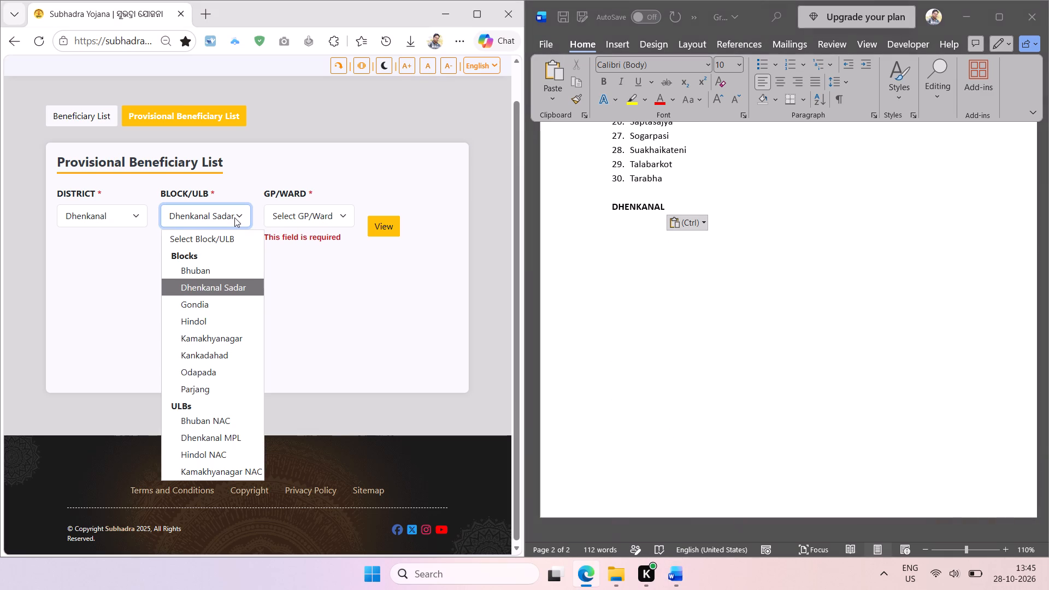
{"action": "left_click", "coordinate": [224, 305]}
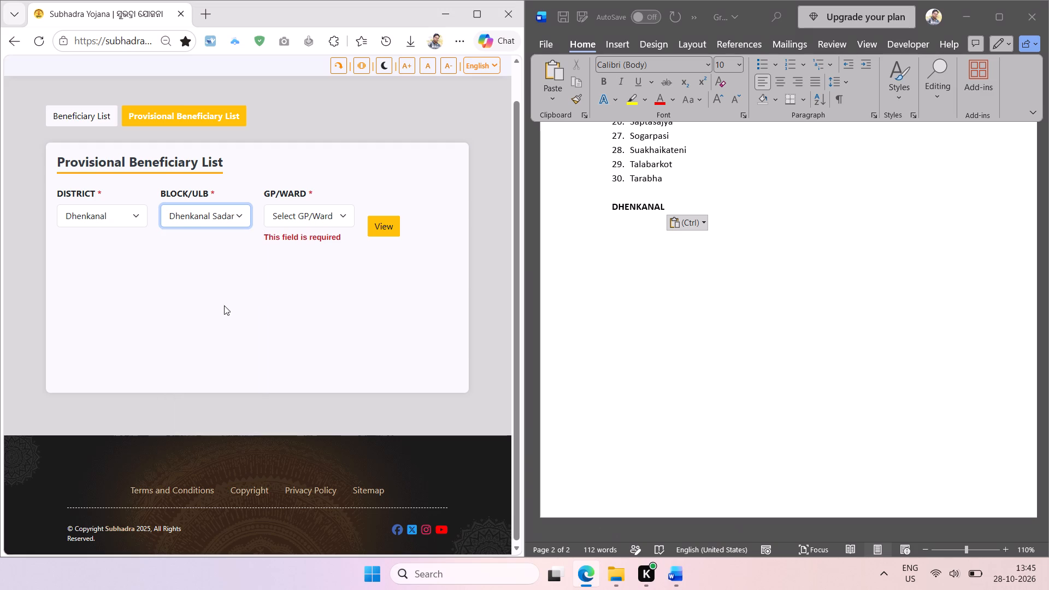
{"action": "left_click", "coordinate": [288, 305]}
Extract the block name Gondia as text, replace the copied DHENKANAL heading with it in uppercase, and start a line below.
{"action": "key", "text": "shift+super+t"}
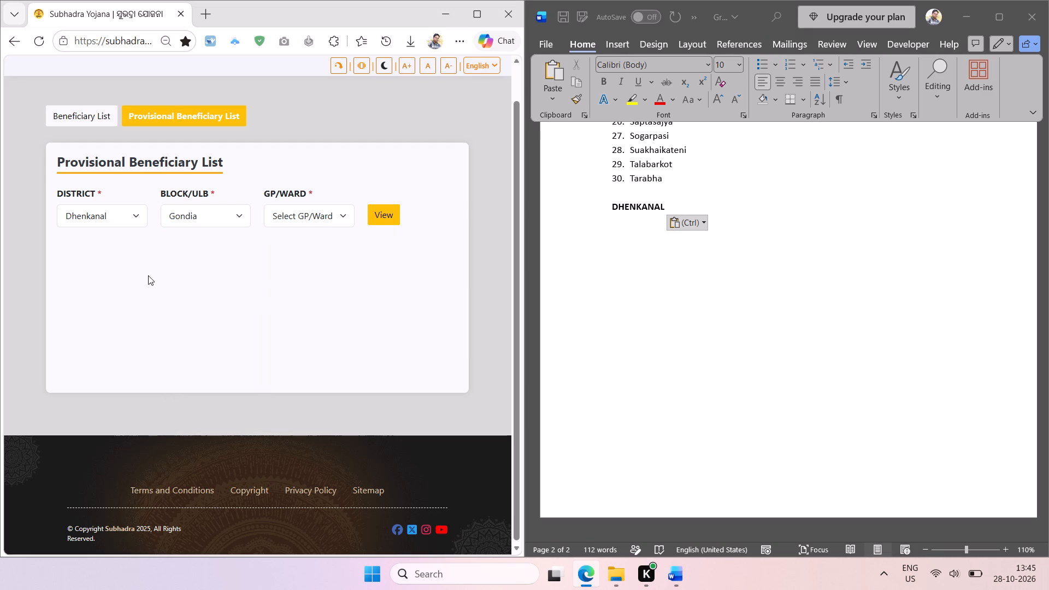
{"action": "left_click_drag", "start_coordinate": [166, 206], "coordinate": [217, 290]}
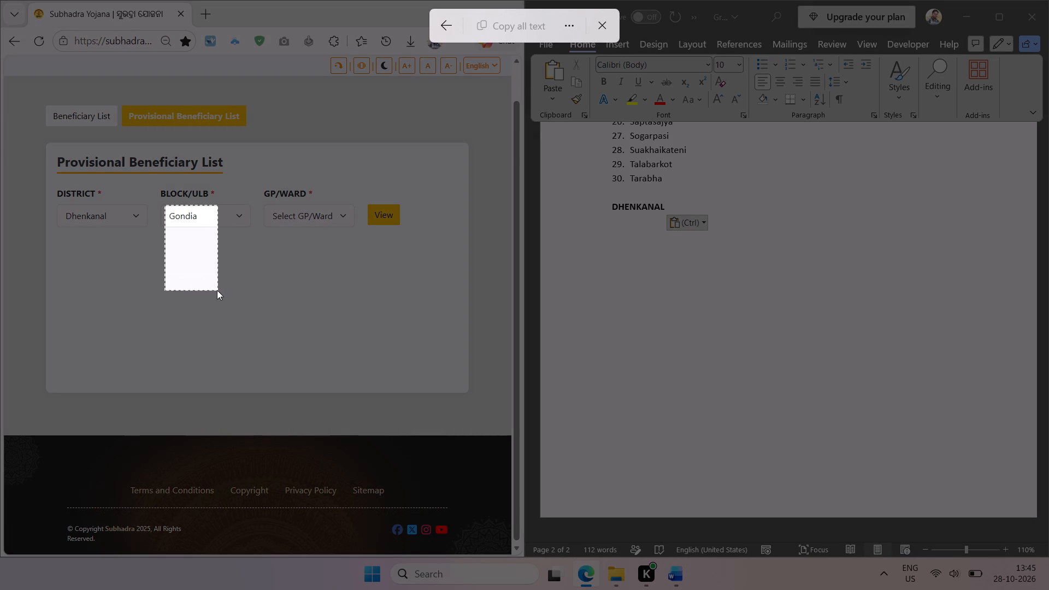
{"action": "left_click_drag", "start_coordinate": [217, 290], "coordinate": [205, 299]}
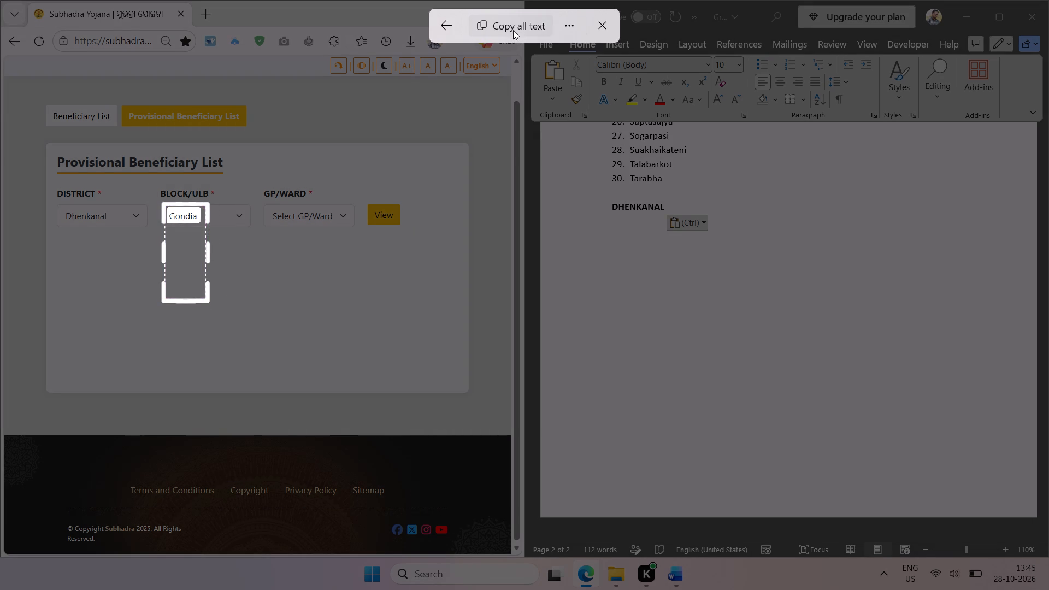
{"action": "left_click", "coordinate": [513, 29]}
{"action": "left_click", "coordinate": [690, 228]}
{"action": "double_click", "coordinate": [642, 199]}
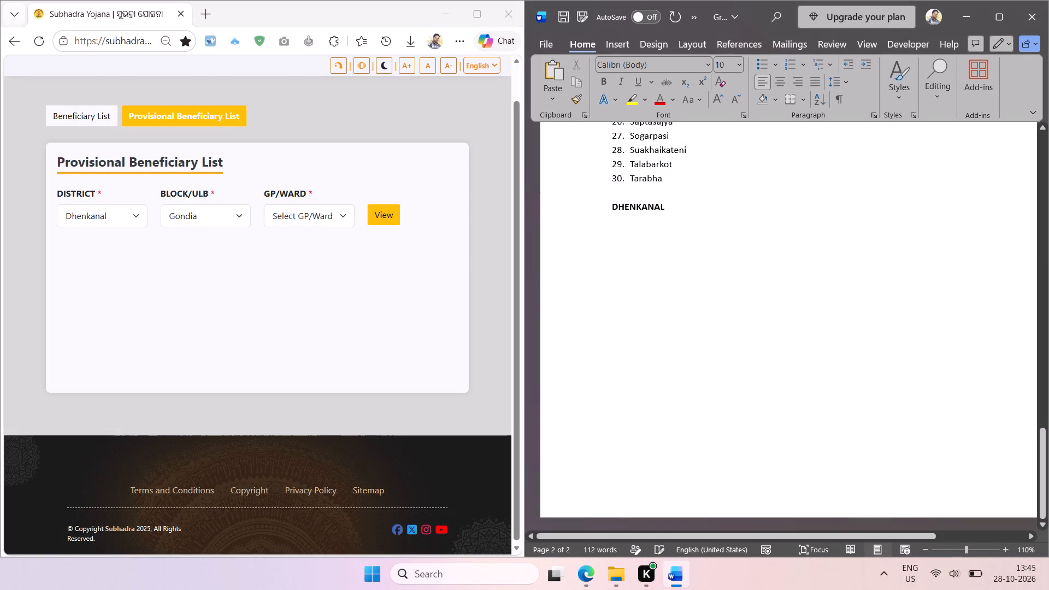
{"action": "double_click", "coordinate": [642, 205]}
{"action": "key", "text": "ctrl+v"}
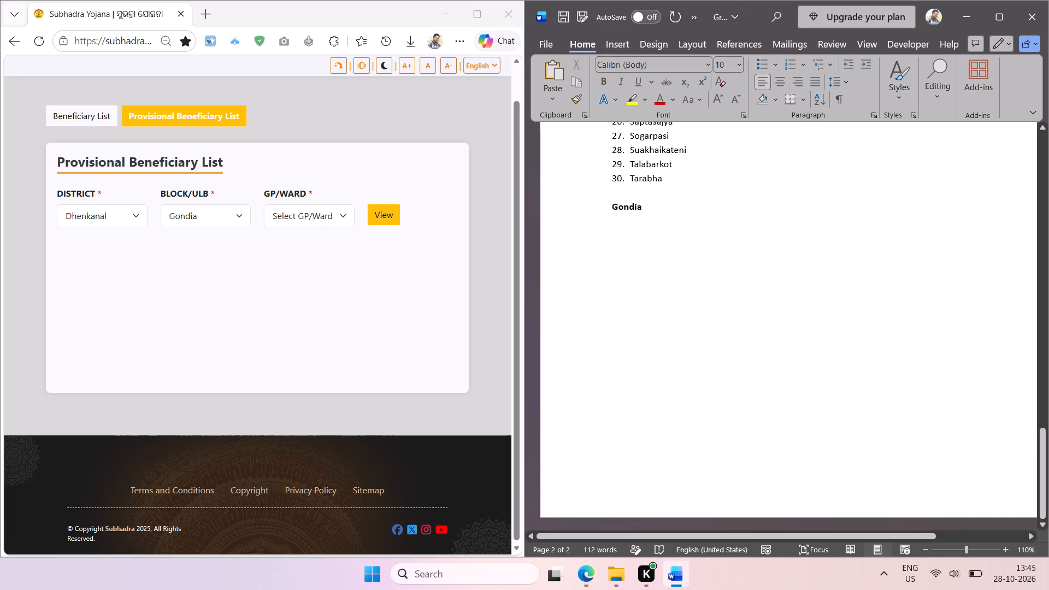
{"action": "key", "text": "shift+F3"}
{"action": "left_click", "coordinate": [651, 211]}
{"action": "key", "text": "Return"}
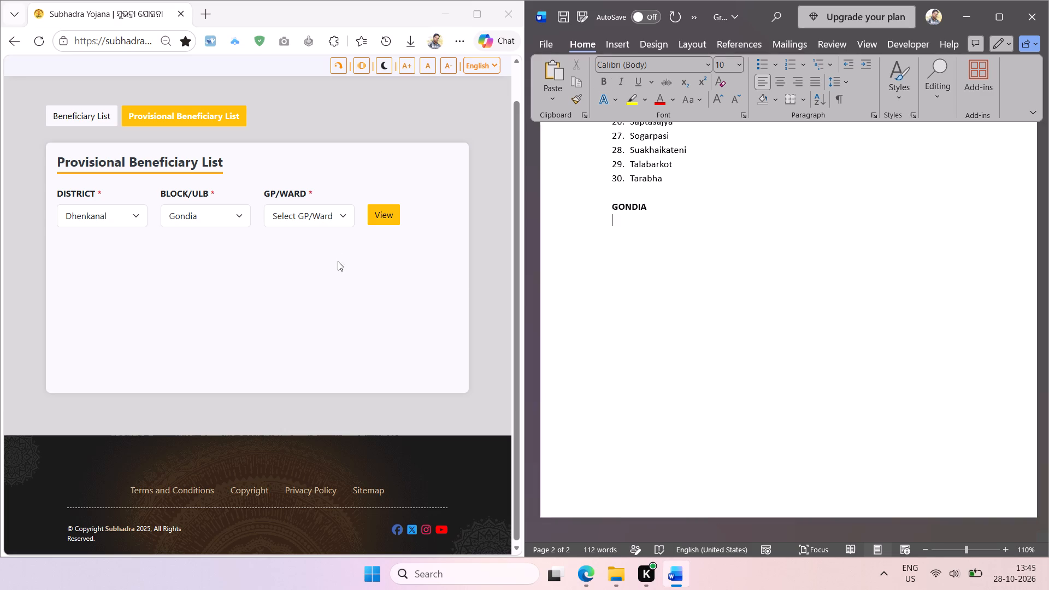
Extract the GP/Ward names from Bainsia to Letheka as text and paste them below the GONDIA heading.
{"action": "left_click", "coordinate": [338, 218]}
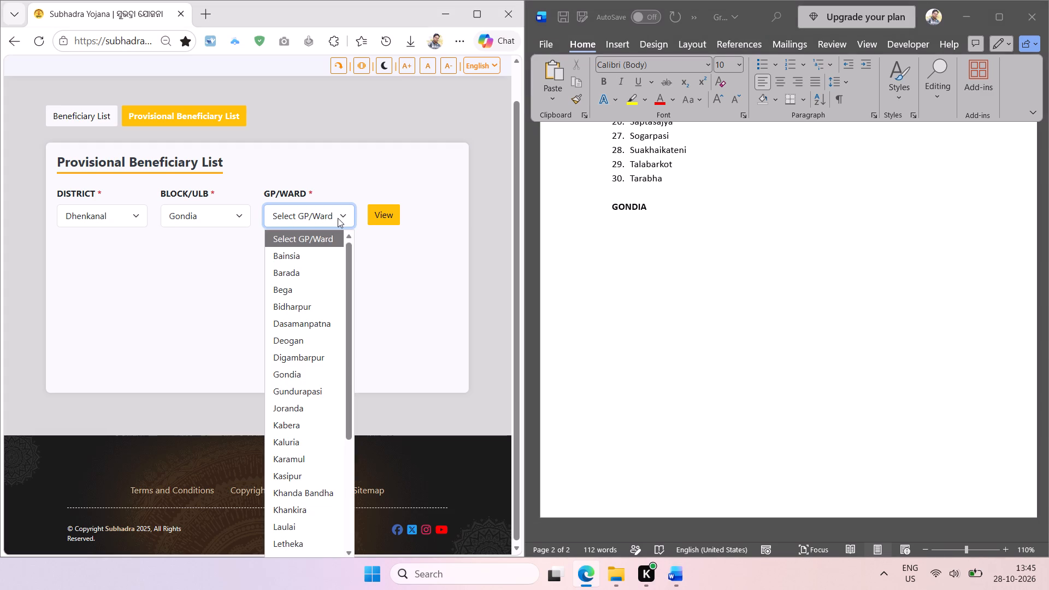
{"action": "key", "text": "shift+super+t"}
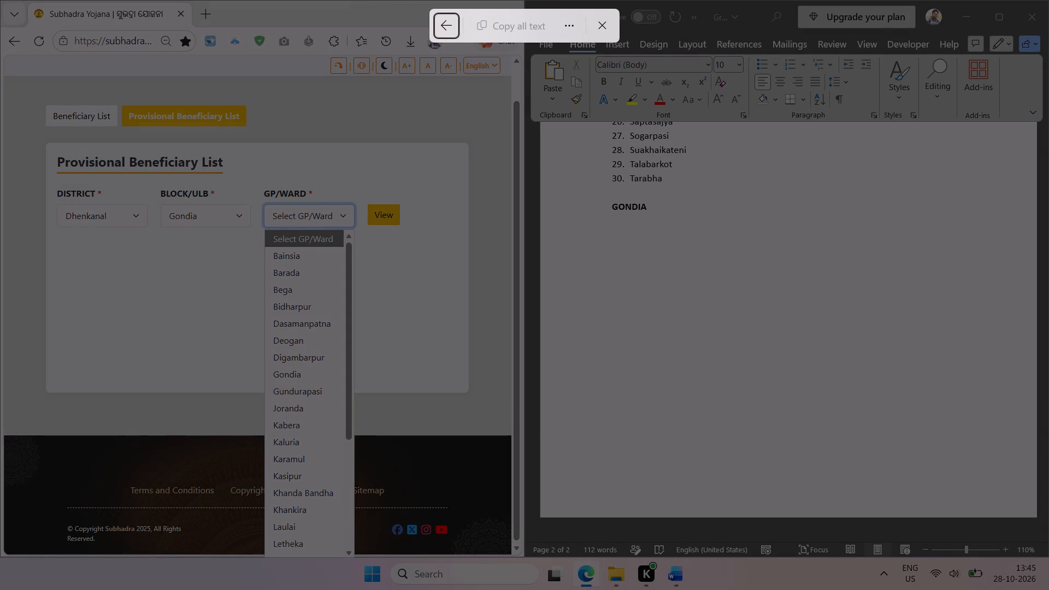
{"action": "left_click_drag", "start_coordinate": [266, 248], "coordinate": [344, 555]}
{"action": "left_click", "coordinate": [533, 28]}
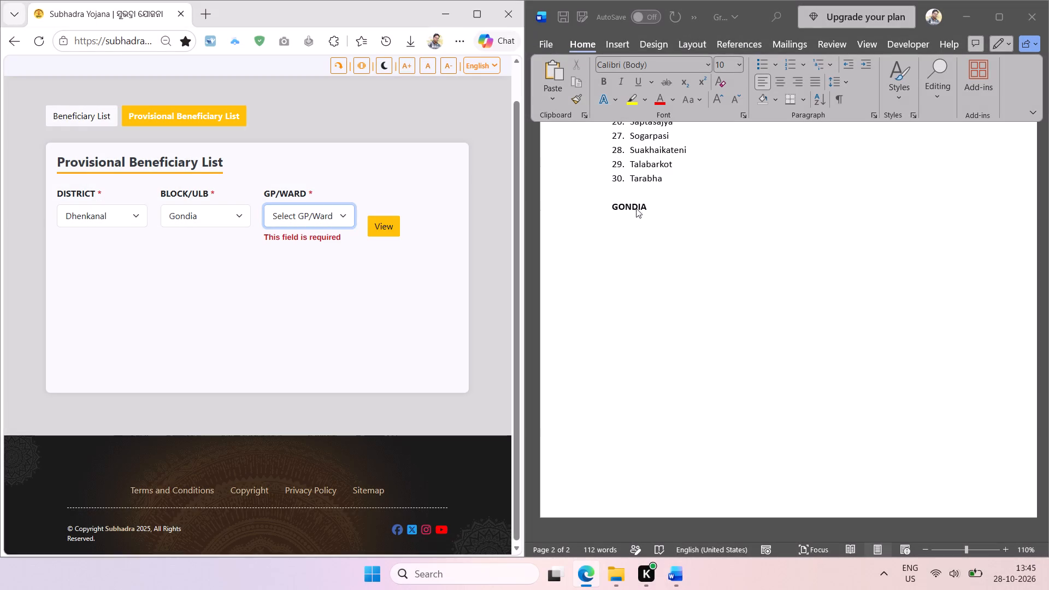
{"action": "left_click", "coordinate": [629, 215]}
{"action": "key", "text": "ctrl+v"}
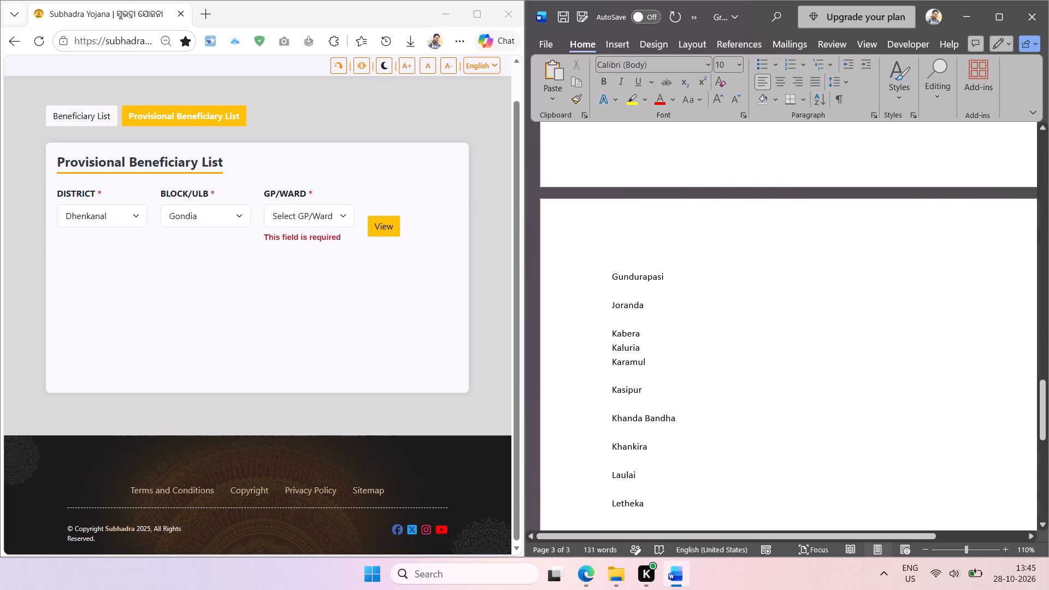
Extract the remaining GP/Ward names from Letheka to Sorisiapada as text and paste them below Letheka, after a blank line.
{"action": "key", "text": "Return"}
{"action": "key", "text": "Return"}
{"action": "left_click", "coordinate": [347, 213]}
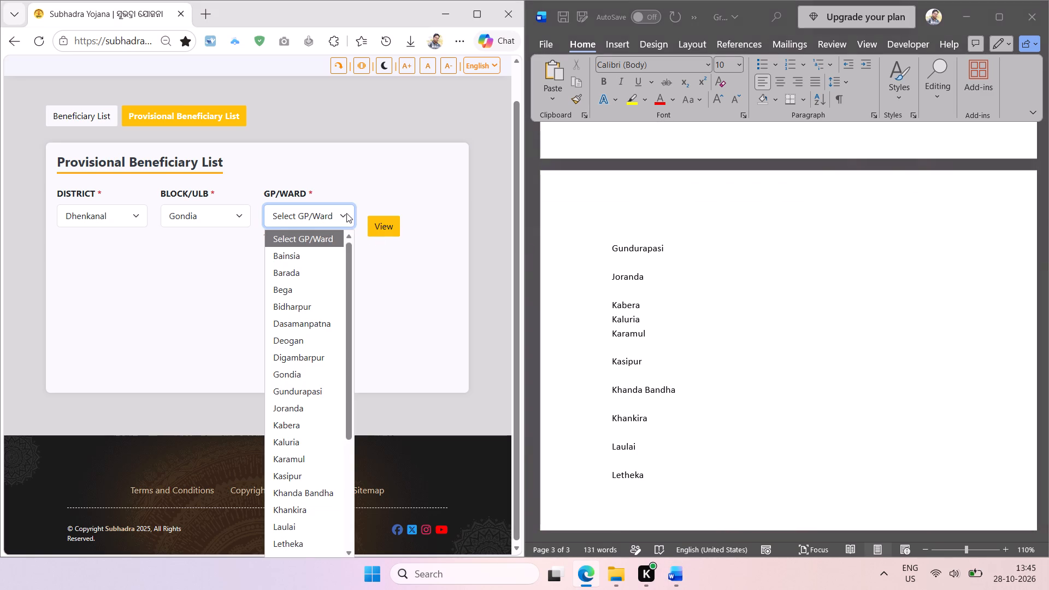
{"action": "left_click_drag", "start_coordinate": [350, 255], "coordinate": [349, 316]}
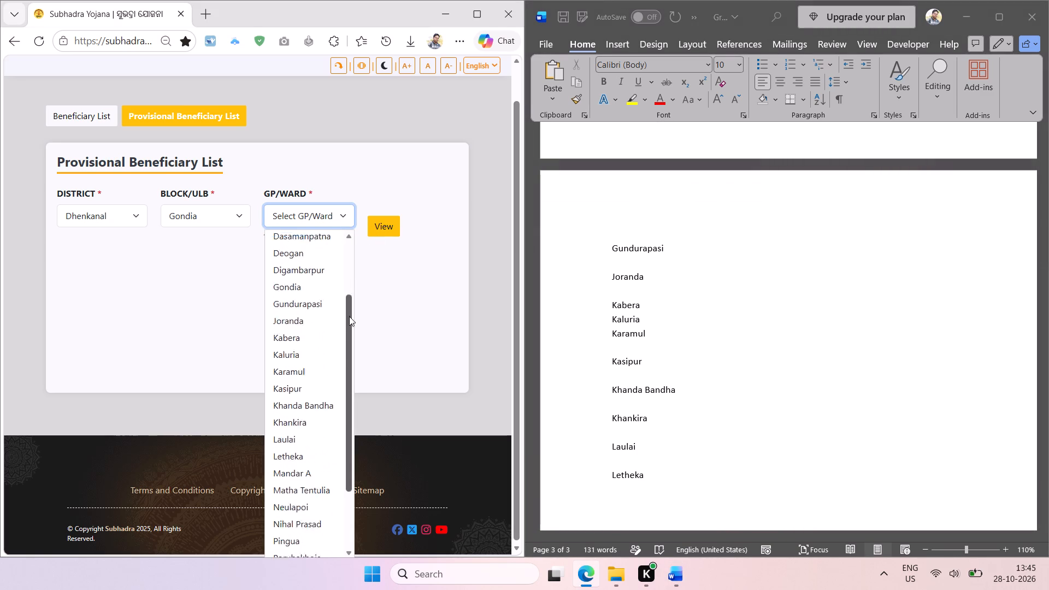
{"action": "left_click_drag", "start_coordinate": [349, 316], "coordinate": [349, 411]}
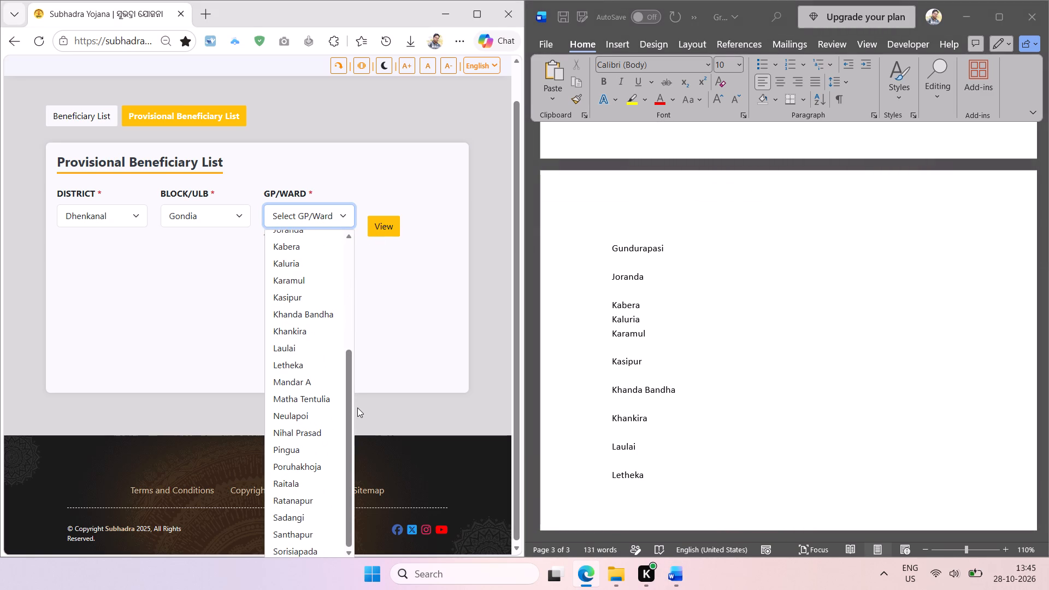
{"action": "key", "text": "shift+super+t"}
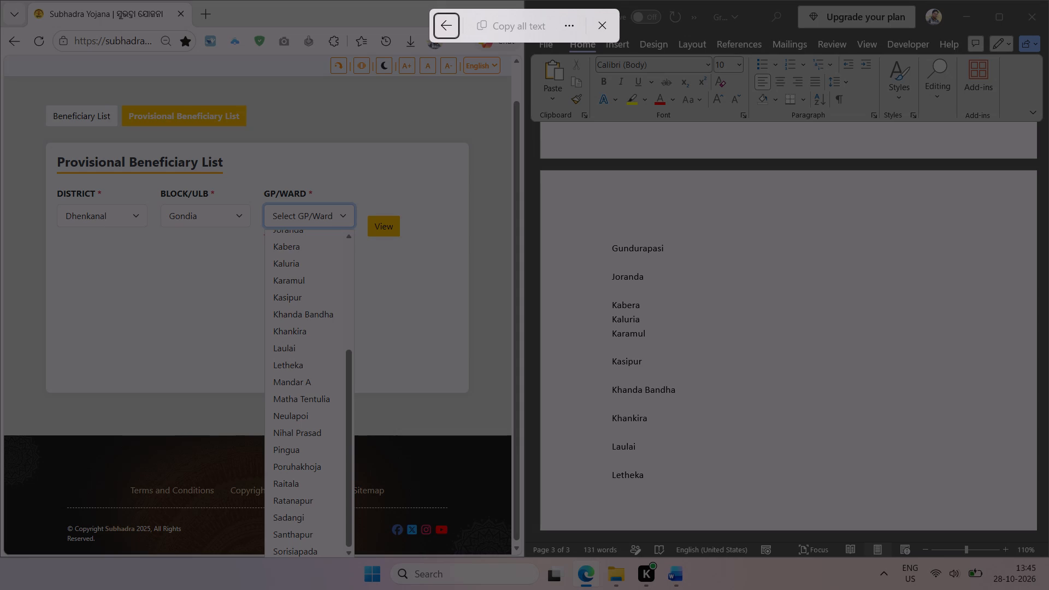
{"action": "left_click_drag", "start_coordinate": [267, 355], "coordinate": [346, 577]}
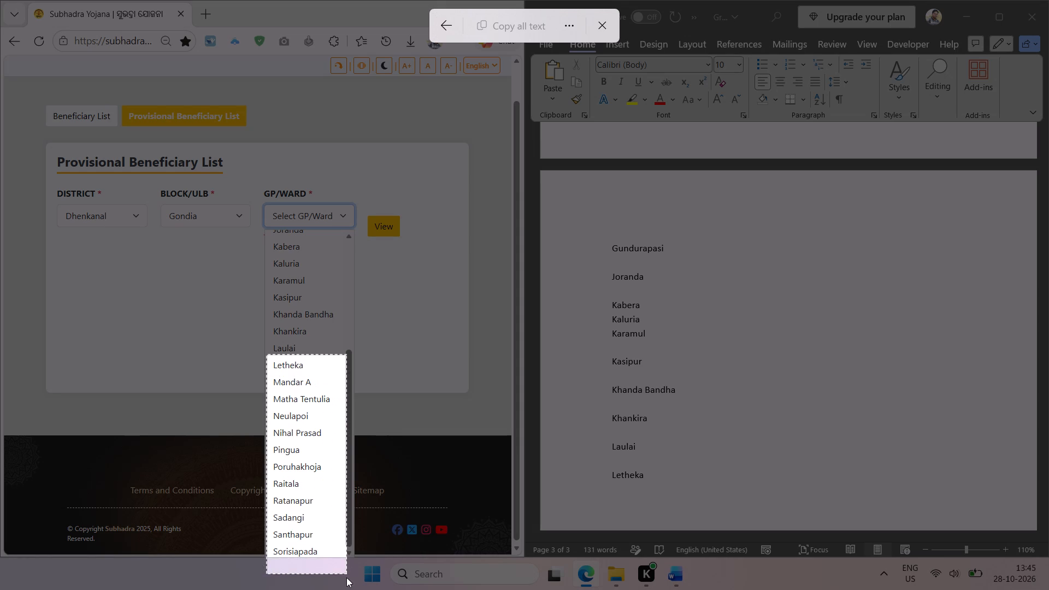
{"action": "left_click_drag", "start_coordinate": [346, 577], "coordinate": [344, 565]}
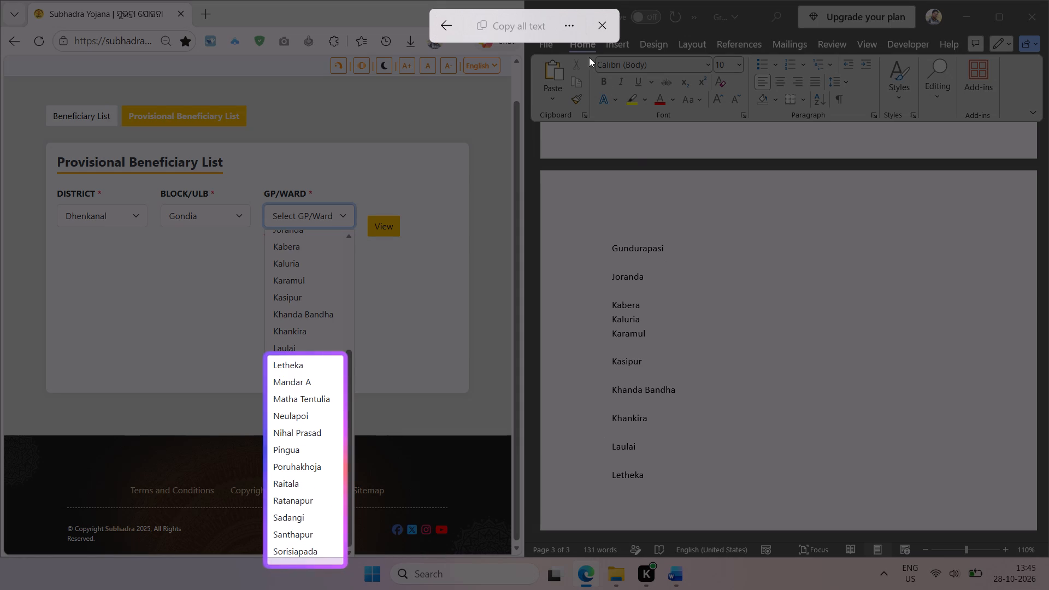
{"action": "left_click", "coordinate": [516, 29]}
{"action": "left_click", "coordinate": [643, 486]}
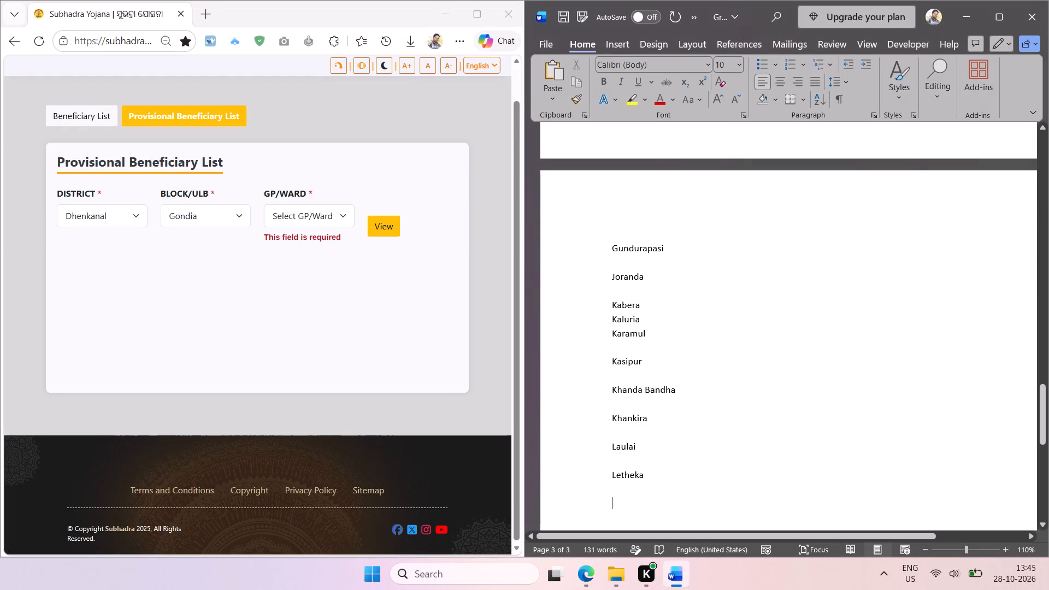
{"action": "key", "text": "ctrl+v"}
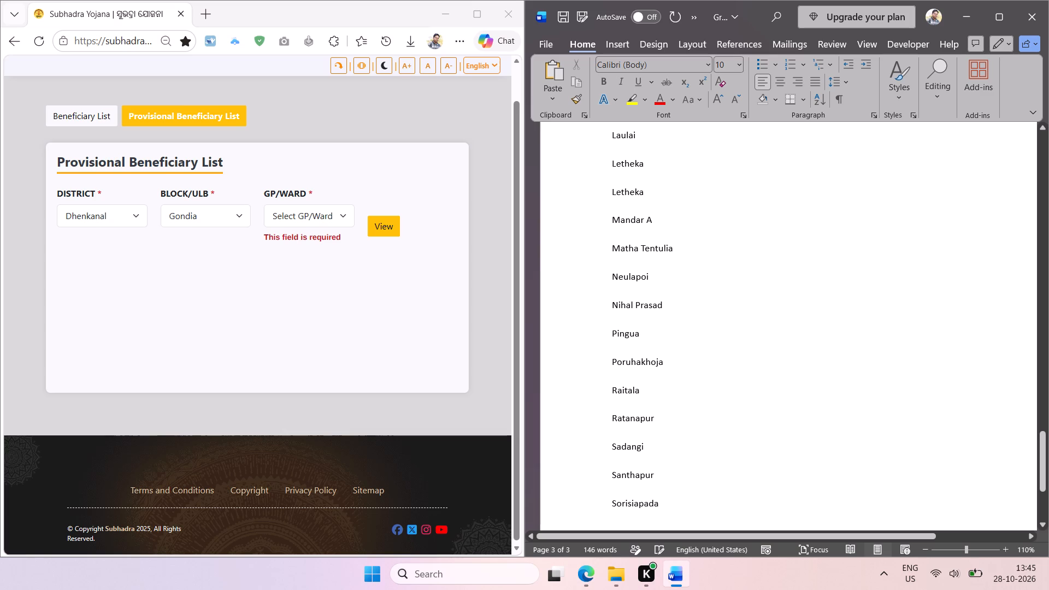
{"action": "double_click", "coordinate": [630, 194]}
{"action": "key", "text": "BackSpace"}
Remove the blank lines between the names from Laulai to Sorisiapada.
{"action": "left_click", "coordinate": [632, 475]}
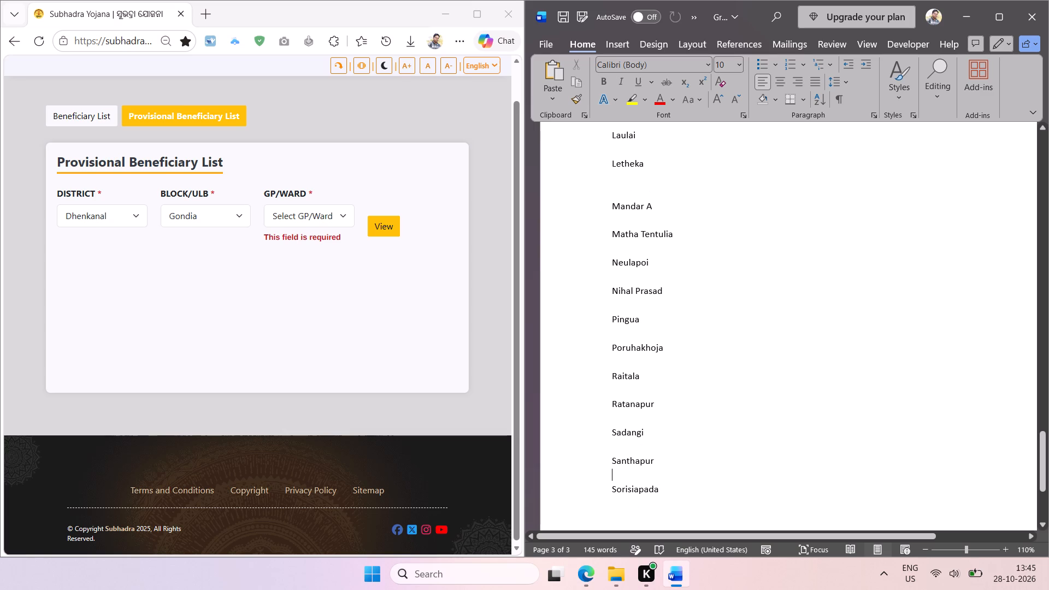
{"action": "key", "text": "BackSpace"}
{"action": "key", "text": "Up"}
{"action": "key", "text": "BackSpace"}
{"action": "key", "text": "Up"}
{"action": "key", "text": "BackSpace"}
{"action": "key", "text": "Up"}
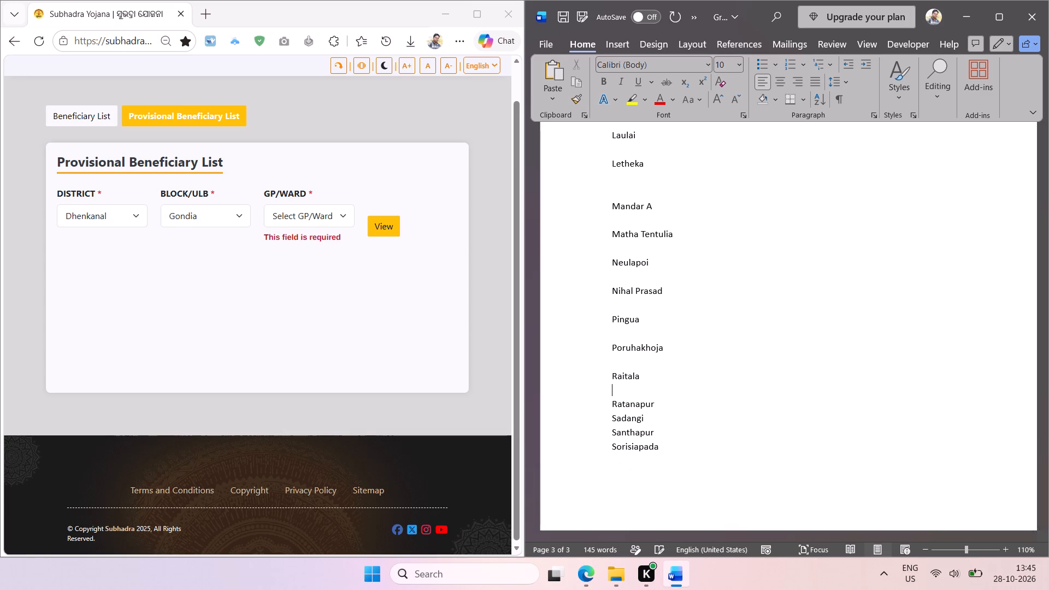
{"action": "key", "text": "BackSpace"}
{"action": "key", "text": "Up"}
{"action": "key", "text": "BackSpace"}
{"action": "key", "text": "Up"}
{"action": "key", "text": "BackSpace"}
{"action": "key", "text": "Up"}
{"action": "key", "text": "BackSpace"}
{"action": "key", "text": "Up"}
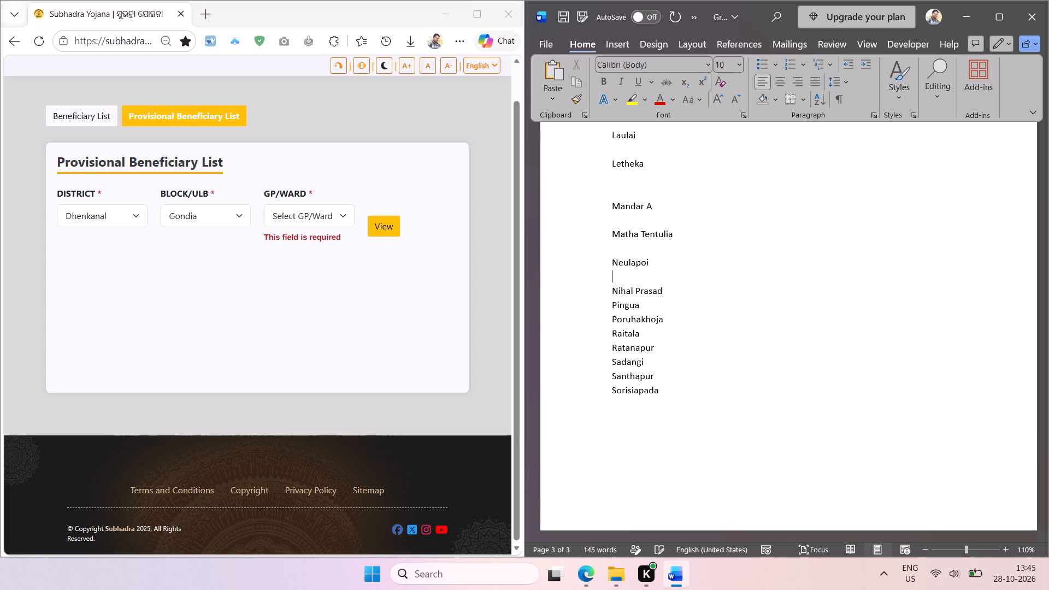
{"action": "key", "text": "BackSpace"}
{"action": "key", "text": "Up"}
{"action": "key", "text": "BackSpace"}
{"action": "key", "text": "Up"}
{"action": "key", "text": "BackSpace"}
{"action": "key", "text": "Up"}
{"action": "key", "text": "BackSpace"}
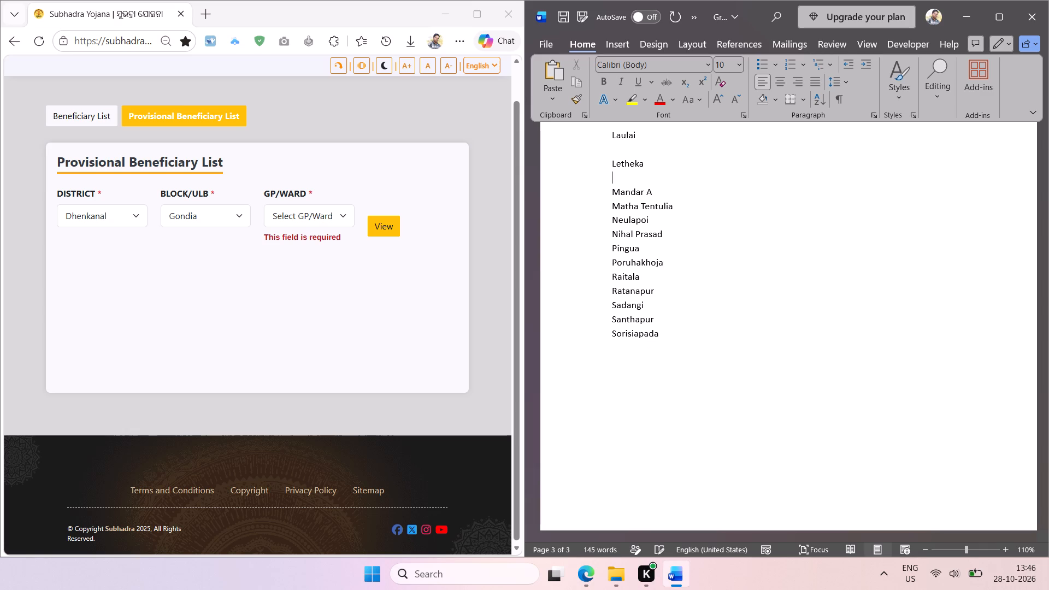
{"action": "key", "text": "BackSpace"}
{"action": "key", "text": "Up"}
{"action": "key", "text": "BackSpace"}
Remove the blank lines between the names from Gundurapasi to Laulai.
{"action": "scroll", "coordinate": [630, 475], "scroll_direction": "up", "scroll_amount": 2}
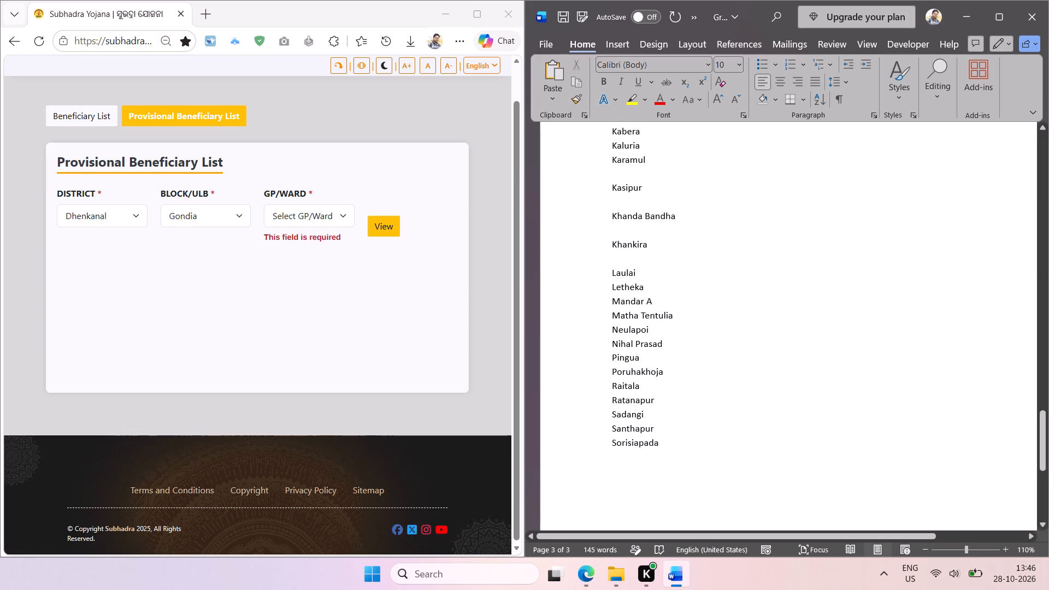
{"action": "scroll", "coordinate": [630, 475], "scroll_direction": "up", "scroll_amount": 2}
{"action": "scroll", "coordinate": [630, 475], "scroll_direction": "down", "scroll_amount": 4}
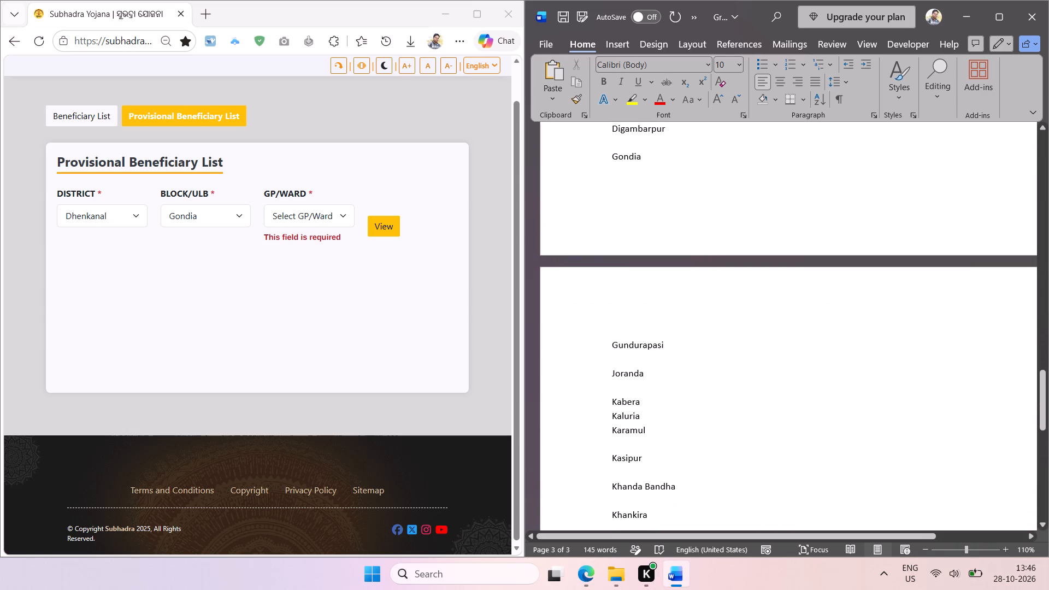
{"action": "scroll", "coordinate": [630, 475], "scroll_direction": "down", "scroll_amount": 1}
{"action": "key", "text": "Up"}
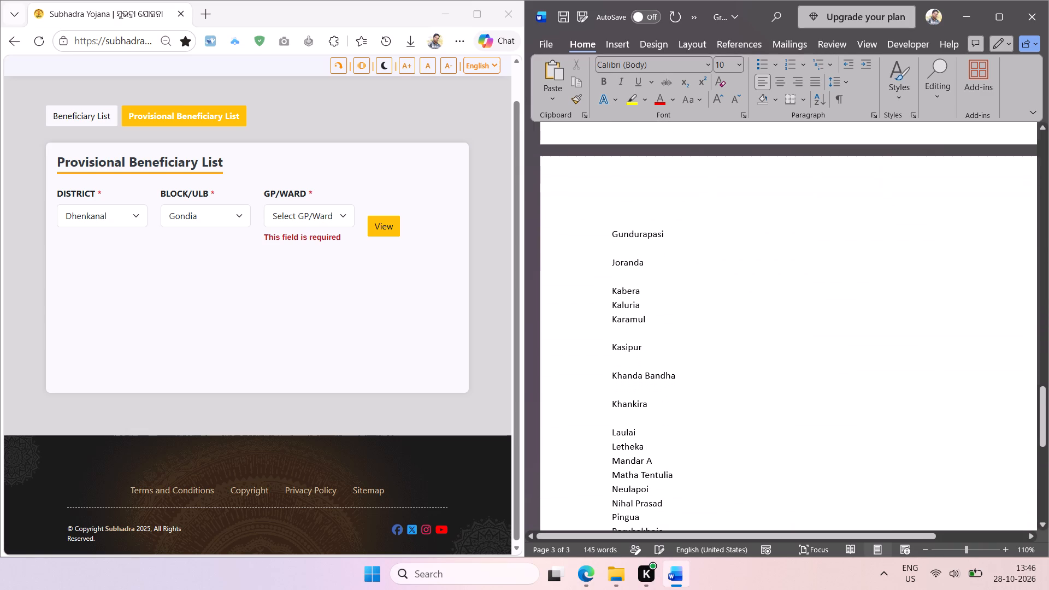
{"action": "key", "text": "BackSpace"}
{"action": "key", "text": "Up"}
{"action": "key", "text": "BackSpace"}
{"action": "key", "text": "Up"}
{"action": "key", "text": "BackSpace"}
{"action": "key", "text": "Up"}
{"action": "key", "text": "BackSpace"}
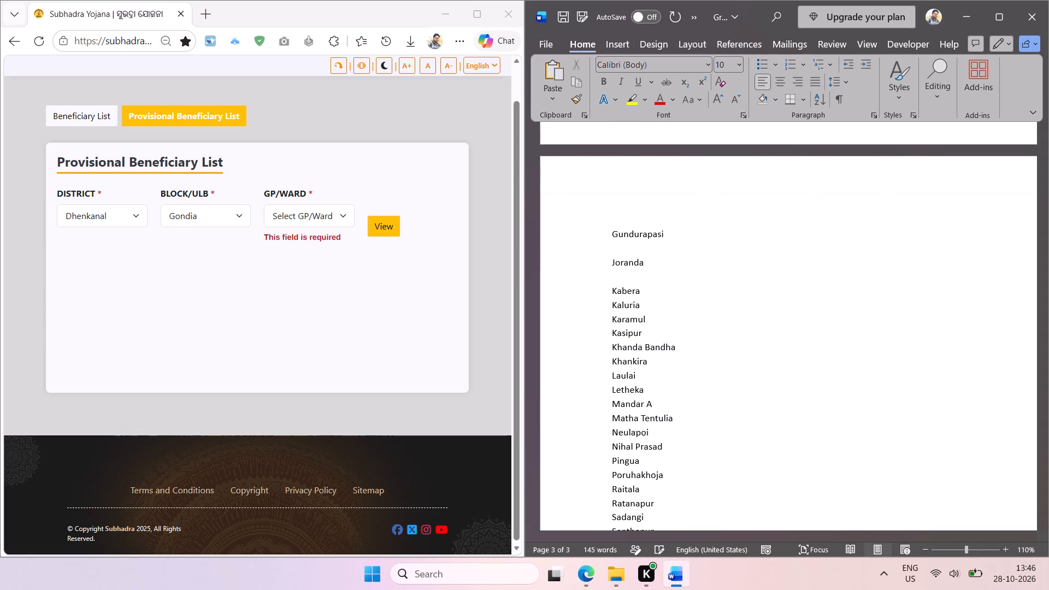
{"action": "key", "text": "Up"}
{"action": "key", "text": "Up"}
{"action": "key", "text": "Up"}
{"action": "key", "text": "BackSpace"}
{"action": "key", "text": "Up"}
{"action": "key", "text": "BackSpace"}
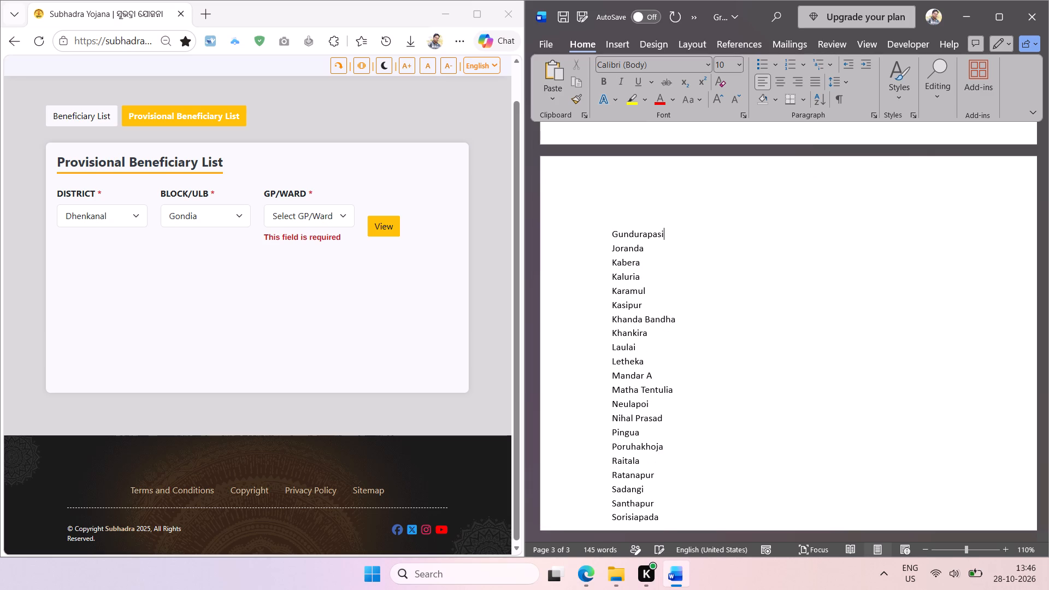
Remove the blank lines between the names from Bainsia to Gundurapasi.
{"action": "scroll", "coordinate": [630, 475], "scroll_direction": "up", "scroll_amount": 3}
{"action": "key", "text": "Up"}
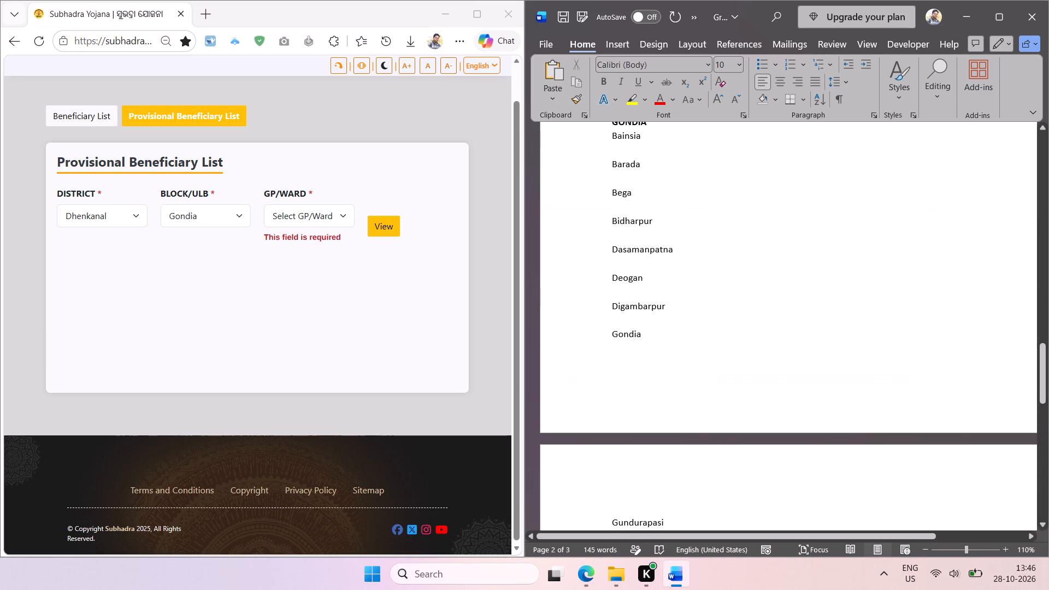
{"action": "key", "text": "BackSpace"}
{"action": "key", "text": "Up"}
{"action": "key", "text": "BackSpace"}
{"action": "key", "text": "Up"}
{"action": "key", "text": "BackSpace"}
{"action": "key", "text": "Up"}
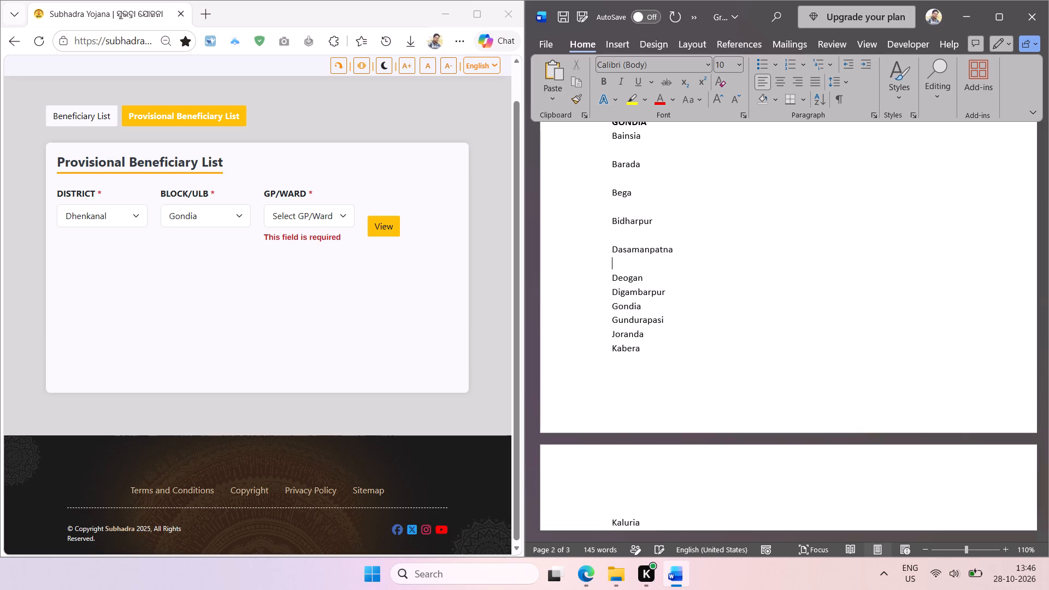
{"action": "key", "text": "BackSpace"}
{"action": "key", "text": "Up"}
{"action": "key", "text": "BackSpace"}
{"action": "key", "text": "Up"}
{"action": "key", "text": "BackSpace"}
{"action": "key", "text": "Up"}
{"action": "key", "text": "BackSpace"}
{"action": "key", "text": "Up"}
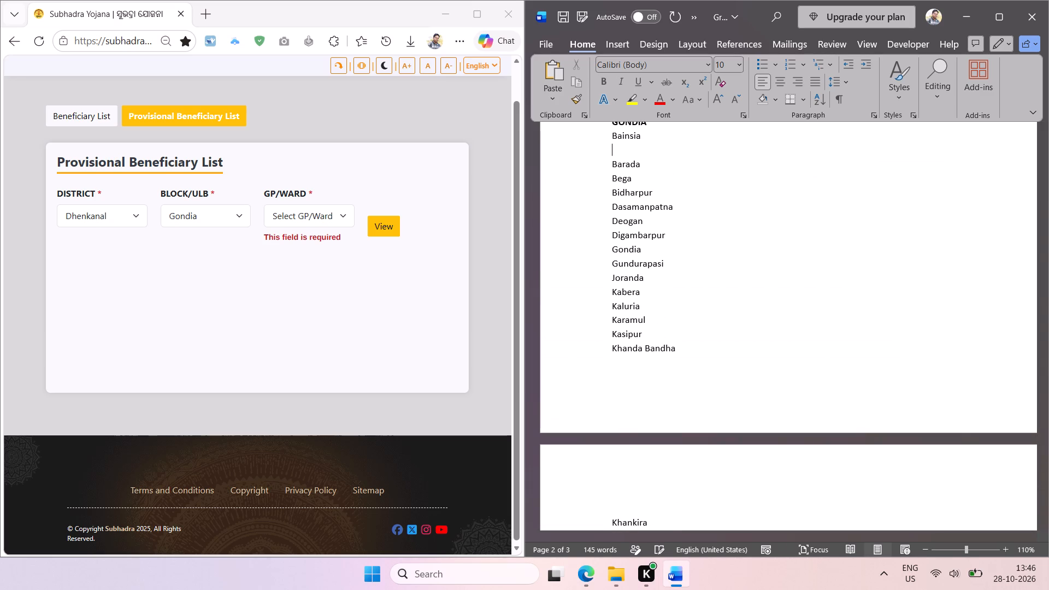
{"action": "key", "text": "BackSpace"}
Insert a page break before the GONDIA heading.
{"action": "scroll", "coordinate": [630, 475], "scroll_direction": "up", "scroll_amount": 1}
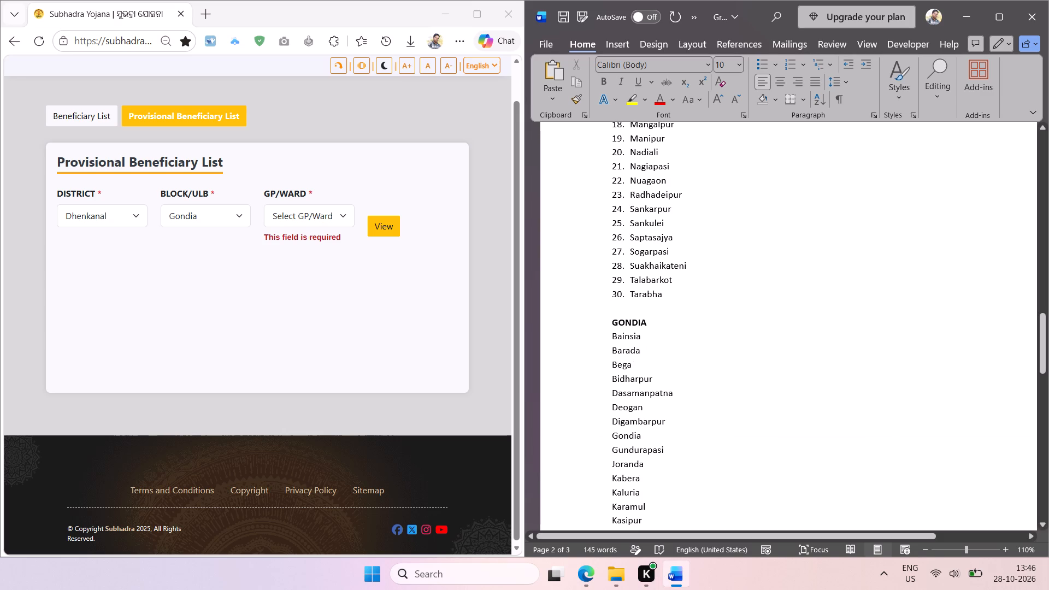
{"action": "left_click", "coordinate": [605, 320]}
{"action": "key", "text": "ctrl+Return"}
Sort the names from Bainsia to Sorisiapada alphabetically, number them, and reduce the list's indent to the margin.
{"action": "scroll", "coordinate": [609, 323], "scroll_direction": "down", "scroll_amount": 3}
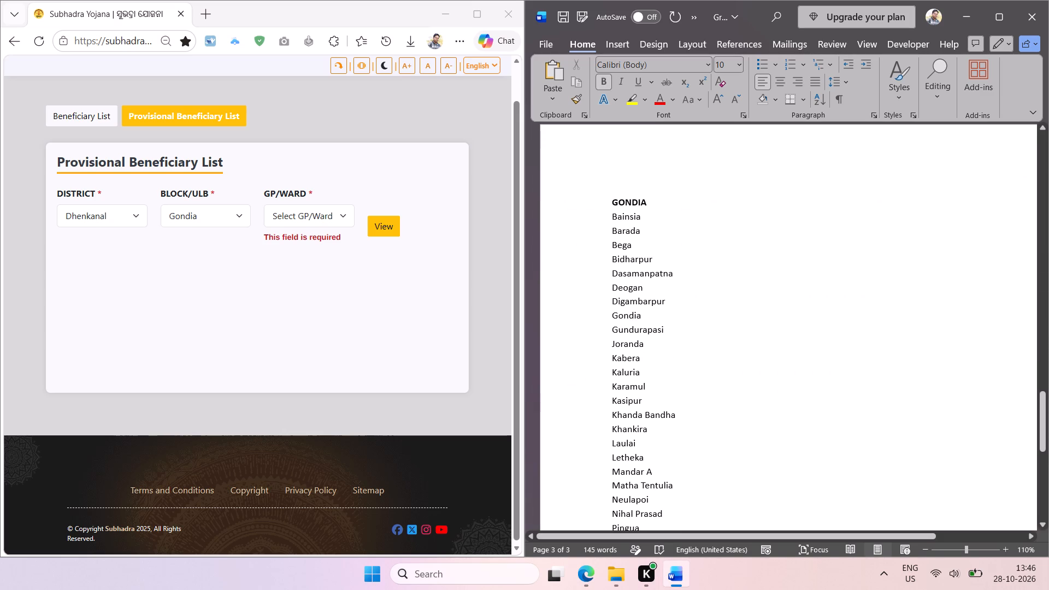
{"action": "left_click", "coordinate": [609, 216]}
{"action": "scroll", "coordinate": [703, 296], "scroll_direction": "down", "scroll_amount": 2}
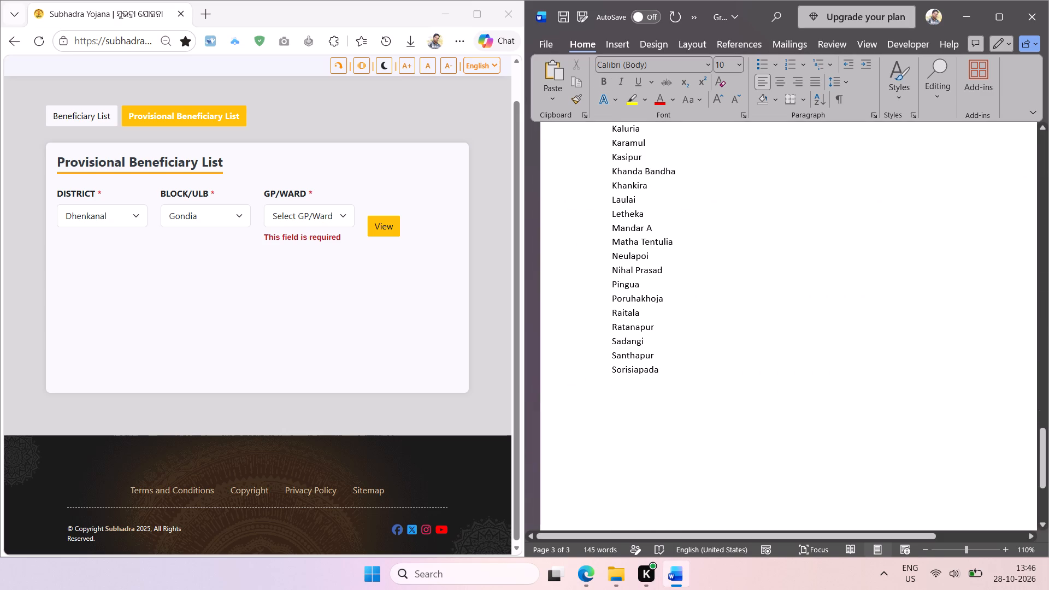
{"action": "left_click", "coordinate": [659, 371], "text": "shift"}
{"action": "left_click", "coordinate": [814, 104]}
{"action": "key", "text": "Return"}
{"action": "left_click", "coordinate": [787, 64]}
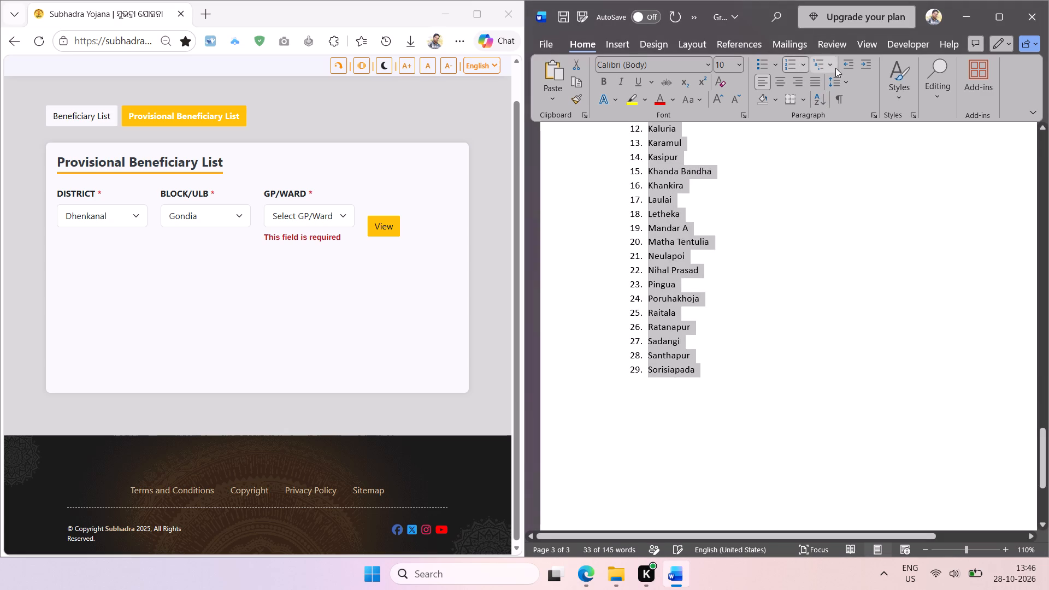
{"action": "double_click", "coordinate": [850, 64]}
{"action": "left_click", "coordinate": [735, 275]}
Copy the GONDIA heading and paste it below Sorisiapada, after a blank line.
{"action": "scroll", "coordinate": [710, 285], "scroll_direction": "up", "scroll_amount": 1}
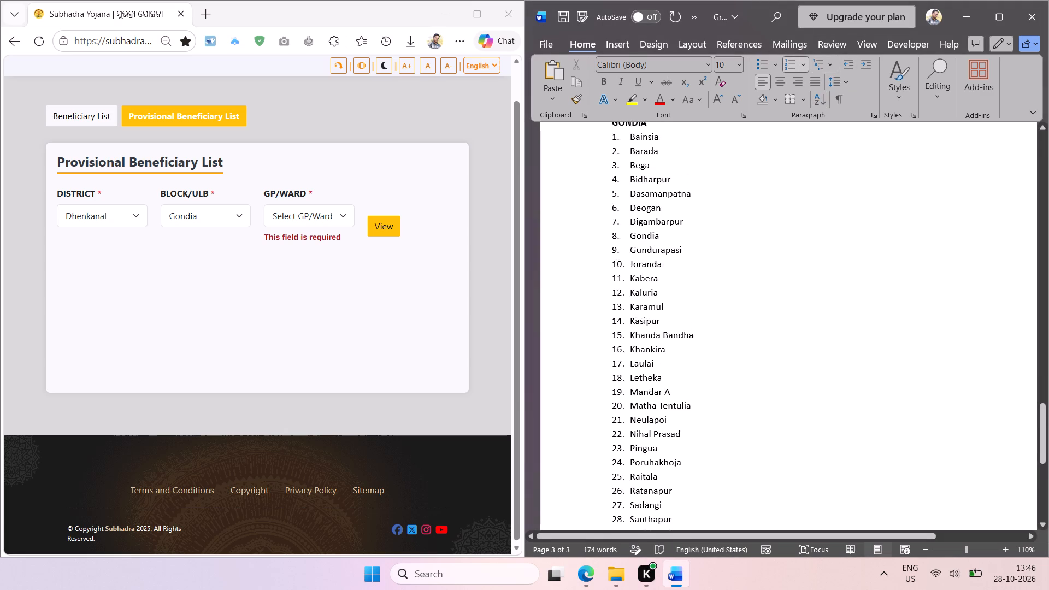
{"action": "scroll", "coordinate": [659, 221], "scroll_direction": "up", "scroll_amount": 1}
{"action": "double_click", "coordinate": [632, 178]}
{"action": "key", "text": "ctrl+c"}
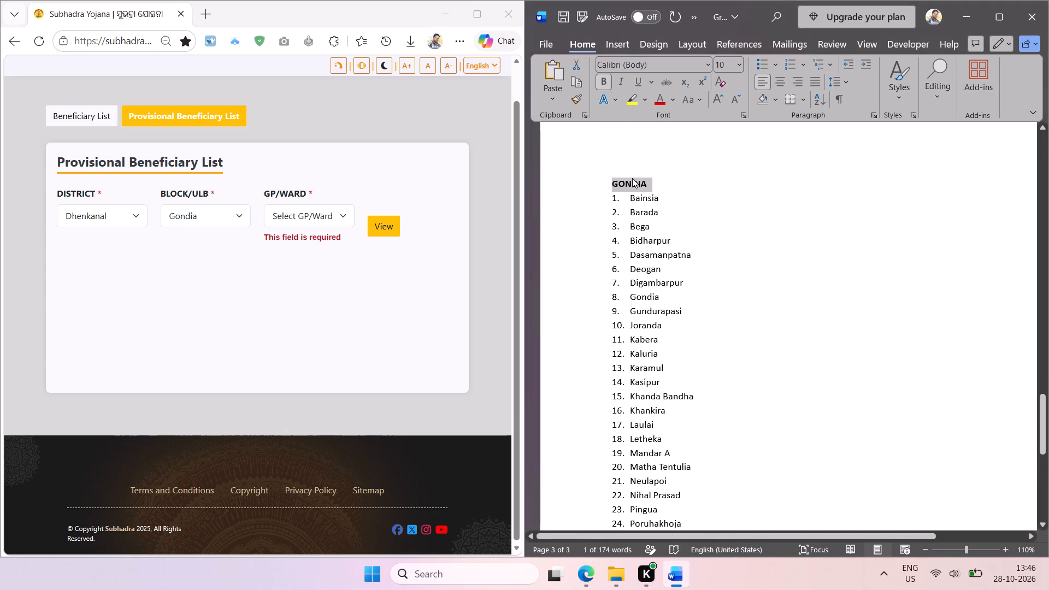
{"action": "scroll", "coordinate": [730, 365], "scroll_direction": "down", "scroll_amount": 3}
{"action": "left_click", "coordinate": [686, 200]}
{"action": "key", "text": "Return"}
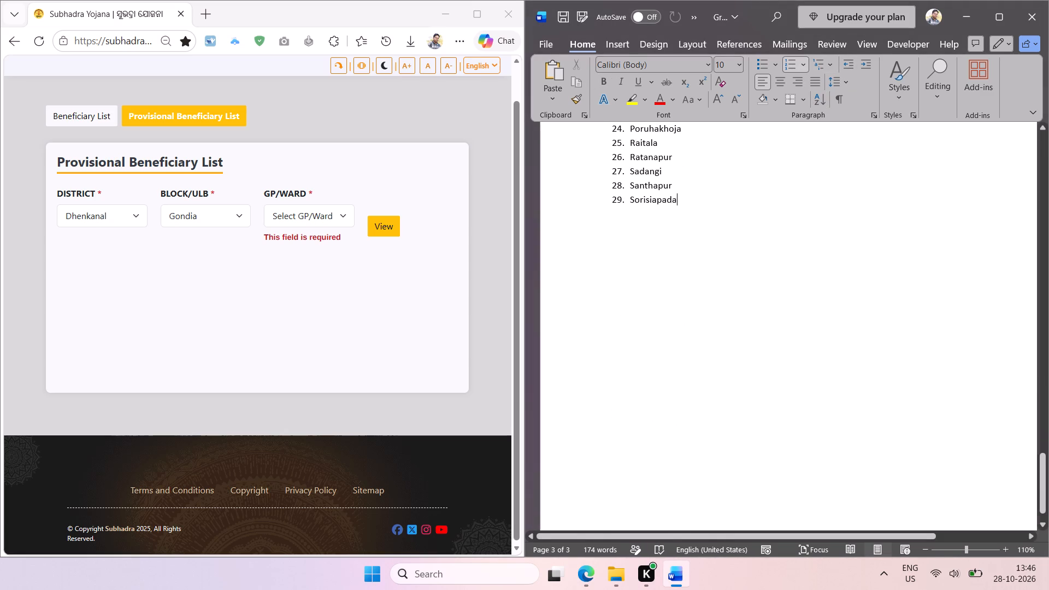
{"action": "key", "text": "Return"}
{"action": "key", "text": "Return"}
{"action": "key", "text": "ctrl+v"}
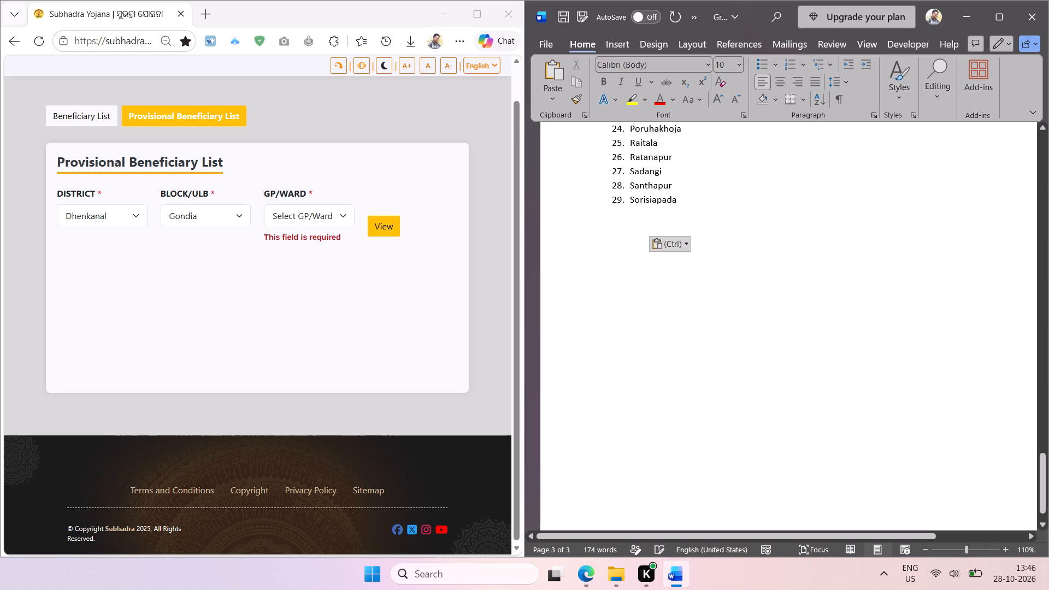
Set the website's Block/ULB to Hindol.
{"action": "left_click", "coordinate": [227, 216]}
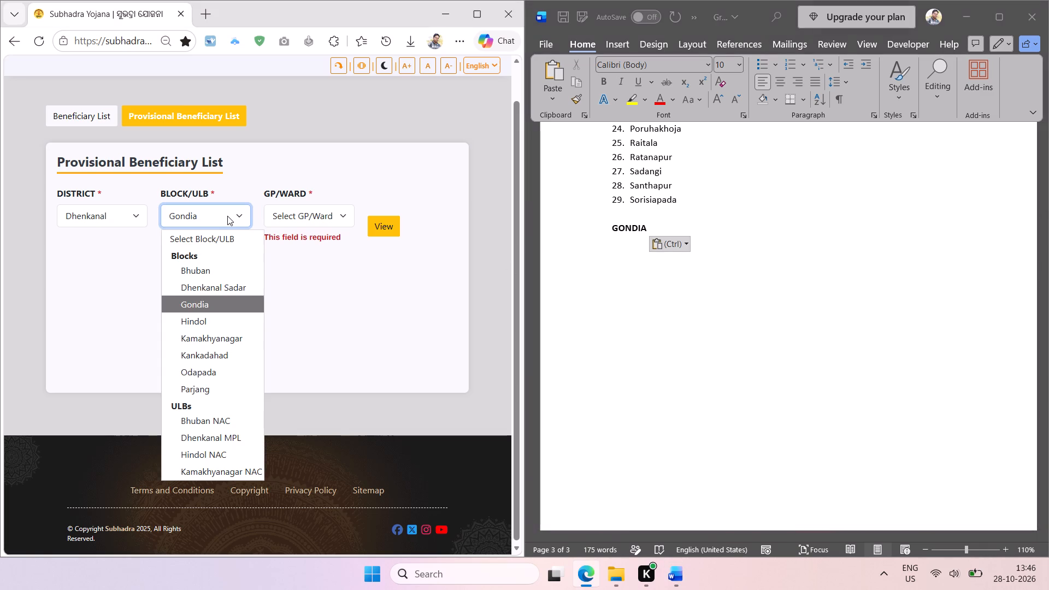
{"action": "left_click", "coordinate": [217, 320]}
{"action": "left_click", "coordinate": [357, 308]}
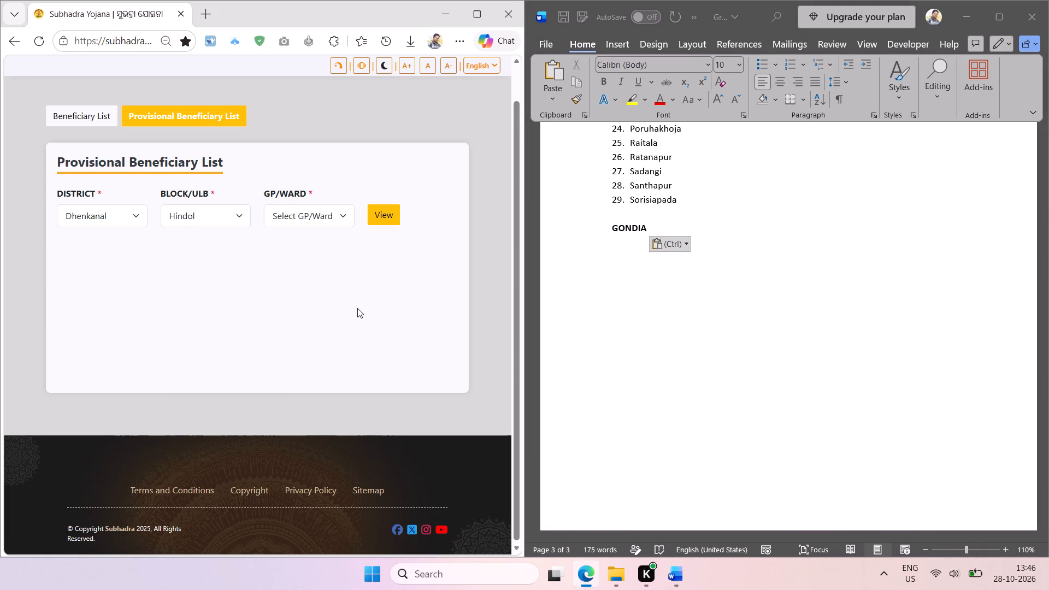
Extract the block name Hindol from the website, replace the second GONDIA heading with it in uppercase, and save the document.
{"action": "key", "text": "shift+super+t"}
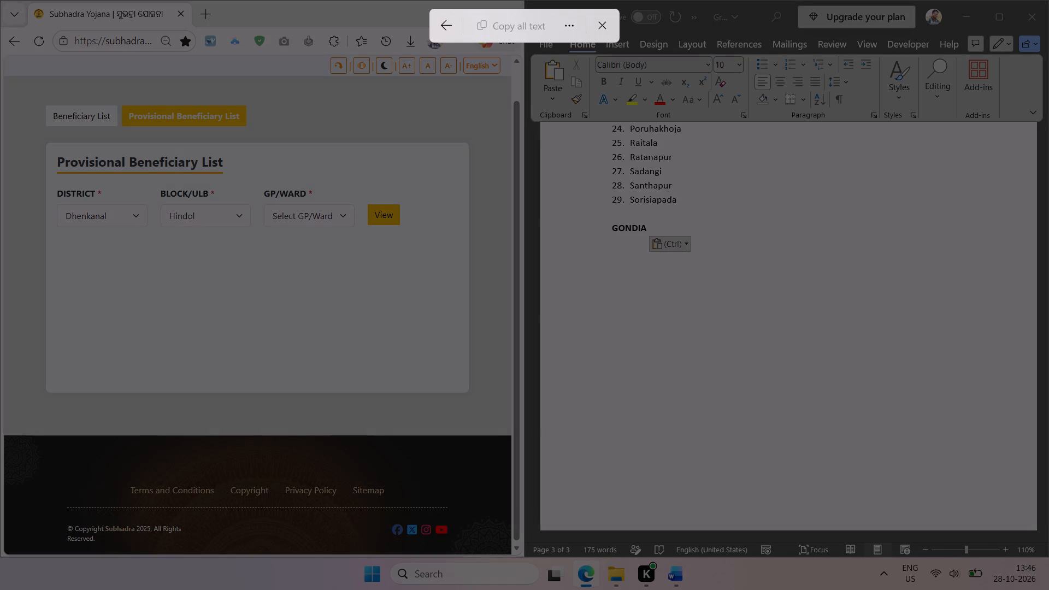
{"action": "left_click_drag", "start_coordinate": [166, 204], "coordinate": [227, 308]}
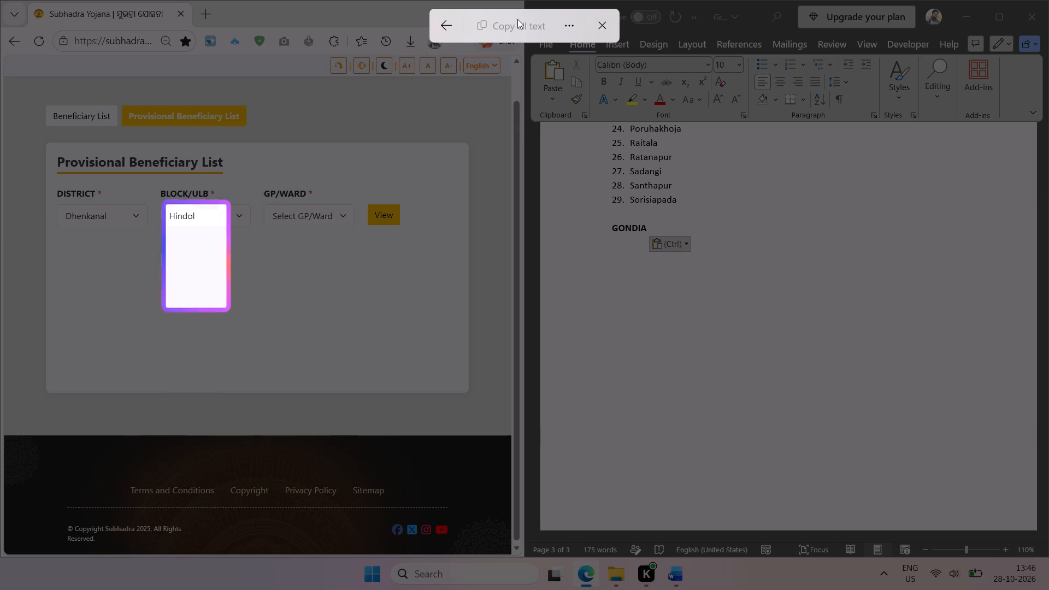
{"action": "left_click", "coordinate": [515, 25]}
{"action": "left_click", "coordinate": [655, 227]}
{"action": "double_click", "coordinate": [636, 226]}
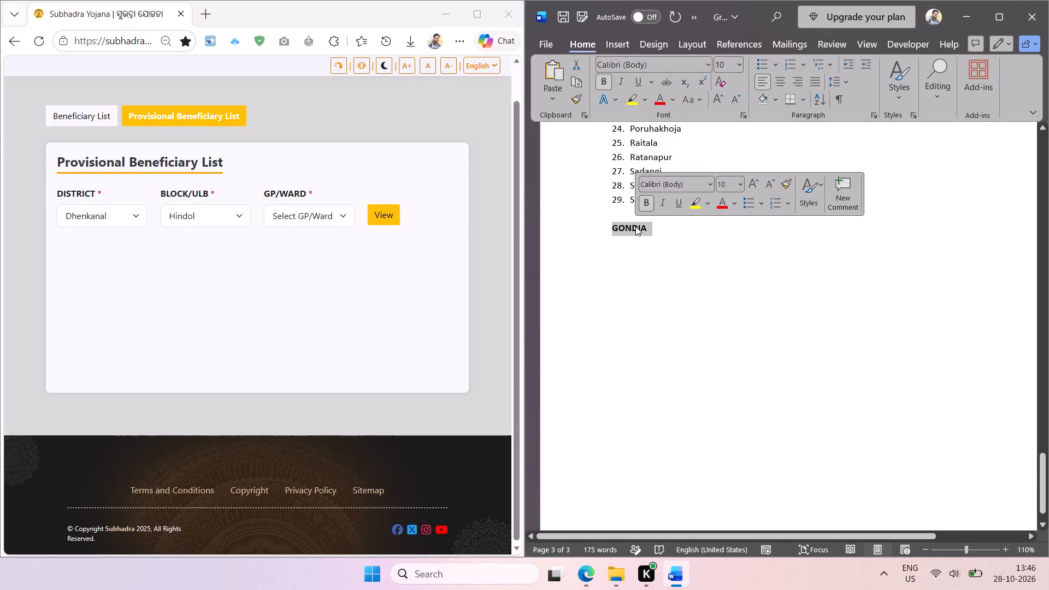
{"action": "key", "text": "ctrl+v"}
{"action": "key", "text": "shift+F3"}
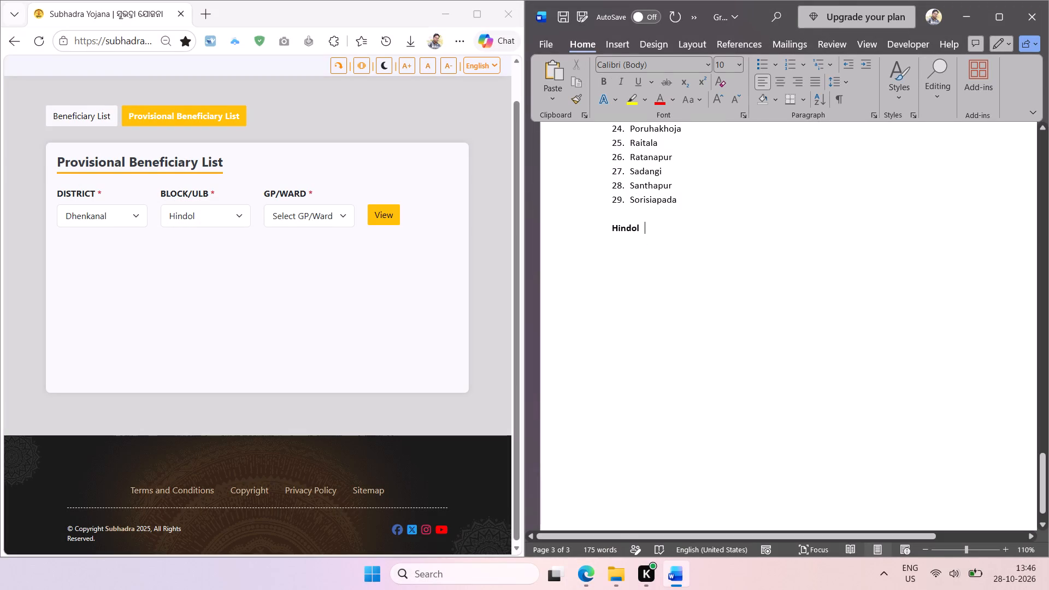
{"action": "key", "text": "ctrl+s"}
Extract the GP/Ward names Asarada to Kantamila from the website's list and paste them below the HINDOL heading.
{"action": "key", "text": "Return"}
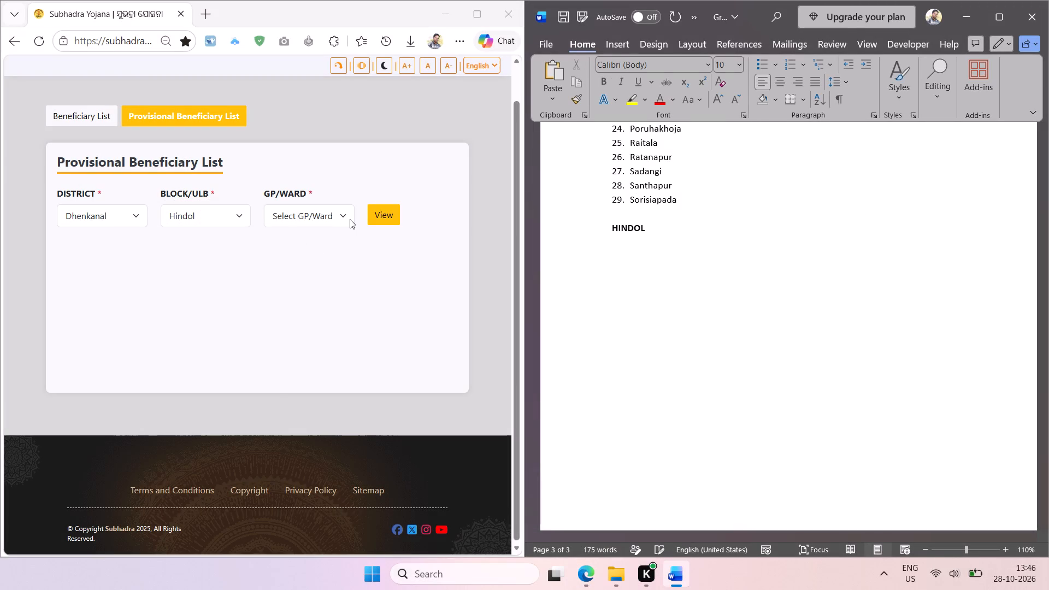
{"action": "left_click", "coordinate": [350, 219]}
{"action": "key", "text": "shift+super+t"}
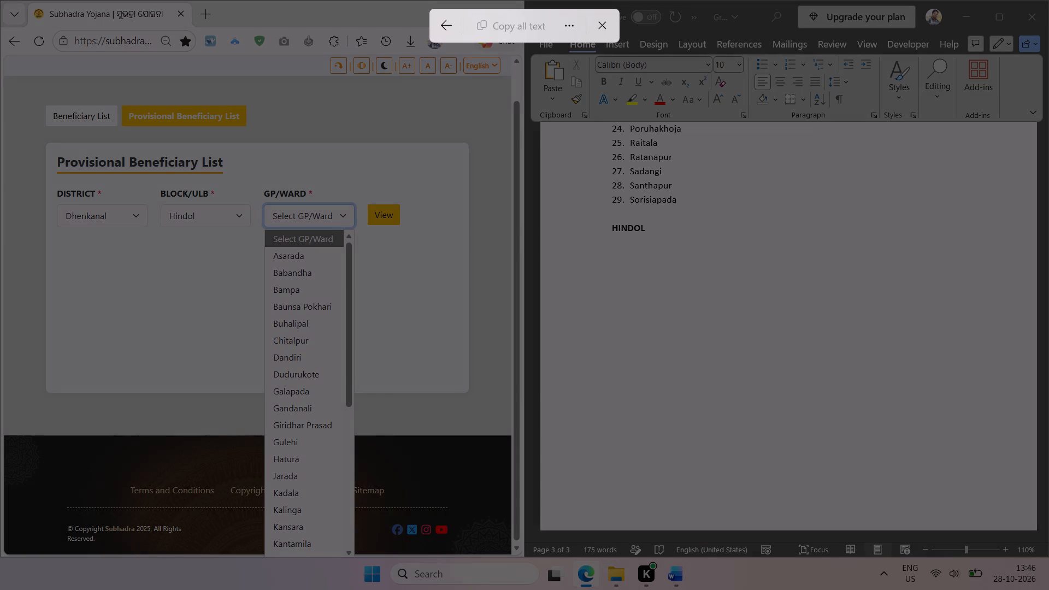
{"action": "left_click_drag", "start_coordinate": [268, 248], "coordinate": [339, 553]}
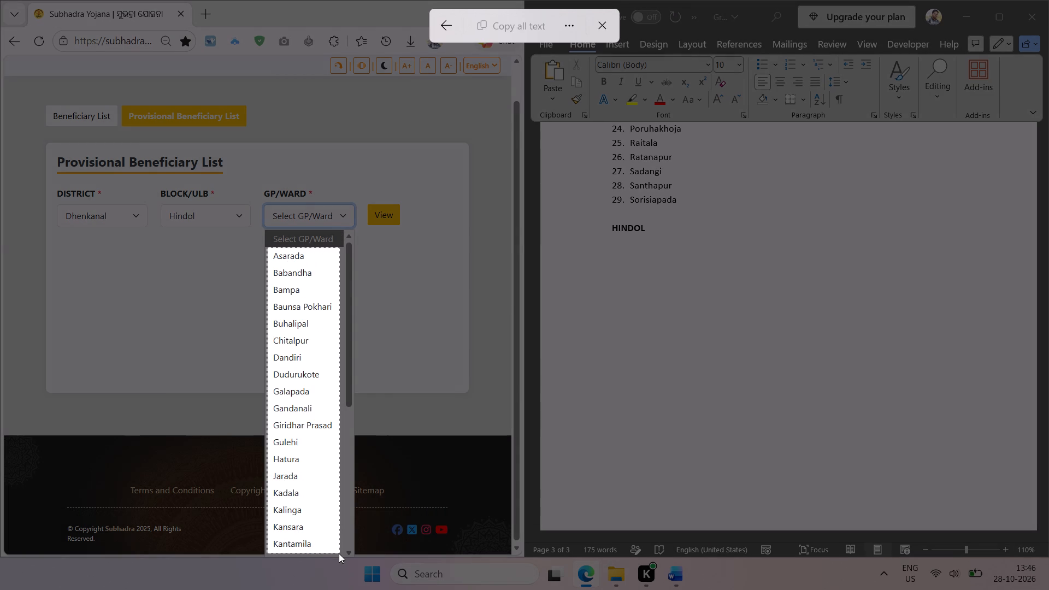
{"action": "left_click_drag", "start_coordinate": [339, 553], "coordinate": [342, 555]}
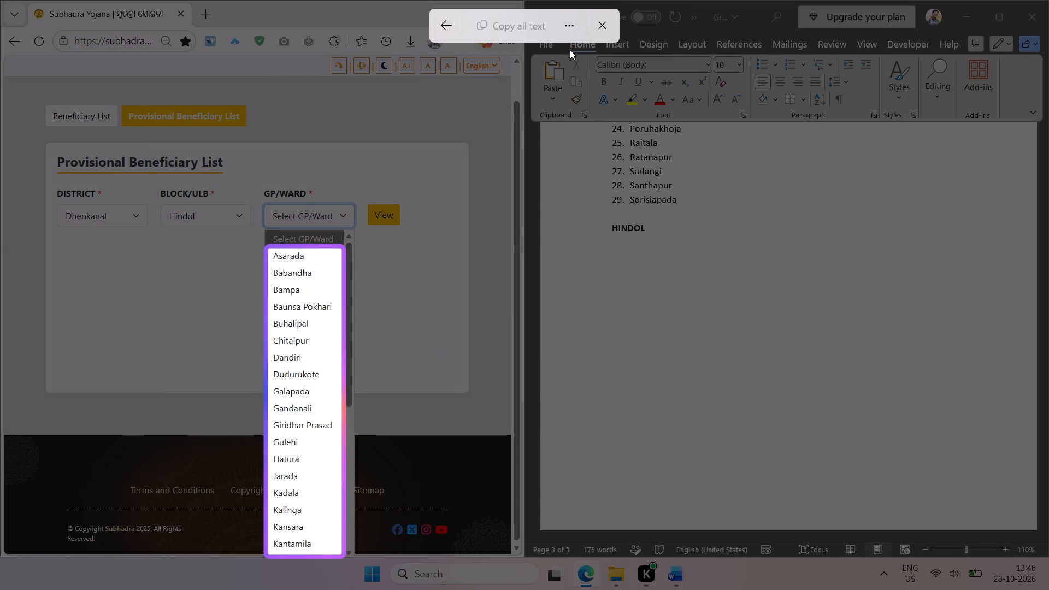
{"action": "left_click", "coordinate": [523, 25]}
{"action": "left_click", "coordinate": [632, 236]}
{"action": "key", "text": "ctrl+v"}
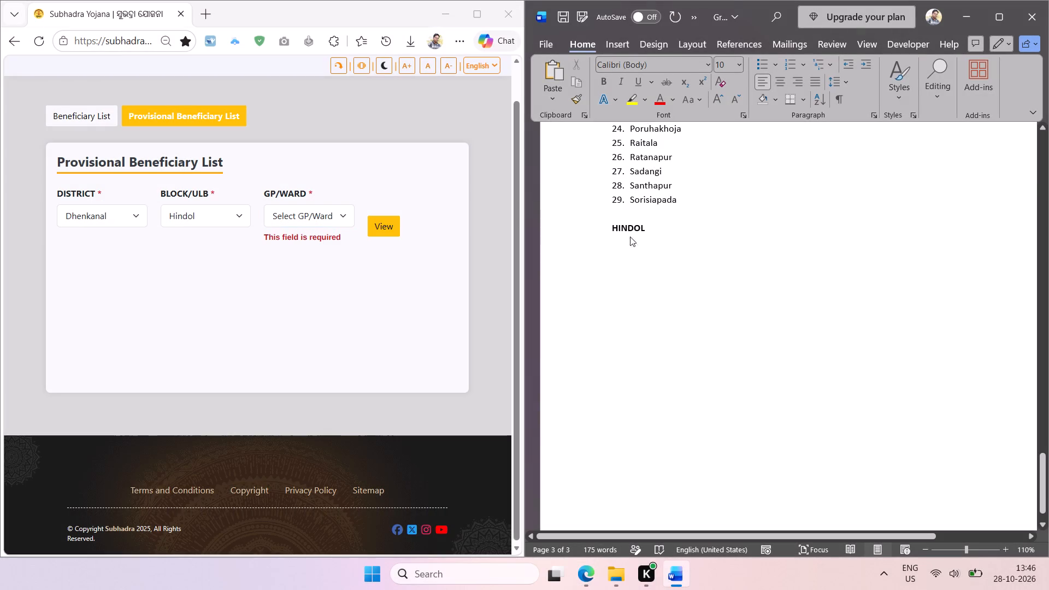
Extract the remaining GP/Ward names, Kantamila to Thokar, from the website's list and paste them below the first batch.
{"action": "left_click", "coordinate": [668, 512]}
{"action": "key", "text": "Return"}
{"action": "key", "text": "Return"}
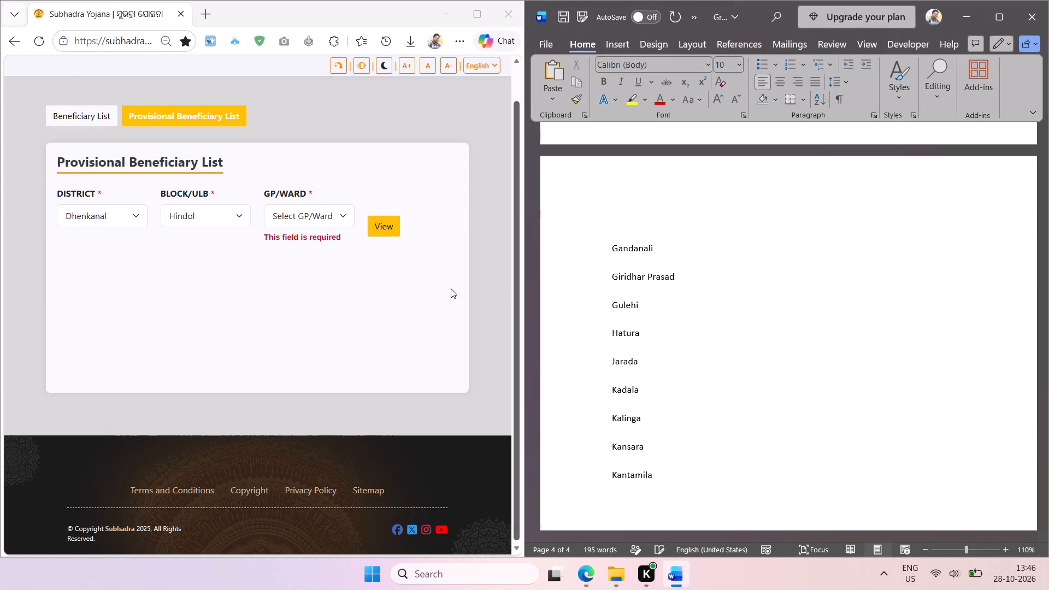
{"action": "left_click", "coordinate": [334, 211]}
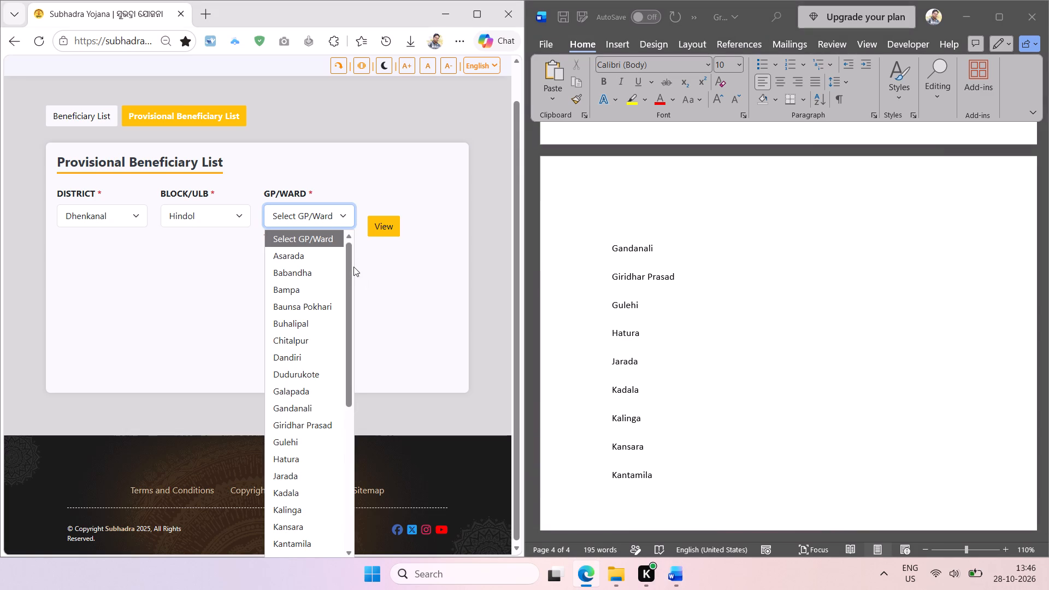
{"action": "left_click_drag", "start_coordinate": [352, 266], "coordinate": [354, 430]}
{"action": "key", "text": "shift+super+t"}
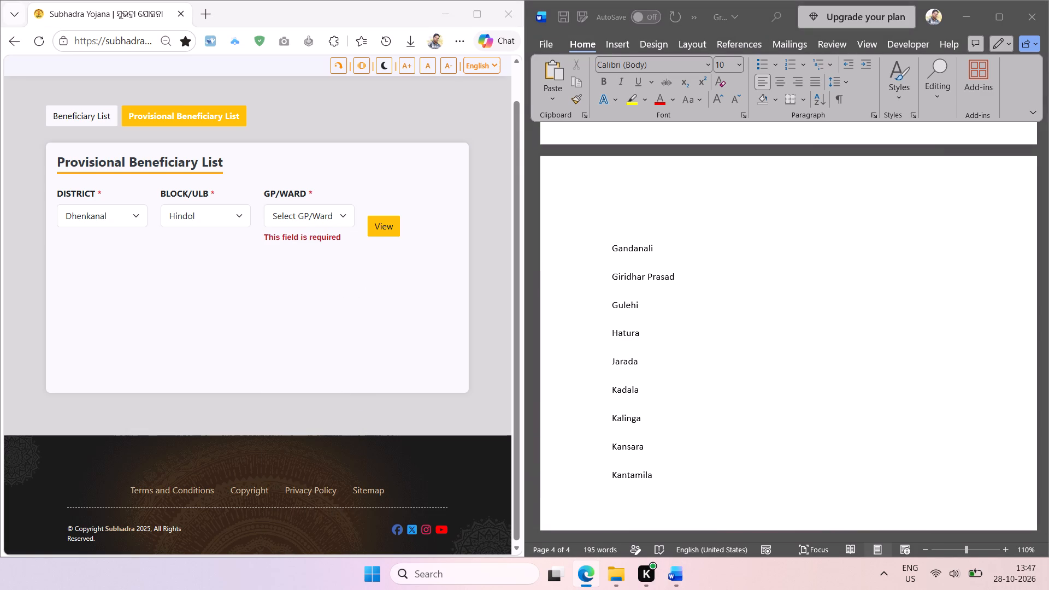
{"action": "left_click_drag", "start_coordinate": [269, 255], "coordinate": [338, 539]}
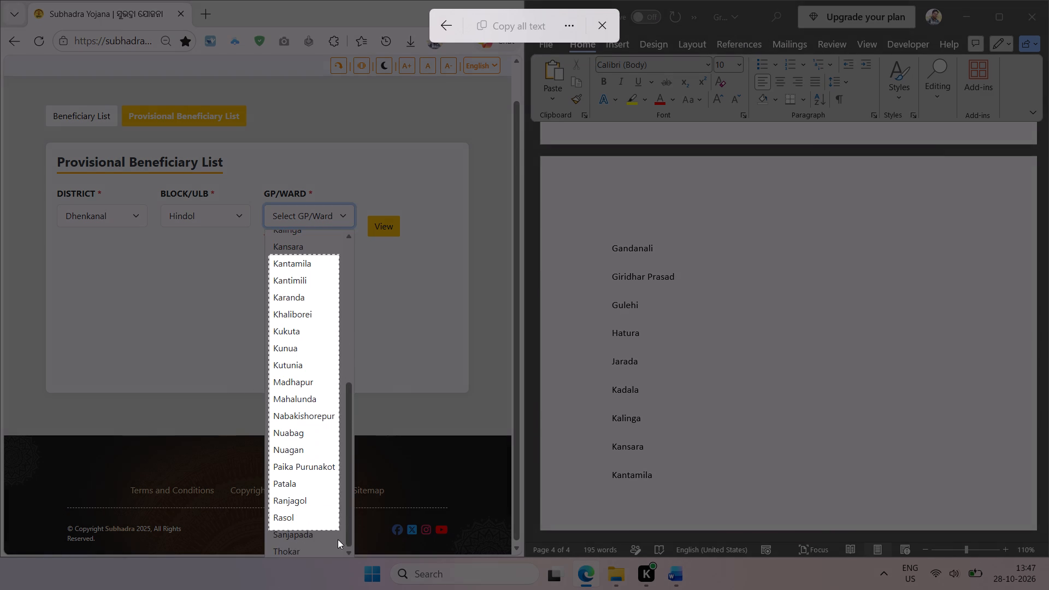
{"action": "left_click_drag", "start_coordinate": [338, 539], "coordinate": [341, 560]}
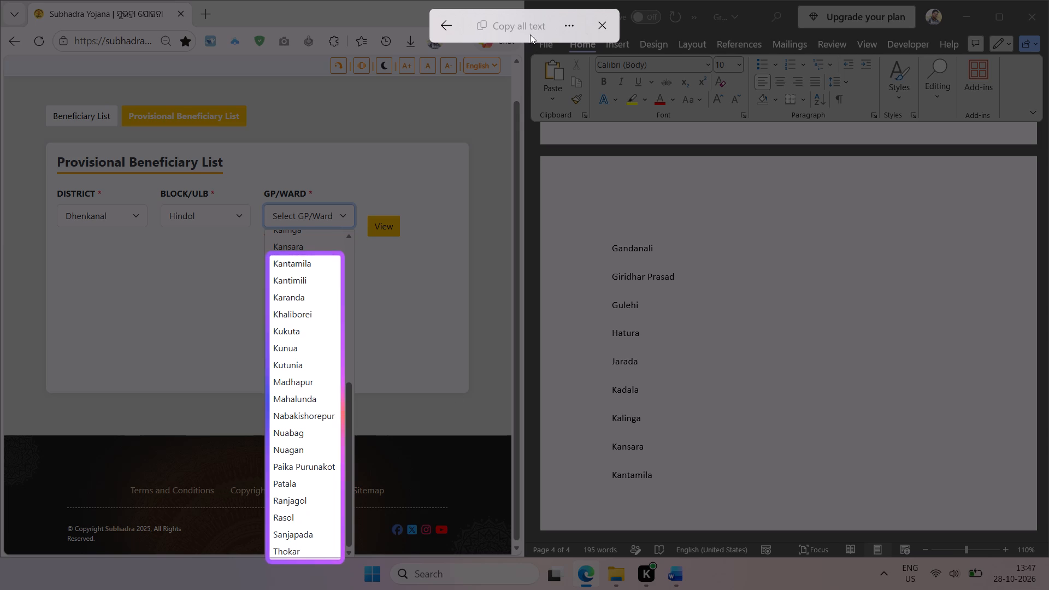
{"action": "left_click", "coordinate": [527, 28]}
{"action": "left_click", "coordinate": [656, 471]}
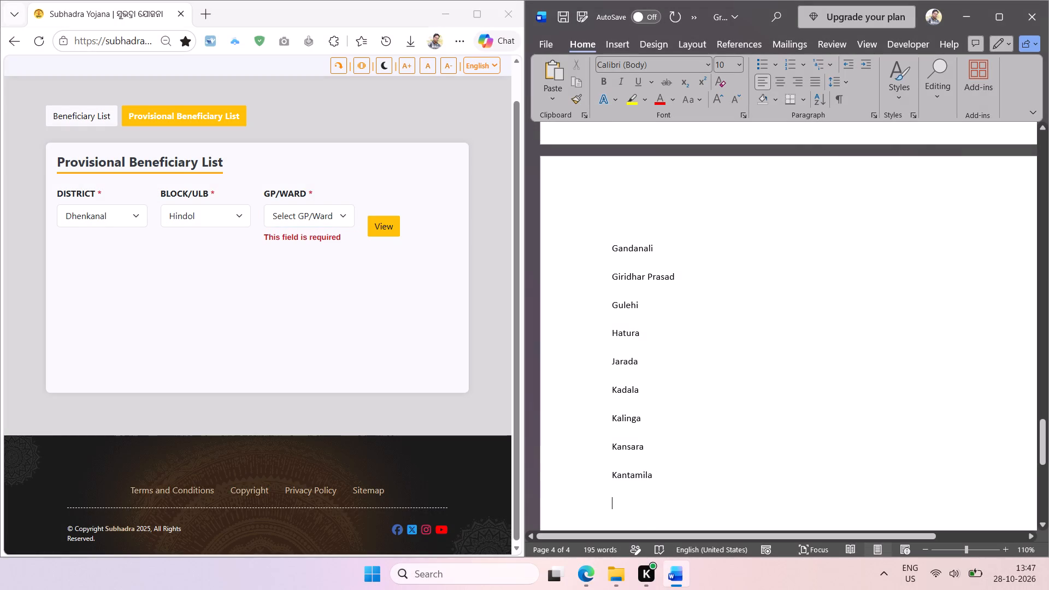
{"action": "key", "text": "ctrl+v"}
Delete the duplicate Kantamila entry and its extra blank line where the two pasted batches meet.
{"action": "scroll", "coordinate": [676, 330], "scroll_direction": "up", "scroll_amount": 1}
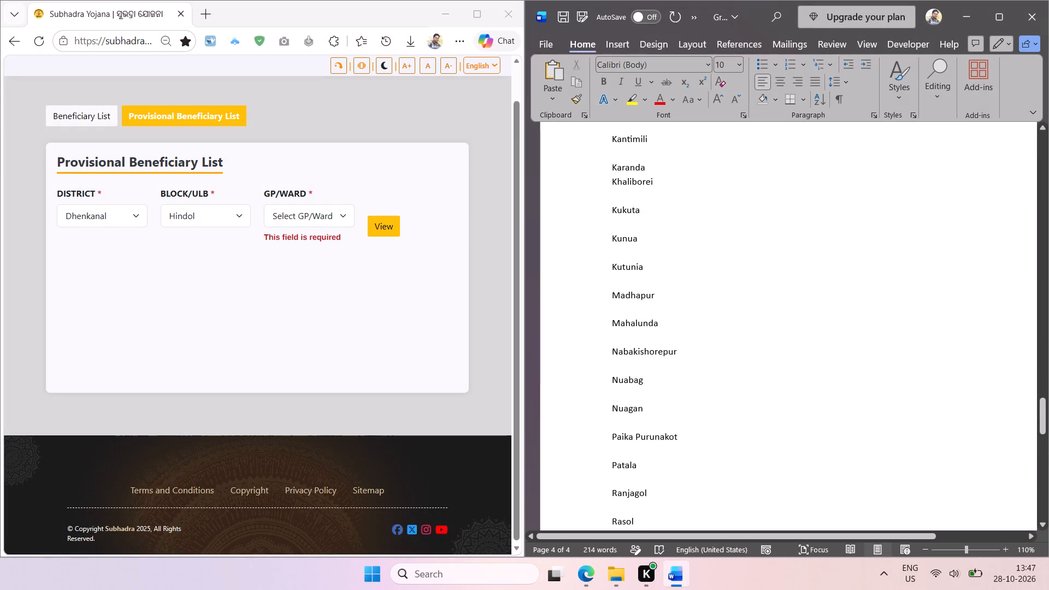
{"action": "scroll", "coordinate": [685, 348], "scroll_direction": "up", "scroll_amount": 2}
{"action": "scroll", "coordinate": [661, 287], "scroll_direction": "up", "scroll_amount": 1}
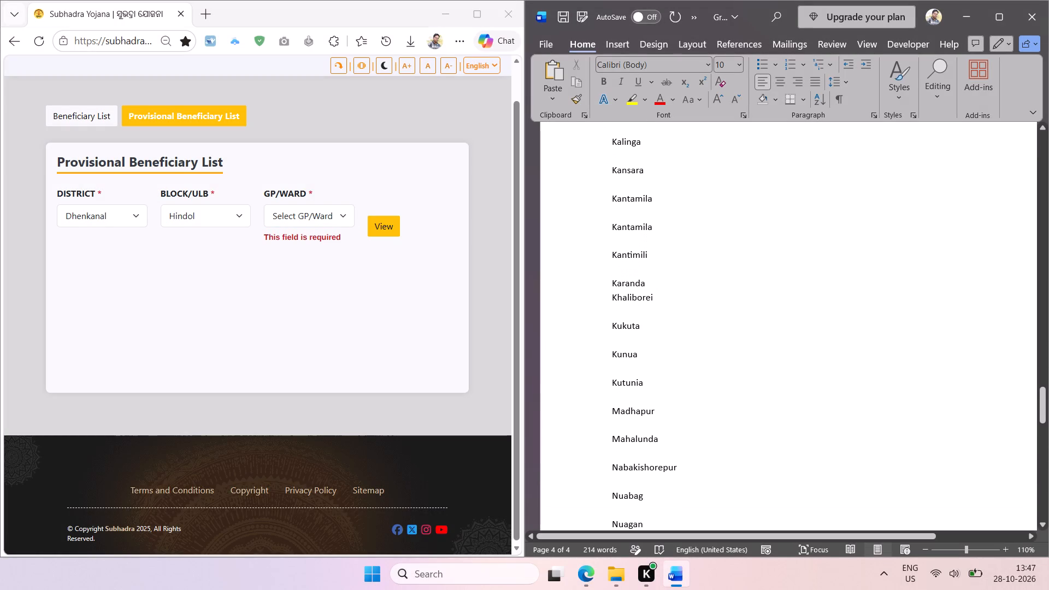
{"action": "double_click", "coordinate": [629, 216]}
{"action": "double_click", "coordinate": [633, 229]}
{"action": "key", "text": "BackSpace"}
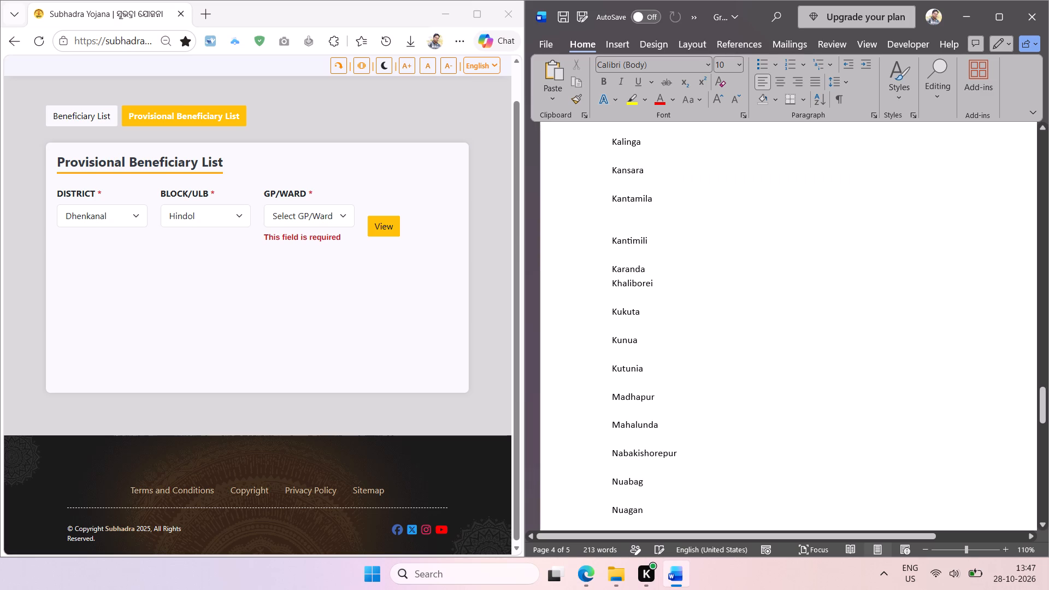
{"action": "key", "text": "BackSpace"}
Remove the blank lines between the names from Khaliborei to Sanjapada.
{"action": "scroll", "coordinate": [730, 311], "scroll_direction": "down", "scroll_amount": 3}
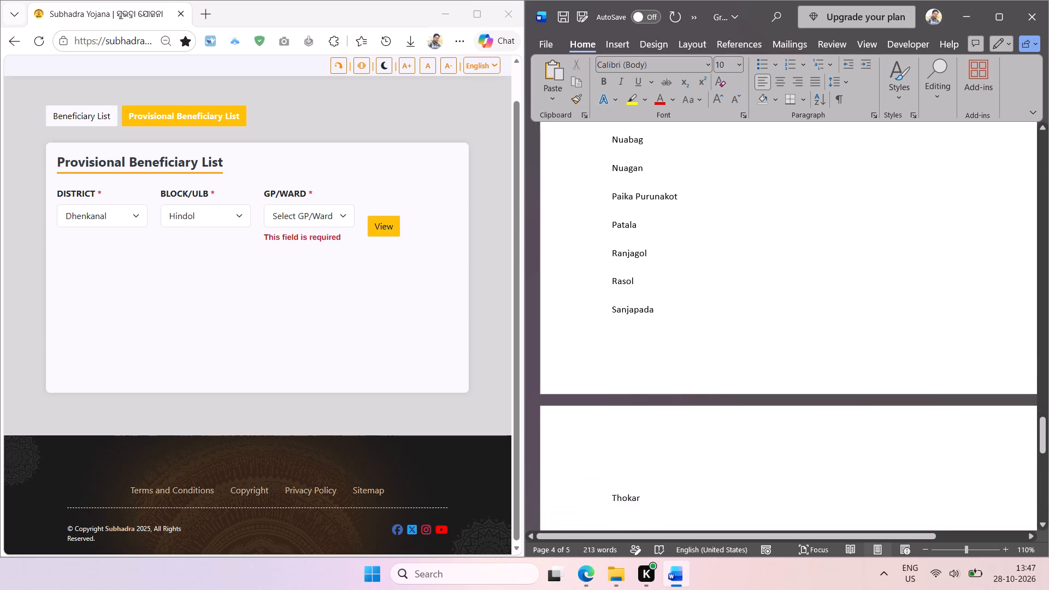
{"action": "scroll", "coordinate": [711, 344], "scroll_direction": "down", "scroll_amount": 2}
{"action": "scroll", "coordinate": [652, 322], "scroll_direction": "up", "scroll_amount": 1}
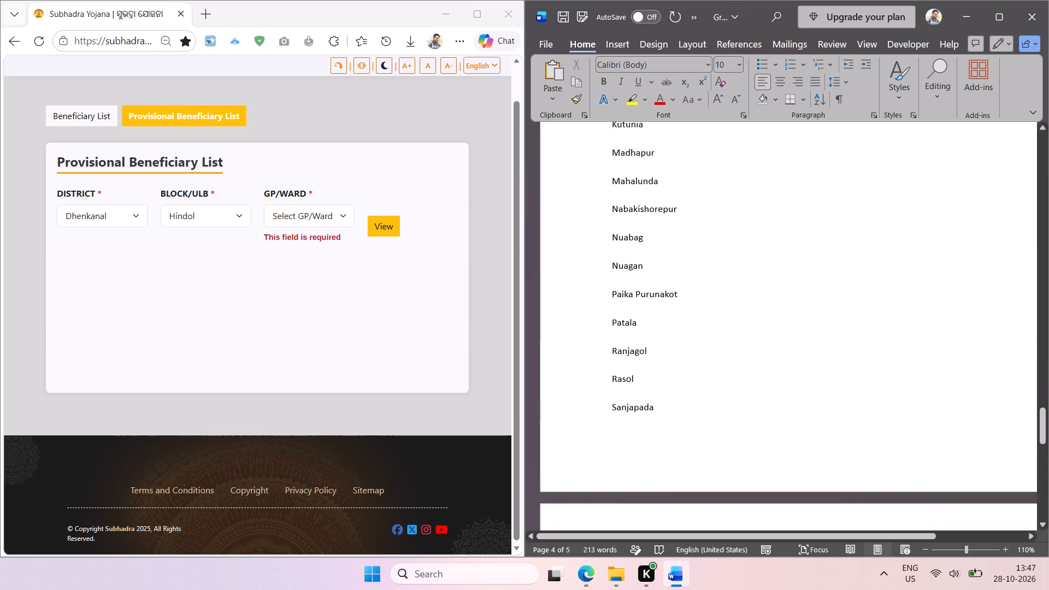
{"action": "scroll", "coordinate": [657, 320], "scroll_direction": "up", "scroll_amount": 2}
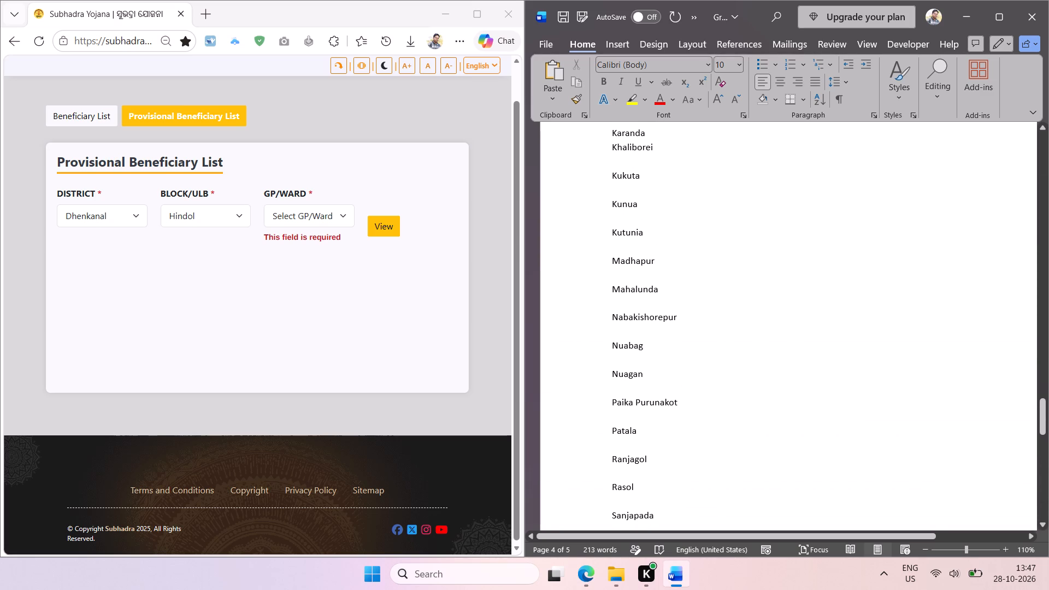
{"action": "left_click", "coordinate": [622, 504]}
{"action": "key", "text": "BackSpace"}
{"action": "key", "text": "Up"}
{"action": "key", "text": "BackSpace"}
{"action": "key", "text": "Up"}
{"action": "key", "text": "BackSpace"}
{"action": "key", "text": "Up"}
{"action": "key", "text": "BackSpace"}
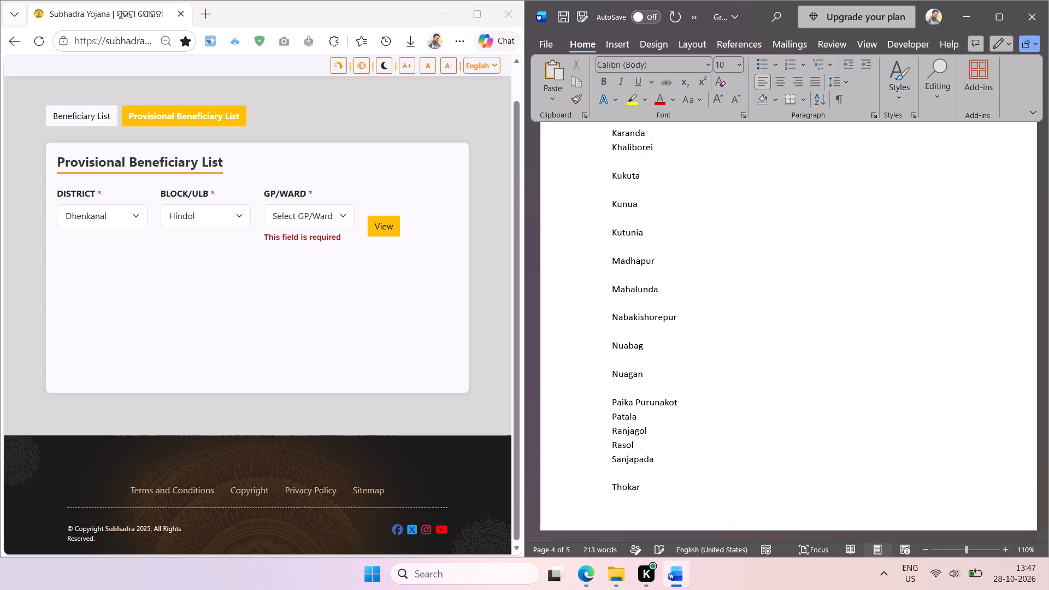
{"action": "key", "text": "Up"}
{"action": "key", "text": "BackSpace"}
{"action": "key", "text": "Up"}
{"action": "key", "text": "BackSpace"}
{"action": "key", "text": "Up"}
{"action": "key", "text": "BackSpace"}
{"action": "key", "text": "Up"}
{"action": "key", "text": "BackSpace"}
{"action": "key", "text": "Up"}
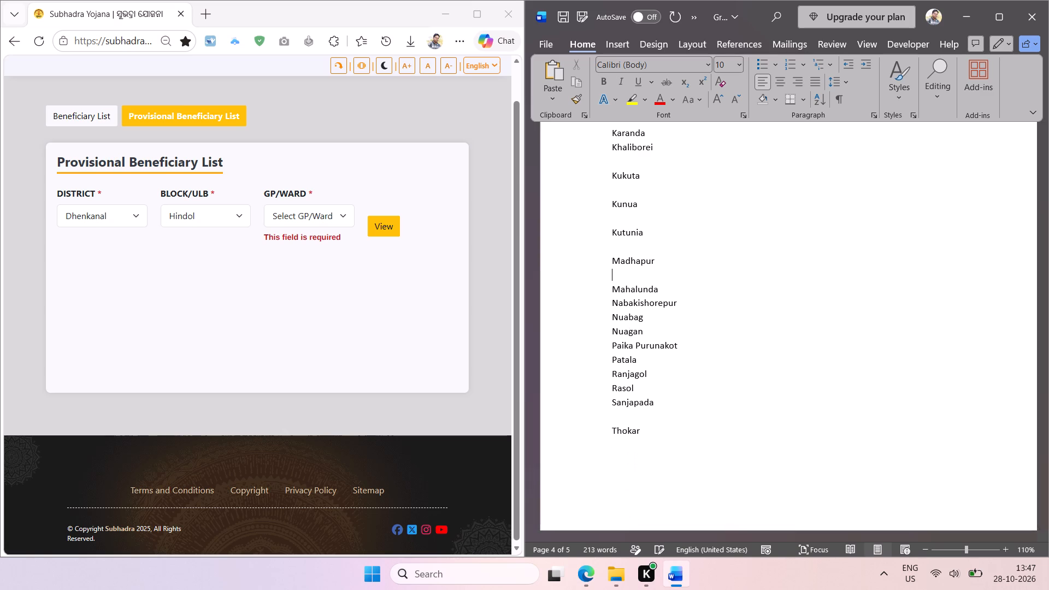
{"action": "key", "text": "BackSpace"}
{"action": "key", "text": "Up"}
{"action": "key", "text": "BackSpace"}
{"action": "key", "text": "Up"}
{"action": "key", "text": "BackSpace"}
{"action": "key", "text": "Up"}
{"action": "key", "text": "BackSpace"}
{"action": "key", "text": "Up"}
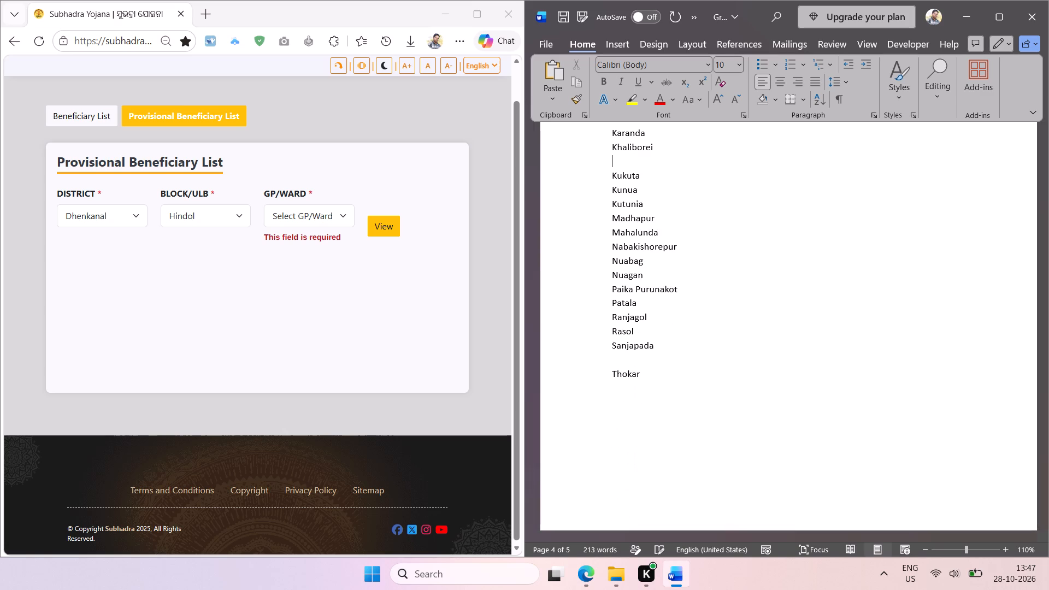
{"action": "key", "text": "BackSpace"}
Remove the blank line between Sanjapada and Thokar.
{"action": "key", "text": "Down"}
{"action": "key", "text": "Down"}
{"action": "key", "text": "Down"}
{"action": "key", "text": "Down"}
{"action": "key", "text": "Down"}
{"action": "key", "text": "Down"}
{"action": "key", "text": "Down"}
{"action": "key", "text": "Down"}
{"action": "key", "text": "Down"}
{"action": "key", "text": "Down"}
{"action": "key", "text": "Down"}
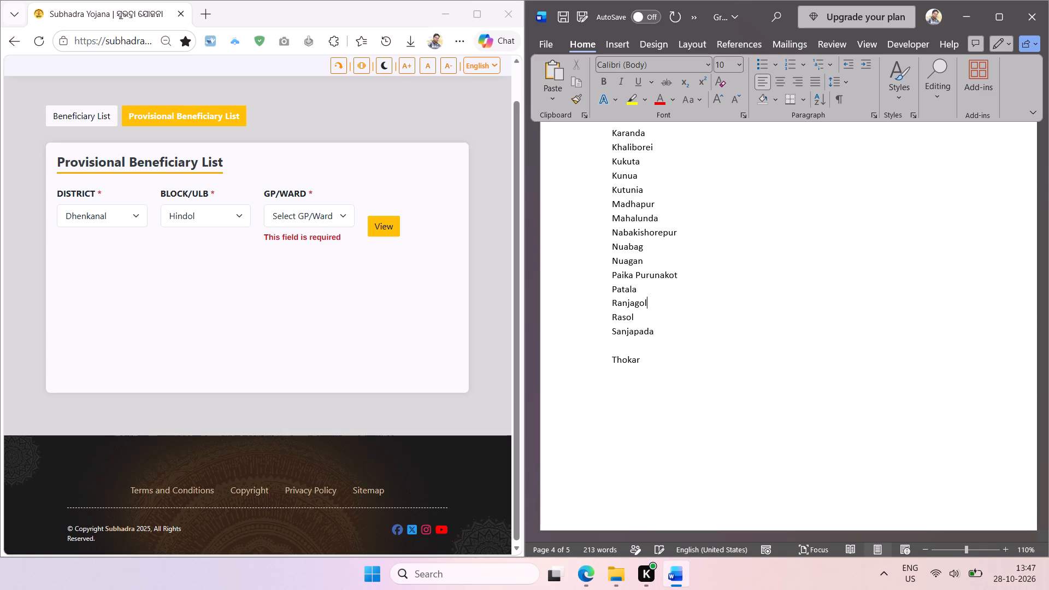
{"action": "key", "text": "Down"}
{"action": "key", "text": "Down"}
{"action": "key", "text": "Down"}
{"action": "key", "text": "BackSpace"}
Remove the blank lines between the names from Gandanali to Karanda.
{"action": "scroll", "coordinate": [622, 504], "scroll_direction": "up", "scroll_amount": 3}
{"action": "key", "text": "Up"}
{"action": "key", "text": "Up"}
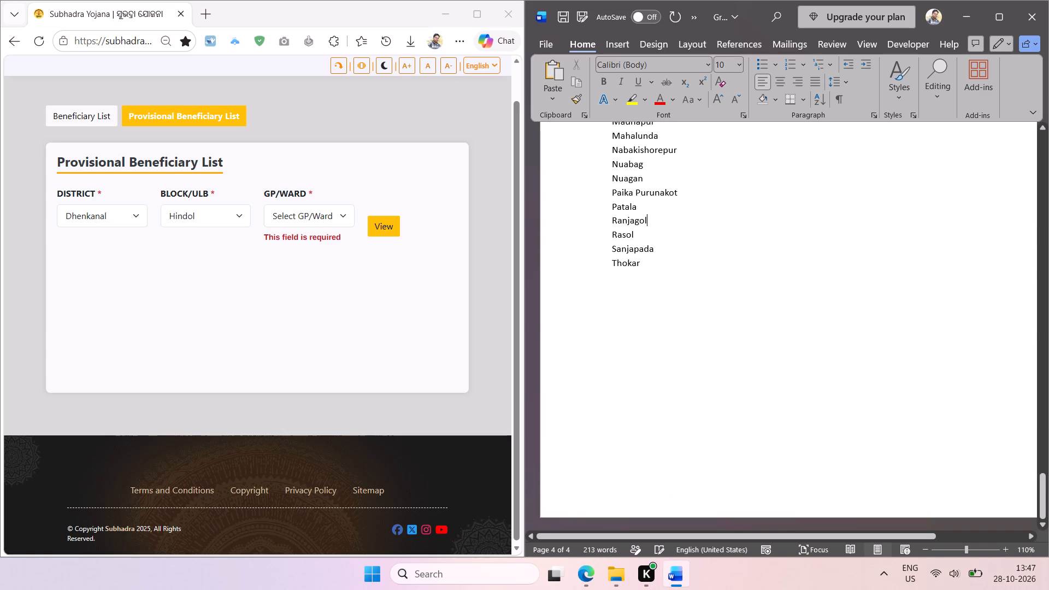
{"action": "scroll", "coordinate": [622, 504], "scroll_direction": "up", "scroll_amount": 4}
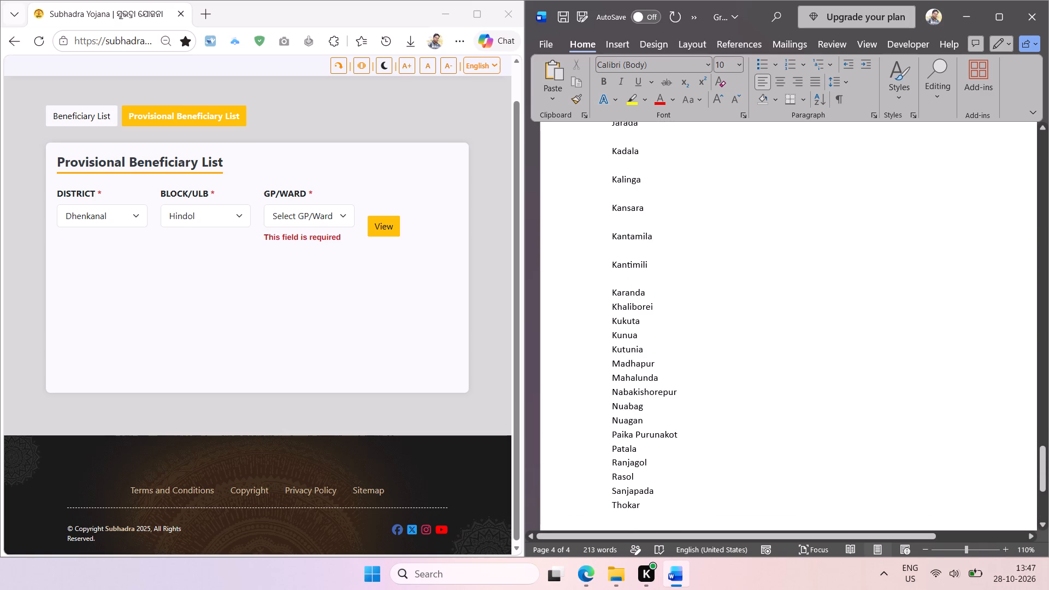
{"action": "scroll", "coordinate": [647, 402], "scroll_direction": "up", "scroll_amount": 3}
{"action": "left_click", "coordinate": [626, 476]}
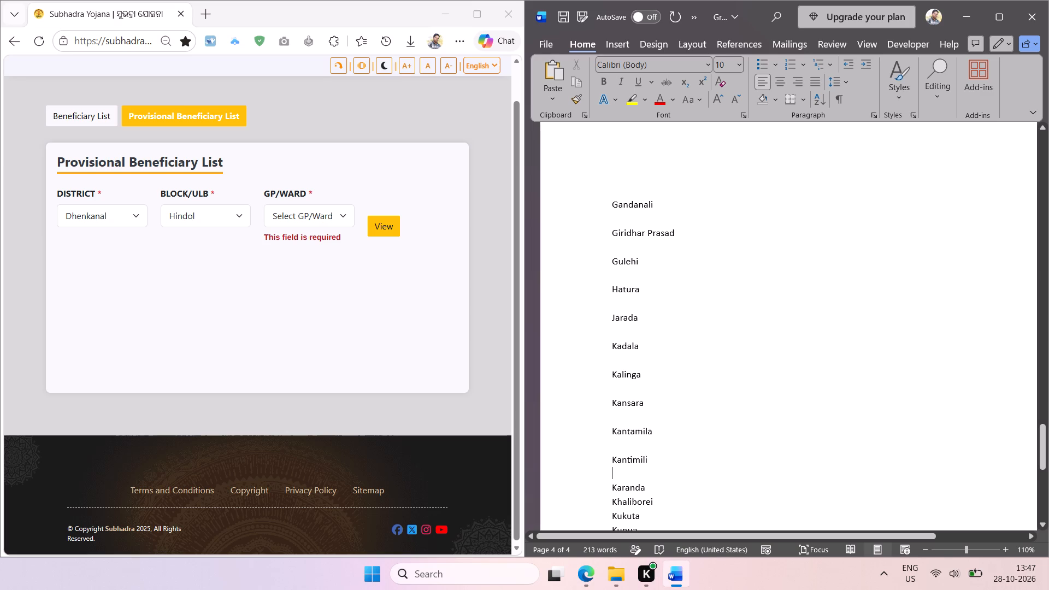
{"action": "scroll", "coordinate": [753, 448], "scroll_direction": "up", "scroll_amount": 1}
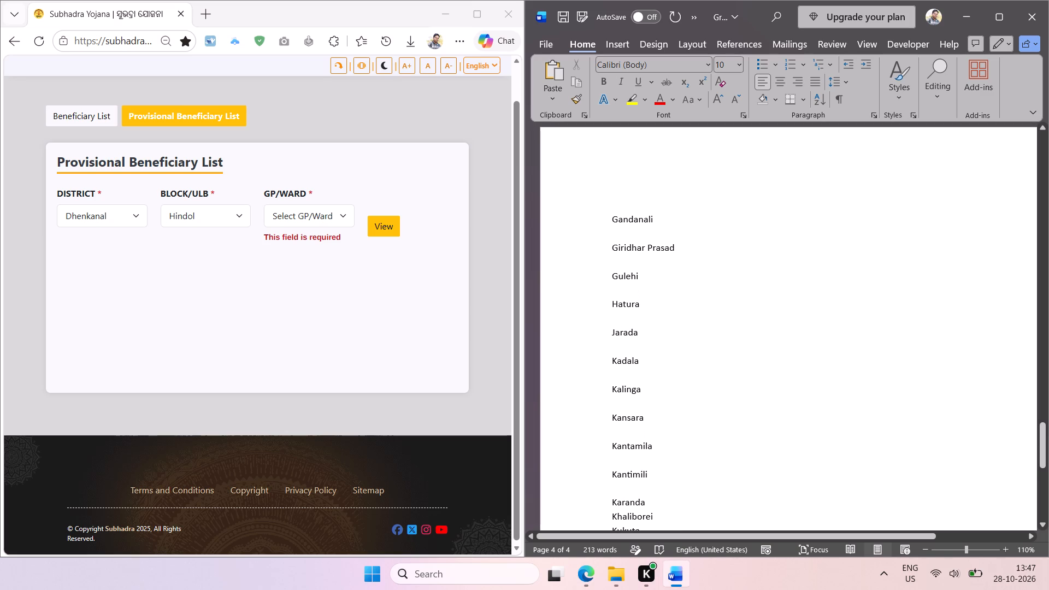
{"action": "key", "text": "BackSpace"}
{"action": "key", "text": "Up"}
{"action": "key", "text": "BackSpace"}
{"action": "key", "text": "Up"}
{"action": "key", "text": "BackSpace"}
{"action": "key", "text": "Up"}
{"action": "key", "text": "BackSpace"}
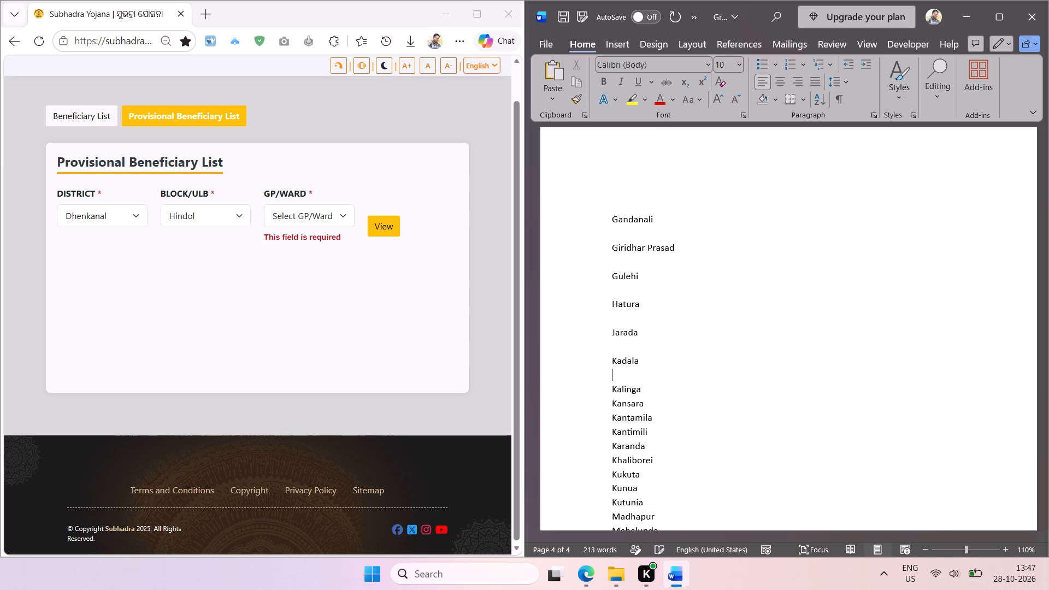
{"action": "key", "text": "Up"}
{"action": "key", "text": "BackSpace"}
{"action": "key", "text": "Up"}
{"action": "key", "text": "BackSpace"}
{"action": "key", "text": "Up"}
{"action": "key", "text": "BackSpace"}
{"action": "key", "text": "Up"}
{"action": "key", "text": "BackSpace"}
{"action": "key", "text": "Up"}
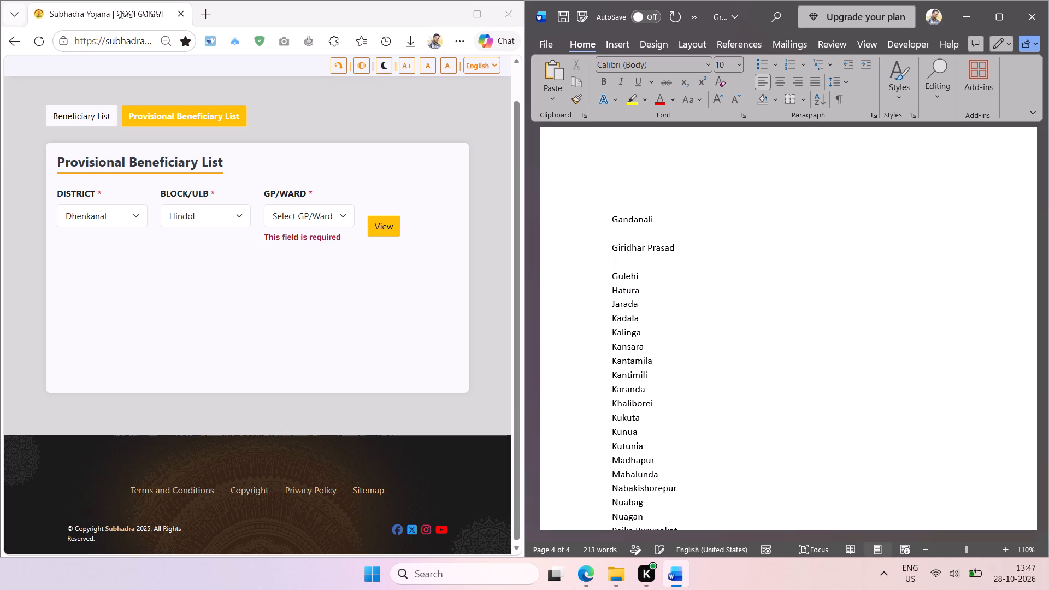
{"action": "key", "text": "BackSpace"}
{"action": "key", "text": "Up"}
{"action": "key", "text": "BackSpace"}
Remove the blank lines between the Hindol names from Asarada to Galapada.
{"action": "scroll", "coordinate": [753, 448], "scroll_direction": "up", "scroll_amount": 2}
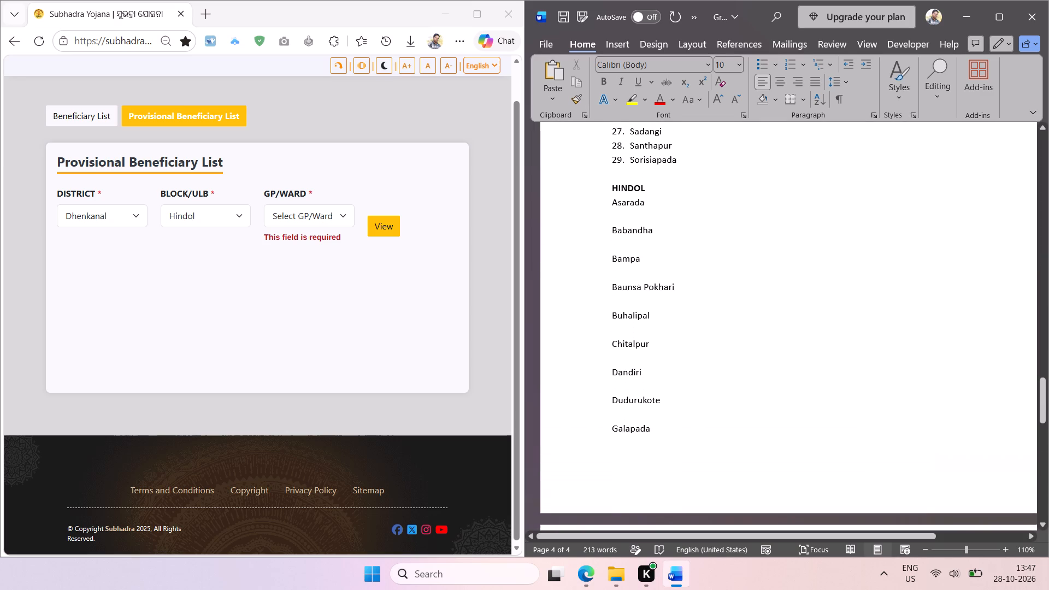
{"action": "scroll", "coordinate": [667, 457], "scroll_direction": "up", "scroll_amount": 2}
{"action": "left_click", "coordinate": [637, 441]}
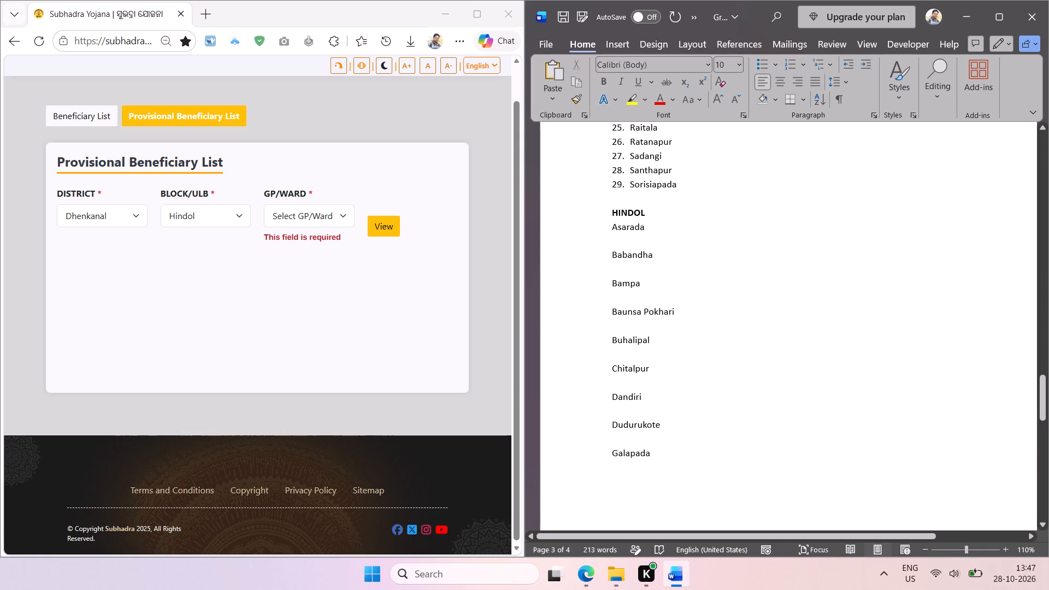
{"action": "key", "text": "BackSpace"}
{"action": "key", "text": "Up"}
{"action": "key", "text": "BackSpace"}
{"action": "key", "text": "Up"}
{"action": "key", "text": "BackSpace"}
{"action": "key", "text": "Up"}
{"action": "key", "text": "BackSpace"}
{"action": "key", "text": "Up"}
{"action": "key", "text": "BackSpace"}
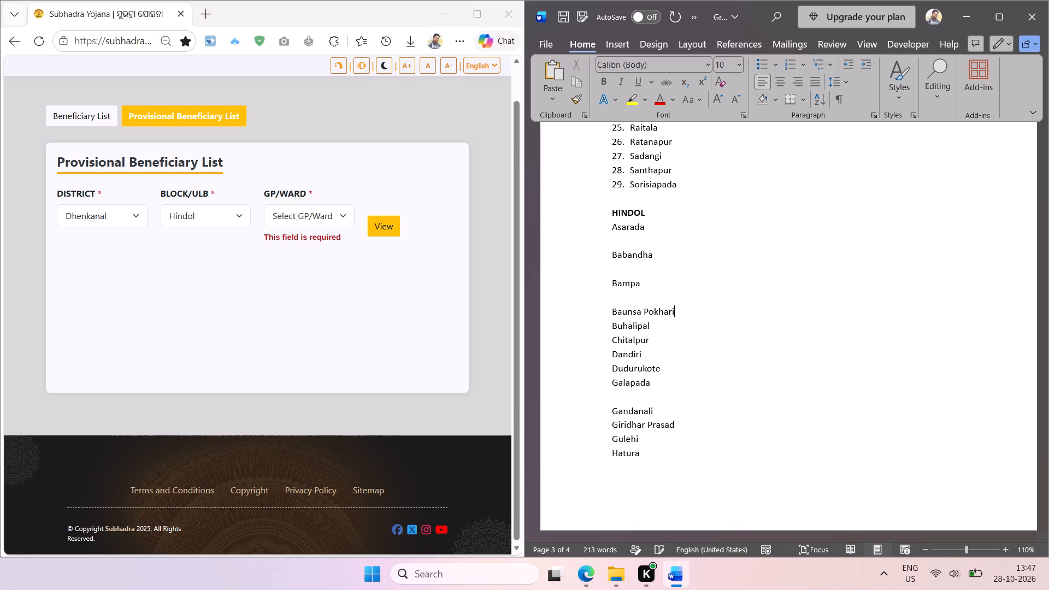
{"action": "key", "text": "Up"}
{"action": "key", "text": "BackSpace"}
{"action": "key", "text": "Up"}
{"action": "key", "text": "BackSpace"}
{"action": "key", "text": "Up"}
{"action": "key", "text": "BackSpace"}
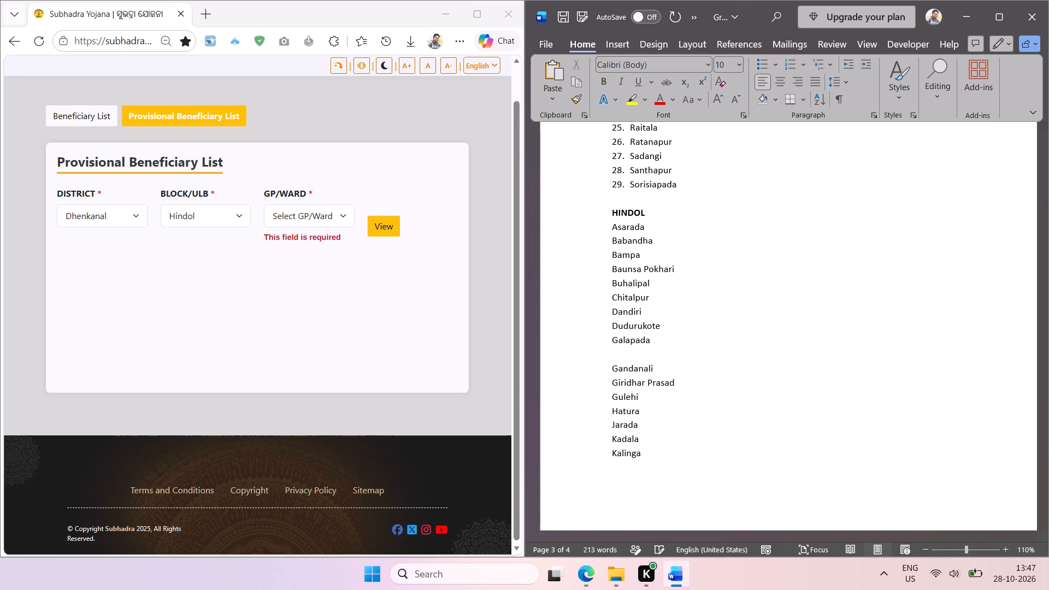
Remove the blank line between Galapada and Gandanali.
{"action": "key", "text": "Down"}
{"action": "key", "text": "Down"}
{"action": "key", "text": "Down"}
{"action": "key", "text": "Down"}
{"action": "key", "text": "Down"}
{"action": "key", "text": "Down"}
{"action": "key", "text": "Down"}
{"action": "key", "text": "Down"}
{"action": "key", "text": "Down"}
{"action": "key", "text": "BackSpace"}
Insert a page break before the HINDOL heading so its list starts on a new page.
{"action": "key", "text": "Up"}
{"action": "key", "text": "Up"}
{"action": "key", "text": "Up"}
{"action": "key", "text": "Up"}
{"action": "key", "text": "Up"}
{"action": "key", "text": "Up"}
{"action": "key", "text": "Up"}
{"action": "key", "text": "Up"}
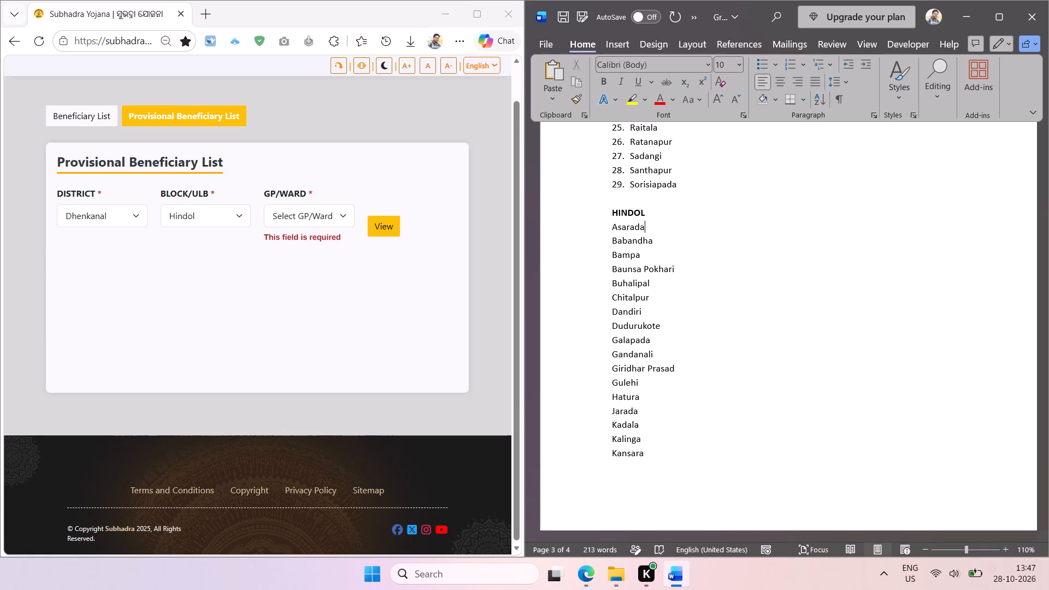
{"action": "key", "text": "Up"}
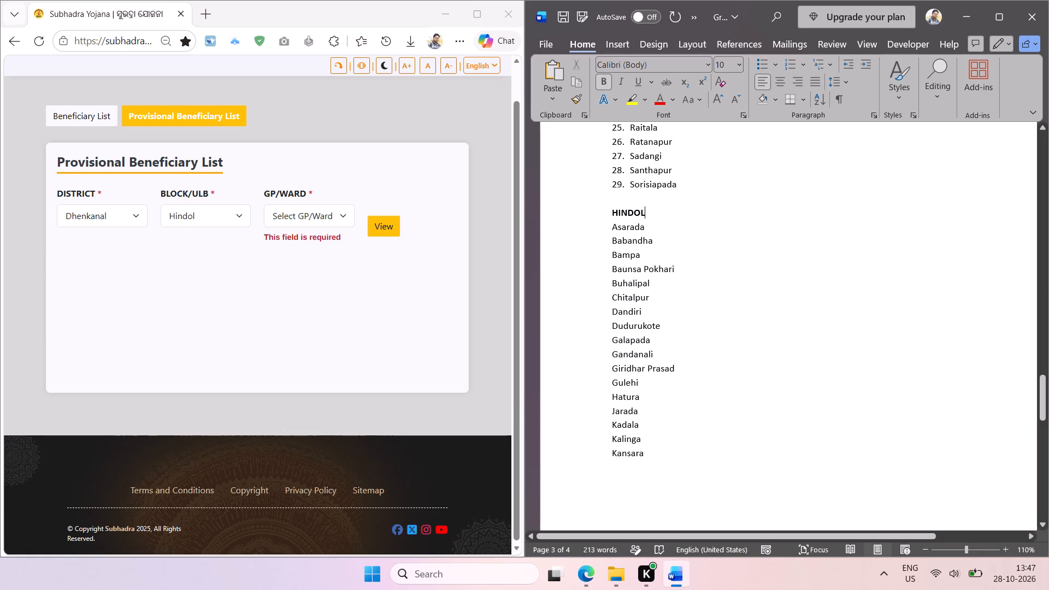
{"action": "left_click", "coordinate": [610, 216]}
{"action": "key", "text": "ctrl+Return"}
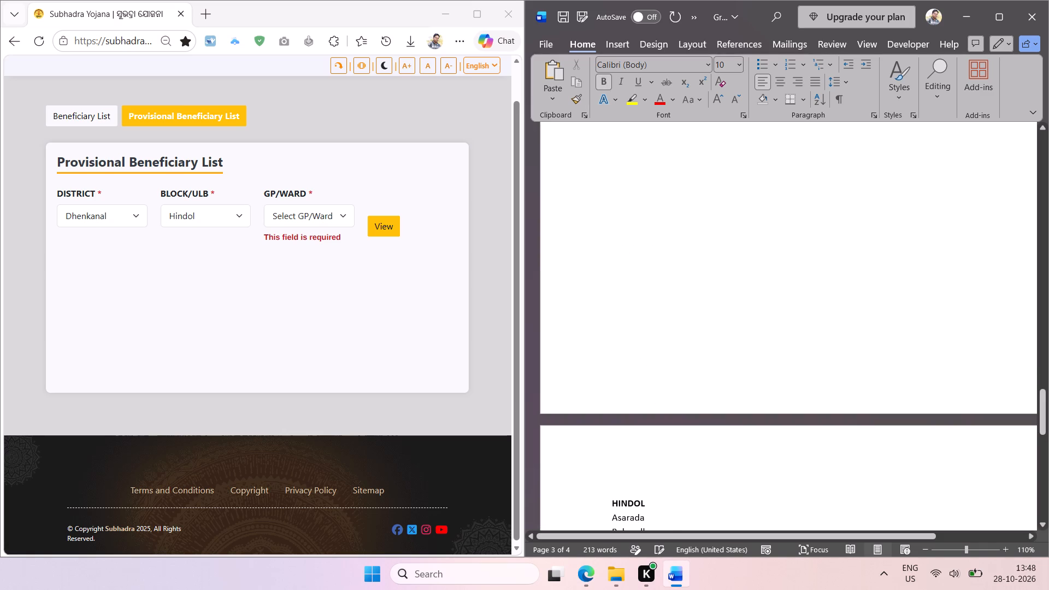
Sort the Hindol names from Asarada to Thokar alphabetically and apply numbering to them.
{"action": "scroll", "coordinate": [699, 237], "scroll_direction": "down", "scroll_amount": 3}
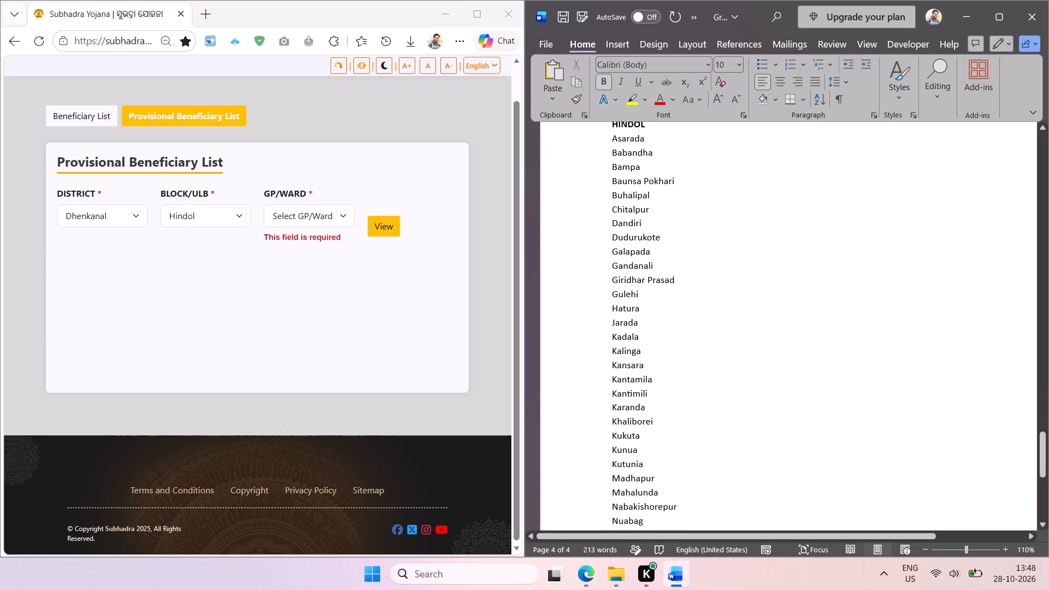
{"action": "left_click", "coordinate": [612, 144]}
{"action": "scroll", "coordinate": [672, 239], "scroll_direction": "down", "scroll_amount": 2}
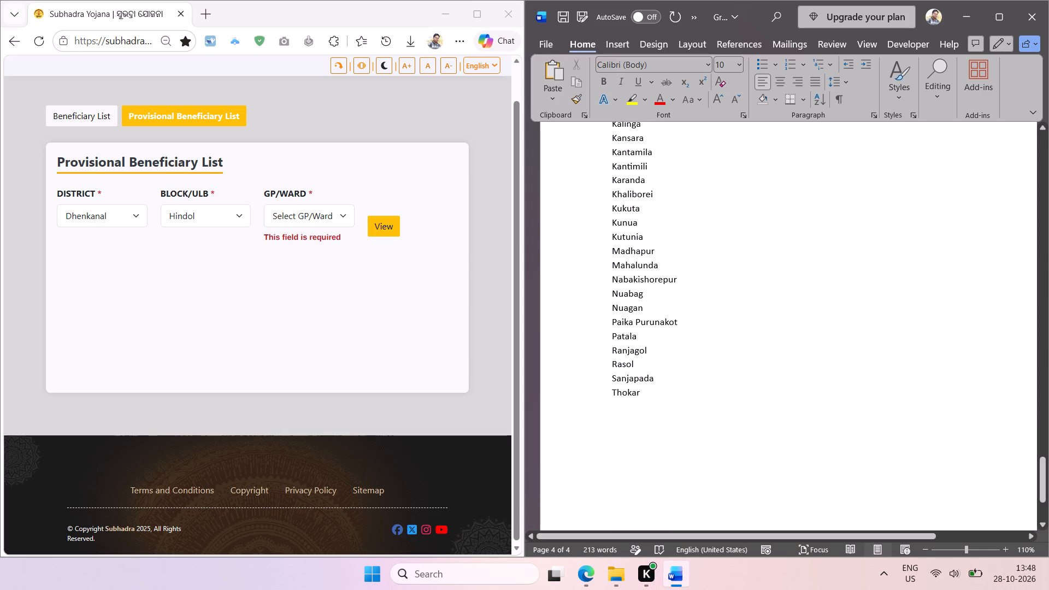
{"action": "left_click", "coordinate": [641, 392], "text": "shift"}
{"action": "left_click", "coordinate": [820, 97]}
{"action": "key", "text": "Return"}
{"action": "left_click", "coordinate": [788, 62]}
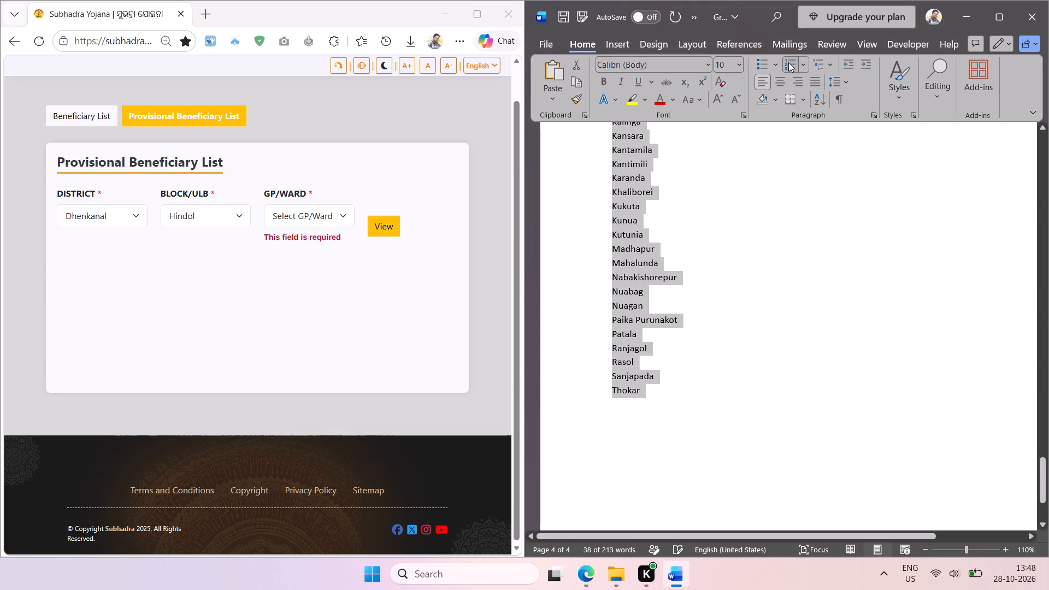
{"action": "double_click", "coordinate": [841, 63]}
{"action": "left_click", "coordinate": [757, 357]}
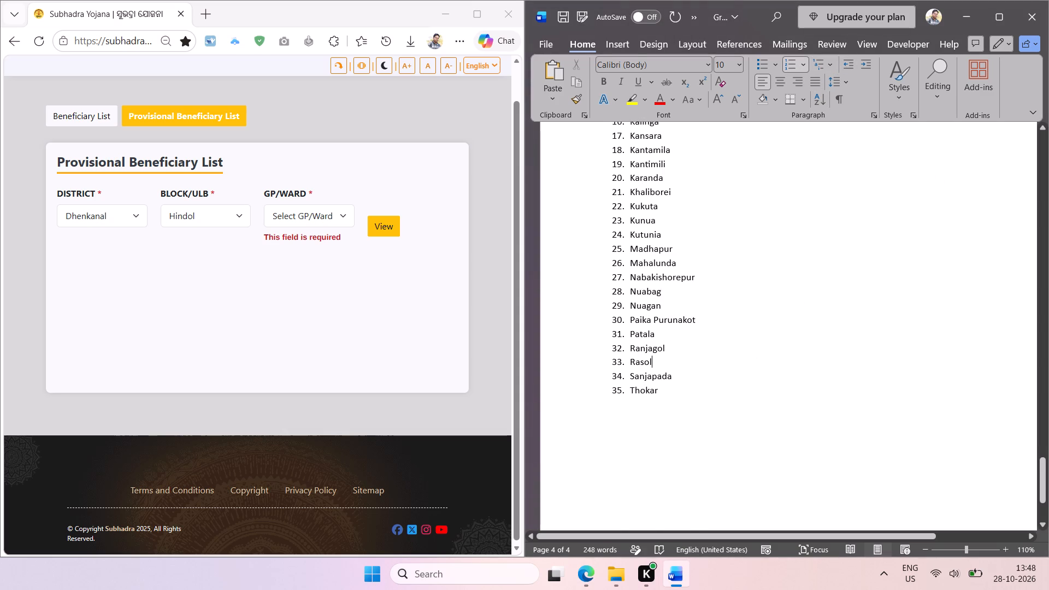
Copy the HINDOL heading and paste it below Thokar, leaving a blank line after the numbered list.
{"action": "scroll", "coordinate": [756, 357], "scroll_direction": "up", "scroll_amount": 3}
{"action": "double_click", "coordinate": [630, 252]}
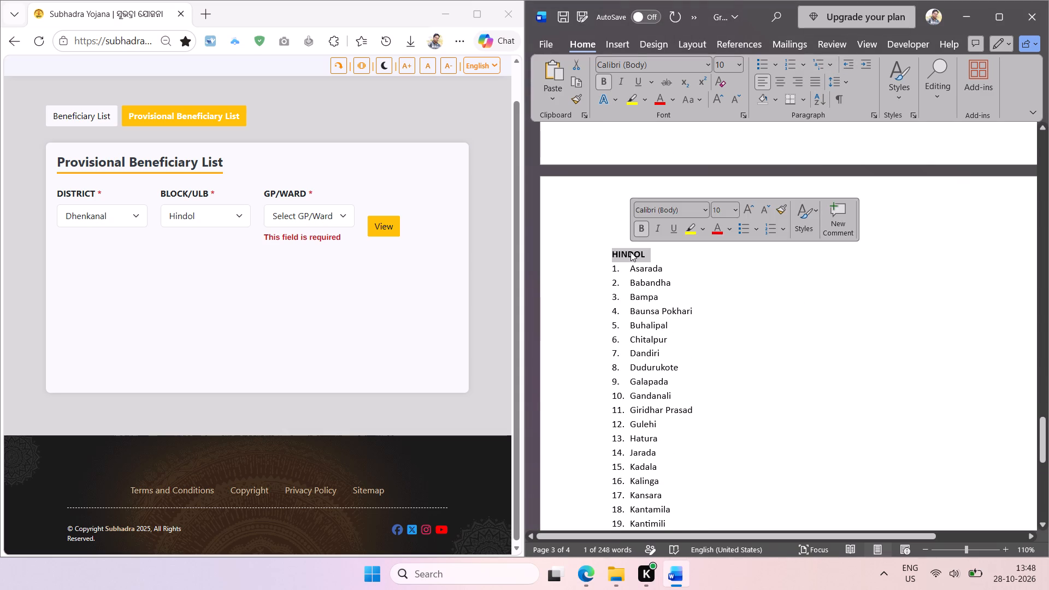
{"action": "key", "text": "ctrl+c"}
{"action": "left_click", "coordinate": [730, 486]}
{"action": "scroll", "coordinate": [717, 470], "scroll_direction": "down", "scroll_amount": 3}
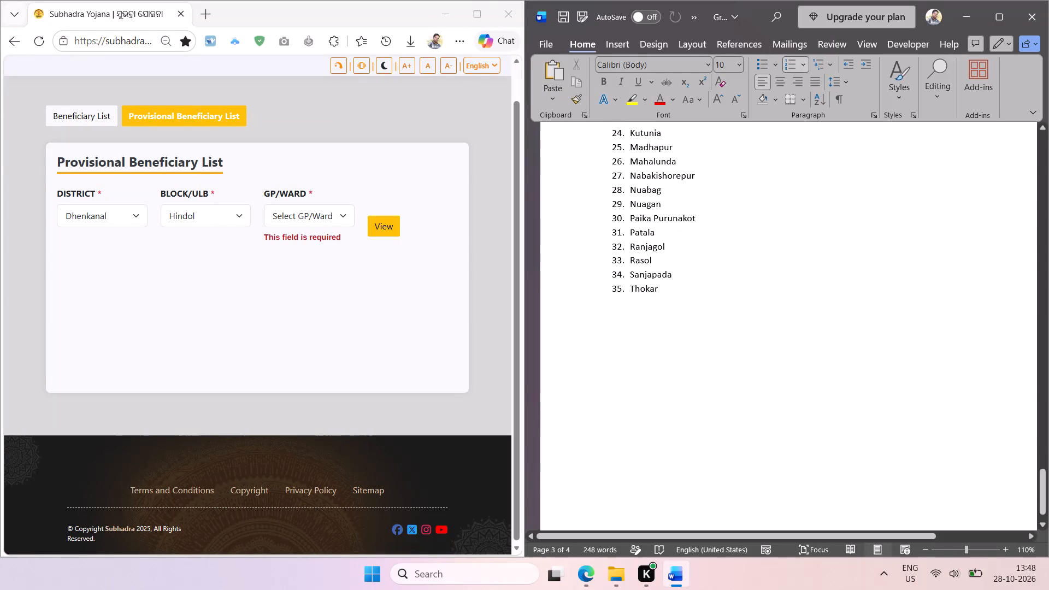
{"action": "left_click", "coordinate": [675, 291]}
{"action": "key", "text": "Return"}
{"action": "key", "text": "Return"}
{"action": "key", "text": "Return"}
{"action": "key", "text": "ctrl+v"}
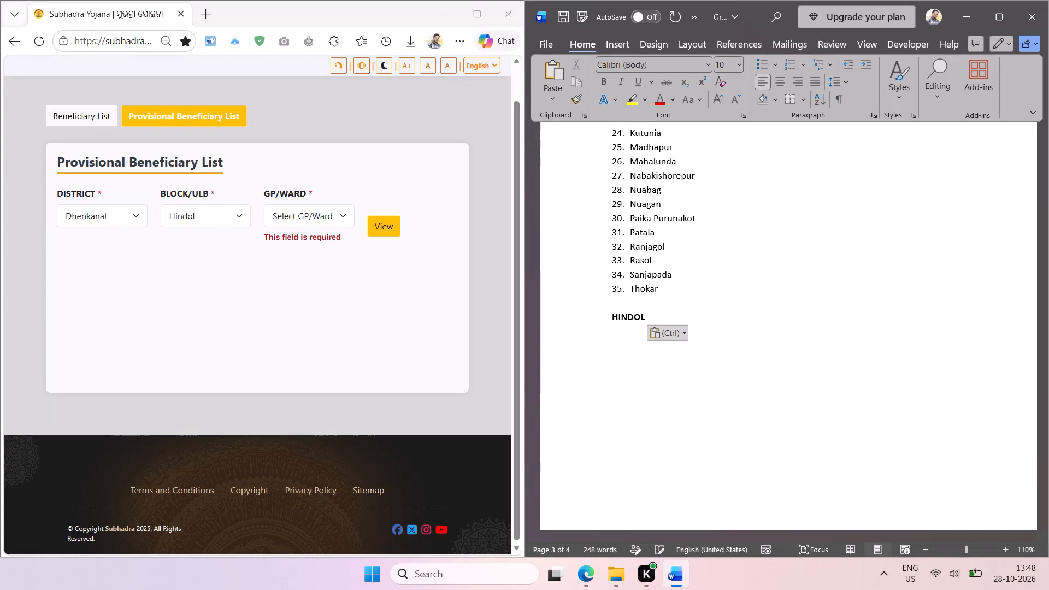
On the Subhadra Yojana page in Edge, set Block/ULB to Kamakhyanagar.
{"action": "scroll", "coordinate": [685, 296], "scroll_direction": "down", "scroll_amount": 2}
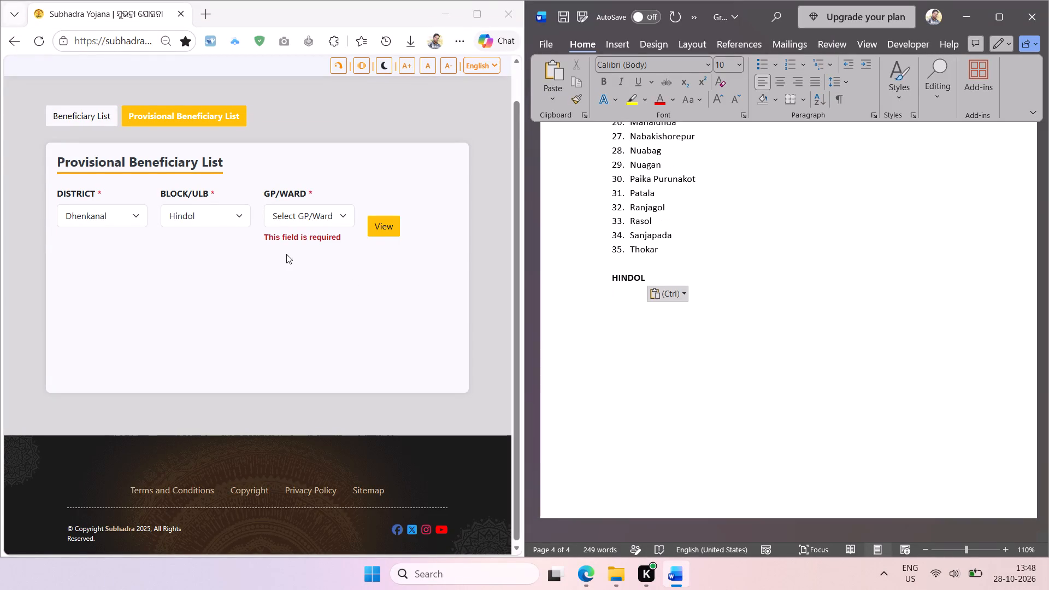
{"action": "left_click", "coordinate": [232, 219]}
{"action": "left_click", "coordinate": [228, 335]}
{"action": "left_click", "coordinate": [278, 315]}
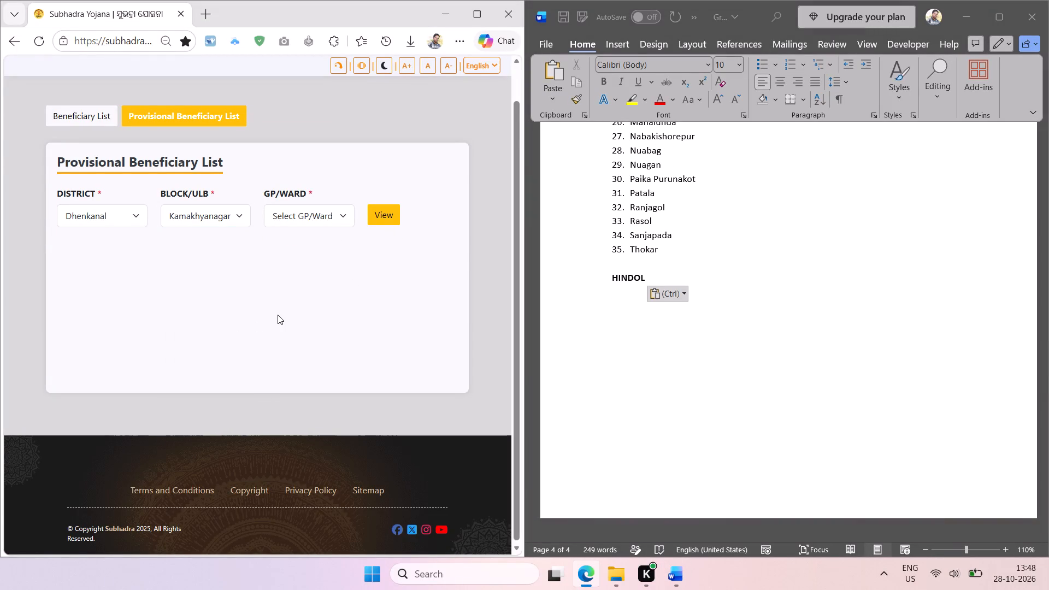
Extract the Kamakhyanagar block name as text and replace the pasted HINDOL heading in Word with it in capitals.
{"action": "key", "text": "shift+super+t"}
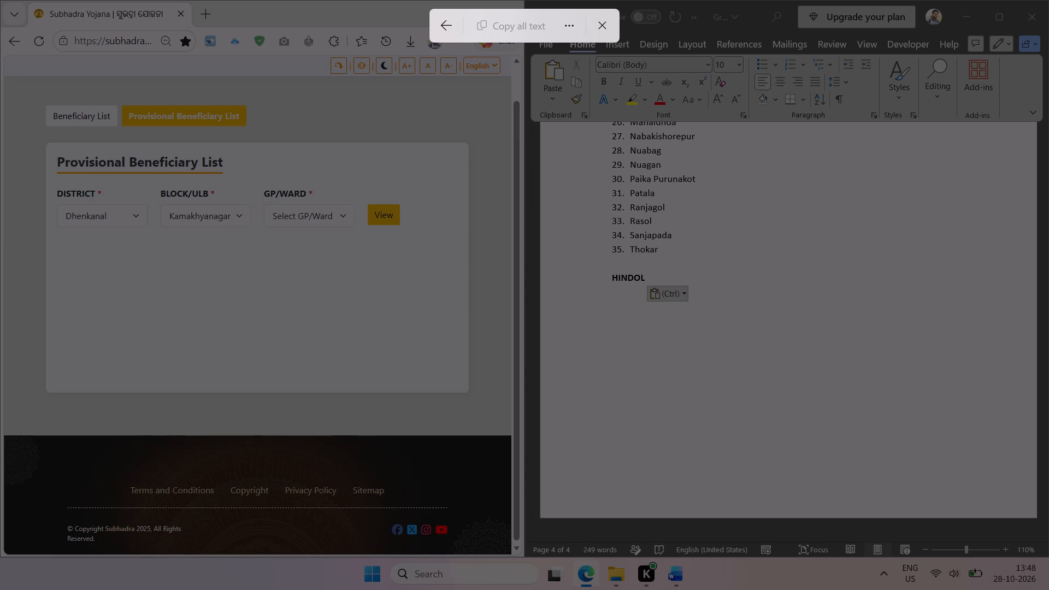
{"action": "left_click_drag", "start_coordinate": [164, 202], "coordinate": [235, 262]}
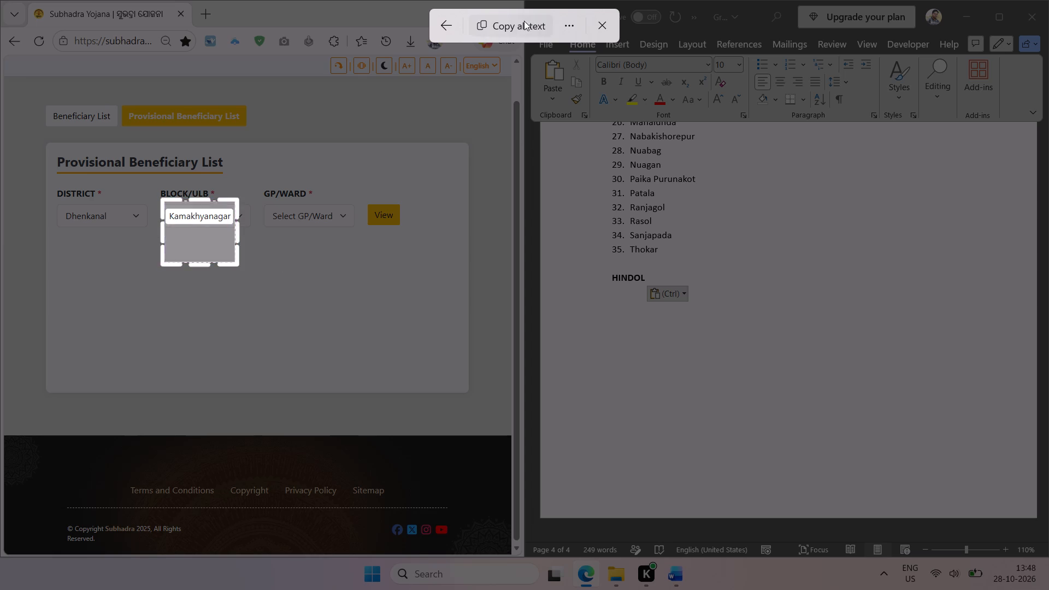
{"action": "left_click", "coordinate": [523, 21]}
{"action": "left_click", "coordinate": [638, 264]}
{"action": "double_click", "coordinate": [623, 269]}
{"action": "double_click", "coordinate": [623, 279]}
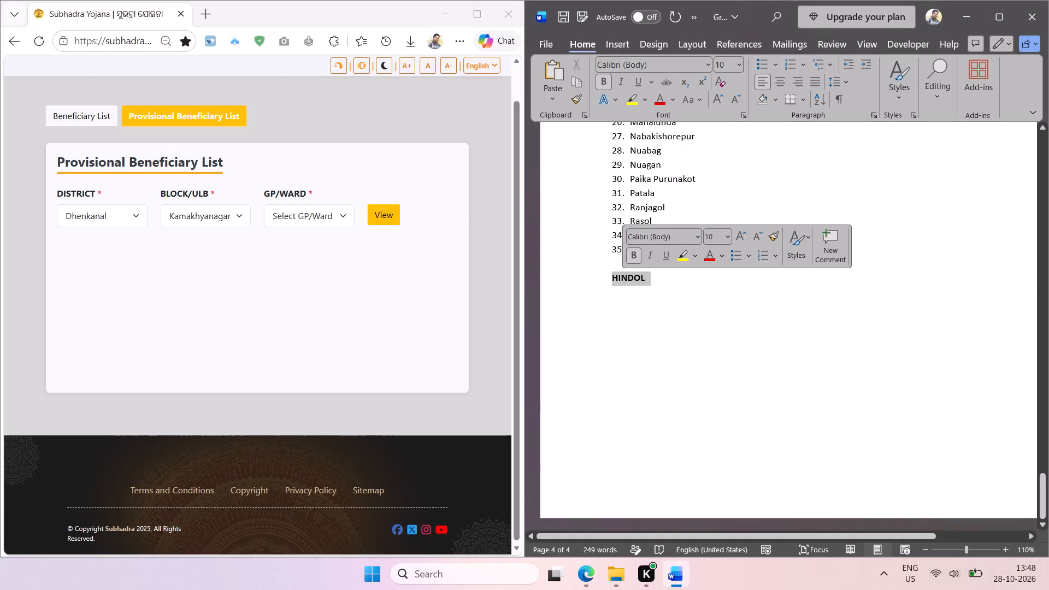
{"action": "key", "text": "ctrl+v"}
{"action": "key", "text": "shift+F3"}
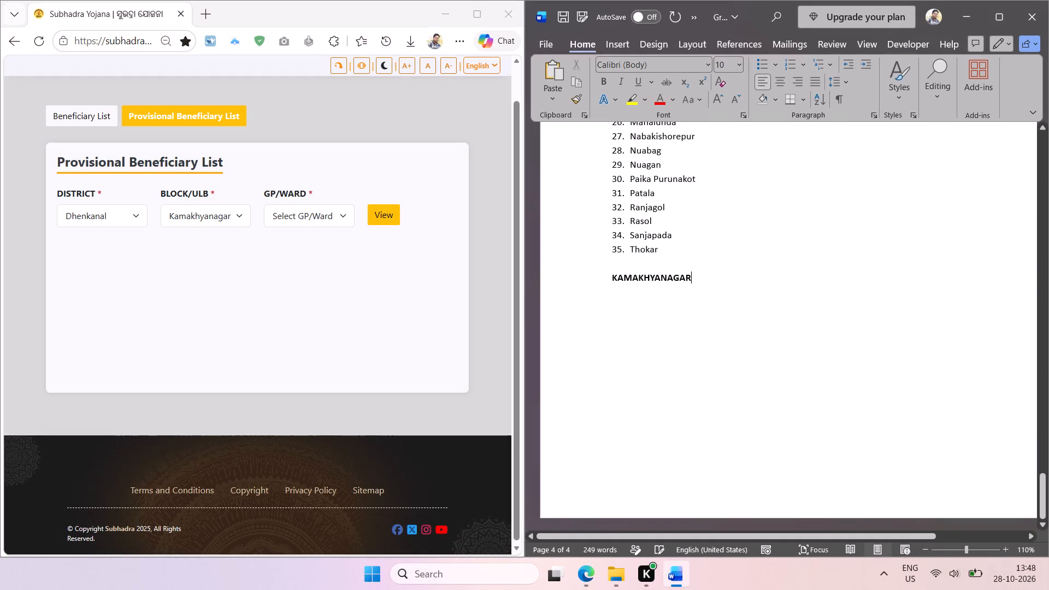
Insert a page break before the KAMAKHYANAGAR heading.
{"action": "left_click", "coordinate": [338, 223]}
{"action": "left_click", "coordinate": [338, 223]}
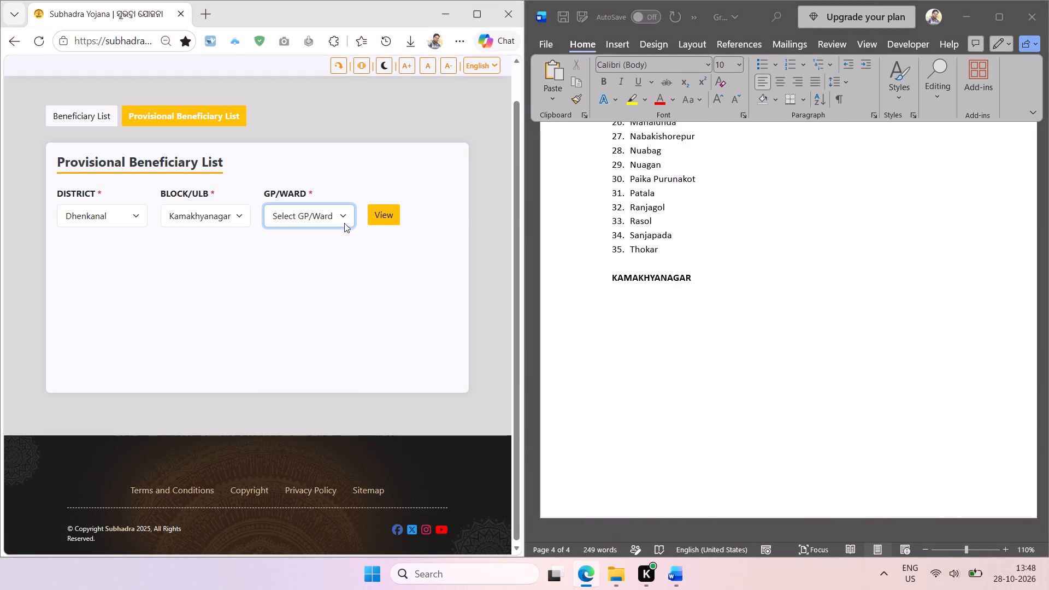
{"action": "left_click", "coordinate": [698, 293]}
{"action": "left_click", "coordinate": [609, 279]}
{"action": "key", "text": "ctrl+Return"}
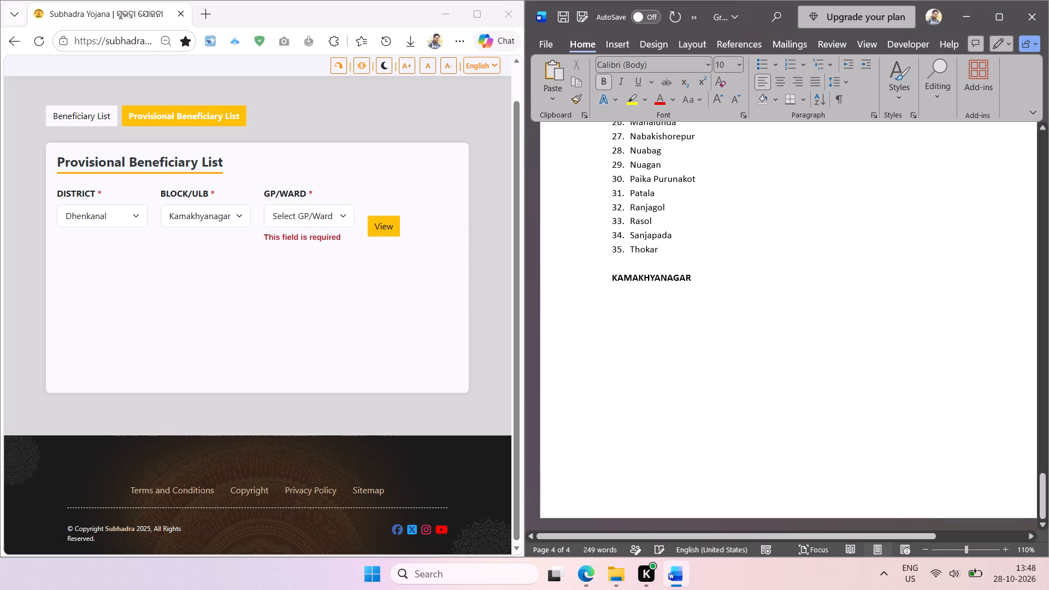
{"action": "scroll", "coordinate": [657, 288], "scroll_direction": "down", "scroll_amount": 2}
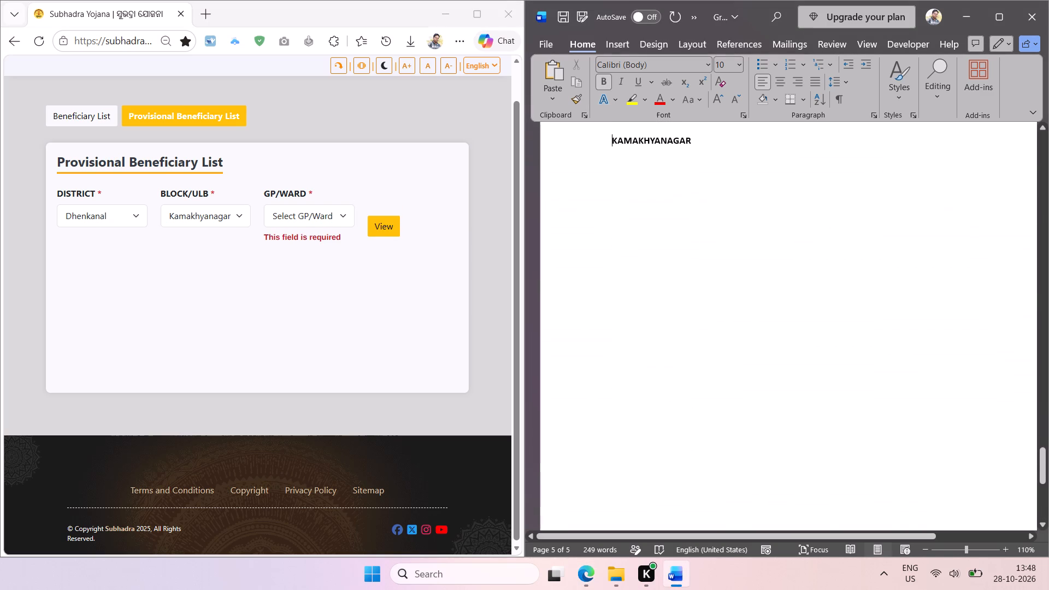
{"action": "scroll", "coordinate": [739, 267], "scroll_direction": "down", "scroll_amount": 2}
Extract the Kamakhyanagar GP/Ward names from Analabereni to Mahulpal on the site and paste them below the KAMAKHYANAGAR heading in Word.
{"action": "left_click", "coordinate": [350, 213]}
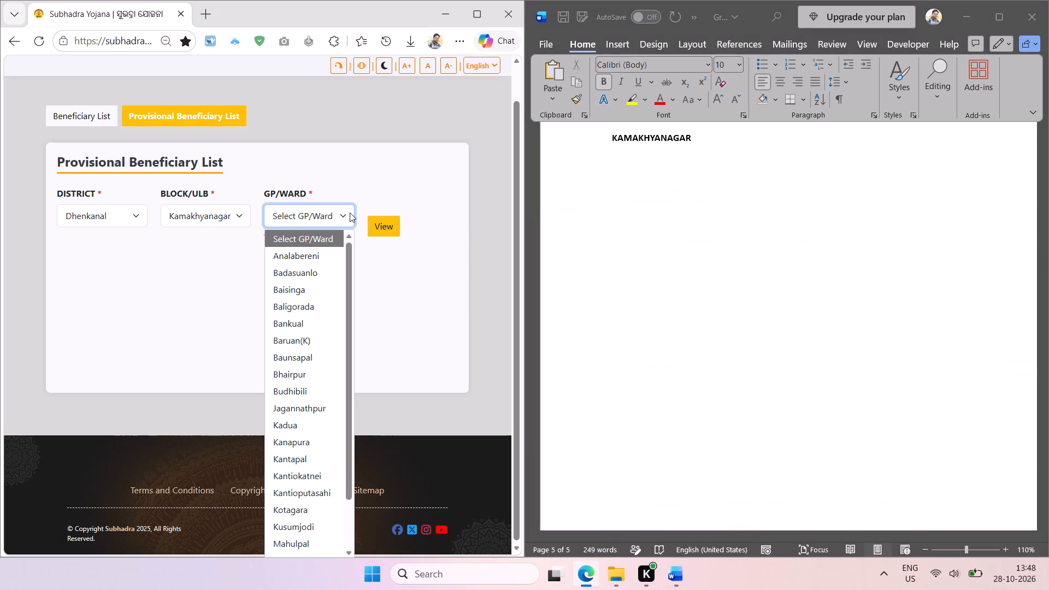
{"action": "key", "text": "shift+super+t"}
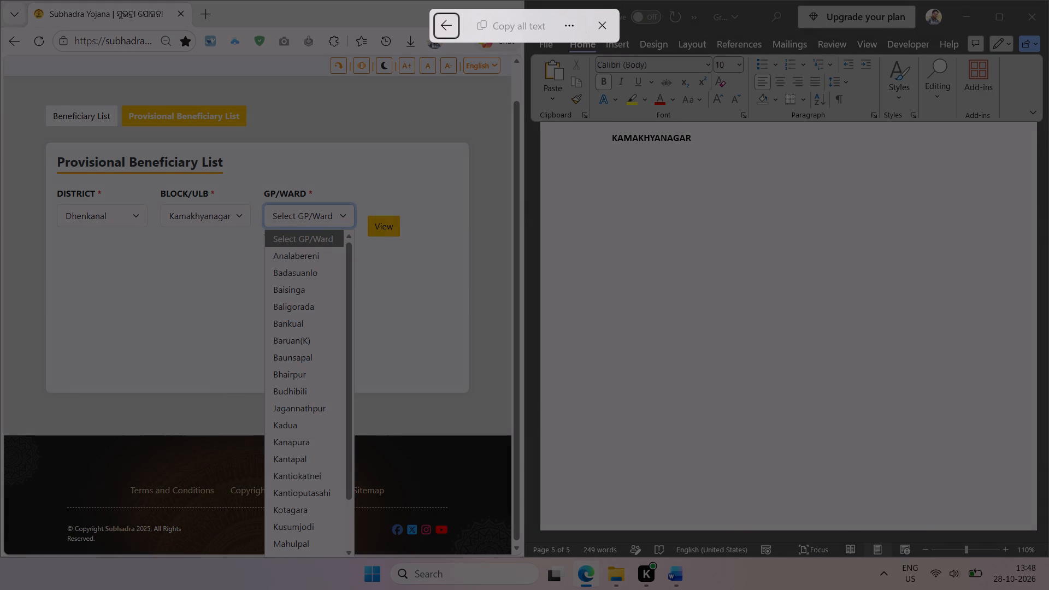
{"action": "left_click_drag", "start_coordinate": [266, 249], "coordinate": [338, 552]}
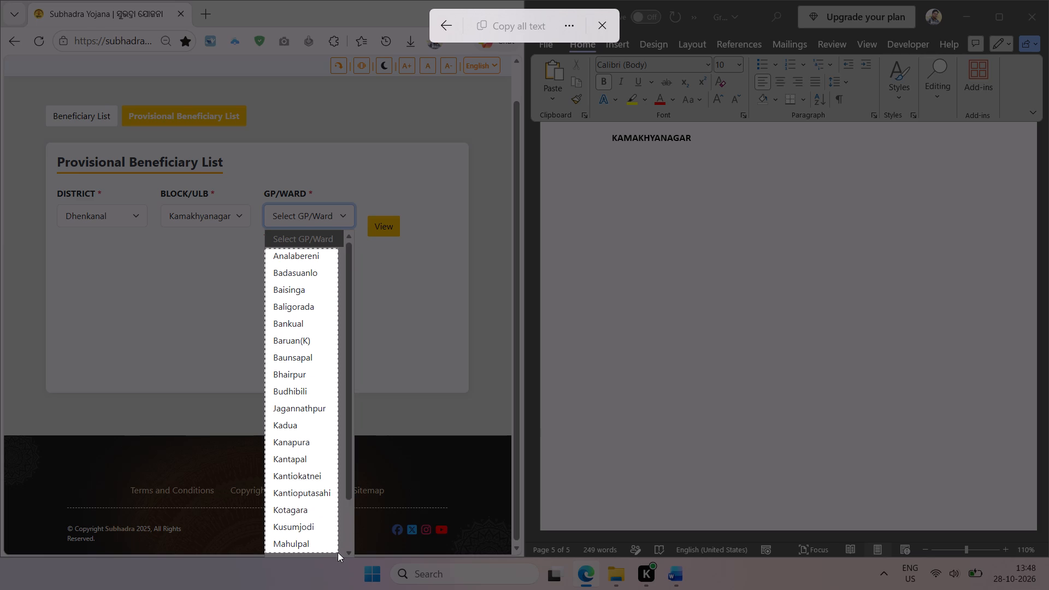
{"action": "left_click_drag", "start_coordinate": [338, 552], "coordinate": [339, 551]}
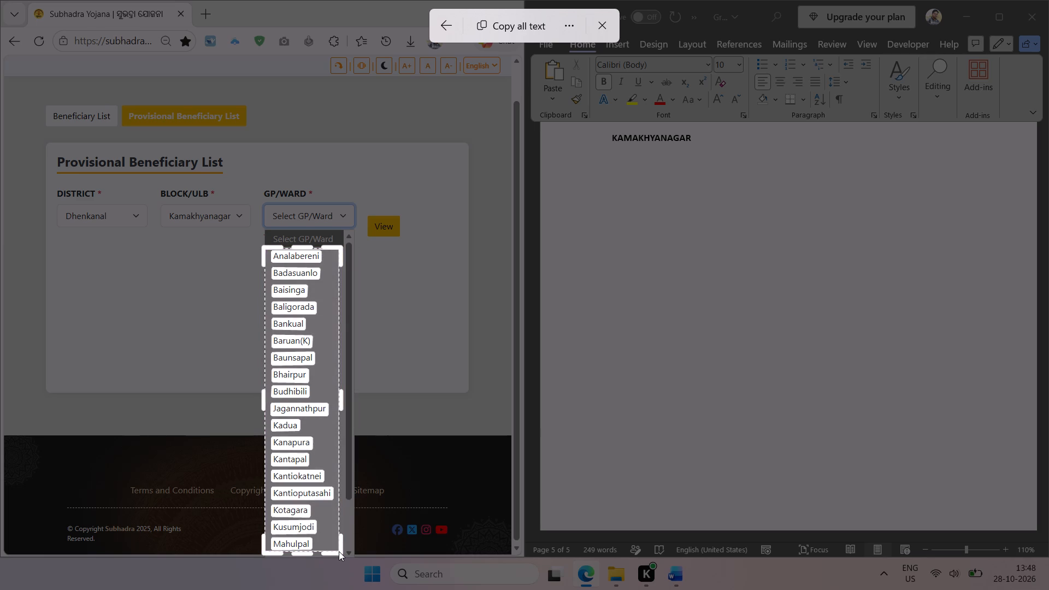
{"action": "left_click", "coordinate": [499, 27]}
{"action": "left_click", "coordinate": [655, 161]}
{"action": "left_click", "coordinate": [637, 157]}
{"action": "left_click", "coordinate": [703, 142]}
{"action": "key", "text": "Return"}
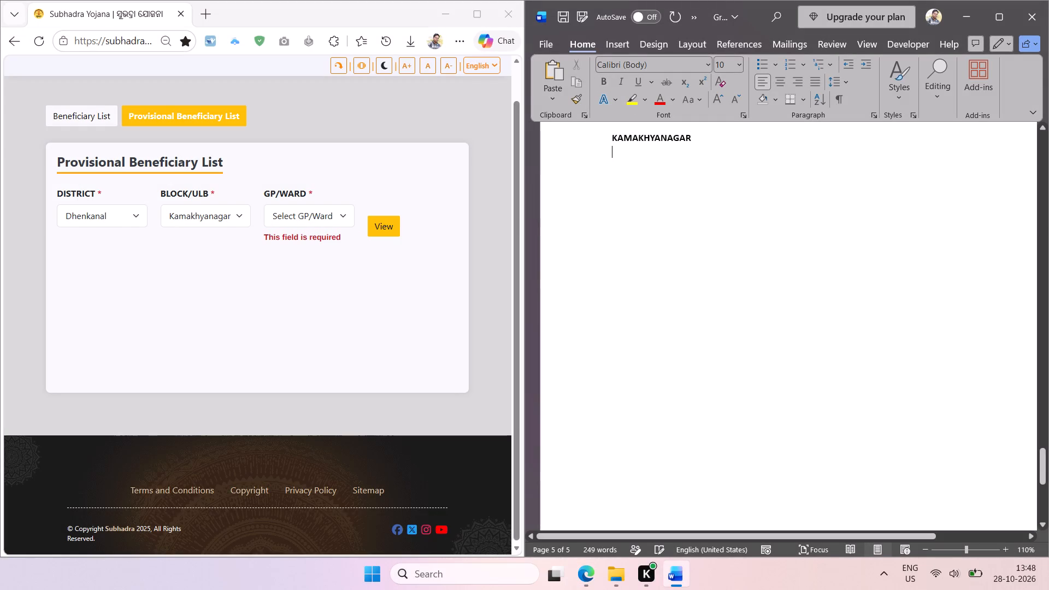
{"action": "key", "text": "ctrl+v"}
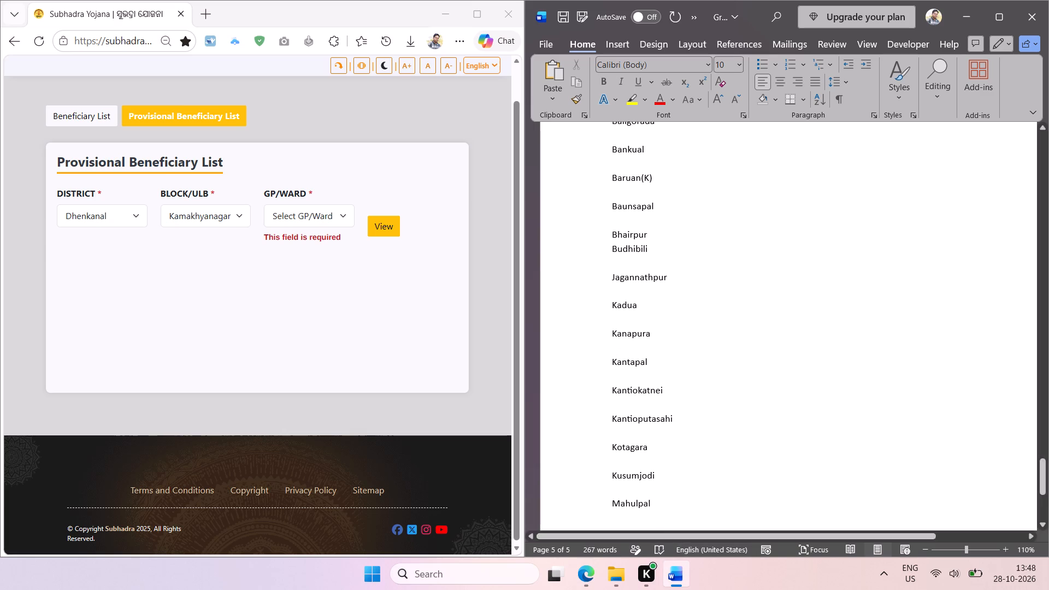
Extract the remaining Kamakhyanagar GP/Ward names from Mahulpal to Tumsinga on the site and paste them at the end of the Word list.
{"action": "key", "text": "Return"}
{"action": "key", "text": "Return"}
{"action": "scroll", "coordinate": [657, 468], "scroll_direction": "down", "scroll_amount": 2}
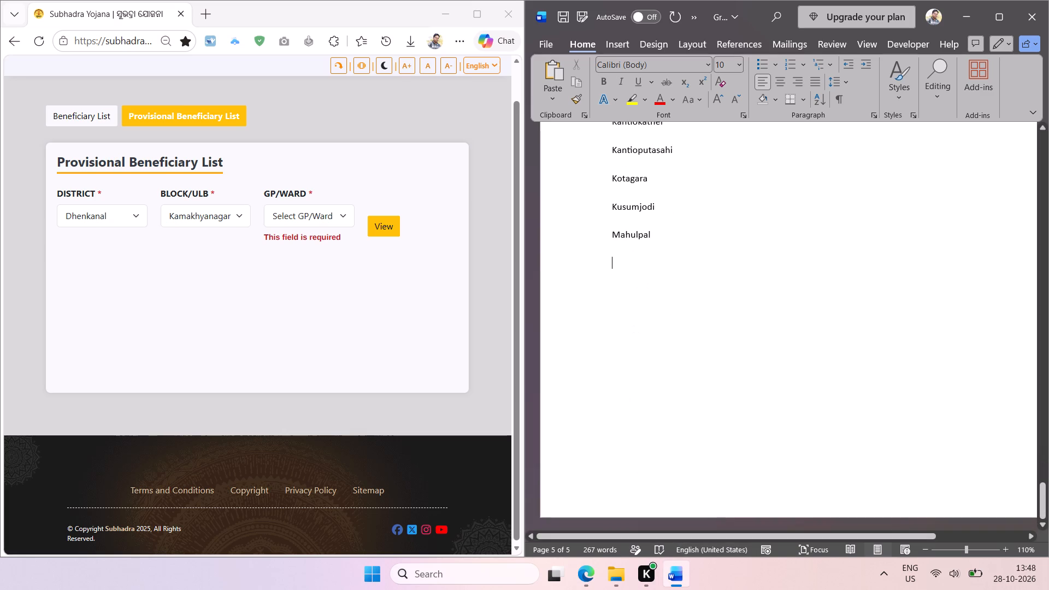
{"action": "scroll", "coordinate": [658, 464], "scroll_direction": "down", "scroll_amount": 1}
{"action": "left_click", "coordinate": [342, 216]}
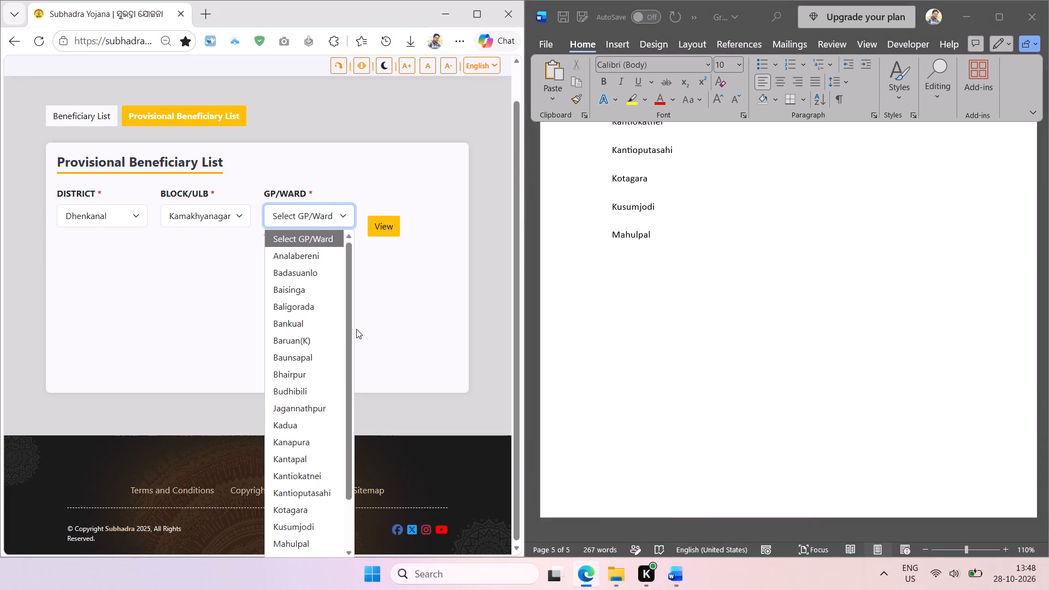
{"action": "left_click_drag", "start_coordinate": [353, 327], "coordinate": [362, 465]}
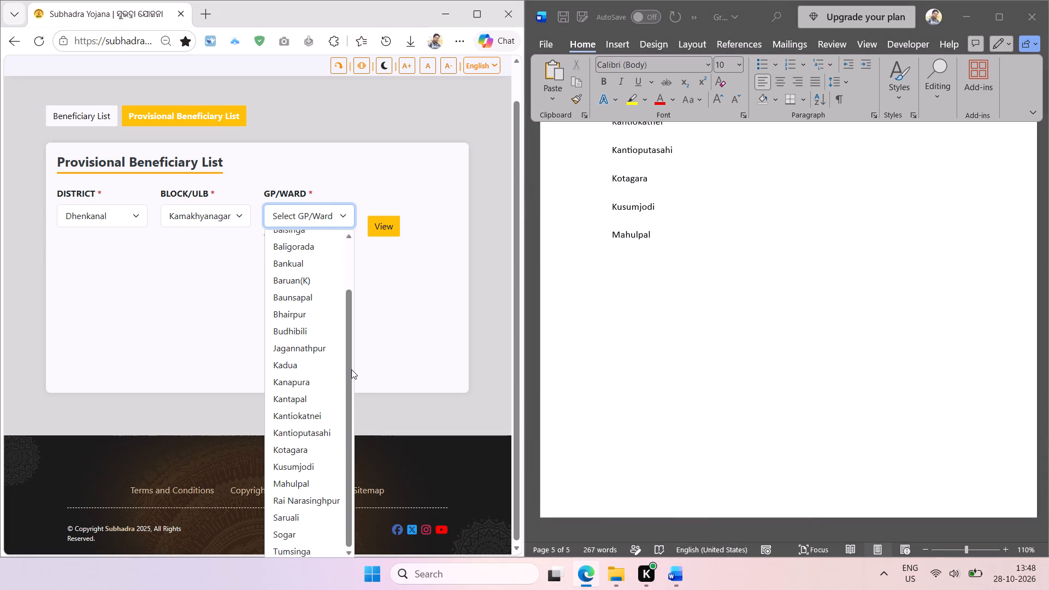
{"action": "key", "text": "shift+super+t"}
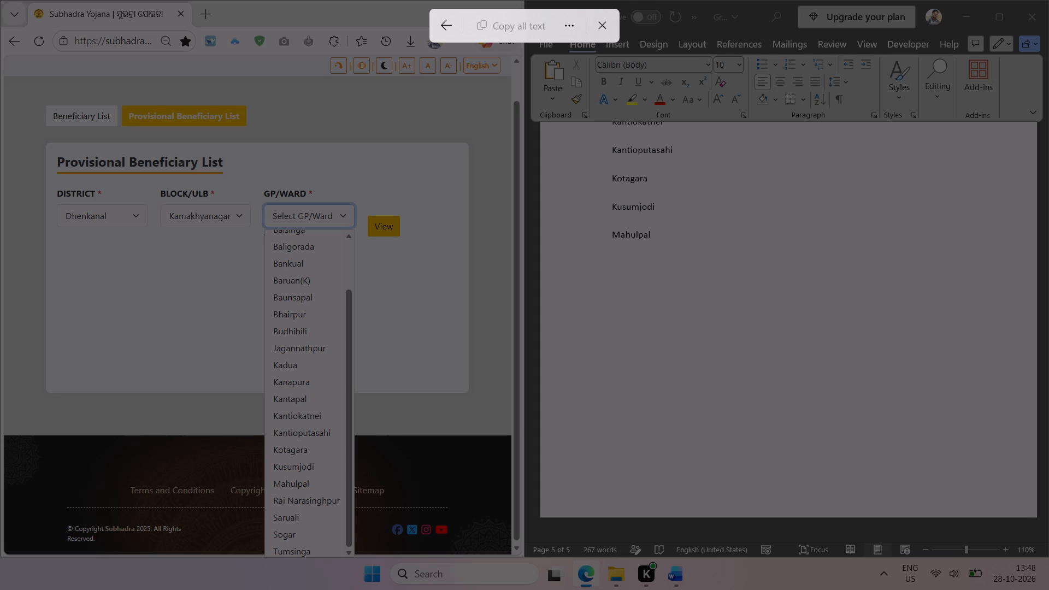
{"action": "left_click_drag", "start_coordinate": [269, 475], "coordinate": [346, 568]}
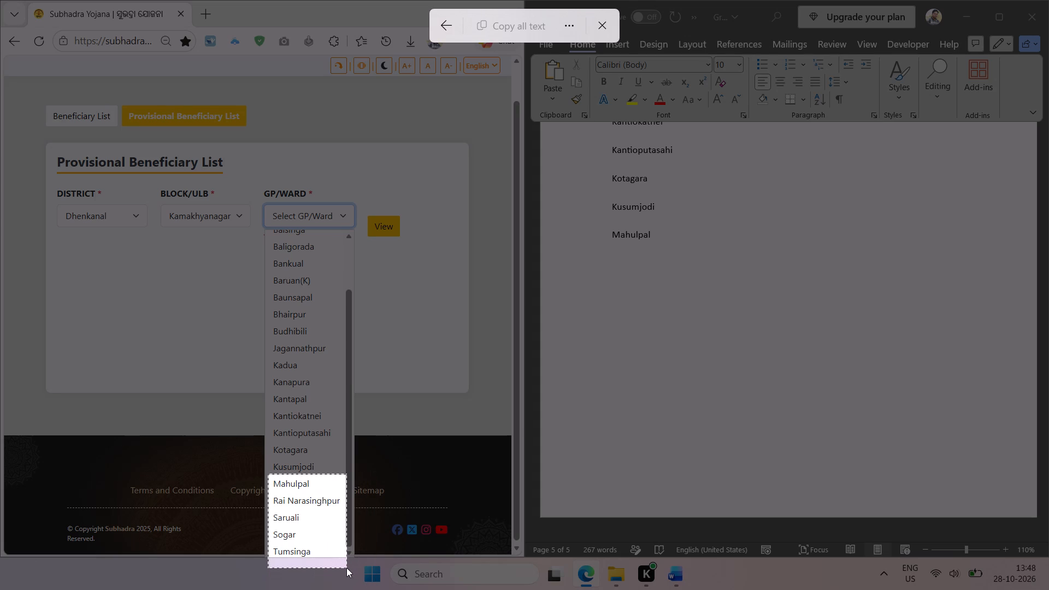
{"action": "left_click_drag", "start_coordinate": [346, 568], "coordinate": [346, 568]}
{"action": "left_click", "coordinate": [534, 28]}
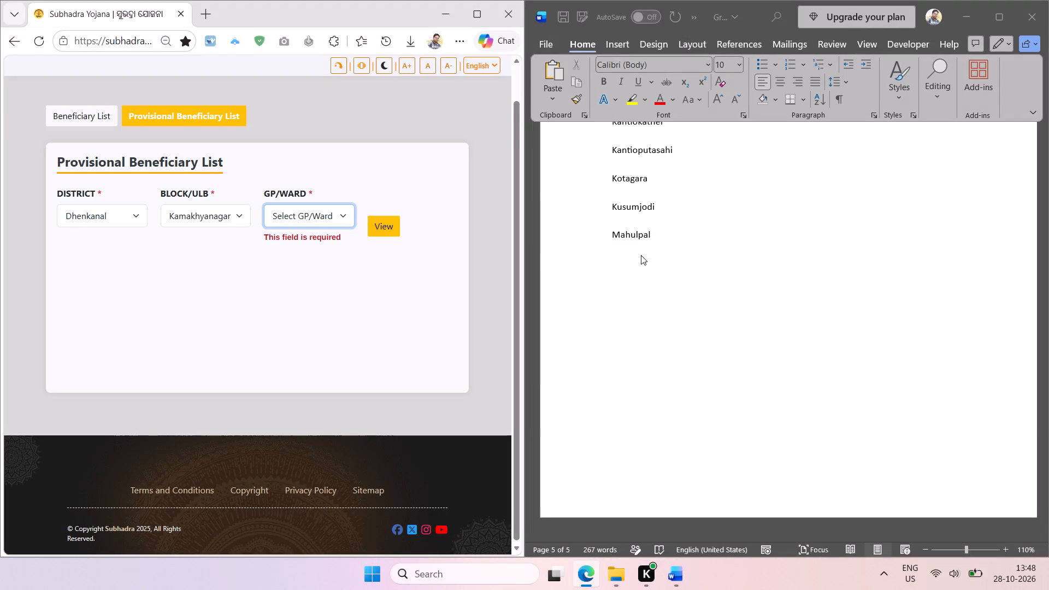
{"action": "left_click", "coordinate": [631, 246]}
{"action": "key", "text": "ctrl+v"}
Delete the duplicate Mahulpal entry from the newly pasted names.
{"action": "double_click", "coordinate": [635, 257]}
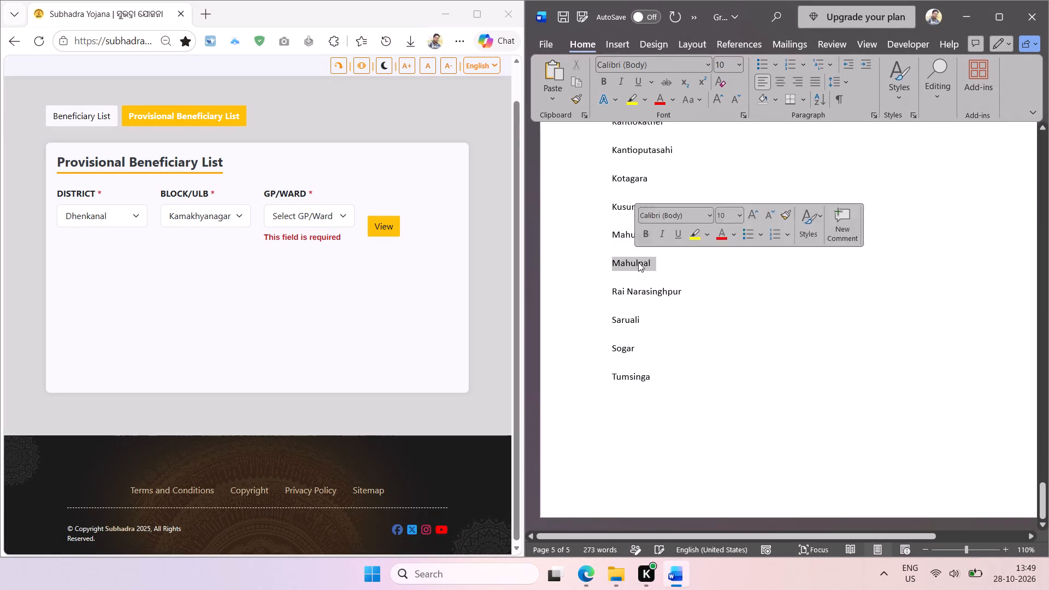
{"action": "key", "text": "BackSpace"}
Remove the blank lines between the names from Kantiokatnei to Tumsinga.
{"action": "left_click", "coordinate": [632, 353]}
{"action": "key", "text": "BackSpace"}
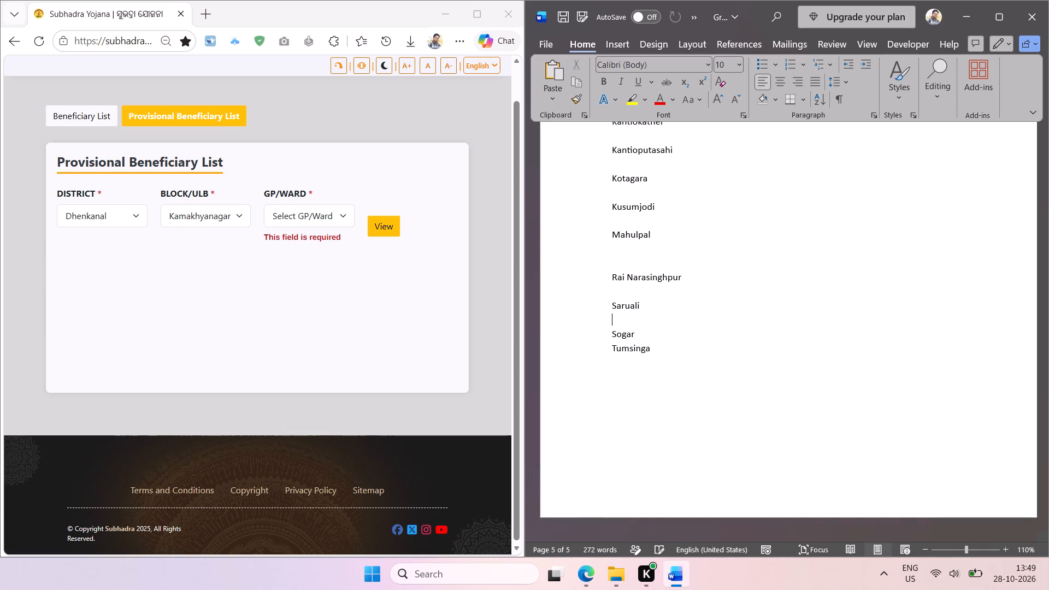
{"action": "key", "text": "Up"}
{"action": "key", "text": "BackSpace"}
{"action": "key", "text": "Up"}
{"action": "key", "text": "BackSpace"}
{"action": "key", "text": "Up"}
{"action": "key", "text": "BackSpace"}
{"action": "key", "text": "BackSpace"}
{"action": "key", "text": "Up"}
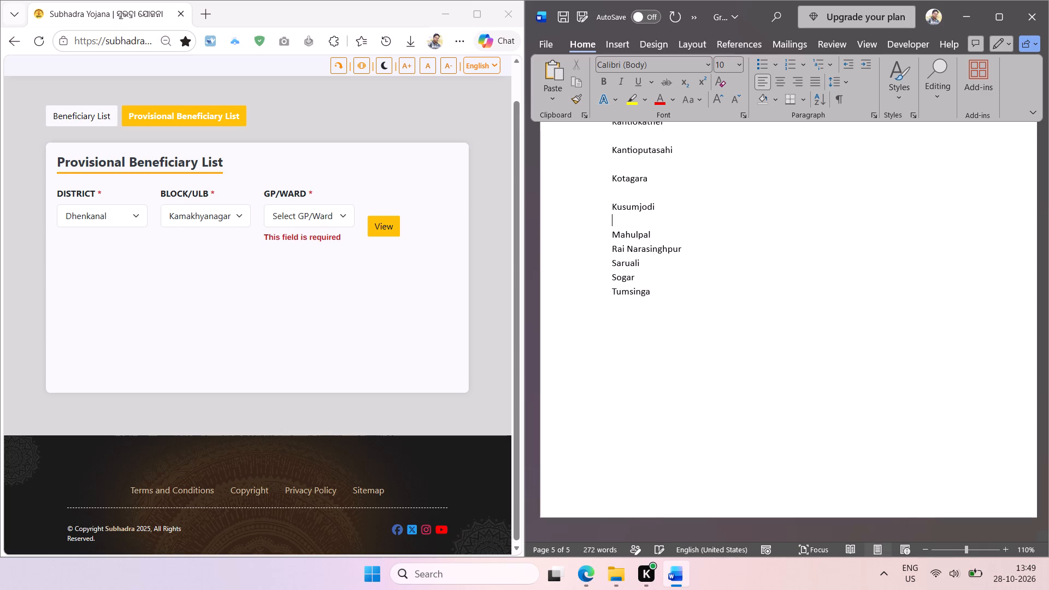
{"action": "key", "text": "BackSpace"}
{"action": "key", "text": "Up"}
{"action": "key", "text": "BackSpace"}
{"action": "key", "text": "Up"}
{"action": "key", "text": "BackSpace"}
{"action": "key", "text": "Up"}
{"action": "key", "text": "BackSpace"}
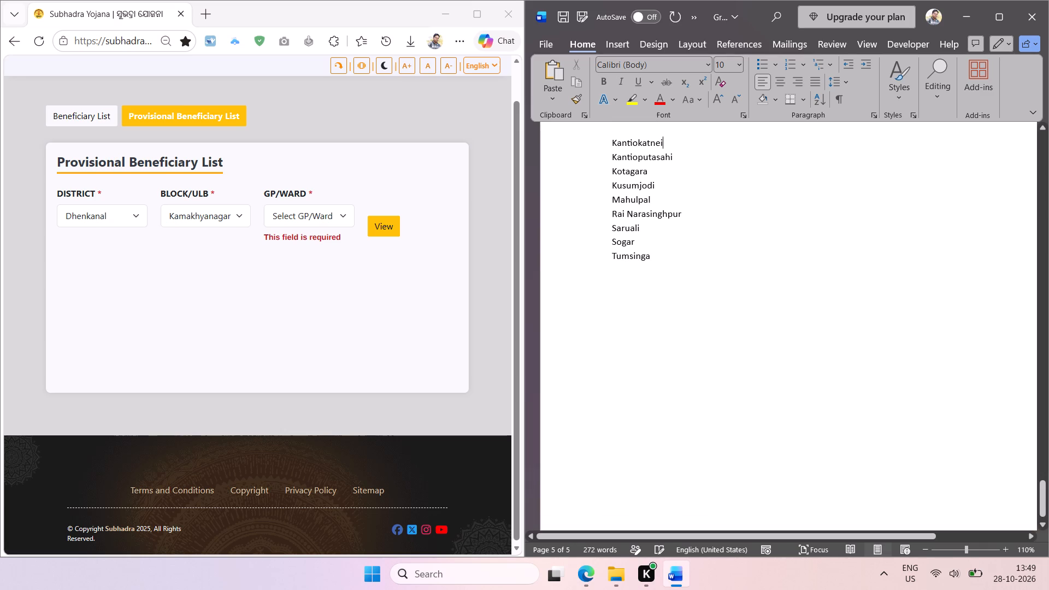
Remove the blank lines between the names from Budhibili to Kantiokatnei.
{"action": "scroll", "coordinate": [632, 353], "scroll_direction": "up", "scroll_amount": 1}
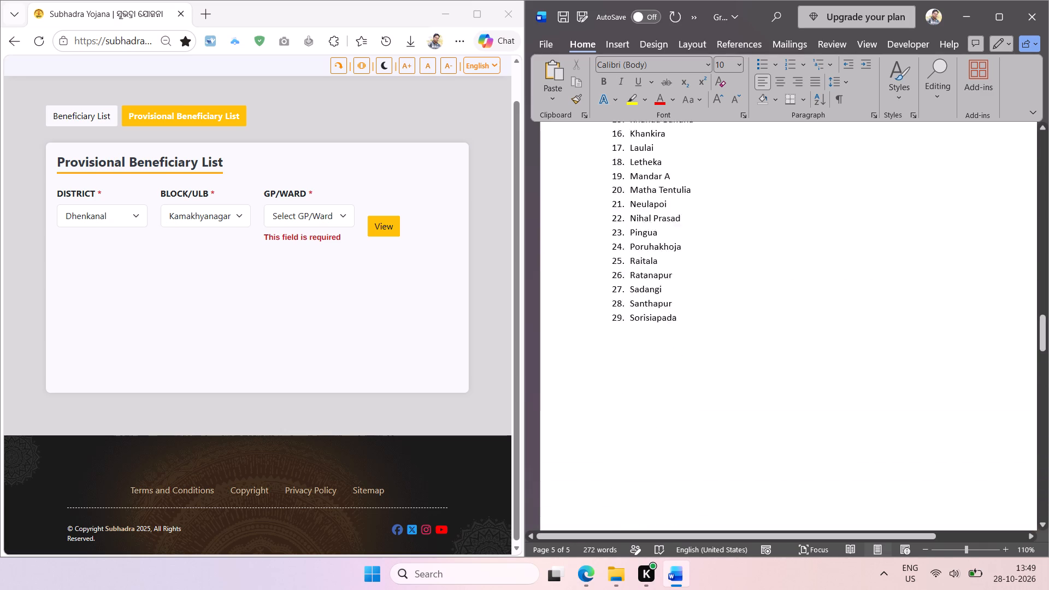
{"action": "scroll", "coordinate": [632, 353], "scroll_direction": "up", "scroll_amount": 1}
{"action": "scroll", "coordinate": [632, 353], "scroll_direction": "down", "scroll_amount": 4}
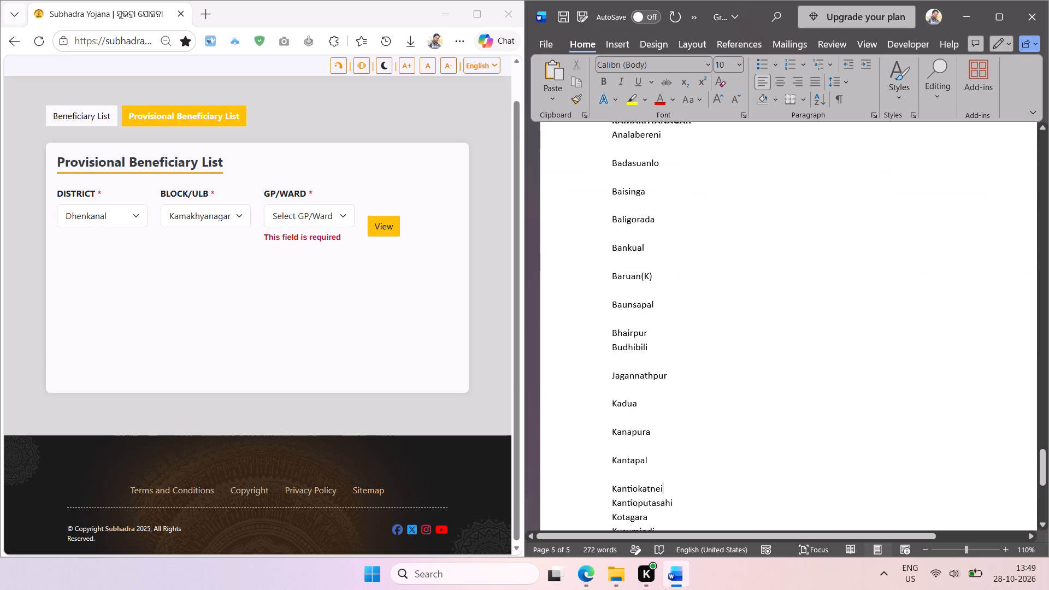
{"action": "scroll", "coordinate": [632, 353], "scroll_direction": "down", "scroll_amount": 3}
{"action": "key", "text": "Up"}
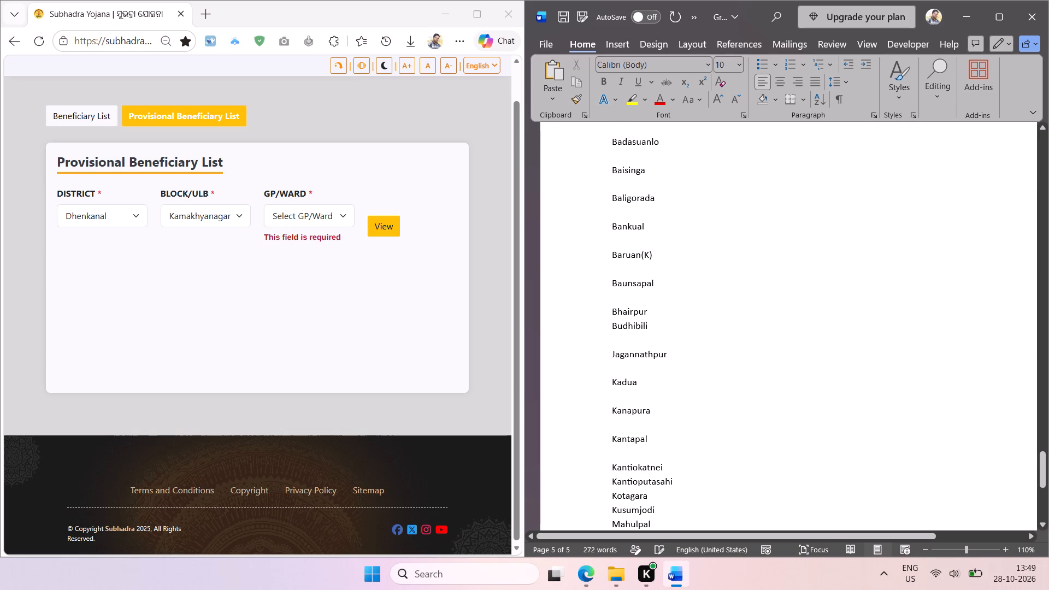
{"action": "key", "text": "BackSpace"}
{"action": "key", "text": "Up"}
{"action": "key", "text": "BackSpace"}
{"action": "key", "text": "Up"}
{"action": "key", "text": "BackSpace"}
{"action": "key", "text": "Up"}
{"action": "key", "text": "BackSpace"}
{"action": "key", "text": "Up"}
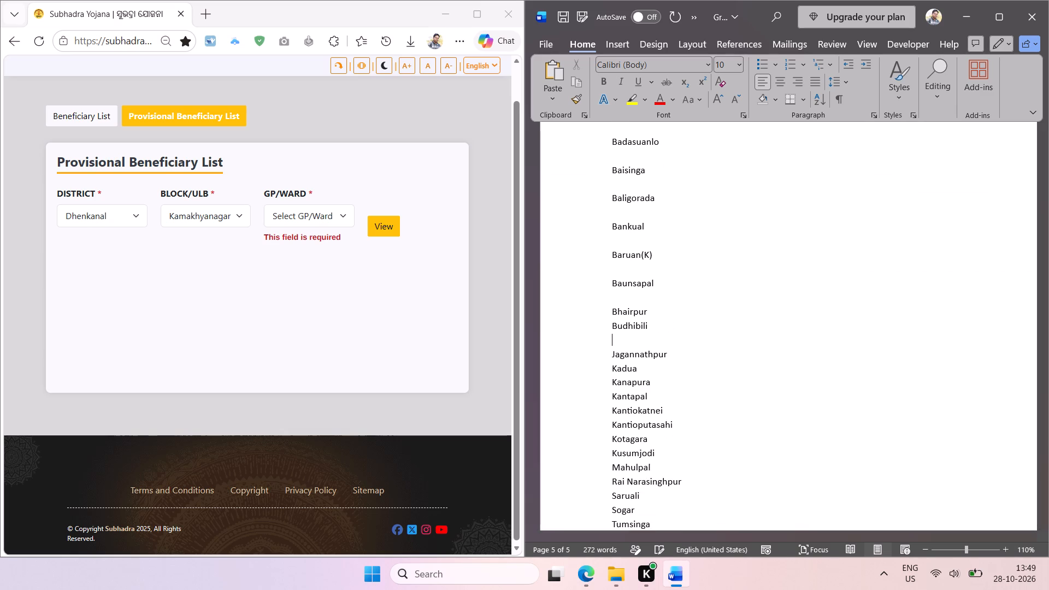
{"action": "key", "text": "BackSpace"}
Remove the blank lines between the names from Analabereni to Bhairpur.
{"action": "key", "text": "Up"}
{"action": "key", "text": "Up"}
{"action": "key", "text": "BackSpace"}
{"action": "key", "text": "Up"}
{"action": "key", "text": "BackSpace"}
{"action": "key", "text": "Up"}
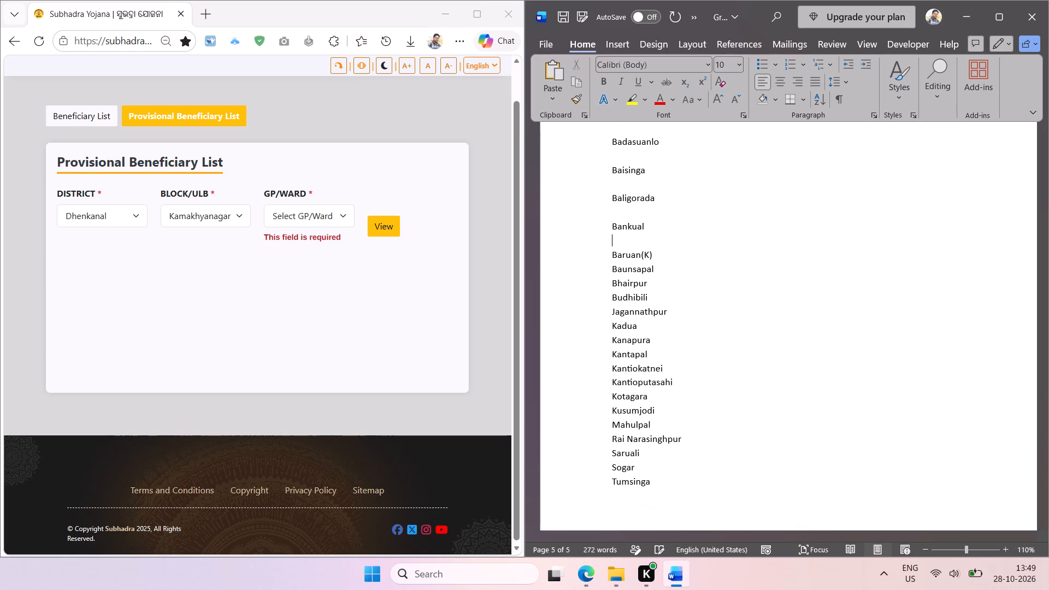
{"action": "key", "text": "BackSpace"}
{"action": "key", "text": "Up"}
{"action": "key", "text": "BackSpace"}
{"action": "key", "text": "Up"}
{"action": "key", "text": "BackSpace"}
{"action": "key", "text": "Up"}
{"action": "key", "text": "BackSpace"}
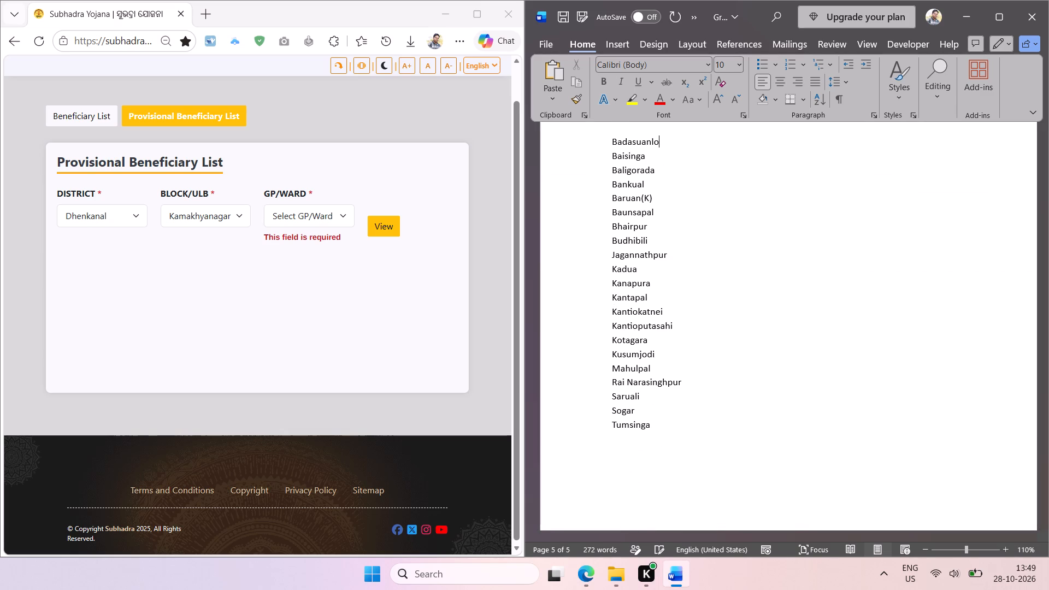
{"action": "scroll", "coordinate": [632, 353], "scroll_direction": "up", "scroll_amount": 2}
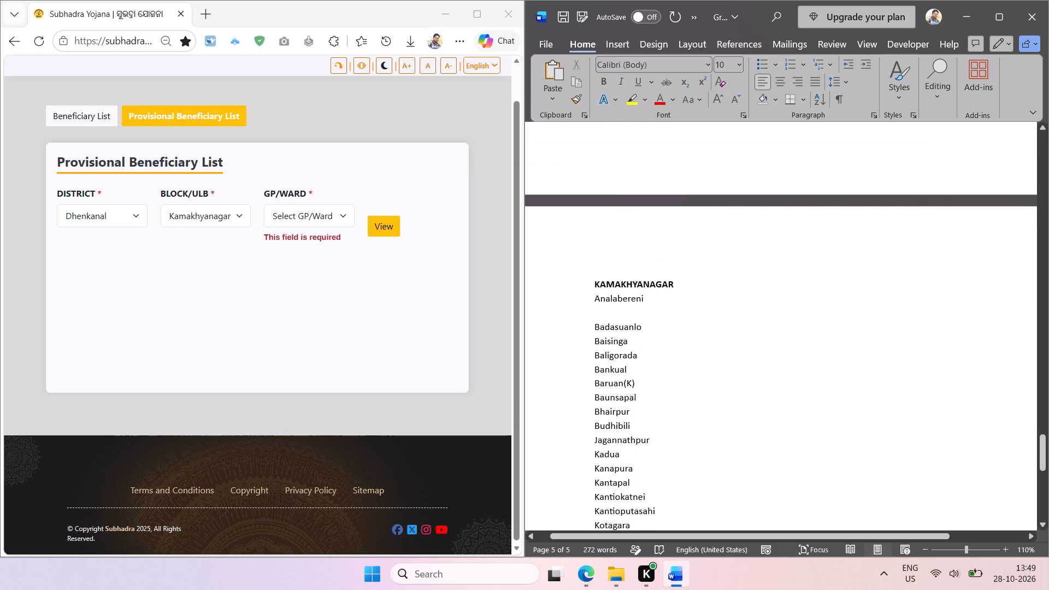
{"action": "key", "text": "Up"}
{"action": "key", "text": "BackSpace"}
{"action": "scroll", "coordinate": [626, 333], "scroll_direction": "down", "scroll_amount": 1}
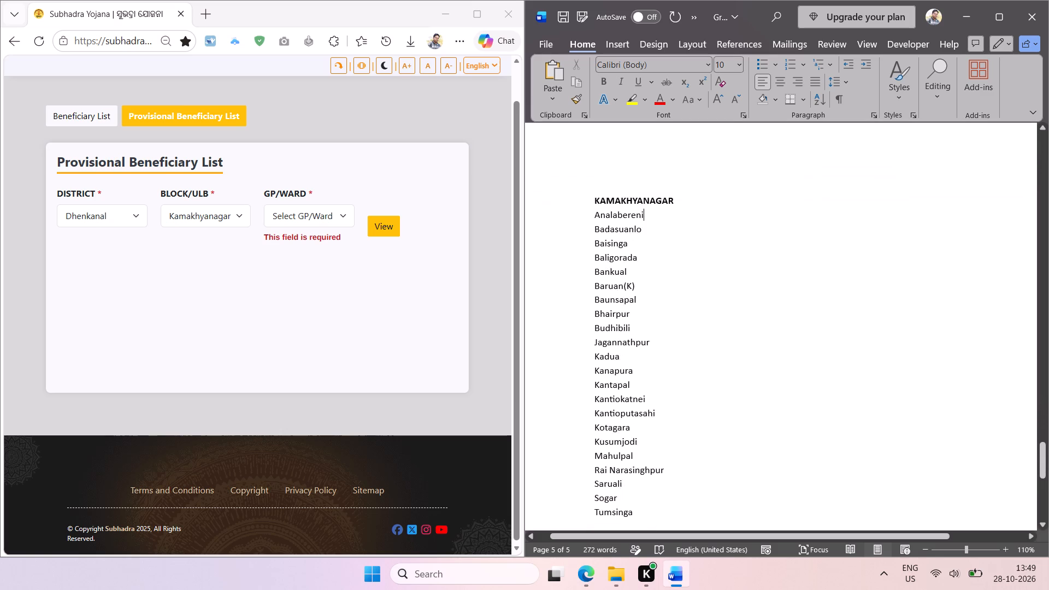
Sort the Kamakhyanagar names from Analabereni to Tumsinga alphabetically.
{"action": "scroll", "coordinate": [626, 333], "scroll_direction": "down", "scroll_amount": 1}
{"action": "left_click_drag", "start_coordinate": [638, 452], "coordinate": [609, 240]}
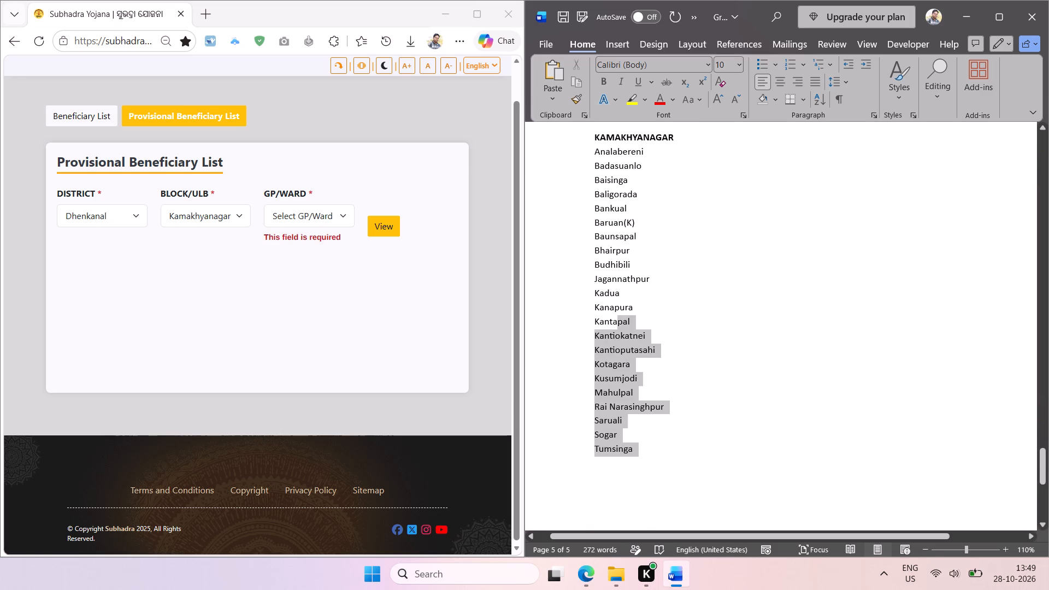
{"action": "left_click_drag", "start_coordinate": [609, 240], "coordinate": [592, 155]}
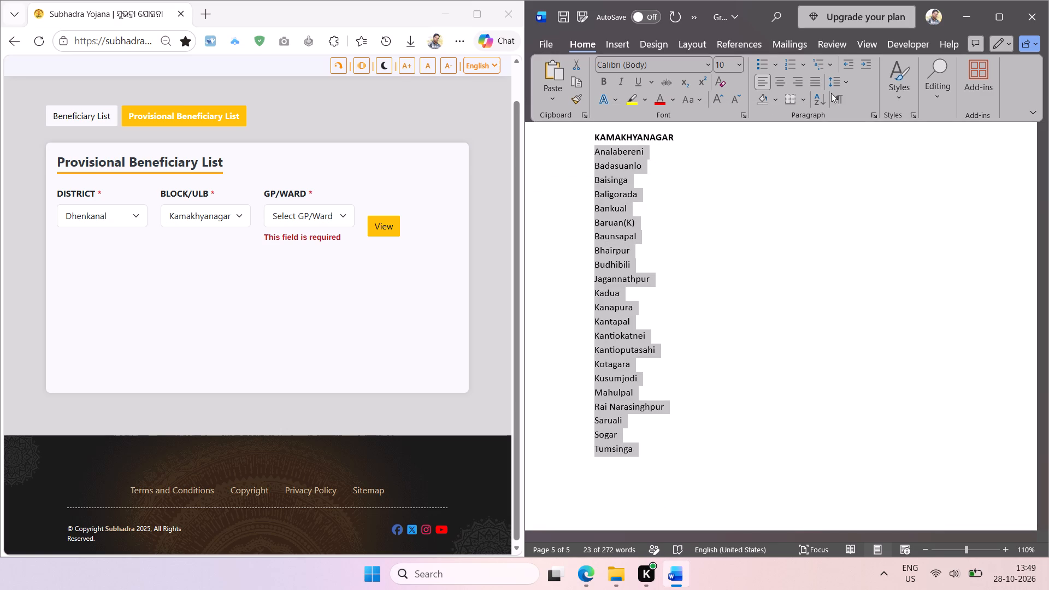
{"action": "left_click", "coordinate": [815, 103]}
{"action": "left_click", "coordinate": [815, 103]}
{"action": "key", "text": "Return"}
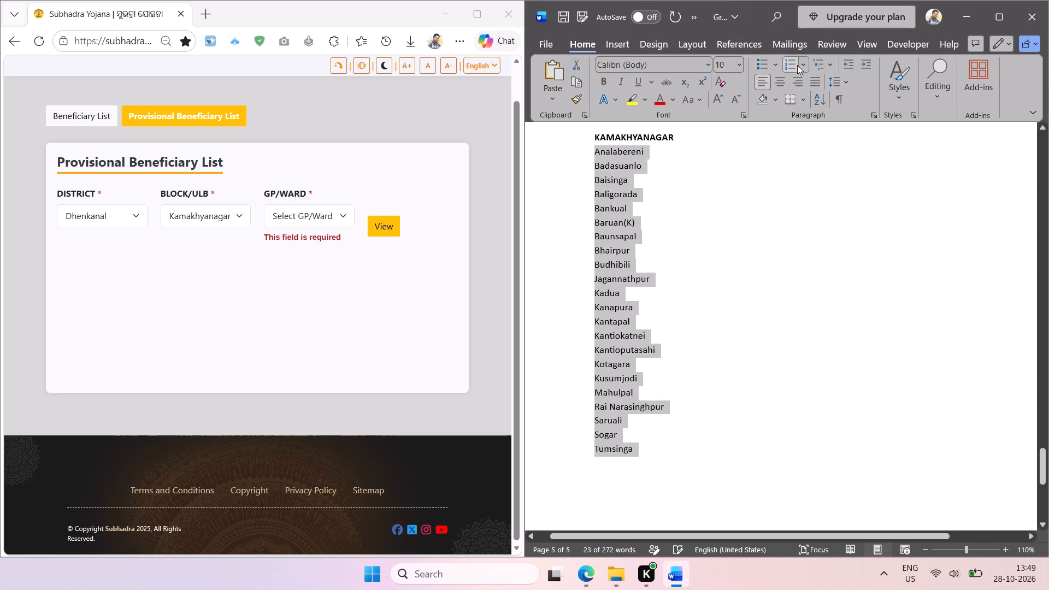
Apply numbering to the sorted Kamakhyanagar names and decrease the list's indent to align it with the heading.
{"action": "left_click", "coordinate": [797, 65]}
{"action": "double_click", "coordinate": [851, 66]}
{"action": "left_click", "coordinate": [734, 225]}
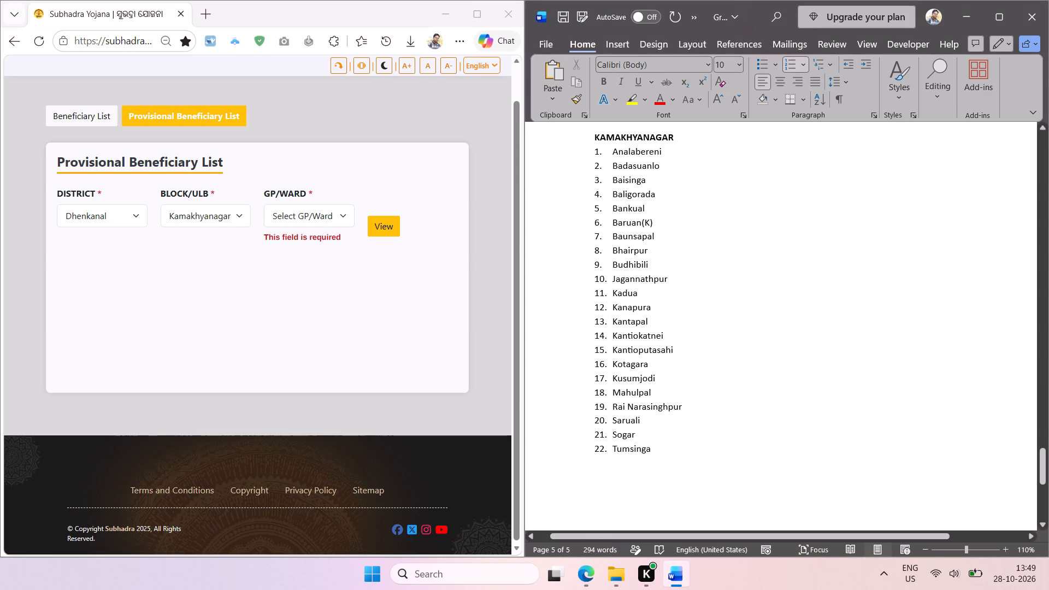
Copy the KAMAKHYANAGAR heading and paste it below the numbered list, leaving a blank line after Tumsinga.
{"action": "double_click", "coordinate": [659, 138]}
{"action": "key", "text": "ctrl+c"}
{"action": "scroll", "coordinate": [681, 428], "scroll_direction": "down", "scroll_amount": 1}
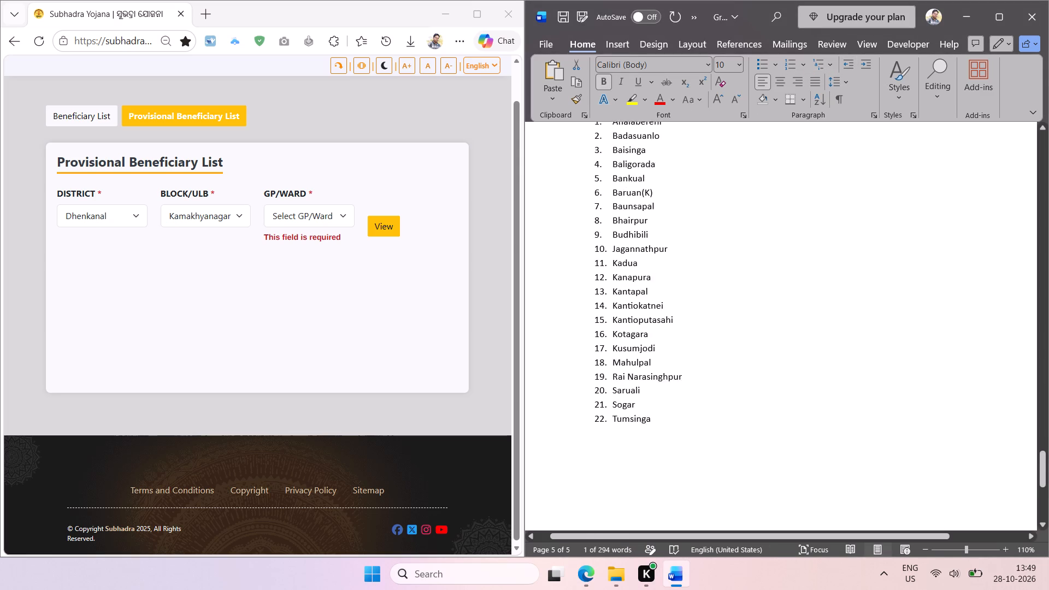
{"action": "scroll", "coordinate": [681, 428], "scroll_direction": "down", "scroll_amount": 1}
{"action": "left_click", "coordinate": [663, 347]}
{"action": "key", "text": "Return"}
{"action": "key", "text": "Return"}
{"action": "key", "text": "Return"}
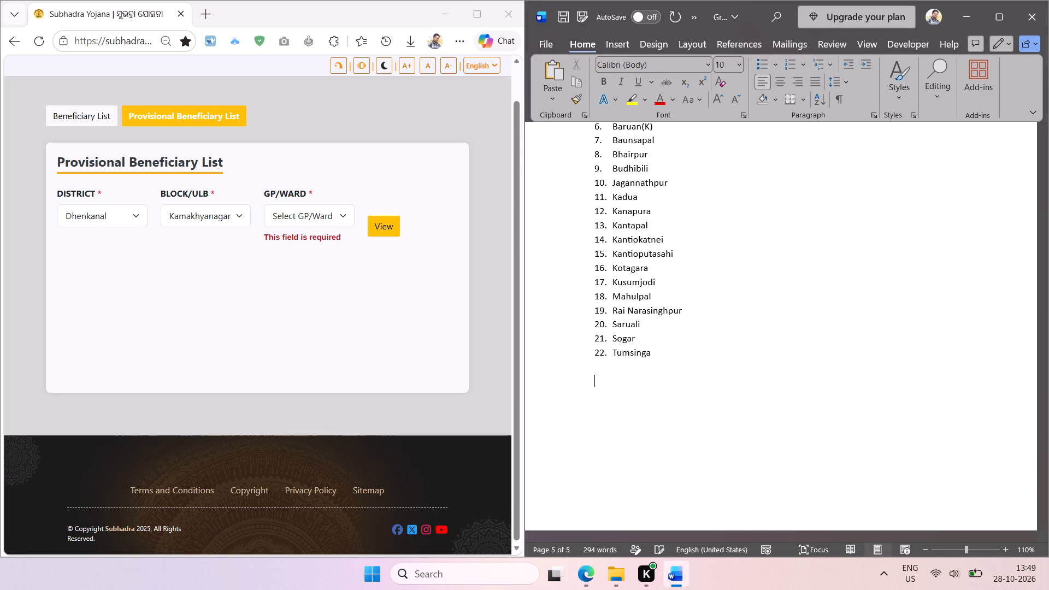
{"action": "key", "text": "ctrl+v"}
On the Subhadra Yojana page in Edge, set Block/ULB to Kankadahad.
{"action": "scroll", "coordinate": [682, 367], "scroll_direction": "down", "scroll_amount": 1}
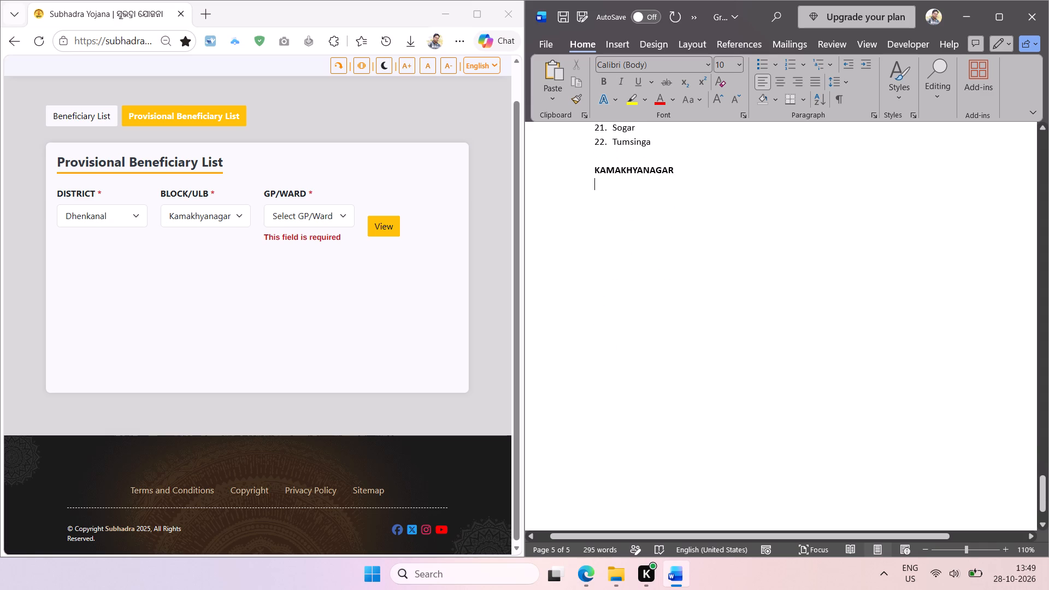
{"action": "scroll", "coordinate": [682, 367], "scroll_direction": "down", "scroll_amount": 2}
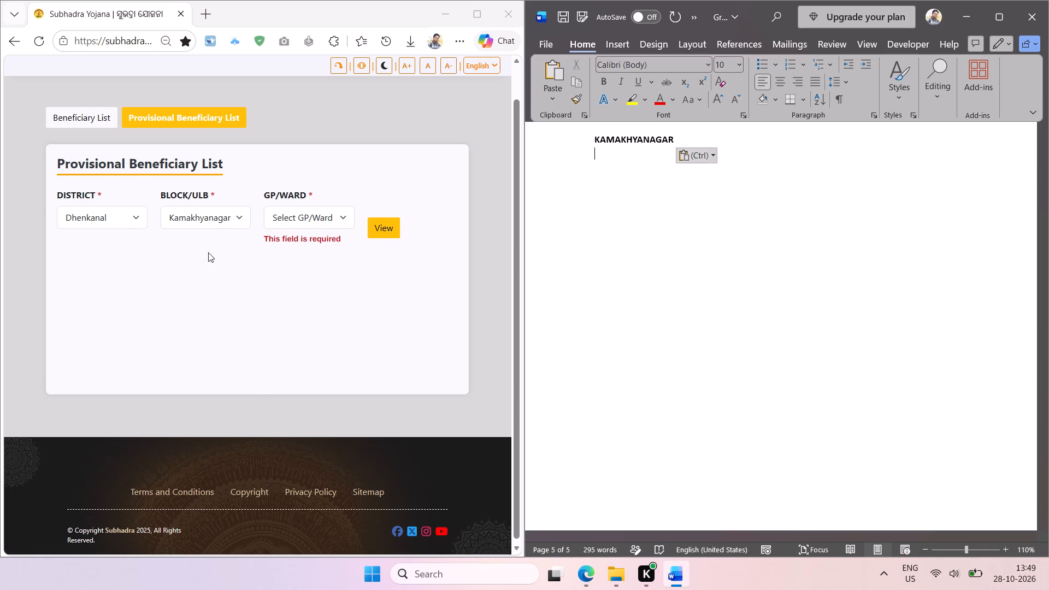
{"action": "left_click", "coordinate": [211, 218]}
{"action": "left_click", "coordinate": [226, 362]}
{"action": "left_click", "coordinate": [296, 334]}
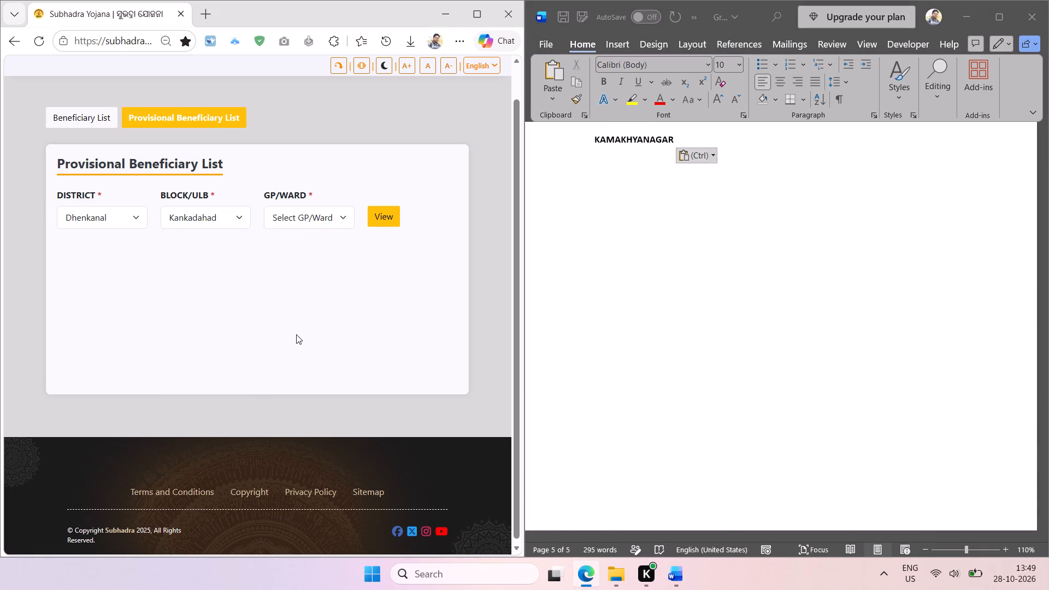
Extract the Kankadahad block name as text and replace the pasted KAMAKHYANAGAR heading in Word with it in capitals.
{"action": "key", "text": "shift+super+t"}
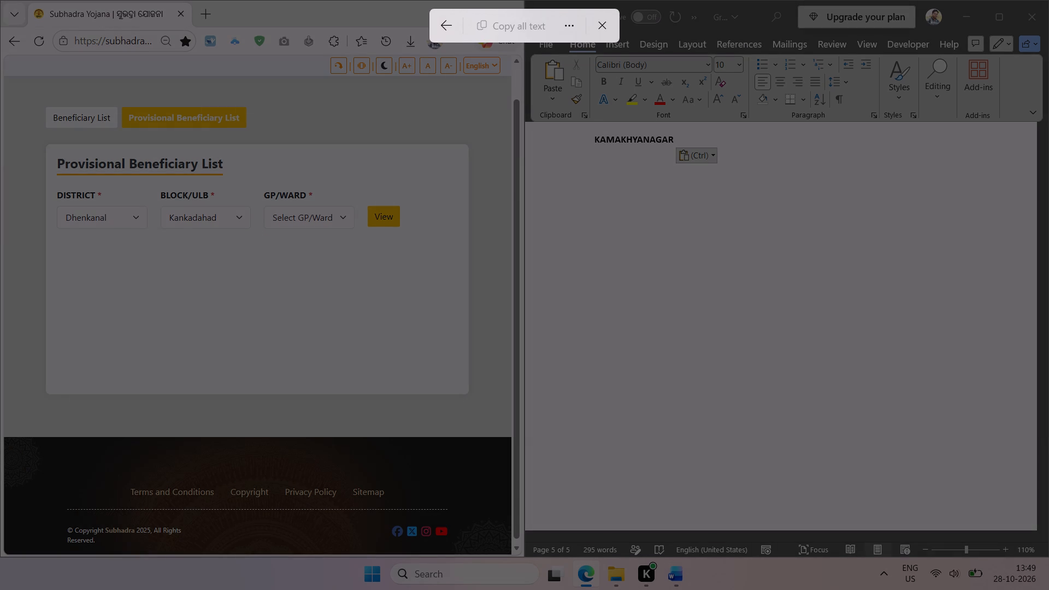
{"action": "left_click_drag", "start_coordinate": [166, 208], "coordinate": [225, 288]}
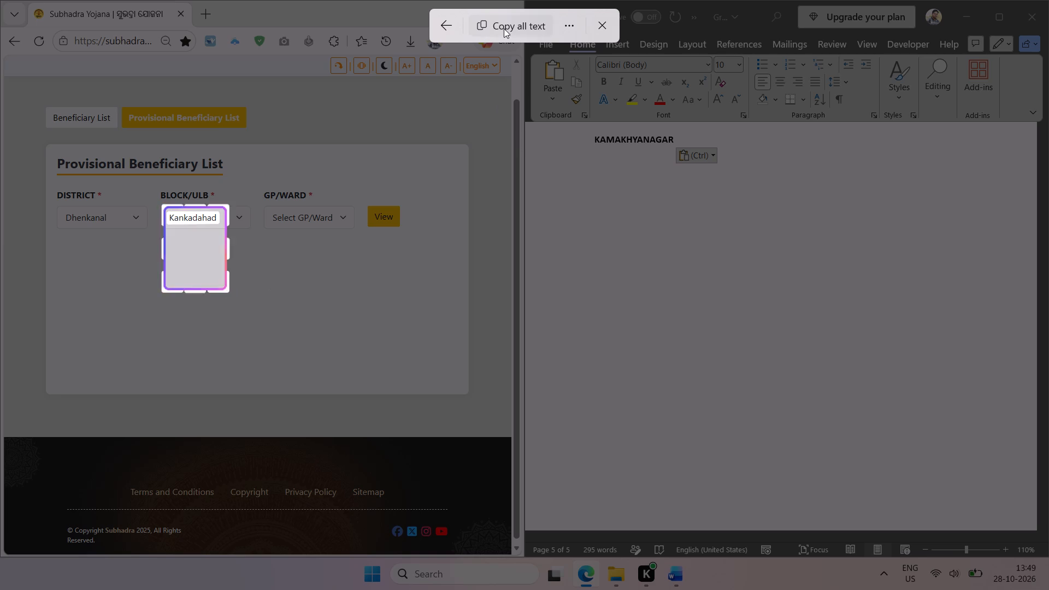
{"action": "left_click", "coordinate": [504, 28]}
{"action": "left_click", "coordinate": [635, 158]}
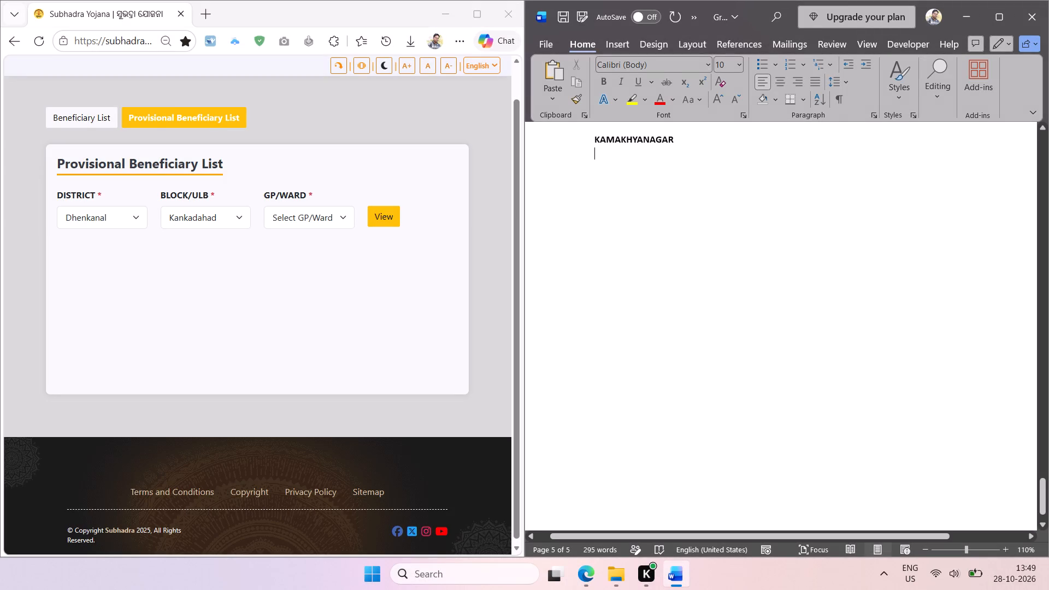
{"action": "double_click", "coordinate": [636, 145]}
{"action": "key", "text": "ctrl+v"}
{"action": "key", "text": "shift+F3"}
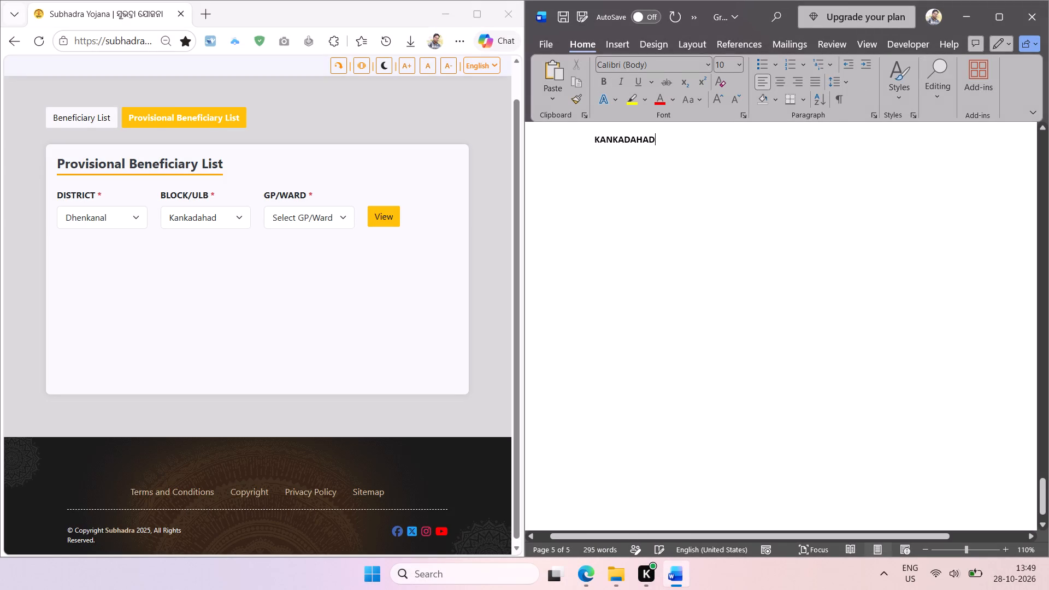
Extract the Kankadahad GP/Ward names from Balikuma to Makuakateni as text and paste them below the KANKADAHAD heading in Word, adding new lines at the end.
{"action": "left_click", "coordinate": [659, 148]}
{"action": "key", "text": "Return"}
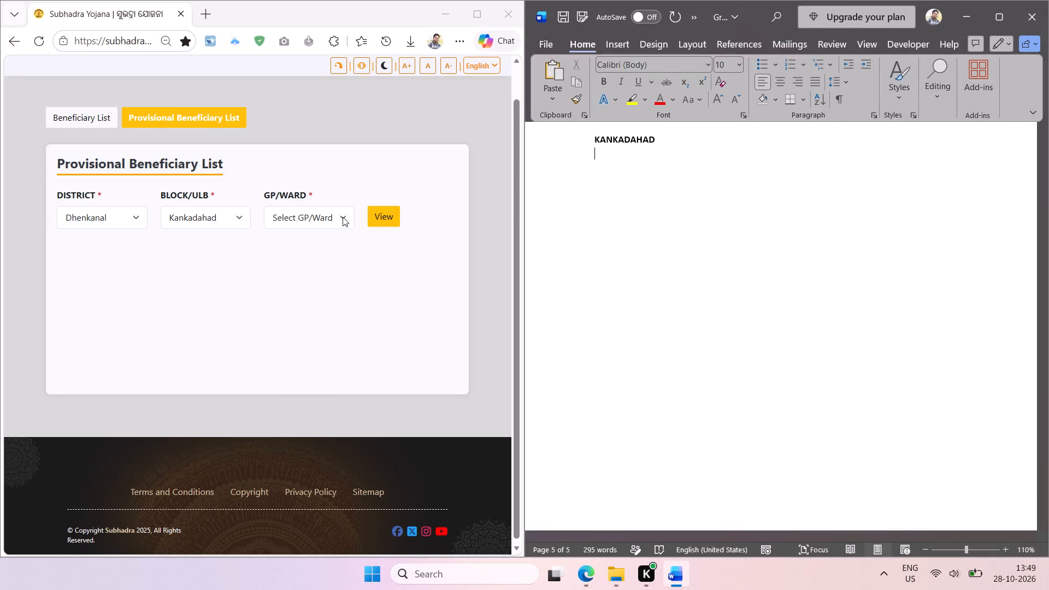
{"action": "left_click", "coordinate": [343, 217]}
{"action": "key", "text": "shift+super+t"}
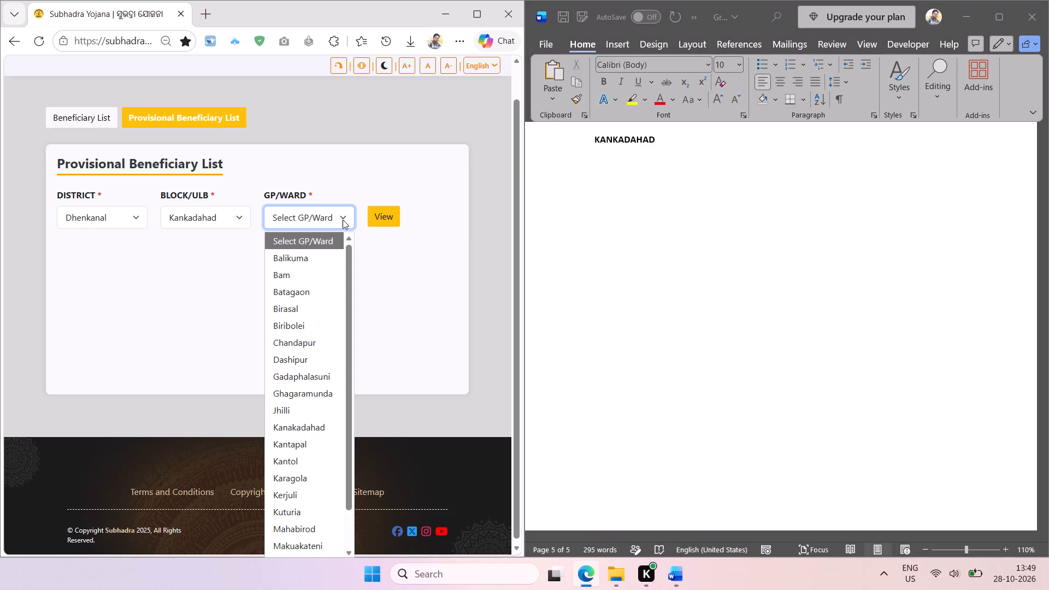
{"action": "left_click_drag", "start_coordinate": [268, 250], "coordinate": [319, 434]}
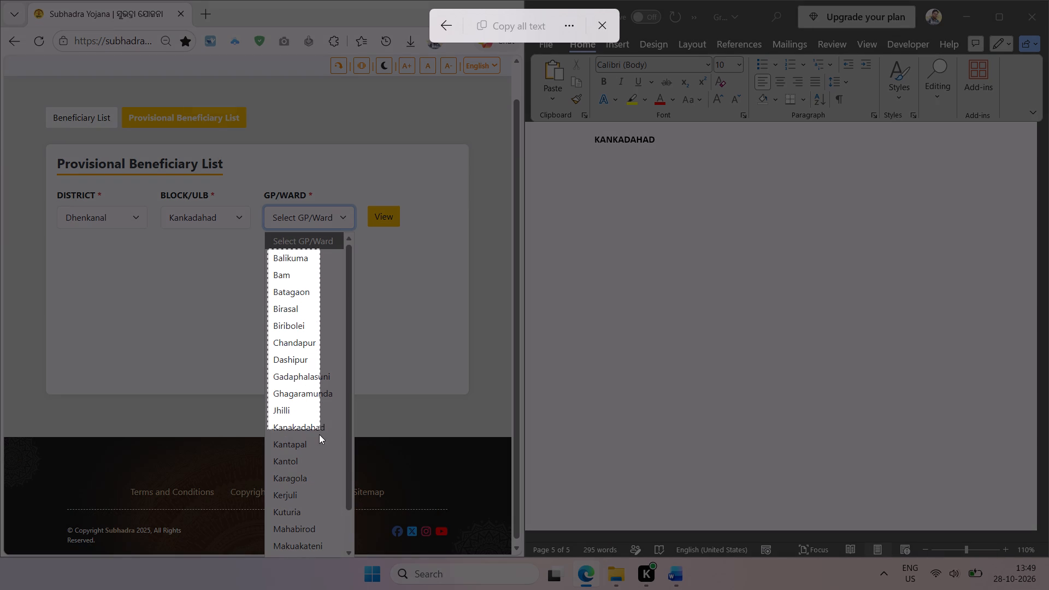
{"action": "left_click_drag", "start_coordinate": [319, 434], "coordinate": [342, 558]}
{"action": "left_click", "coordinate": [526, 26]}
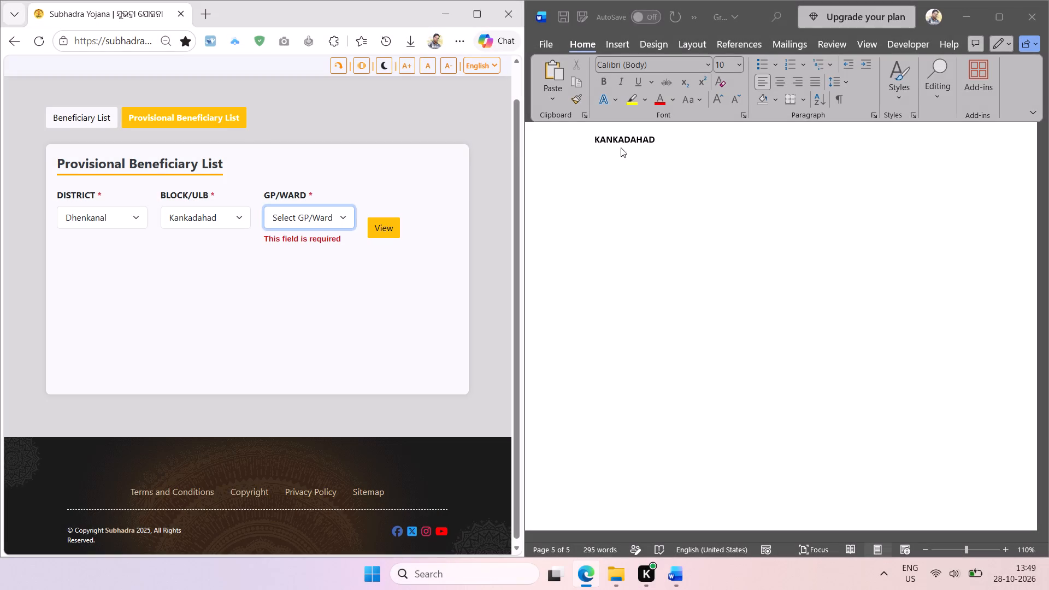
{"action": "left_click", "coordinate": [616, 150]}
{"action": "key", "text": "ctrl+v"}
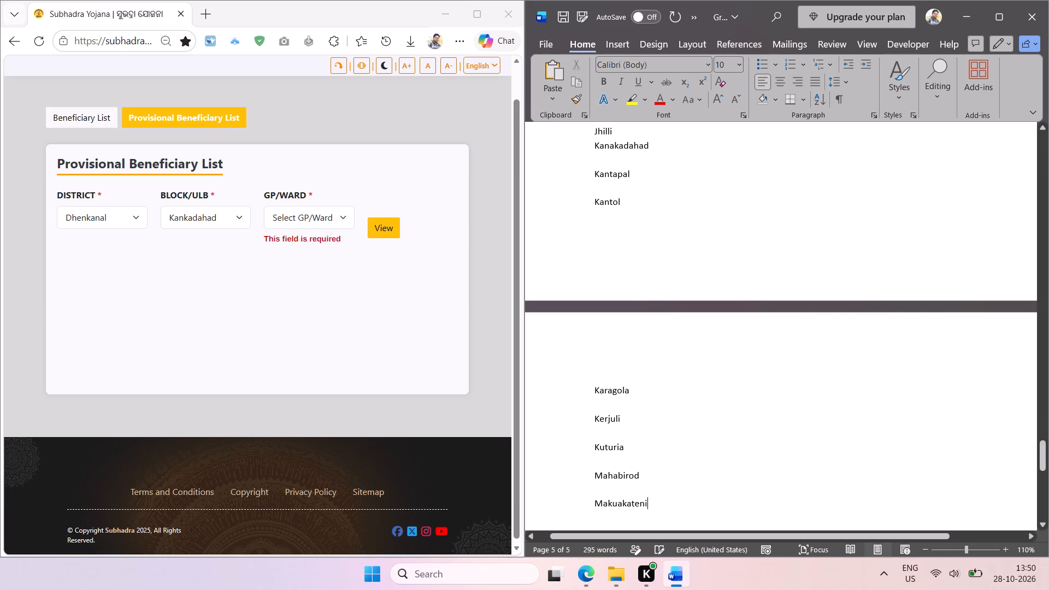
{"action": "left_click", "coordinate": [667, 507]}
{"action": "key", "text": "Return"}
{"action": "key", "text": "Return"}
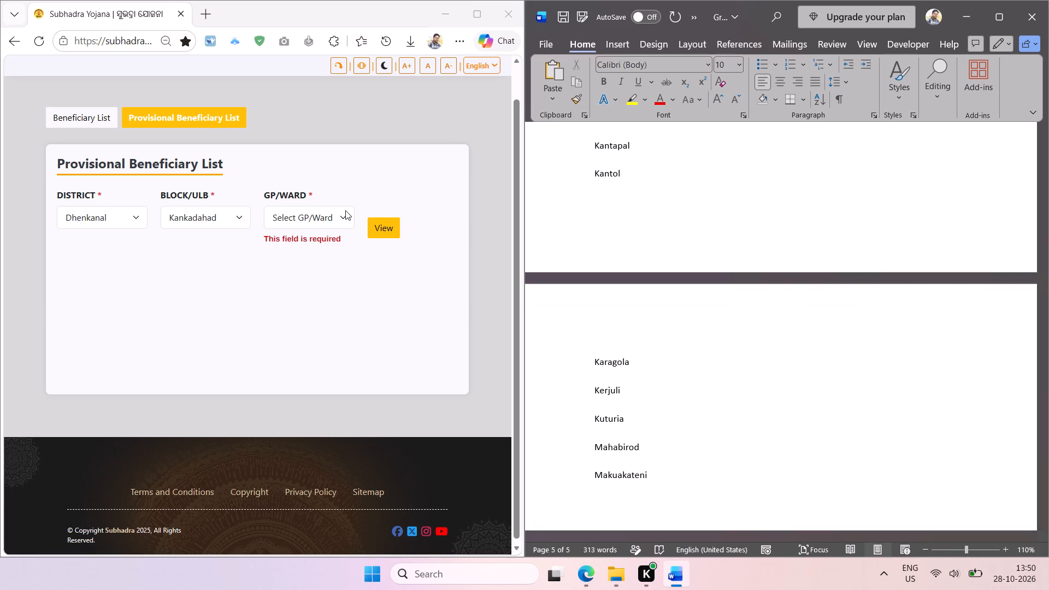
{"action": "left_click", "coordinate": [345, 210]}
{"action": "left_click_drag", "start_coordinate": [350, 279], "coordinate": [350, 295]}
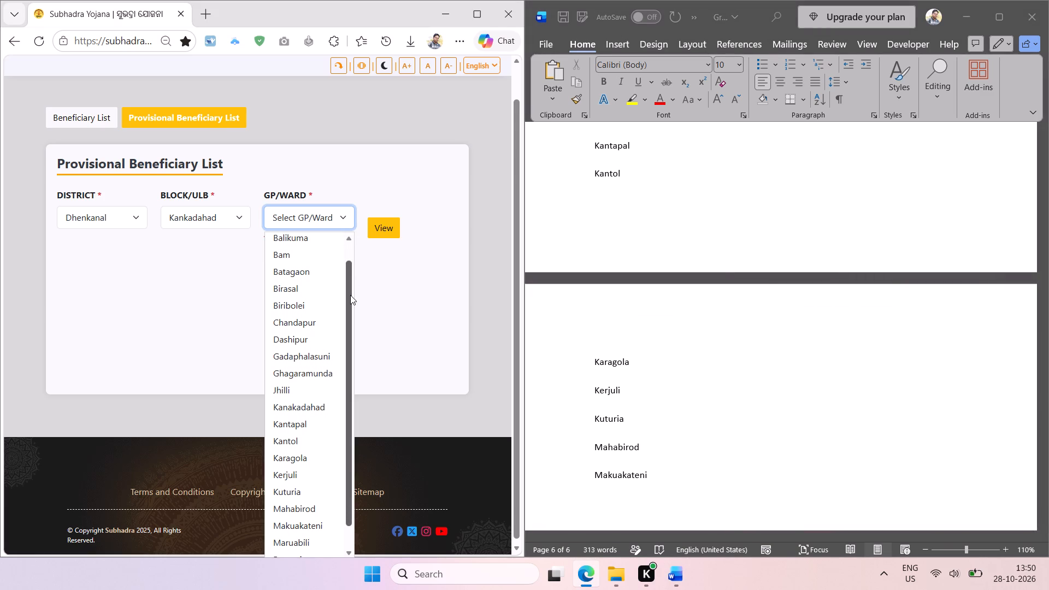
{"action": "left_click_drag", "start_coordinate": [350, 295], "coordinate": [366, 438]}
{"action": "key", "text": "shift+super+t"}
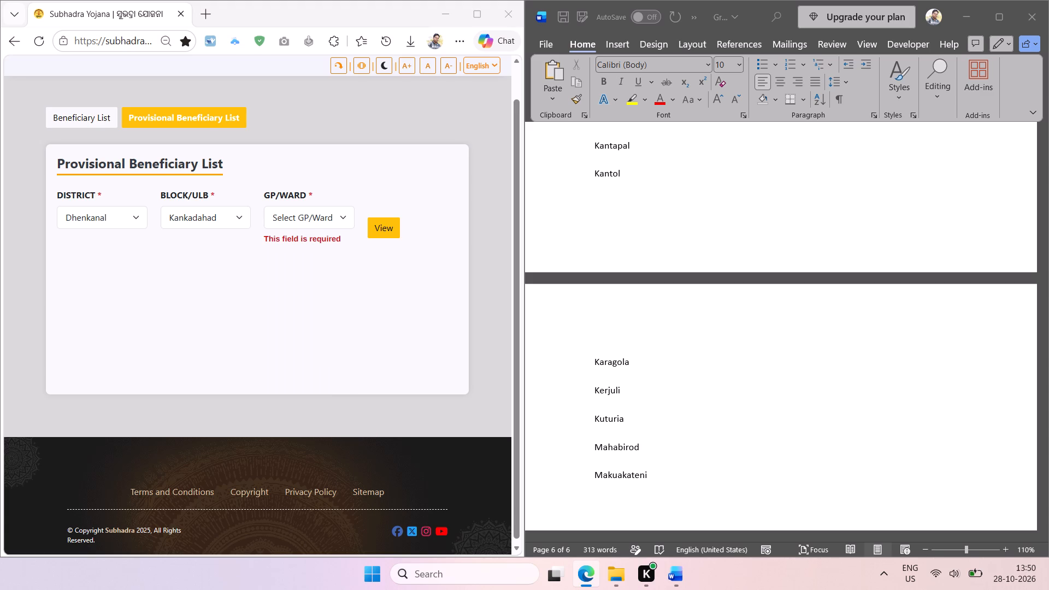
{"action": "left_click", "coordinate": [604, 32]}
Extract the remaining GP/Ward names through Raibol as text, paste them at the end of the Word list, and delete the duplicate Makuakateni.
{"action": "left_click", "coordinate": [347, 212]}
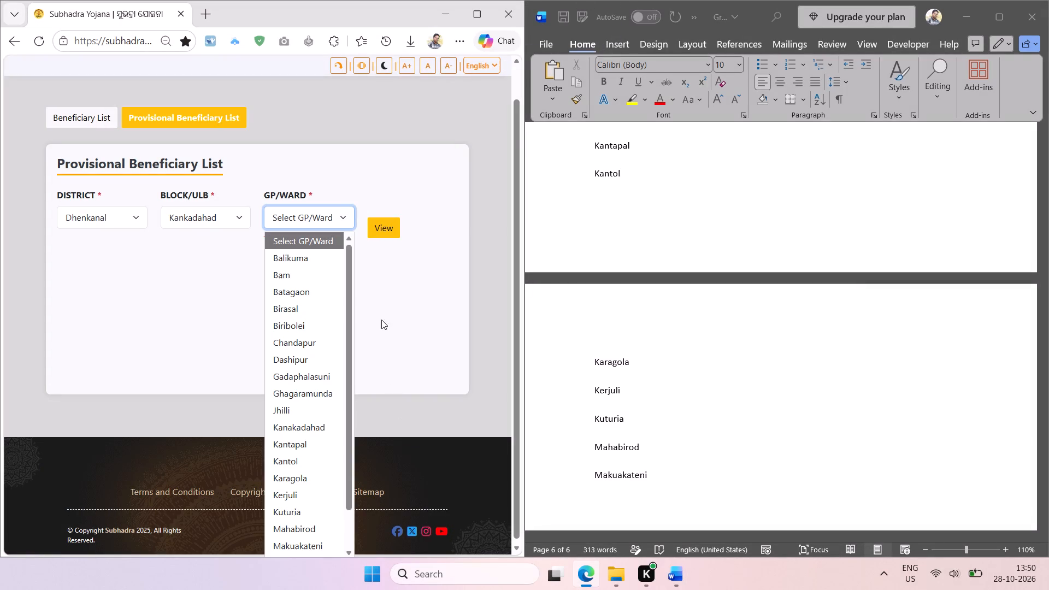
{"action": "left_click_drag", "start_coordinate": [350, 371], "coordinate": [369, 500]}
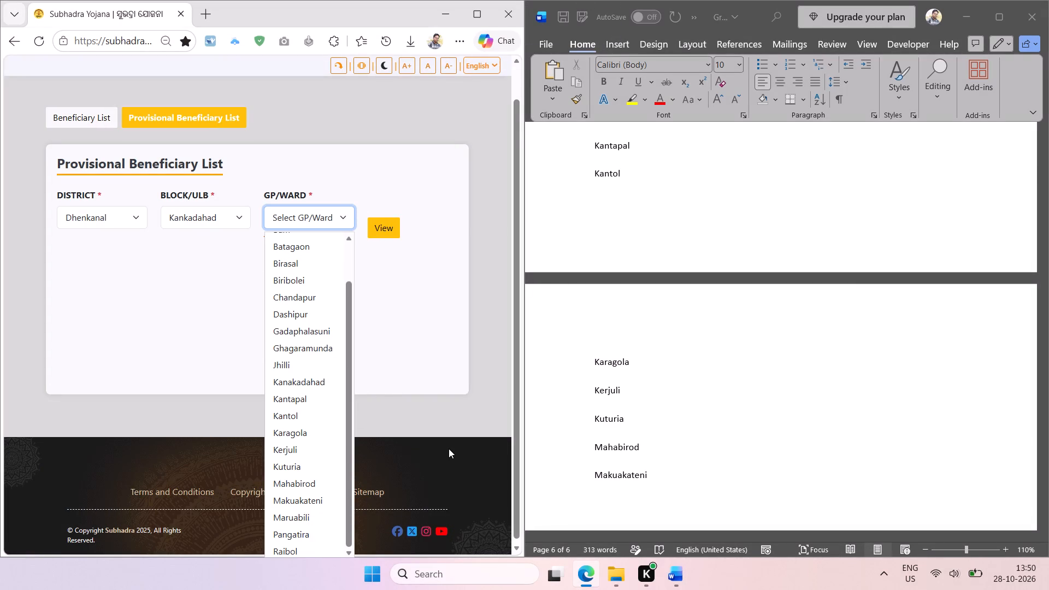
{"action": "key", "text": "shift+super+t"}
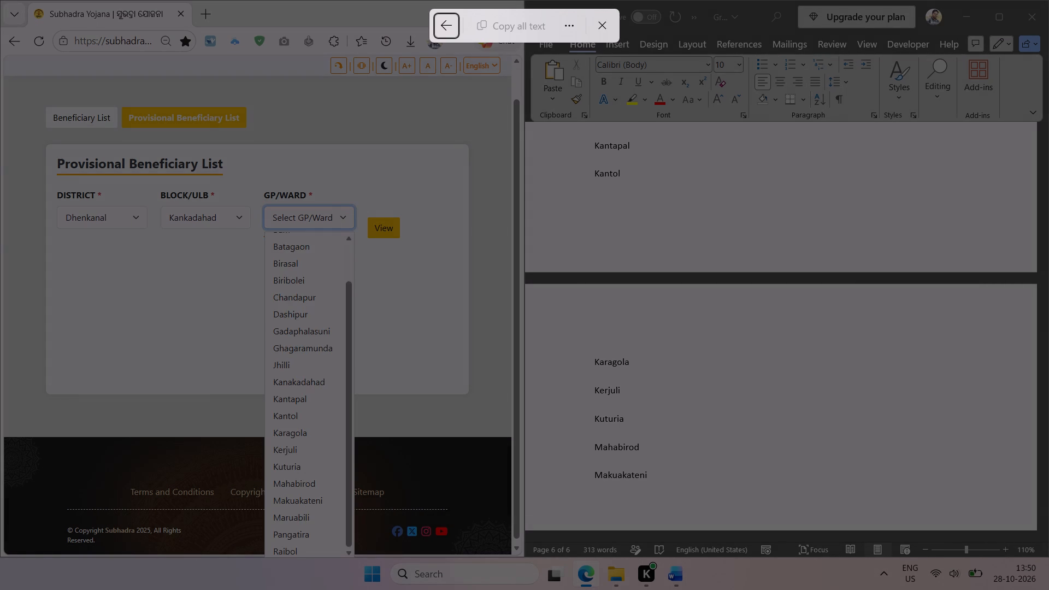
{"action": "left_click_drag", "start_coordinate": [267, 492], "coordinate": [339, 571]}
{"action": "left_click", "coordinate": [523, 28]}
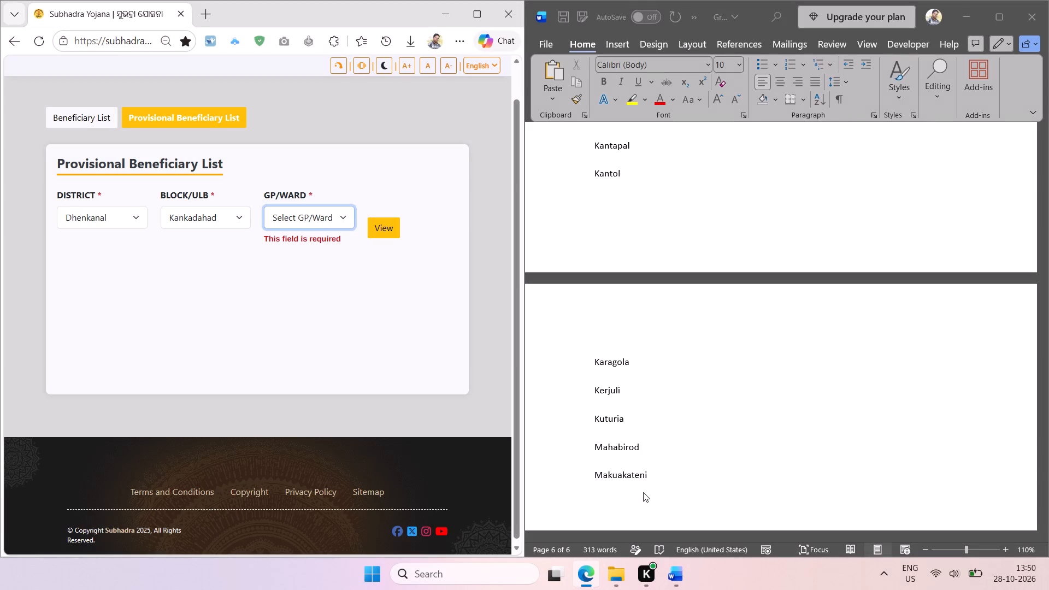
{"action": "left_click", "coordinate": [642, 493]}
{"action": "key", "text": "ctrl+v"}
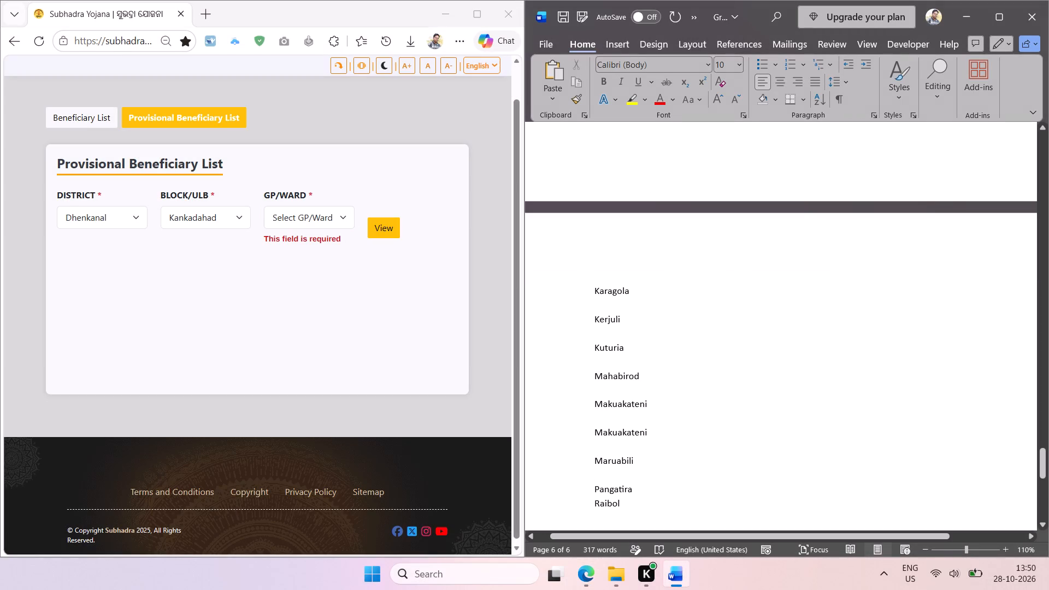
{"action": "double_click", "coordinate": [621, 435]}
{"action": "key", "text": "BackSpace"}
Remove the blank lines between the names from Karagola to Pangatira.
{"action": "left_click", "coordinate": [611, 467]}
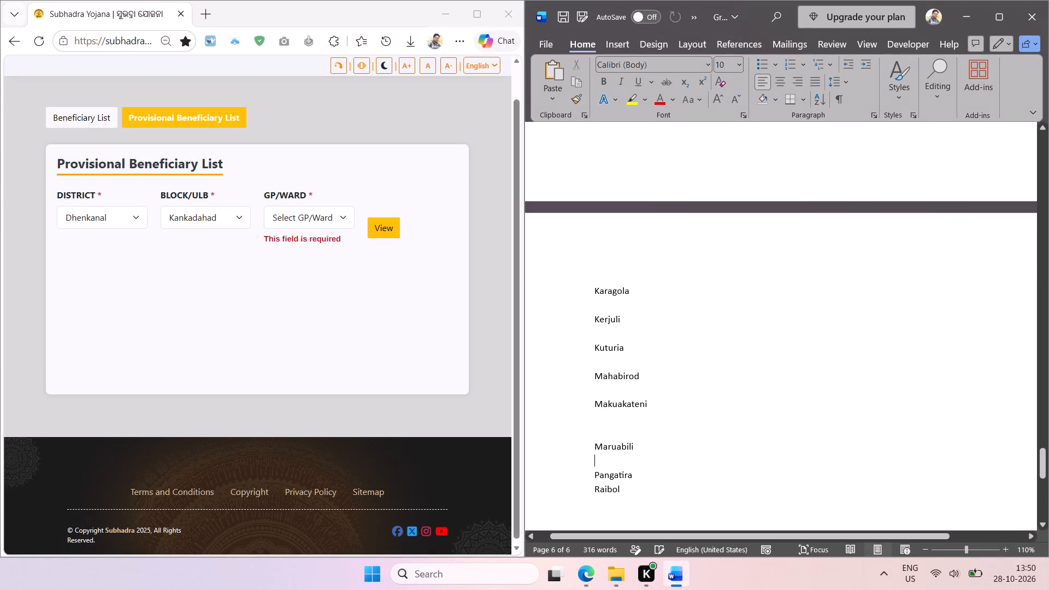
{"action": "key", "text": "BackSpace"}
{"action": "key", "text": "Up"}
{"action": "key", "text": "BackSpace"}
{"action": "key", "text": "BackSpace"}
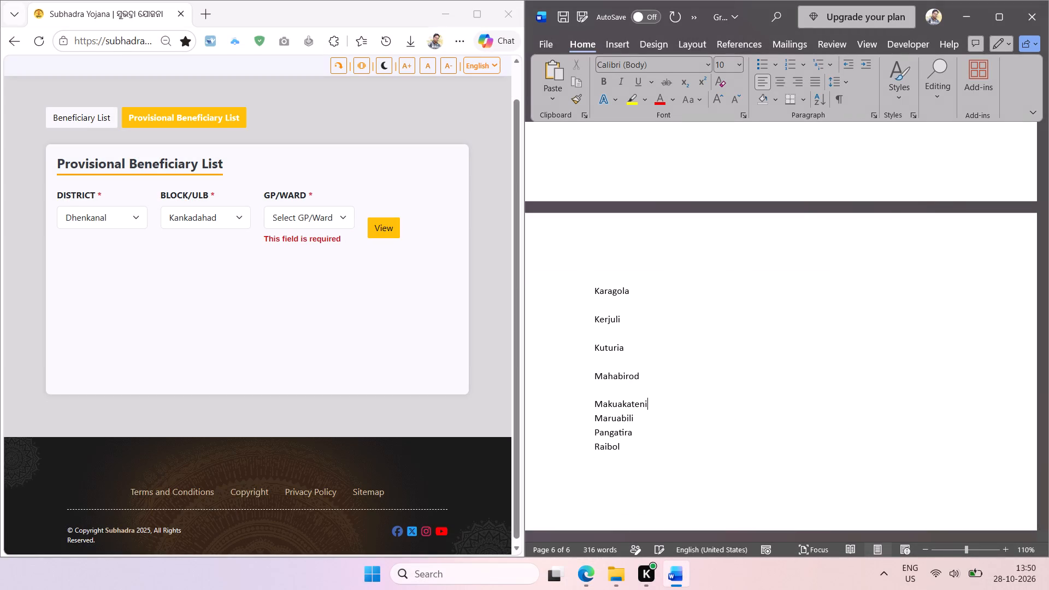
{"action": "key", "text": "Up"}
{"action": "key", "text": "BackSpace"}
{"action": "key", "text": "Up"}
{"action": "key", "text": "BackSpace"}
{"action": "key", "text": "Up"}
{"action": "key", "text": "BackSpace"}
{"action": "key", "text": "Up"}
{"action": "key", "text": "BackSpace"}
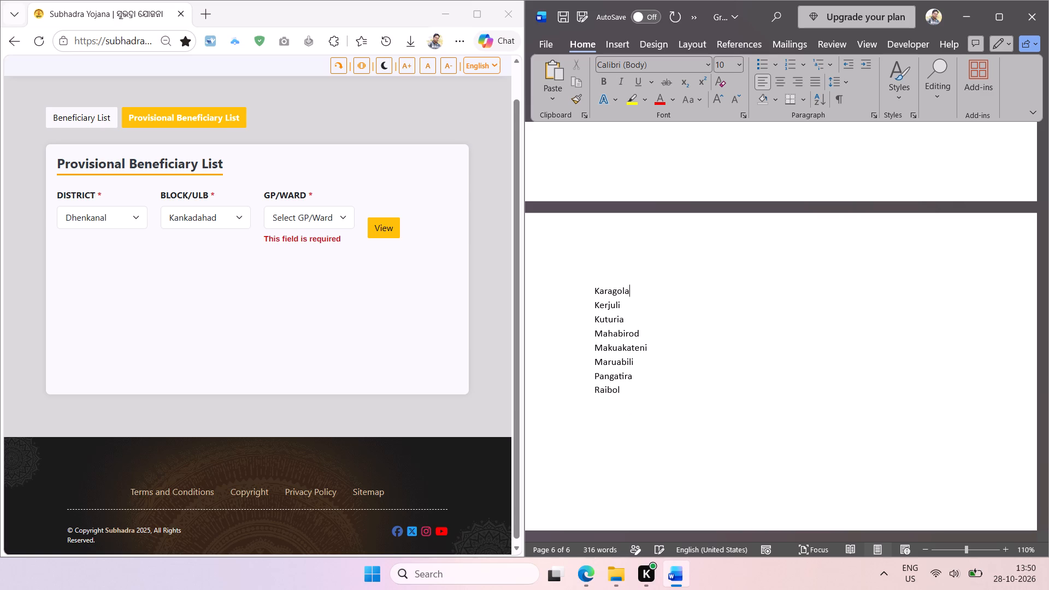
Remove the blank lines between the Kankadahad names from Gadaphalasuni to Kantol.
{"action": "scroll", "coordinate": [611, 467], "scroll_direction": "up", "scroll_amount": 3}
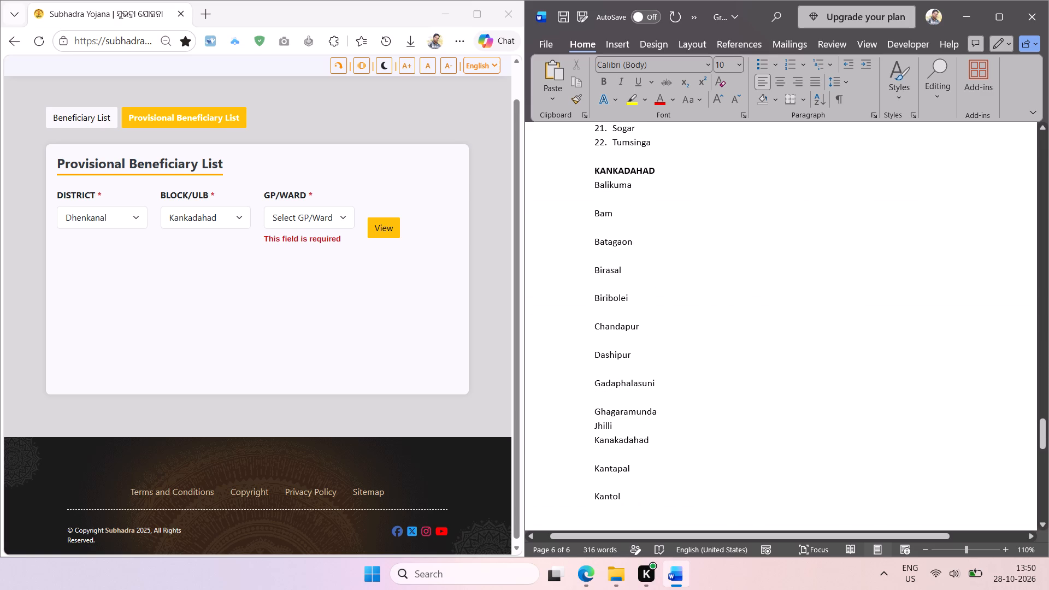
{"action": "left_click", "coordinate": [614, 486]}
{"action": "key", "text": "BackSpace"}
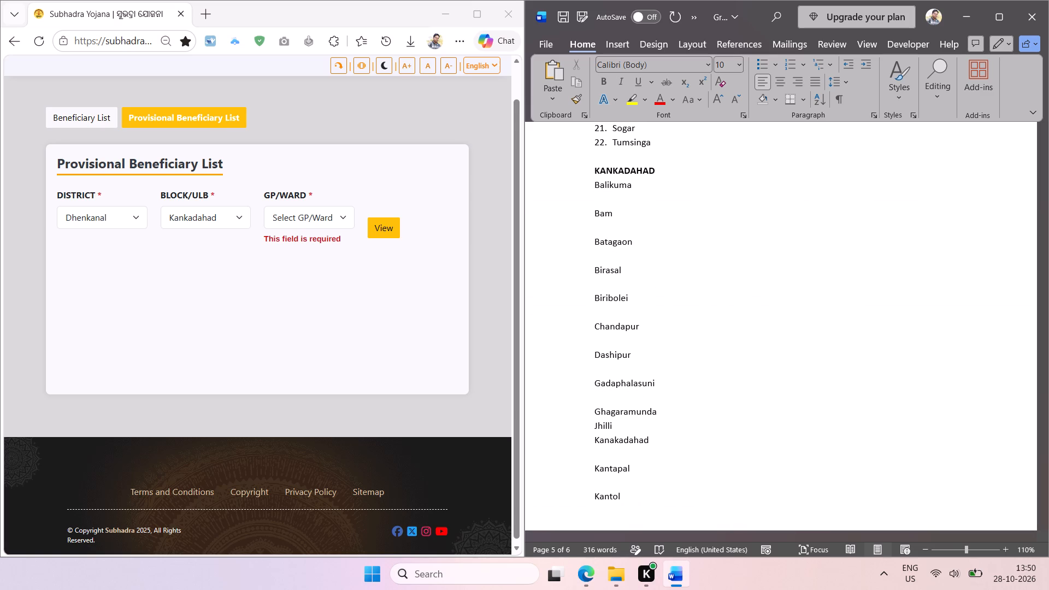
{"action": "key", "text": "Up"}
{"action": "key", "text": "BackSpace"}
{"action": "key", "text": "Up"}
{"action": "key", "text": "Up"}
{"action": "key", "text": "Up"}
{"action": "key", "text": "BackSpace"}
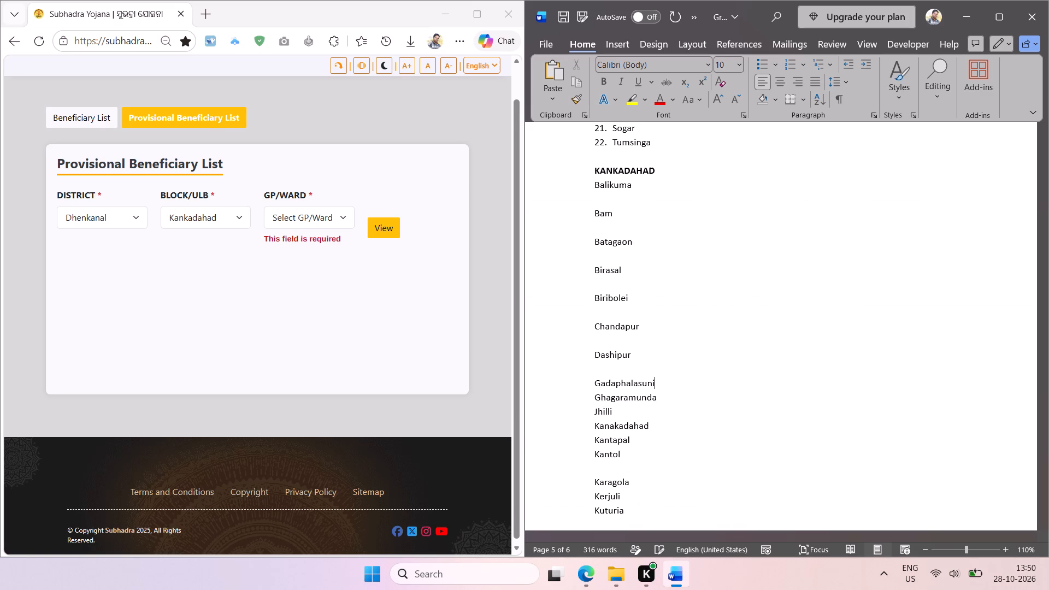
Remove the blank lines between the names from Balikuma to Gadaphalasuni and the one between Kantol and Karagola.
{"action": "key", "text": "Up"}
{"action": "key", "text": "BackSpace"}
{"action": "key", "text": "Up"}
{"action": "key", "text": "BackSpace"}
{"action": "key", "text": "Up"}
{"action": "key", "text": "BackSpace"}
{"action": "key", "text": "Up"}
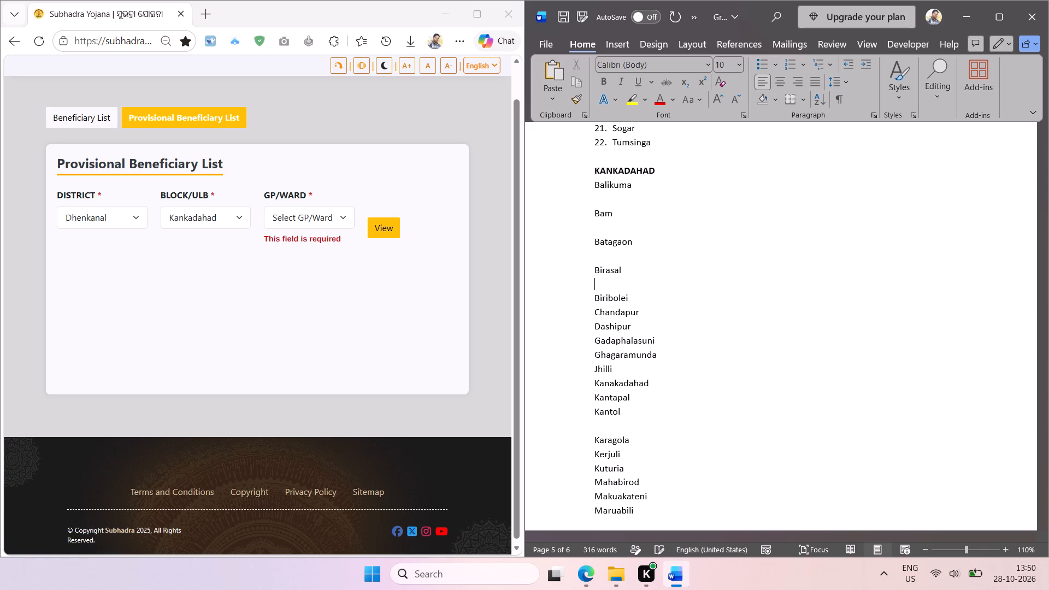
{"action": "key", "text": "BackSpace"}
{"action": "key", "text": "Up"}
{"action": "key", "text": "BackSpace"}
{"action": "key", "text": "Up"}
{"action": "key", "text": "BackSpace"}
{"action": "key", "text": "Up"}
{"action": "key", "text": "BackSpace"}
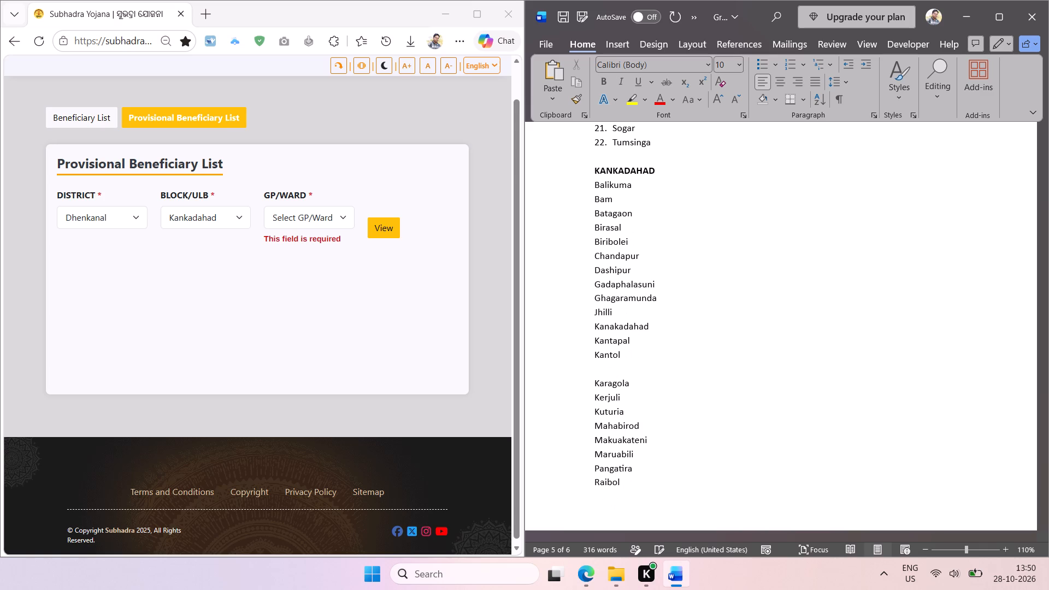
{"action": "left_click", "coordinate": [605, 365]}
{"action": "key", "text": "BackSpace"}
Sort the Kankadahad names from Balikuma to Raibol alphabetically.
{"action": "scroll", "coordinate": [659, 373], "scroll_direction": "down", "scroll_amount": 1}
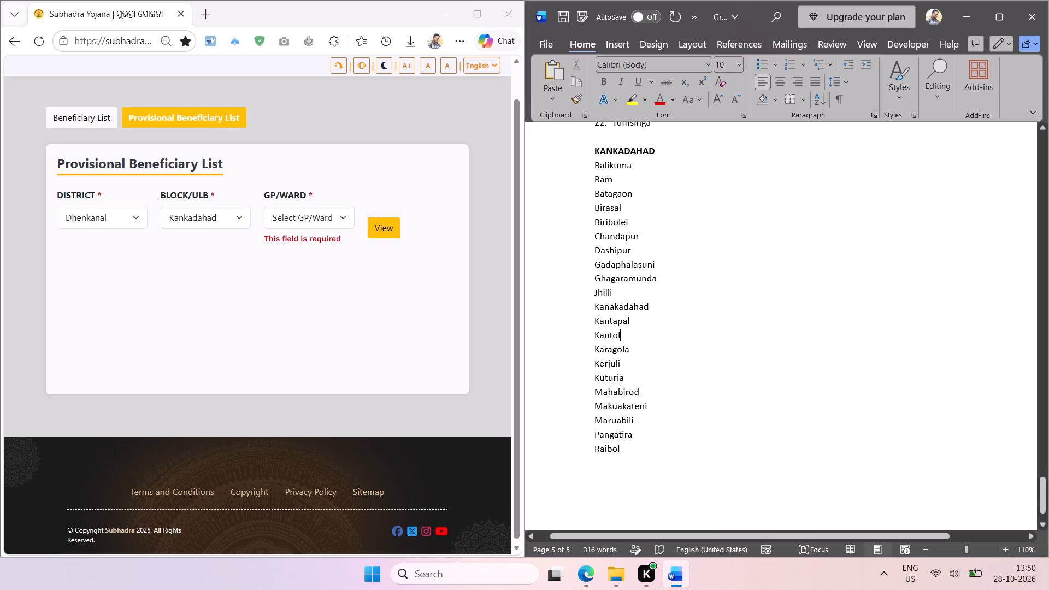
{"action": "scroll", "coordinate": [646, 404], "scroll_direction": "down", "scroll_amount": 1}
{"action": "left_click_drag", "start_coordinate": [619, 452], "coordinate": [576, 166]}
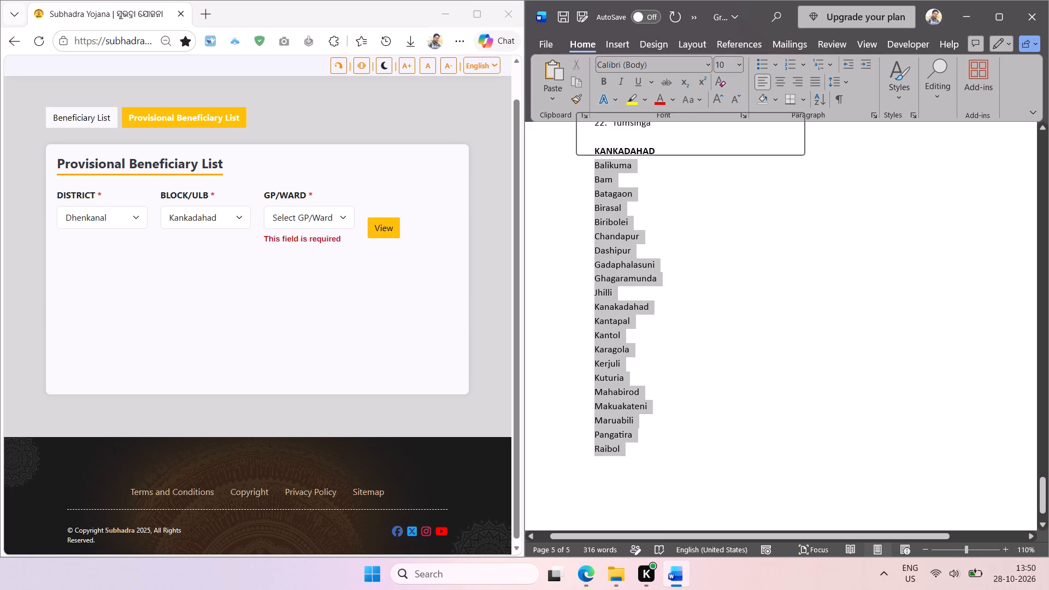
{"action": "left_click", "coordinate": [816, 95]}
{"action": "key", "text": "Return"}
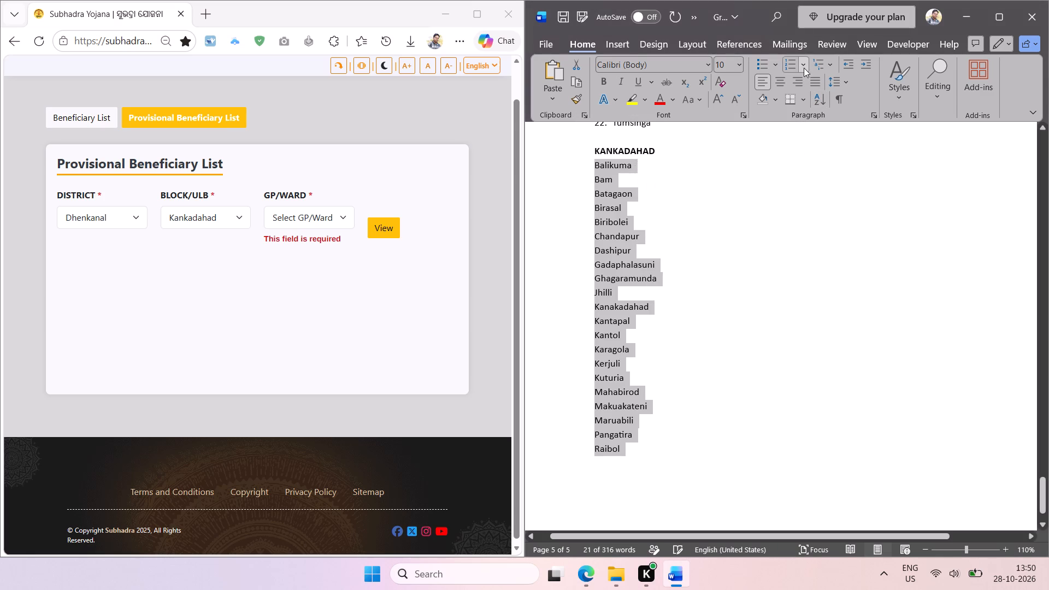
Apply numbering to the sorted Kankadahad names, decrease the list's indent to align it with the heading, and save the document.
{"action": "left_click", "coordinate": [792, 63]}
{"action": "double_click", "coordinate": [845, 63]}
{"action": "left_click", "coordinate": [715, 201]}
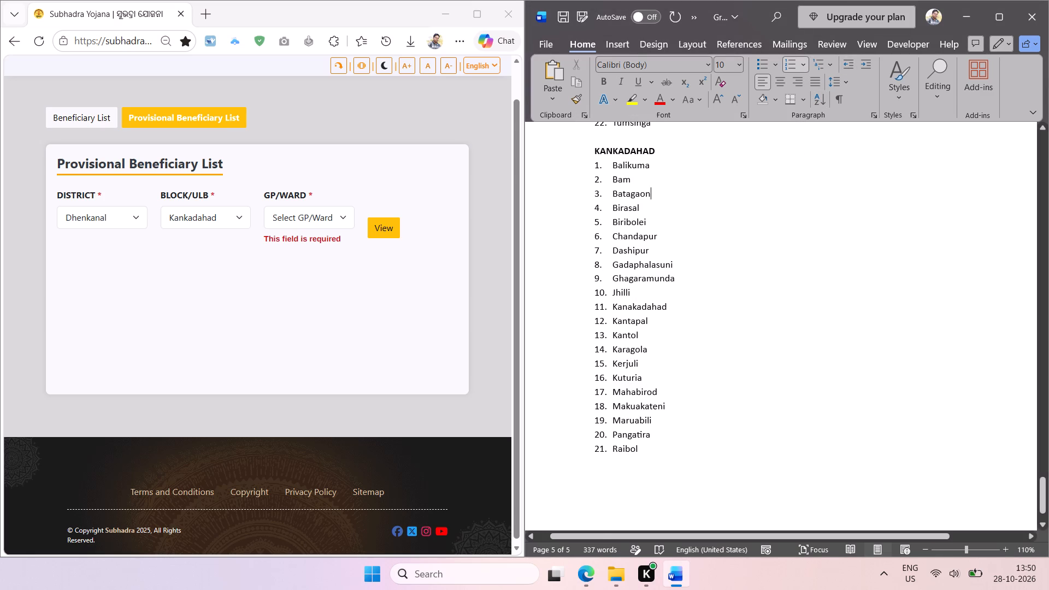
{"action": "key", "text": "ctrl+s"}
Copy the KANKADAHAD heading and paste it below the numbered list, leaving a blank line after Raibol.
{"action": "double_click", "coordinate": [646, 153]}
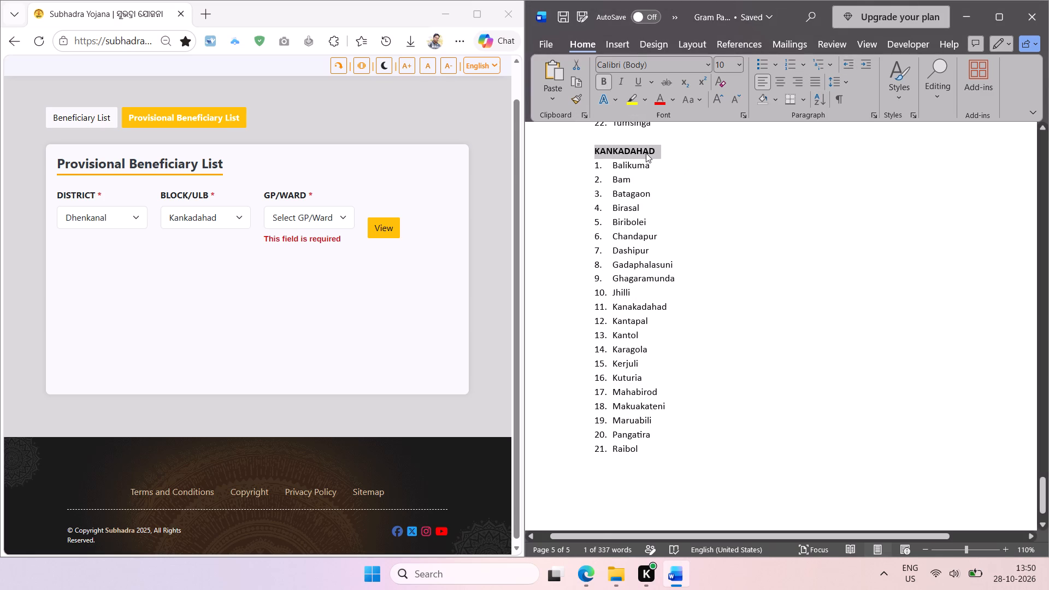
{"action": "key", "text": "ctrl+c"}
{"action": "left_click", "coordinate": [659, 446]}
{"action": "key", "text": "Return"}
{"action": "key", "text": "Return"}
{"action": "key", "text": "Return"}
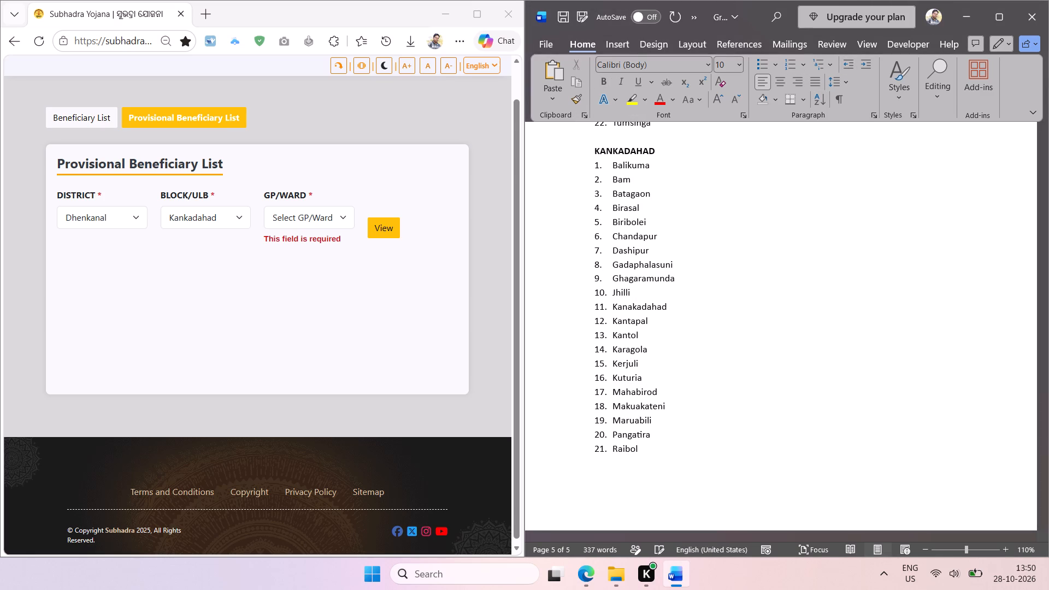
{"action": "key", "text": "ctrl+v"}
{"action": "scroll", "coordinate": [704, 411], "scroll_direction": "down", "scroll_amount": 1}
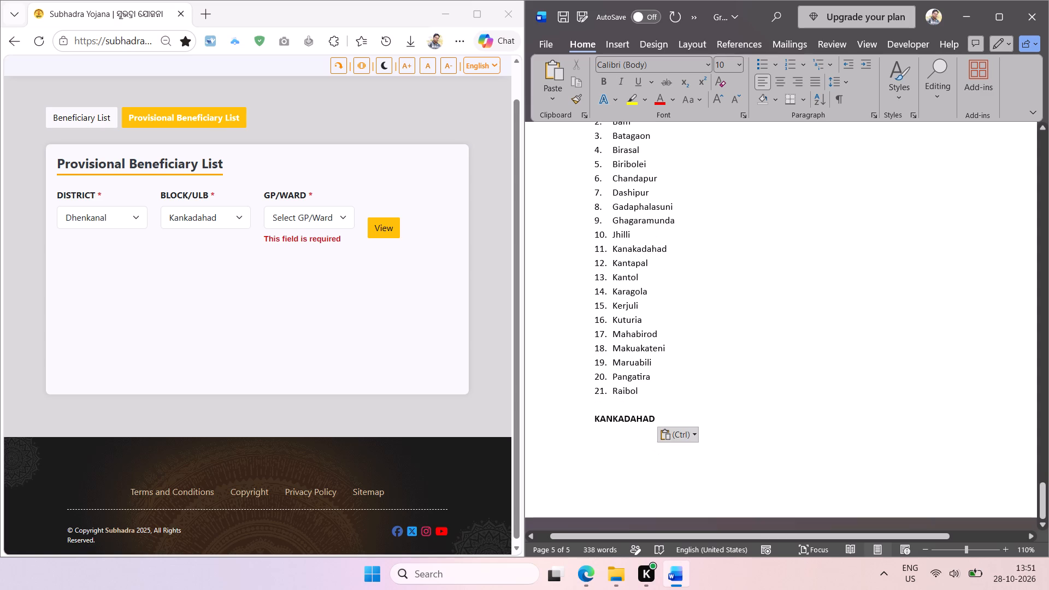
Insert a page break before the pasted KANKADAHAD heading to start it on a new page.
{"action": "scroll", "coordinate": [679, 259], "scroll_direction": "down", "scroll_amount": 1}
{"action": "left_click", "coordinate": [592, 421]}
{"action": "key", "text": "ctrl+Return"}
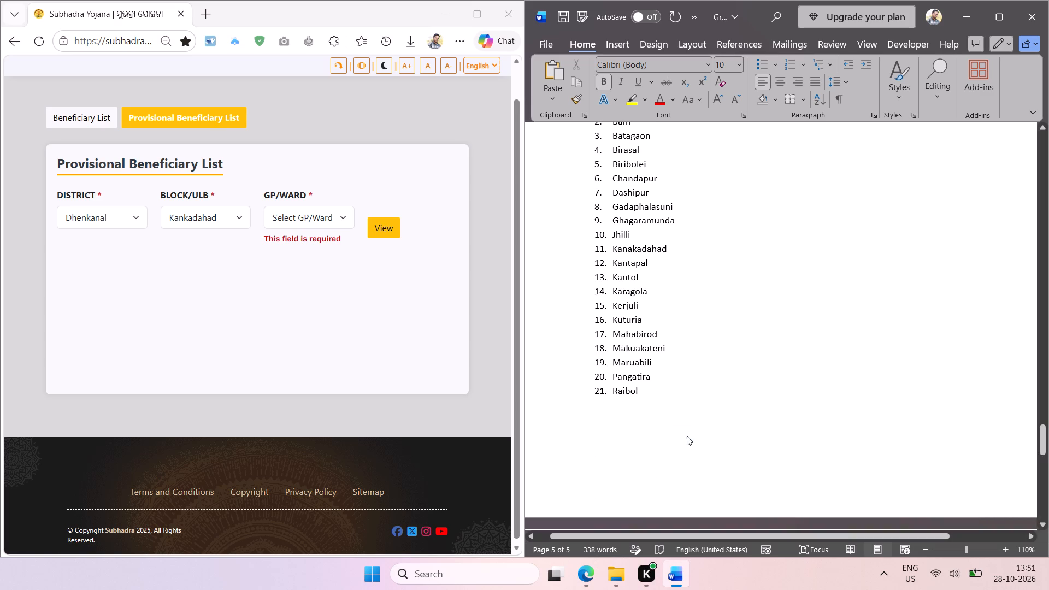
{"action": "scroll", "coordinate": [693, 433], "scroll_direction": "down", "scroll_amount": 3}
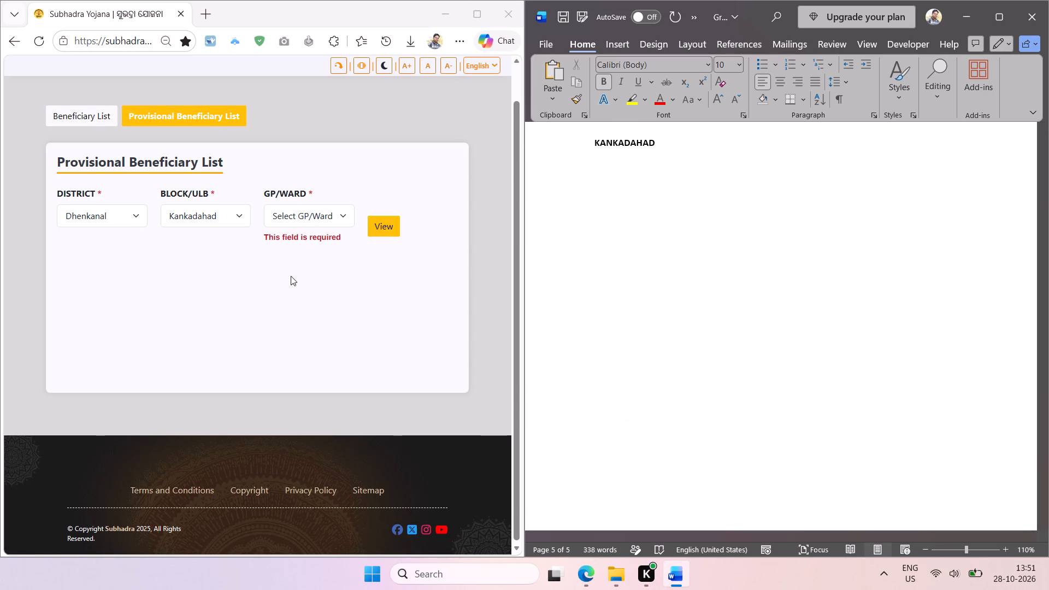
On the Subhadra Yojana page in Edge, set Block/ULB to Odapada.
{"action": "left_click", "coordinate": [245, 211]}
{"action": "left_click", "coordinate": [202, 370]}
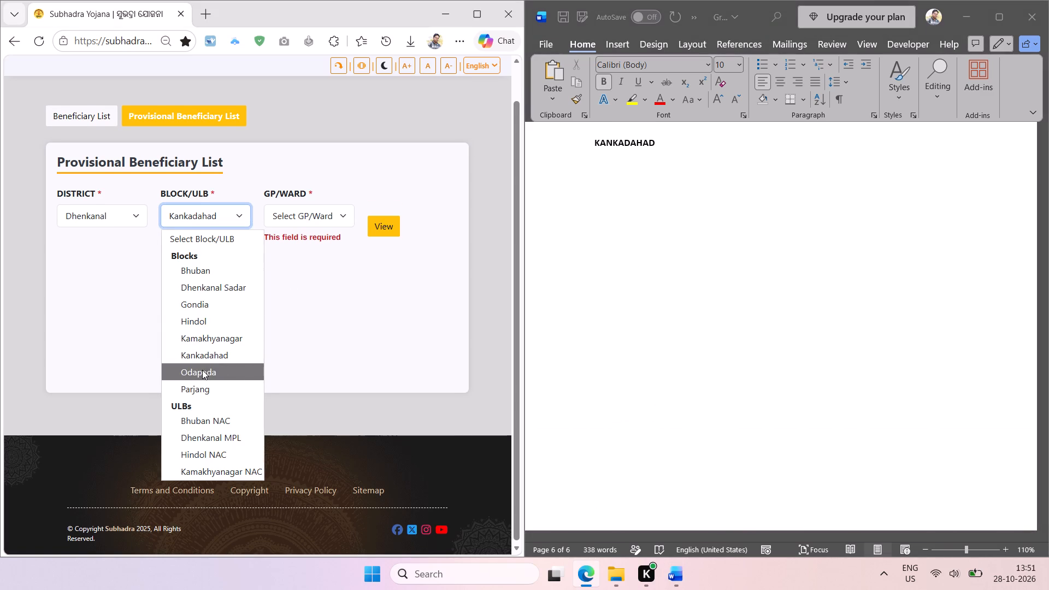
{"action": "left_click", "coordinate": [235, 284]}
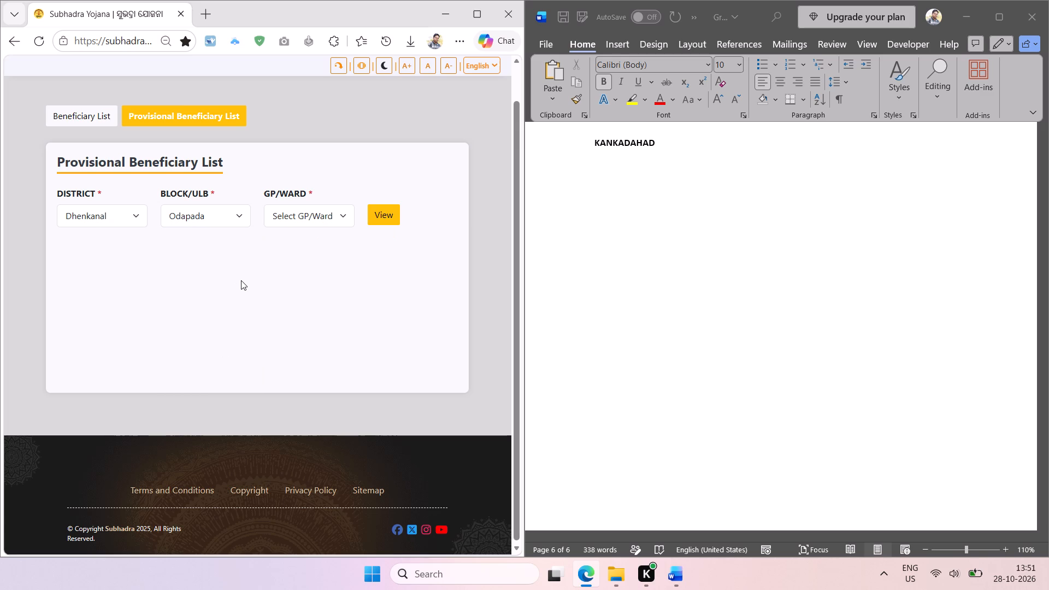
Extract the block name Odapada from the web page and replace the pasted KANKADAHAD heading with ODAPADA in uppercase, adding a new line below.
{"action": "key", "text": "shift+super+t"}
{"action": "left_click_drag", "start_coordinate": [165, 204], "coordinate": [213, 241]}
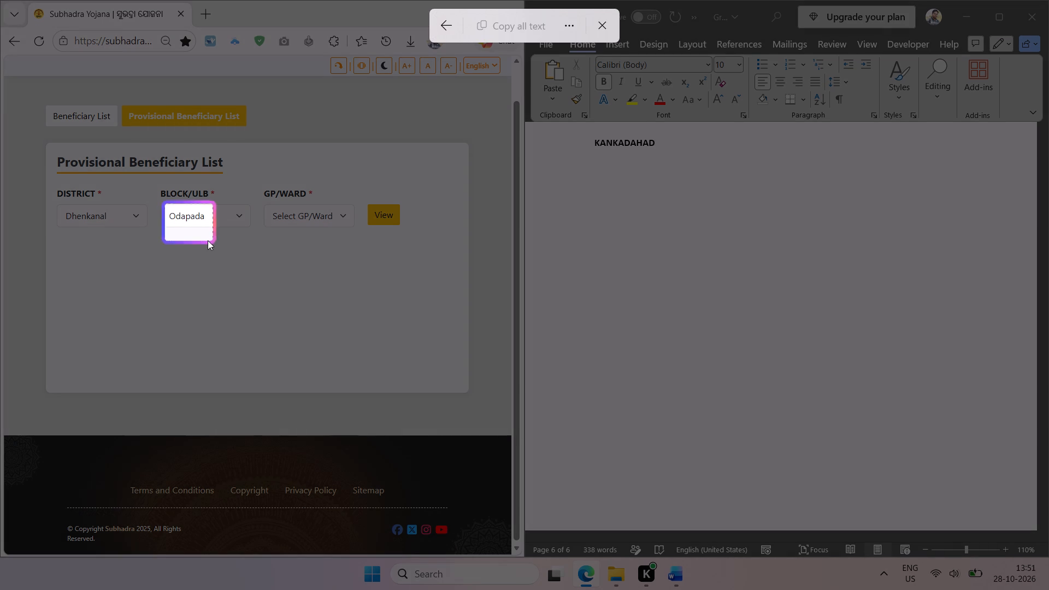
{"action": "left_click", "coordinate": [510, 22]}
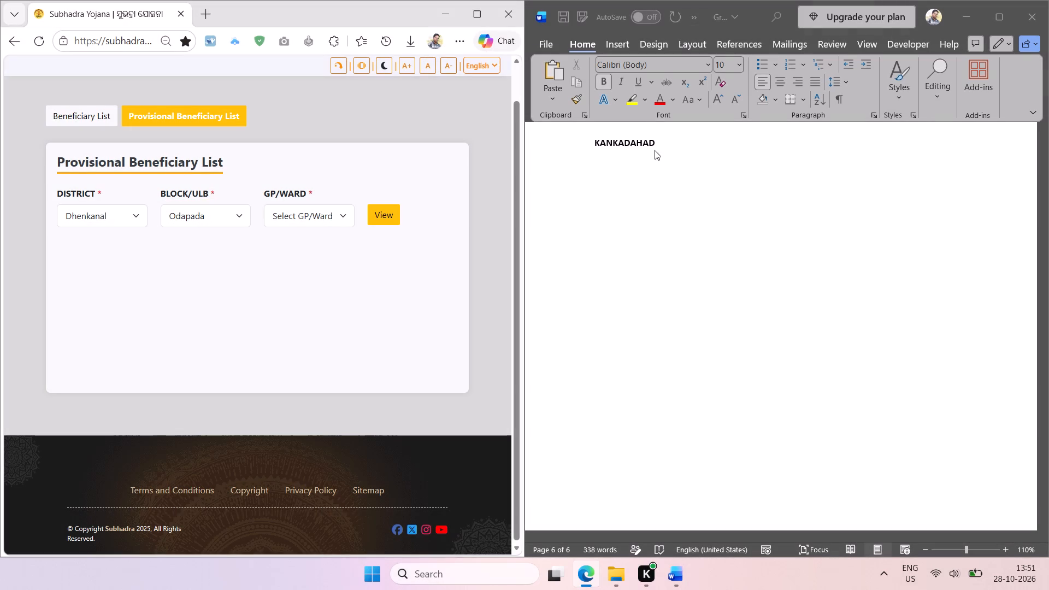
{"action": "left_click", "coordinate": [636, 147]}
{"action": "double_click", "coordinate": [630, 144]}
{"action": "key", "text": "ctrl+v"}
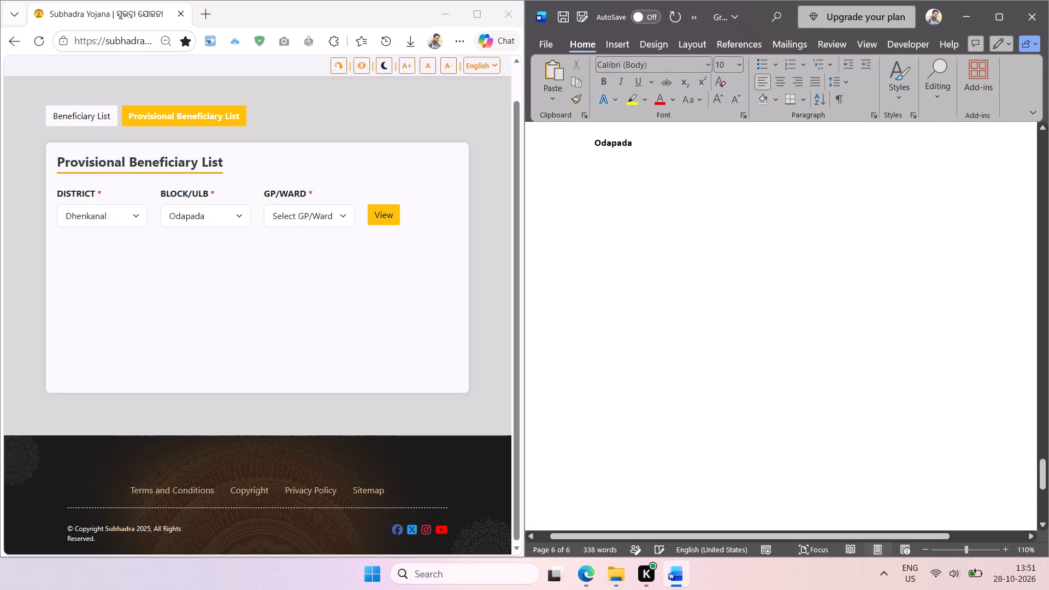
{"action": "key", "text": "shift+F3"}
{"action": "key", "text": "Return"}
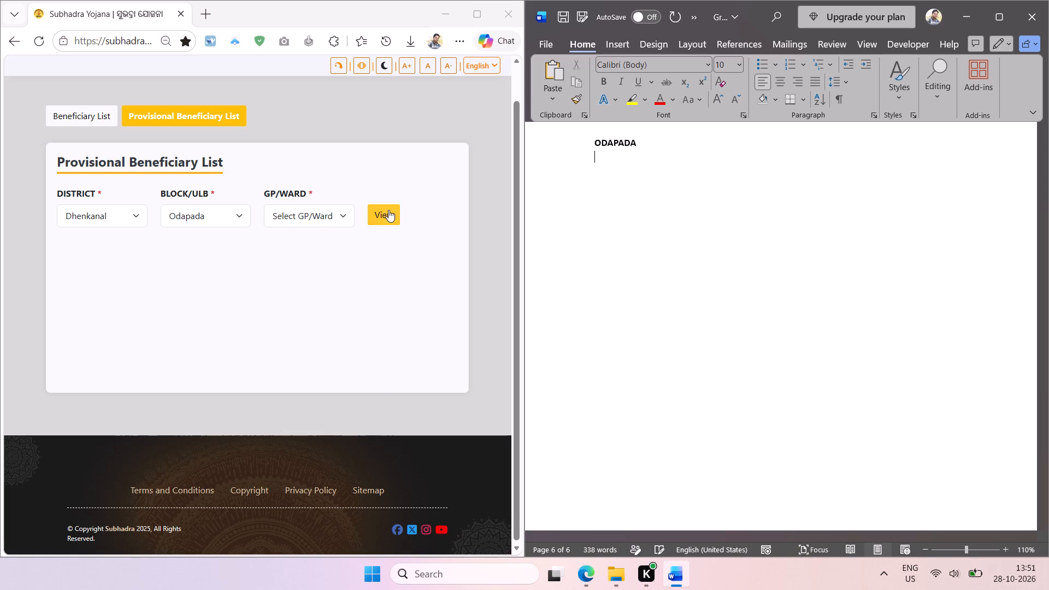
Extract the GP/Ward names from Badalo to Kotam from the Odapada list and paste them under the ODAPADA heading.
{"action": "left_click", "coordinate": [355, 216]}
{"action": "left_click", "coordinate": [350, 216]}
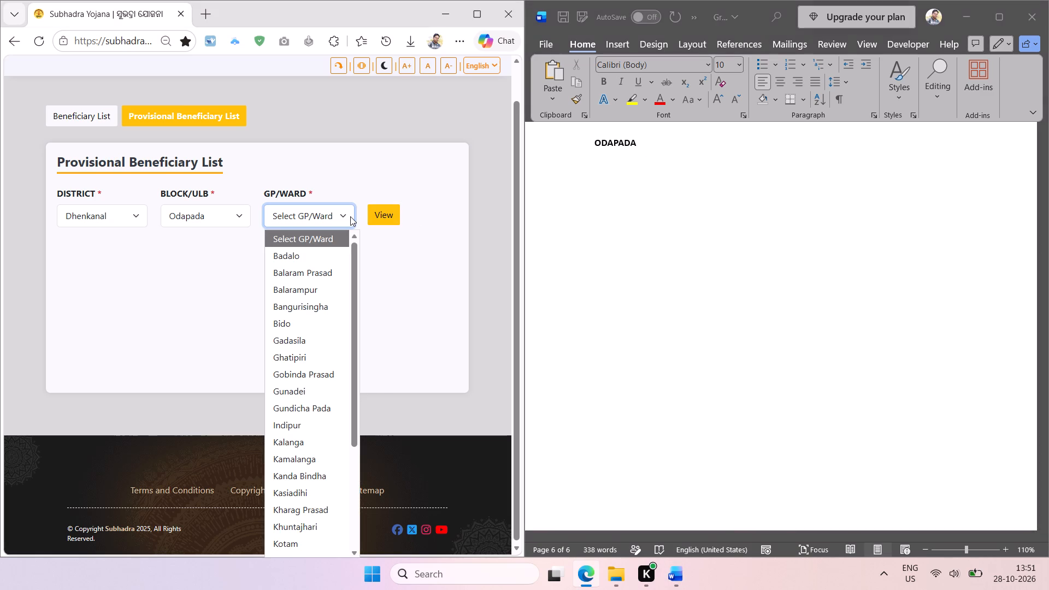
{"action": "key", "text": "shift+super+t"}
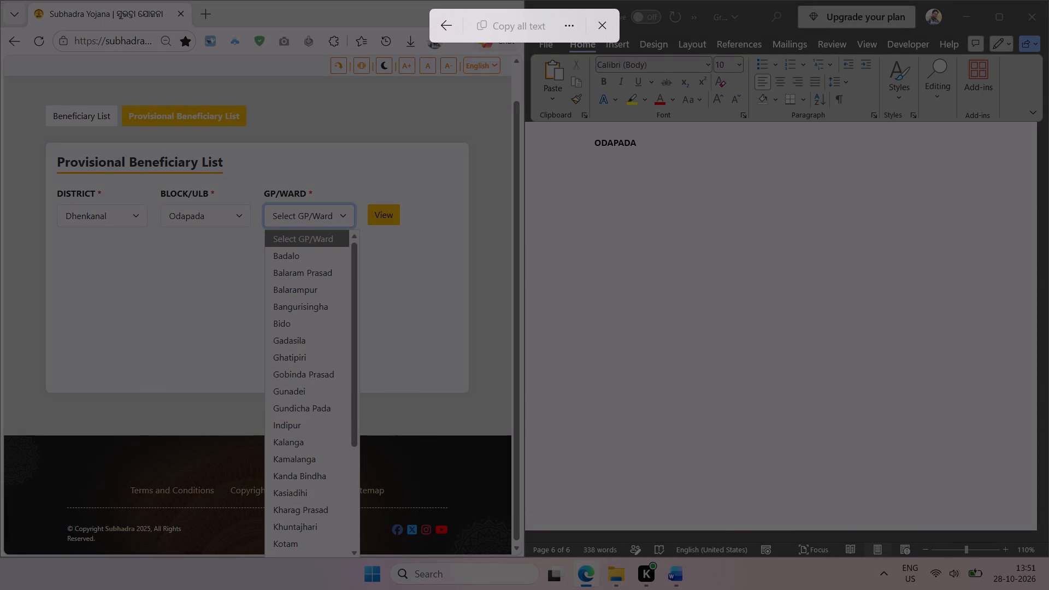
{"action": "left_click_drag", "start_coordinate": [268, 249], "coordinate": [346, 552]}
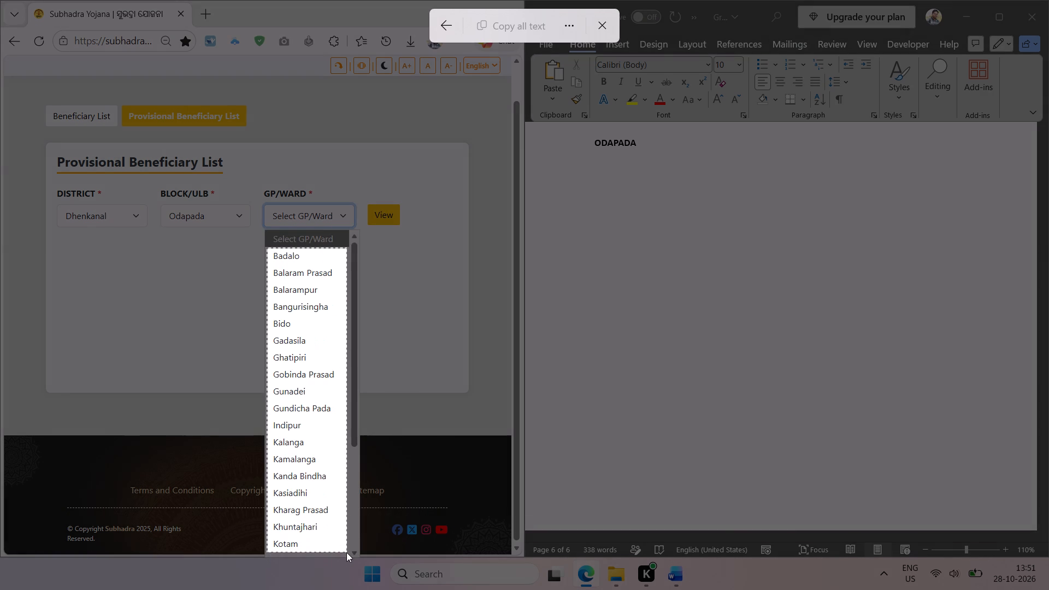
{"action": "left_click_drag", "start_coordinate": [346, 552], "coordinate": [346, 553]}
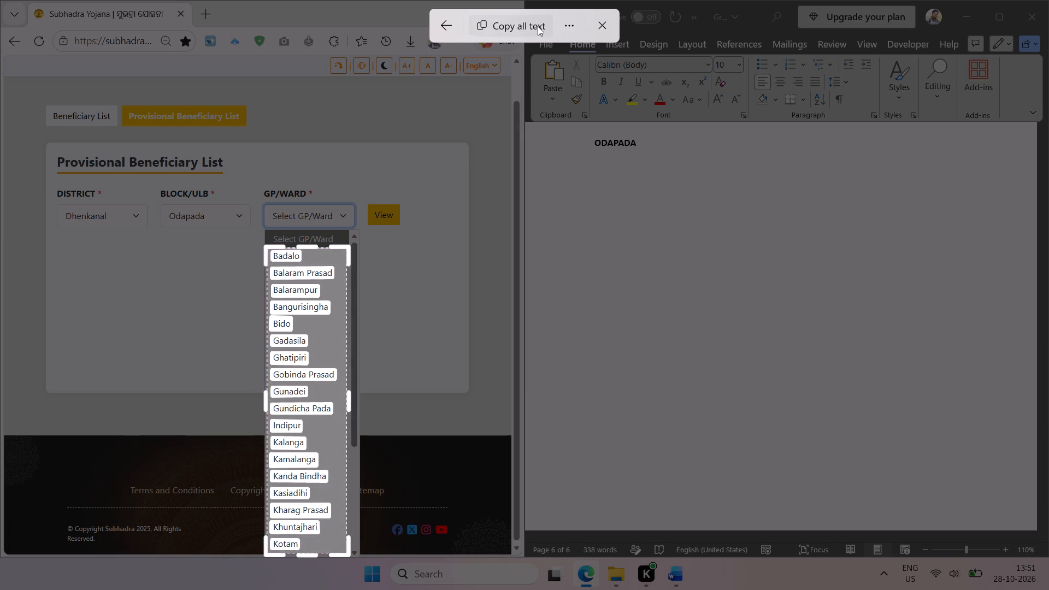
{"action": "left_click", "coordinate": [532, 22]}
{"action": "left_click", "coordinate": [618, 157]}
{"action": "key", "text": "ctrl+v"}
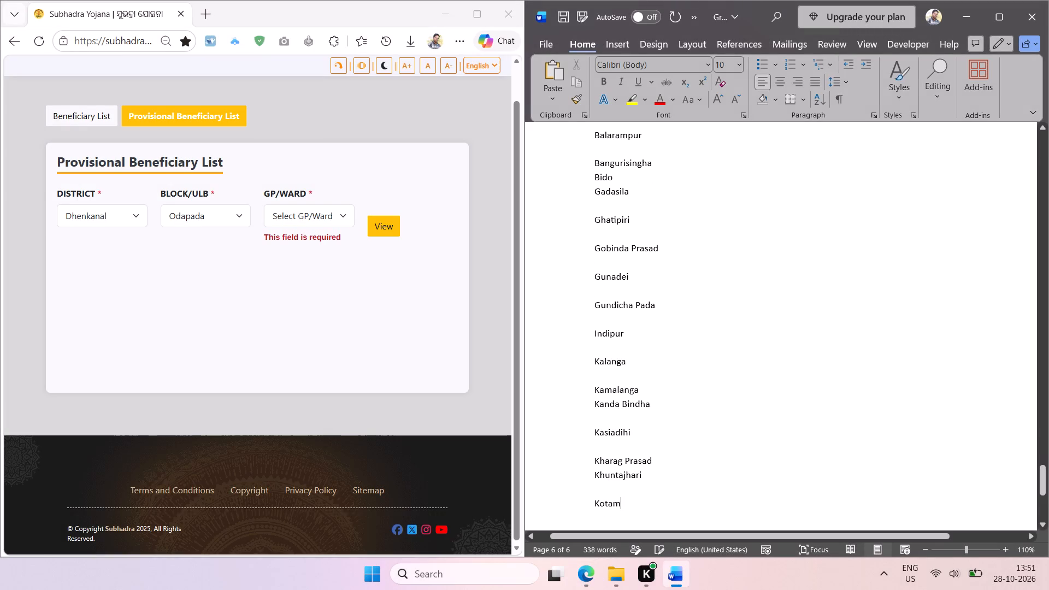
Extract the remaining GP/Ward names from Kotam to Siminai and paste them below the first batch, separated by a blank line.
{"action": "left_click", "coordinate": [643, 497]}
{"action": "key", "text": "Return"}
{"action": "key", "text": "BackSpace"}
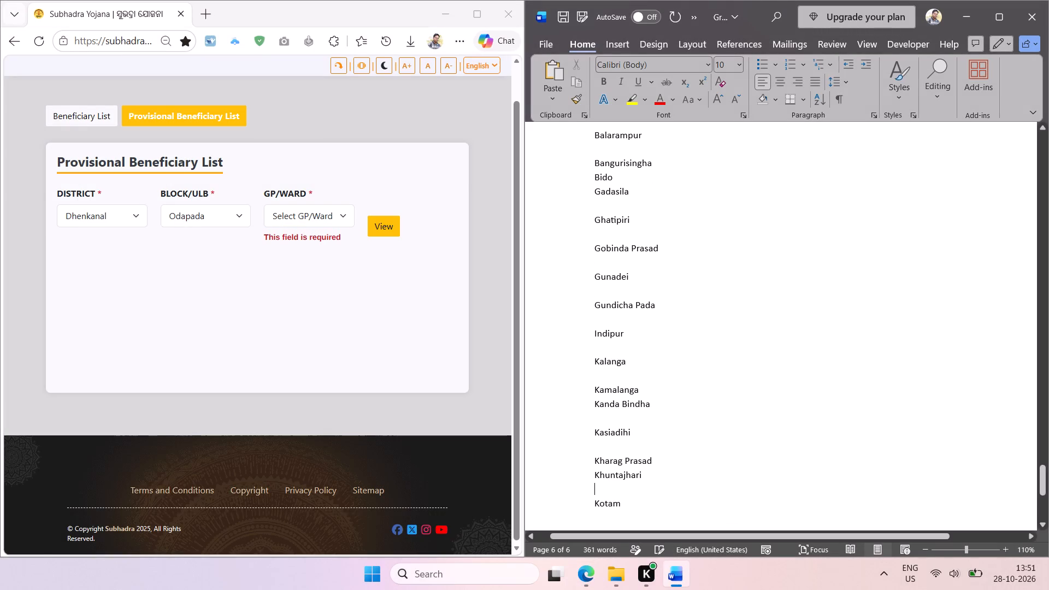
{"action": "left_click", "coordinate": [630, 498]}
{"action": "key", "text": "Return"}
{"action": "key", "text": "Return"}
{"action": "left_click", "coordinate": [348, 216]}
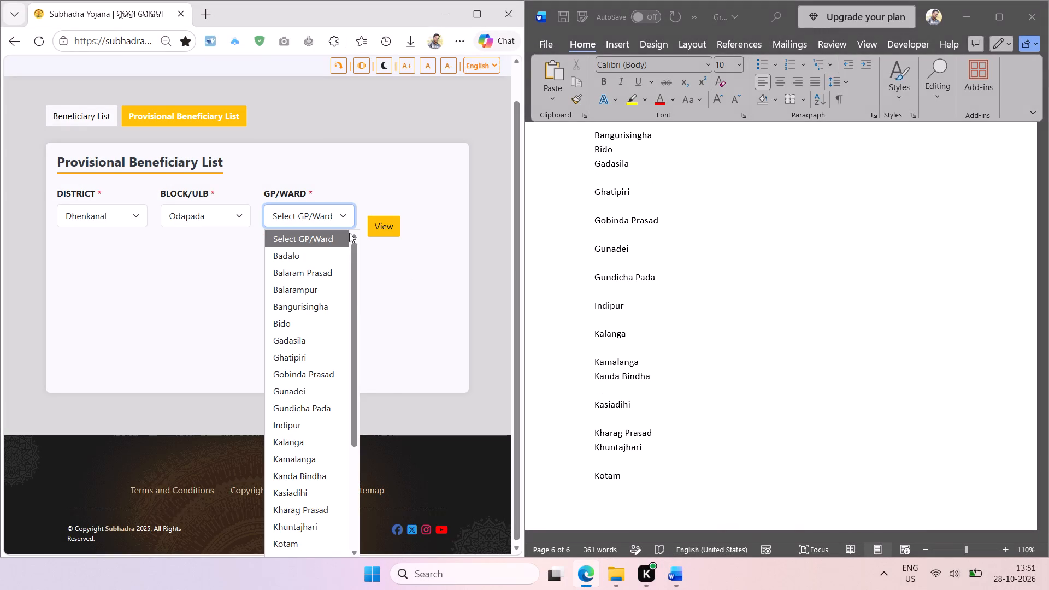
{"action": "left_click_drag", "start_coordinate": [355, 296], "coordinate": [356, 430]}
{"action": "key", "text": "shift+super+t"}
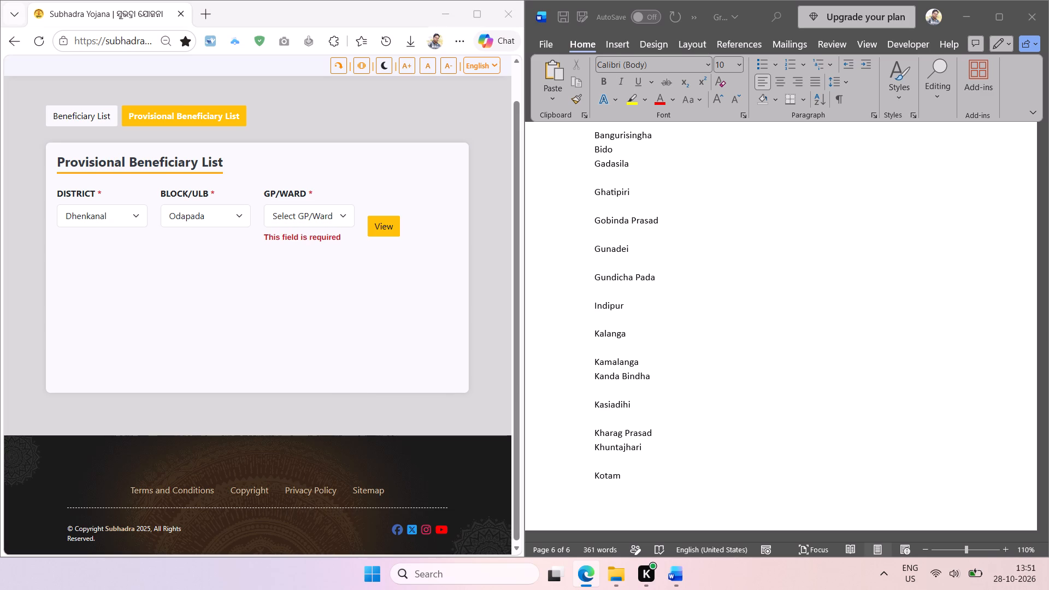
{"action": "left_click_drag", "start_coordinate": [268, 371], "coordinate": [352, 561]}
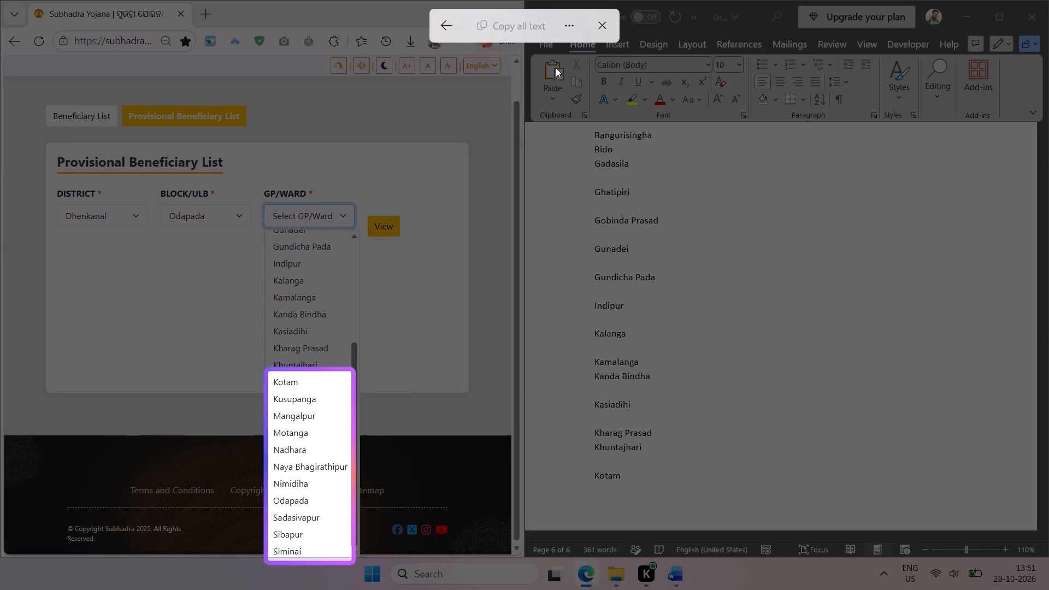
{"action": "left_click", "coordinate": [527, 27]}
{"action": "left_click", "coordinate": [611, 485]}
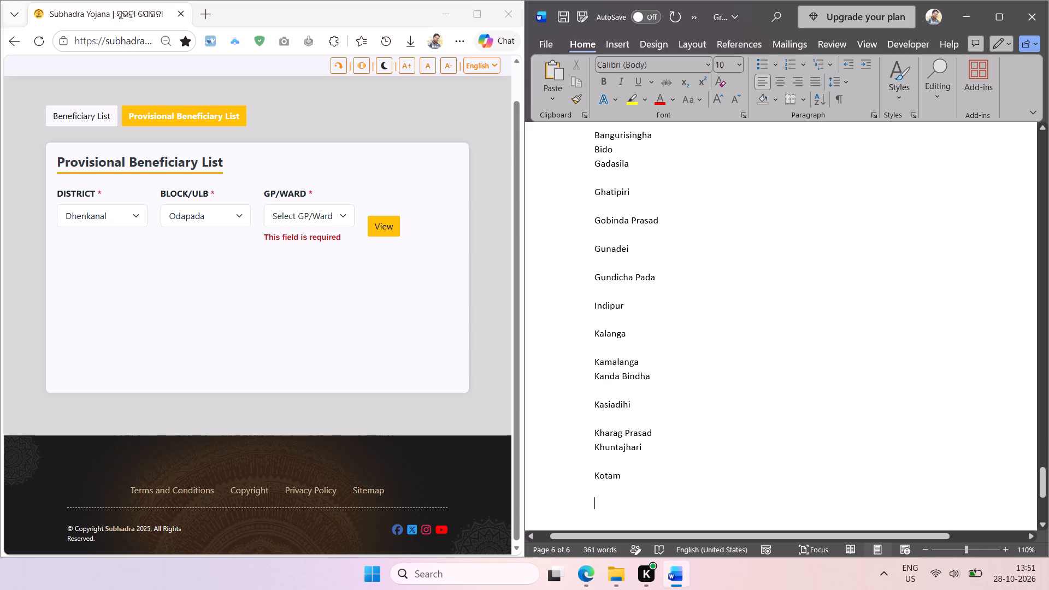
{"action": "key", "text": "ctrl+v"}
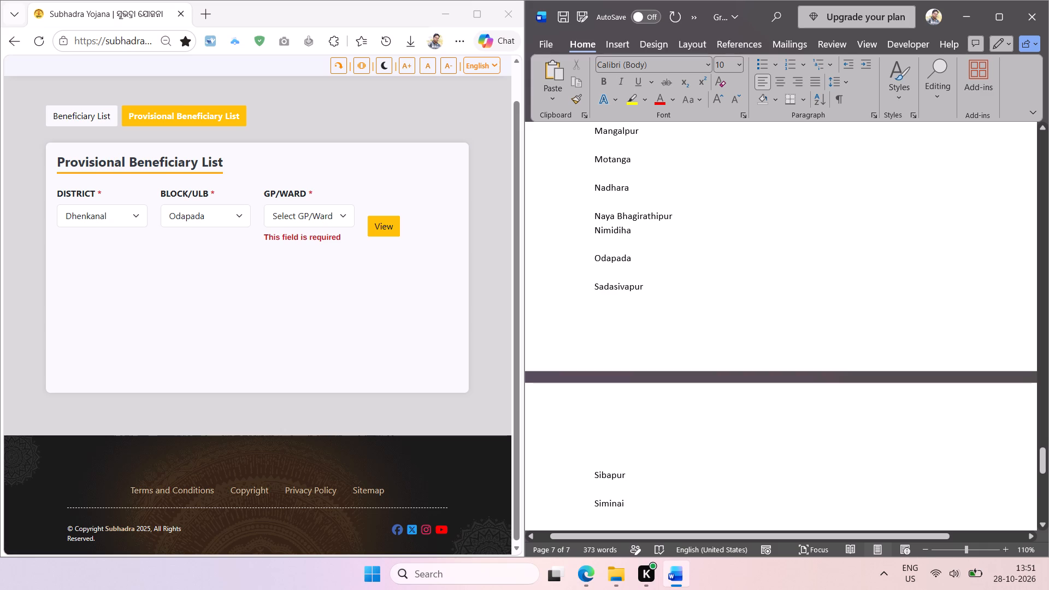
Delete the first of the two Kotam entries in the pasted names.
{"action": "scroll", "coordinate": [660, 252], "scroll_direction": "up", "scroll_amount": 2}
{"action": "double_click", "coordinate": [600, 197]}
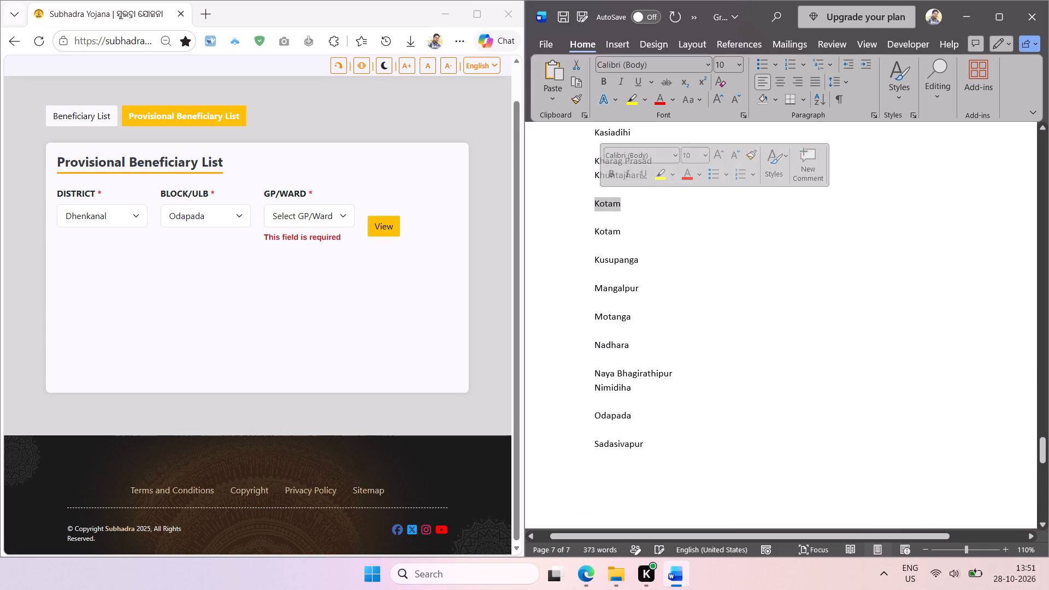
{"action": "key", "text": "BackSpace"}
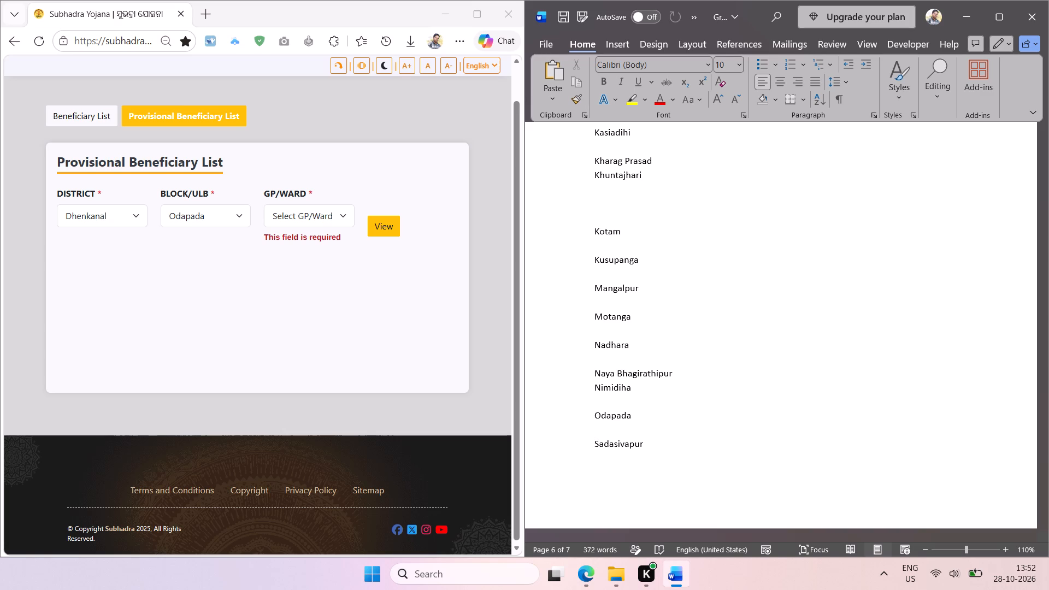
Remove the blank lines between the names from Nadhara through Sadasivapur, keeping Mangalpur's spelling intact.
{"action": "left_click", "coordinate": [617, 429]}
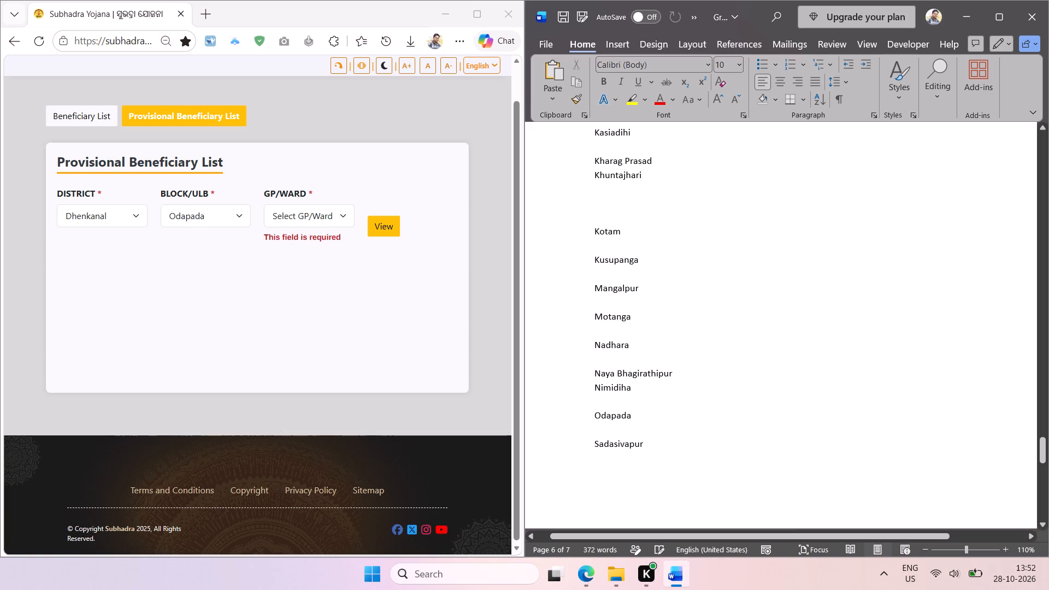
{"action": "key", "text": "BackSpace"}
{"action": "key", "text": "Up"}
{"action": "key", "text": "BackSpace"}
{"action": "key", "text": "Up"}
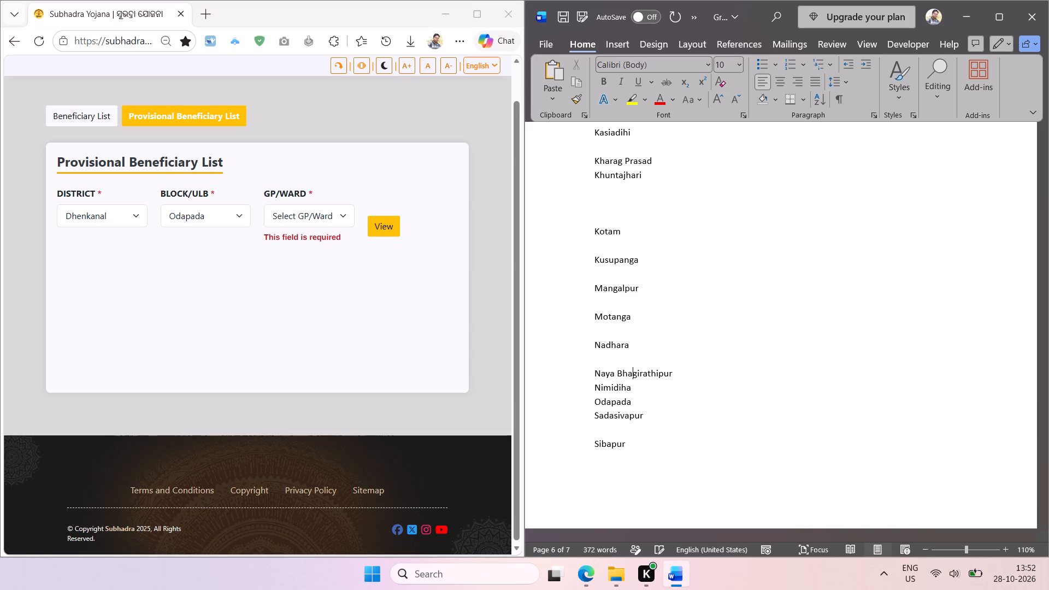
{"action": "key", "text": "Up"}
{"action": "key", "text": "BackSpace"}
{"action": "key", "text": "Up"}
{"action": "key", "text": "BackSpace"}
{"action": "key", "text": "Up"}
{"action": "key", "text": "Up"}
{"action": "key", "text": "BackSpace"}
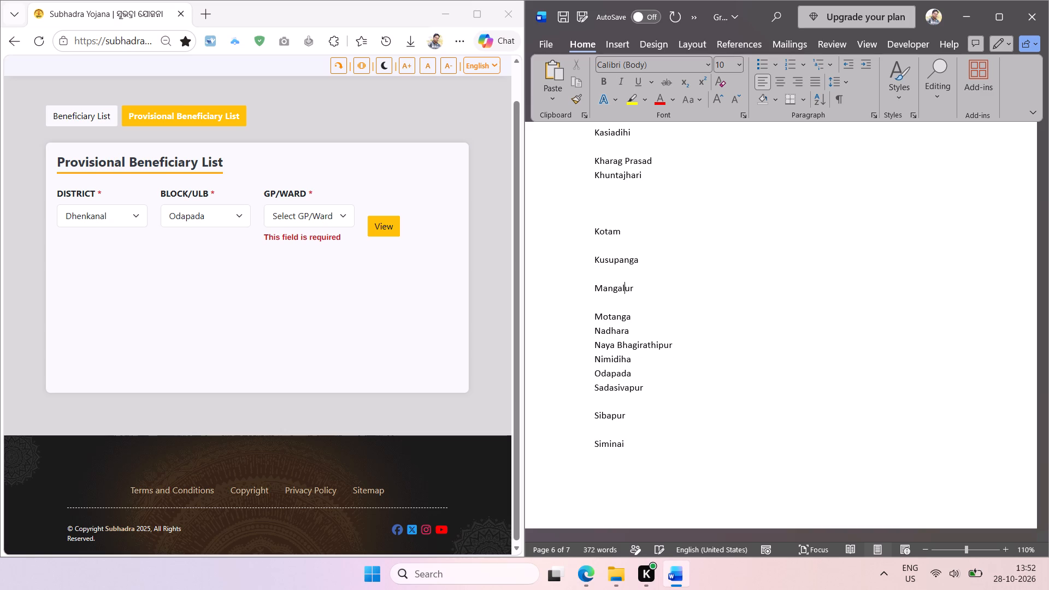
{"action": "key", "text": "ctrl+z"}
{"action": "key", "text": "ctrl+z"}
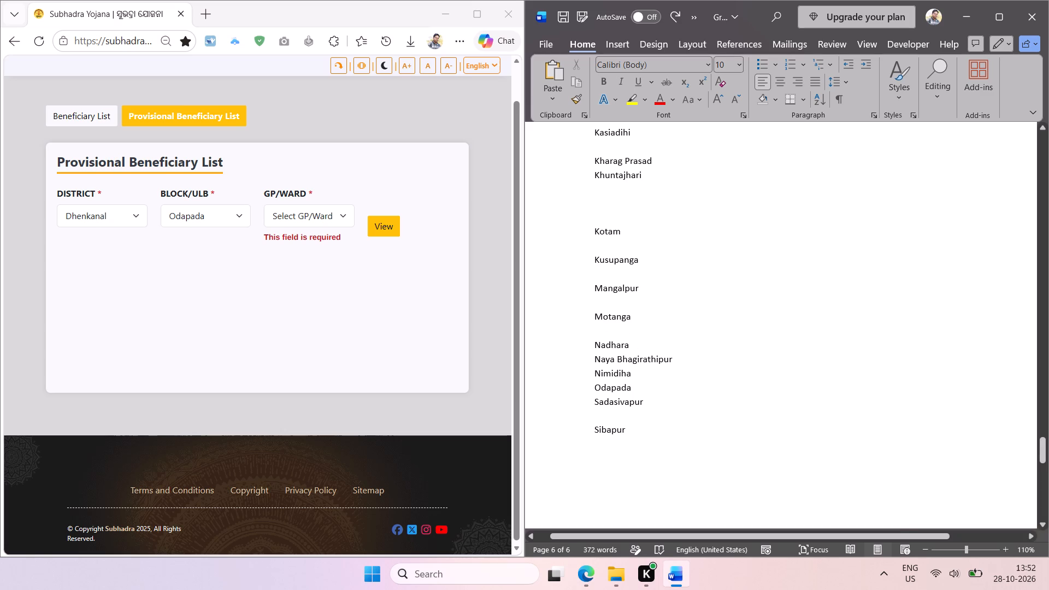
Remove the blank lines between the names from Kasiadihi through Nadhara, including the gap left above Kotam.
{"action": "key", "text": "BackSpace"}
{"action": "key", "text": "Up"}
{"action": "key", "text": "BackSpace"}
{"action": "key", "text": "Up"}
{"action": "key", "text": "BackSpace"}
{"action": "key", "text": "Up"}
{"action": "key", "text": "BackSpace"}
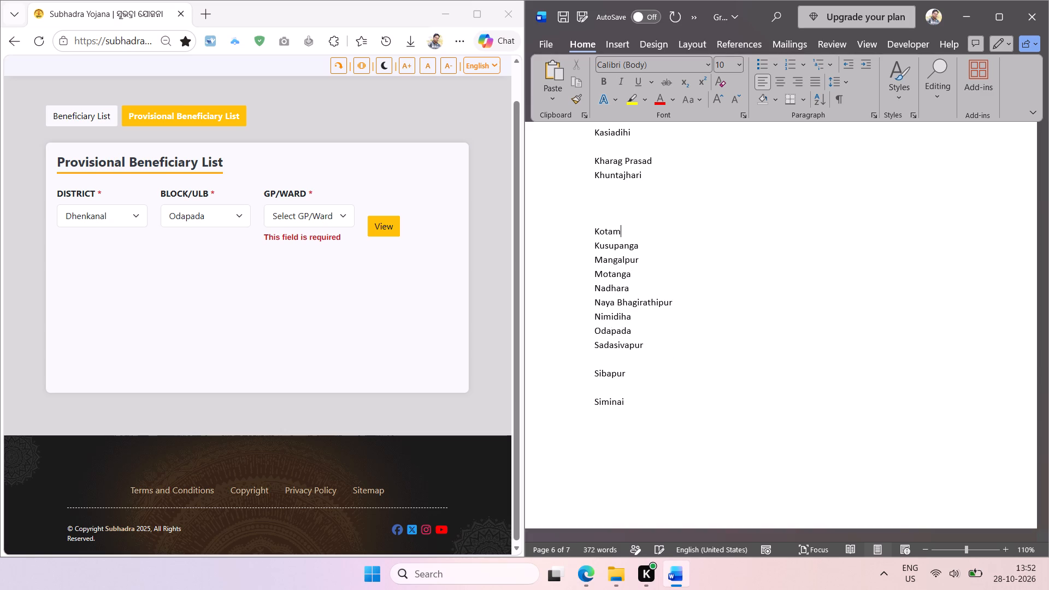
{"action": "key", "text": "Up"}
{"action": "key", "text": "BackSpace"}
{"action": "key", "text": "BackSpace"}
{"action": "key", "text": "BackSpace"}
{"action": "key", "text": "Up"}
{"action": "key", "text": "Up"}
{"action": "key", "text": "BackSpace"}
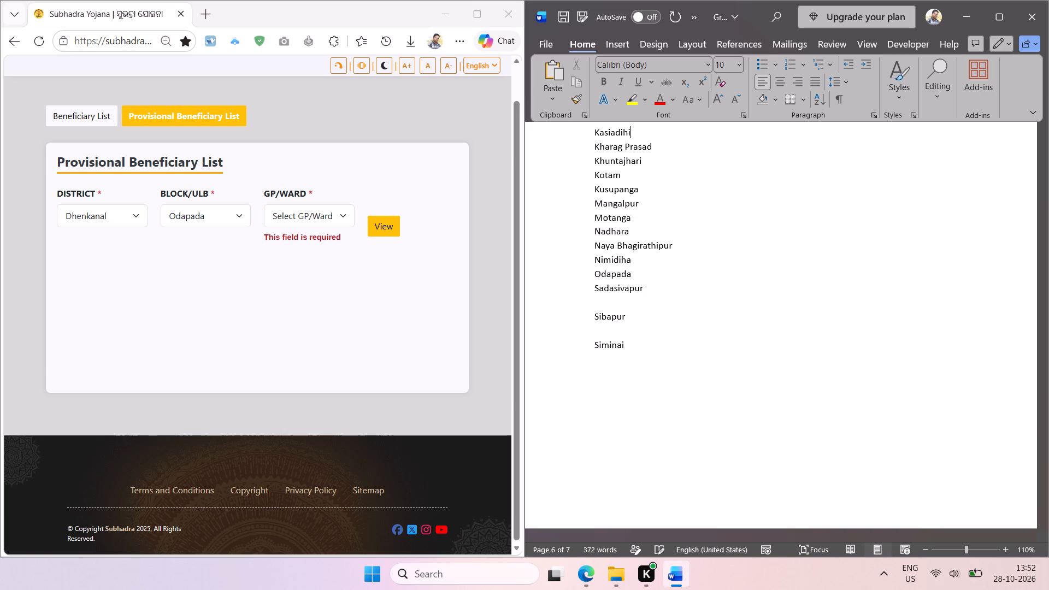
Remove the blank lines between Sadasivapur, Sibapur and Siminai.
{"action": "left_click", "coordinate": [613, 327]}
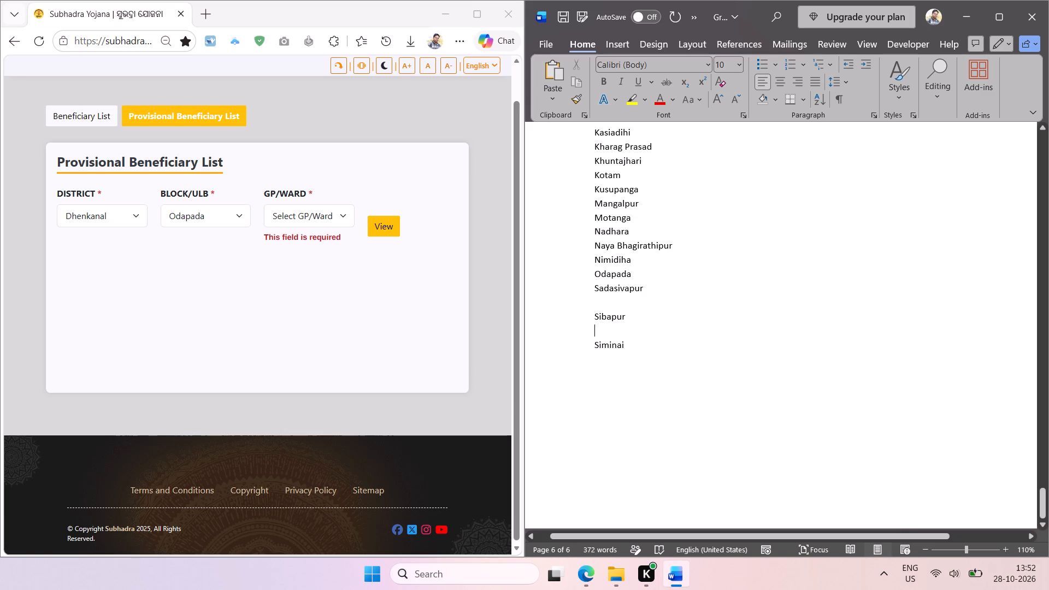
{"action": "key", "text": "BackSpace"}
{"action": "key", "text": "Up"}
{"action": "key", "text": "BackSpace"}
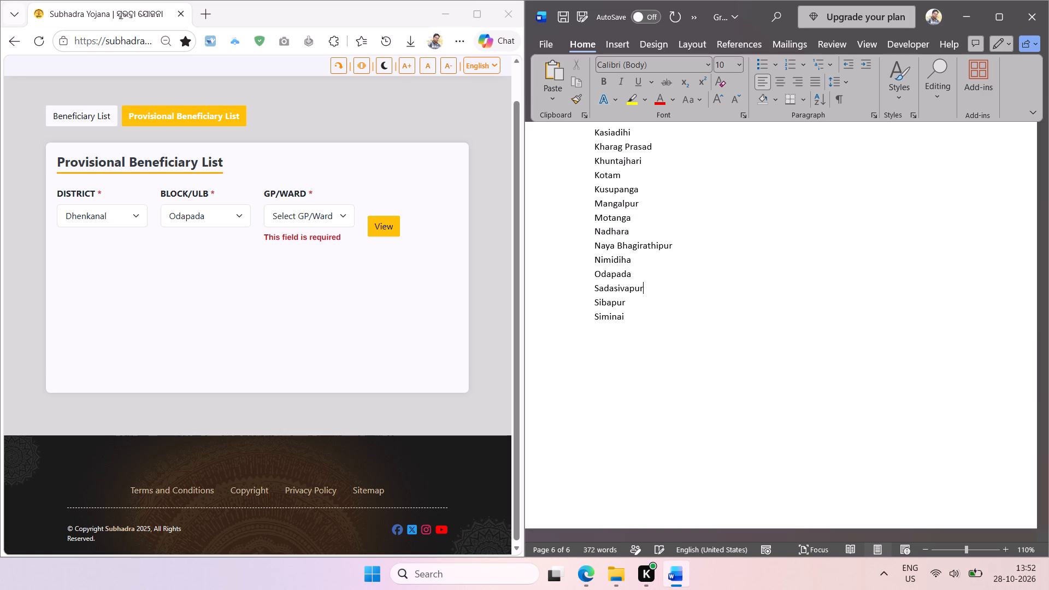
Remove the blank lines between the names from Ghatipiri through Kasiadihi.
{"action": "scroll", "coordinate": [620, 332], "scroll_direction": "up", "scroll_amount": 3}
{"action": "scroll", "coordinate": [646, 291], "scroll_direction": "down", "scroll_amount": 1}
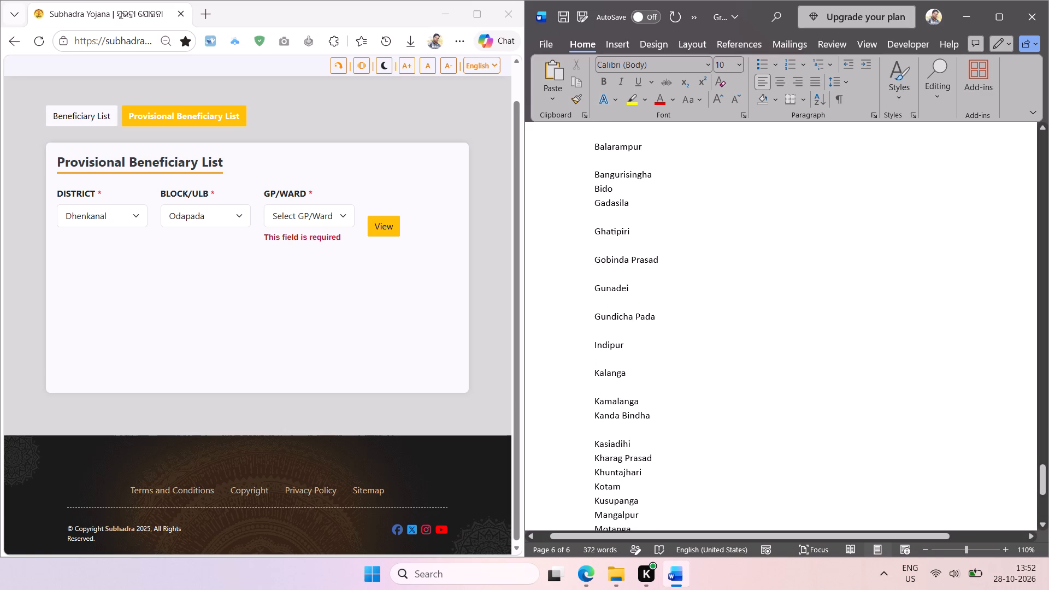
{"action": "scroll", "coordinate": [654, 325], "scroll_direction": "down", "scroll_amount": 1}
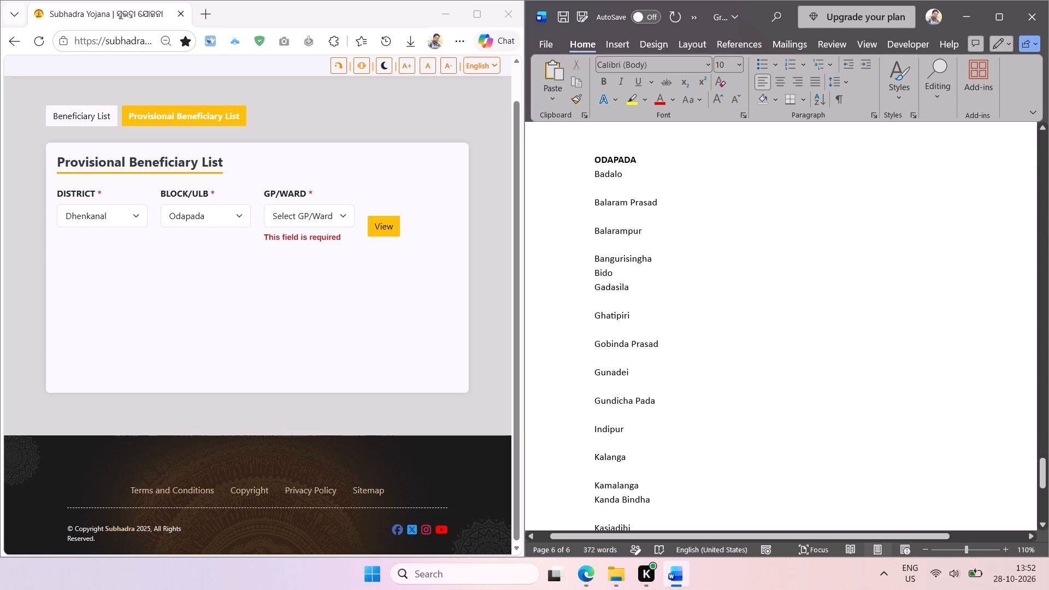
{"action": "scroll", "coordinate": [617, 502], "scroll_direction": "down", "scroll_amount": 1}
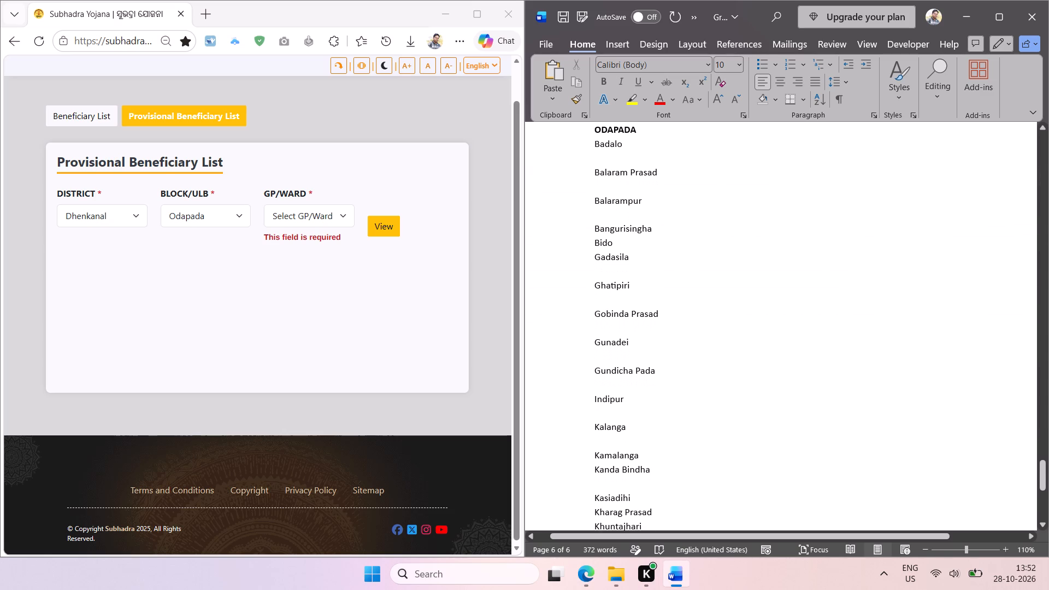
{"action": "scroll", "coordinate": [626, 490], "scroll_direction": "down", "scroll_amount": 1}
{"action": "left_click", "coordinate": [623, 482]}
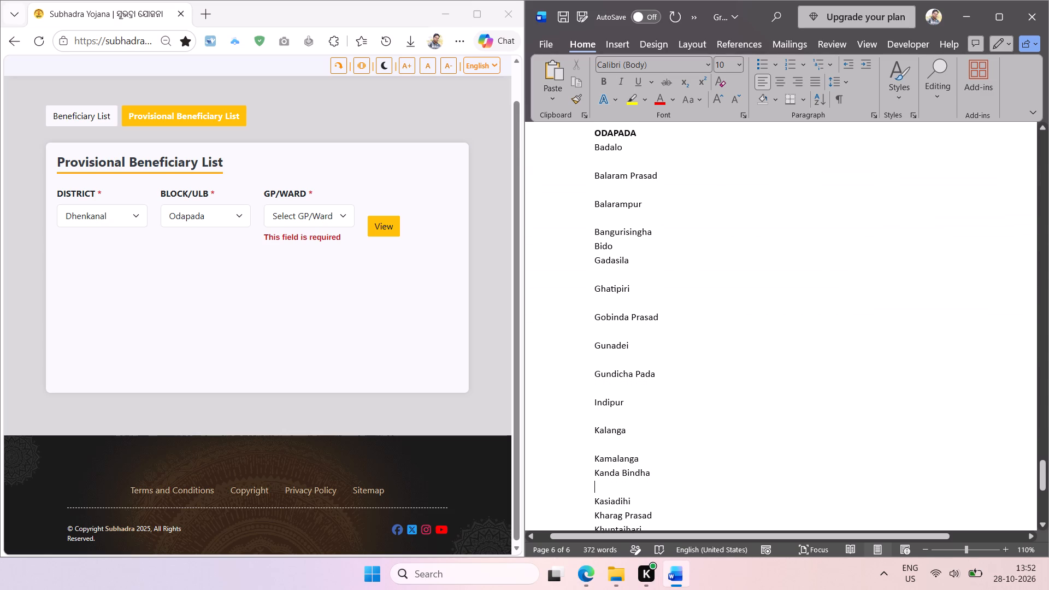
{"action": "key", "text": "BackSpace"}
{"action": "key", "text": "Up"}
{"action": "key", "text": "Up"}
{"action": "key", "text": "BackSpace"}
{"action": "key", "text": "Up"}
{"action": "key", "text": "BackSpace"}
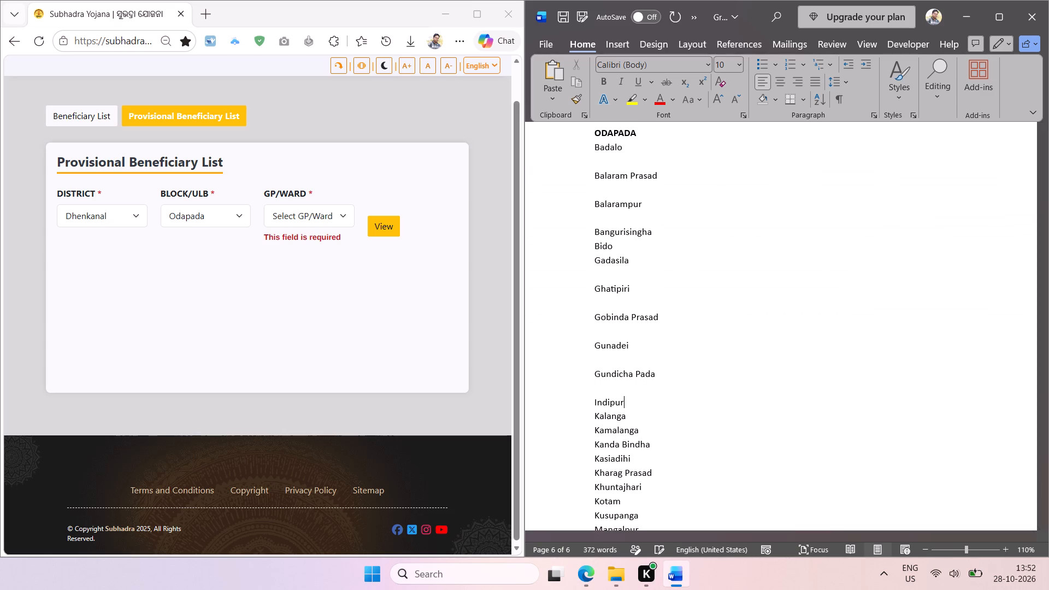
{"action": "key", "text": "Up"}
{"action": "key", "text": "BackSpace"}
{"action": "key", "text": "Up"}
{"action": "key", "text": "BackSpace"}
{"action": "key", "text": "Up"}
{"action": "key", "text": "BackSpace"}
{"action": "key", "text": "Up"}
{"action": "key", "text": "BackSpace"}
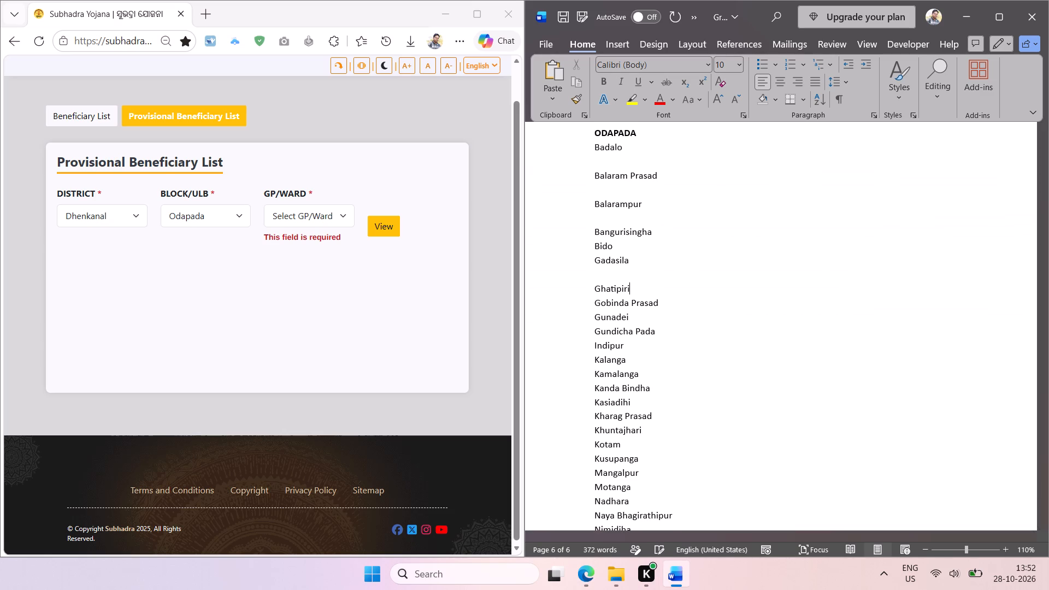
Remove the blank lines between the names from Badalo through Ghatipiri.
{"action": "key", "text": "Up"}
{"action": "key", "text": "BackSpace"}
{"action": "key", "text": "Up"}
{"action": "key", "text": "Up"}
{"action": "key", "text": "Up"}
{"action": "key", "text": "BackSpace"}
{"action": "key", "text": "Up"}
{"action": "key", "text": "BackSpace"}
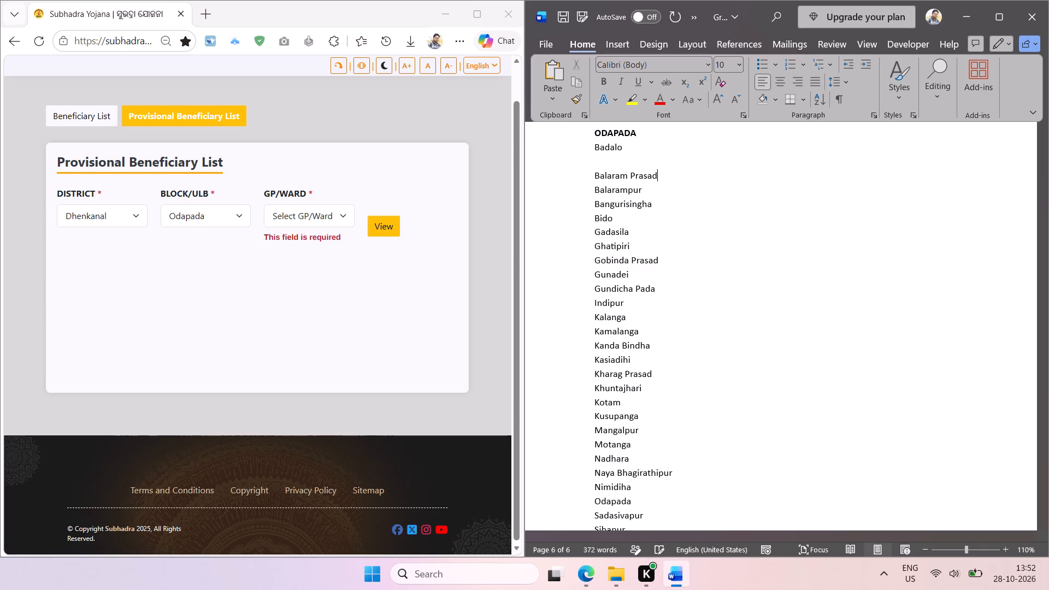
{"action": "key", "text": "Up"}
{"action": "key", "text": "BackSpace"}
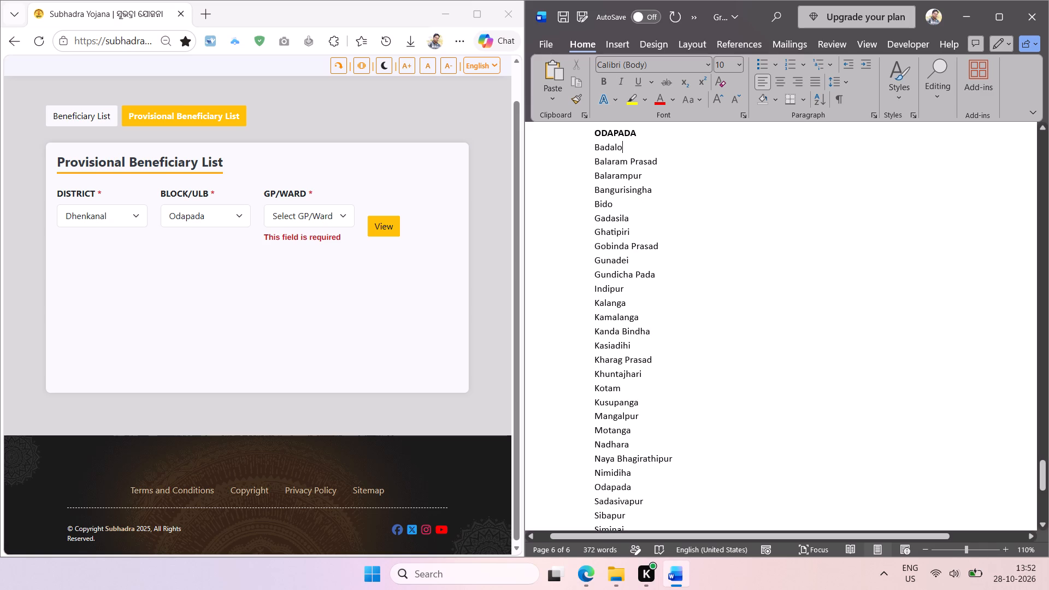
Sort the Odapada names from Badalo through Siminai as text in ascending order.
{"action": "left_click", "coordinate": [592, 143]}
{"action": "scroll", "coordinate": [650, 186], "scroll_direction": "down", "scroll_amount": 1}
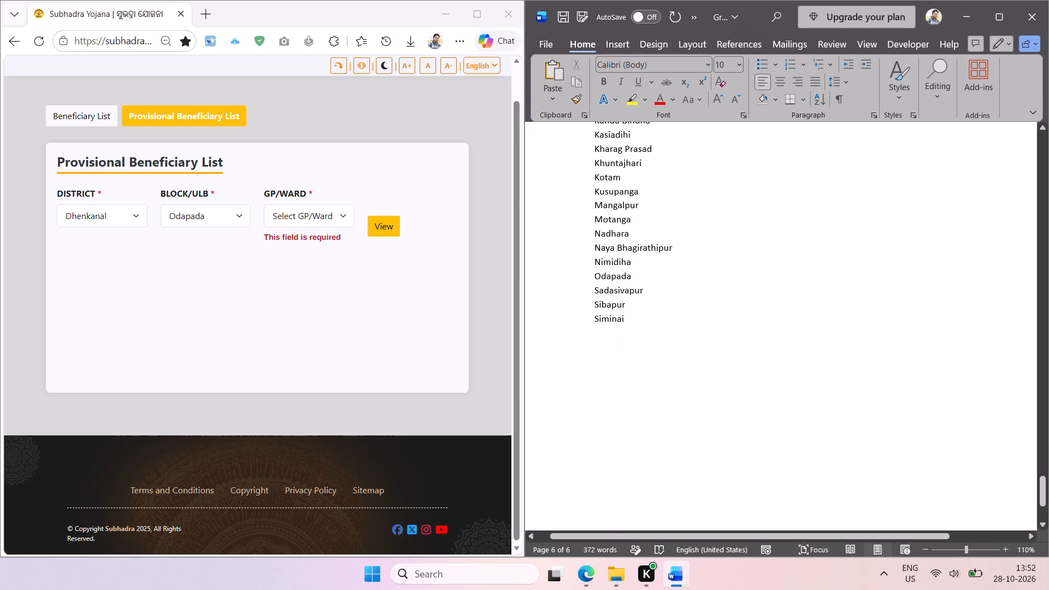
{"action": "scroll", "coordinate": [650, 186], "scroll_direction": "down", "scroll_amount": 1}
{"action": "left_click", "coordinate": [625, 312], "text": "shift"}
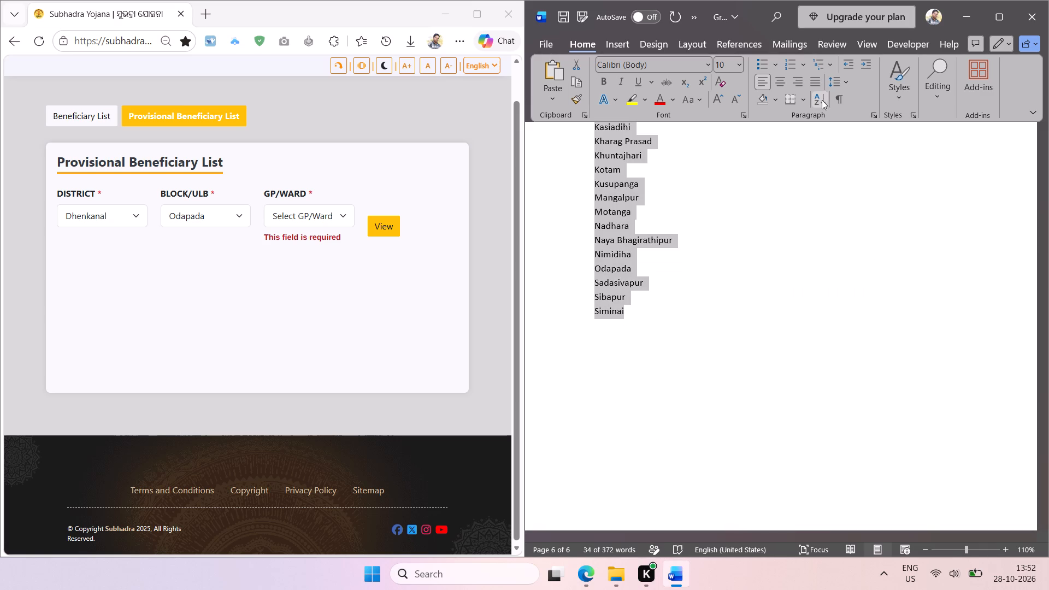
{"action": "left_click", "coordinate": [821, 101]}
{"action": "key", "text": "apostrophe"}
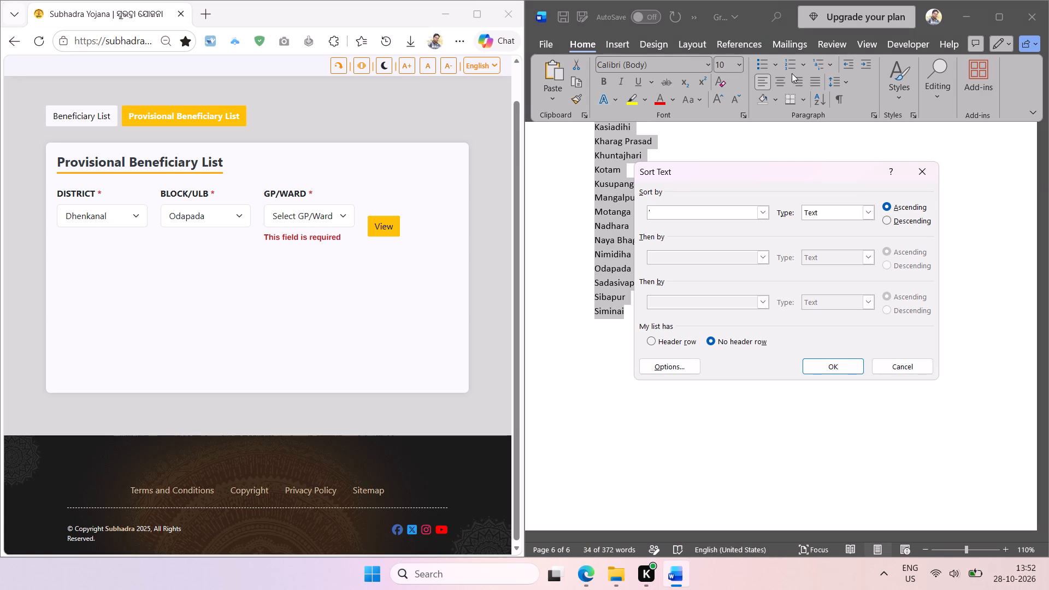
{"action": "key", "text": "BackSpace"}
{"action": "left_click", "coordinate": [923, 172]}
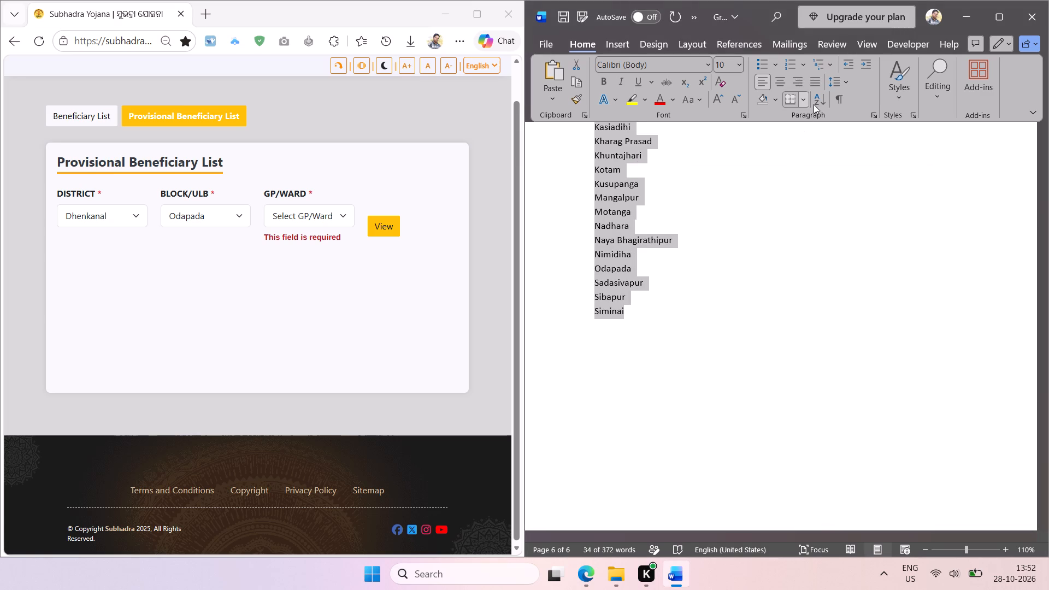
{"action": "left_click", "coordinate": [815, 101]}
{"action": "key", "text": "Return"}
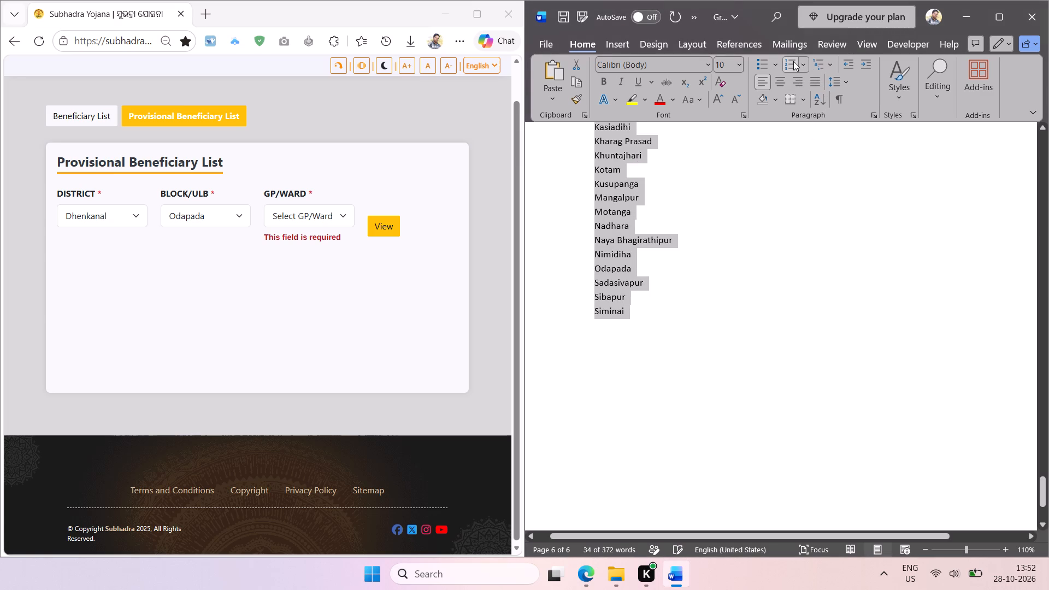
Apply numbering to the sorted Odapada names and decrease the list's indent.
{"action": "left_click", "coordinate": [793, 62]}
{"action": "left_click", "coordinate": [848, 65]}
{"action": "left_click", "coordinate": [747, 235]}
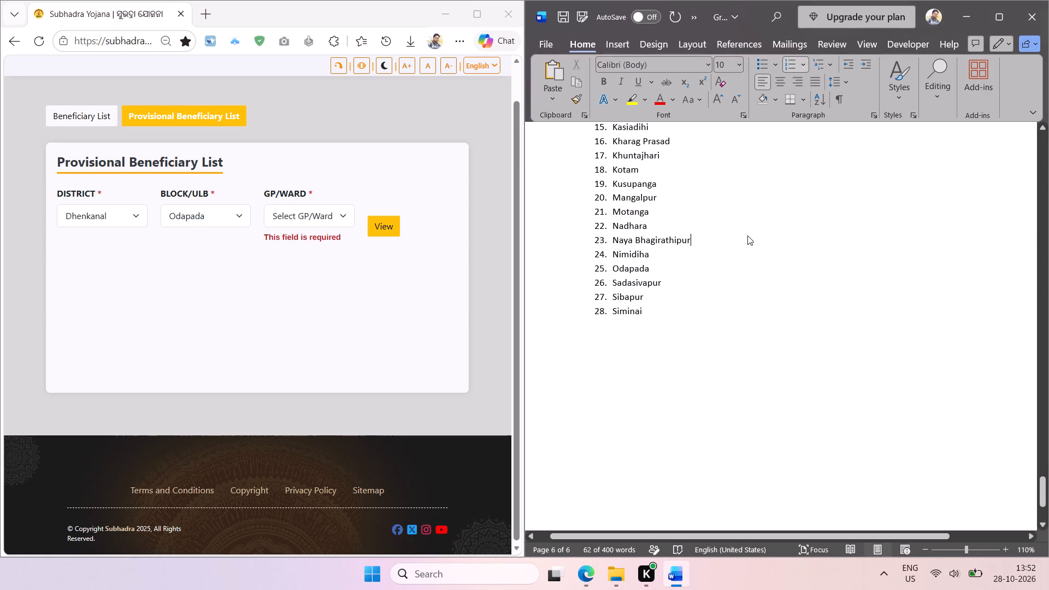
Look over the numbered lists in the document, including the Hindol heading and its names.
{"action": "scroll", "coordinate": [747, 235], "scroll_direction": "left", "scroll_amount": 1}
{"action": "scroll", "coordinate": [645, 274], "scroll_direction": "down", "scroll_amount": 1}
{"action": "scroll", "coordinate": [650, 274], "scroll_direction": "left", "scroll_amount": 1}
{"action": "scroll", "coordinate": [650, 274], "scroll_direction": "down", "scroll_amount": 1}
{"action": "scroll", "coordinate": [654, 273], "scroll_direction": "left", "scroll_amount": 1}
{"action": "scroll", "coordinate": [667, 280], "scroll_direction": "down", "scroll_amount": 1}
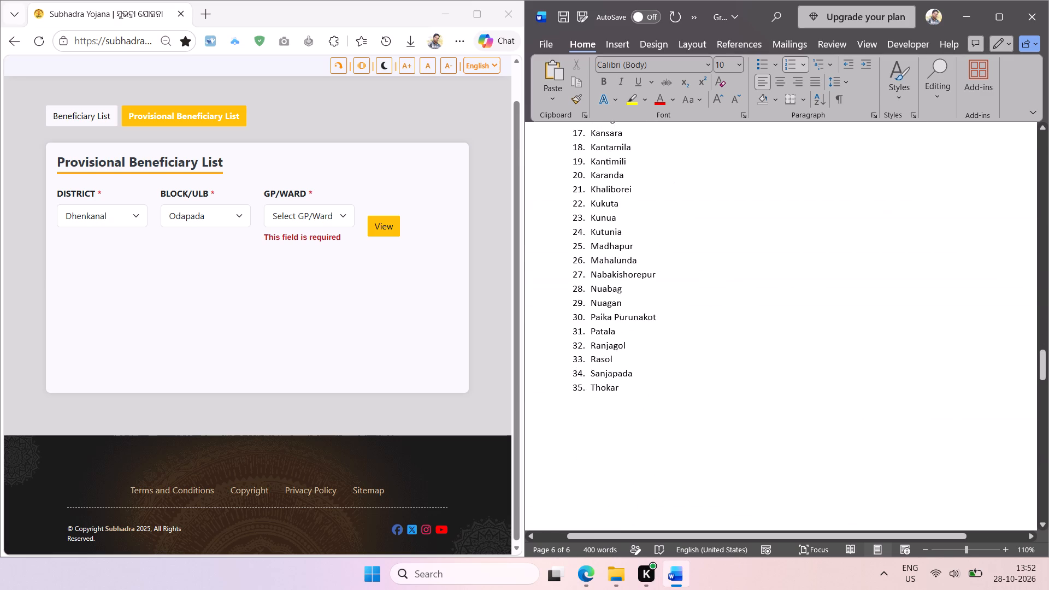
{"action": "scroll", "coordinate": [667, 280], "scroll_direction": "down", "scroll_amount": 1}
{"action": "scroll", "coordinate": [664, 281], "scroll_direction": "right", "scroll_amount": 2}
{"action": "scroll", "coordinate": [649, 218], "scroll_direction": "up", "scroll_amount": 2}
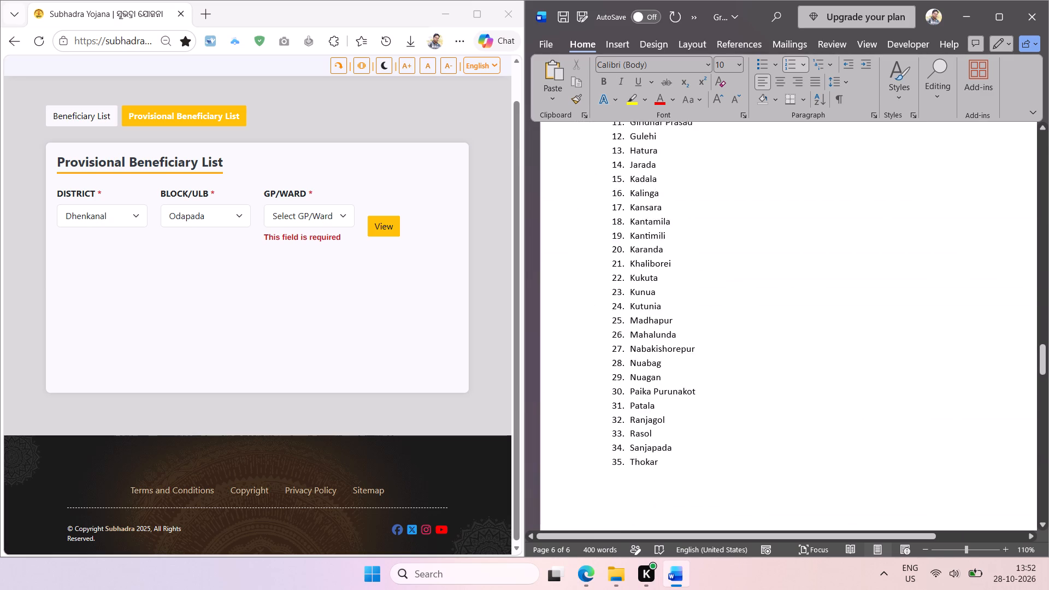
{"action": "scroll", "coordinate": [639, 203], "scroll_direction": "up", "scroll_amount": 2}
{"action": "scroll", "coordinate": [646, 221], "scroll_direction": "down", "scroll_amount": 3}
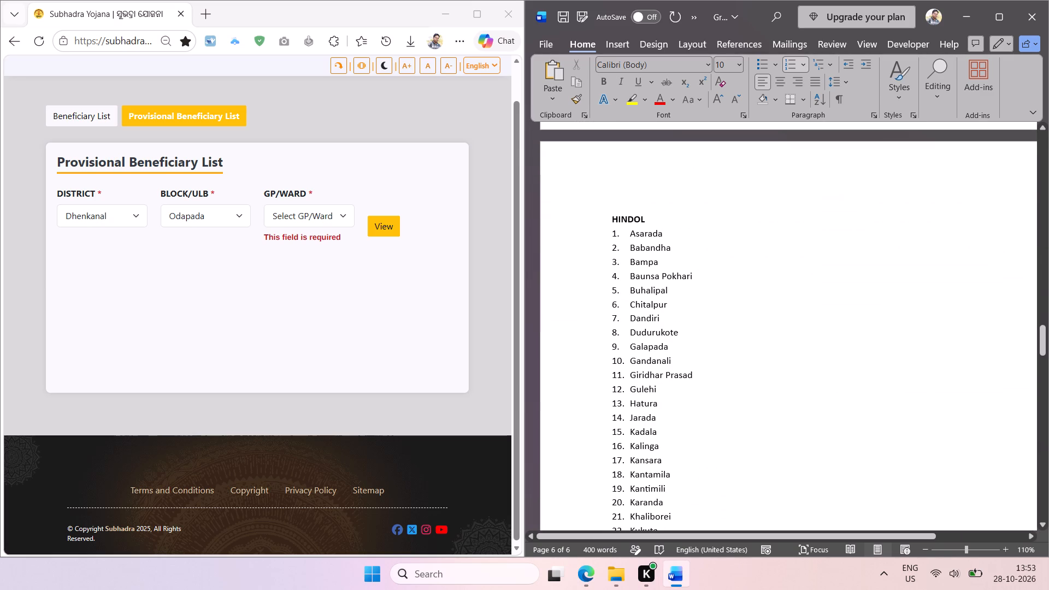
{"action": "double_click", "coordinate": [624, 215]}
{"action": "left_click", "coordinate": [735, 361]}
Copy the bold ODAPADA heading and paste it below Siminai, leaving a blank line after the numbered list.
{"action": "scroll", "coordinate": [735, 361], "scroll_direction": "down", "scroll_amount": 10}
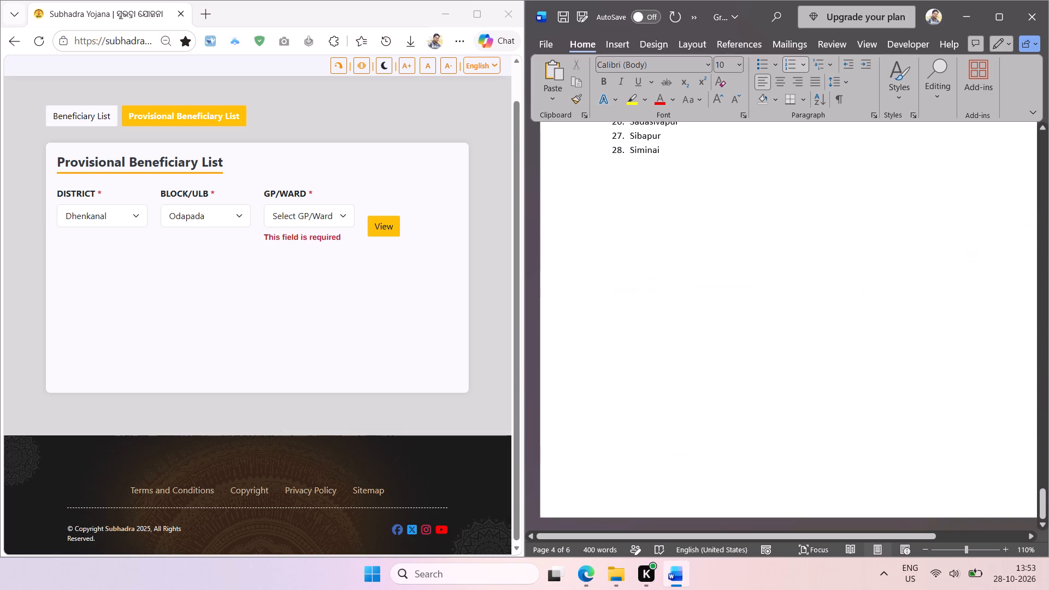
{"action": "scroll", "coordinate": [735, 361], "scroll_direction": "down", "scroll_amount": 1}
{"action": "scroll", "coordinate": [735, 361], "scroll_direction": "up", "scroll_amount": 1}
{"action": "scroll", "coordinate": [735, 361], "scroll_direction": "down", "scroll_amount": 1}
{"action": "double_click", "coordinate": [643, 160]}
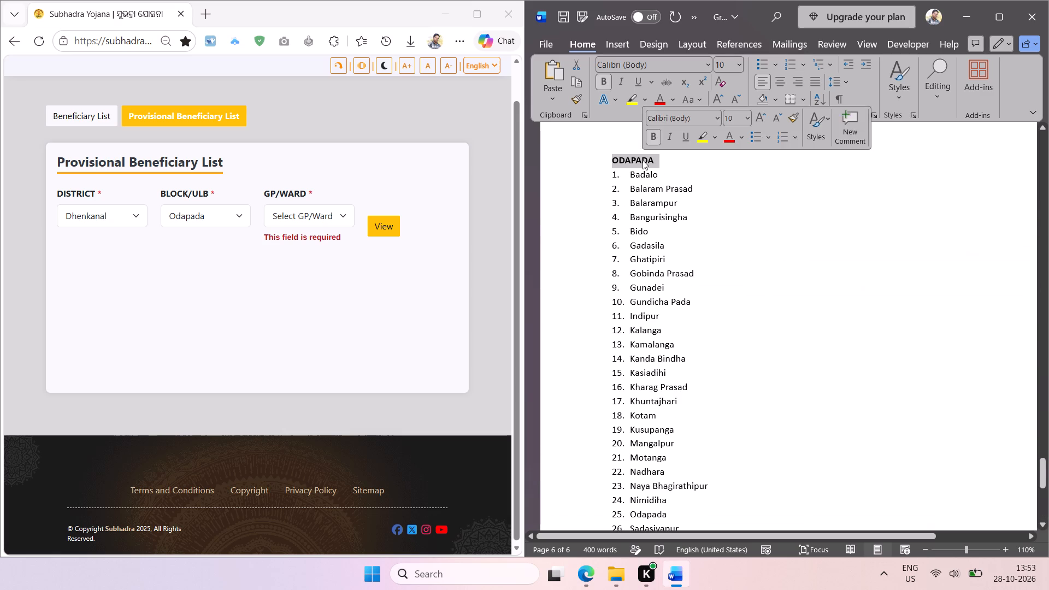
{"action": "key", "text": "ctrl+c"}
{"action": "left_click", "coordinate": [799, 468]}
{"action": "scroll", "coordinate": [750, 453], "scroll_direction": "down", "scroll_amount": 2}
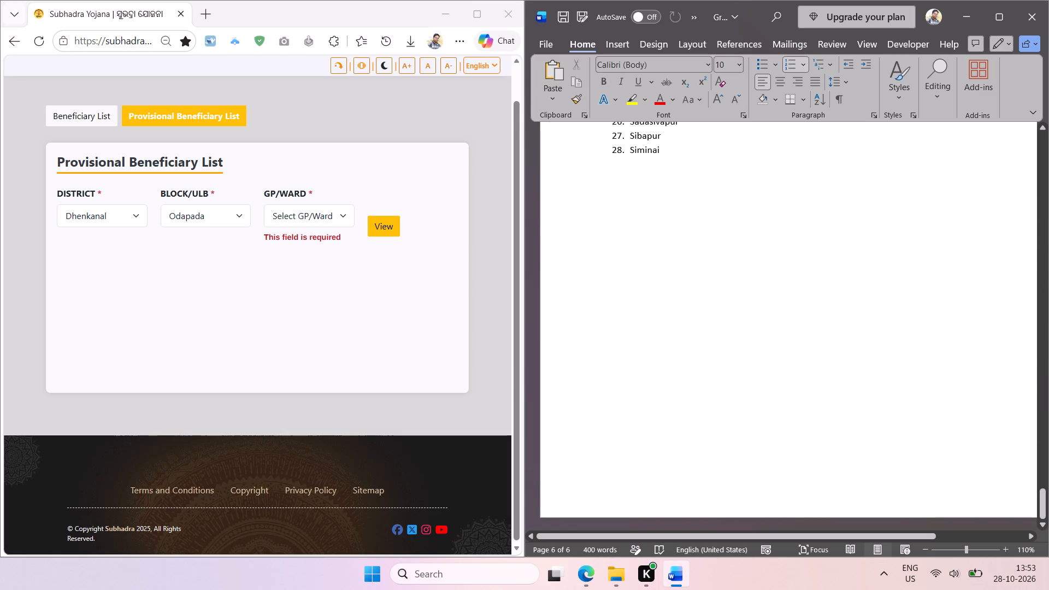
{"action": "left_click", "coordinate": [677, 149]}
{"action": "key", "text": "Return"}
{"action": "key", "text": "Return"}
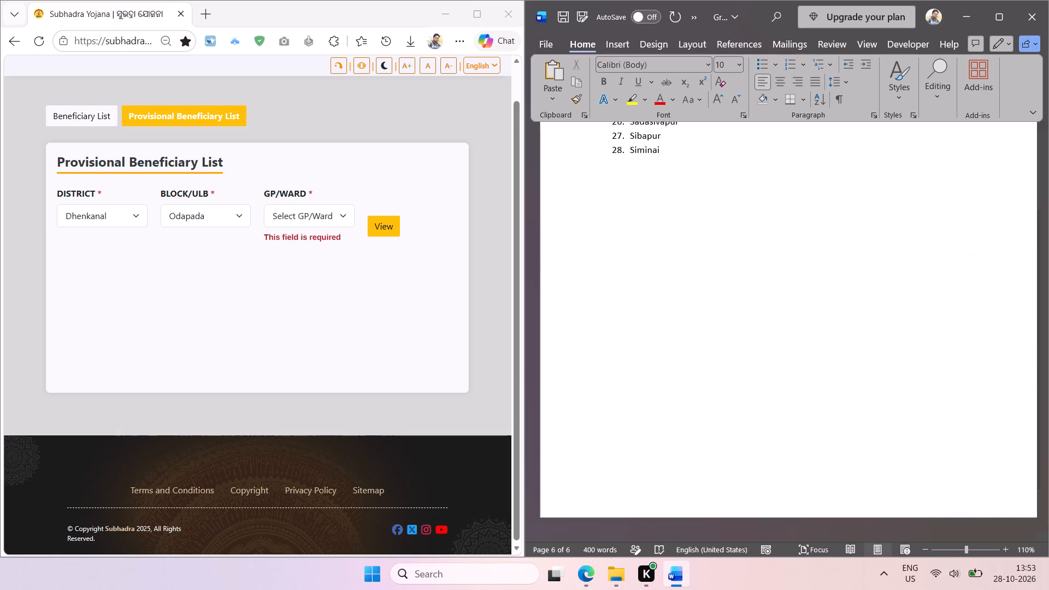
{"action": "key", "text": "Return"}
{"action": "key", "text": "ctrl+v"}
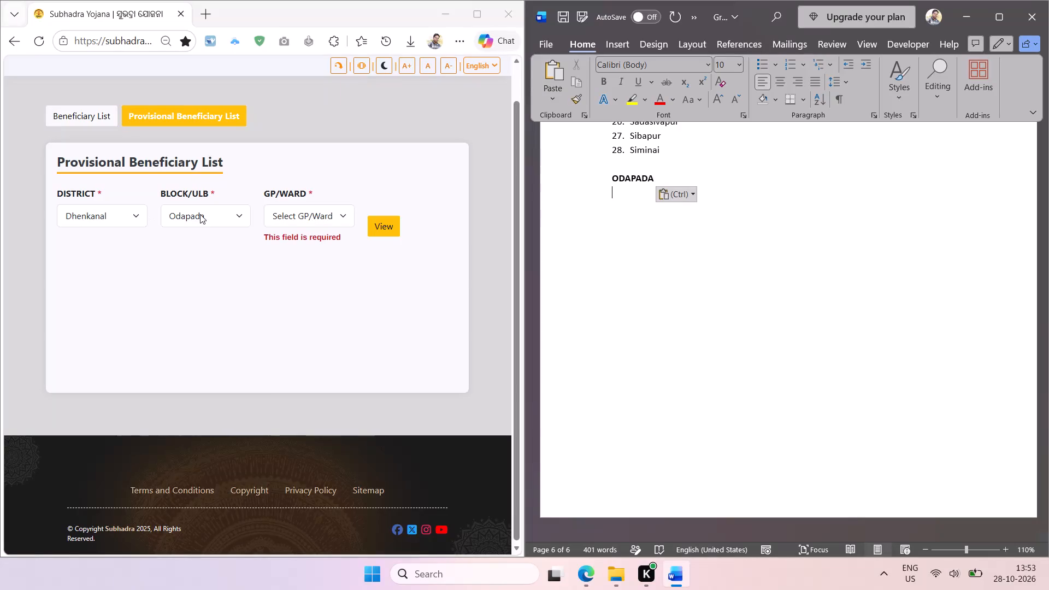
Set the block/ULB to Parjang for Dhenkanal district on the Subhadra Yojana page.
{"action": "left_click", "coordinate": [200, 214]}
{"action": "left_click", "coordinate": [209, 396]}
{"action": "left_click", "coordinate": [257, 315]}
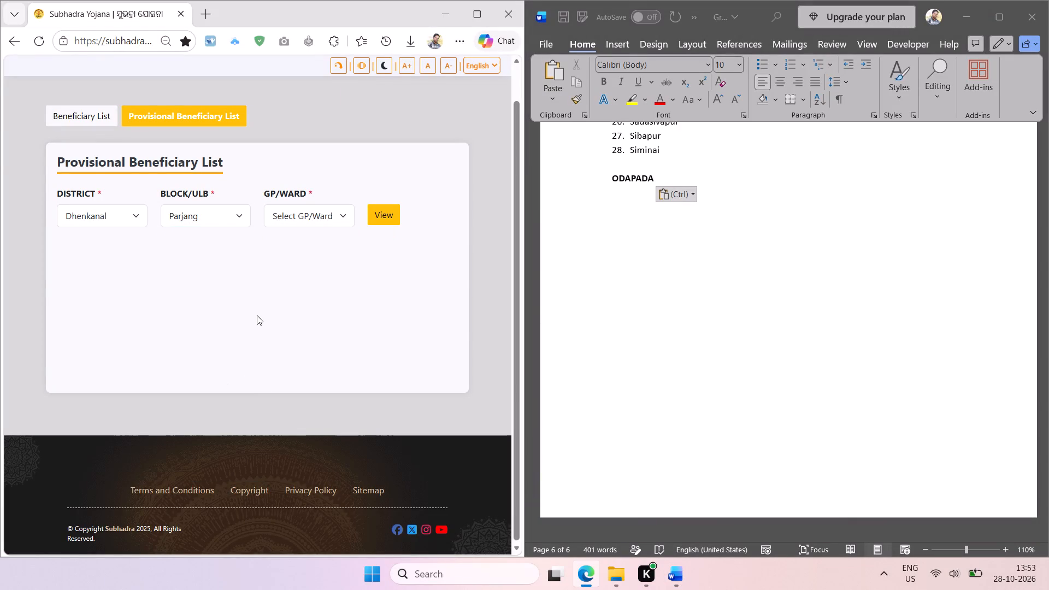
Extract the block name Parjang as text from the page and replace the copied ODAPADA heading with uppercase PARJANG.
{"action": "key", "text": "shift+super+t"}
{"action": "left_click_drag", "start_coordinate": [163, 205], "coordinate": [221, 258]}
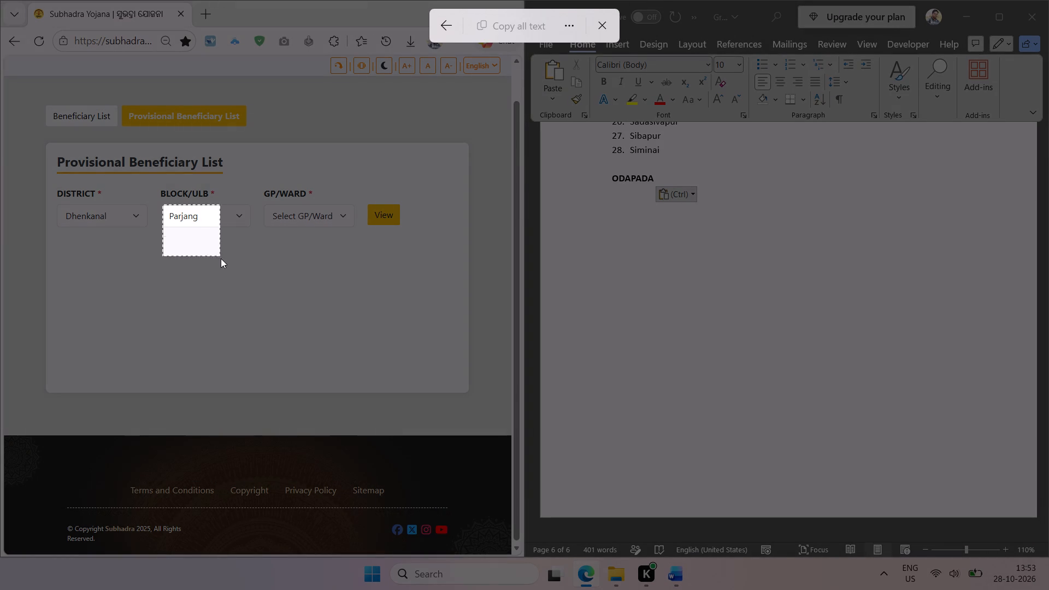
{"action": "left_click_drag", "start_coordinate": [221, 258], "coordinate": [220, 260]}
{"action": "left_click", "coordinate": [522, 26]}
{"action": "left_click", "coordinate": [650, 174]}
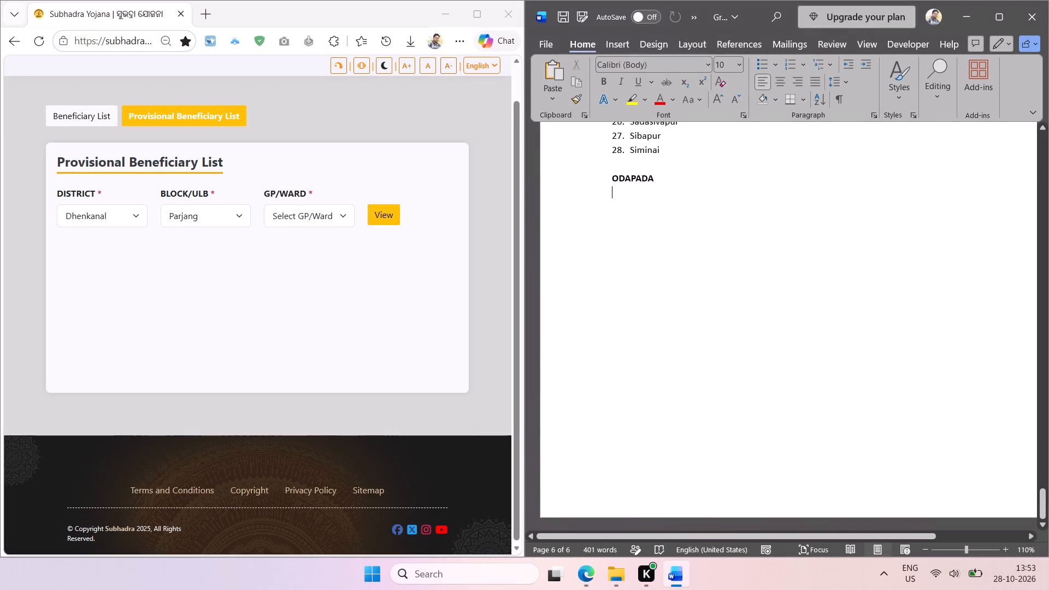
{"action": "double_click", "coordinate": [629, 174]}
{"action": "key", "text": "ctrl+v"}
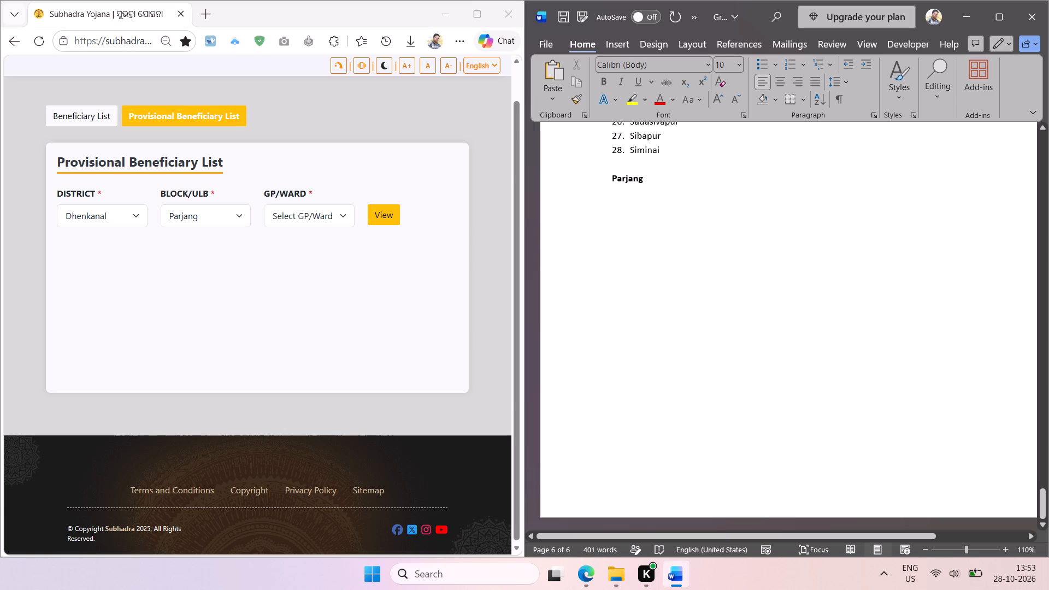
{"action": "key", "text": "shift+F3"}
{"action": "key", "text": "Return"}
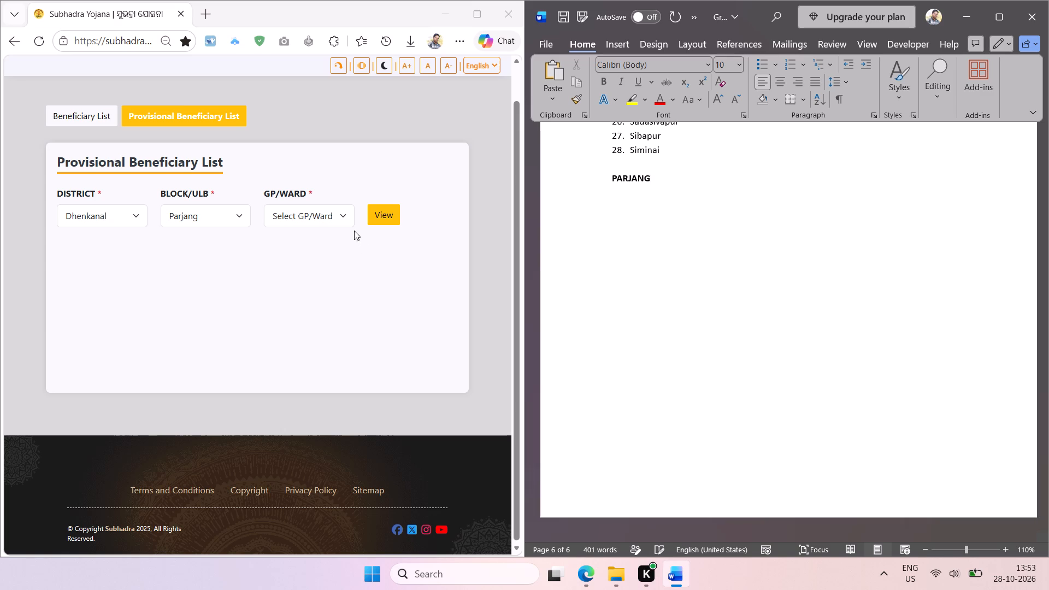
Extract the GP/Ward names Akhuapal through Kumusi as text and paste them under the PARJANG heading.
{"action": "left_click", "coordinate": [350, 217]}
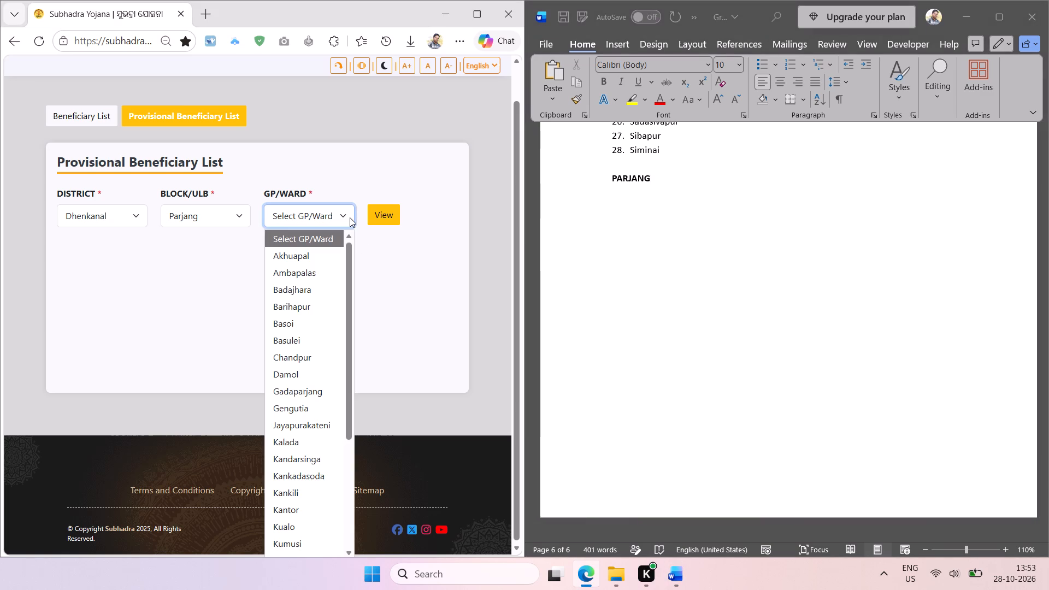
{"action": "key", "text": "shift+super+t"}
{"action": "left_click_drag", "start_coordinate": [267, 248], "coordinate": [340, 552]}
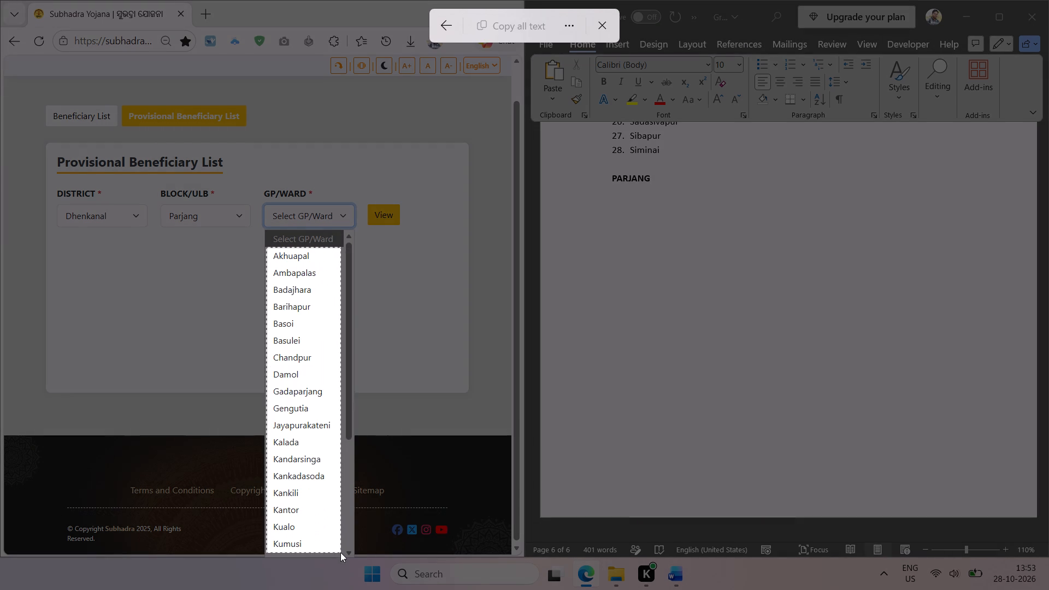
{"action": "left_click_drag", "start_coordinate": [340, 552], "coordinate": [340, 550]}
{"action": "left_click", "coordinate": [526, 26]}
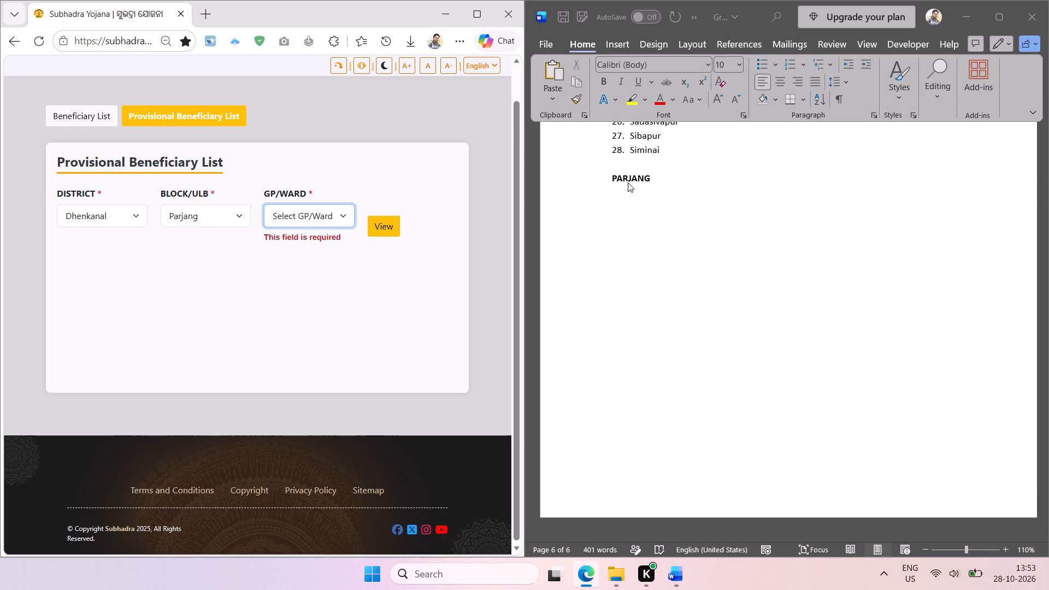
{"action": "left_click", "coordinate": [628, 182]}
{"action": "key", "text": "ctrl+v"}
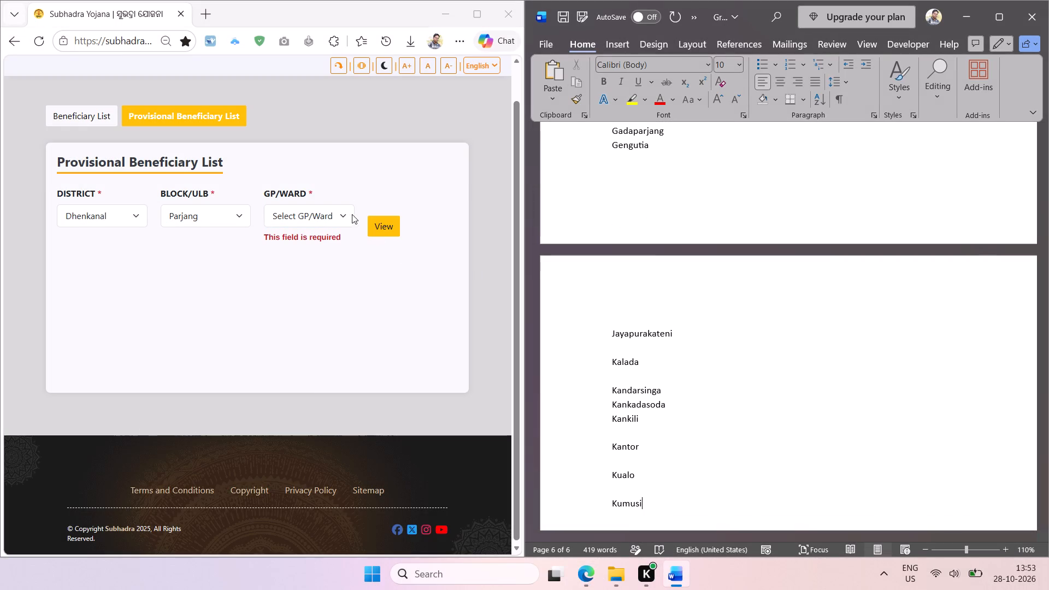
Extract the remaining Parjang GP/Ward names, Kumusi through Sarang, as text and paste them below the first batch.
{"action": "left_click", "coordinate": [344, 214]}
{"action": "left_click_drag", "start_coordinate": [351, 402], "coordinate": [351, 429]}
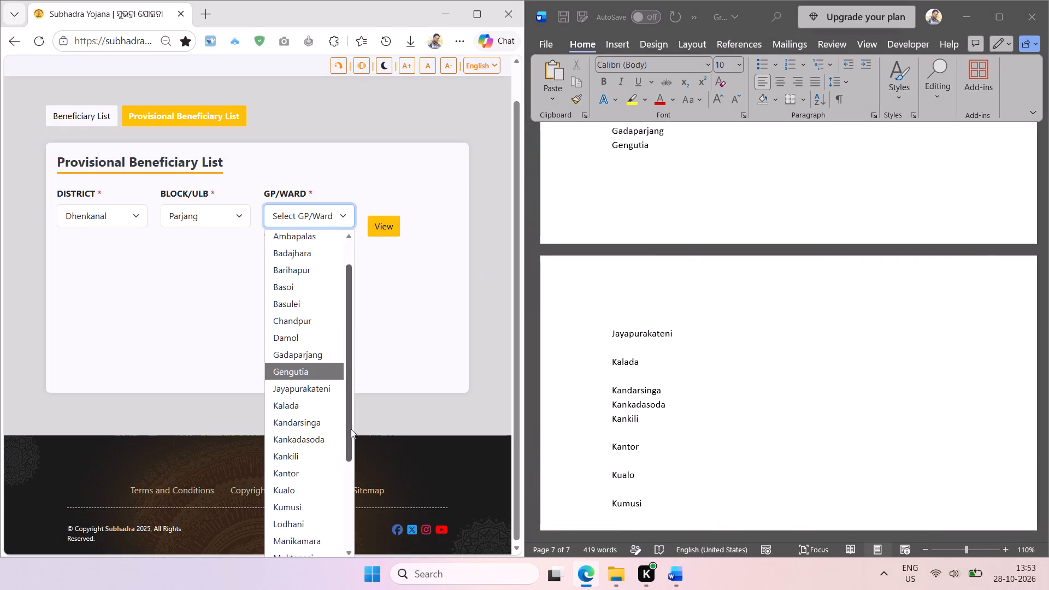
{"action": "left_click_drag", "start_coordinate": [351, 429], "coordinate": [365, 563]}
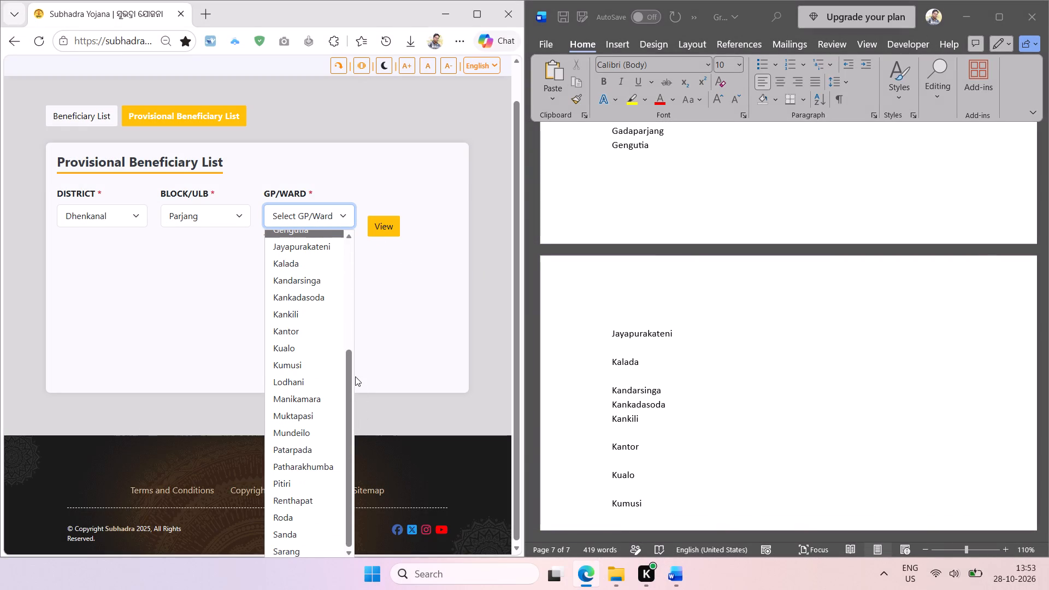
{"action": "left_click_drag", "start_coordinate": [348, 367], "coordinate": [352, 518]}
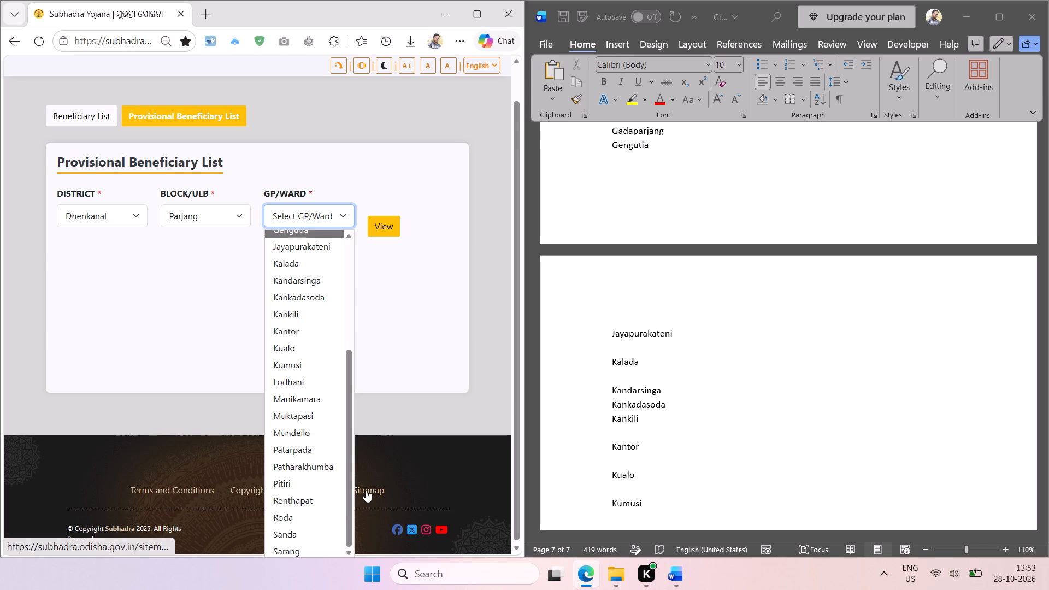
{"action": "key", "text": "shift+super+t"}
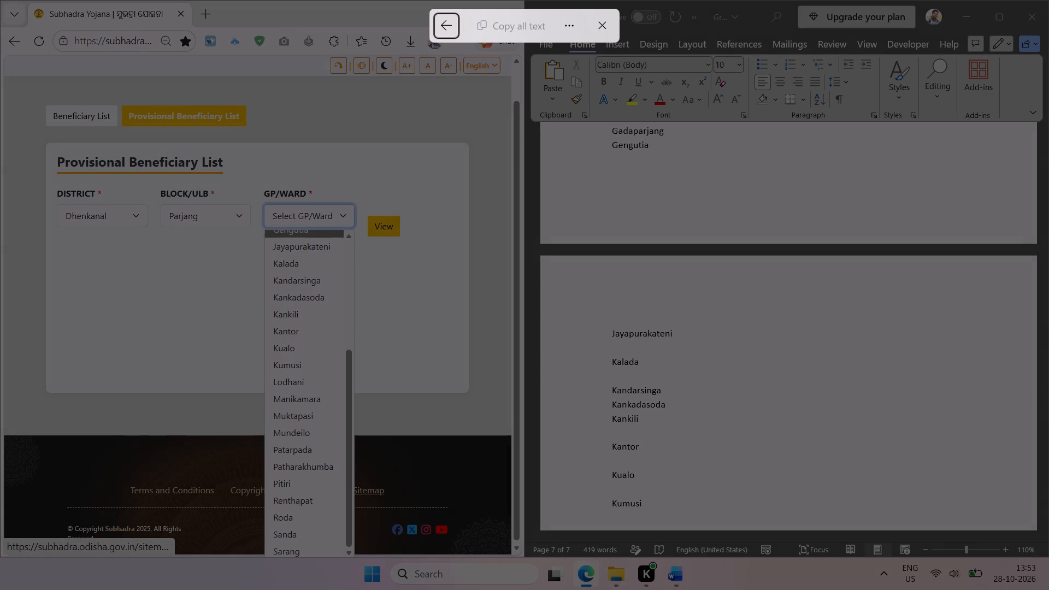
{"action": "left_click_drag", "start_coordinate": [267, 358], "coordinate": [343, 564]}
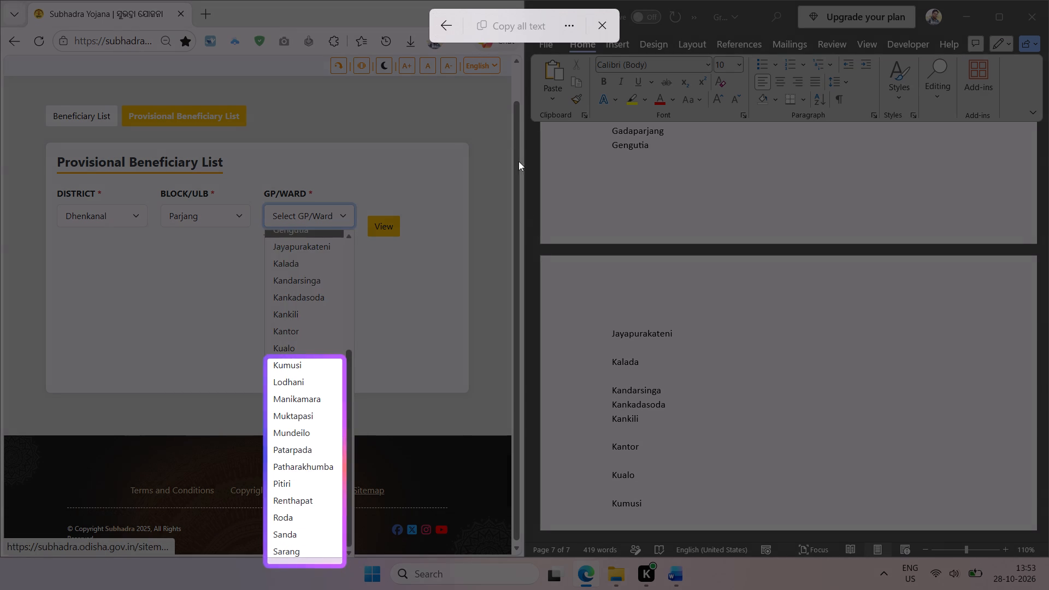
{"action": "left_click", "coordinate": [509, 31]}
{"action": "left_click", "coordinate": [628, 524]}
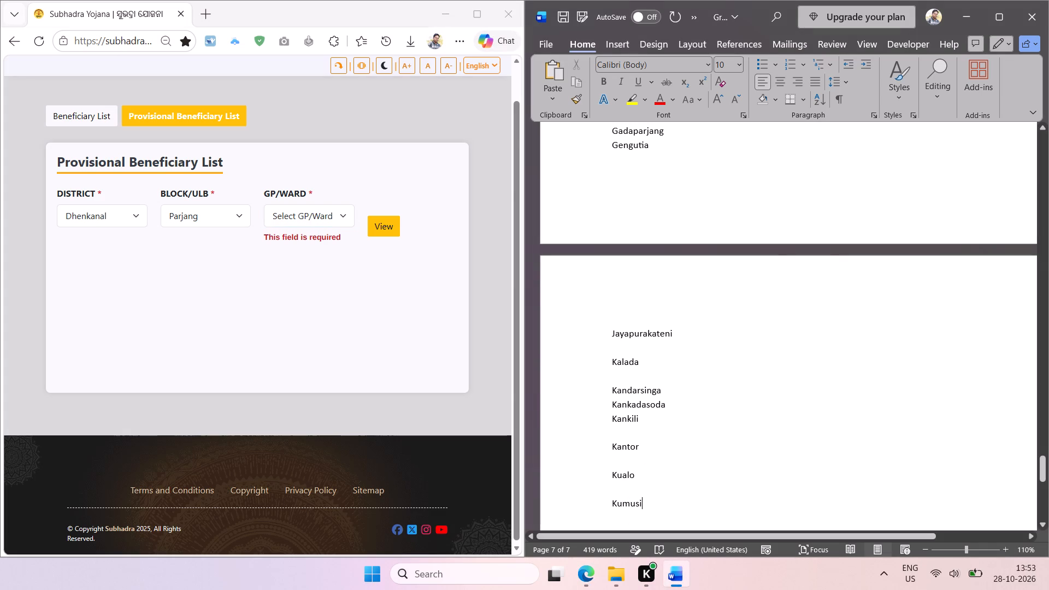
{"action": "left_click", "coordinate": [630, 512]}
{"action": "left_click", "coordinate": [651, 499]}
{"action": "key", "text": "Return"}
{"action": "key", "text": "Return"}
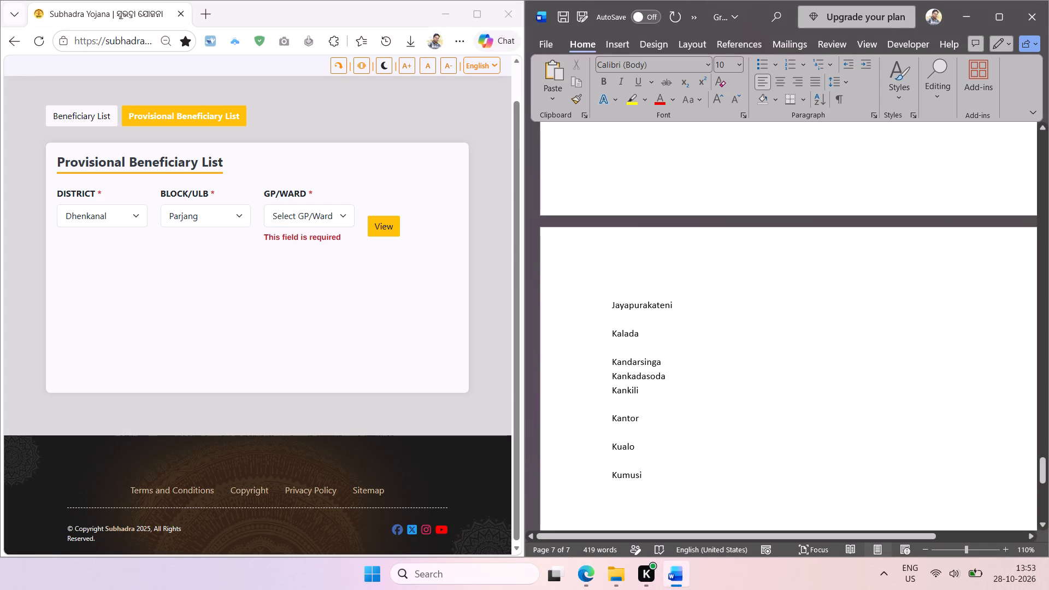
{"action": "key", "text": "ctrl+v"}
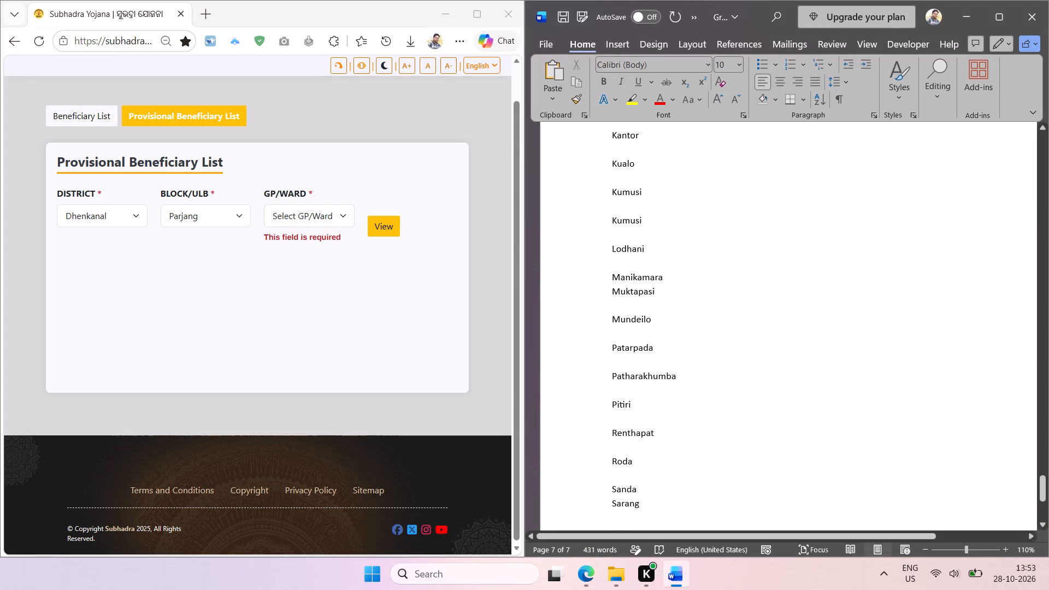
Delete the duplicate Kumusi entry above Lodhani.
{"action": "double_click", "coordinate": [629, 216]}
{"action": "key", "text": "BackSpace"}
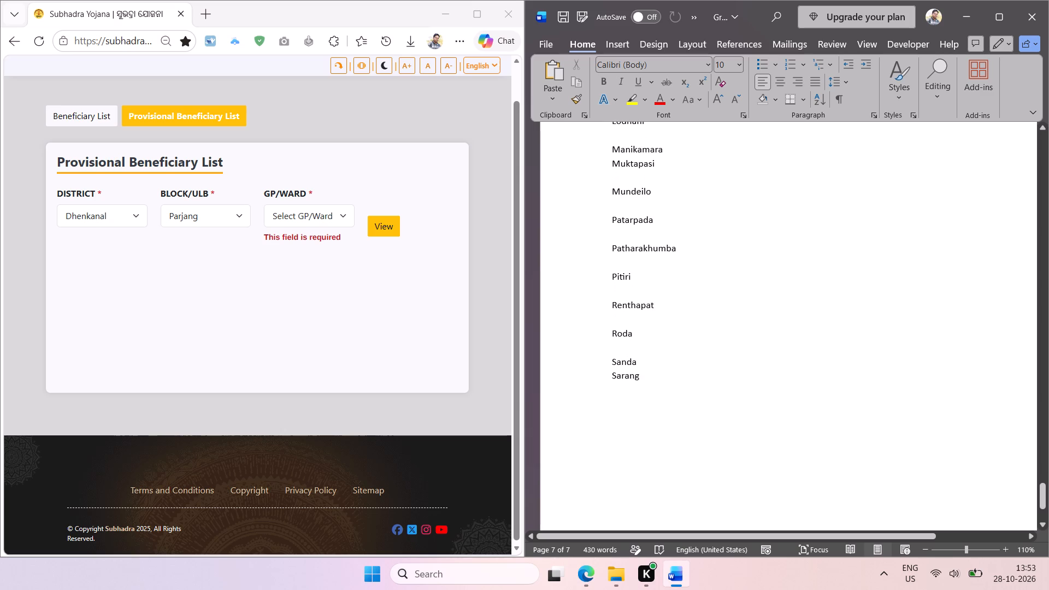
Remove the blank lines between the Parjang GP/Ward names from Kumusi through Sarang.
{"action": "scroll", "coordinate": [626, 358], "scroll_direction": "up", "scroll_amount": 1}
{"action": "left_click", "coordinate": [626, 418]}
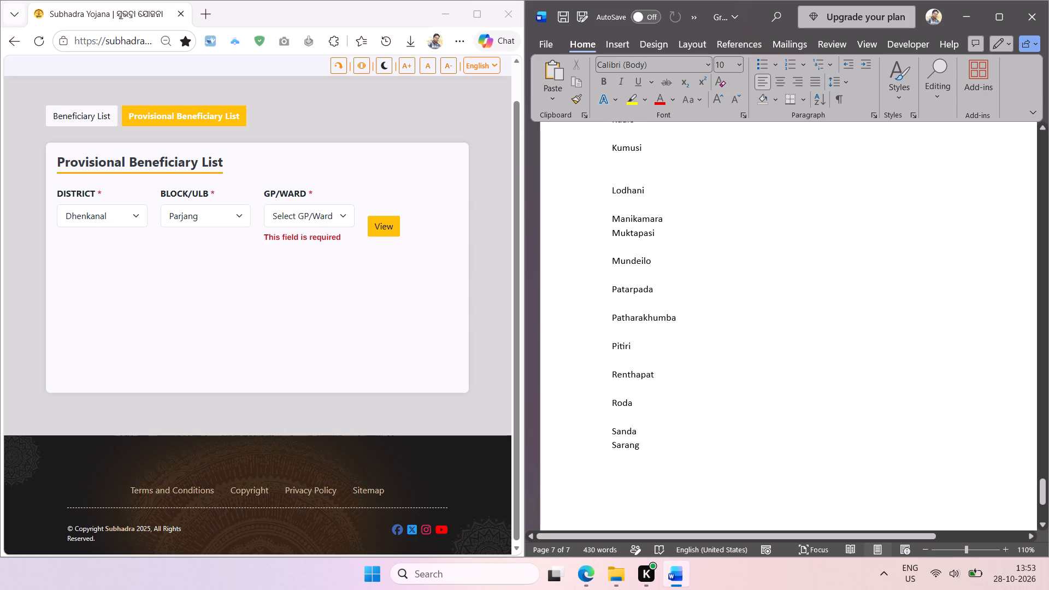
{"action": "key", "text": "BackSpace"}
{"action": "key", "text": "Up"}
{"action": "key", "text": "BackSpace"}
{"action": "key", "text": "Up"}
{"action": "key", "text": "BackSpace"}
{"action": "key", "text": "Up"}
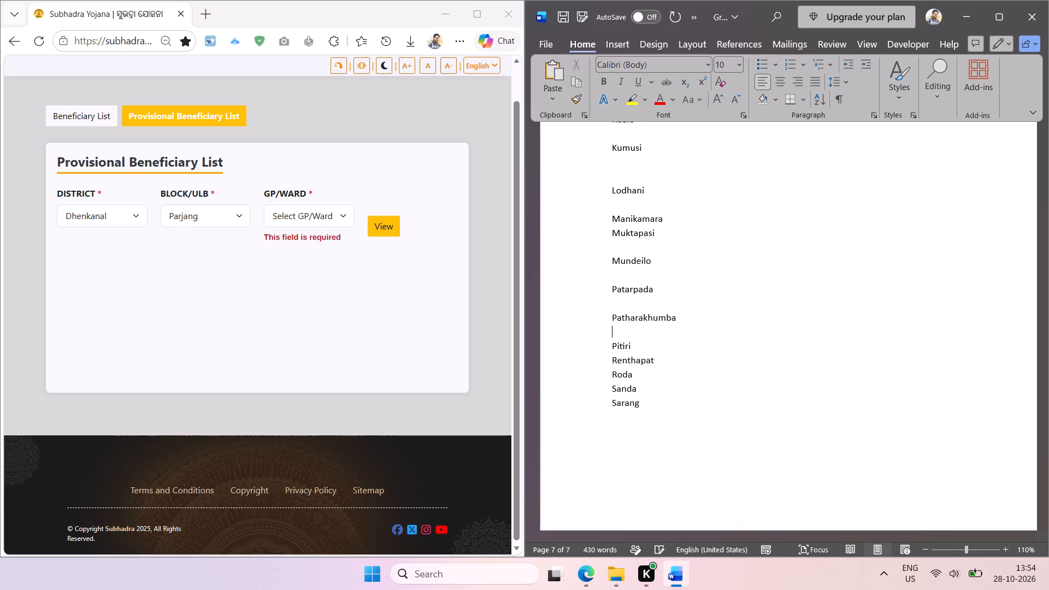
{"action": "key", "text": "BackSpace"}
{"action": "key", "text": "Up"}
{"action": "key", "text": "BackSpace"}
{"action": "key", "text": "Up"}
{"action": "key", "text": "BackSpace"}
{"action": "key", "text": "Up"}
{"action": "key", "text": "BackSpace"}
{"action": "key", "text": "Up"}
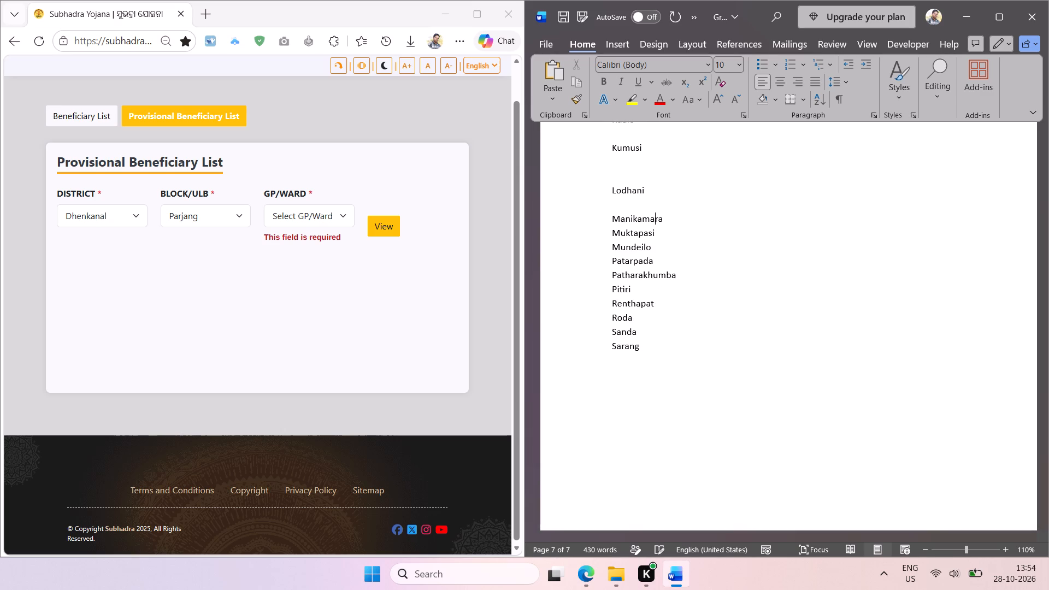
{"action": "key", "text": "Up"}
{"action": "key", "text": "BackSpace"}
{"action": "key", "text": "Up"}
{"action": "key", "text": "BackSpace"}
{"action": "key", "text": "BackSpace"}
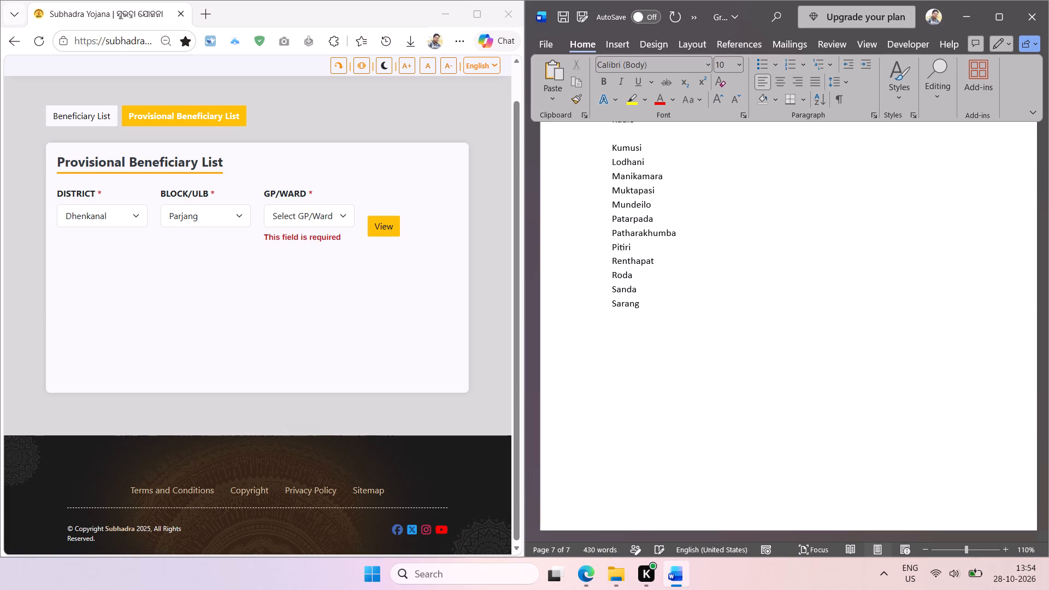
Remove the blank lines between the GP/Ward names from Jayapurakateni through Kumusi.
{"action": "scroll", "coordinate": [914, 421], "scroll_direction": "up", "scroll_amount": 2}
{"action": "key", "text": "Up"}
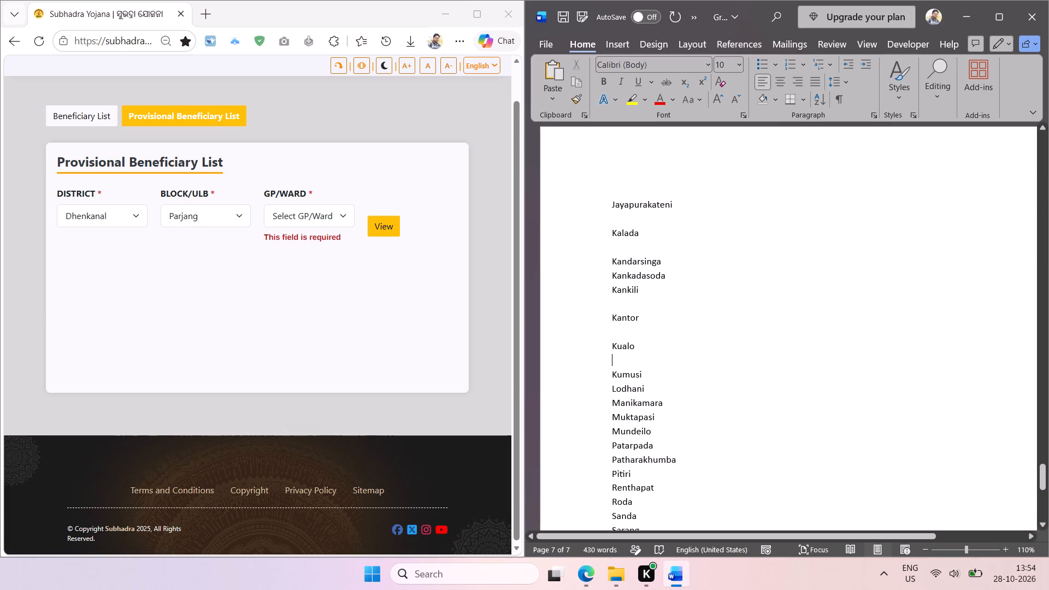
{"action": "key", "text": "BackSpace"}
{"action": "key", "text": "Up"}
{"action": "key", "text": "BackSpace"}
{"action": "key", "text": "Up"}
{"action": "key", "text": "BackSpace"}
{"action": "key", "text": "Up"}
{"action": "key", "text": "Up"}
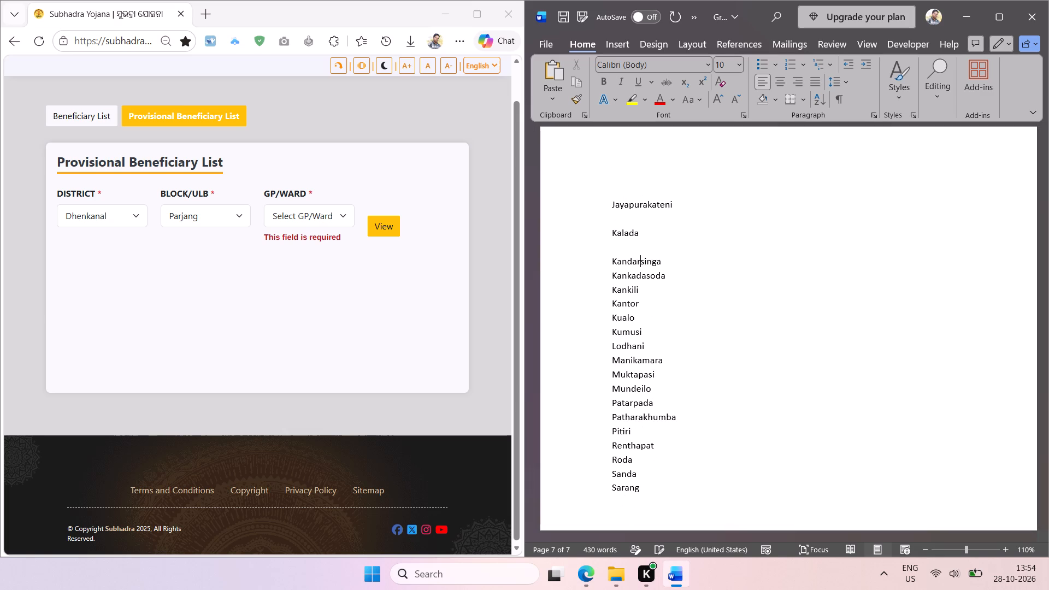
{"action": "key", "text": "Up"}
{"action": "key", "text": "BackSpace"}
{"action": "key", "text": "Up"}
{"action": "key", "text": "BackSpace"}
Remove the blank lines between the GP/Ward names from Akhuapal through Jayapurakateni.
{"action": "scroll", "coordinate": [914, 421], "scroll_direction": "up", "scroll_amount": 2}
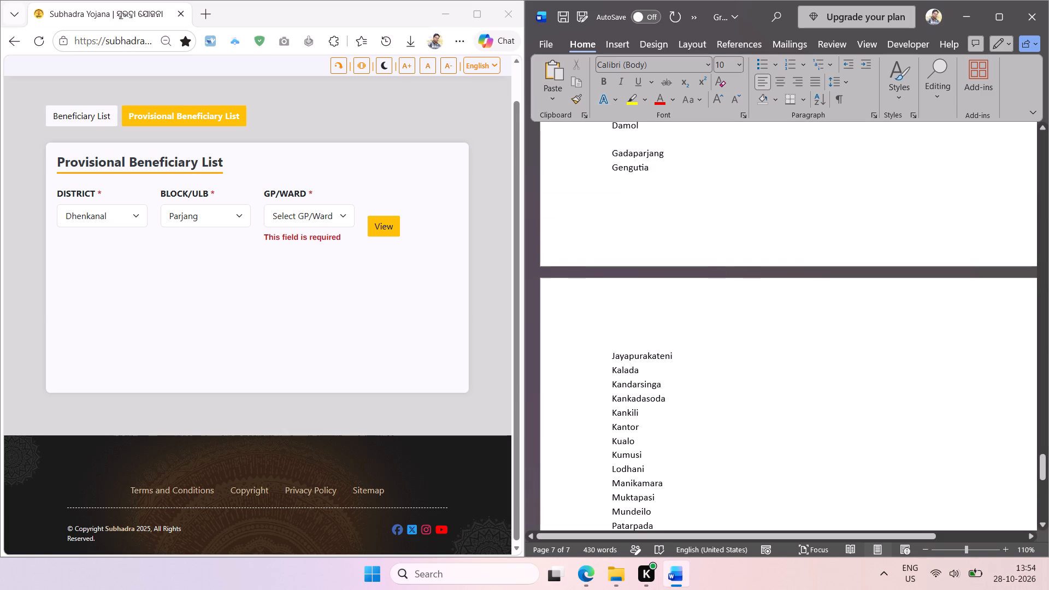
{"action": "scroll", "coordinate": [914, 421], "scroll_direction": "up", "scroll_amount": 3}
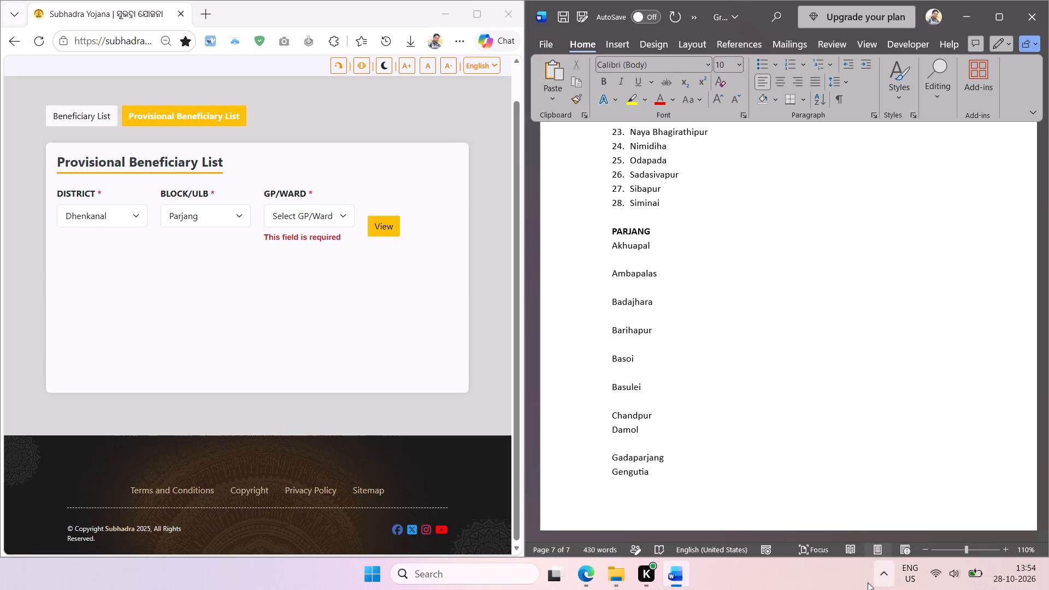
{"action": "left_click", "coordinate": [659, 449]}
{"action": "key", "text": "BackSpace"}
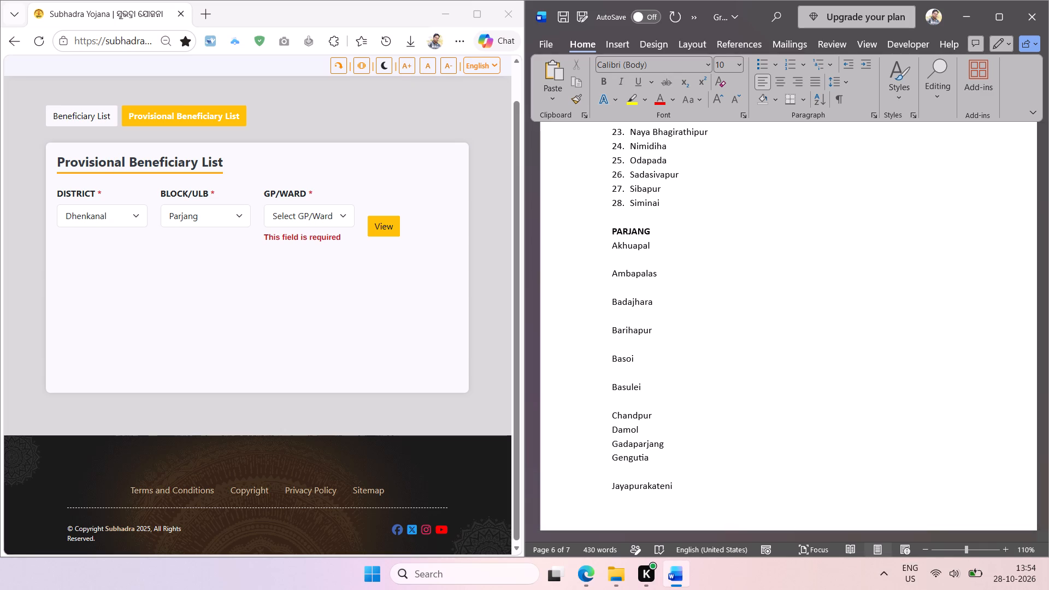
{"action": "key", "text": "Up"}
{"action": "key", "text": "Up"}
{"action": "key", "text": "BackSpace"}
{"action": "key", "text": "Up"}
{"action": "key", "text": "BackSpace"}
{"action": "key", "text": "Up"}
{"action": "key", "text": "BackSpace"}
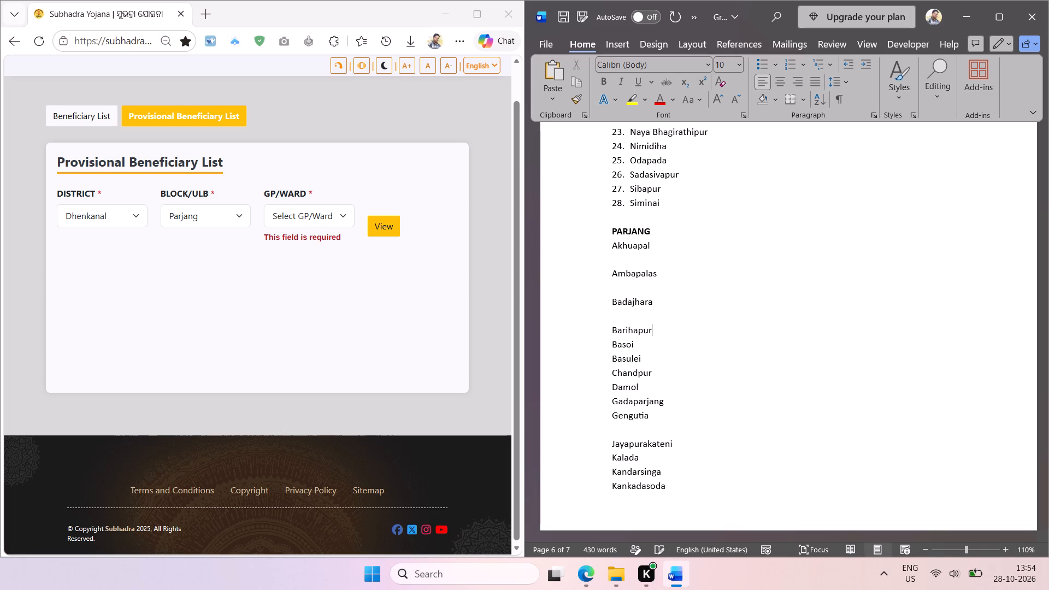
{"action": "key", "text": "Up"}
{"action": "key", "text": "BackSpace"}
{"action": "key", "text": "Up"}
{"action": "key", "text": "BackSpace"}
{"action": "key", "text": "Up"}
{"action": "key", "text": "BackSpace"}
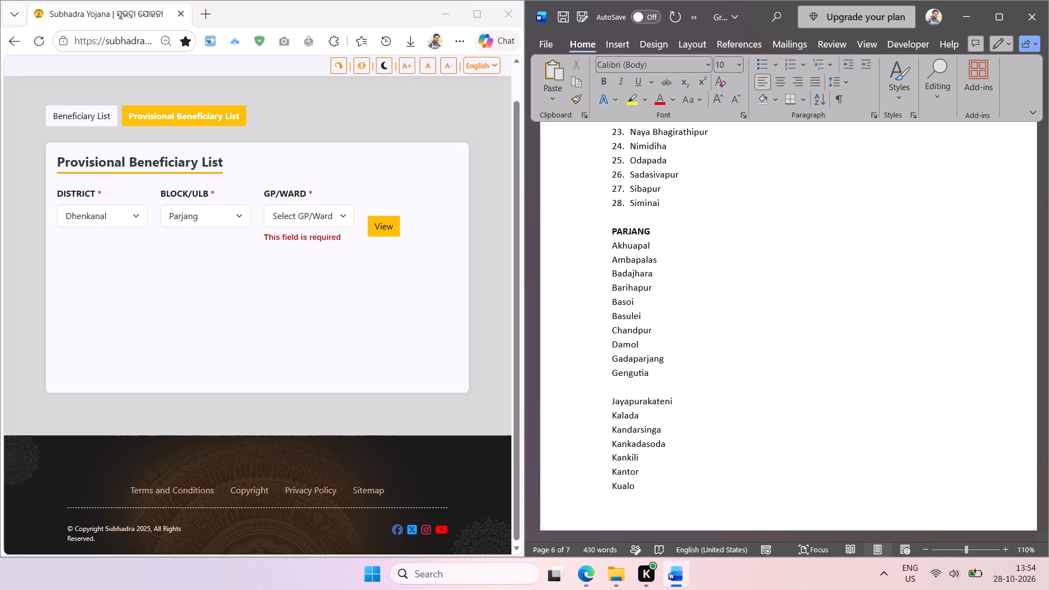
{"action": "left_click", "coordinate": [623, 387]}
{"action": "key", "text": "BackSpace"}
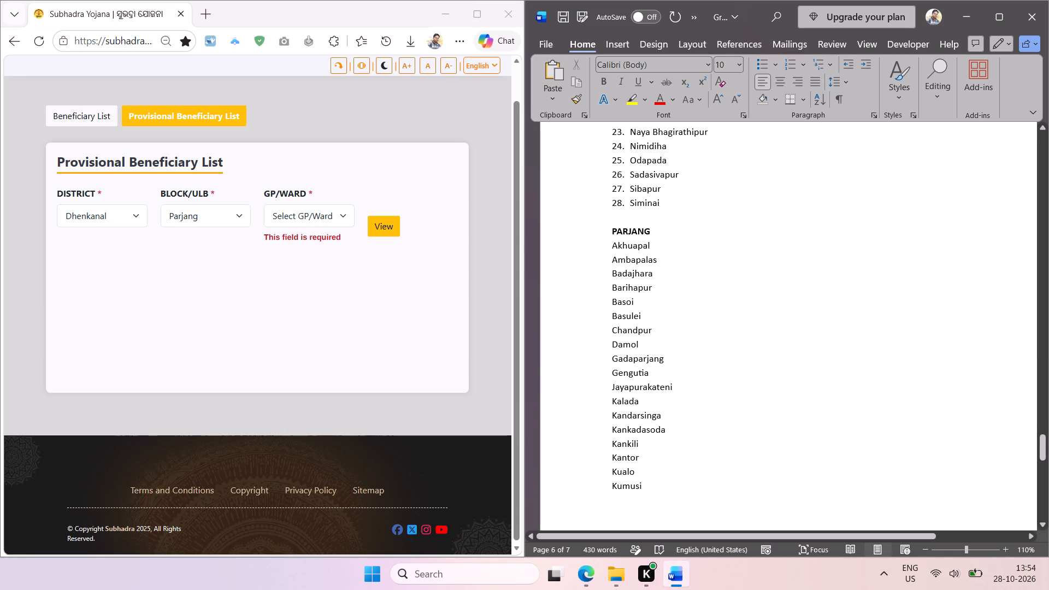
Insert a page break before the PARJANG heading.
{"action": "scroll", "coordinate": [703, 373], "scroll_direction": "down", "scroll_amount": 1}
{"action": "left_click", "coordinate": [609, 246]}
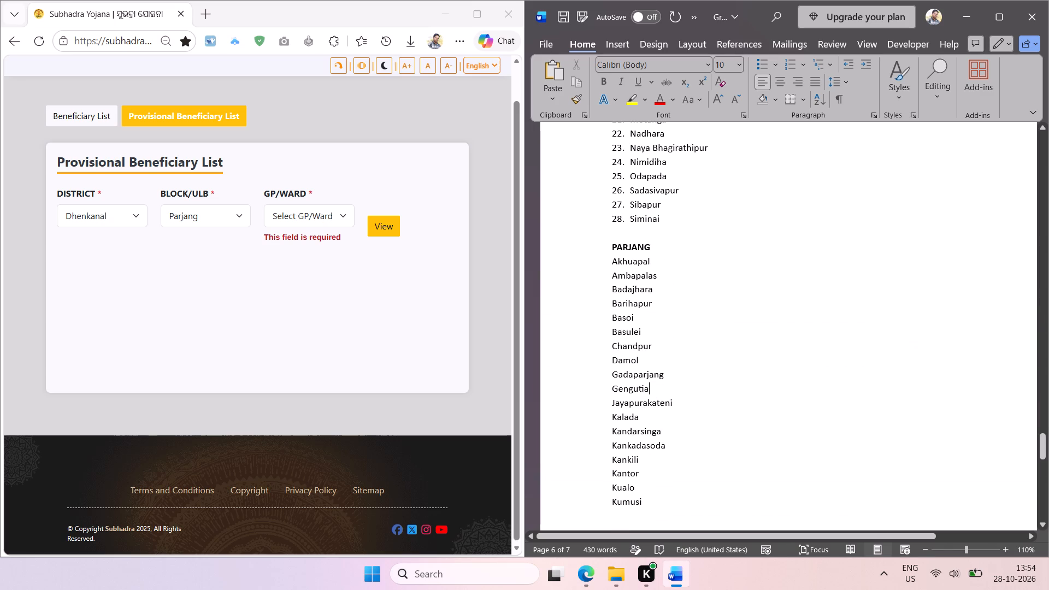
{"action": "key", "text": "ctrl+Return"}
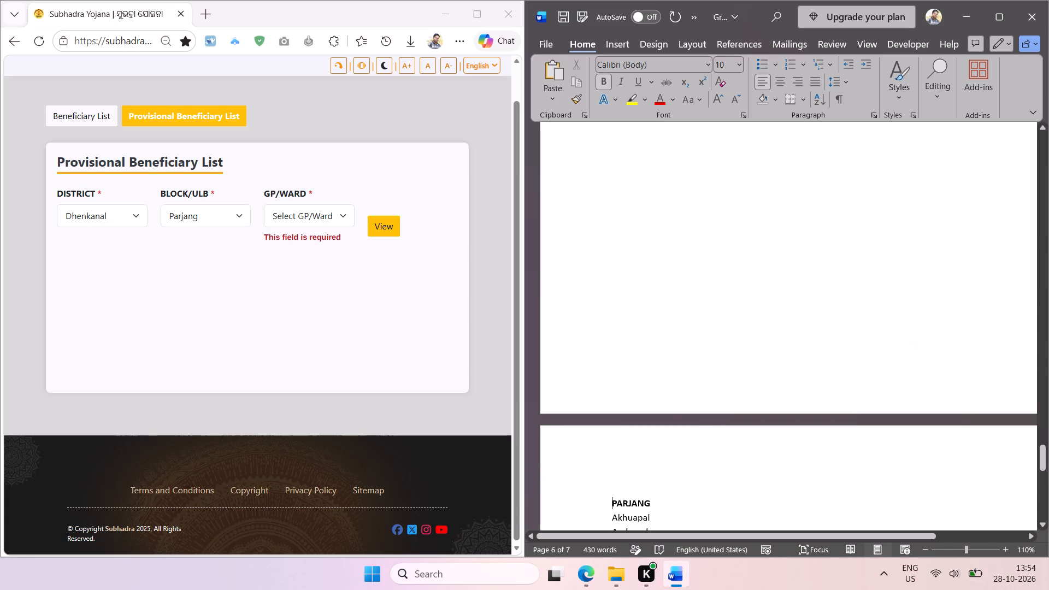
Sort the Parjang GP/Ward names Akhuapal through Sarang alphabetically and make them a numbered list aligned with the heading.
{"action": "scroll", "coordinate": [745, 294], "scroll_direction": "down", "scroll_amount": 1}
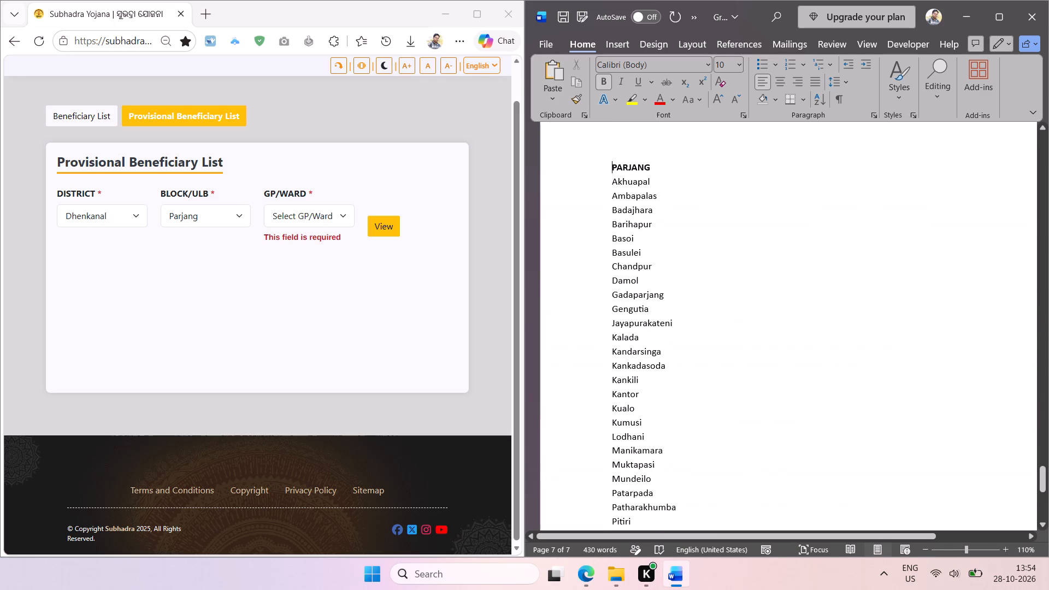
{"action": "scroll", "coordinate": [698, 298], "scroll_direction": "down", "scroll_amount": 1}
{"action": "left_click", "coordinate": [613, 182]}
{"action": "scroll", "coordinate": [663, 249], "scroll_direction": "down", "scroll_amount": 2}
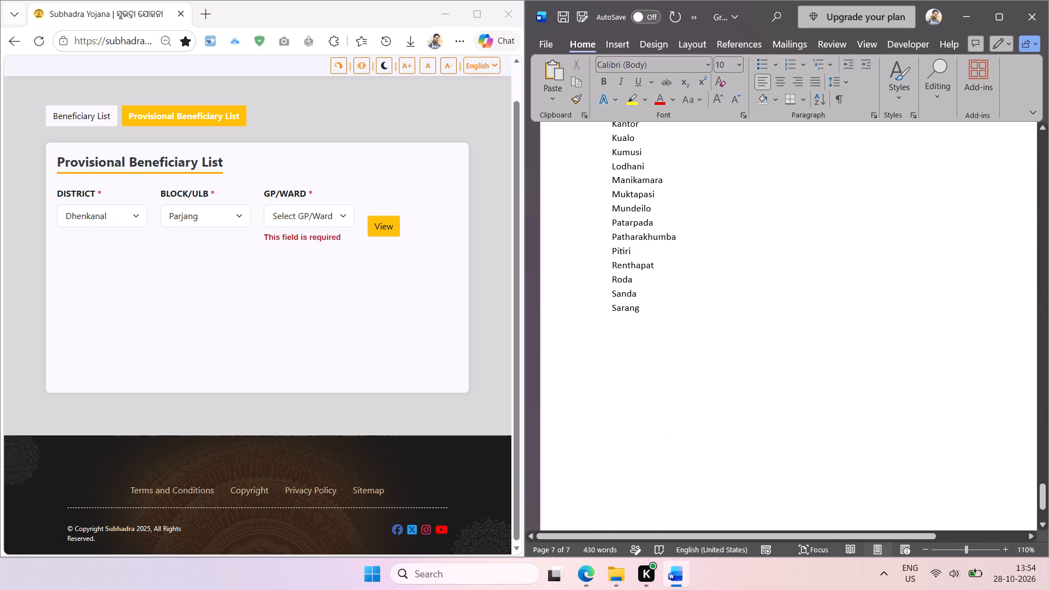
{"action": "left_click", "coordinate": [639, 311], "text": "shift"}
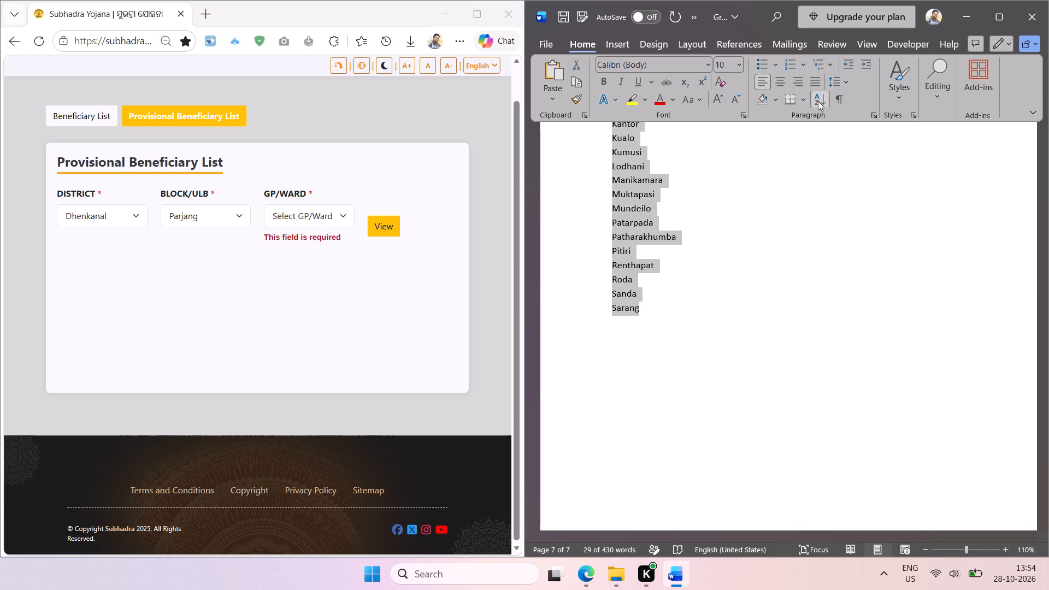
{"action": "left_click", "coordinate": [818, 101]}
{"action": "key", "text": "Return"}
{"action": "left_click", "coordinate": [794, 63]}
{"action": "double_click", "coordinate": [847, 67]}
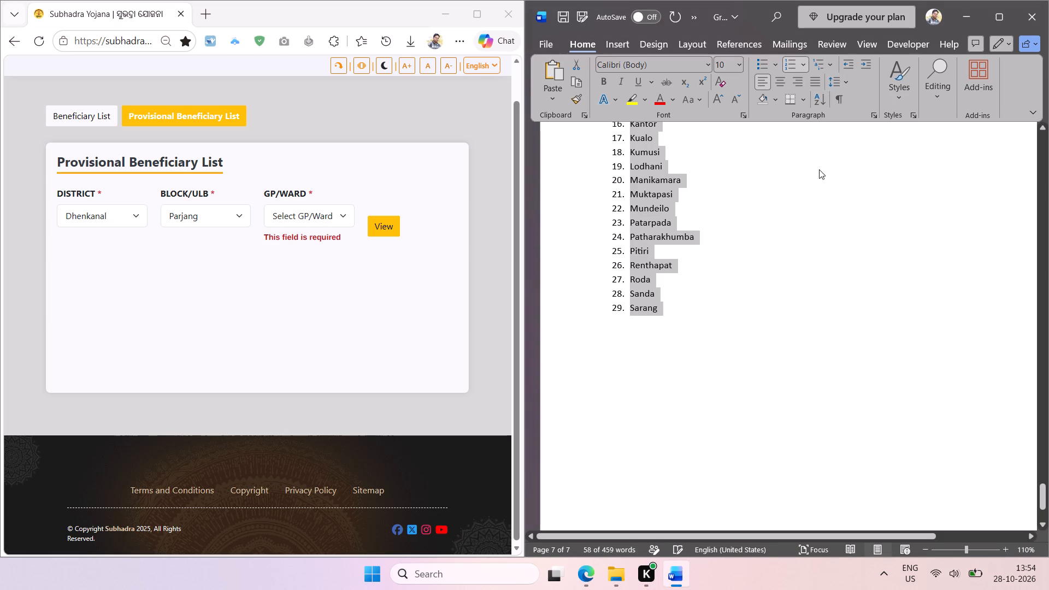
{"action": "left_click", "coordinate": [700, 308]}
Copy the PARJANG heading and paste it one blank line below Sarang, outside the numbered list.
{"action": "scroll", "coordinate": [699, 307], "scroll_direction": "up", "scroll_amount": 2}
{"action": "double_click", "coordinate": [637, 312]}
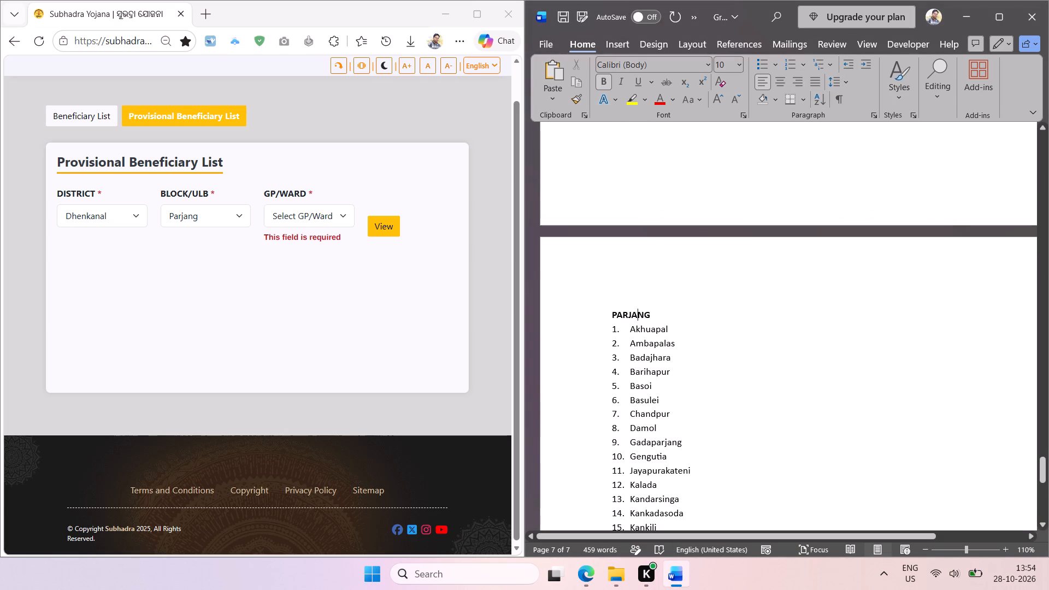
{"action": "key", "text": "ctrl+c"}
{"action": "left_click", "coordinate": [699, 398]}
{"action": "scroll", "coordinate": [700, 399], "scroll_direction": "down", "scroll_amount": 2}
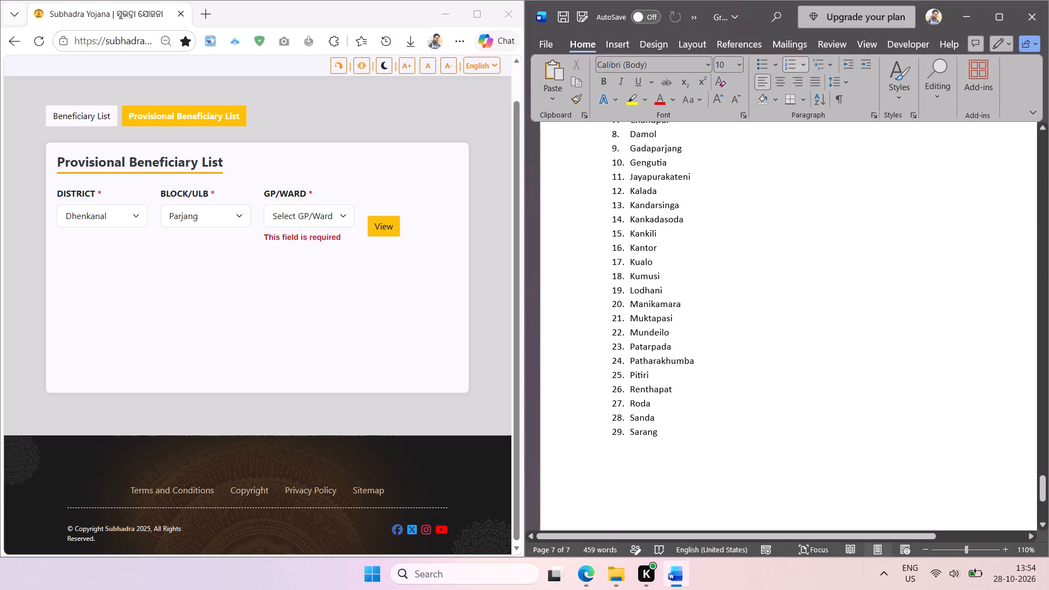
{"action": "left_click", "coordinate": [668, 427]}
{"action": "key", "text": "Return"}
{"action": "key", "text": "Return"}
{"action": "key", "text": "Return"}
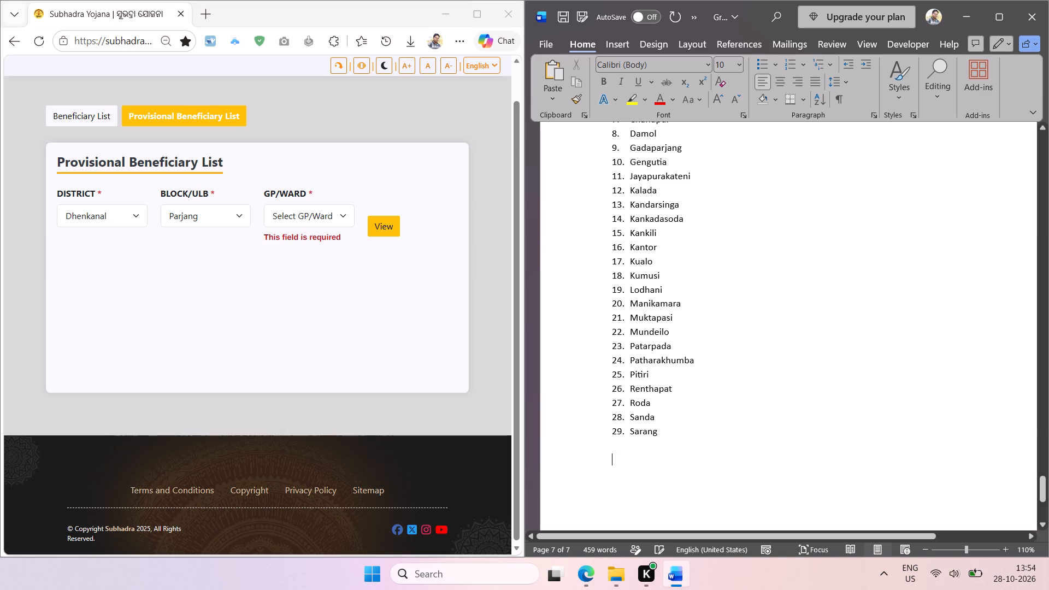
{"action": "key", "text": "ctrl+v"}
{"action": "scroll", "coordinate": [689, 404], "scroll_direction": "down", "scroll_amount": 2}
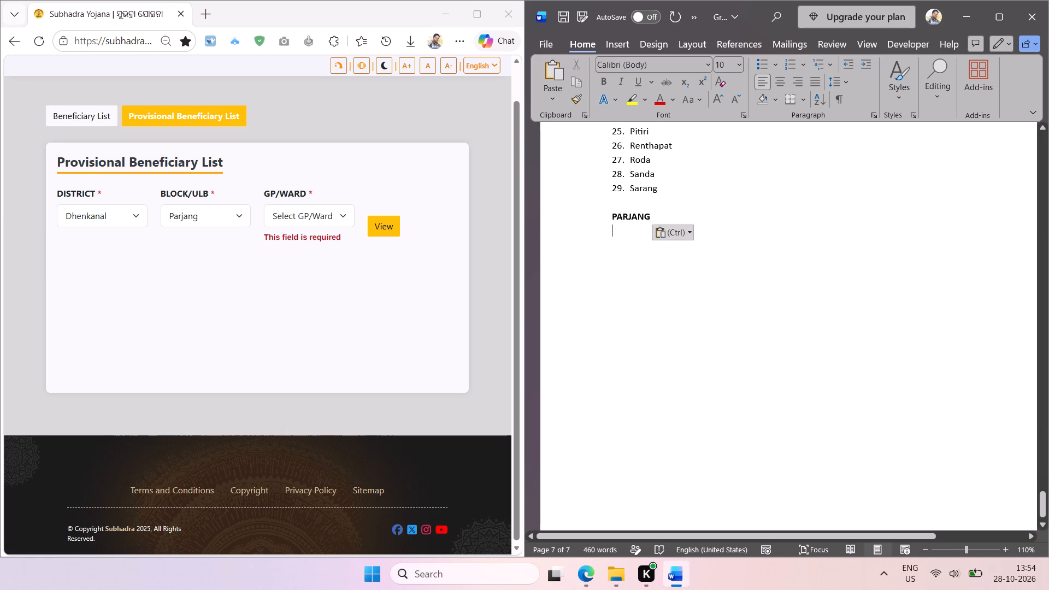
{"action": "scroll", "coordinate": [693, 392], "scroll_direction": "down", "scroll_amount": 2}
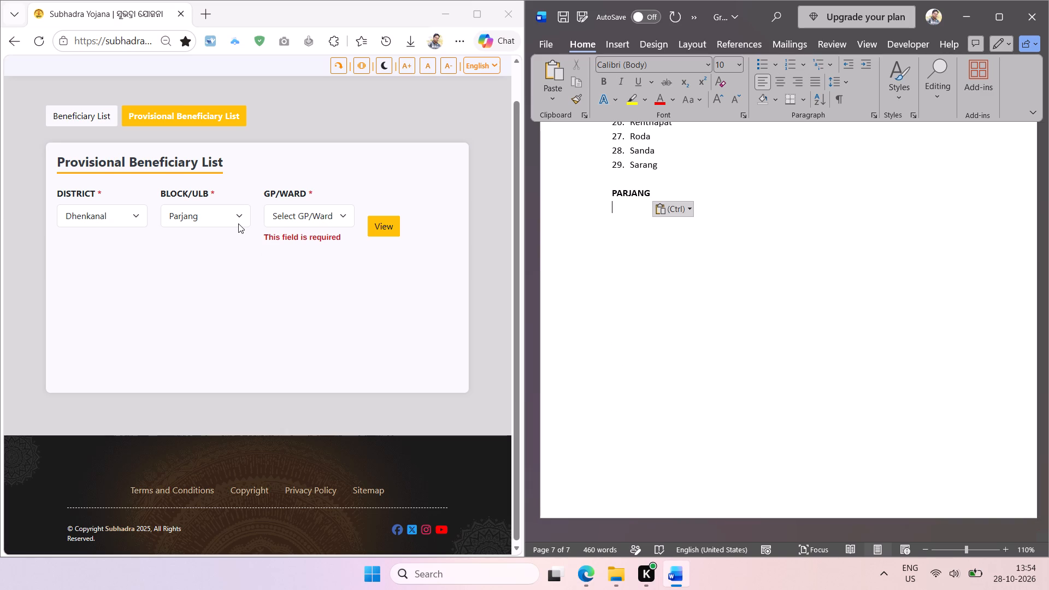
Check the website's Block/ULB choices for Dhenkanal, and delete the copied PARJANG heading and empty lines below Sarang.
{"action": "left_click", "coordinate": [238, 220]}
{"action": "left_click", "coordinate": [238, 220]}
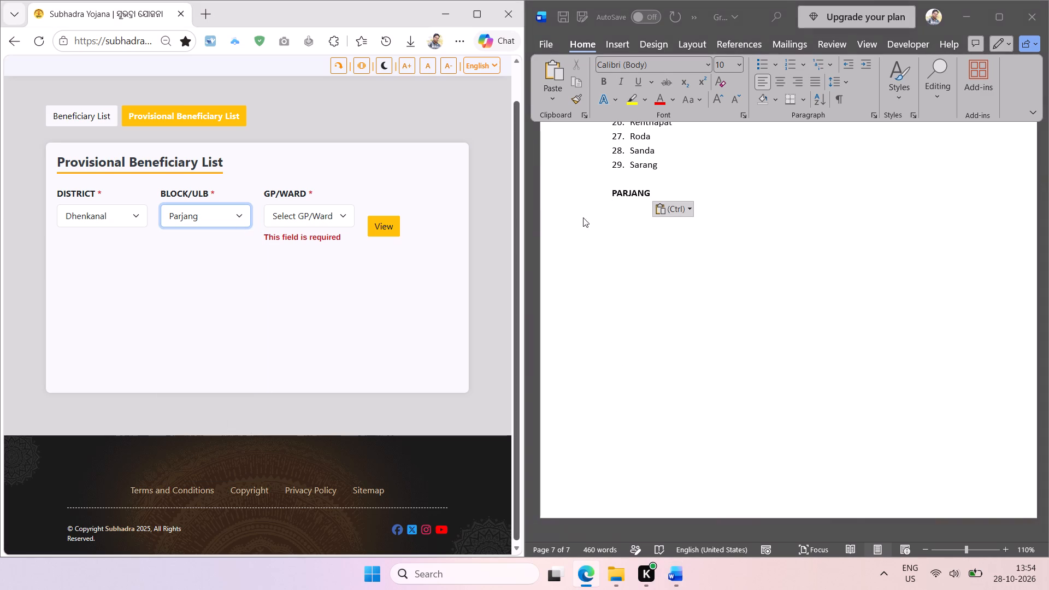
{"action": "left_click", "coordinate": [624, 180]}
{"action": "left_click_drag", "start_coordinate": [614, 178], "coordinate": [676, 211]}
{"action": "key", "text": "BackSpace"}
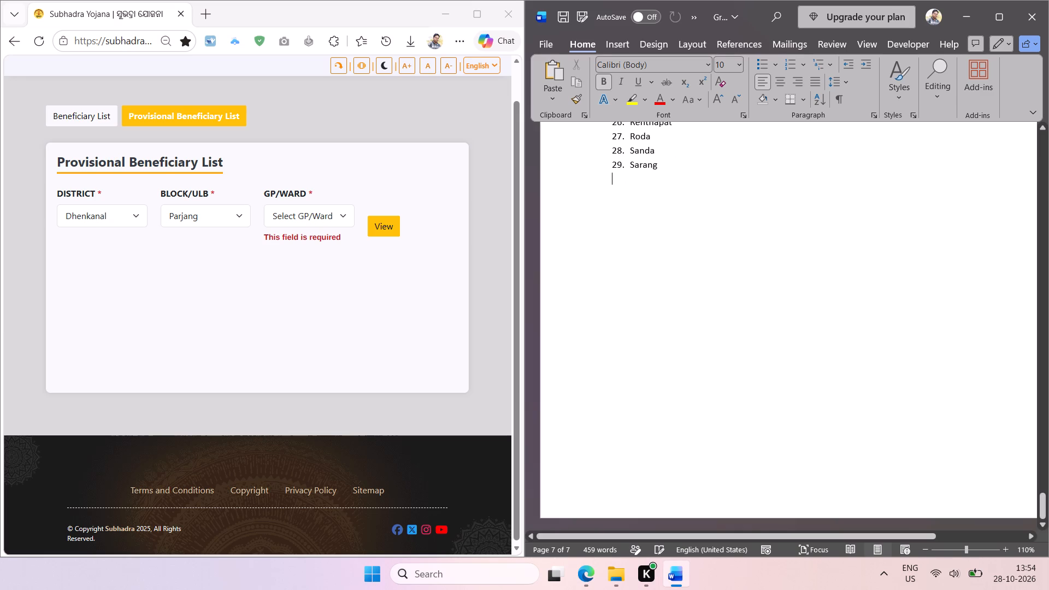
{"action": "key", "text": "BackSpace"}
Save and close the Gram Panchayat document, returning to the 09 Dhenkanal folder.
{"action": "left_click", "coordinate": [705, 194]}
{"action": "key", "text": "ctrl+s"}
{"action": "left_click", "coordinate": [1031, 16]}
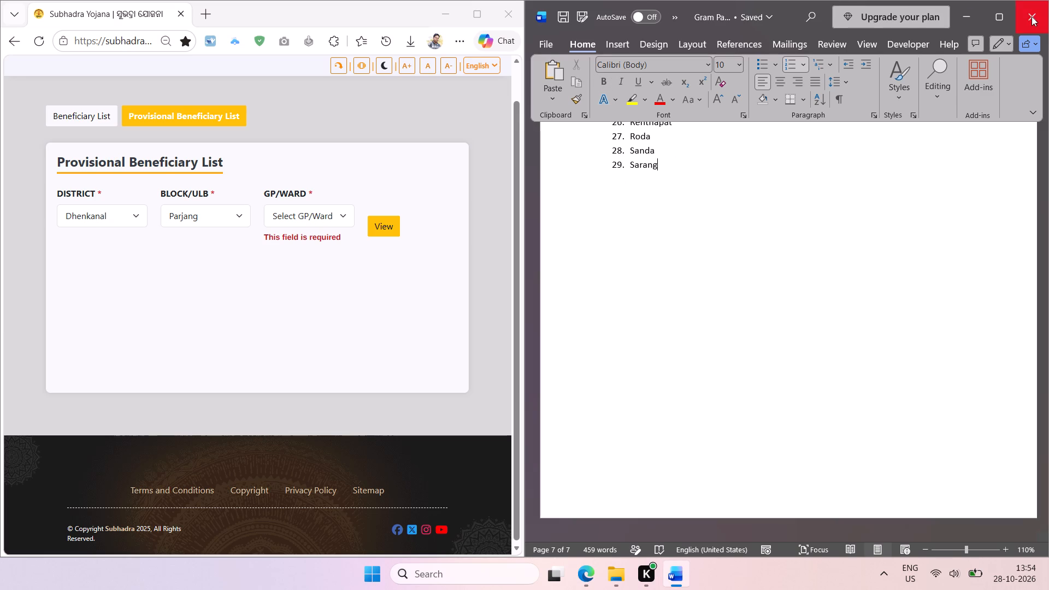
{"action": "left_click", "coordinate": [736, 205]}
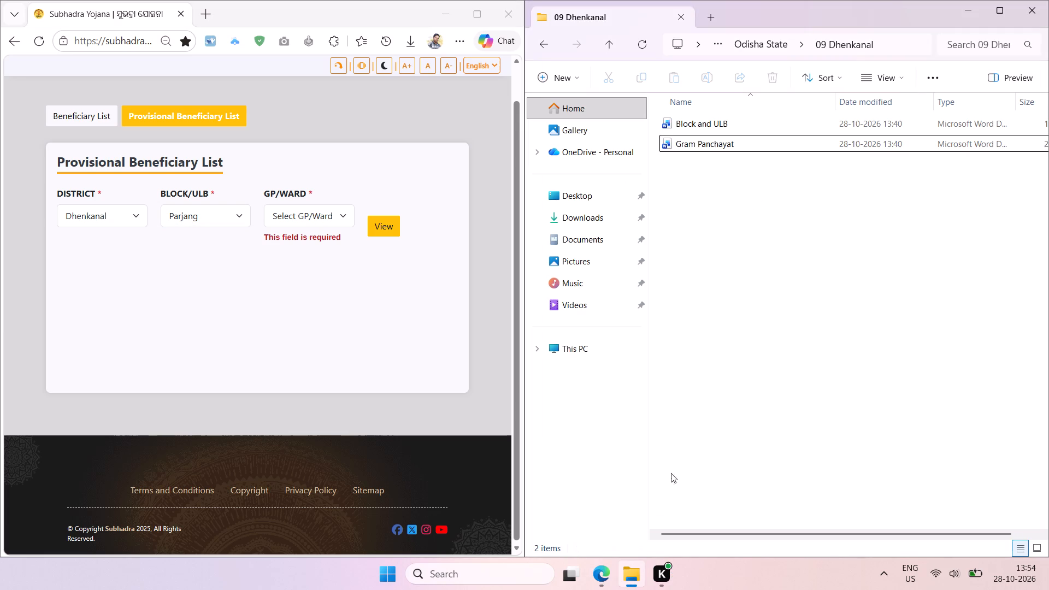